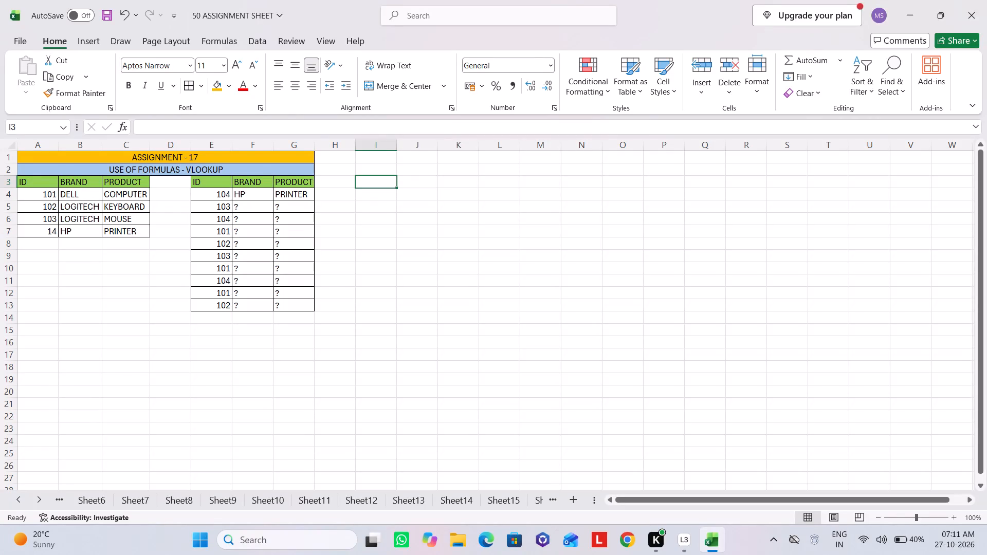
Add a new blank worksheet to the workbook.
left_click(581, 498)
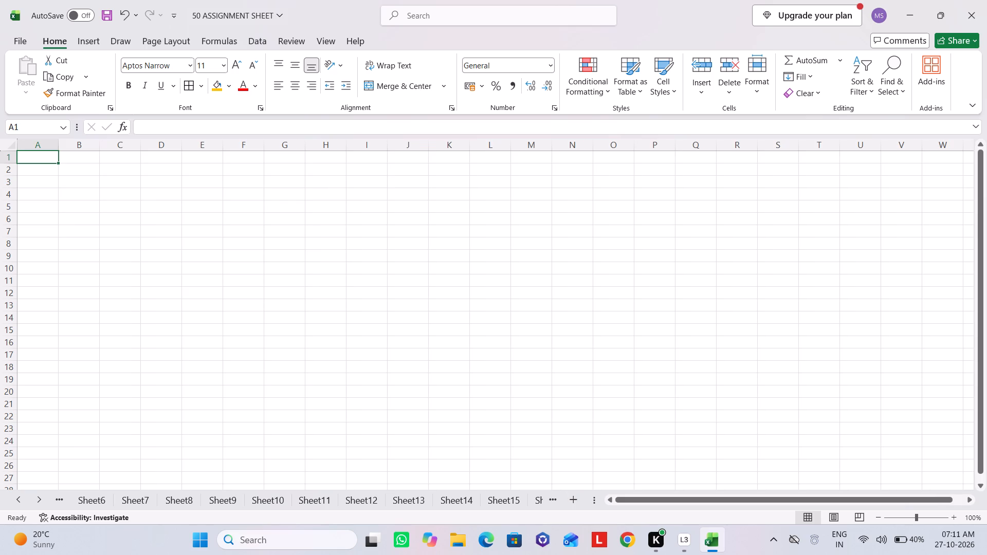
Merge and center cells A1:E1 and enter the title "ASSIGNMENT - 18".
key("shift+Right")
key("shift+Right")
key("shift+Right")
key("shift+Right")
key("shift+Right")
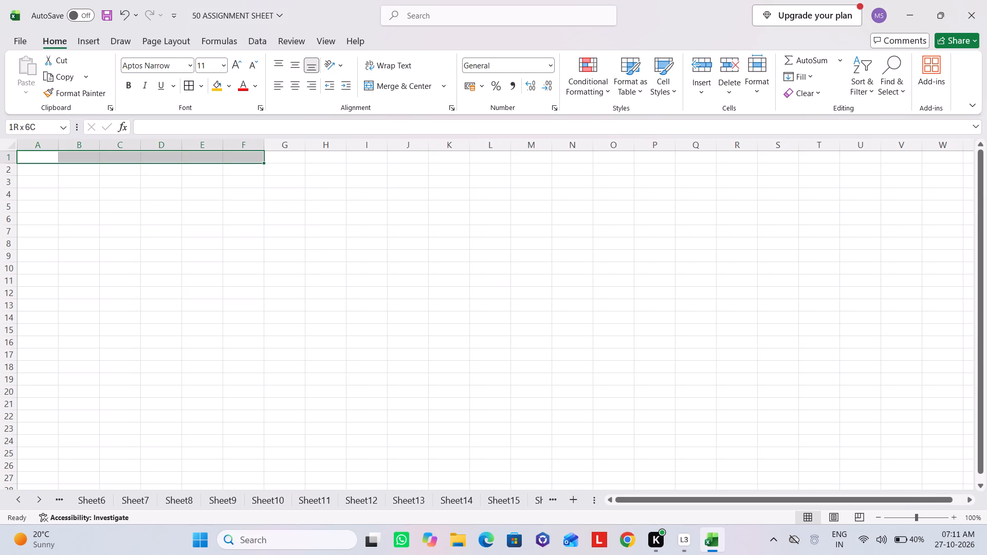
key("shift+Left")
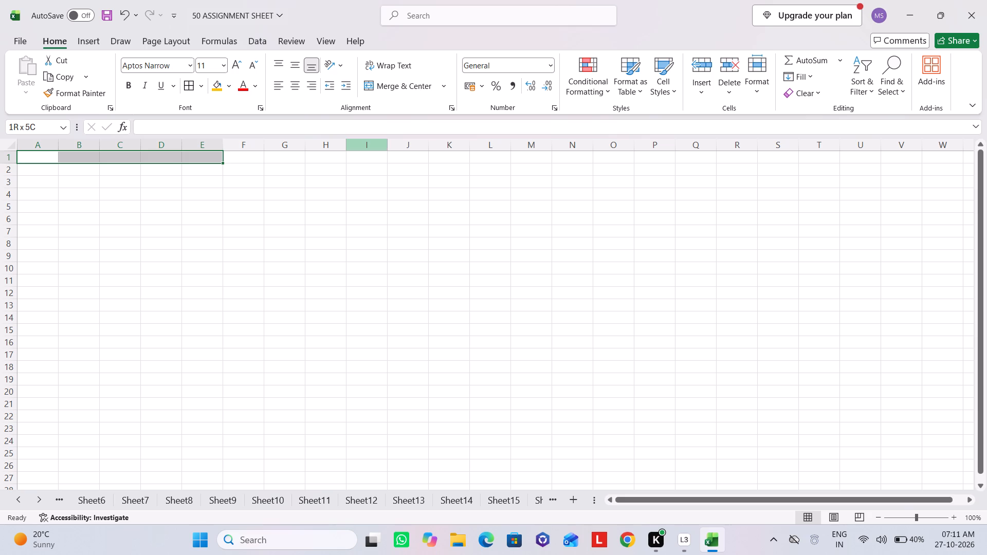
left_click(399, 103)
left_click(395, 91)
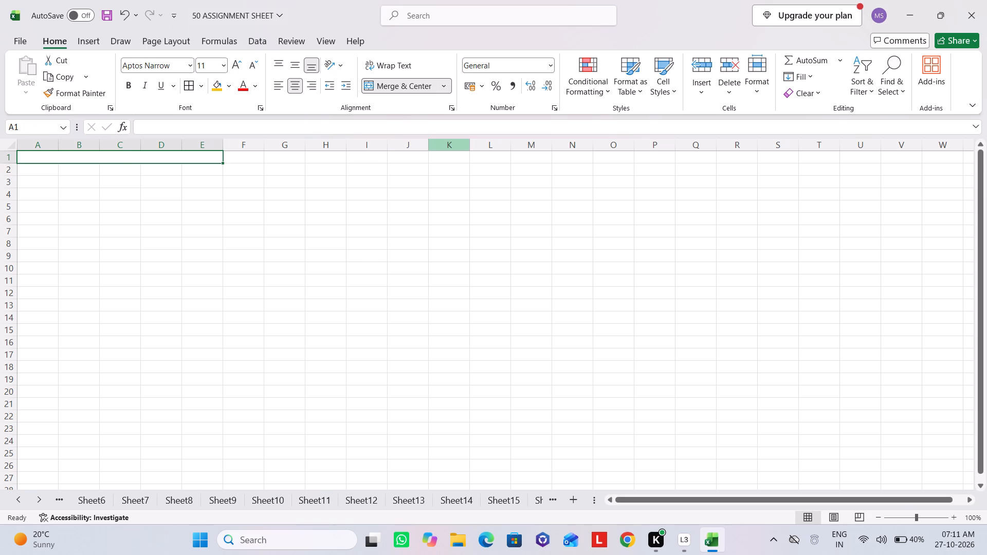
type("ASSIGNMENT -")
key("space")
key("0")
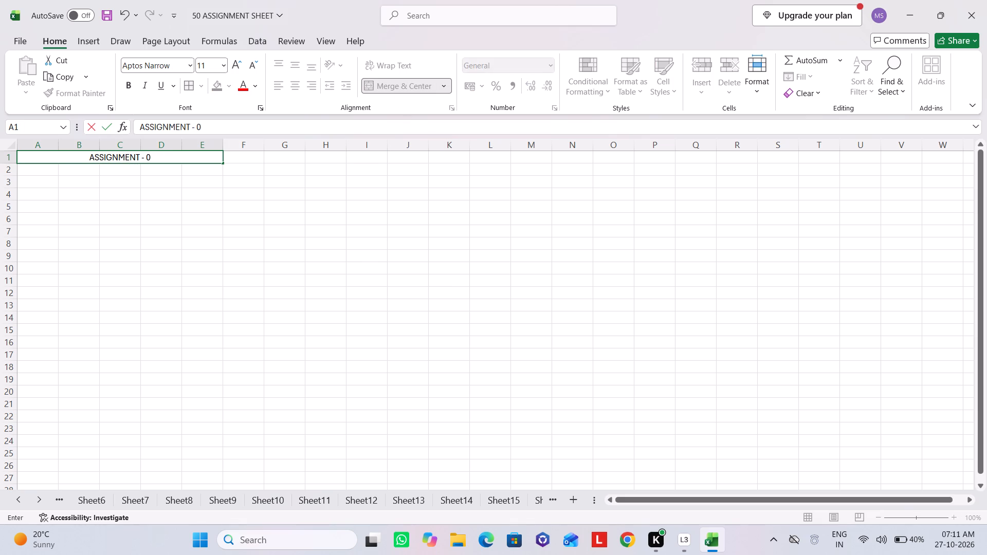
type("18")
key("BackSpace")
key("BackSpace")
key("BackSpace")
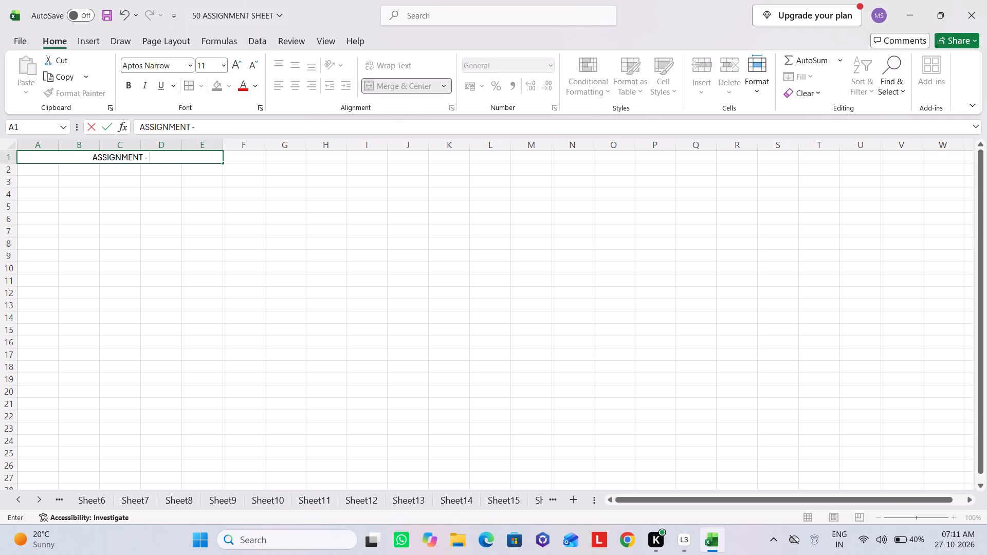
type("18")
key("Down")
Merge and center cells A2:E2 and enter the subtitle "USE OF FORMULAS - HLOOKUP".
key("Left")
key("shift+Right")
key("shift+Right")
key("shift+Right")
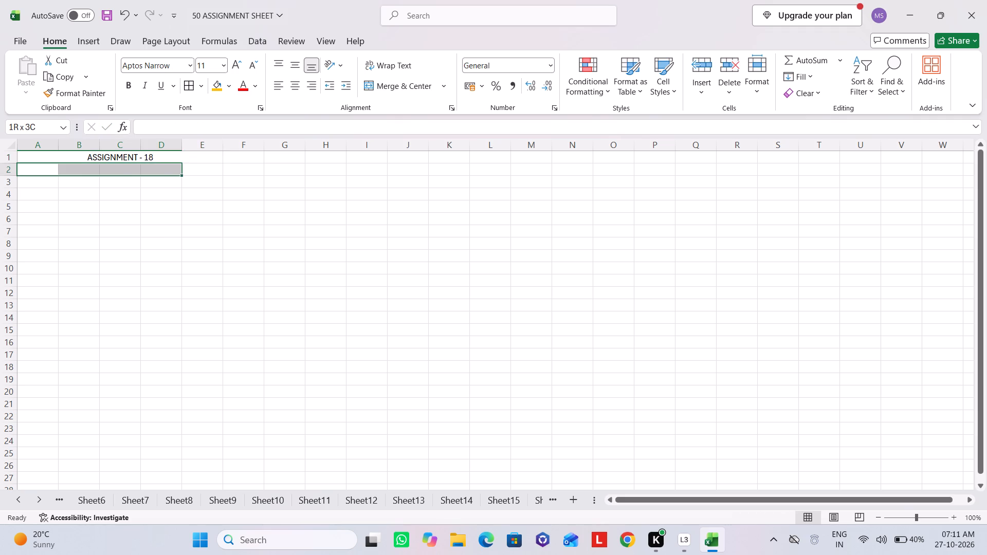
key("shift+Right")
left_click(405, 89)
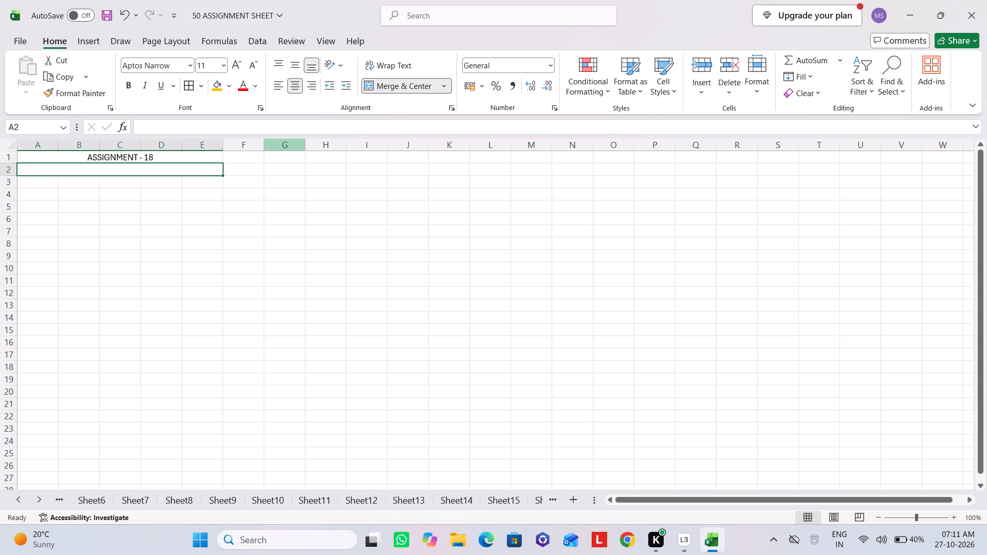
double_click(111, 171)
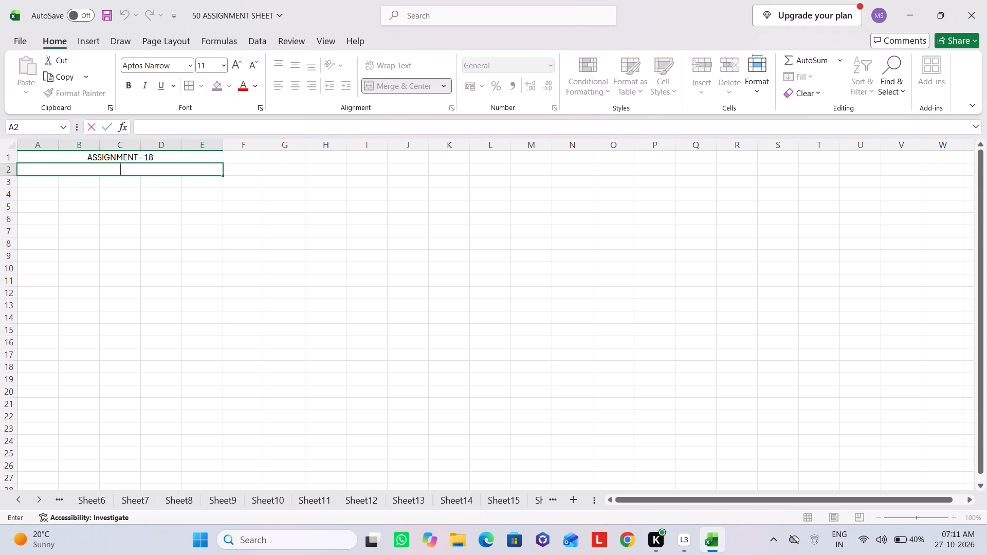
type("USE OF FORMULAS -")
key("space")
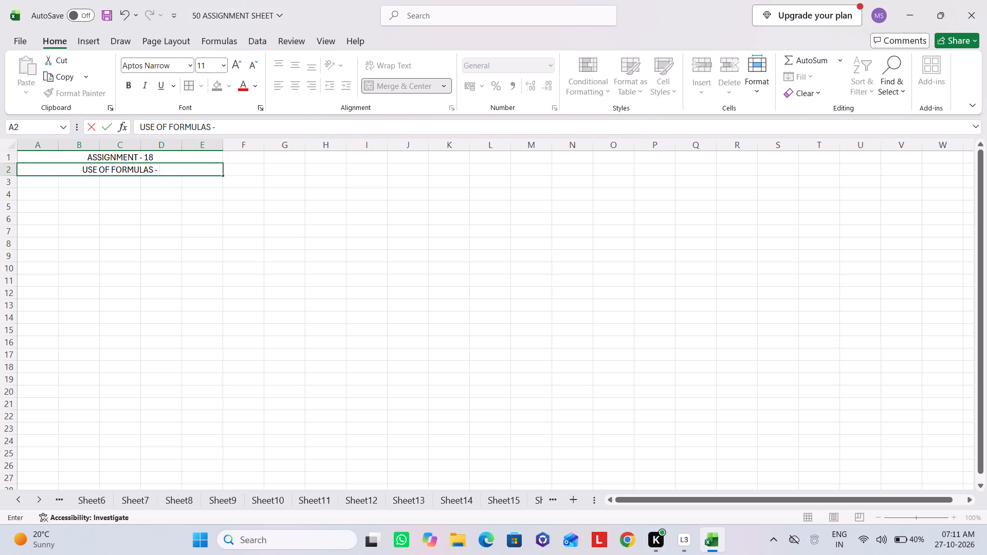
type("HLLO")
key("BackSpace")
key("BackSpace")
type("OOKUP")
key("Down")
Fill row 3 from column A with the label ID and the values 101, 102, 103 and 104.
key("Left")
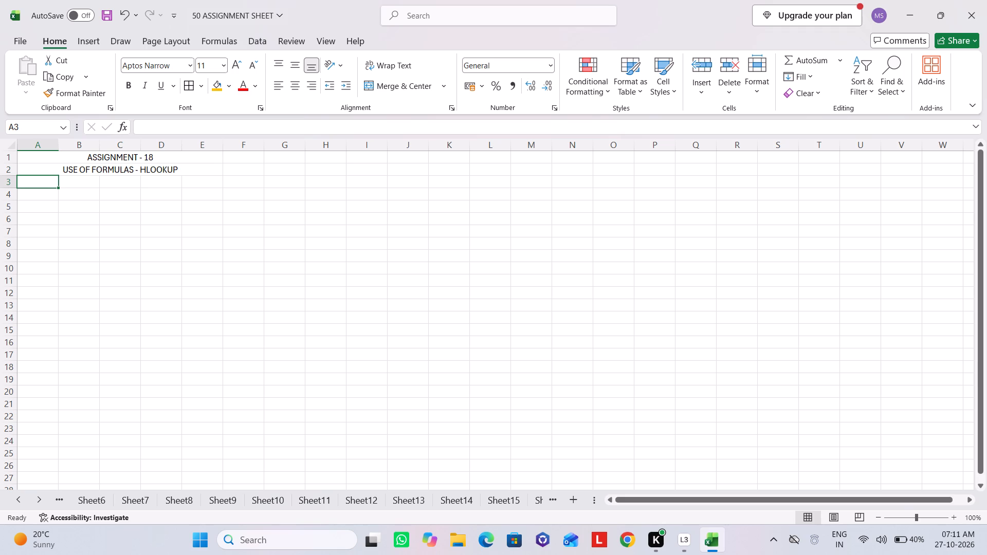
type("ID")
key("space")
key("Tab")
type("101")
key("Tab")
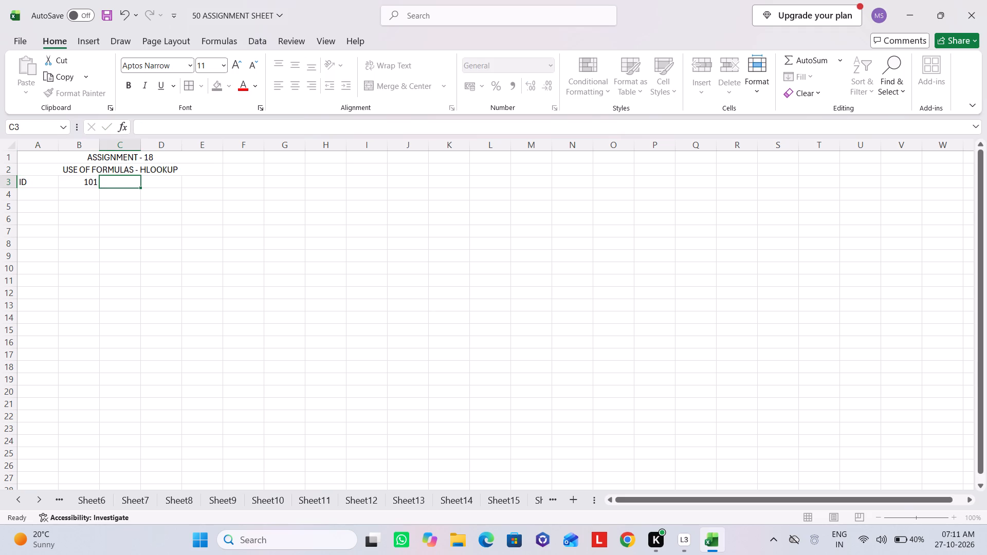
type("102")
key("Tab")
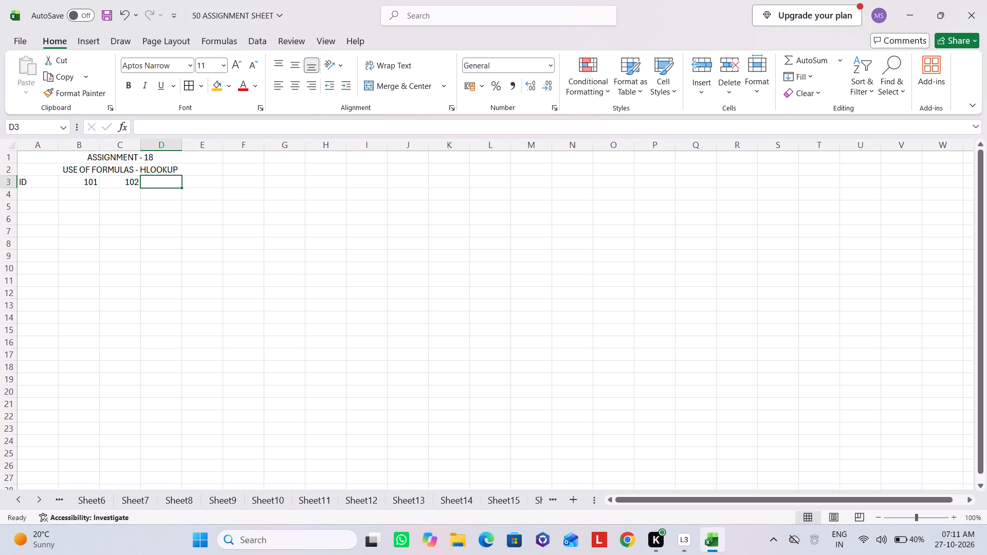
type("103")
key("Tab")
type("104")
key("Down")
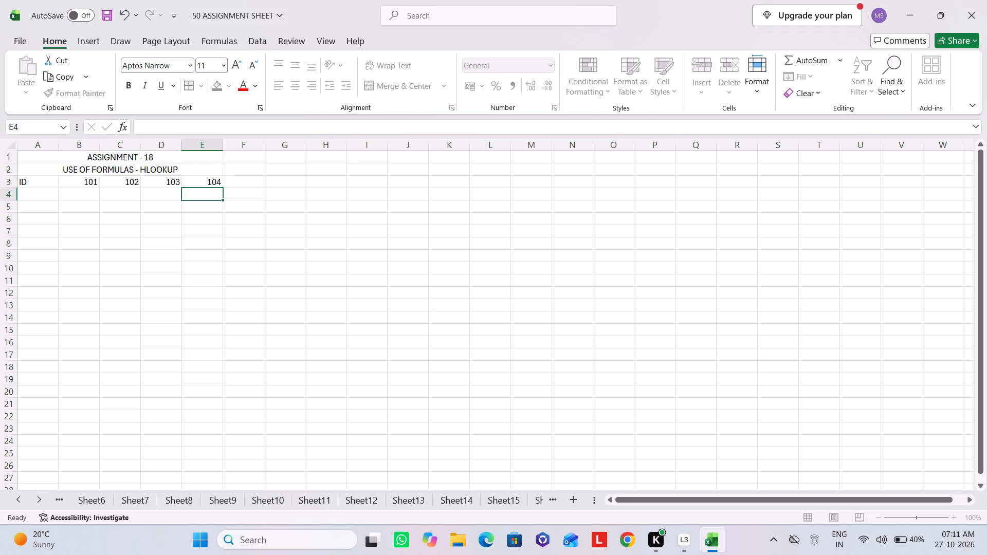
Fill row 4 from column A with the label BRAND and the entries DELL, LOGITECH, LOGITECH and HP.
key("Left")
key("Left")
key("Left")
key("Left")
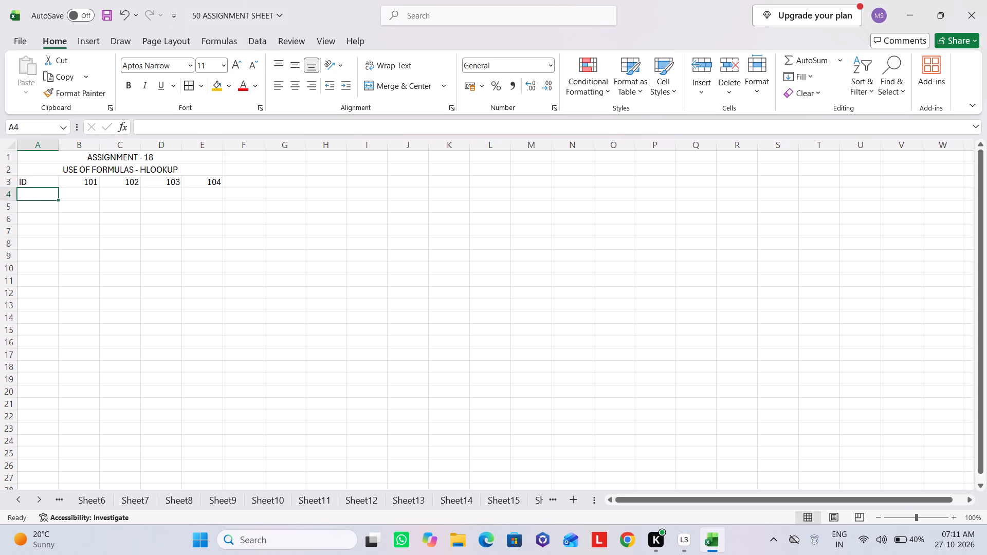
type("BRAND")
key("space")
key("Tab")
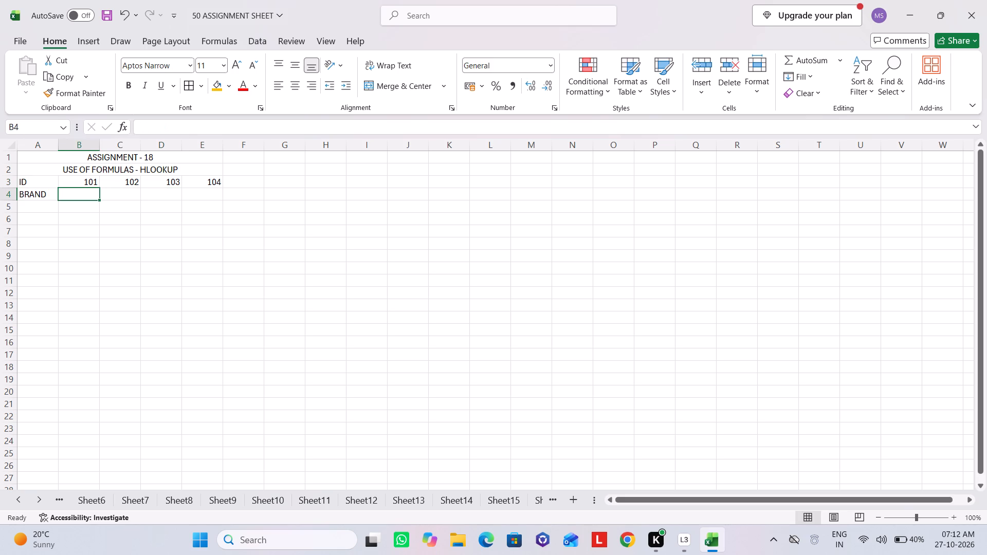
type("DELL")
key("Tab")
type("LOGITECH")
key("Tab")
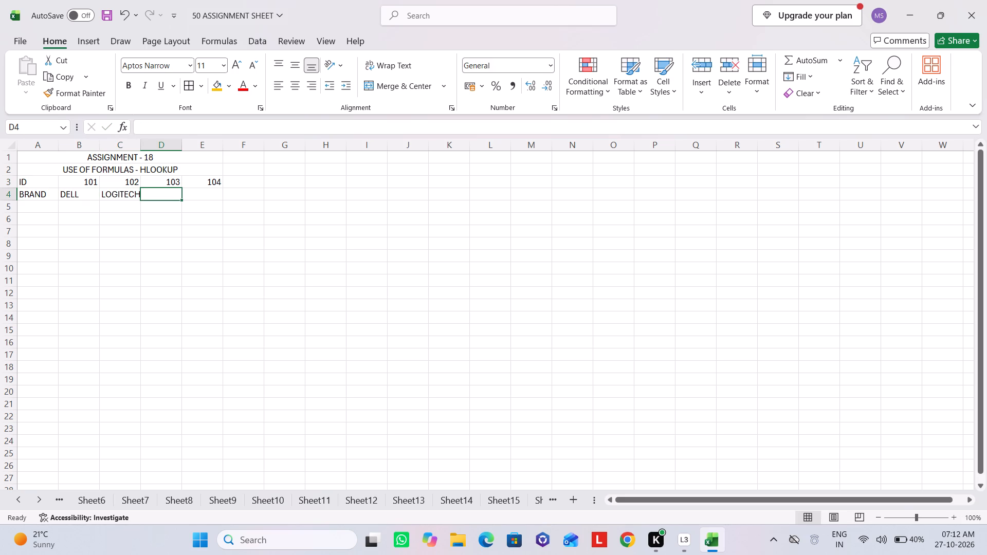
type("LOGITECH")
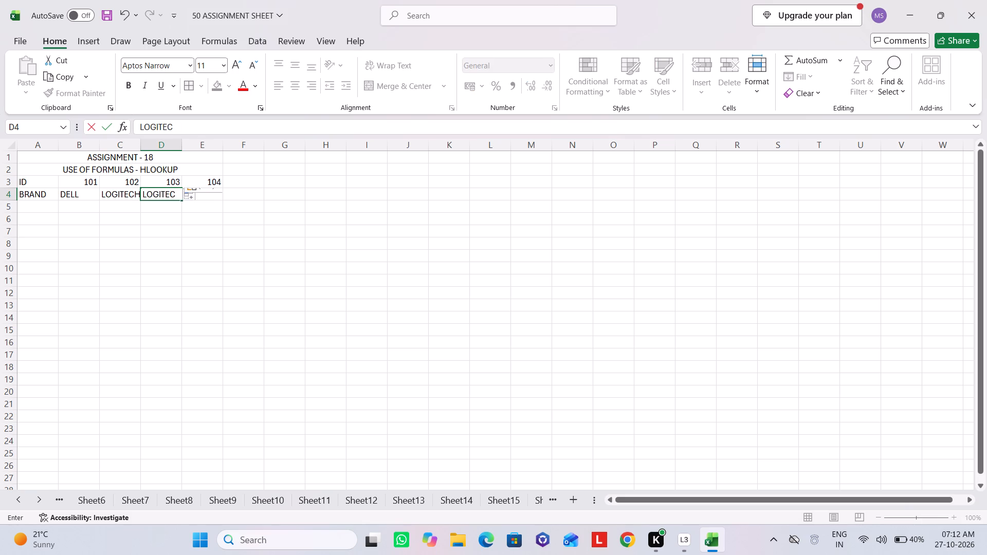
key("Tab")
type("HP")
key("Tab")
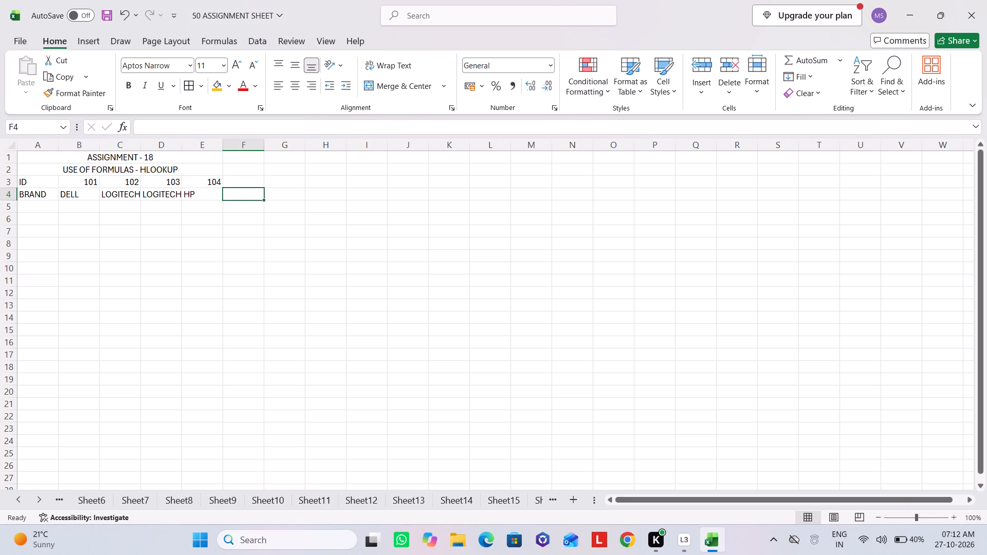
Fill row 5 from column A with the label PRODUCT and the entries COMPUTER, KEYBOARD, MOUSE and PRINTER.
key("Down")
key("Left")
key("Left")
key("Left")
key("Left")
key("Left")
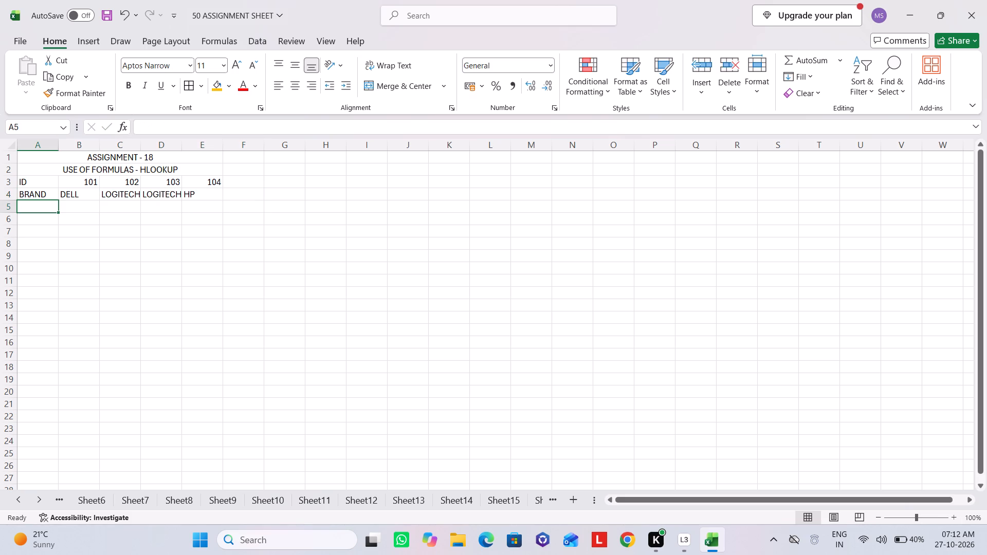
type("PRODUT")
key("BackSpace")
type("CT")
key("Tab")
type("COMPTE")
key("BackSpace")
key("BackSpace")
type("UTER")
key("Tab")
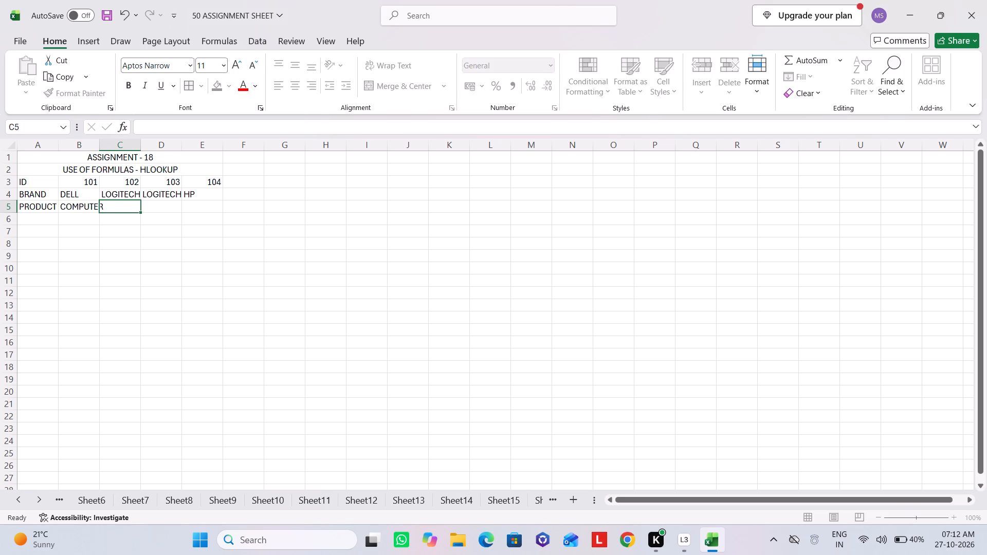
type("KEYBOARD")
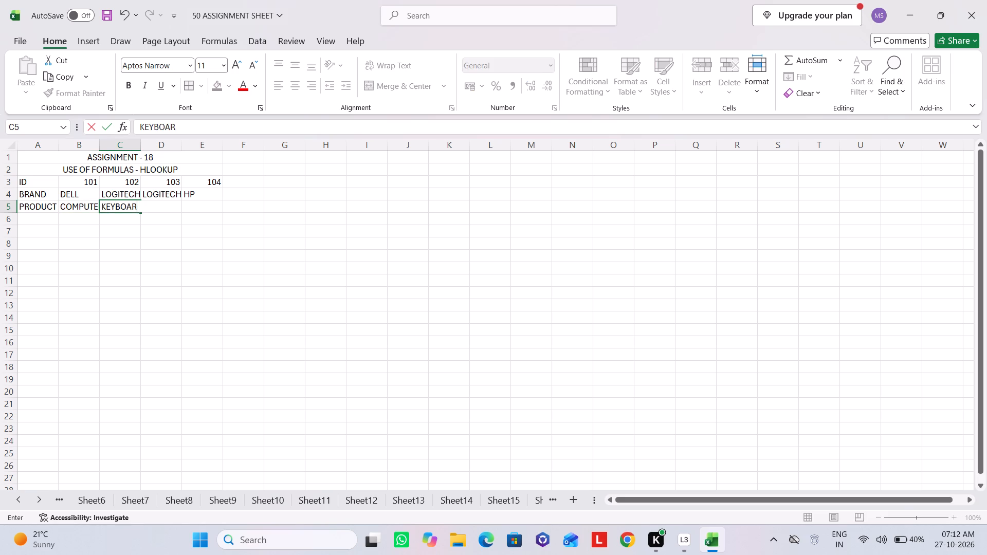
key("Tab")
type("MOUSE")
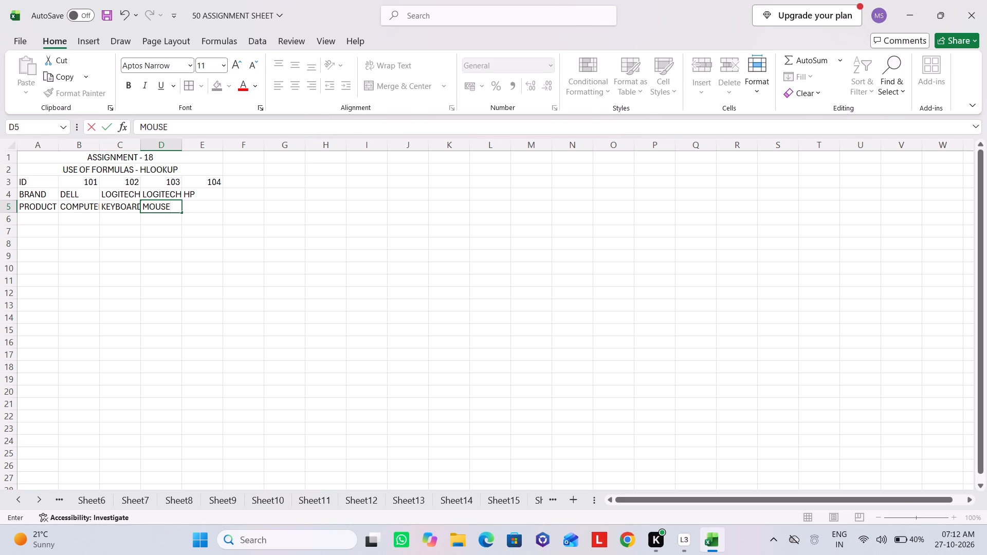
key("Tab")
type("PRINTER")
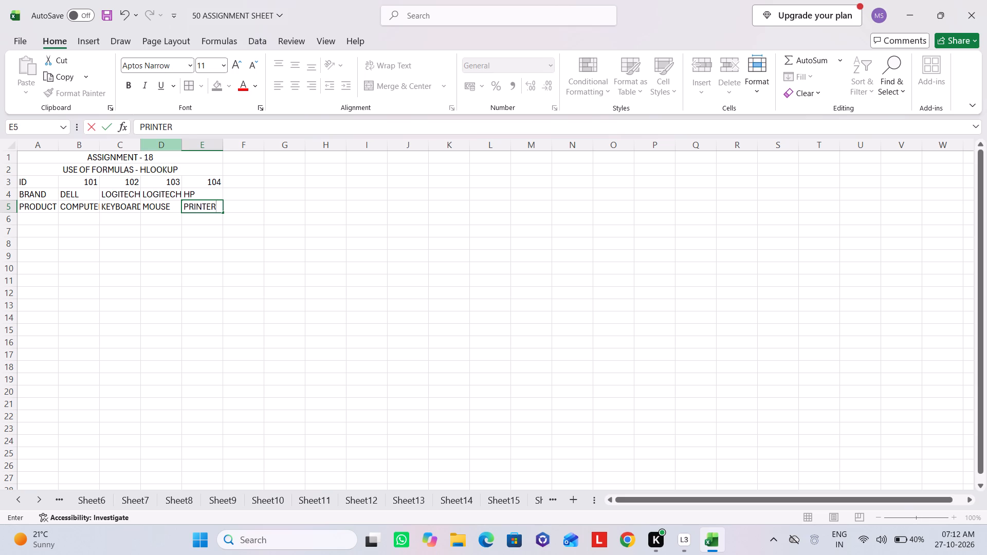
AutoFit the column widths of the table range A1:E5.
left_click_drag(73, 157, 186, 210)
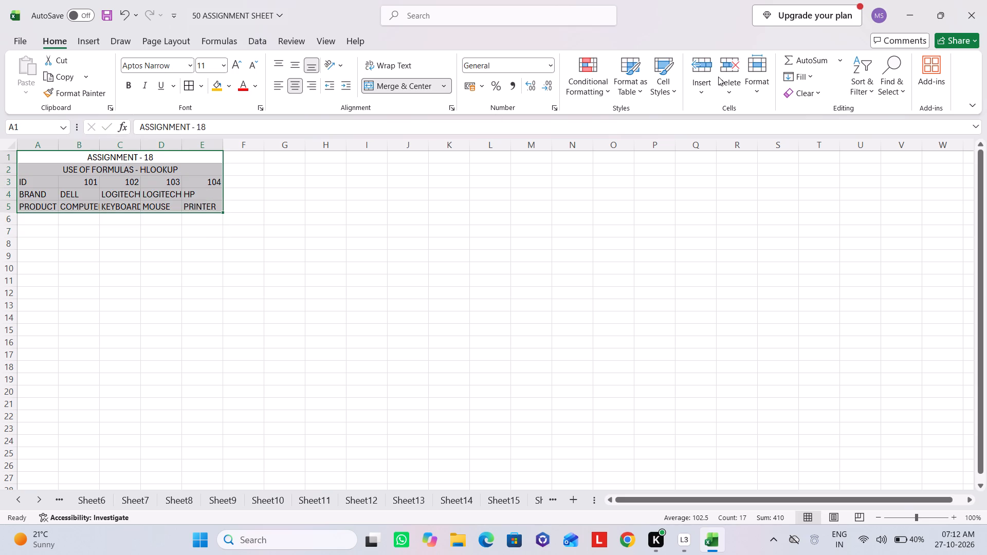
left_click(758, 92)
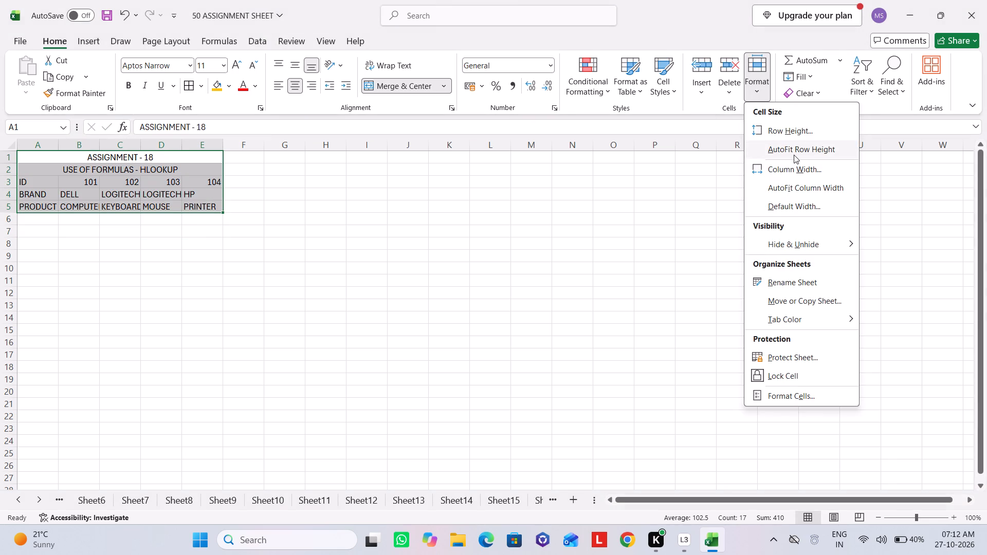
left_click(810, 185)
Enter the lookup table headers ID, PRODUCT and BRAND in cells A7 to C7, leaving row 6 blank.
left_click(57, 220)
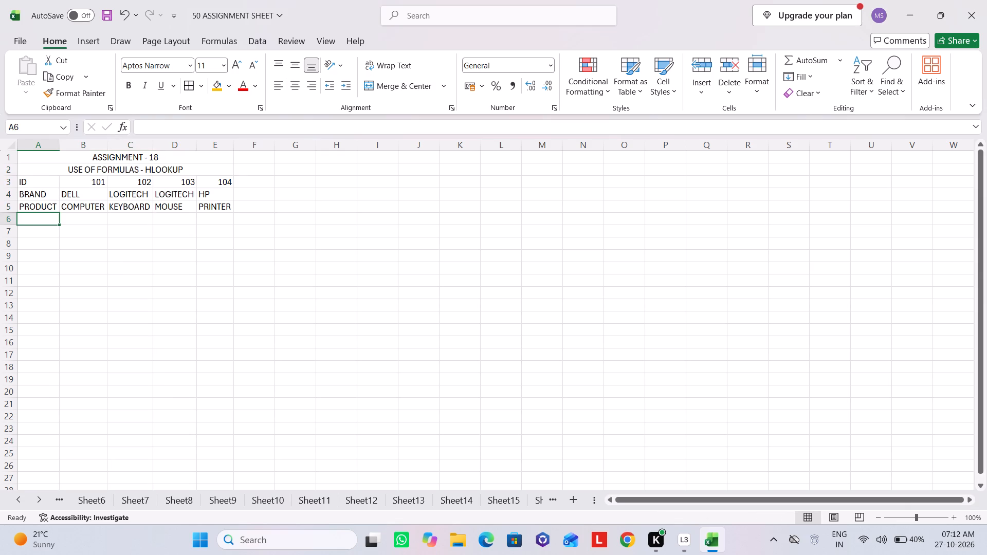
left_click(40, 234)
type("ID")
key("space")
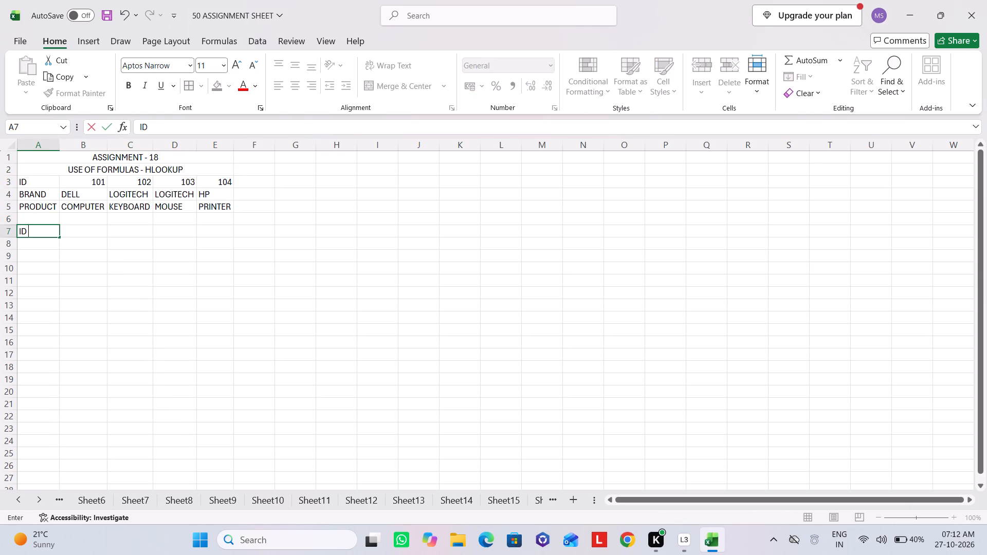
key("Tab")
type("PORO")
key("BackSpace")
key("BackSpace")
key("BackSpace")
type("RODUCT")
key("Tab")
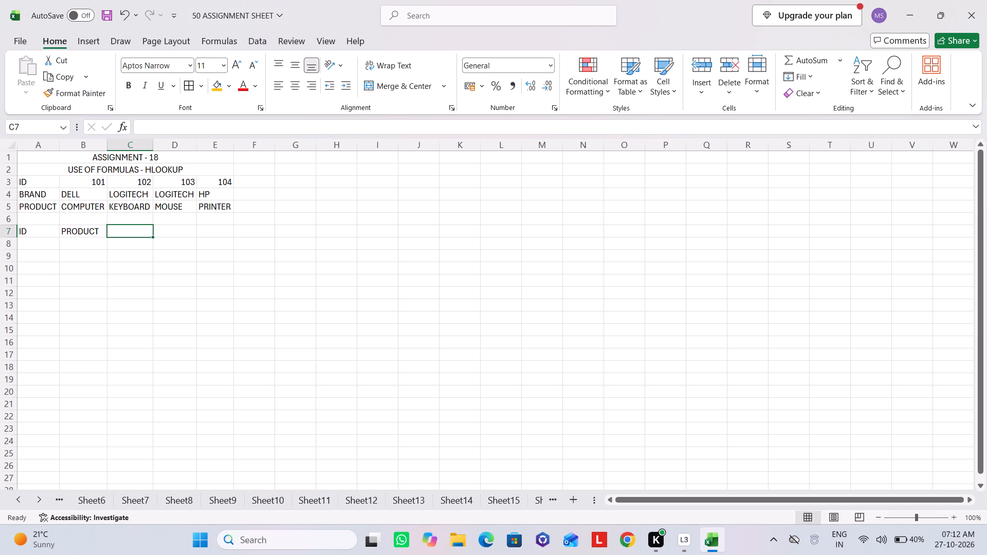
key("space")
type("BR")
key("BackSpace")
type("RAND")
Fill the title row with orange and the subtitle row with light blue.
left_click(104, 154)
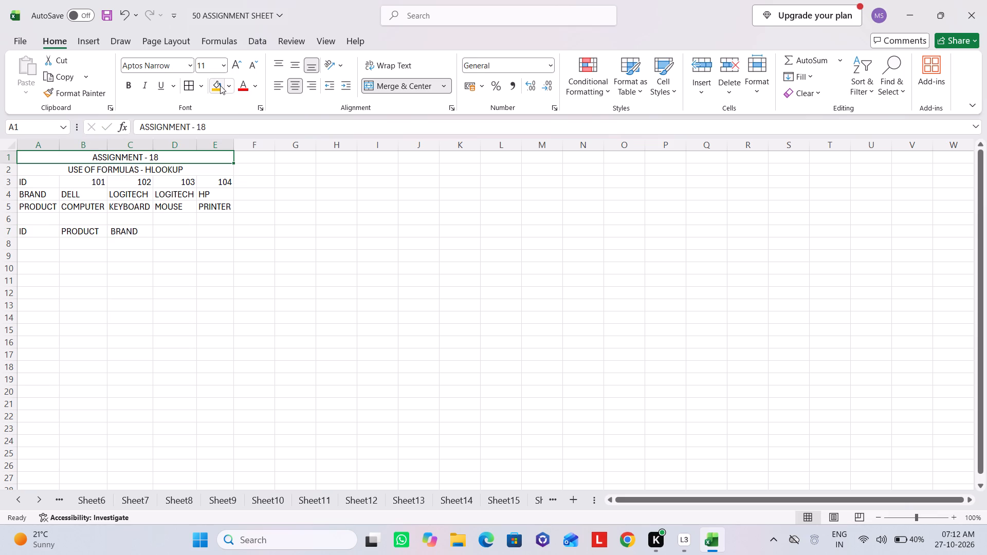
left_click(220, 85)
left_click(127, 173)
left_click(229, 88)
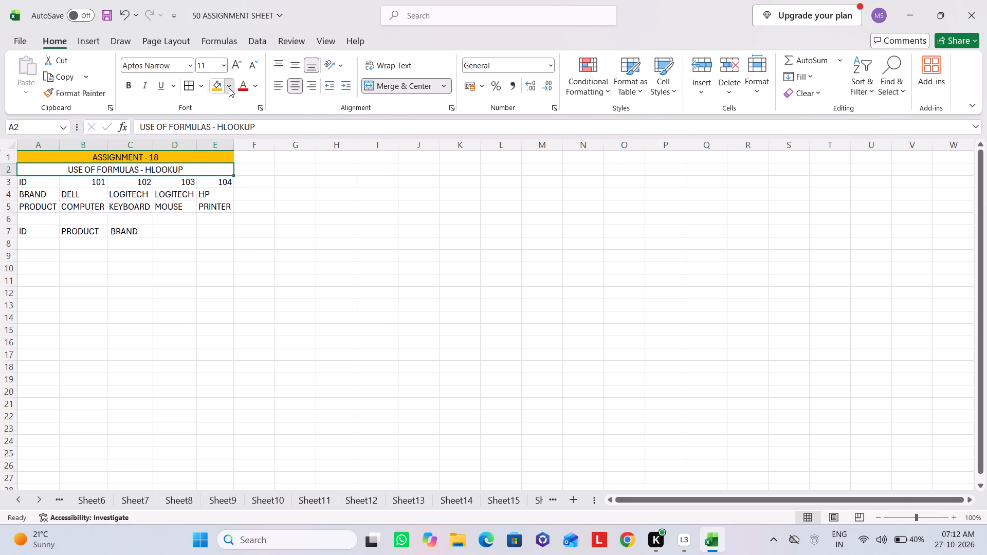
left_click(269, 191)
Fill the ID row A3:E3 with light green.
left_click_drag(34, 180, 204, 185)
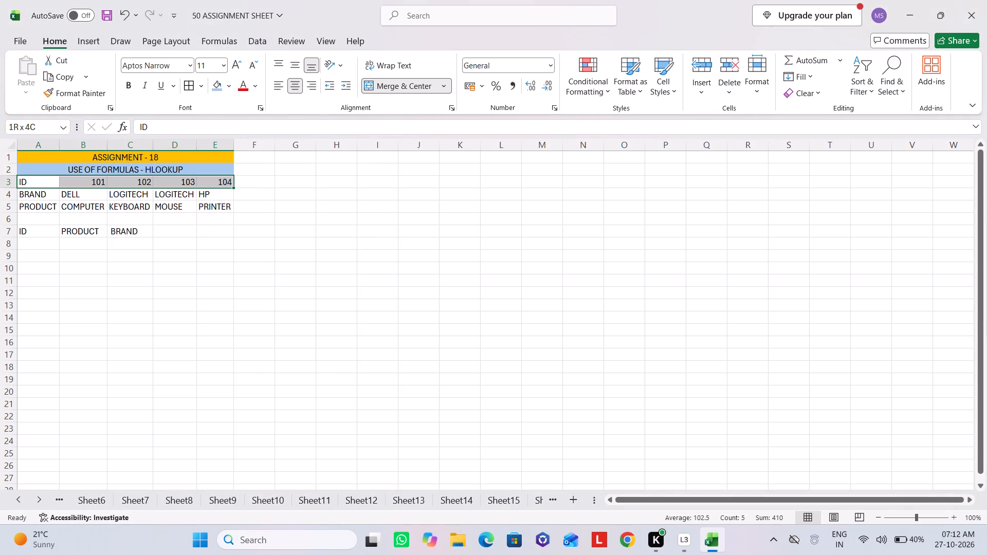
left_click_drag(204, 185, 217, 185)
left_click(229, 83)
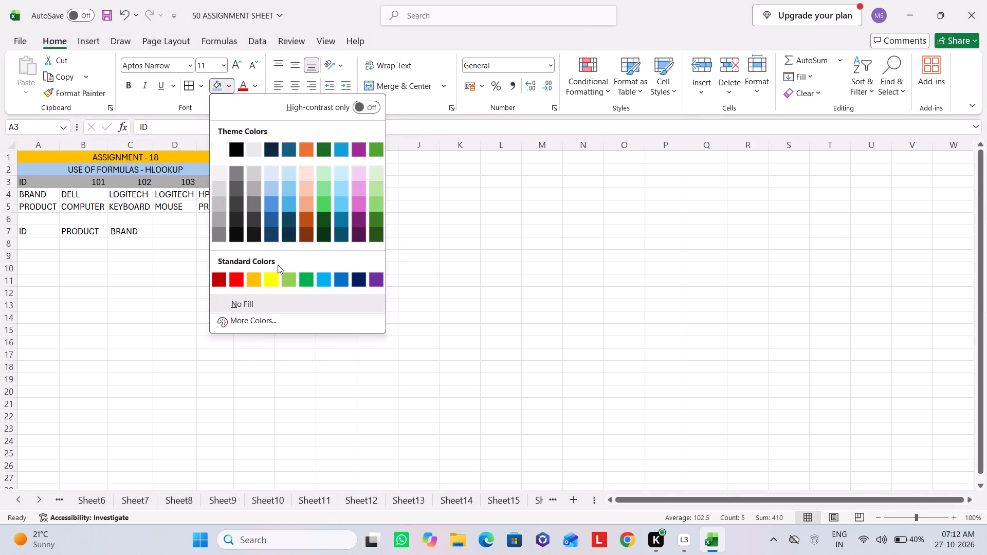
left_click(285, 278)
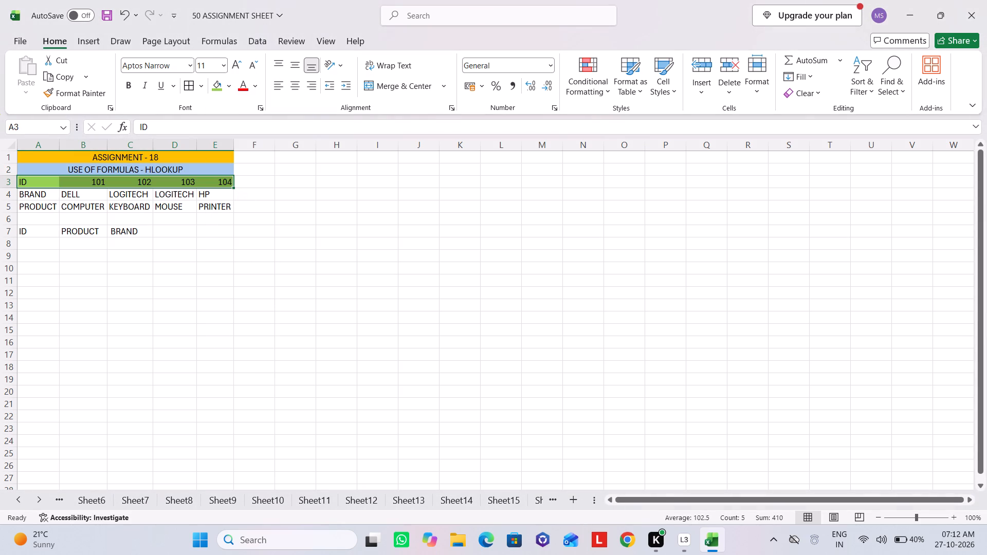
Fill the lookup table header cells A7:C7 with light green.
left_click_drag(37, 230, 100, 236)
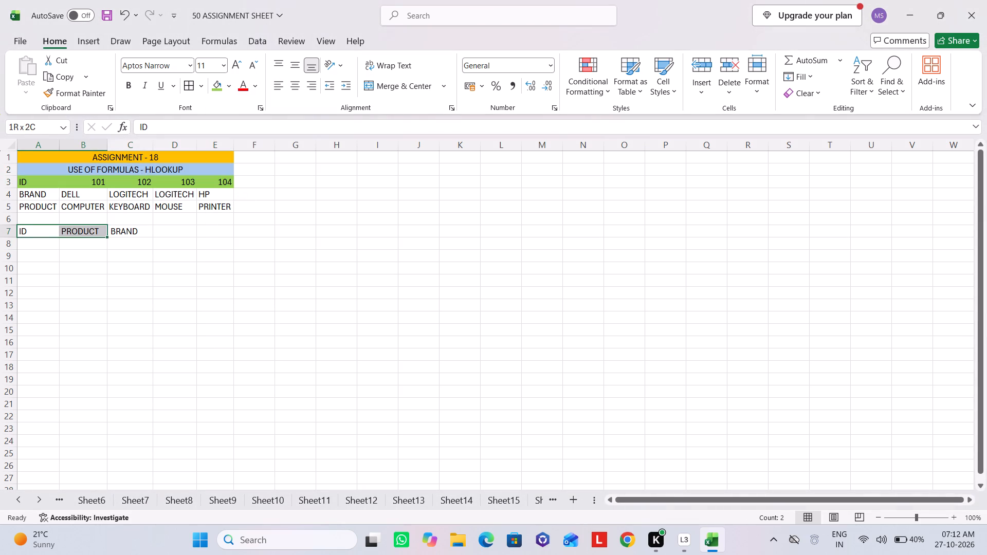
left_click_drag(100, 236, 118, 236)
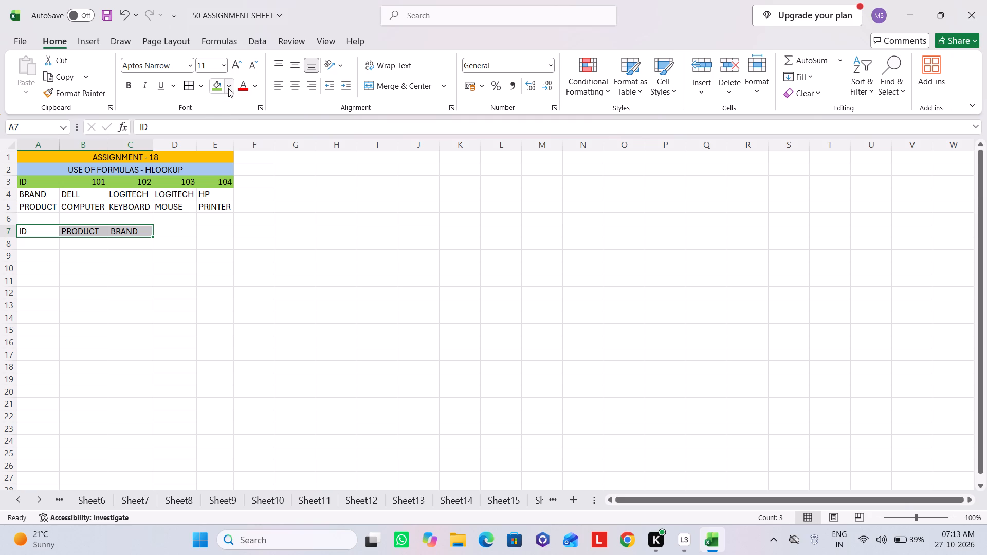
left_click(215, 83)
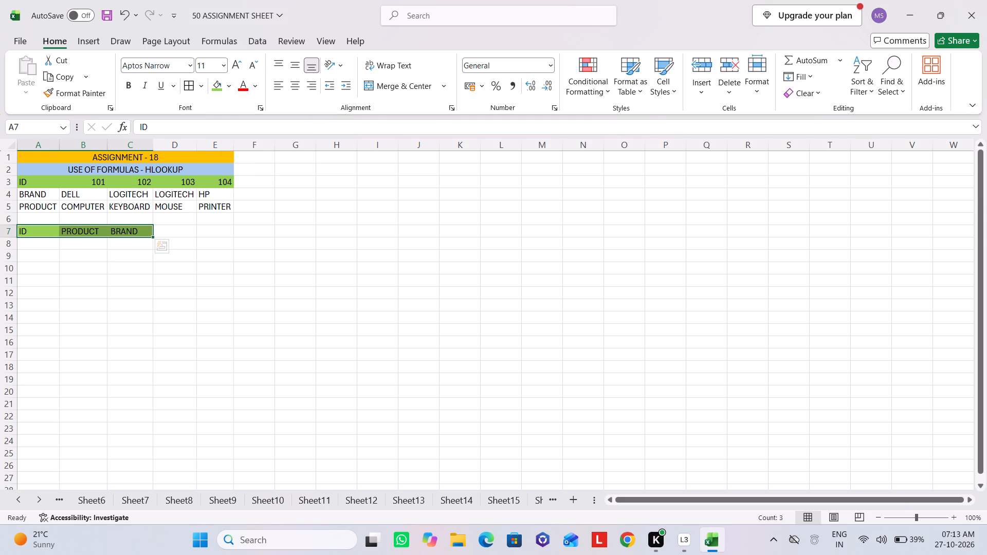
Apply all borders to the lookup table range A7:C17 and to the upper table range A1:E5.
left_click_drag(47, 229, 140, 244)
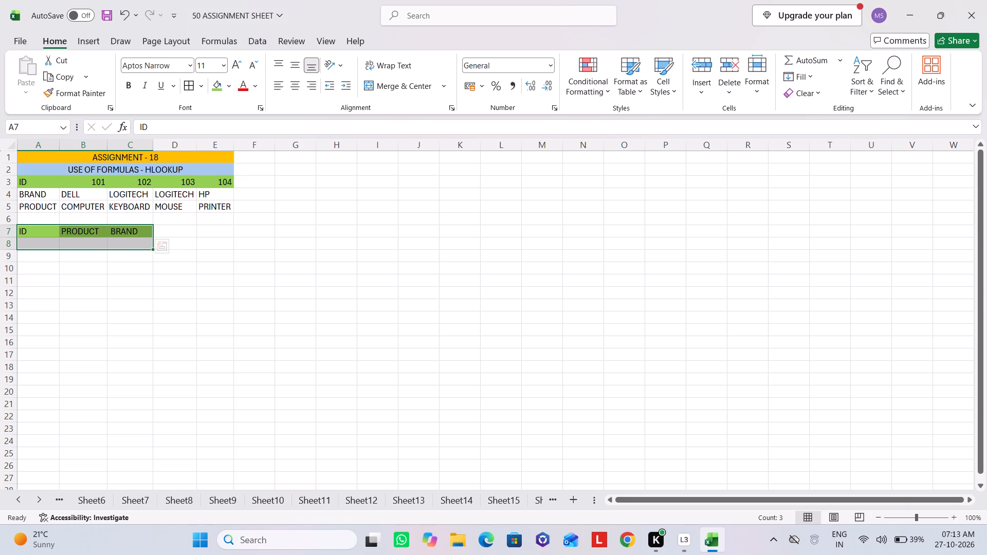
left_click_drag(152, 252, 151, 261)
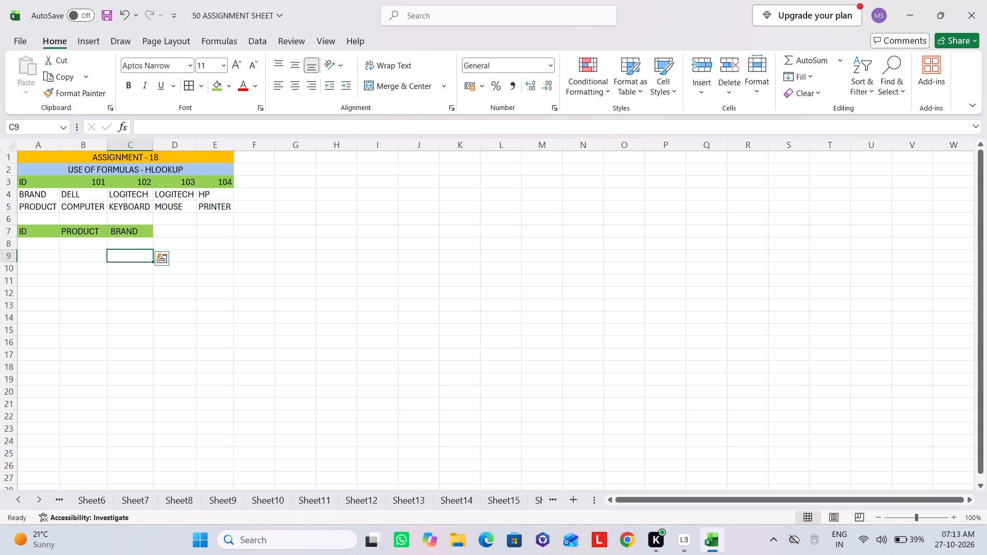
left_click_drag(151, 261, 151, 261)
left_click_drag(46, 231, 131, 250)
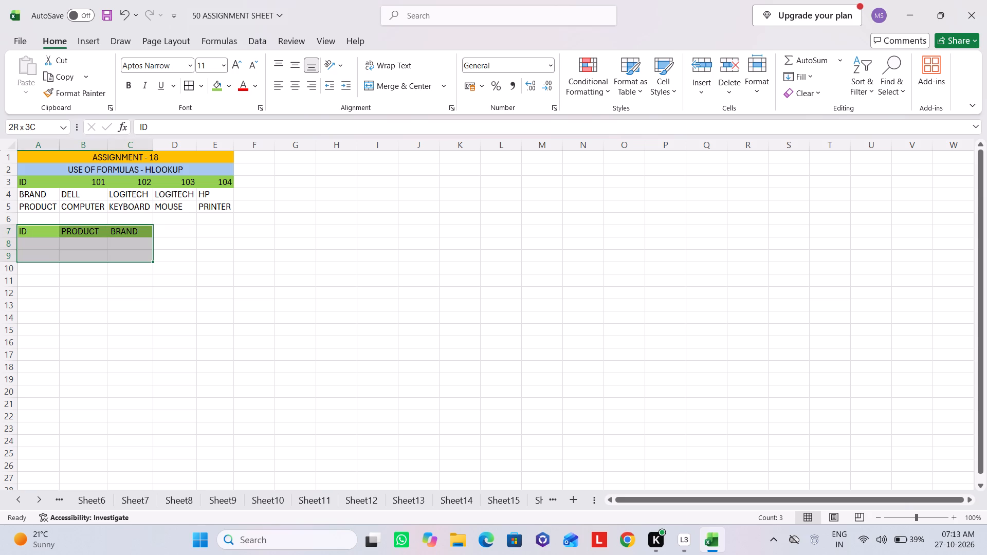
left_click_drag(131, 250, 123, 298)
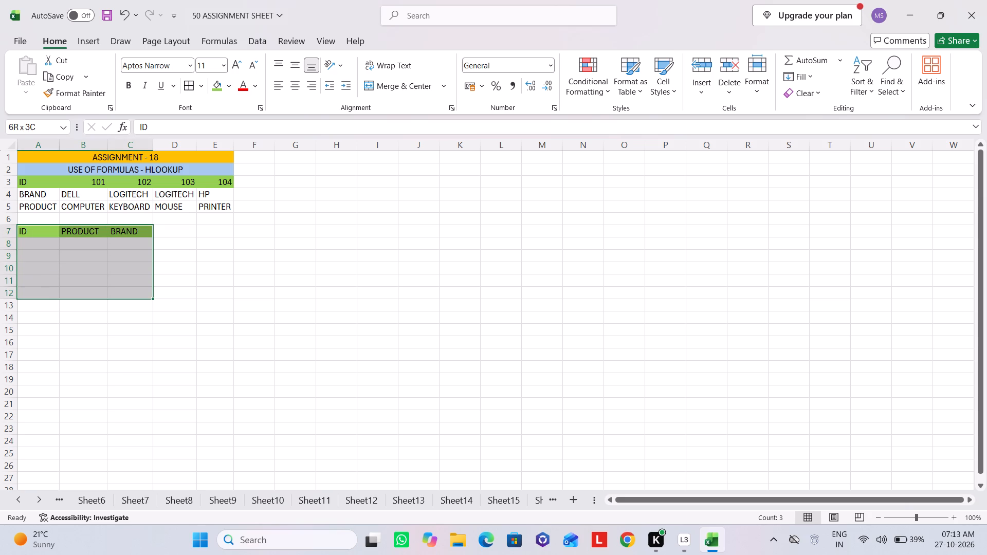
left_click_drag(123, 298, 121, 340)
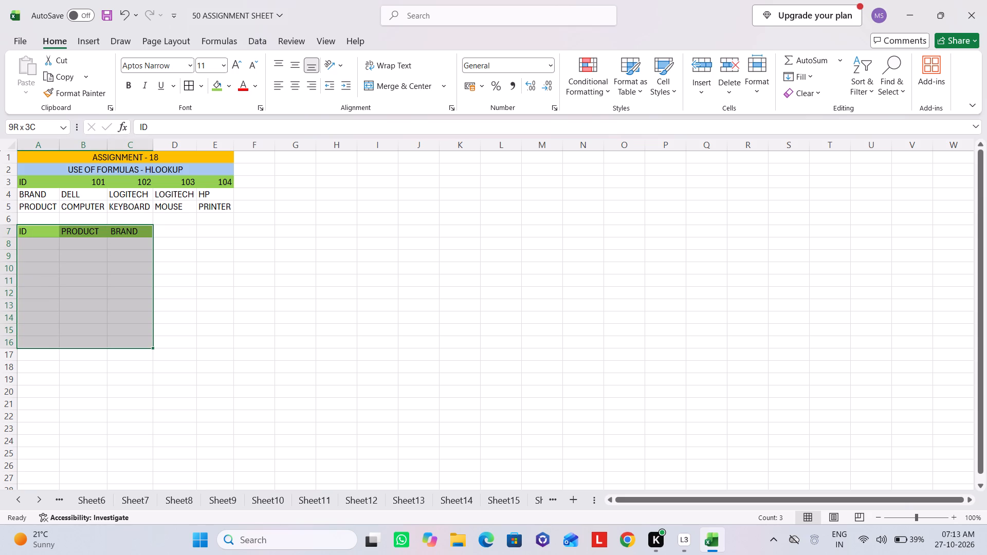
left_click_drag(121, 340, 121, 355)
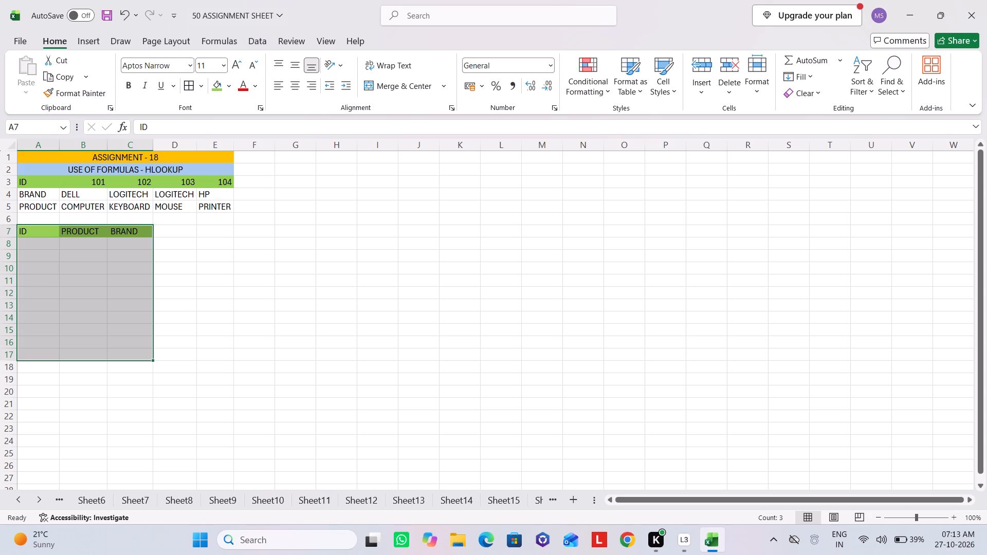
left_click(190, 90)
left_click_drag(55, 156, 163, 206)
left_click(182, 84)
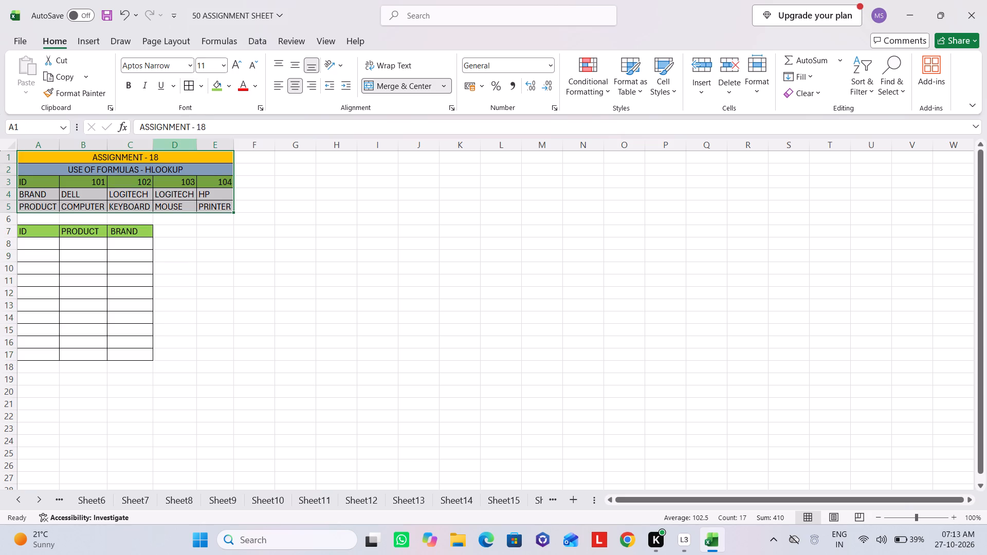
Enter the IDs 104, 103, 104, 101, 102, 103, 101, 104, 101 and 102 down cells A8 to A17.
left_click(34, 247)
type("104")
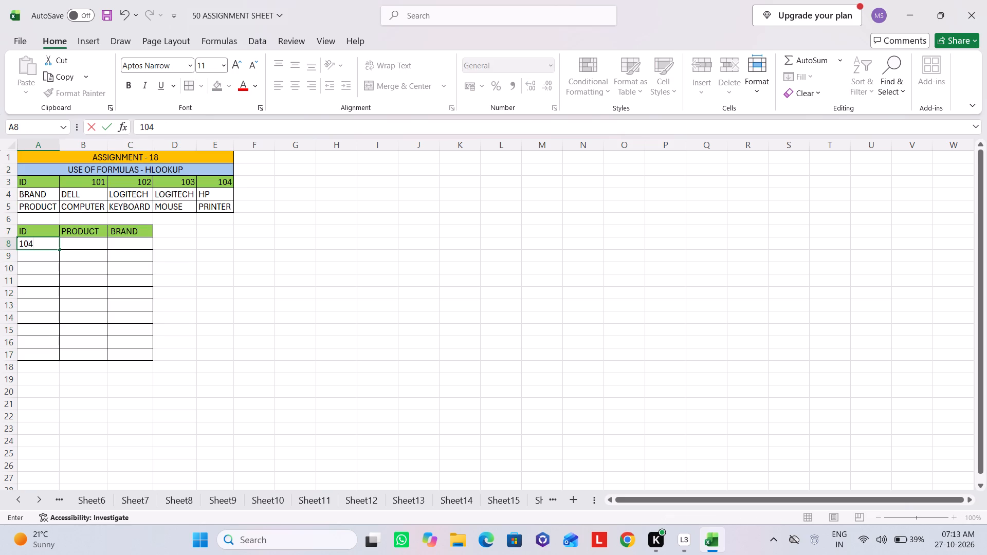
key("Down")
type("103")
key("Down")
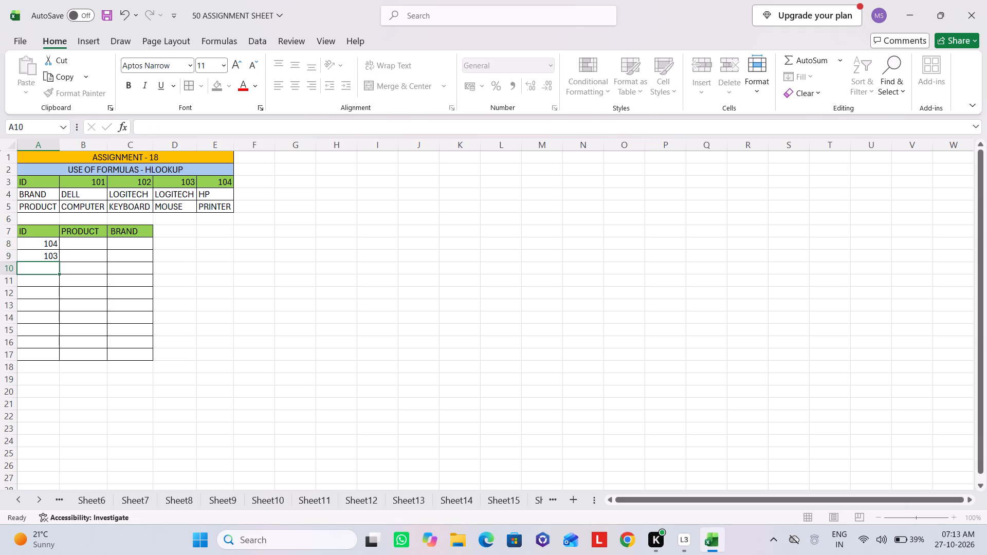
type("104")
key("Down")
type("101")
key("Down")
type("102")
key("Down")
type("103")
key("Down")
type("101")
key("Down")
type("104")
key("Down")
type("101")
key("Down")
type("102")
key("Up")
Enter the sample answer PRINTER in B8 and HP in C8 for the first lookup ID.
key("Up")
key("Up")
key("Up")
key("Up")
key("Up")
key("Up")
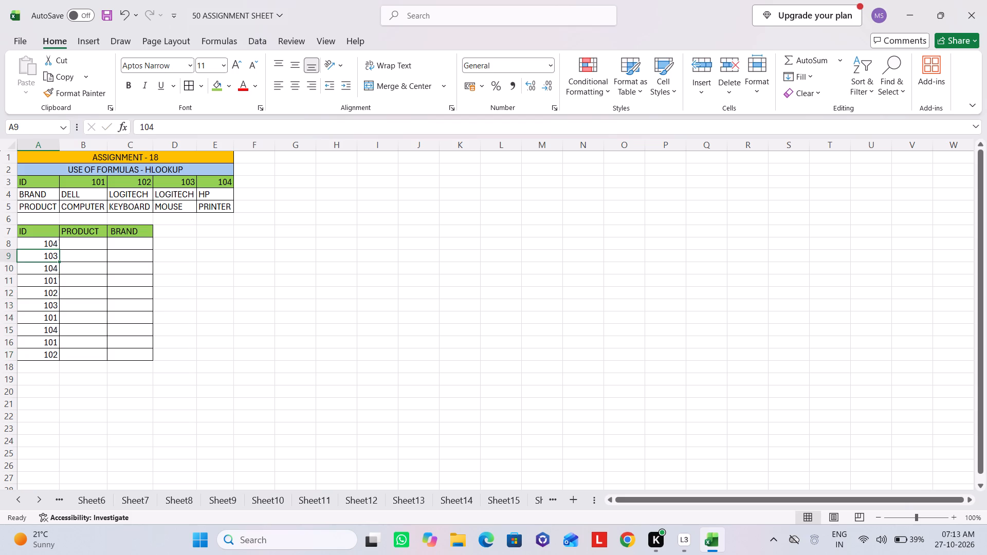
key("Up")
key("Up")
key("Right")
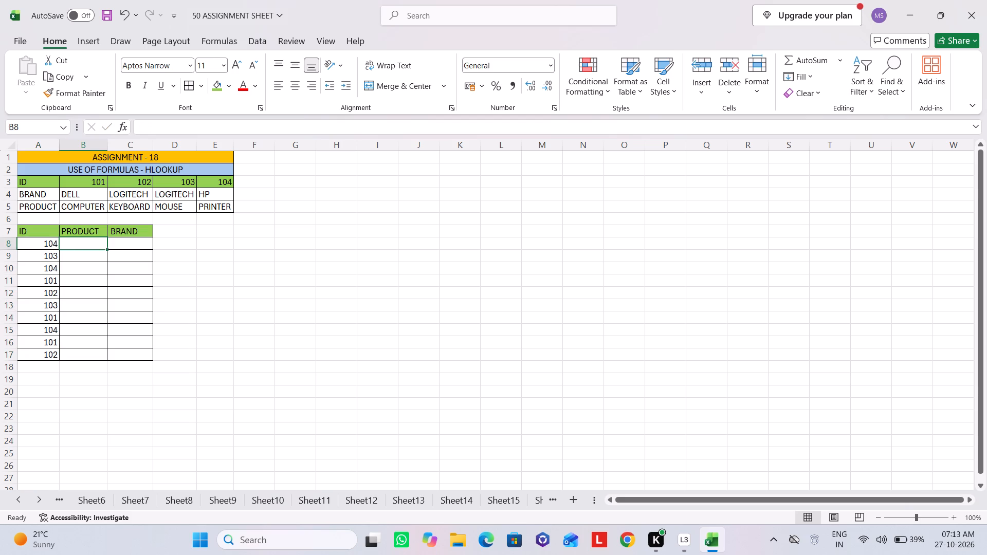
type("PRINTER")
key("Tab")
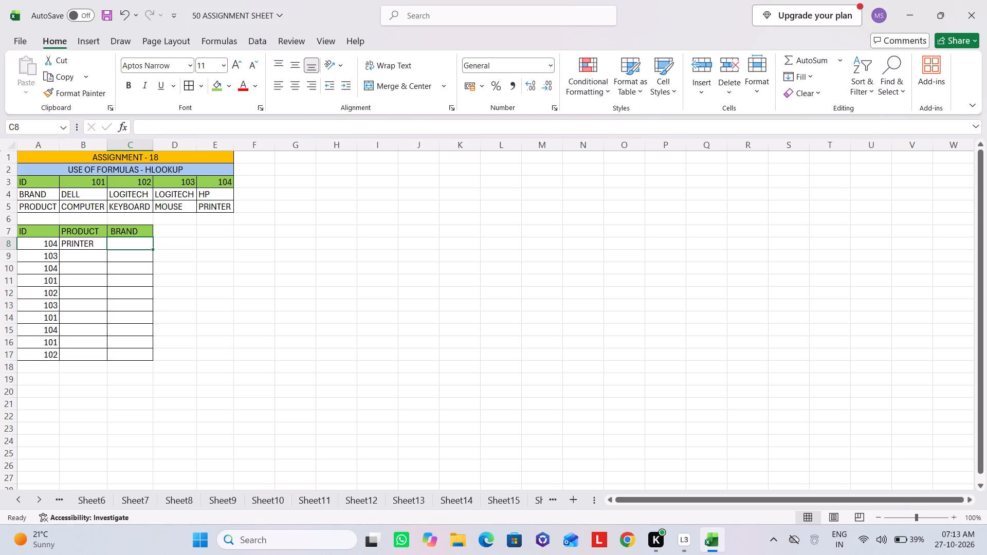
type("HP")
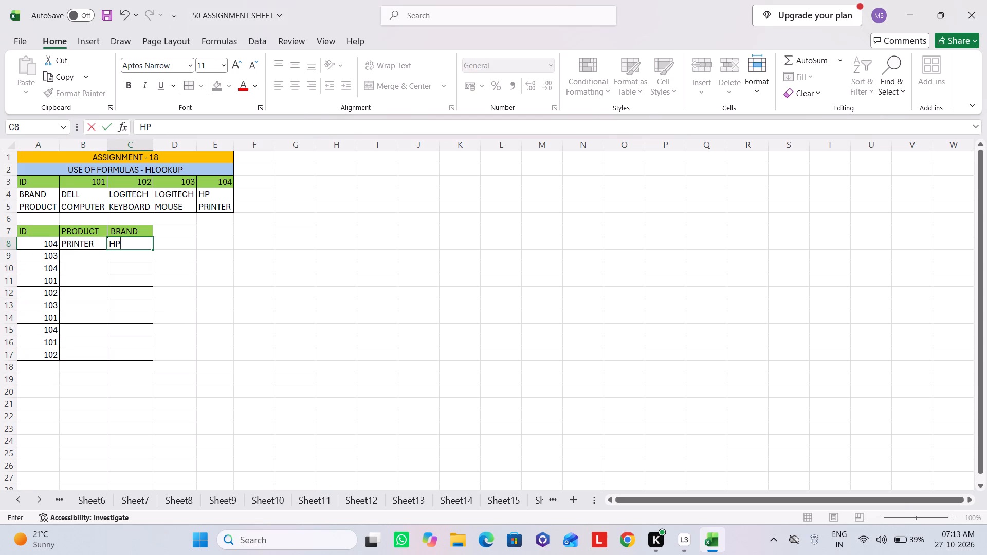
Enter a ? placeholder in B9 and fill it down the PRODUCT column to B17.
left_click(88, 260)
key("shift+question")
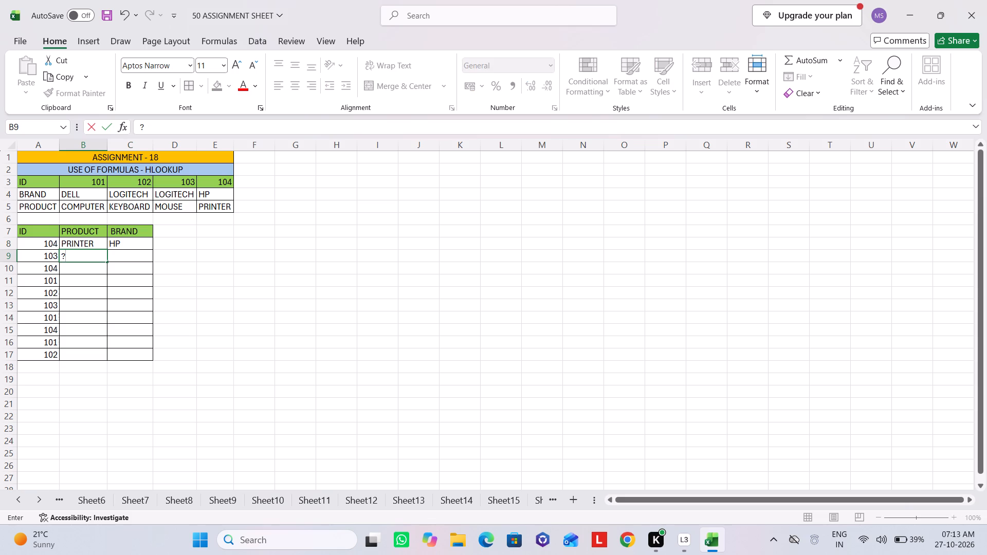
left_click_drag(105, 261, 106, 289)
left_click_drag(106, 289, 105, 298)
left_click(106, 259)
left_click_drag(107, 261, 105, 358)
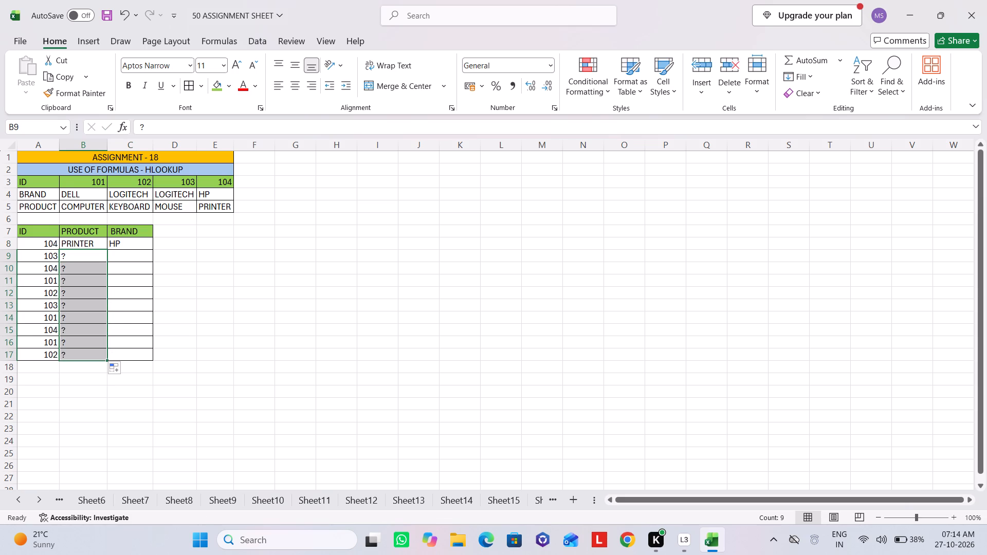
Copy the ? placeholder from B9 to C9 and fill it down the BRAND column to C17.
left_click(126, 255)
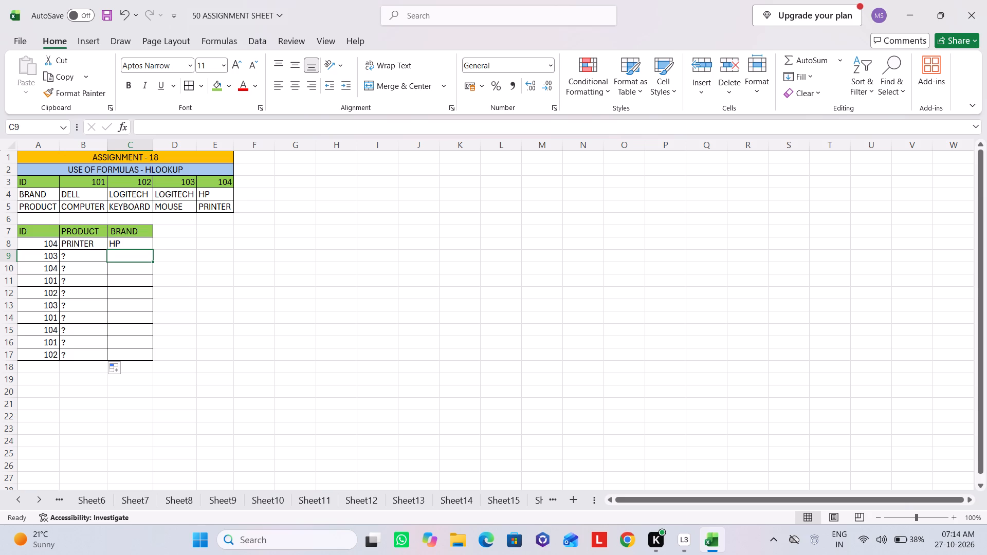
left_click(91, 261)
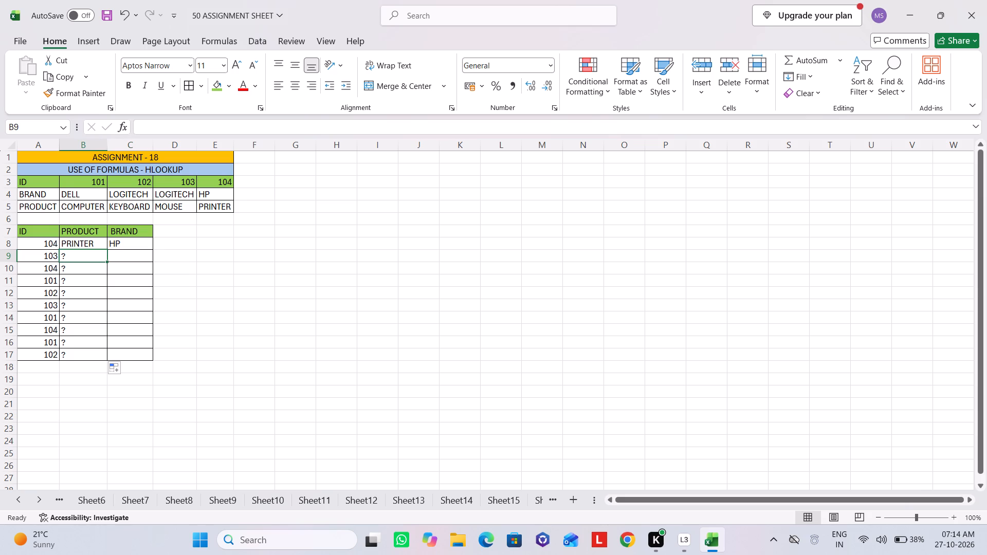
key("ctrl+c")
left_click(127, 253)
key("ctrl+v")
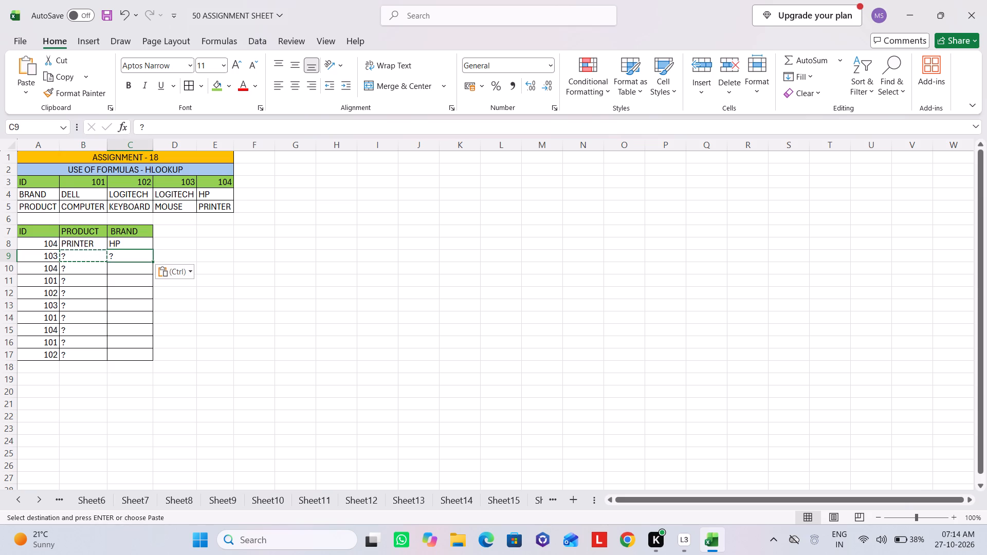
left_click_drag(151, 263, 146, 357)
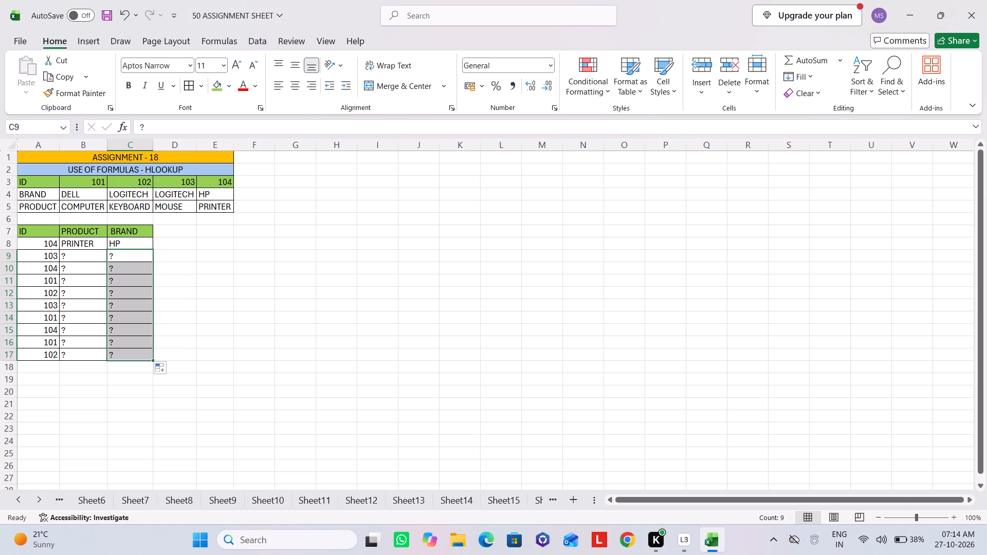
scroll(290, 303, "up", 2)
left_click(290, 278)
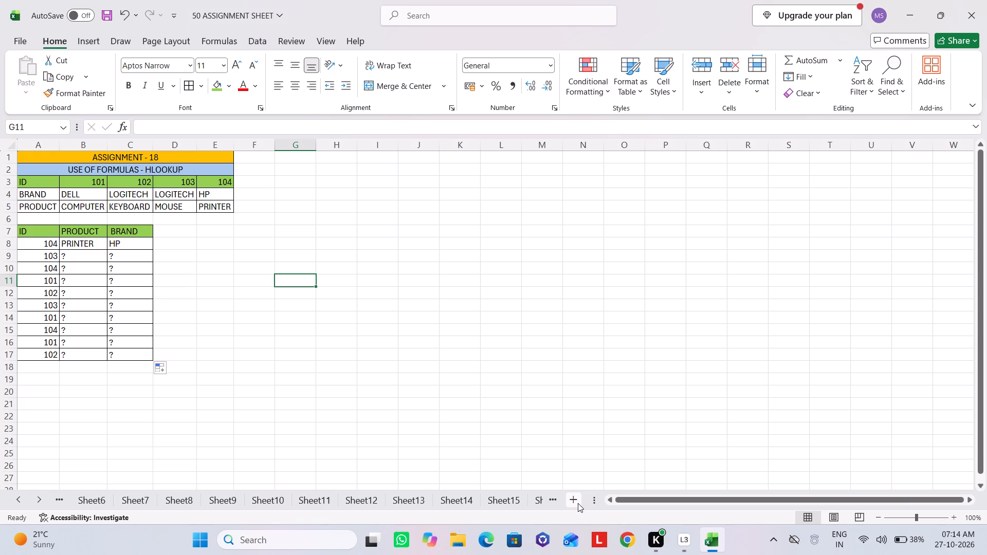
Add a new blank worksheet and save the workbook.
left_click(577, 503)
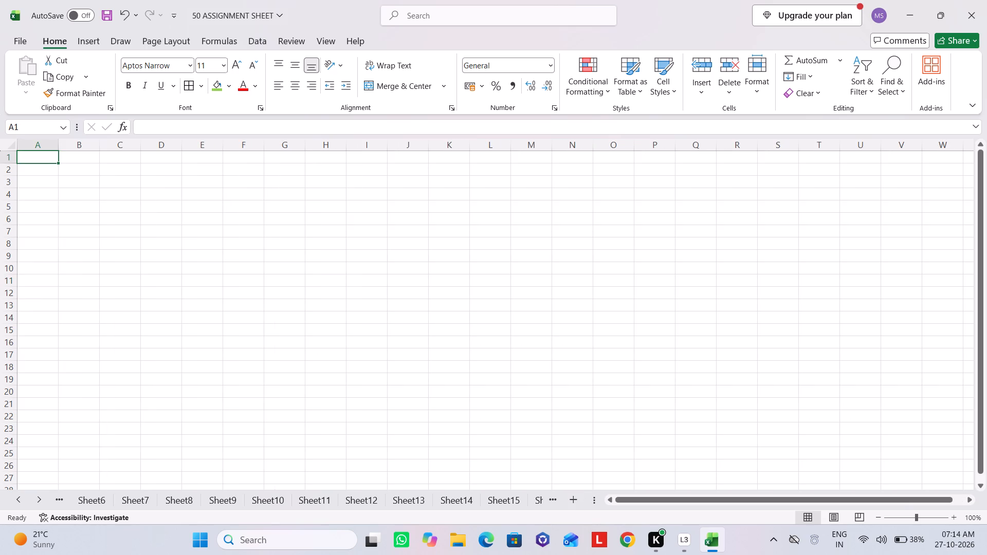
key("ctrl+s")
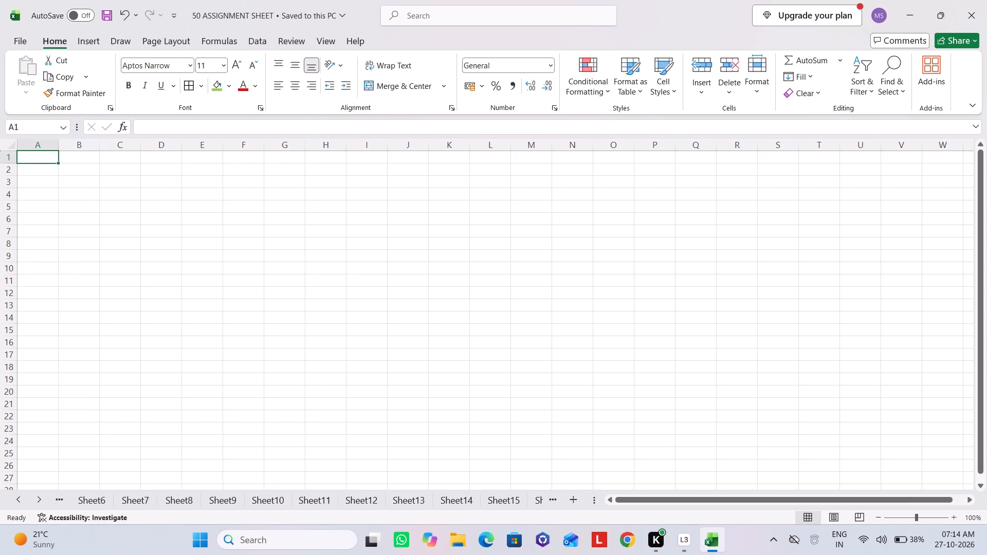
Merge and centre cells A1:D1 and enter the title ASSIGNMENT - 19.
key("shift+Right")
key("shift+Right")
key("shift+Right")
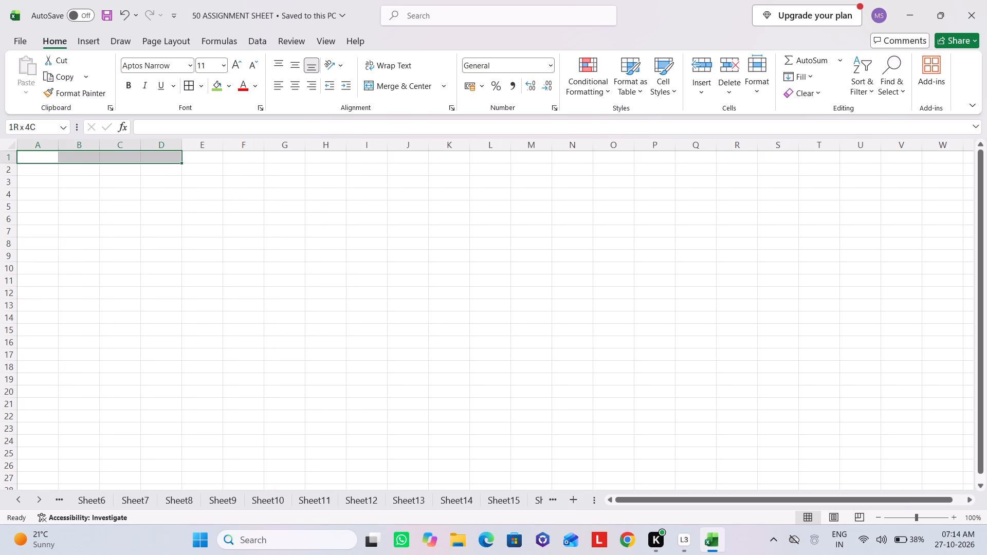
key("h")
type("MC")
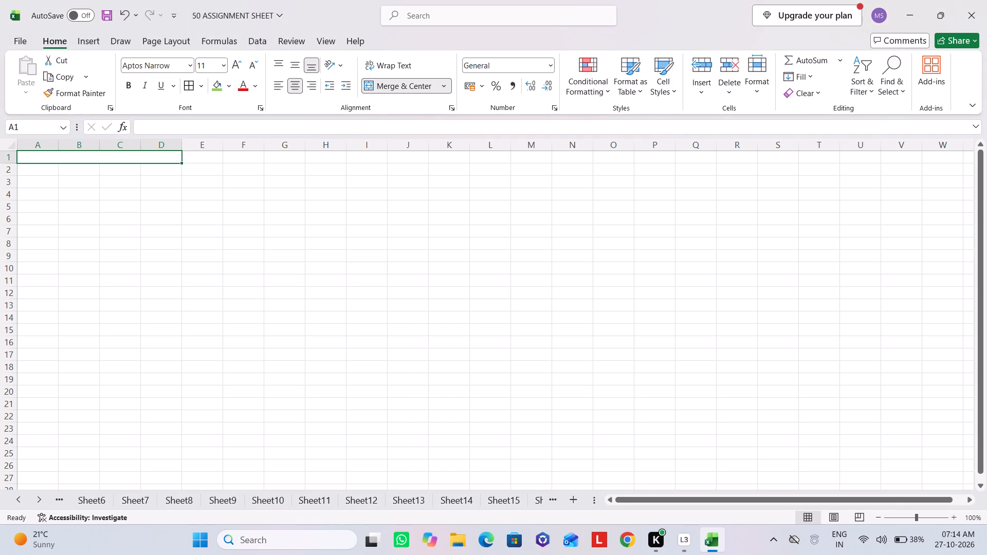
type("ASSIGNMENT - 19")
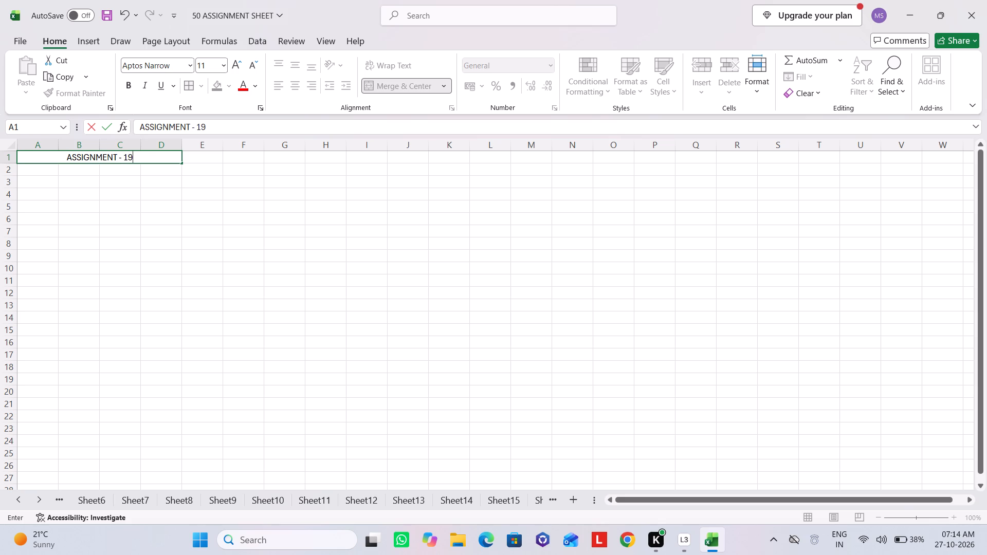
key("Down")
Merge and centre cells A2:D2 and enter the subtitle USE OF FORMULAS - INDEX WITH MATCH.
key("shift+Right")
key("shift+Right")
key("shift+Right")
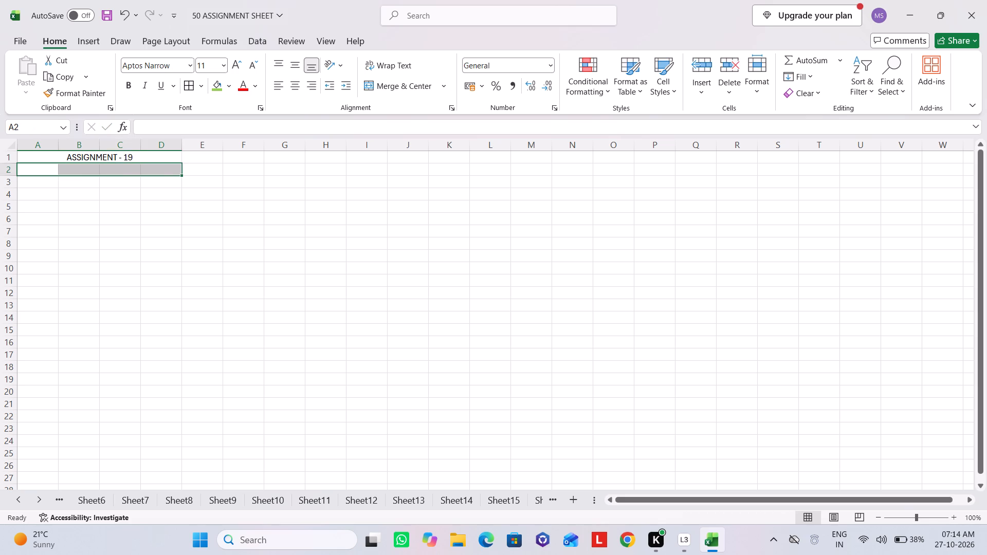
type("HF")
type("HMC")
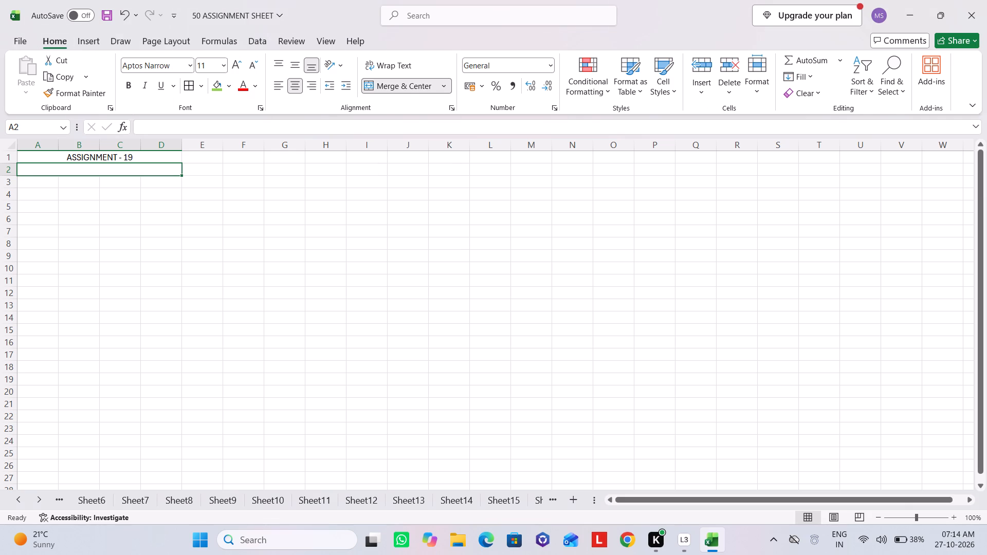
type("USE OF FORMULAS")
key("space")
type("- INX")
key("BackSpace")
type("DEX")
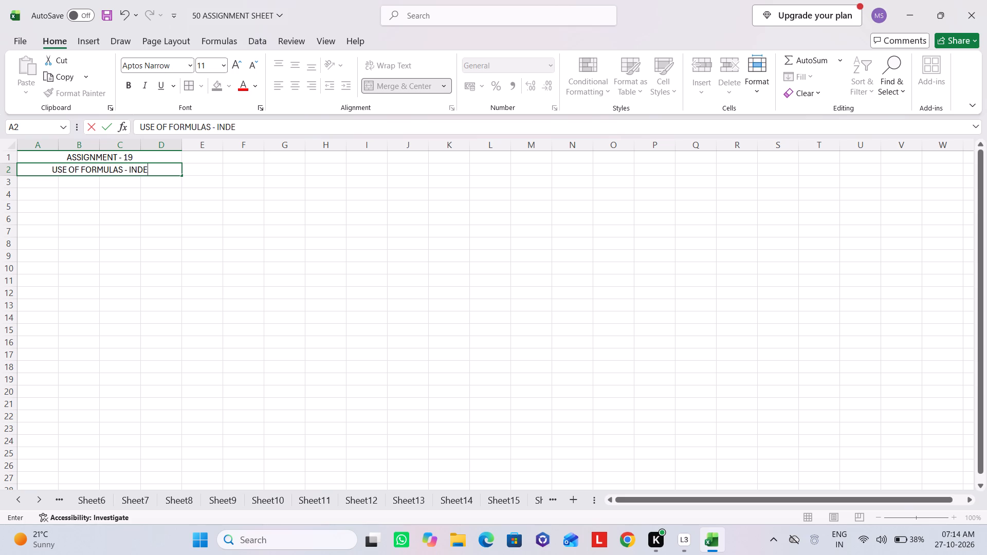
key("space")
type("WITH MATCH")
key("Down")
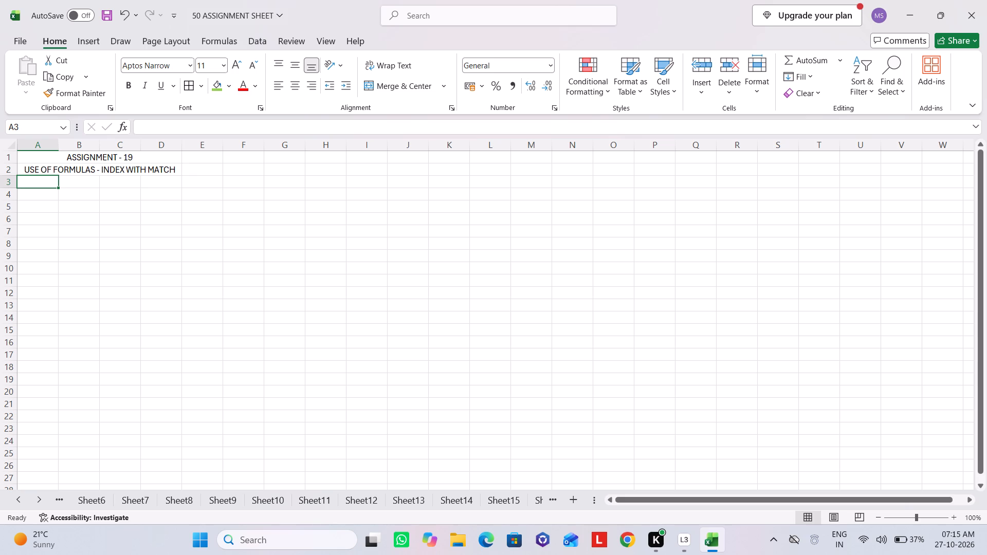
Enter the headers REGION, JAN, FEB and MAR in cells A3 to D3.
type("REGION")
key("Tab")
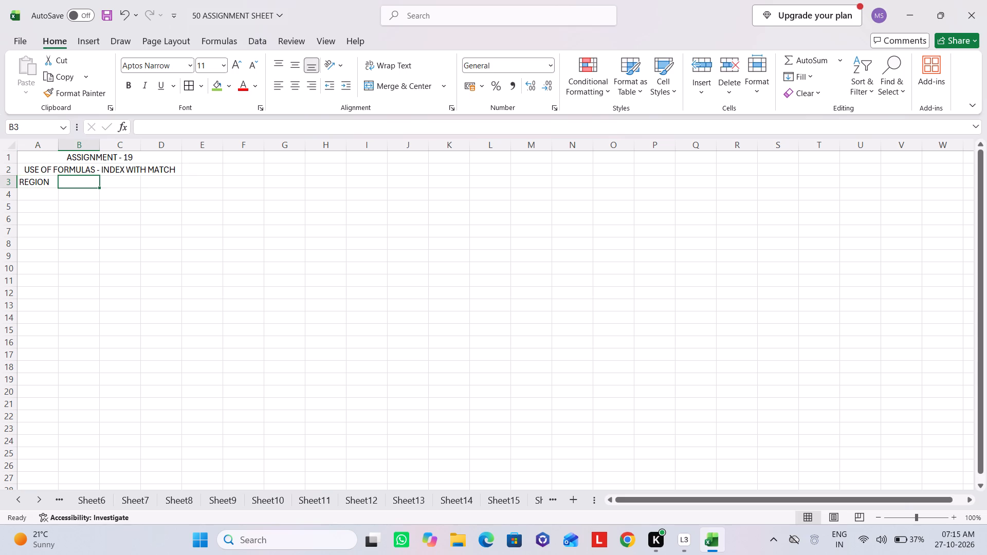
type("JAN")
key("Tab")
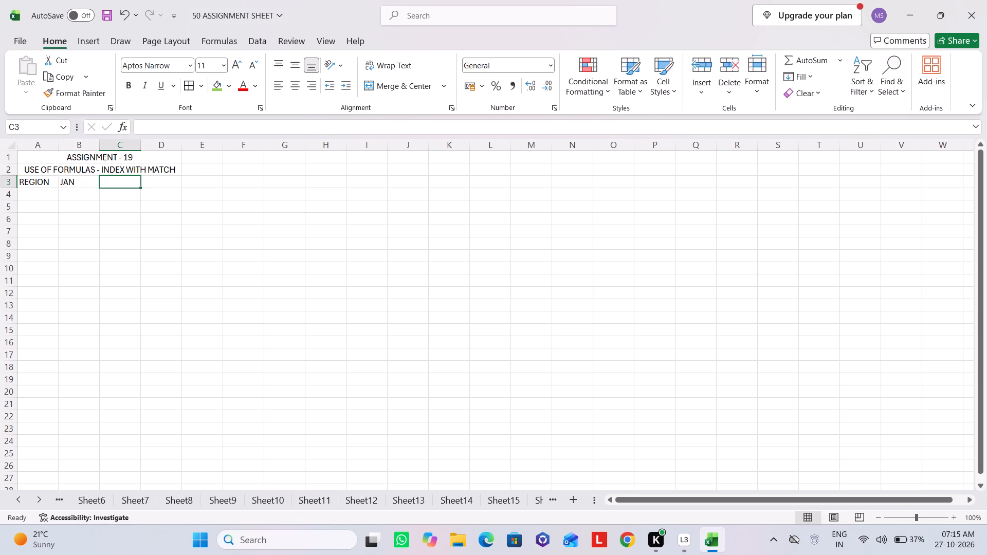
type("FEB")
key("Tab")
type("MAR")
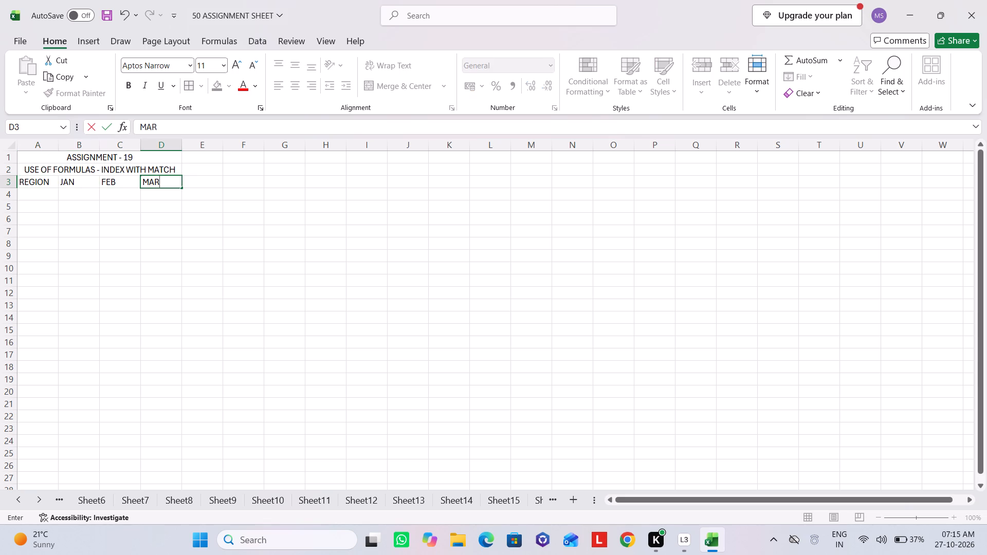
key("Down")
List the regions NORTH, SOUTH, EAST and WEST in cells A4 to A7.
key("Left")
key("Left")
key("Left")
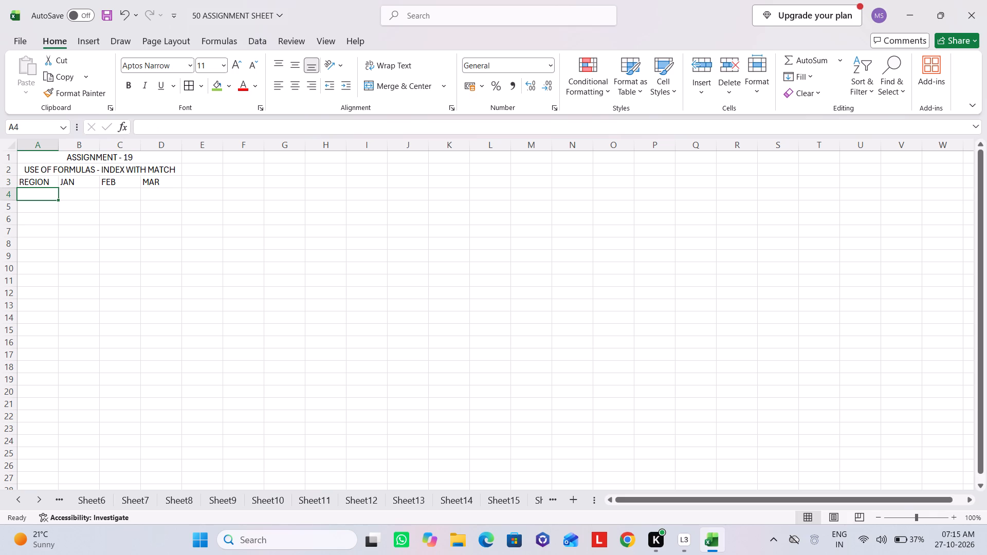
type("NORTH")
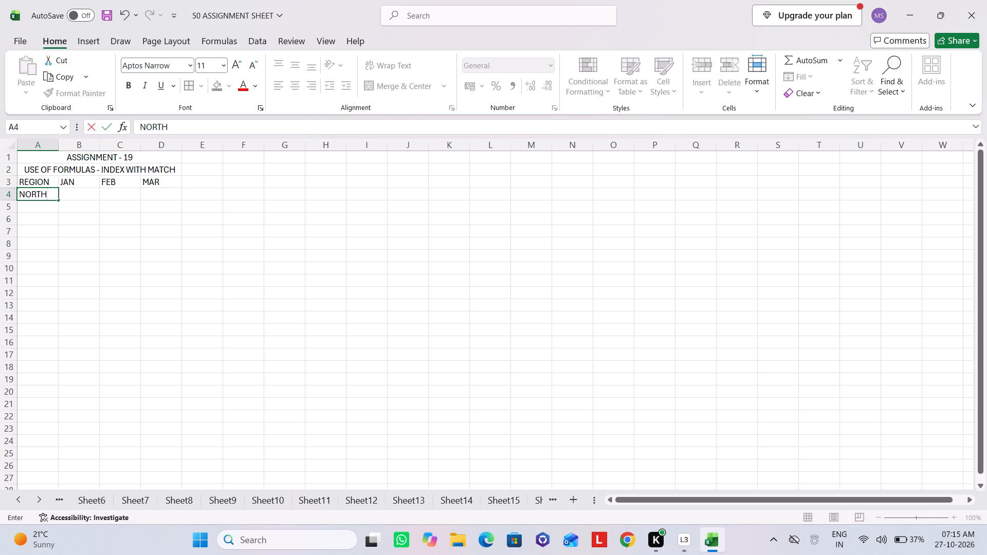
key("Down")
type("SOUTH")
key("Down")
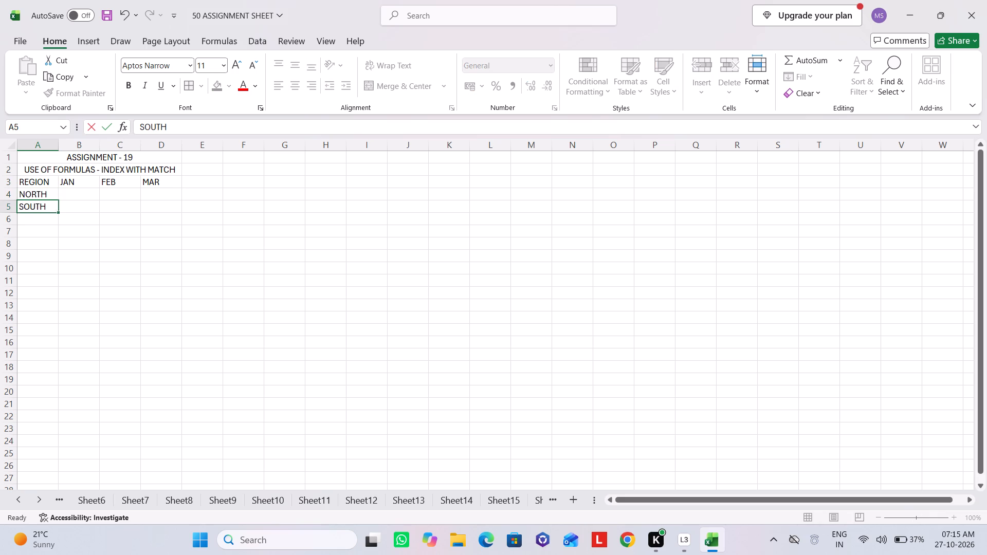
type("EAST")
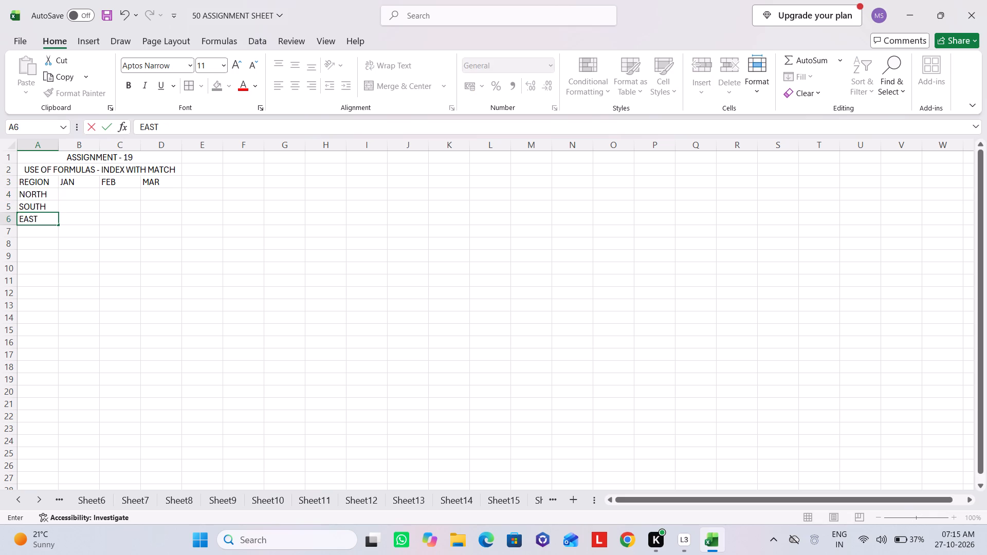
key("Down")
type("WEST")
key("Tab")
Fill the JAN column from B4 to B7 with 5535, 5013, 6597 and 3195.
key("Up")
key("Up")
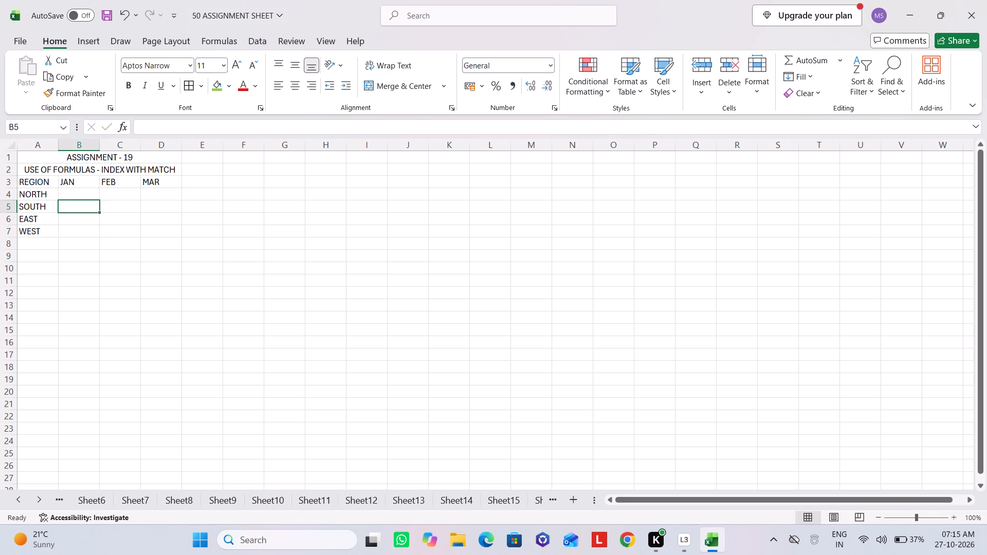
key("Up")
type("5535")
key("Down")
type("5013")
key("Down")
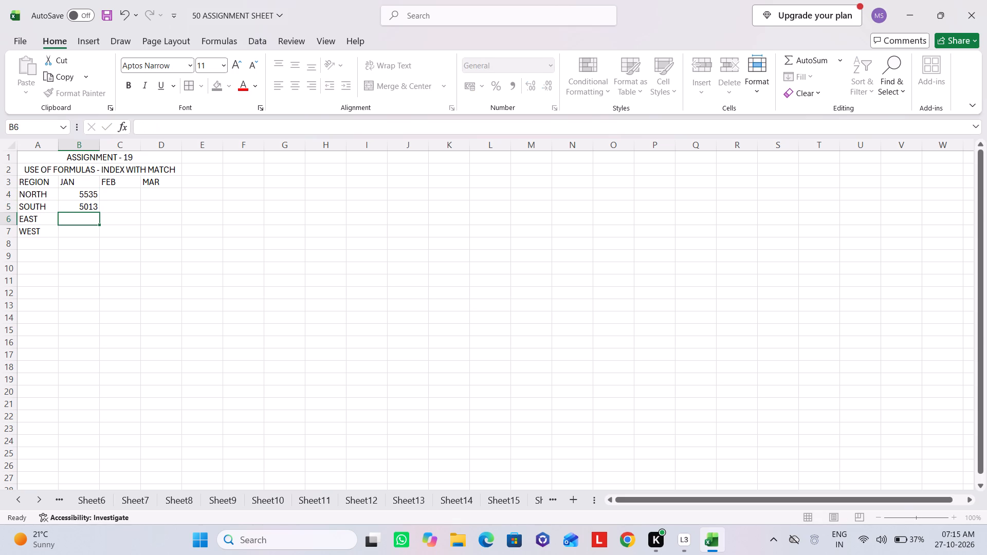
type("6597")
key("Down")
type("3195")
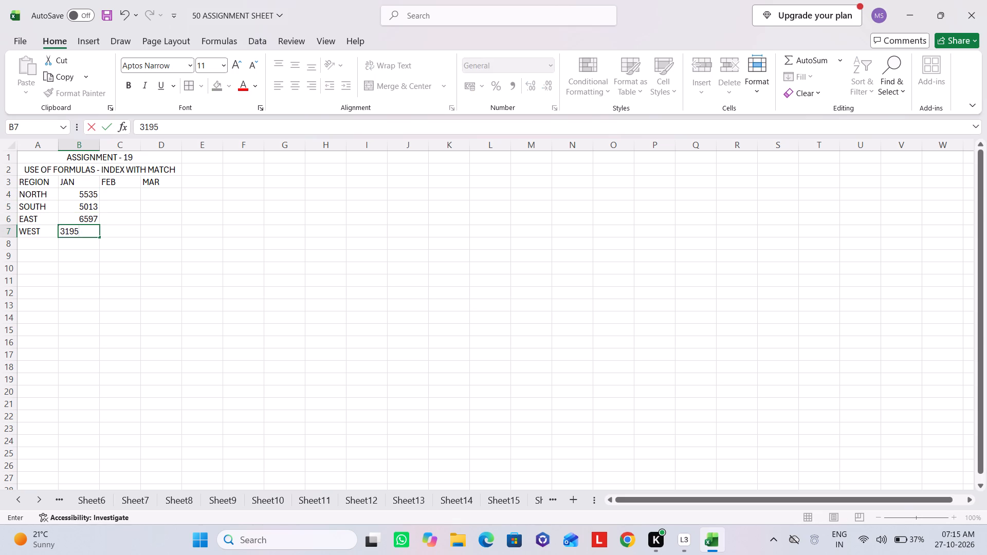
key("Up")
Fill the FEB column from C4 to C7 with 5414, 5107, 3858 and 3654.
key("Up")
key("Up")
key("Right")
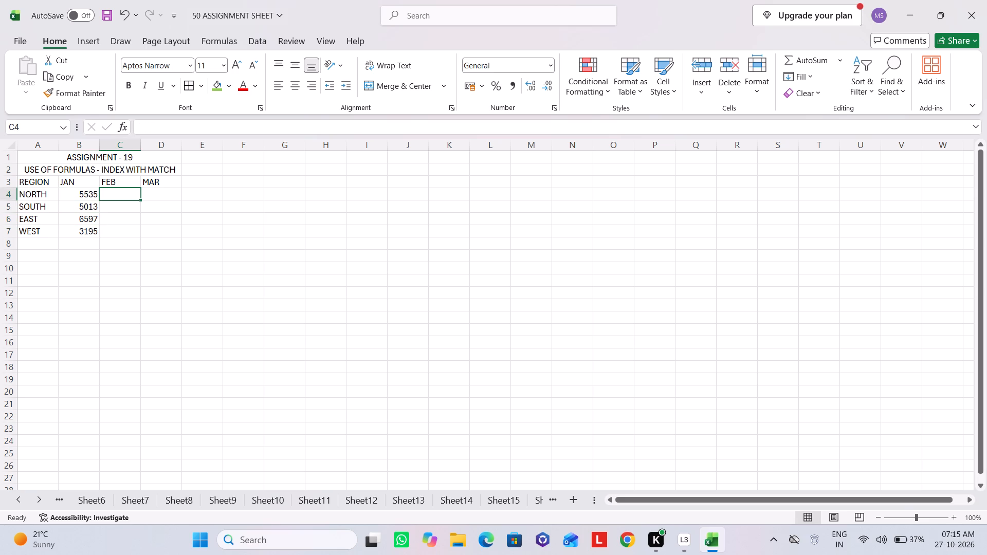
type("5414")
key("Down")
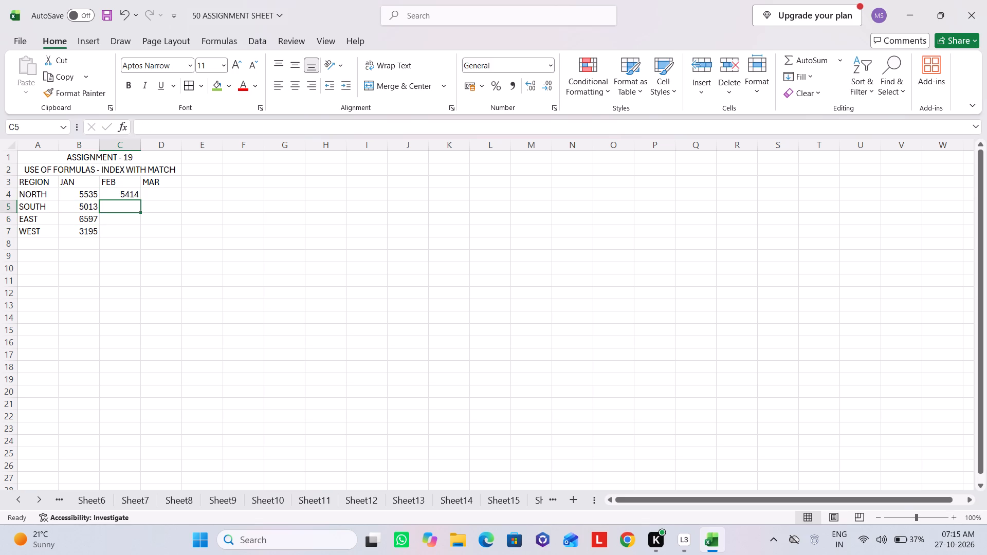
type("5107")
key("Down")
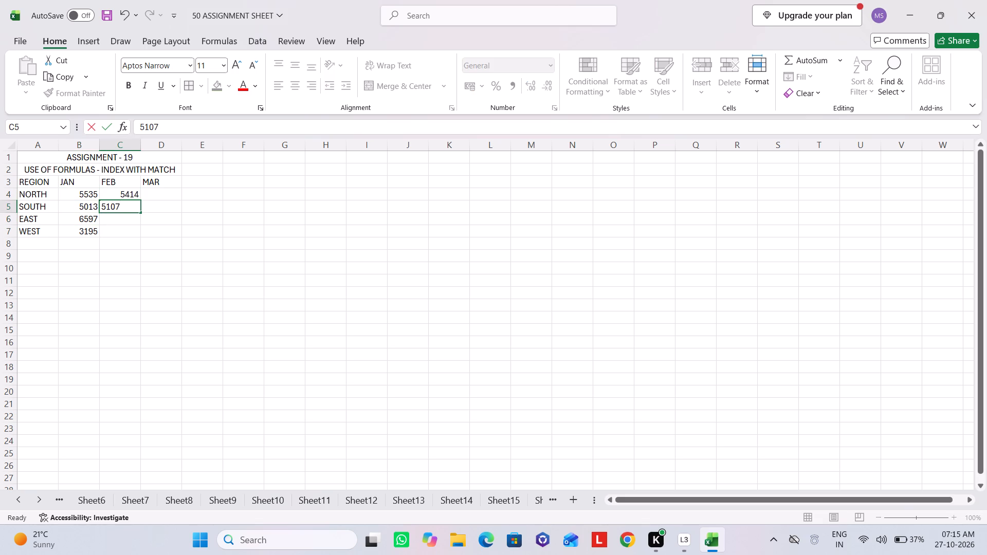
type("3858")
key("Down")
key("2")
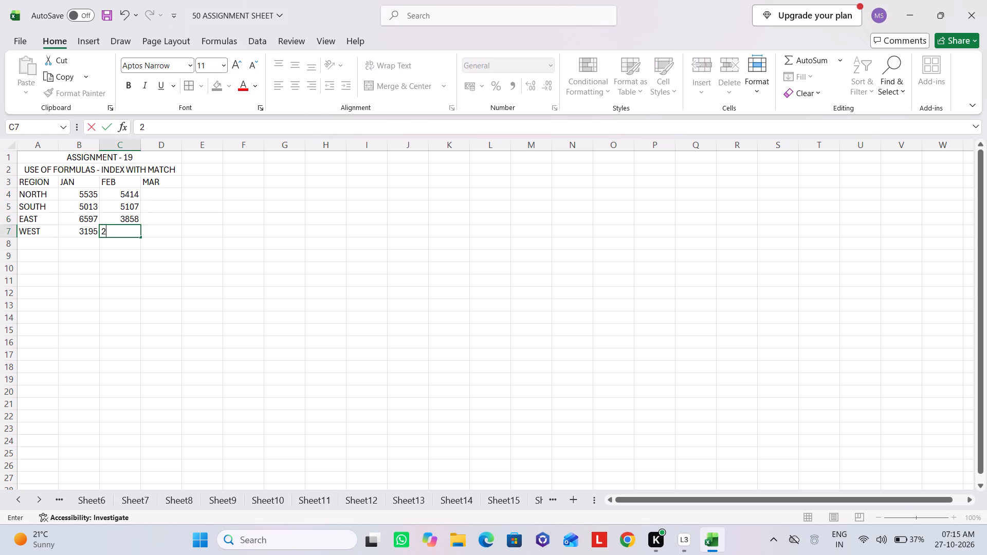
key("BackSpace")
type("3654")
key("Right")
Fill the MAR column from D4 to D7 with 9027, 11667, 1507 and 7225.
key("Up")
key("Up")
key("Up")
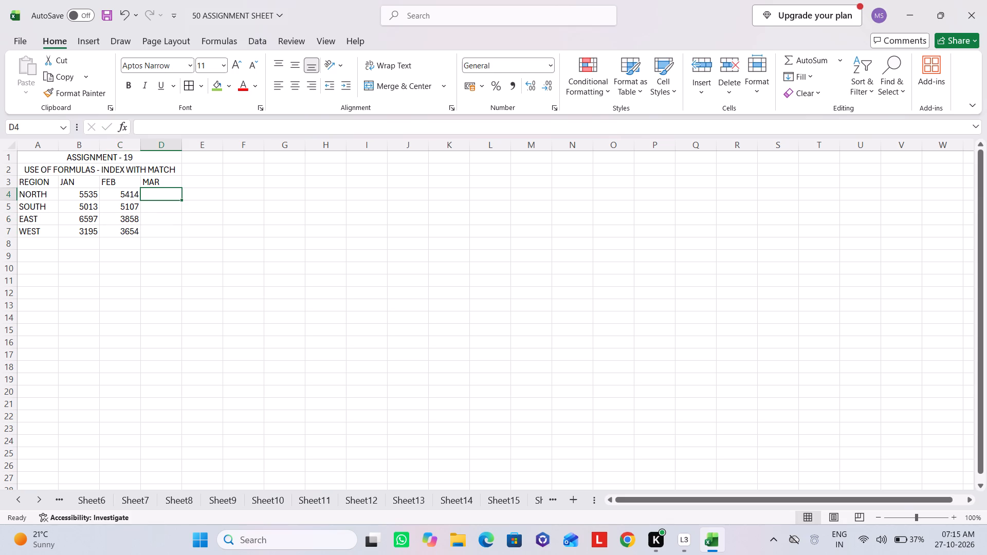
type("90")
type("27")
key("Down")
type("11667")
key("Down")
type("1507")
key("Down")
type("7225")
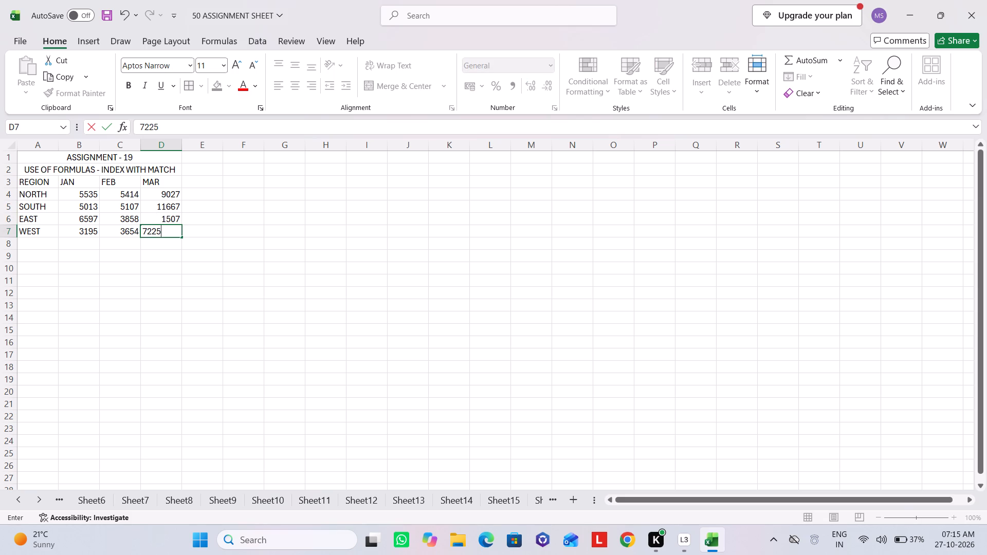
Enter the example lookup row EAST, MAR and 1507 in cells A9 to C9.
left_click_drag(34, 255, 120, 262)
left_click(52, 253)
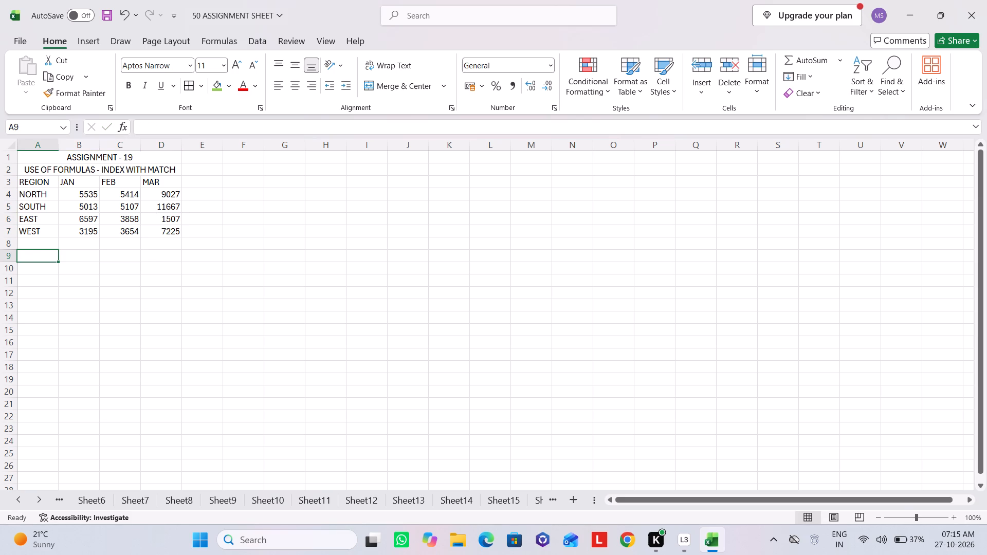
type("EAST")
key("Tab")
type("WE")
key("BackSpace")
key("BackSpace")
type("MAR")
key("Tab")
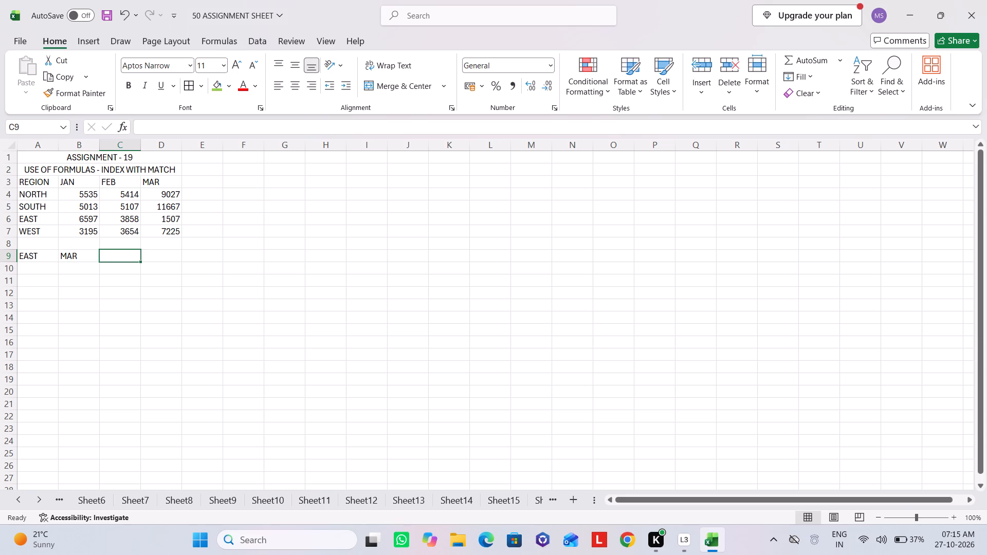
type("1507")
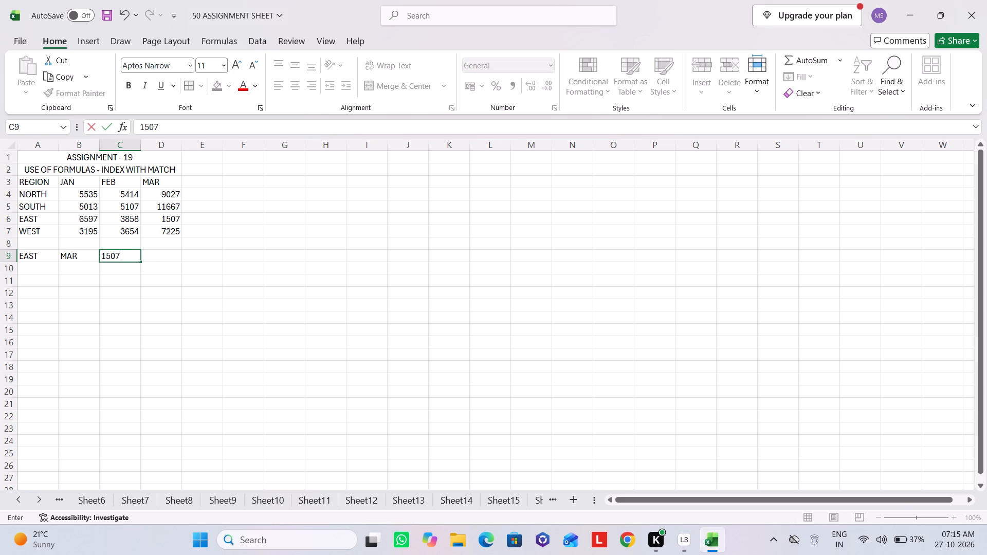
key("Down")
Enter the lookup regions WEST, SOUTH and NORTH in cells A10 to A12.
key("Left")
key("Left")
type("WEST")
key("Down")
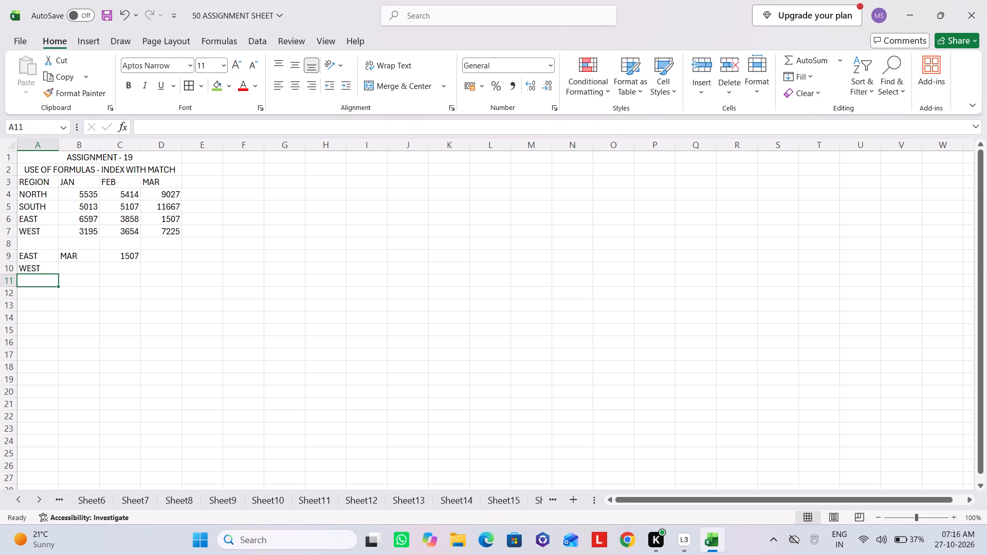
type("SOUTH")
key("Down")
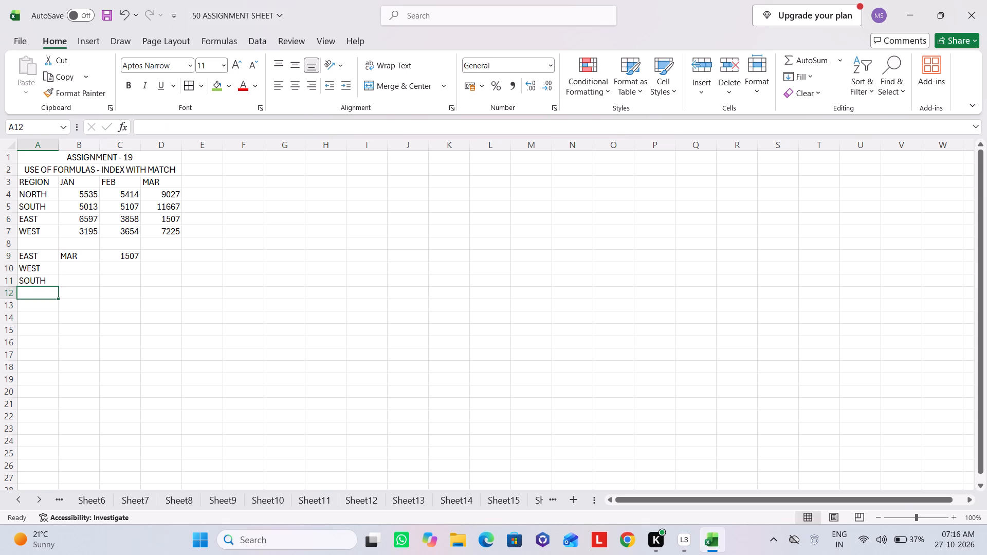
type("NORTH")
key("Up")
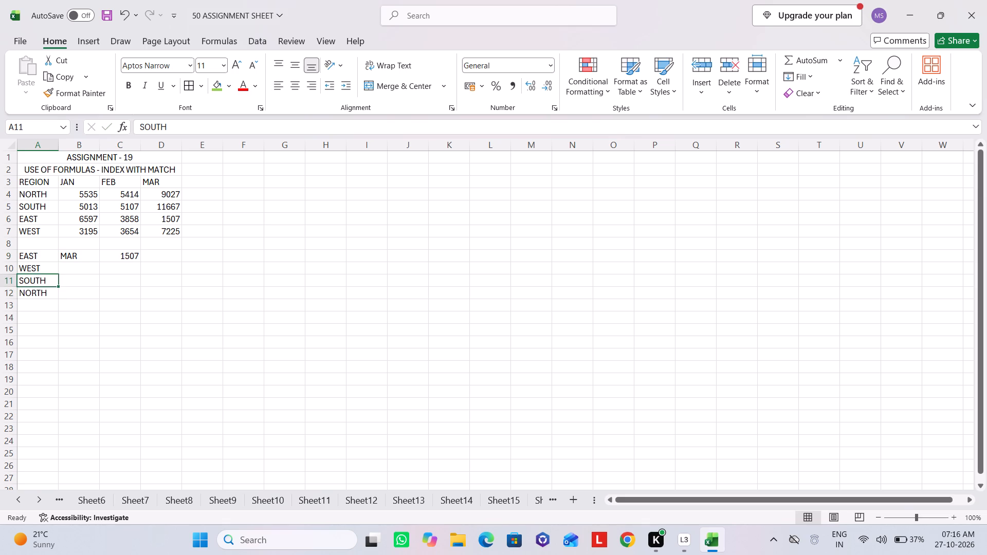
Enter the lookup months FEB, JAN and MAR in cells B10 to B12.
key("Down")
key("Right")
key("Up")
key("Up")
type("FEB")
key("Down")
type("JAN")
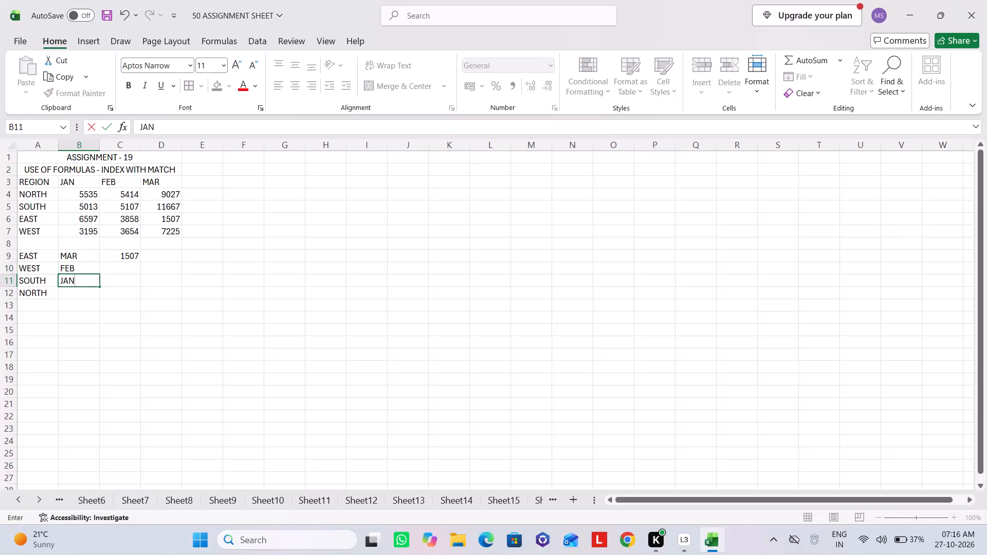
key("Down")
type("MAR")
key("Tab")
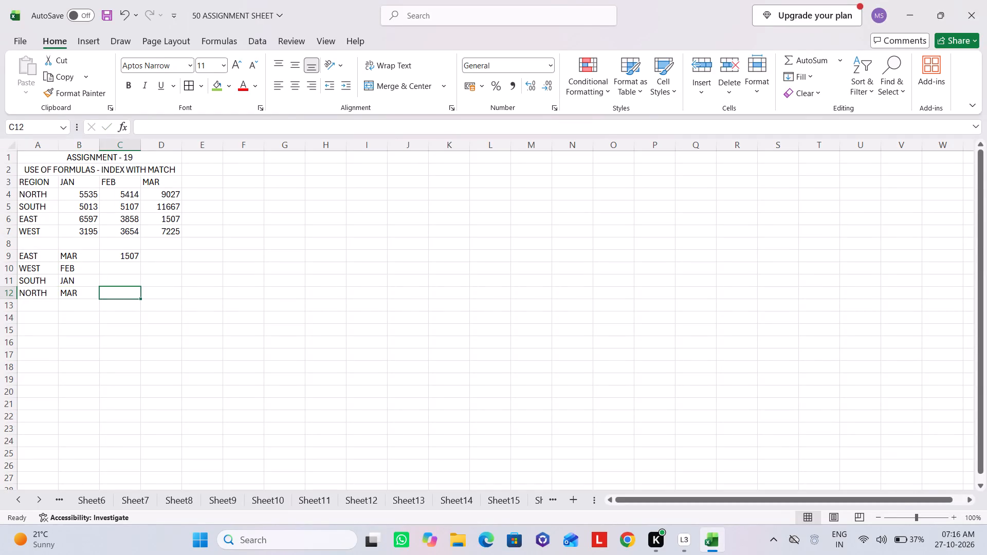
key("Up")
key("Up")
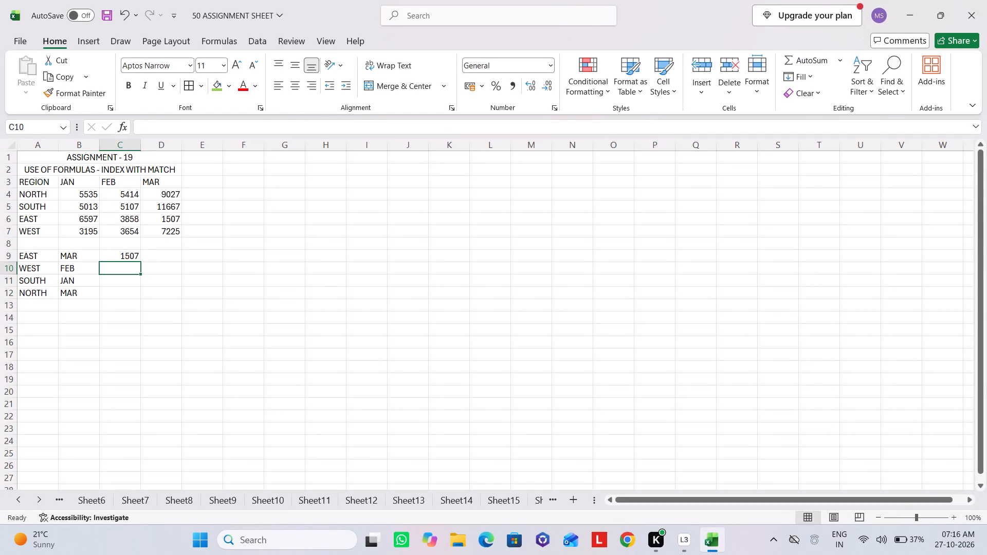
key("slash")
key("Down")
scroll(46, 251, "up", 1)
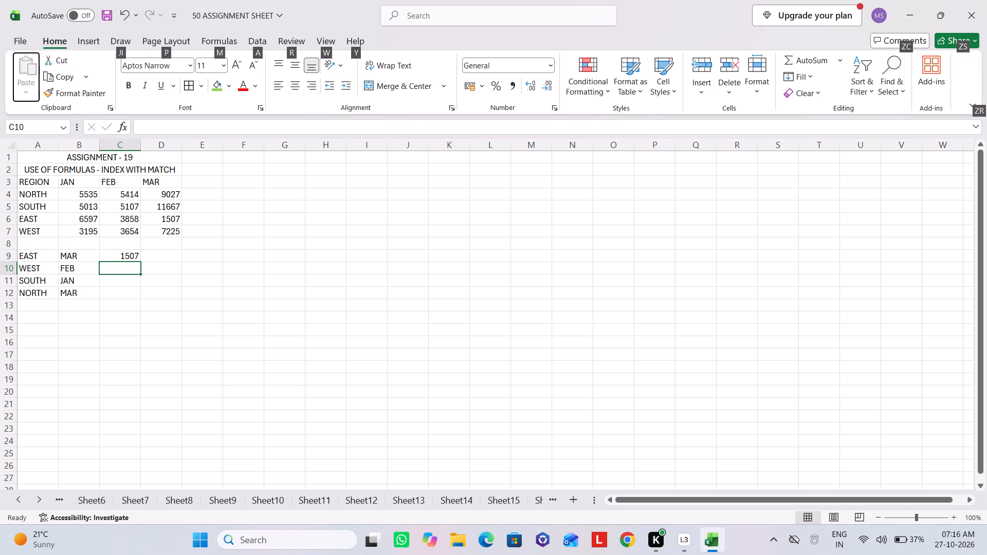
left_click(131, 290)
Enter a question mark as the answer placeholder in cells C10, C11 and C12.
left_click(122, 270)
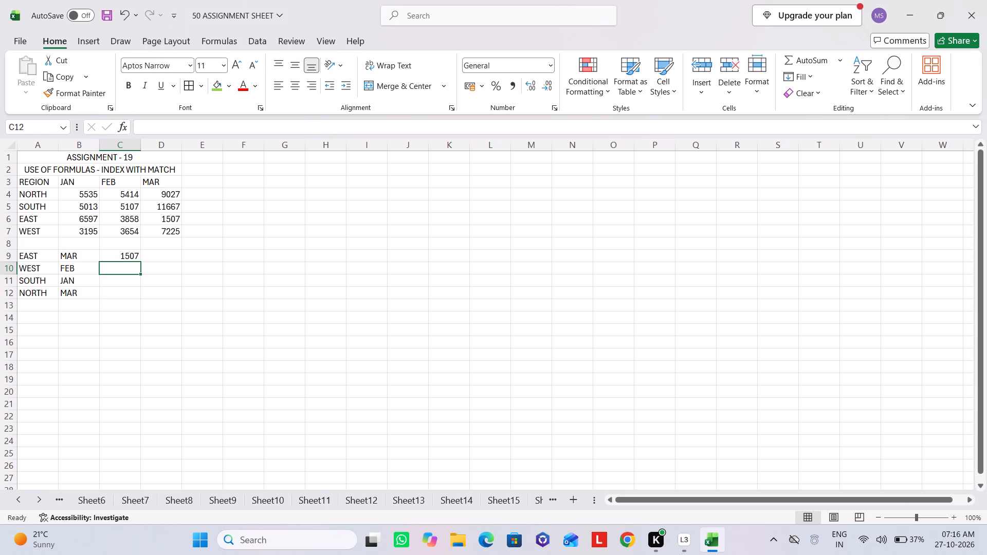
key("shift+question")
key("Down")
key("shift+question")
key("Down")
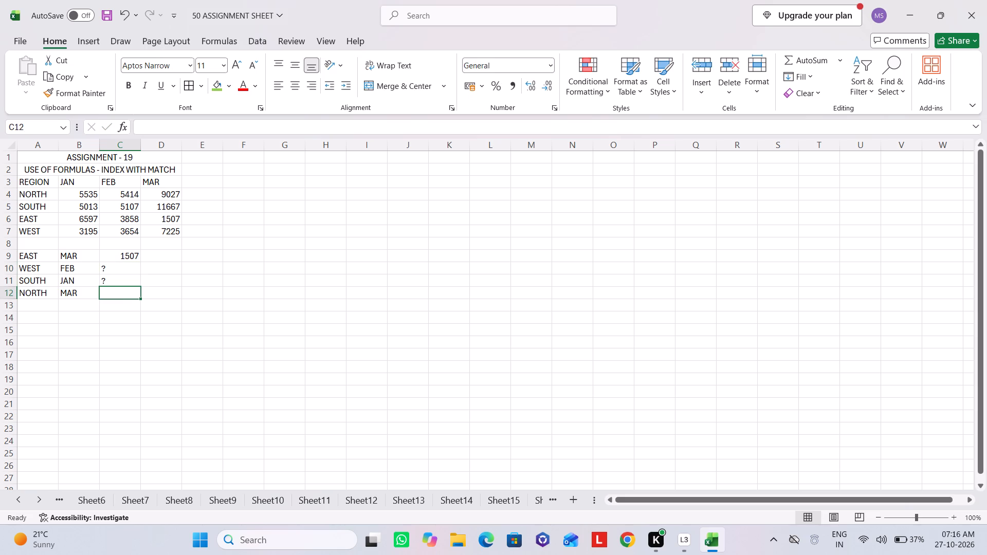
key("shift+question")
Fill the ASSIGNMENT - 19 title row with orange and the USE OF FORMULAS subtitle row with light blue.
left_click(104, 158)
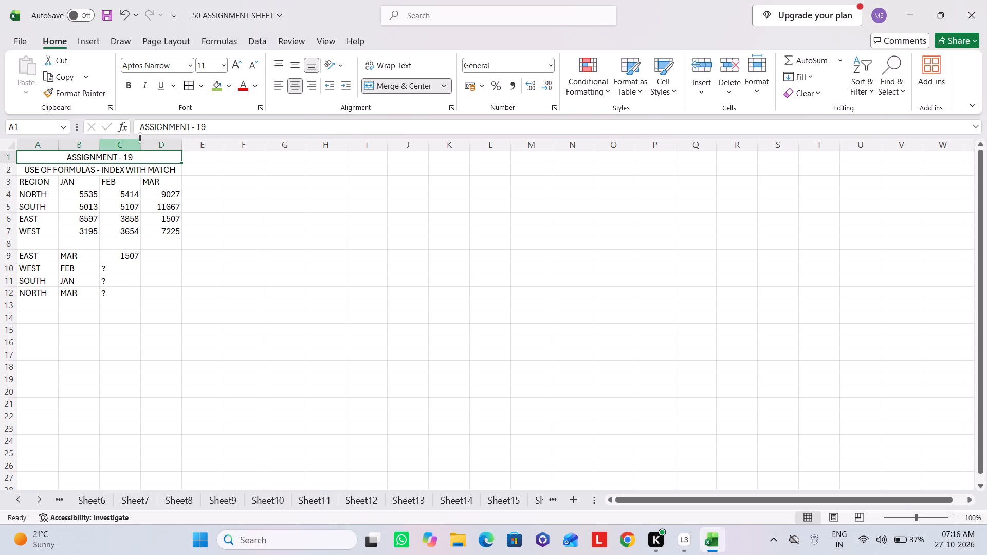
left_click(229, 85)
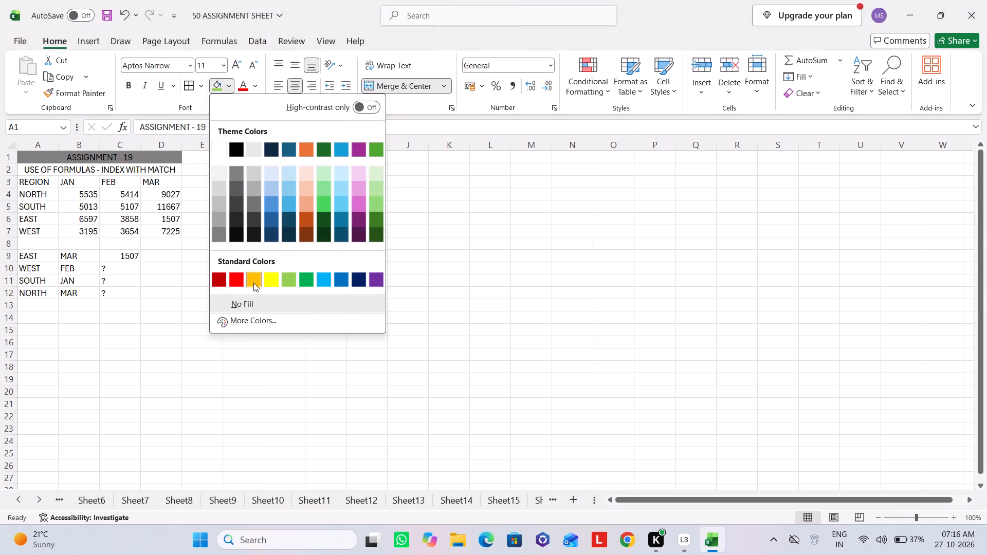
left_click(253, 283)
left_click(36, 166)
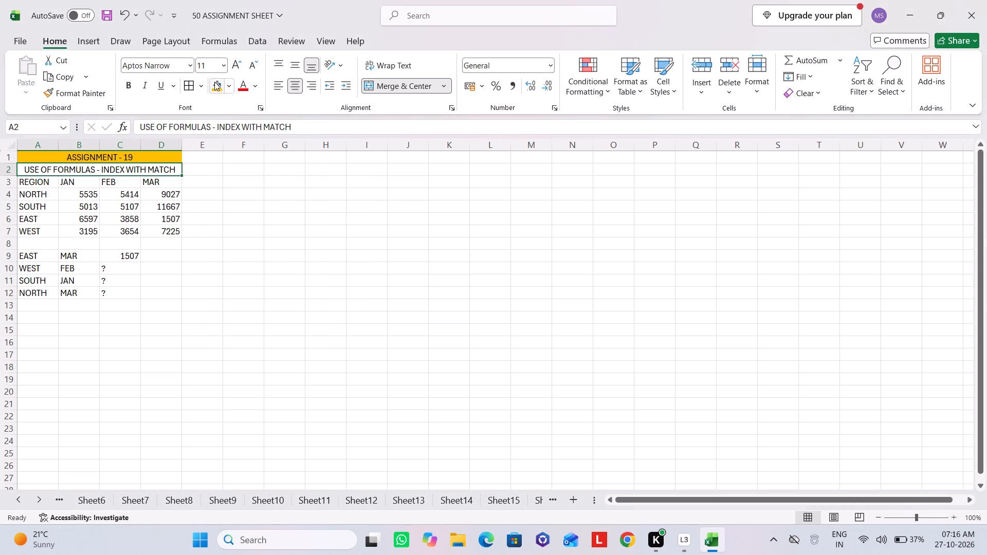
left_click(229, 85)
left_click(274, 189)
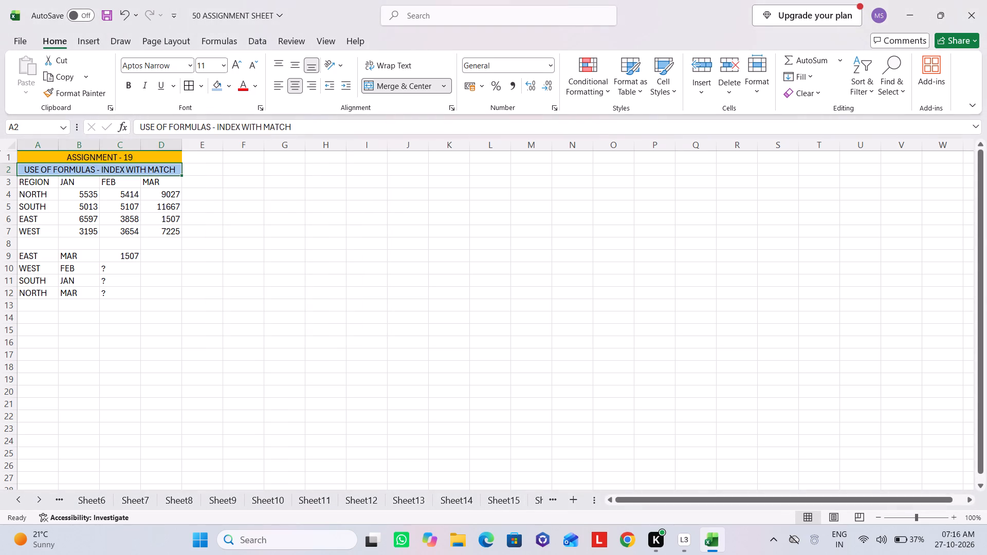
Fill the header row A3 to D3 and the example lookup row A9 to C9 with light green.
left_click_drag(38, 180, 169, 177)
left_click(228, 89)
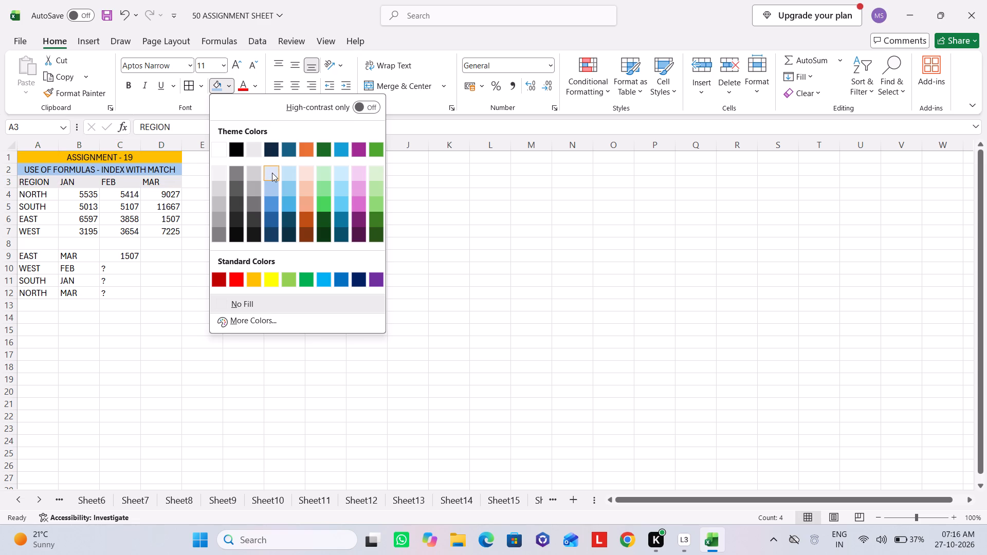
left_click(289, 280)
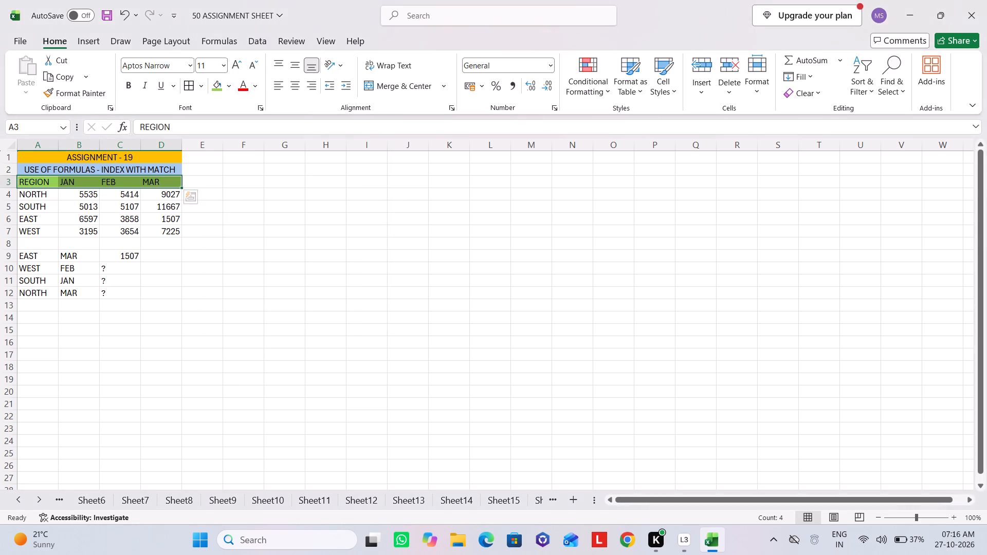
left_click_drag(27, 253, 73, 255)
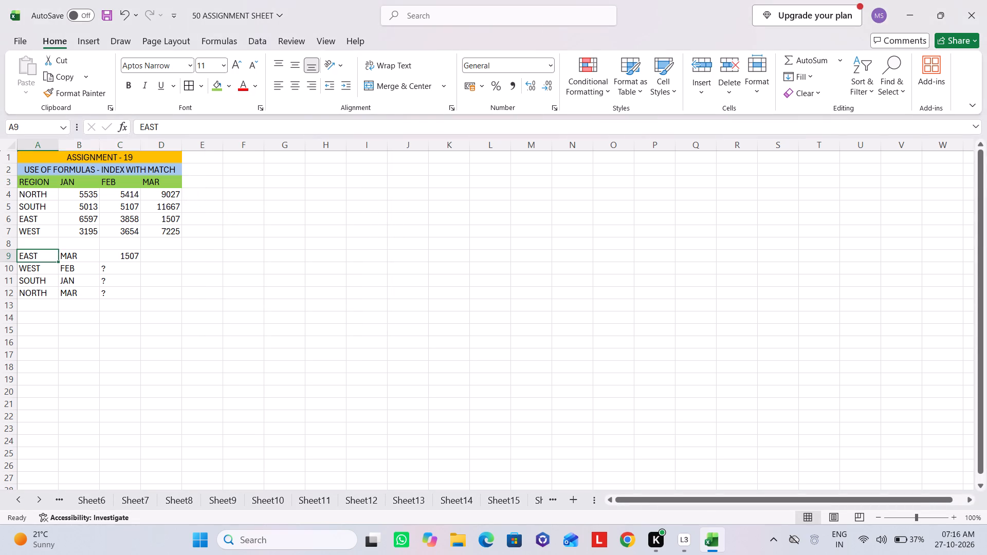
left_click_drag(73, 255, 126, 253)
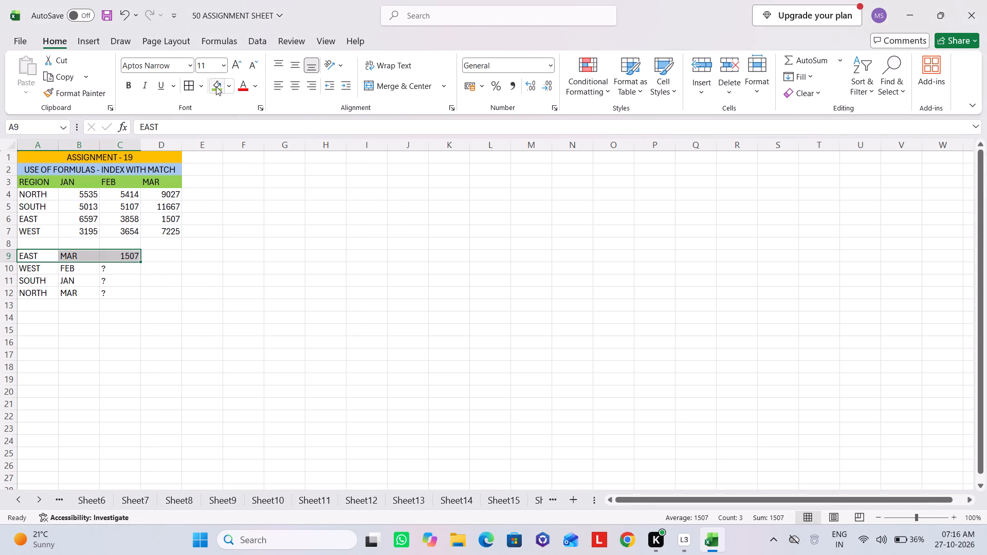
left_click(216, 86)
Apply all borders to the data table A1 to D7 and the lookup table A9 to C12.
left_click_drag(51, 155, 135, 231)
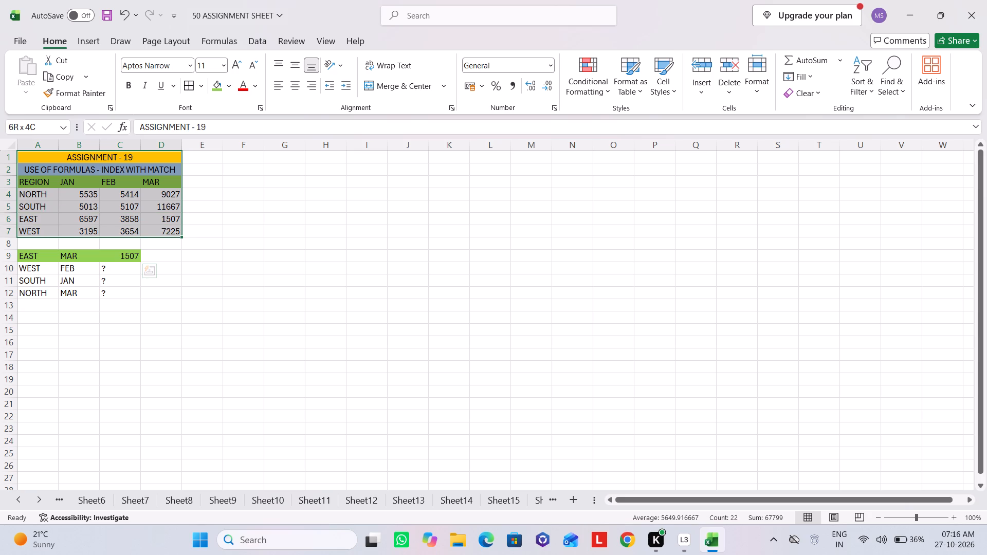
left_click_drag(135, 231, 135, 232)
left_click(189, 89)
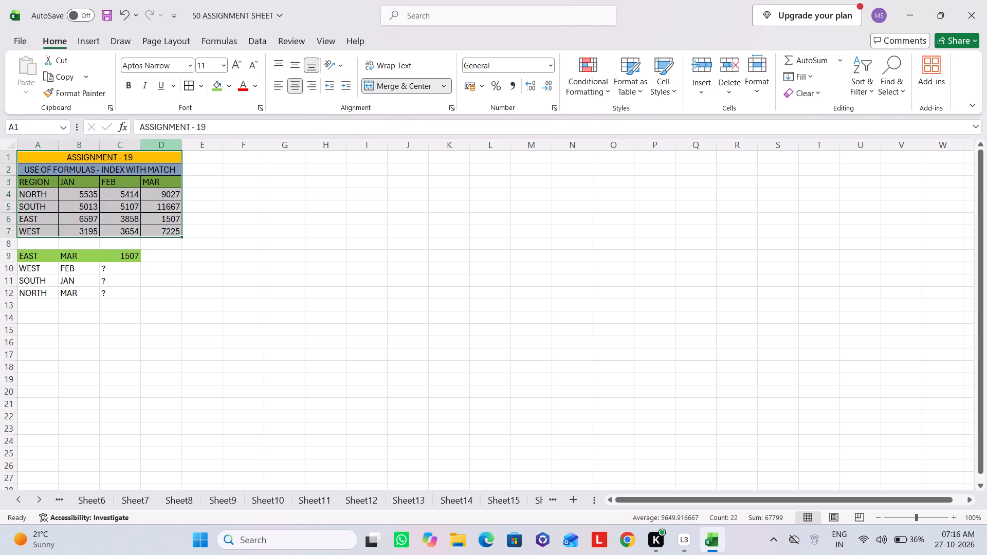
left_click_drag(33, 254, 119, 295)
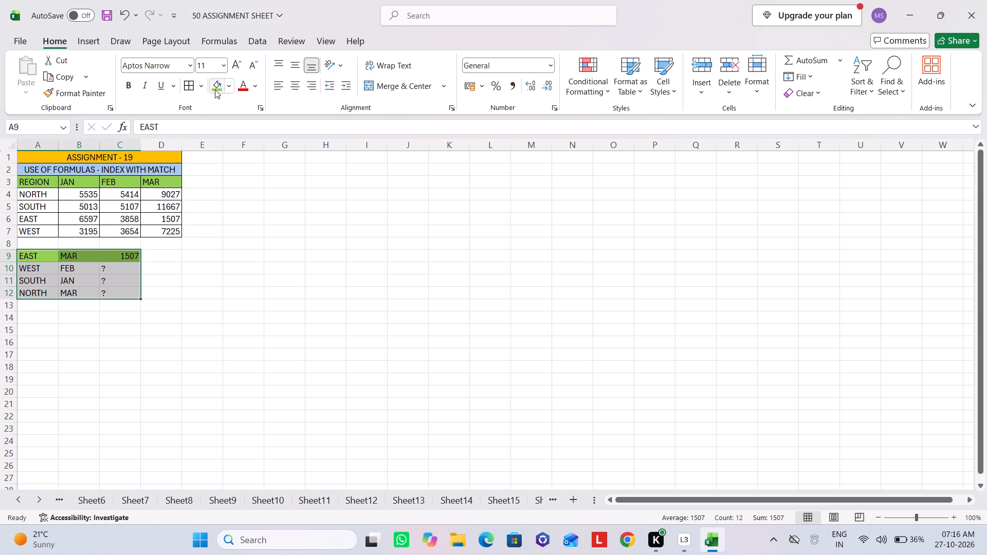
left_click(190, 83)
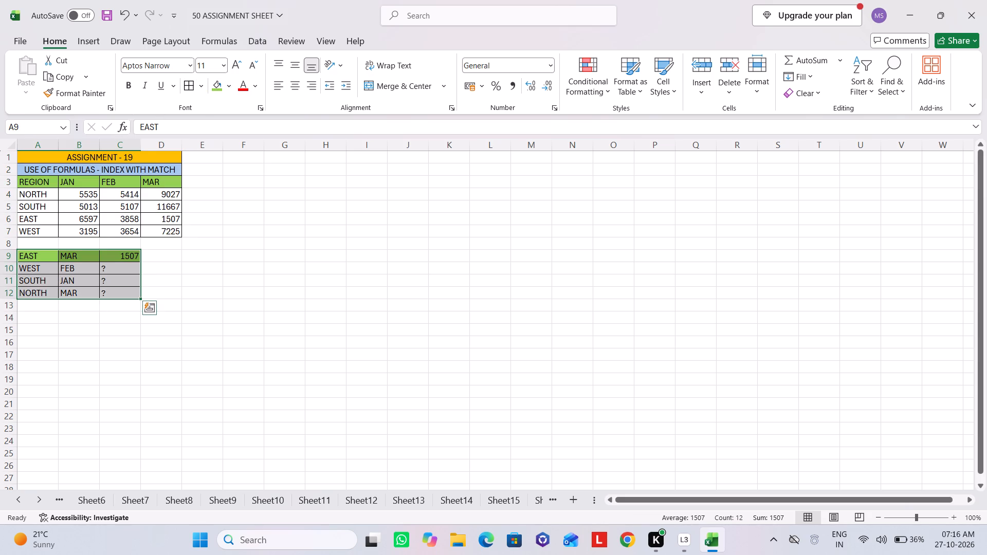
left_click(186, 277)
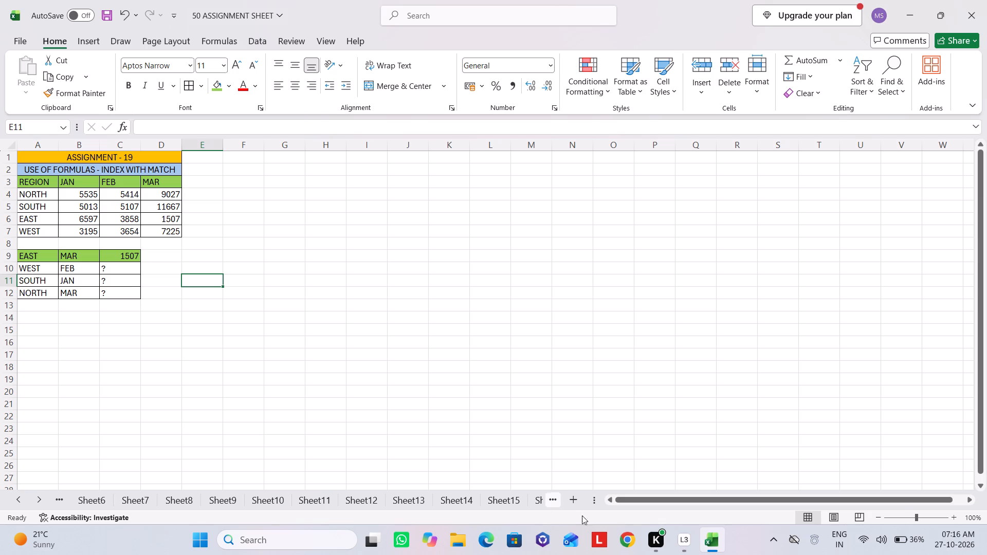
Add a new blank worksheet and save the workbook.
left_click(574, 496)
key("ctrl+s")
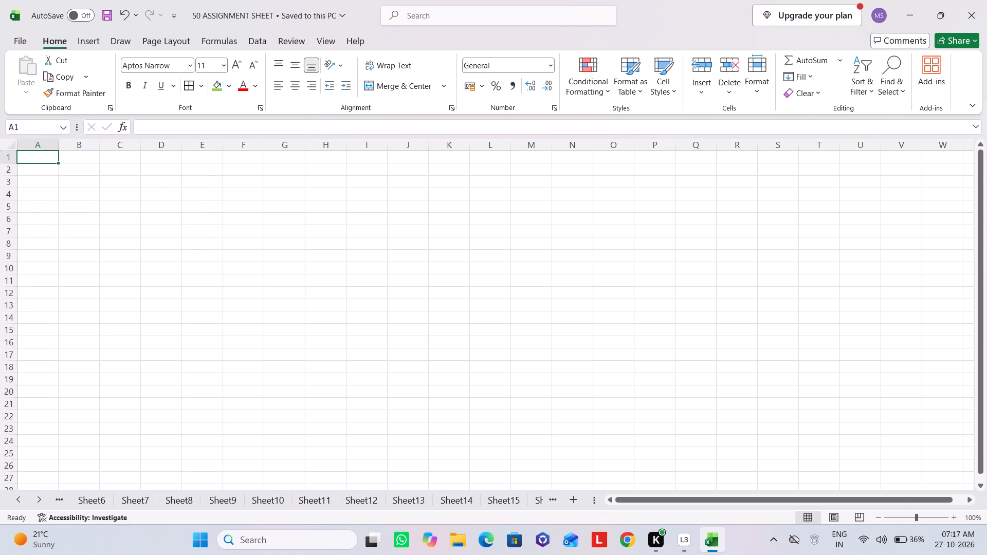
Merge and center cells A1 to G1 and enter the title ASSIGNMENT - 21.
key("shift+Right")
key("shift+Right")
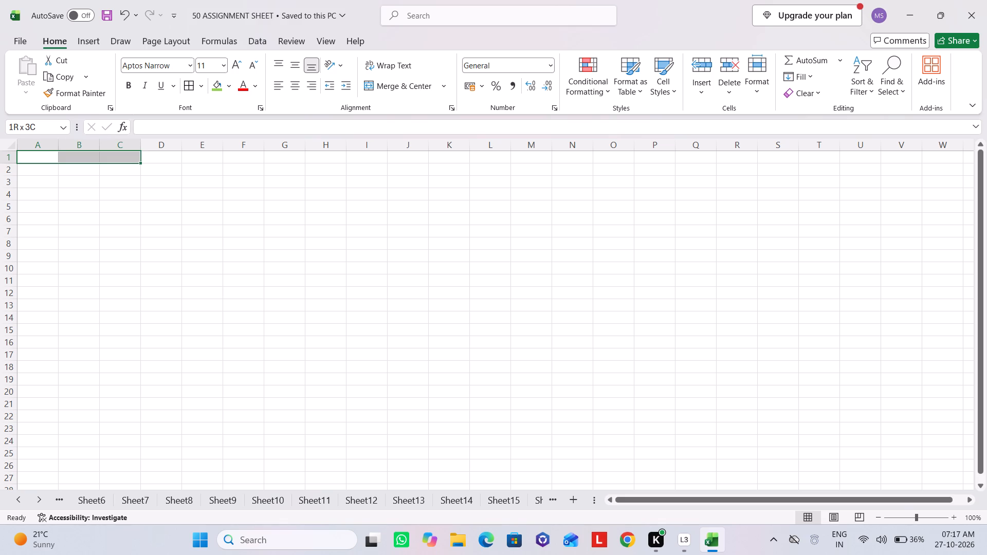
key("shift+Right")
key("shift+Right")
key("shift+Right")
key("shift+Right")
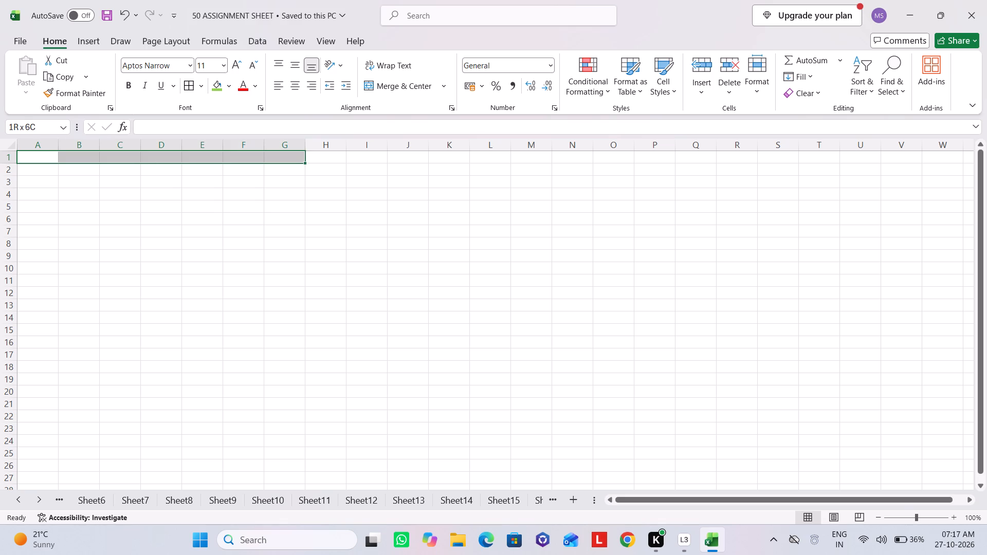
type("HMC")
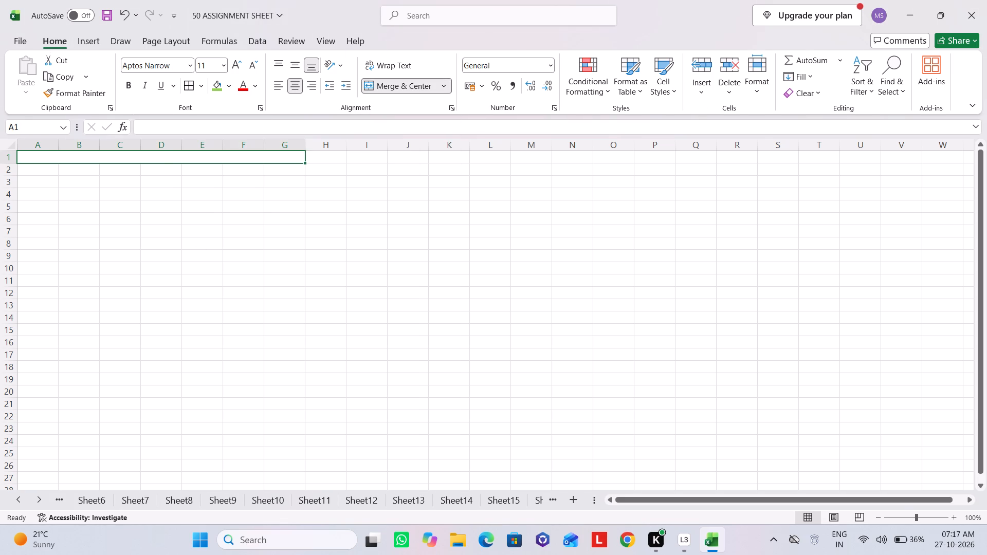
type("ASSIGNMENT -")
key("space")
type("21")
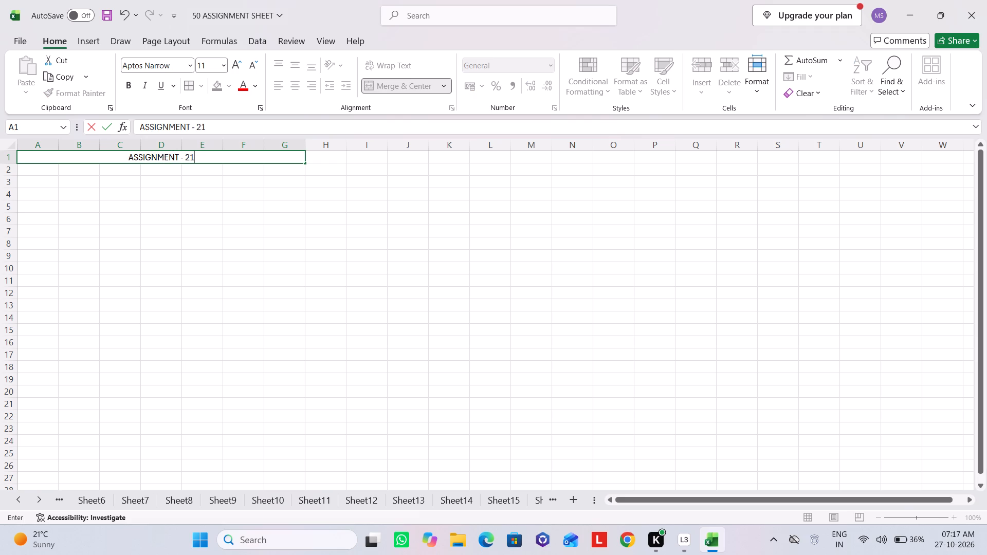
Merge and center cells A2 to G2 and enter the subtitle USE OF FORMULAS - INDEX + MATCH.
key("Down")
key("shift+Right")
key("shift+Right")
key("shift+Right")
key("shift+Right")
key("shift+Right")
key("shift+Right")
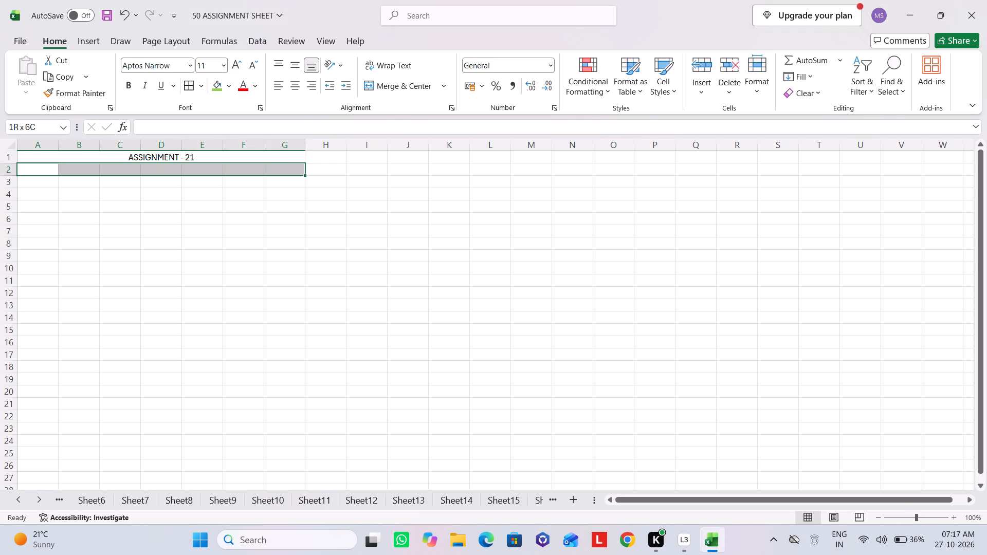
left_click(395, 85)
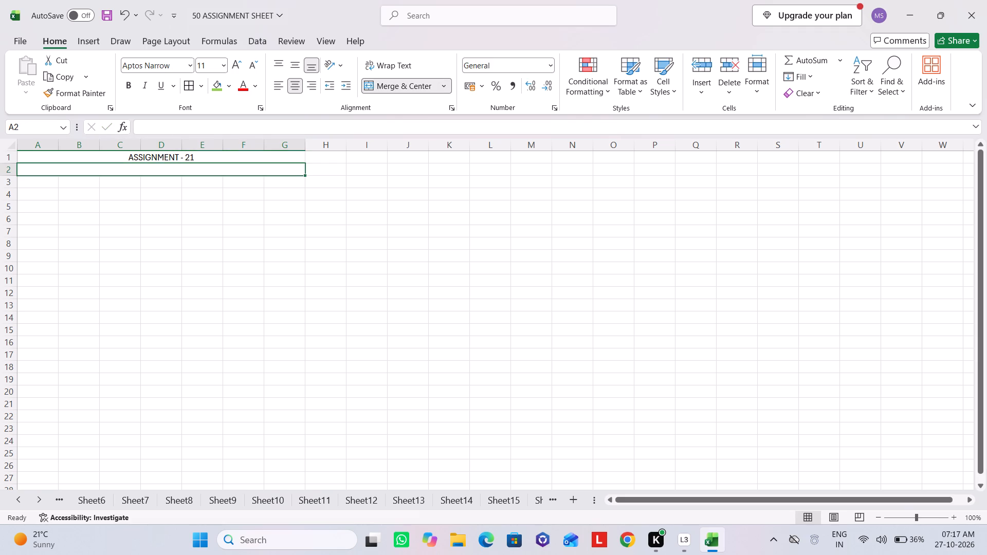
type("USE OF FORMULAS -")
key("space")
type("INDEX")
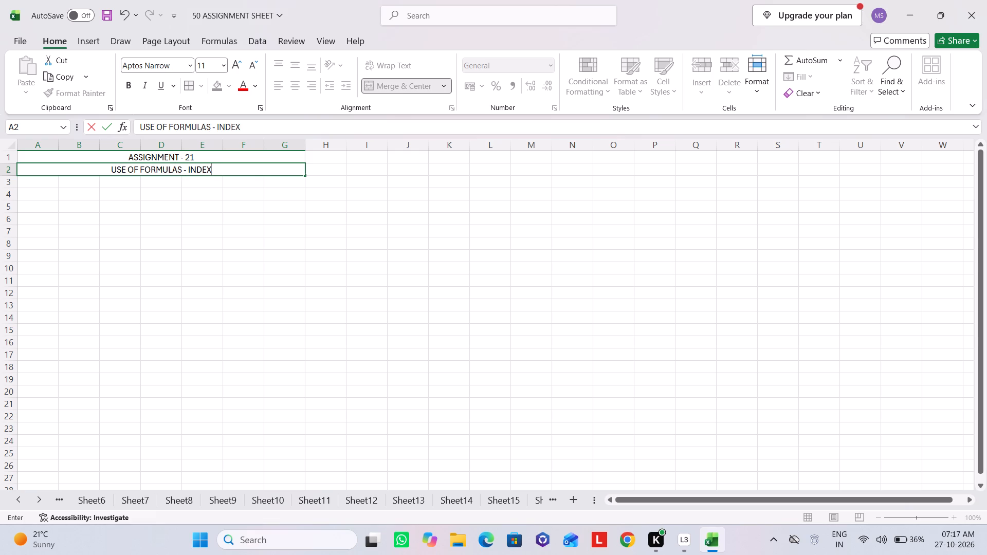
key("space")
type("+")
key("space")
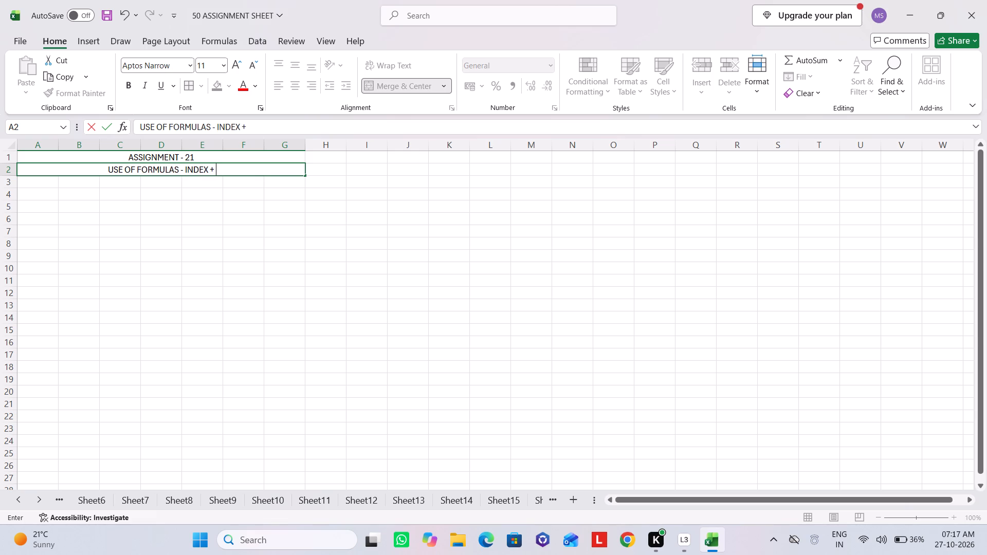
type("MATCH")
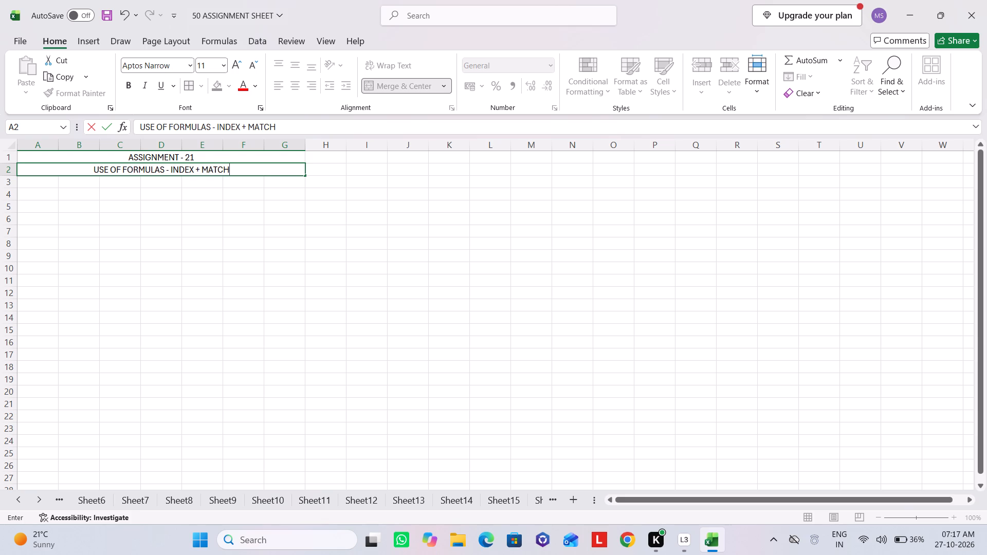
key("Right")
key("Left")
key("Down")
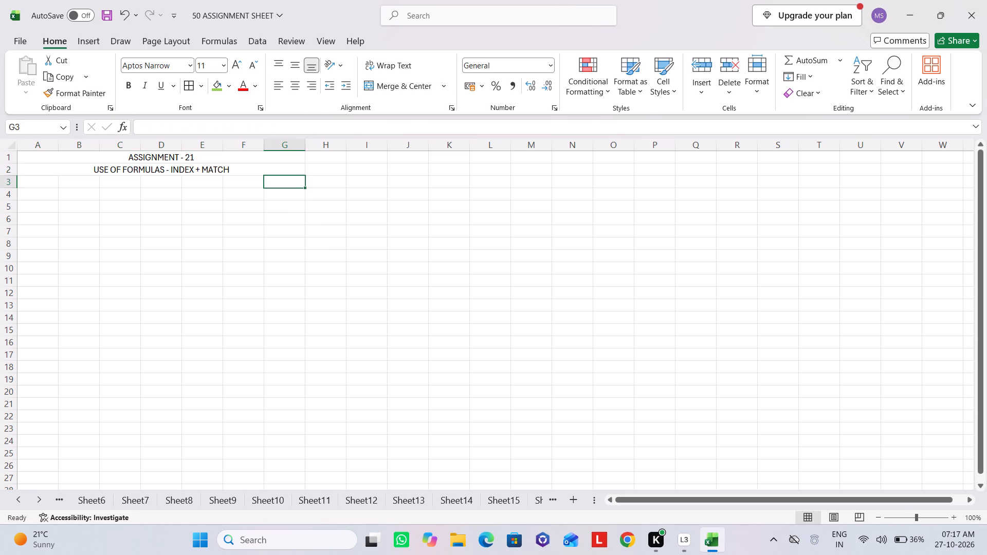
Enter the headers EMPLOYEE NAME, SALARY, DEPARTMENT and EMPLOYEE ID in cells A3 to D3.
key("Left")
key("Left")
key("Left")
key("Left")
key("Left")
key("Left")
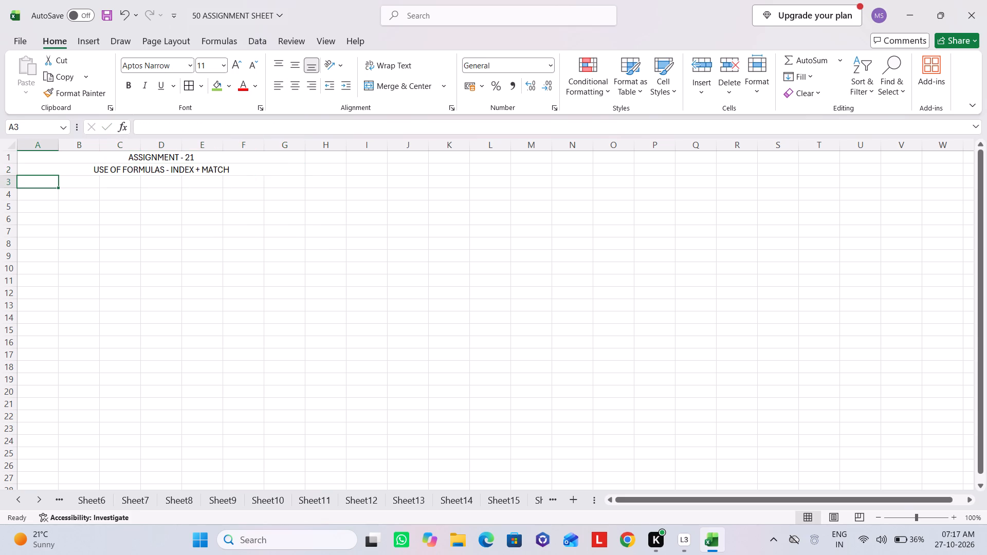
type("EMPLOYEE NAME")
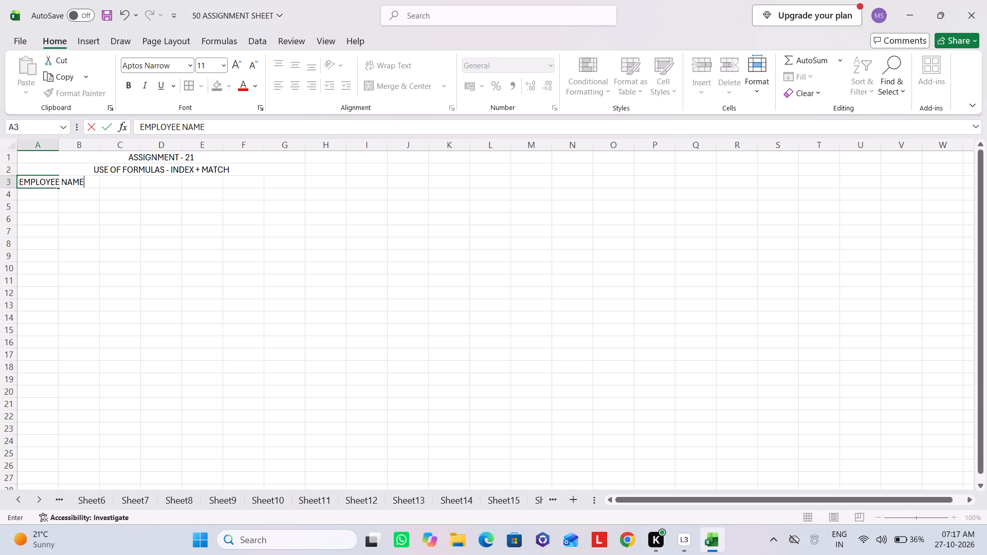
key("Tab")
type("SALARY")
key("Tab")
type("DEPARTMENT")
key("Tab")
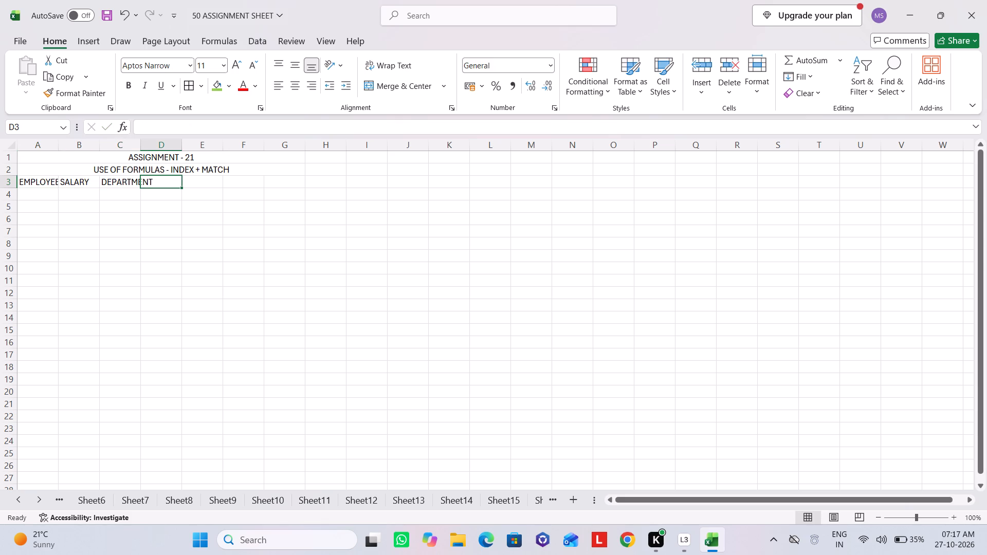
type("EMPO")
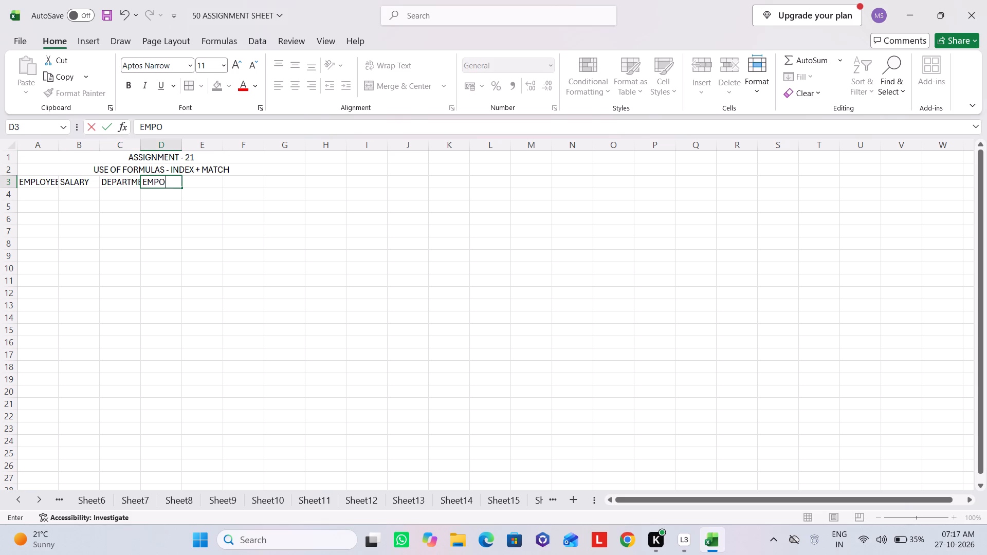
key("BackSpace")
type("LOYEE ID")
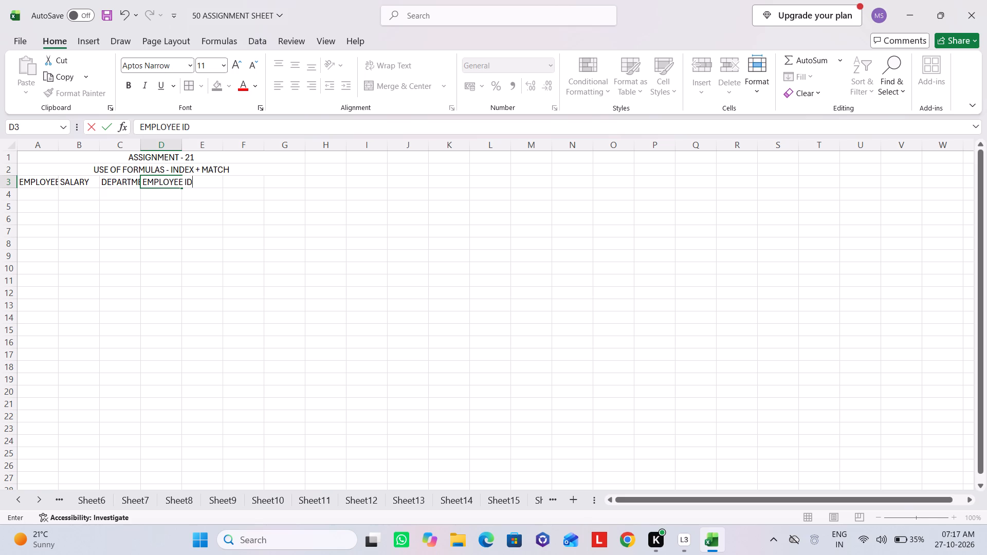
key("Tab")
Enter the lookup table headers EMPLOYEE ID and SALARY in cells F3 and G3.
key("Tab")
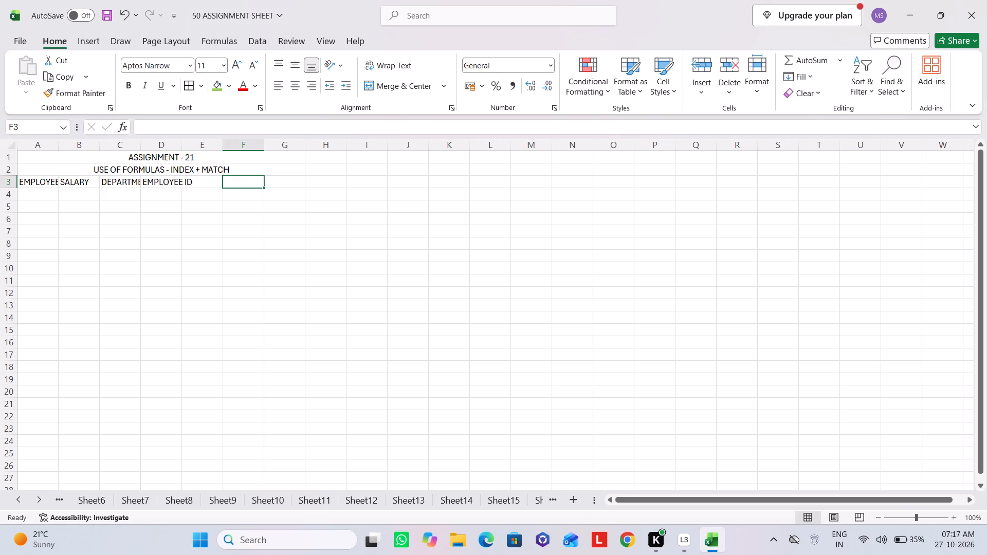
type("EMPLOYEE ID")
key("Tab")
type("SALARY")
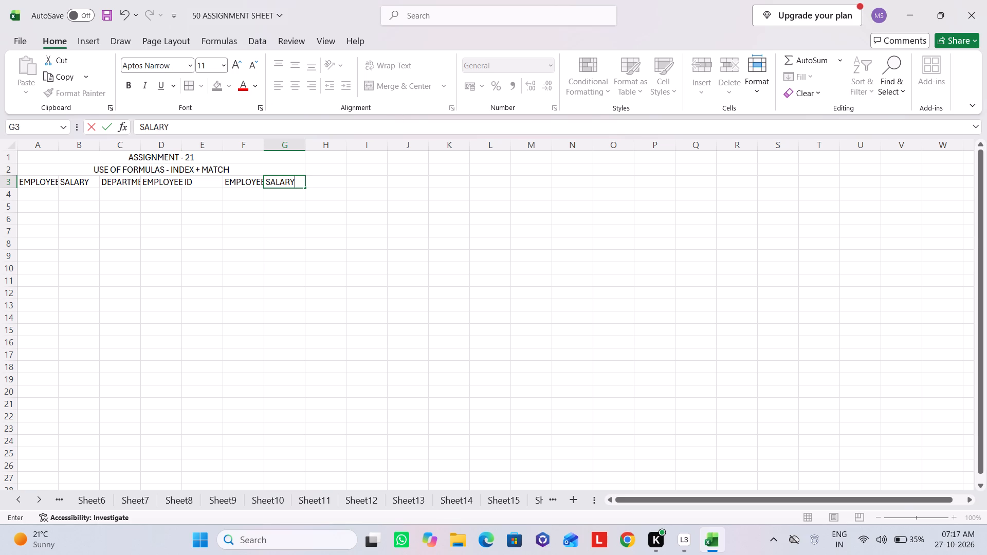
AutoFit the widths of columns A to G to the title and header rows.
left_click_drag(99, 156, 234, 180)
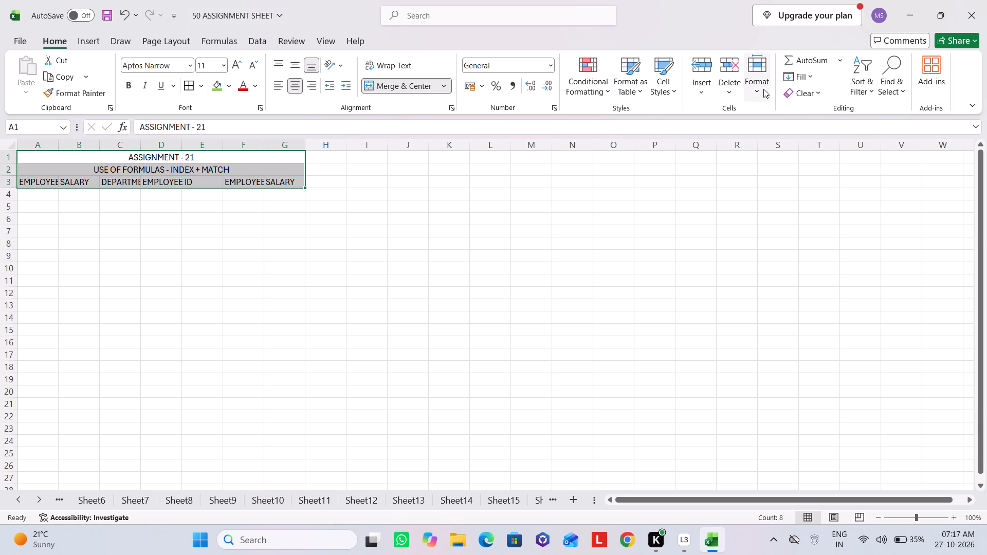
left_click(761, 90)
left_click(799, 194)
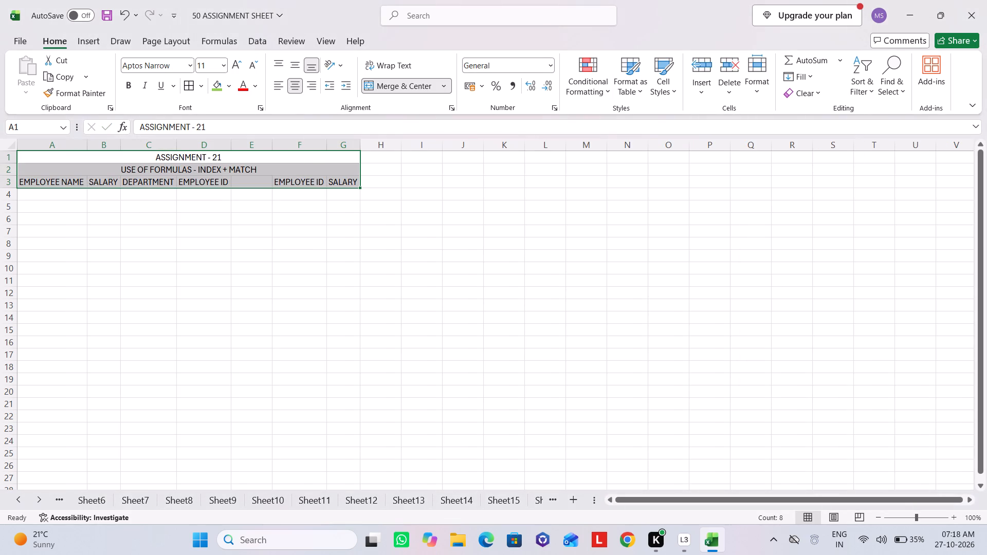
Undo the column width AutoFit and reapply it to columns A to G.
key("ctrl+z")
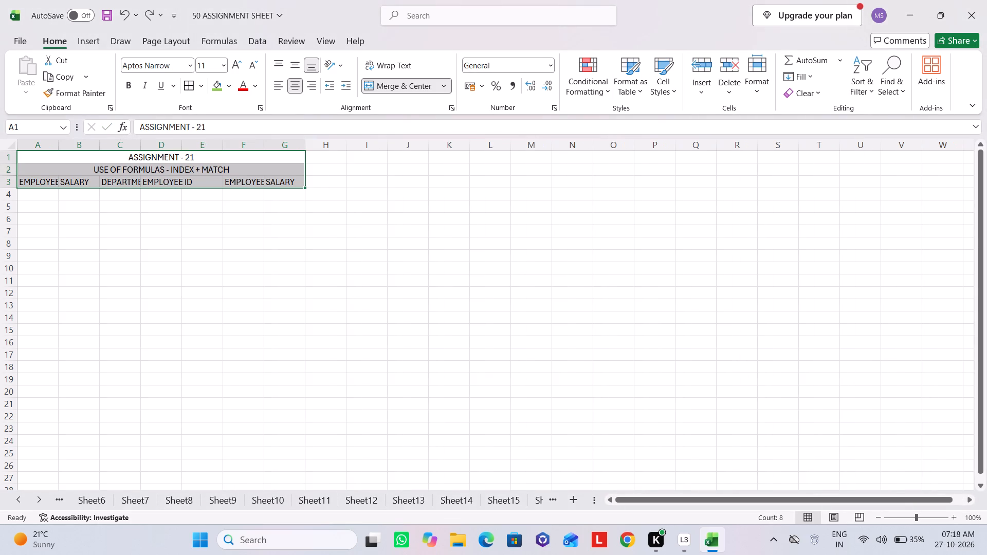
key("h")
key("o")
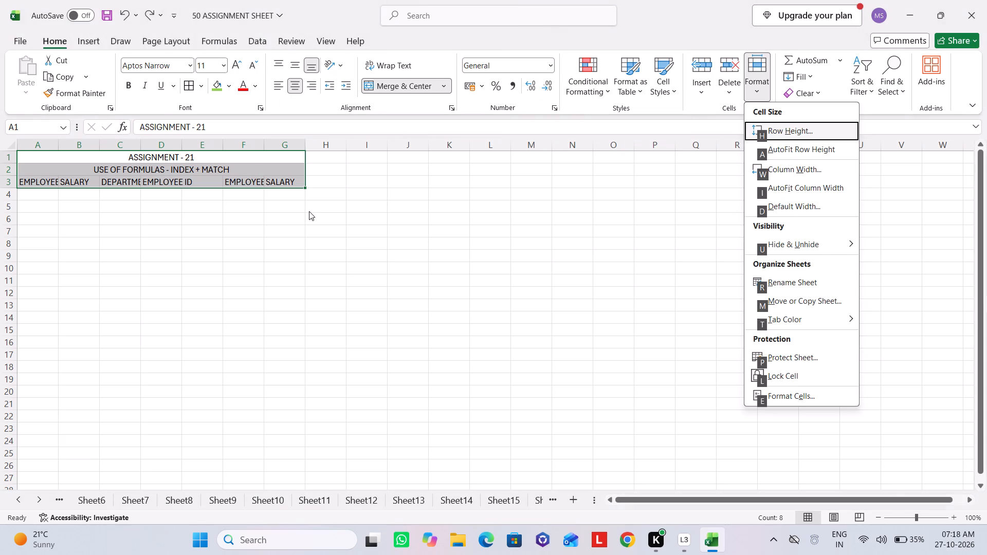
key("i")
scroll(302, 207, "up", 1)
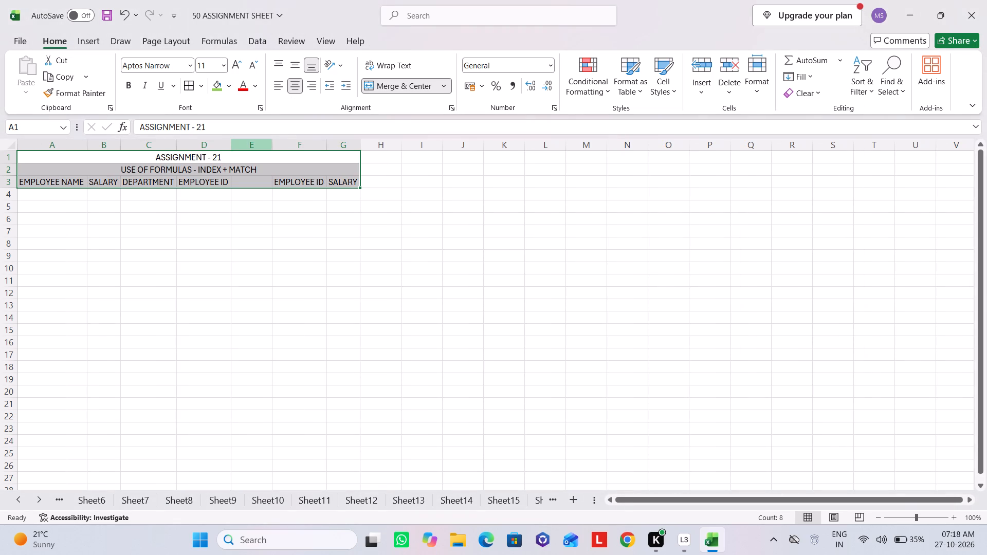
left_click(61, 196)
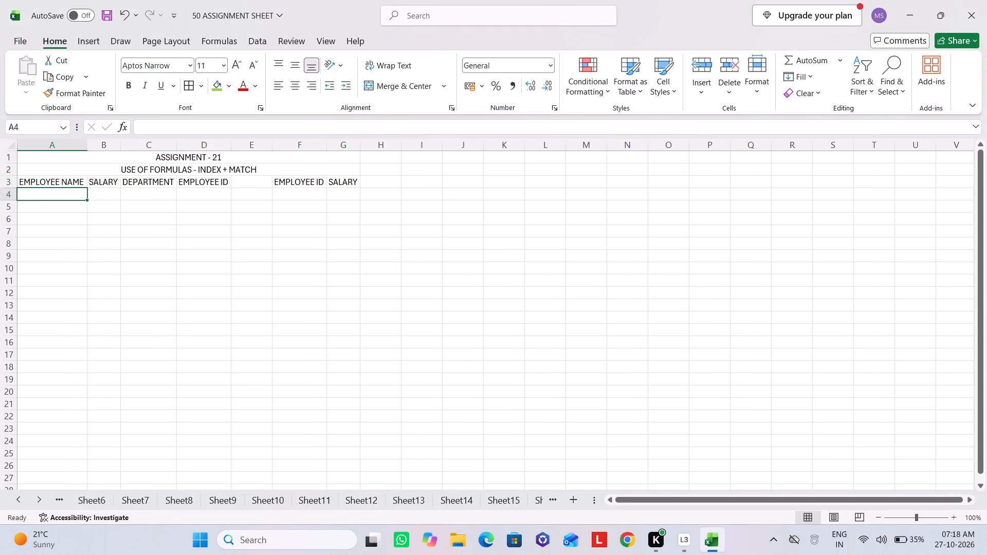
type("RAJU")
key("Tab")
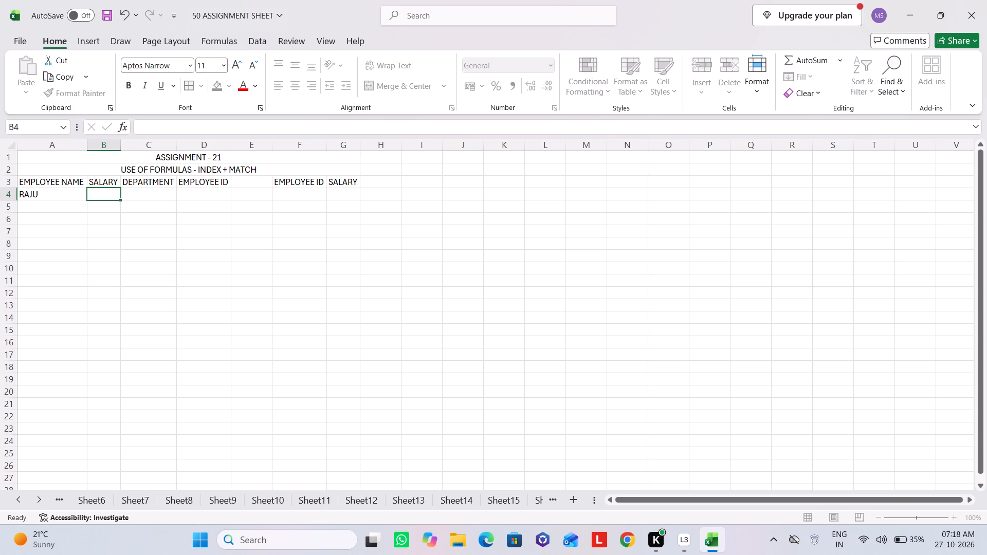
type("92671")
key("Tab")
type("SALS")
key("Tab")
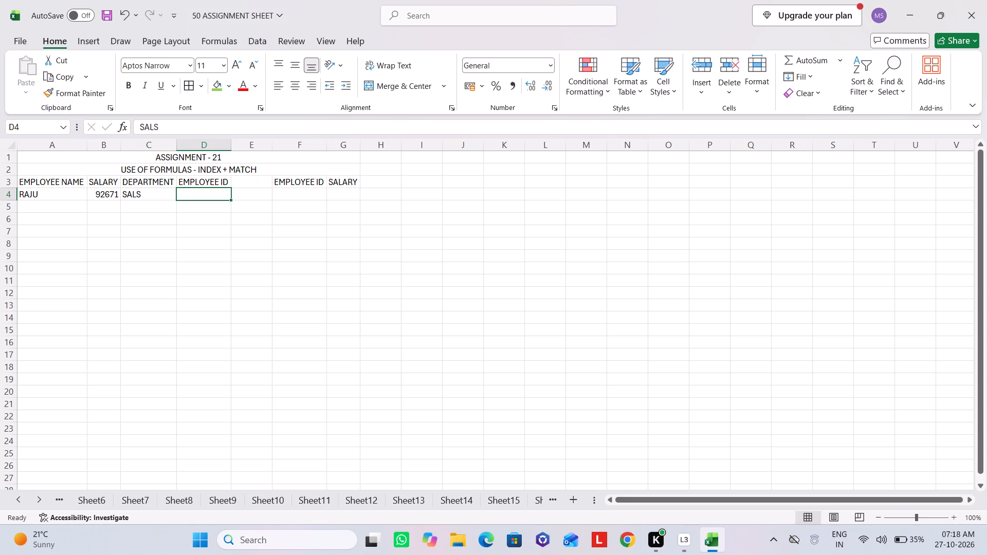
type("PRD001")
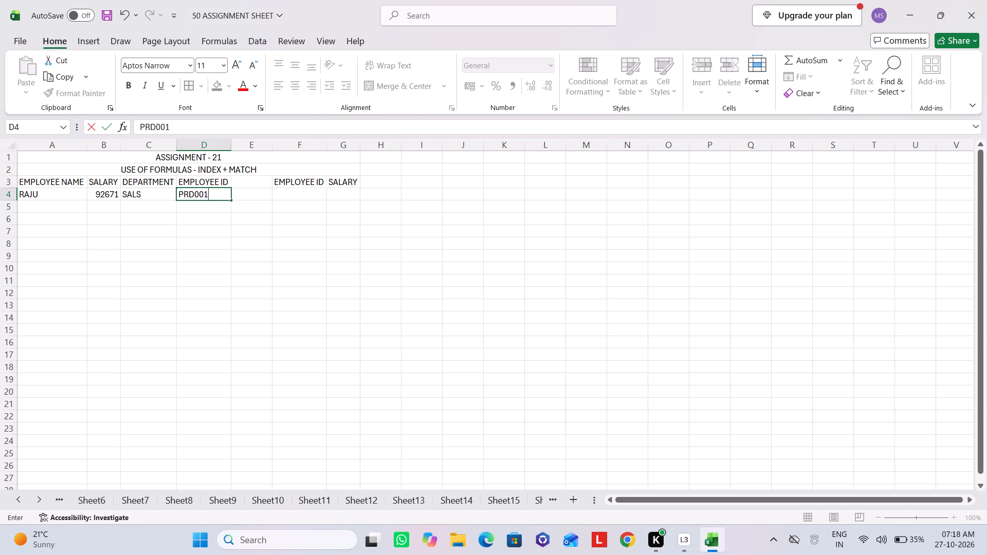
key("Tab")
Fill the first lookup row with employee ID PRD001 in F4 and salary 92670 in G4.
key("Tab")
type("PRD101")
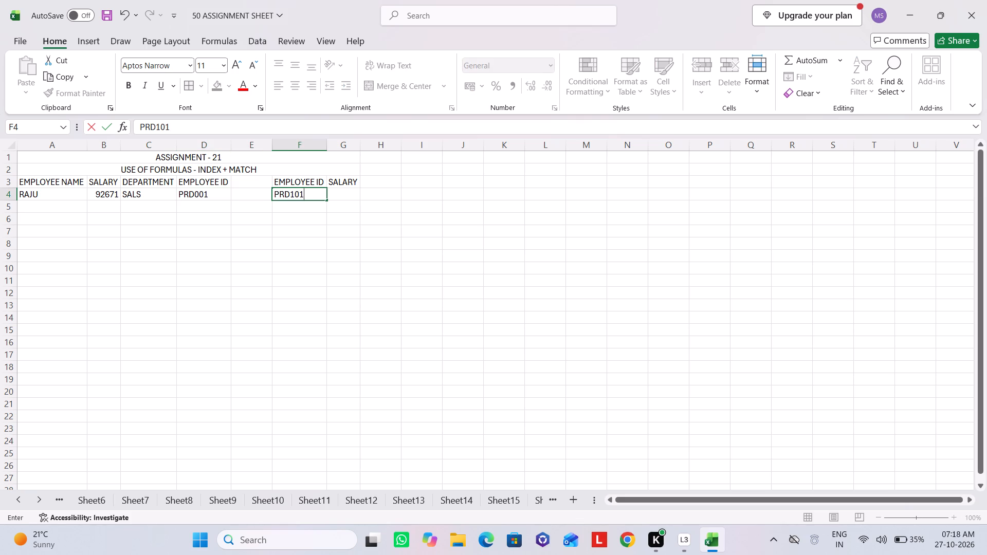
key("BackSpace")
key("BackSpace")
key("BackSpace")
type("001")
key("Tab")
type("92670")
Enter the employee names RAMESH in A5 and RAM in A6.
left_click(32, 210)
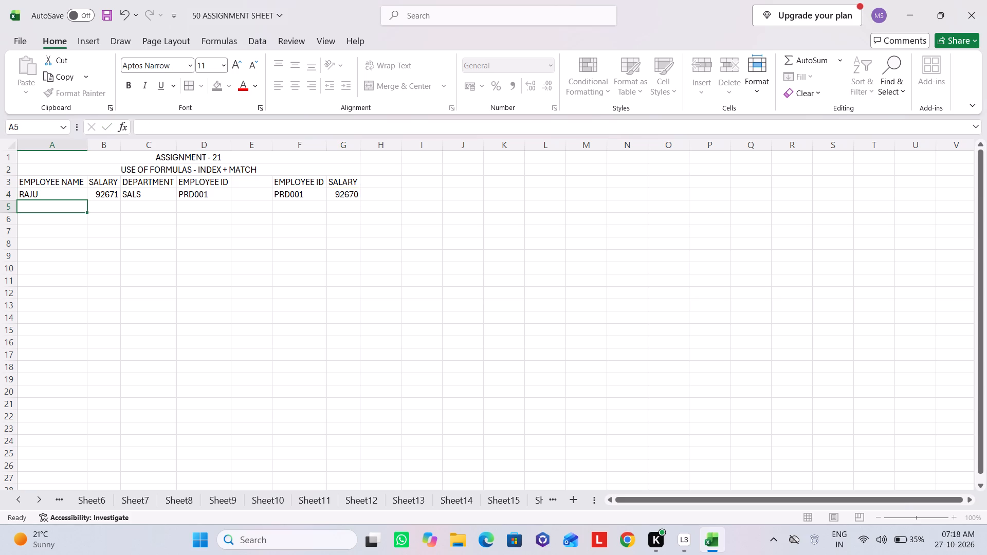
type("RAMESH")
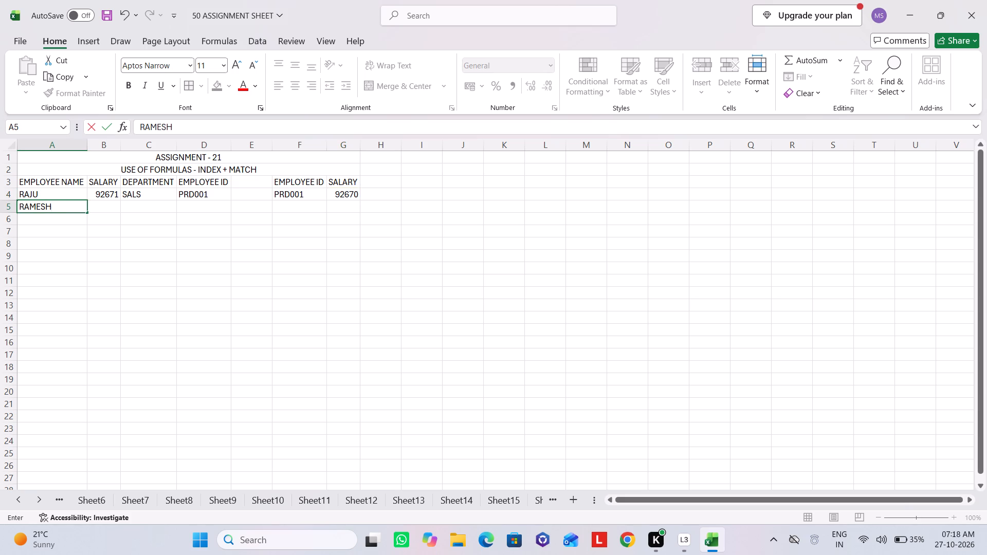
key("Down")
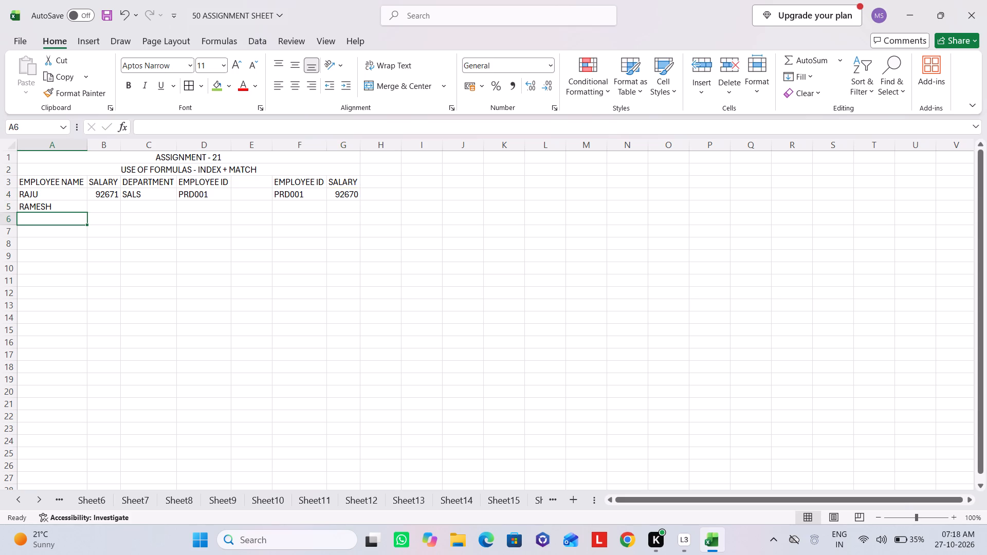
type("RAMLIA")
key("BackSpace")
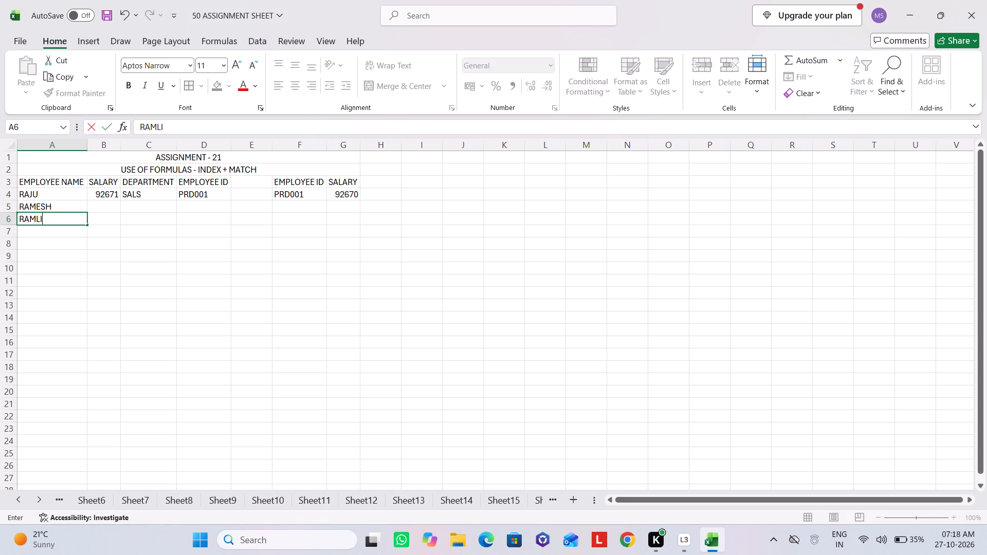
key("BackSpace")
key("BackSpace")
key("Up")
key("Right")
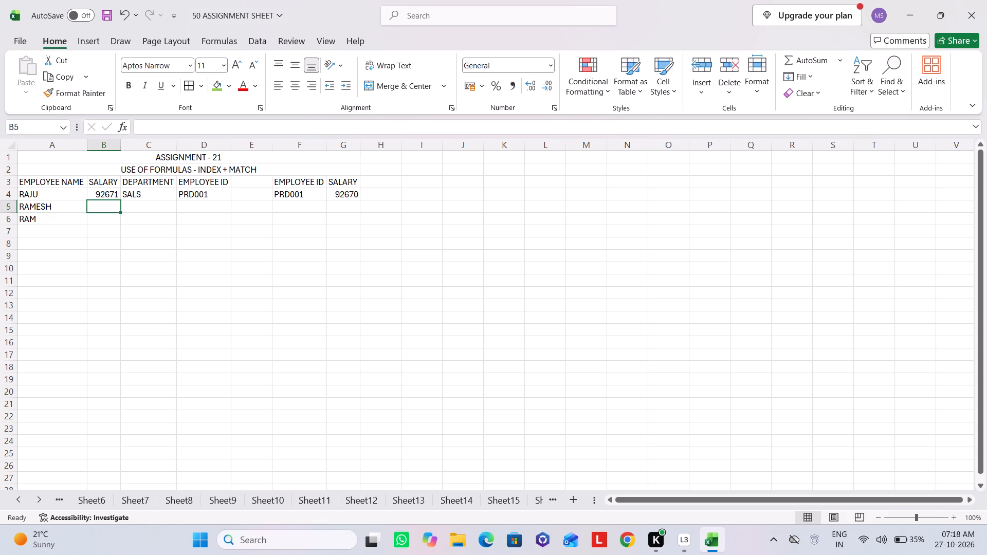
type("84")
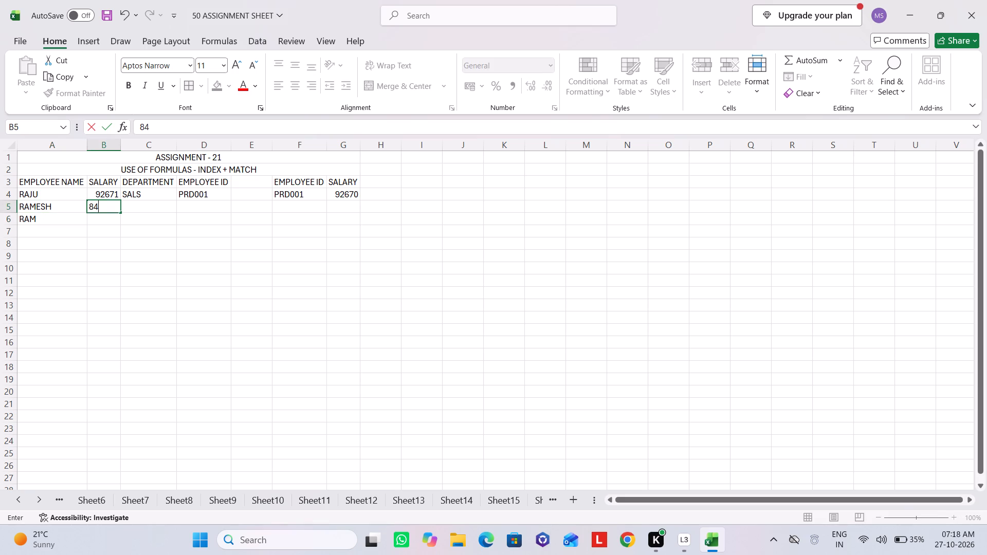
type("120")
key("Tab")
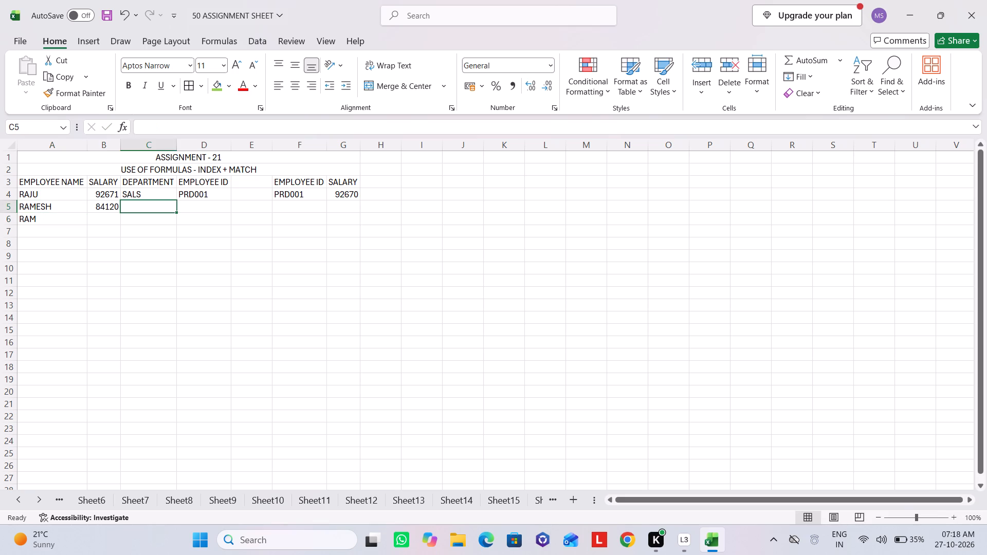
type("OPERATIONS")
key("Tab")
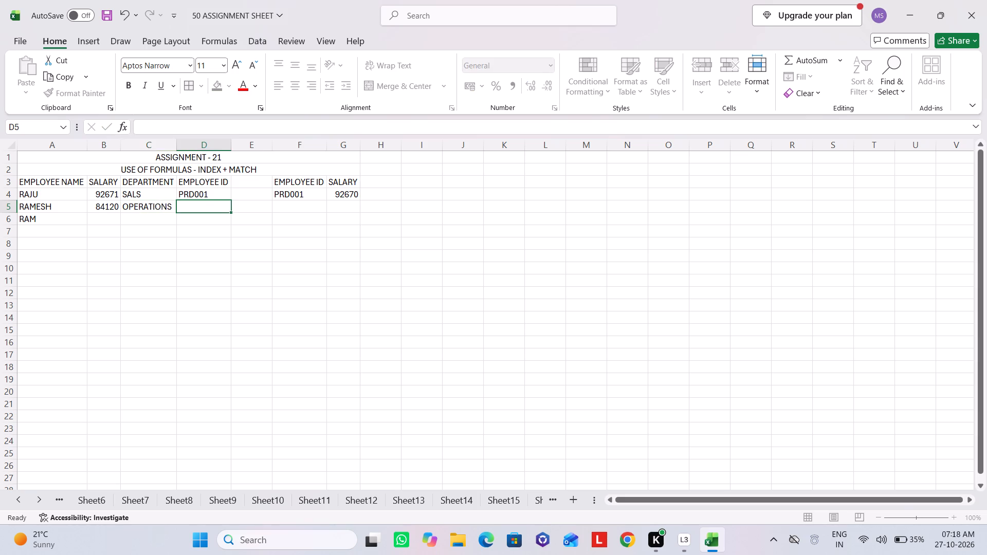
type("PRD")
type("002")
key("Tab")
Enter the lookup ID PRD002 in F5 and a ? placeholder for its salary in G5.
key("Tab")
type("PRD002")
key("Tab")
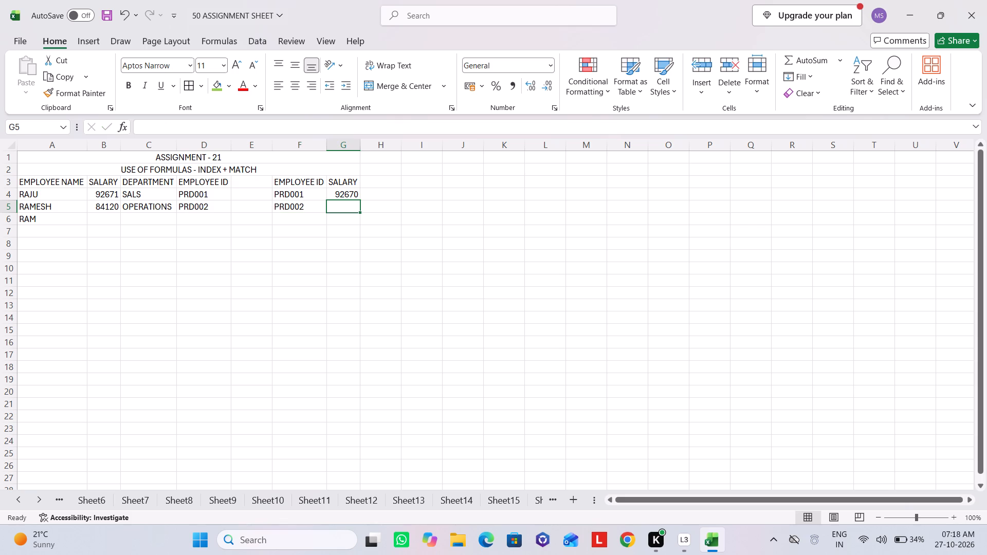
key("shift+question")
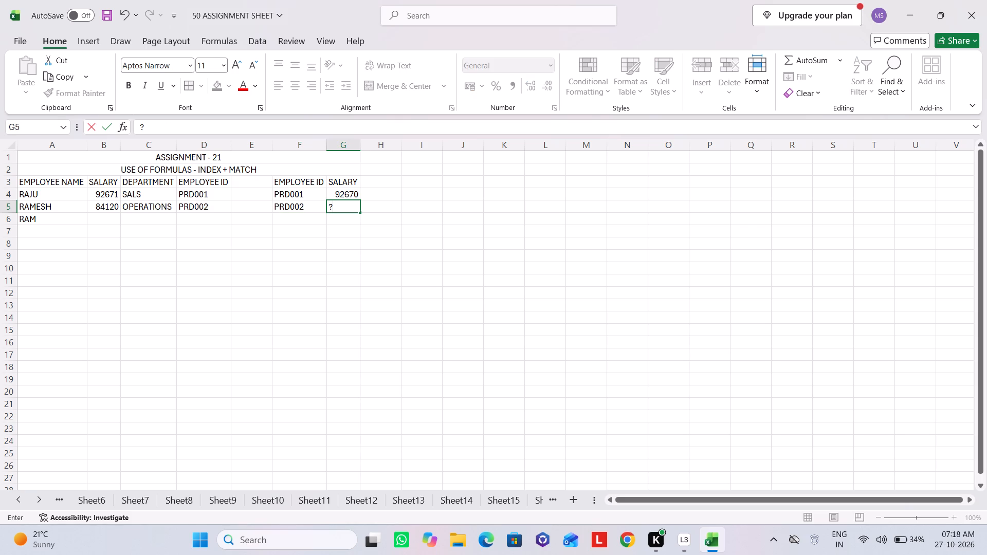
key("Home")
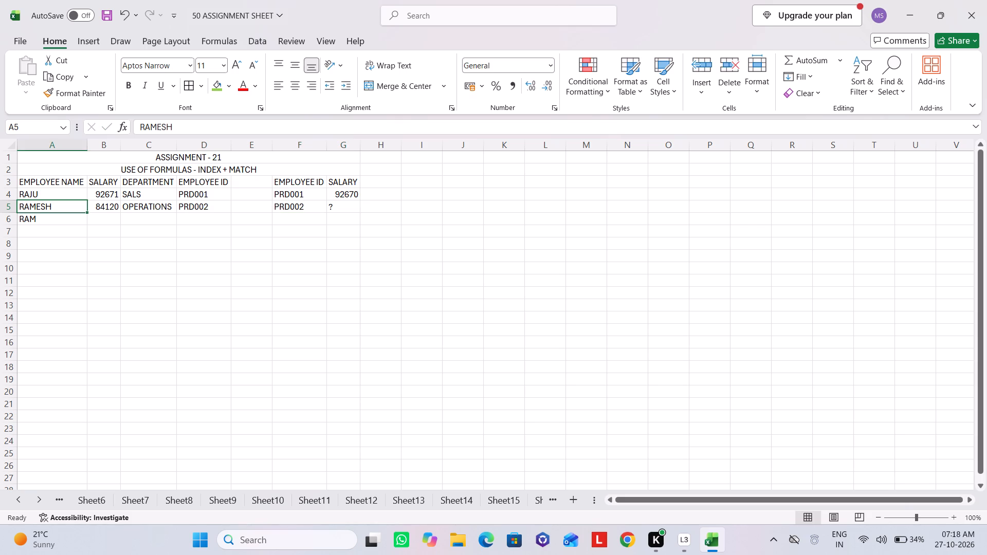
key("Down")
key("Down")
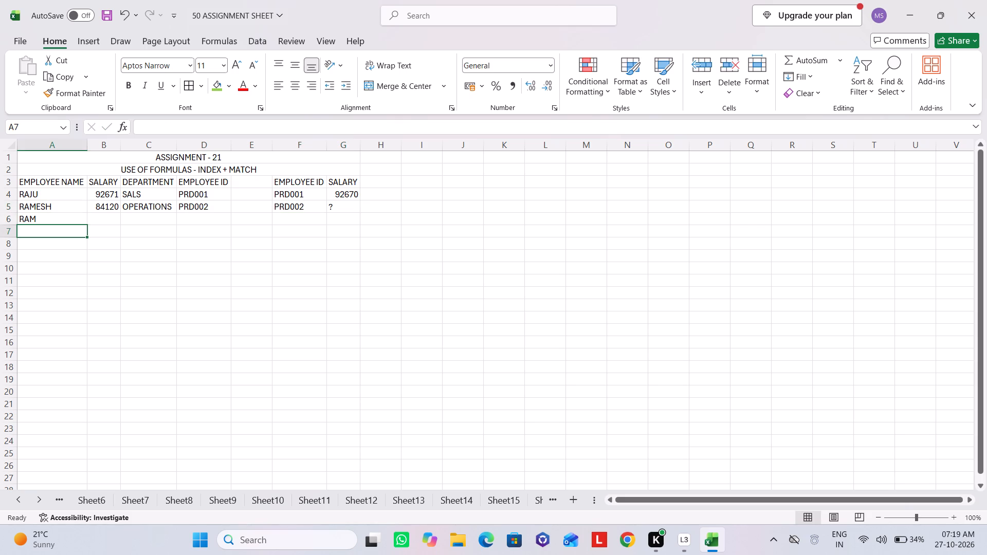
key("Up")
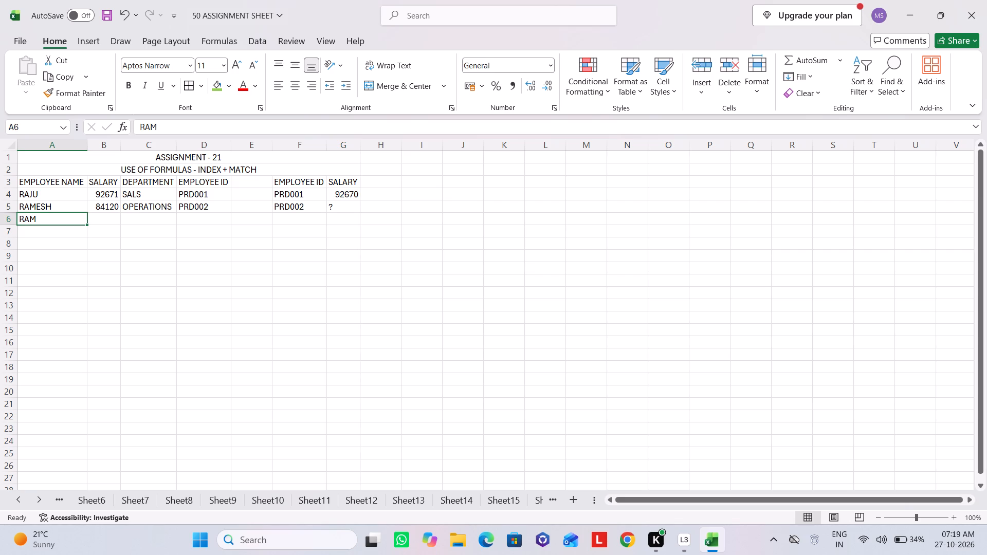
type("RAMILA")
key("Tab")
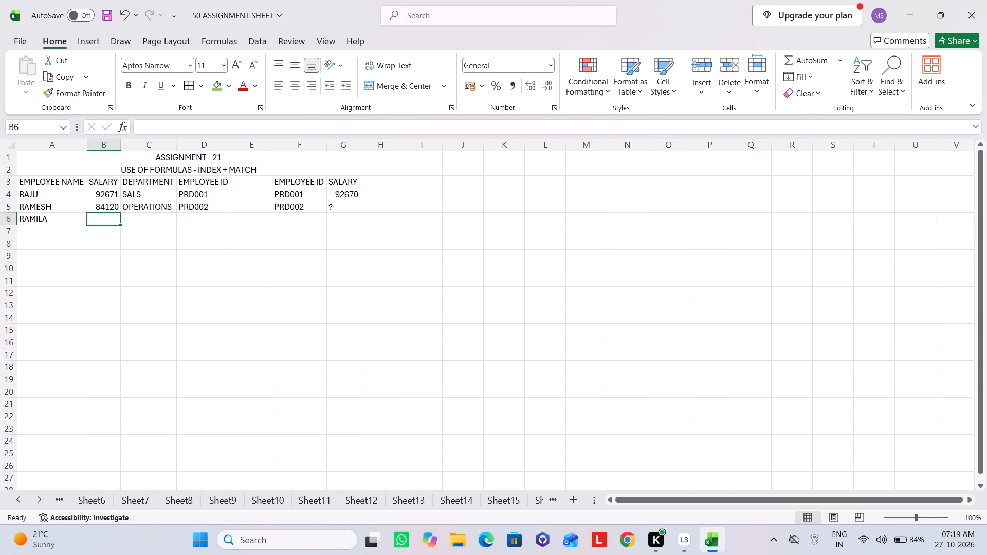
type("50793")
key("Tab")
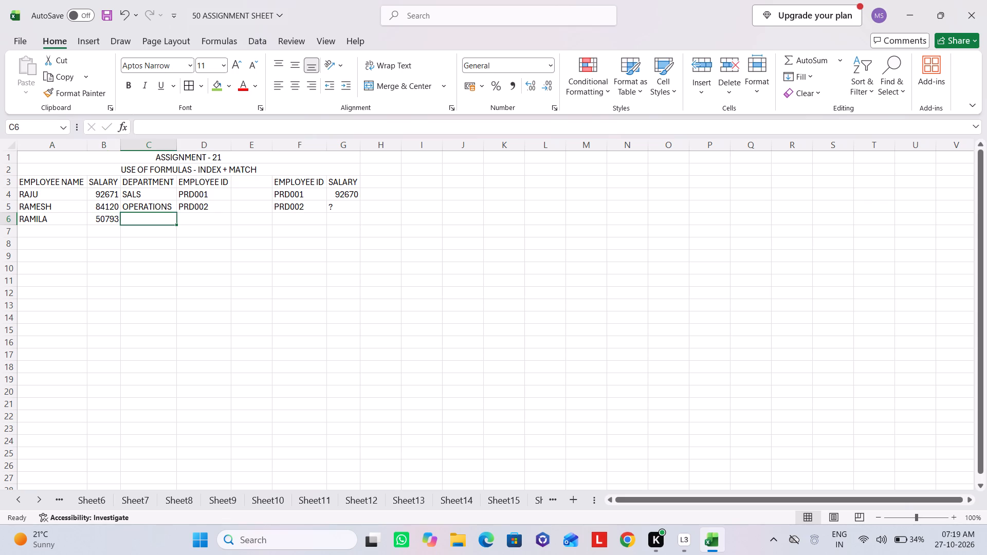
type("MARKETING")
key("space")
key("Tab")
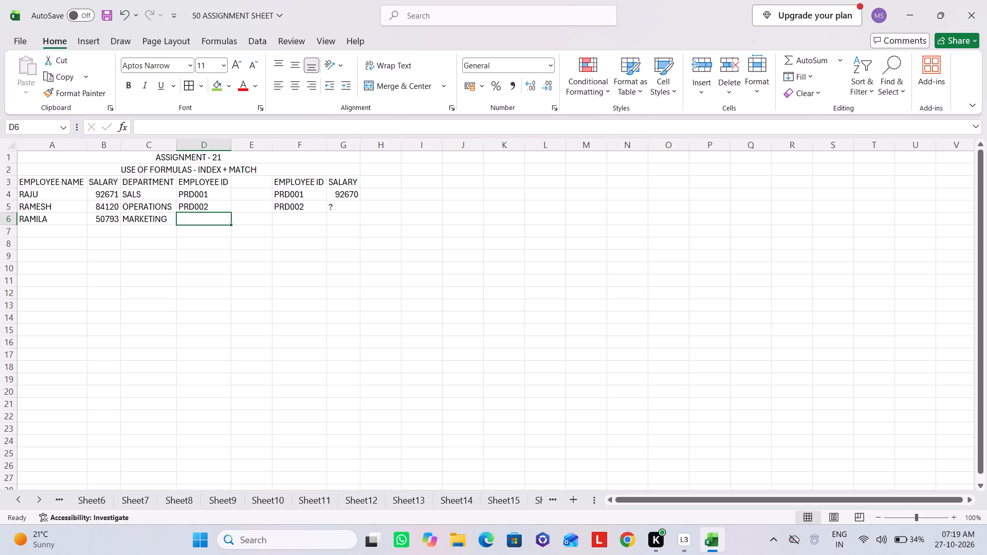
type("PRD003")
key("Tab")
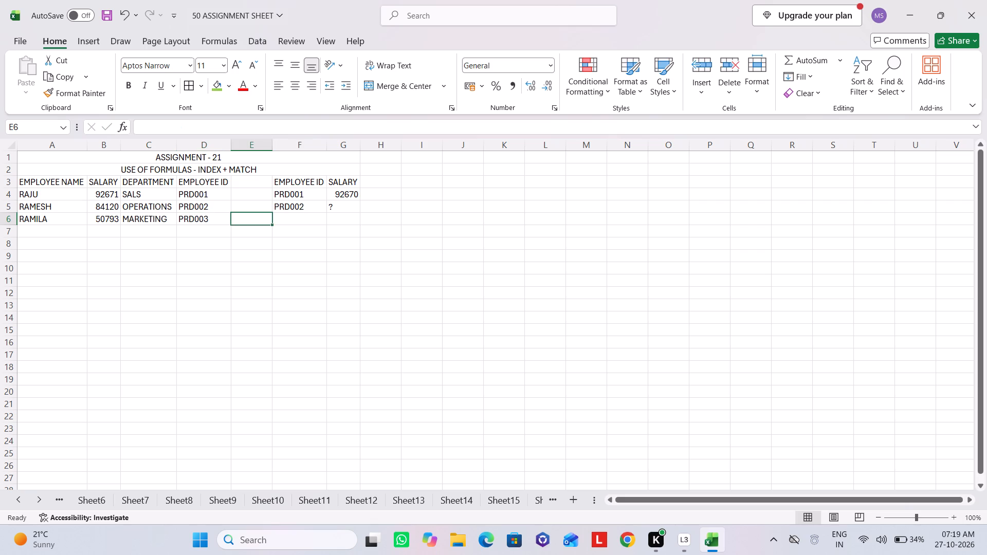
Enter the lookup ID PRD003 in F6 and a ? placeholder for its salary in G6.
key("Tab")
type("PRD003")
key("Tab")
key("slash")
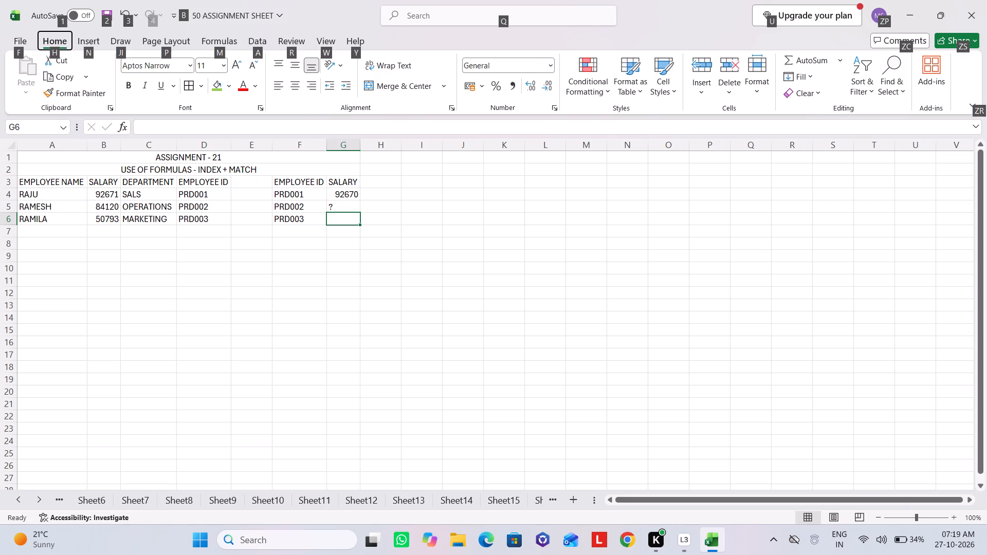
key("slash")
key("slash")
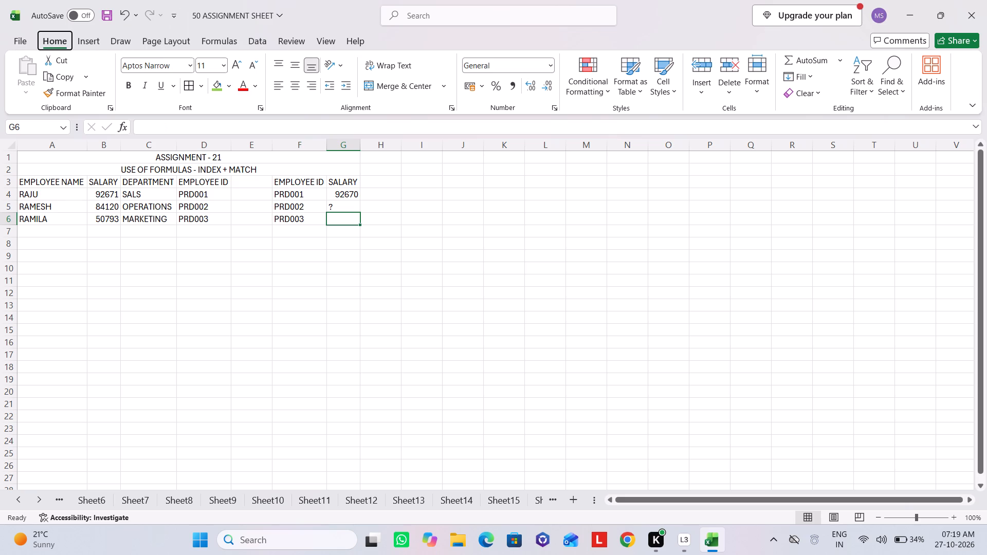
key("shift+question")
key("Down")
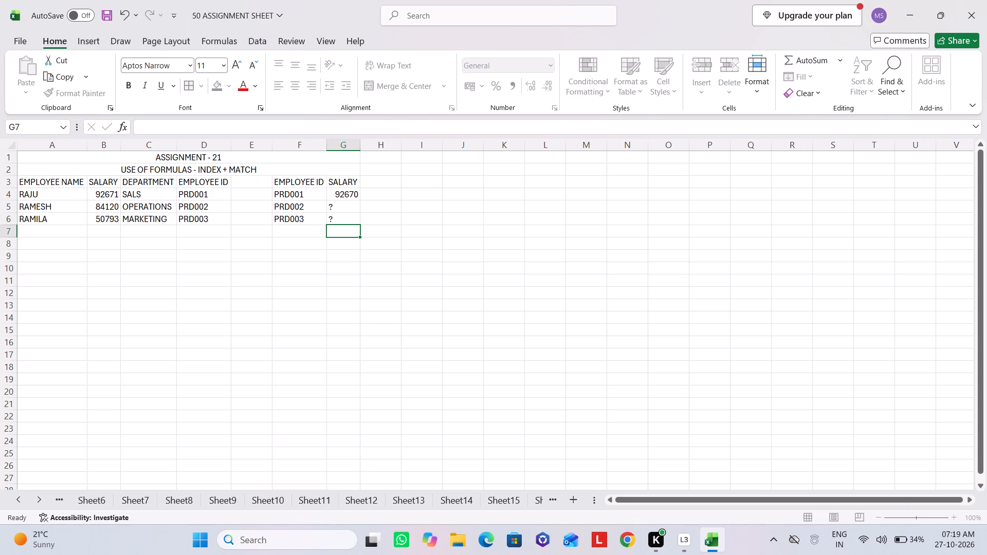
Enter the employee name RAJESHWARI in A7 with salary 77833 in B7 and department HR in C7.
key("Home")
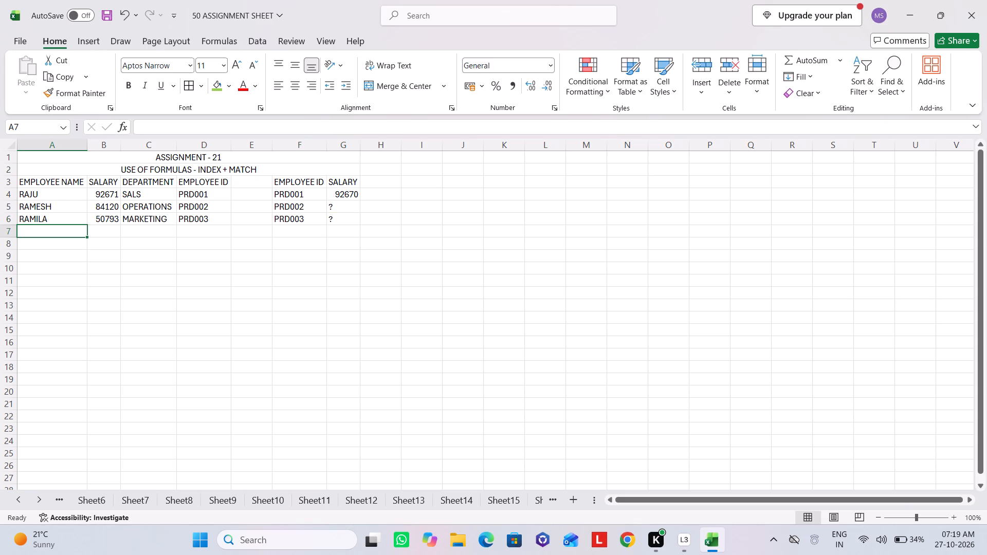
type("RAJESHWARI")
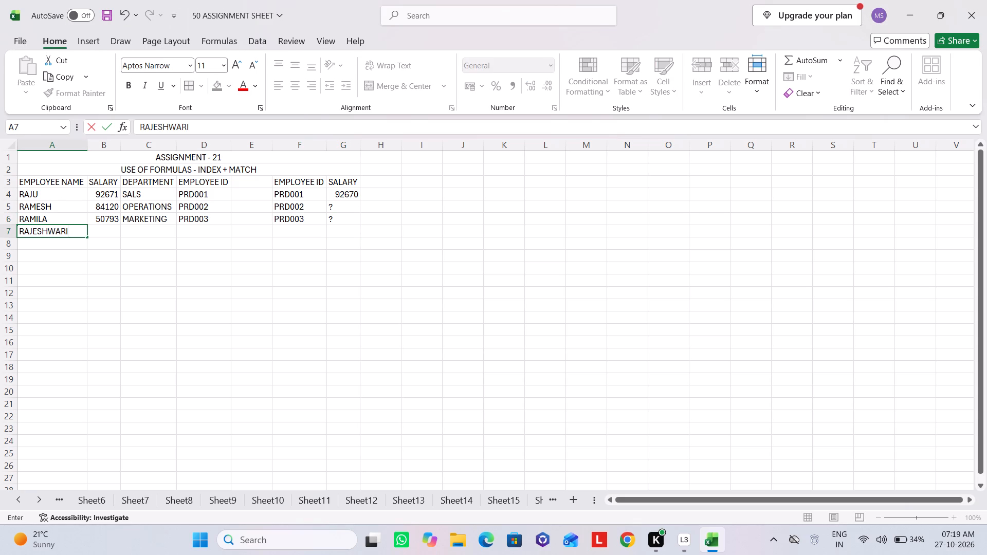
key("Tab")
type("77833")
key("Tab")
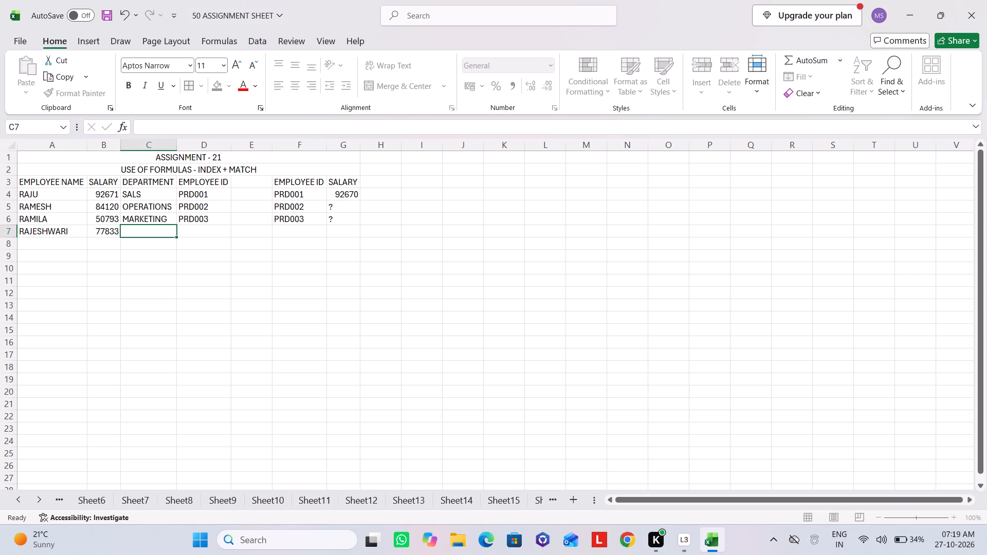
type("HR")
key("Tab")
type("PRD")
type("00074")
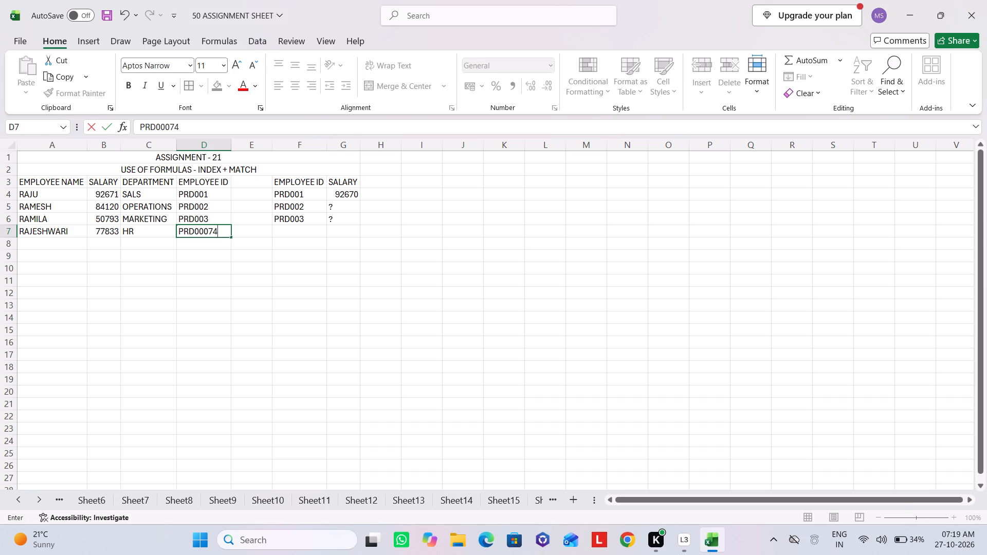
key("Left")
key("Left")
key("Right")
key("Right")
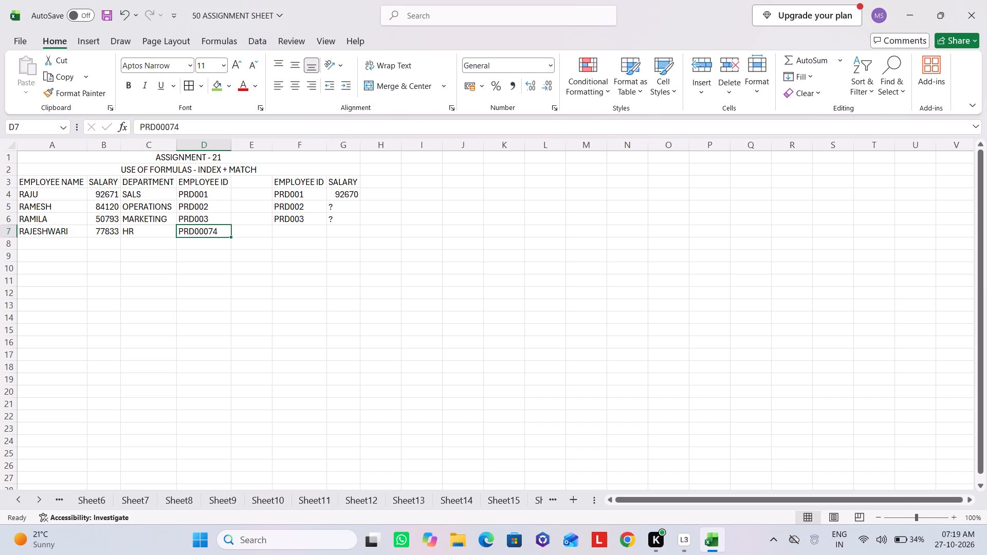
double_click(213, 230)
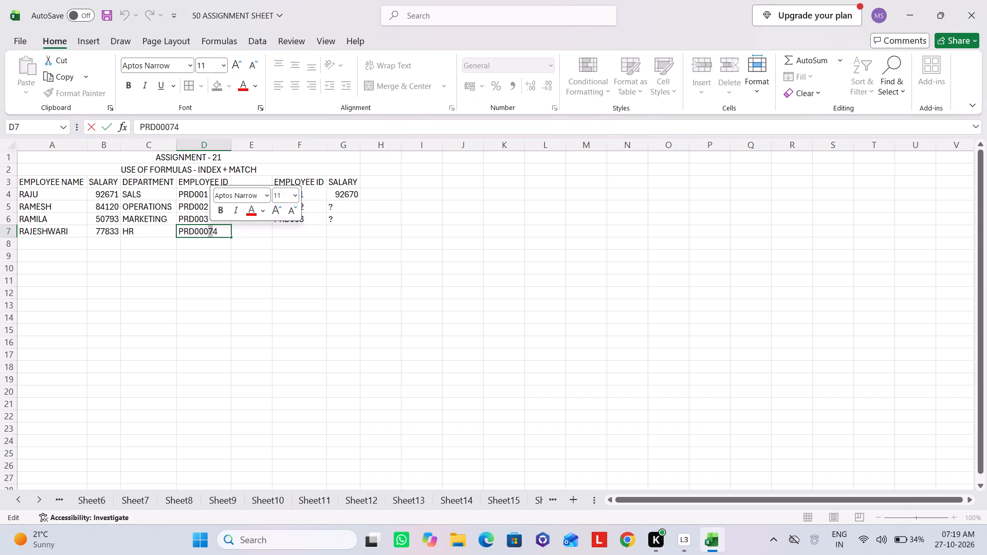
key("BackSpace")
key("BackSpace")
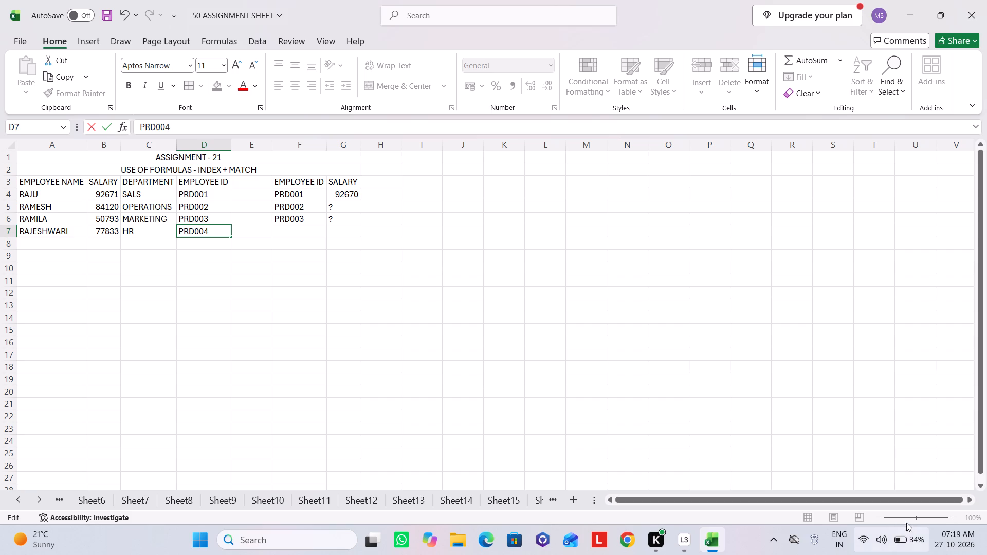
Turn on the Windows energy saver and raise the screen brightness slightly.
left_click(898, 546)
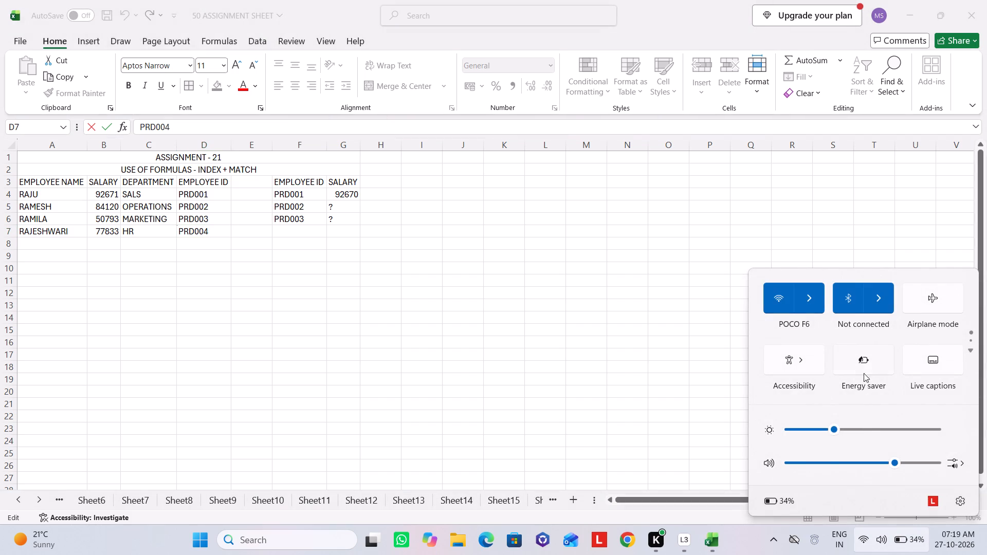
left_click(861, 365)
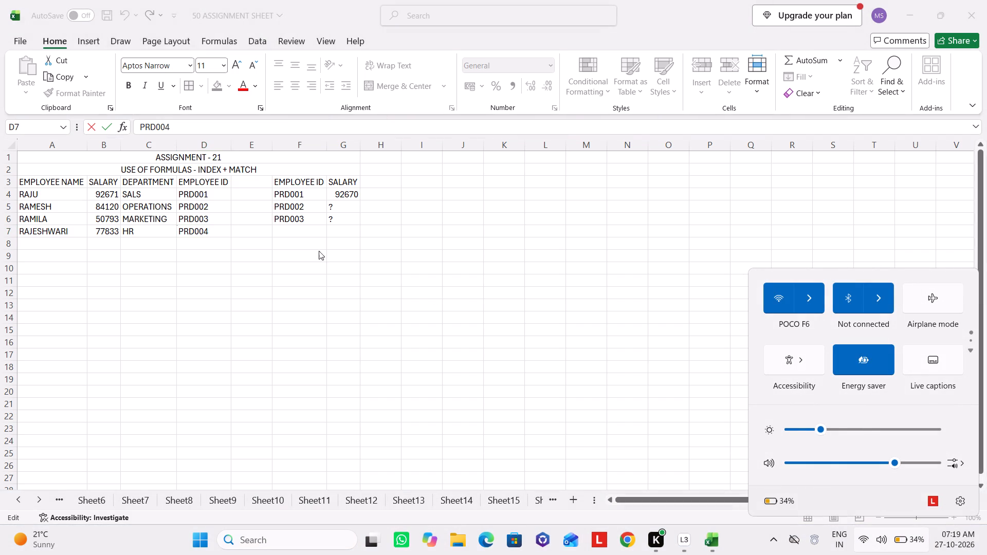
left_click_drag(821, 433, 828, 434)
left_click_drag(828, 434, 830, 434)
left_click(293, 230)
Enter the lookup ID PRD004 in F7 and extend the series down to PRD020 in F23.
left_click(290, 233)
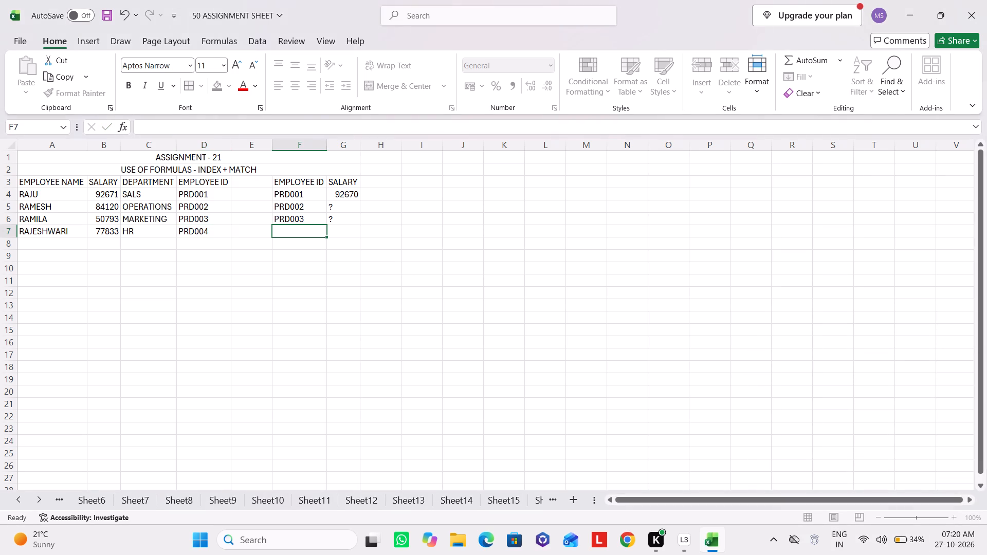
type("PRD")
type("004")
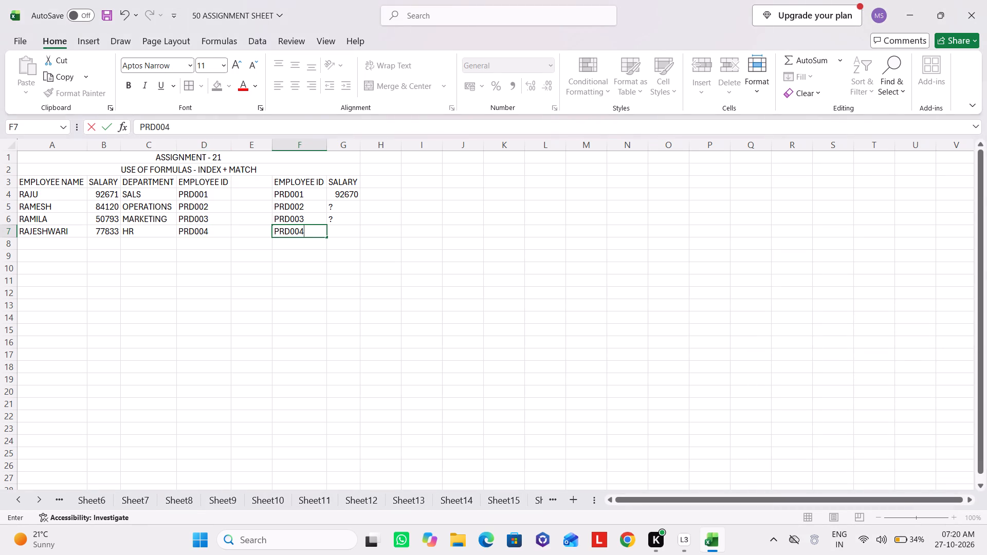
left_click_drag(327, 237, 318, 323)
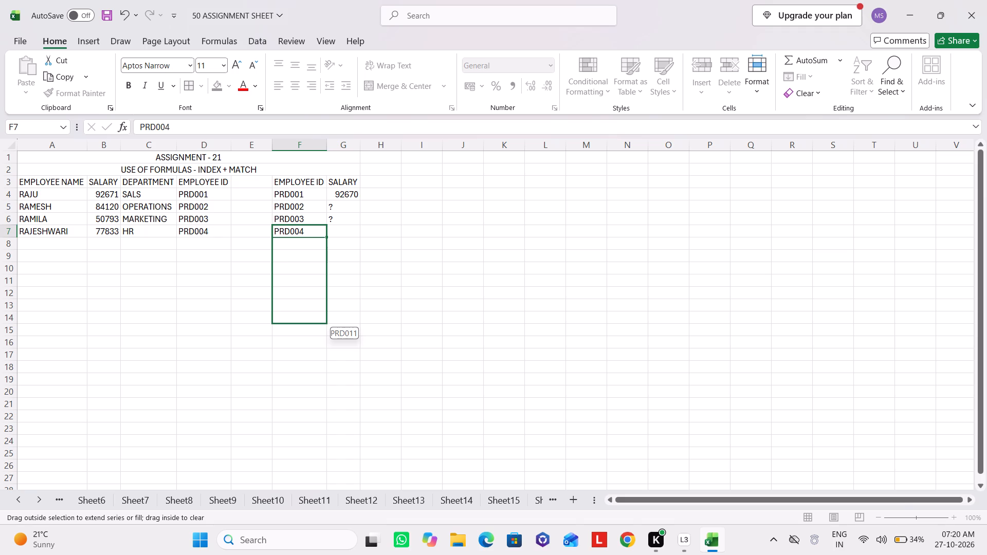
left_click_drag(318, 323, 315, 358)
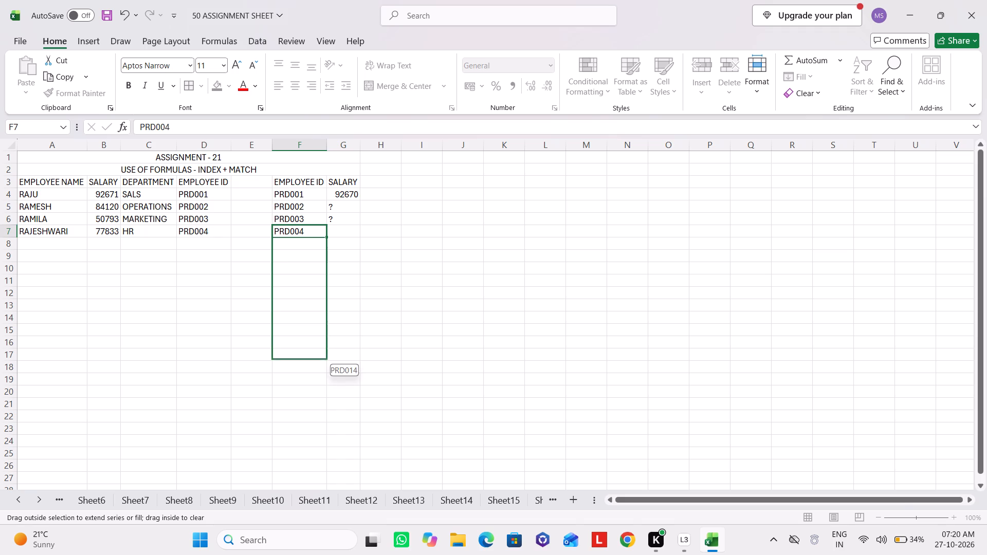
left_click_drag(315, 358, 319, 443)
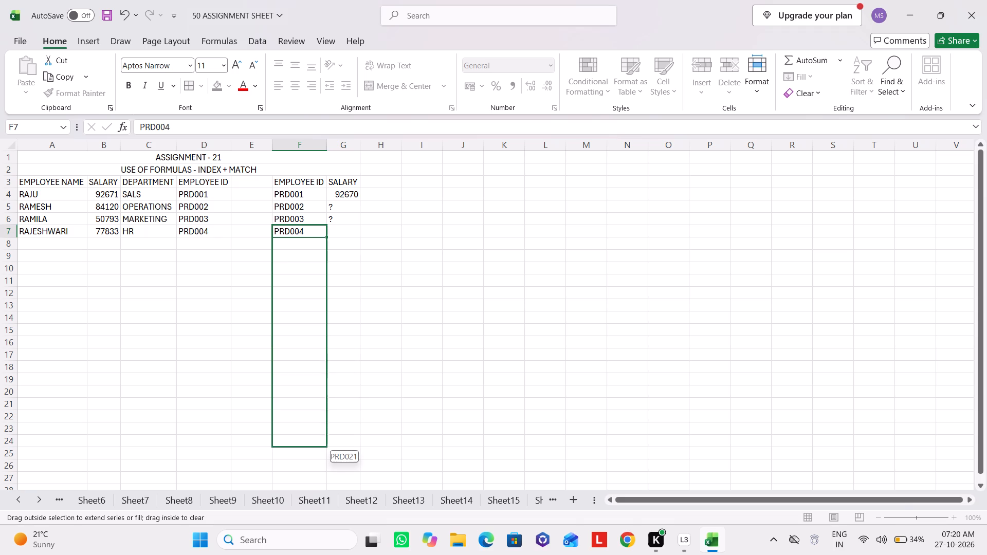
left_click_drag(319, 443, 317, 439)
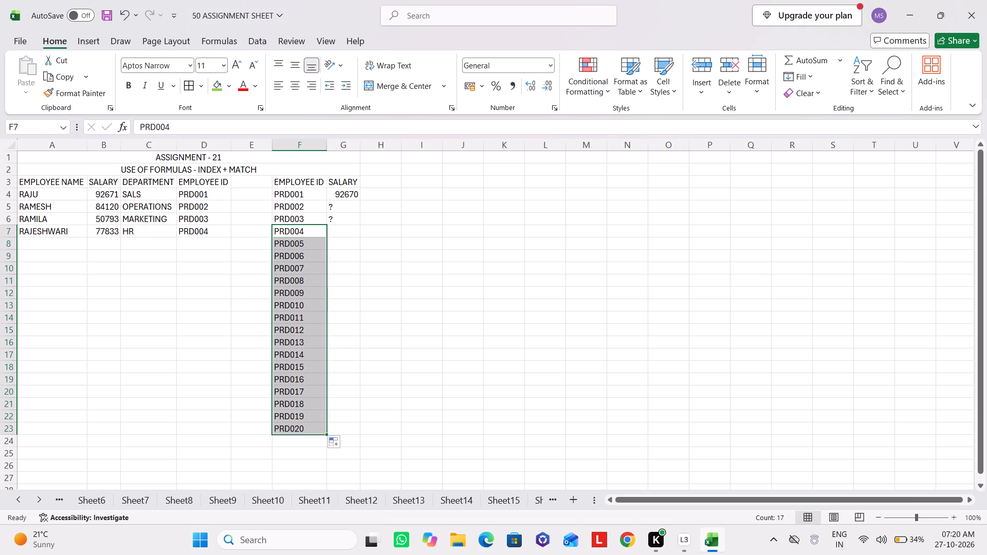
Copy the ? salary placeholder from G6 down through G23.
left_click(343, 235)
left_click(336, 222)
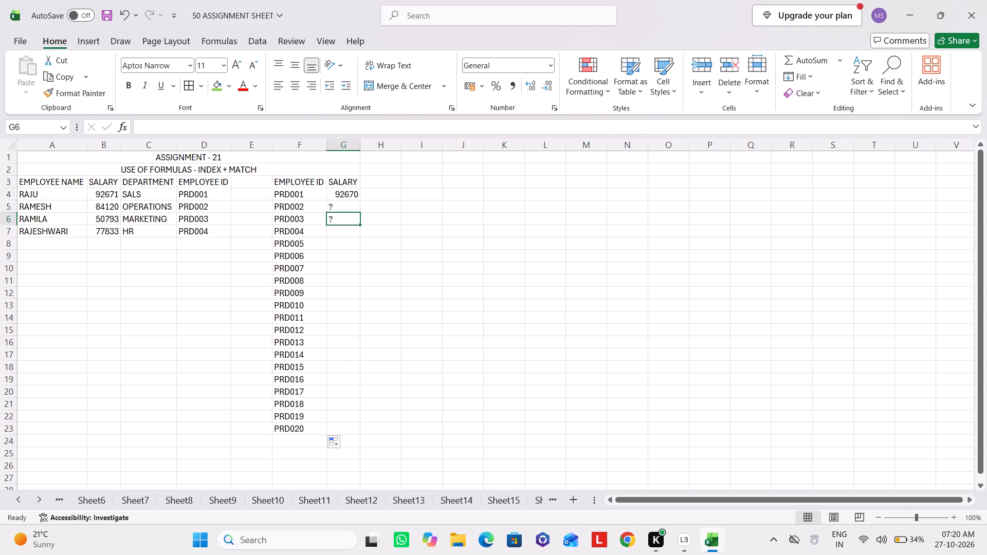
left_click_drag(359, 225, 352, 424)
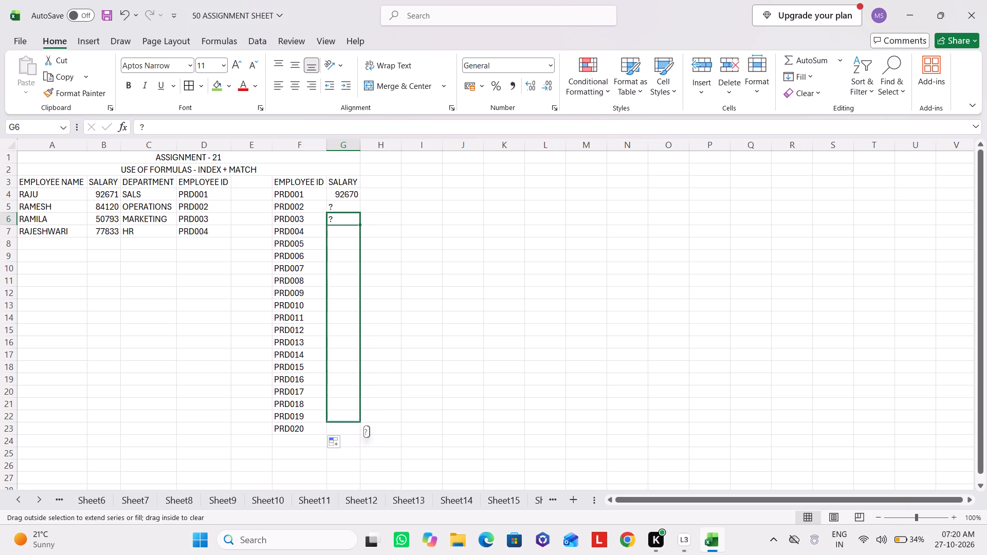
left_click_drag(352, 424, 352, 433)
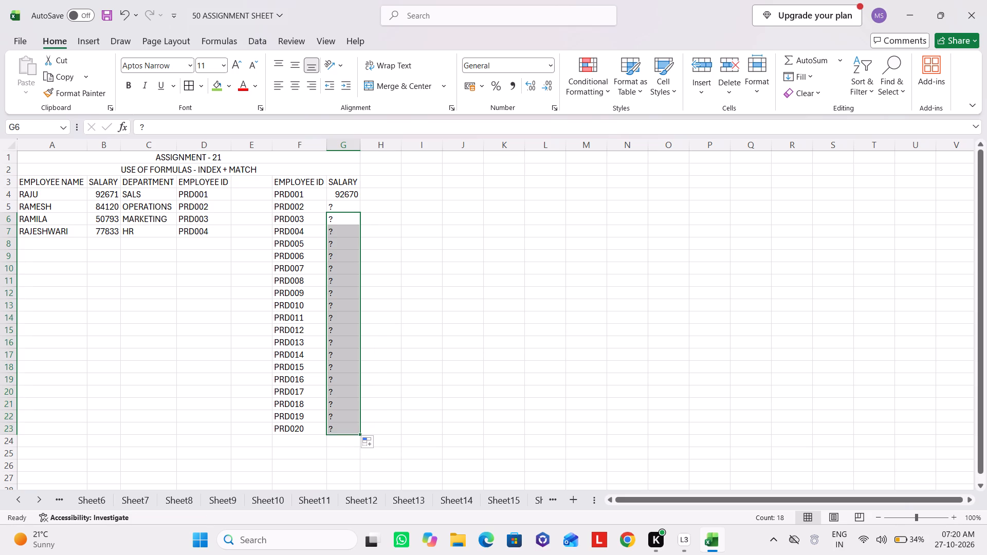
Extend the employee ID series from PRD004 in D7 down to PRD020 in D23.
left_click(46, 243)
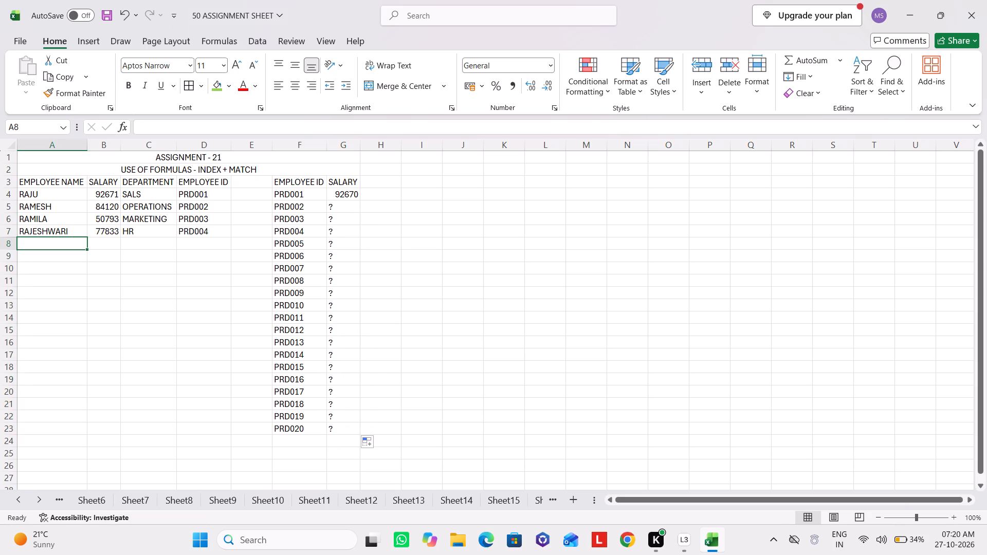
left_click(198, 234)
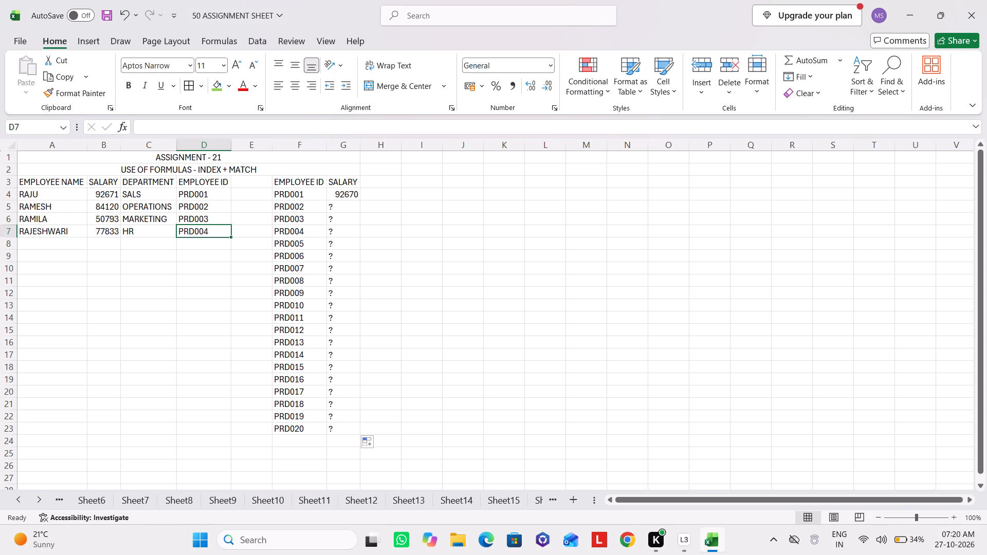
left_click_drag(230, 237, 226, 434)
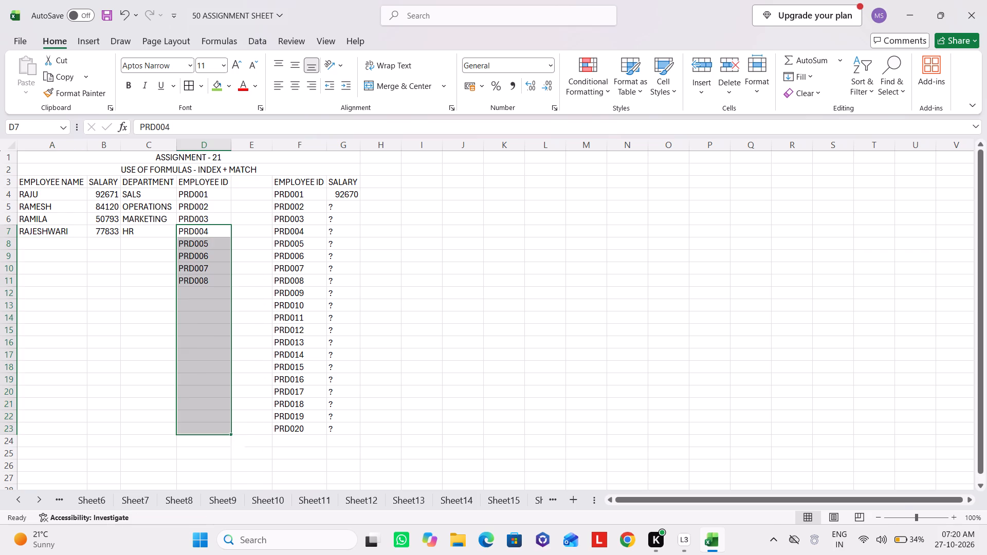
Enter the employee names KARAN, ROHITH, JACOB, FLEMING and NAVYA in A8 to A12.
left_click(135, 245)
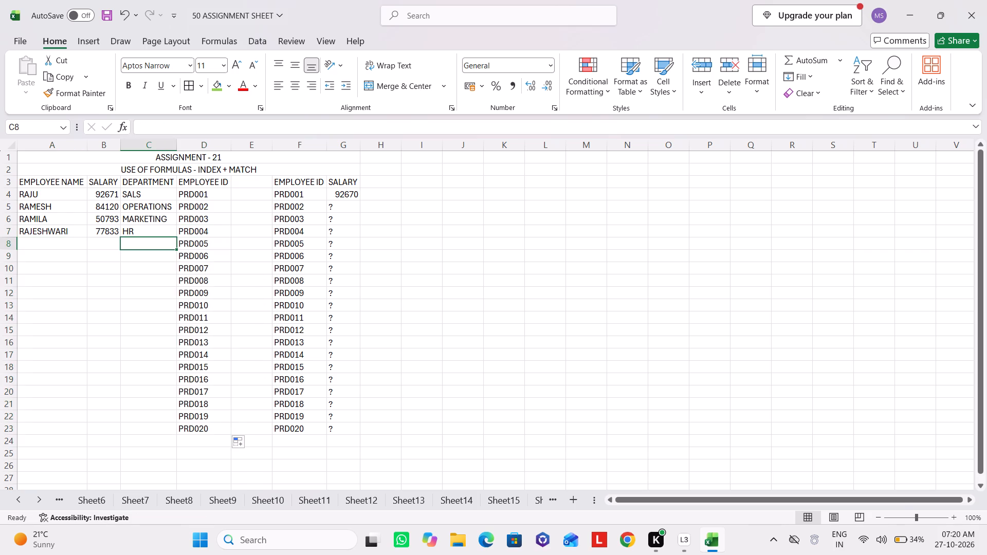
left_click(41, 248)
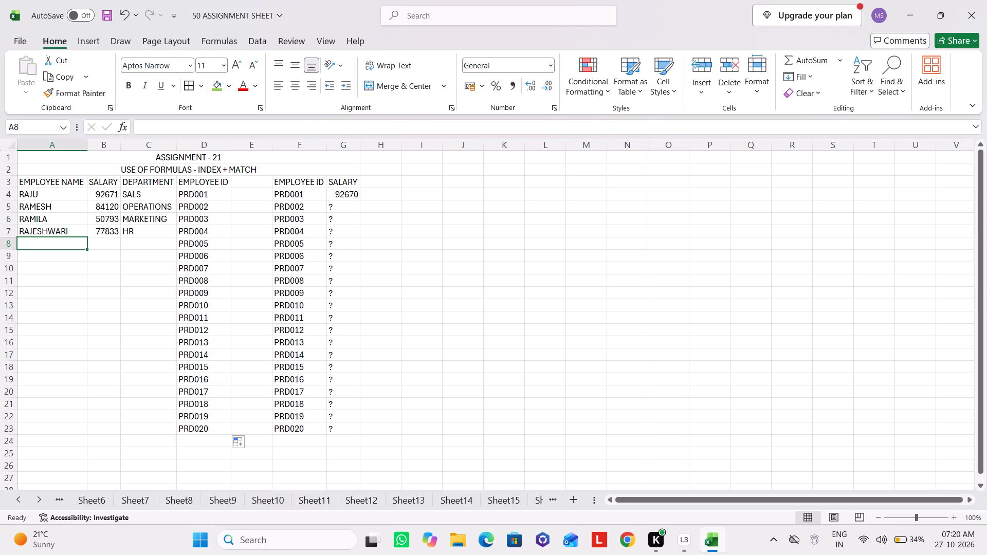
type("KARAN")
key("Down")
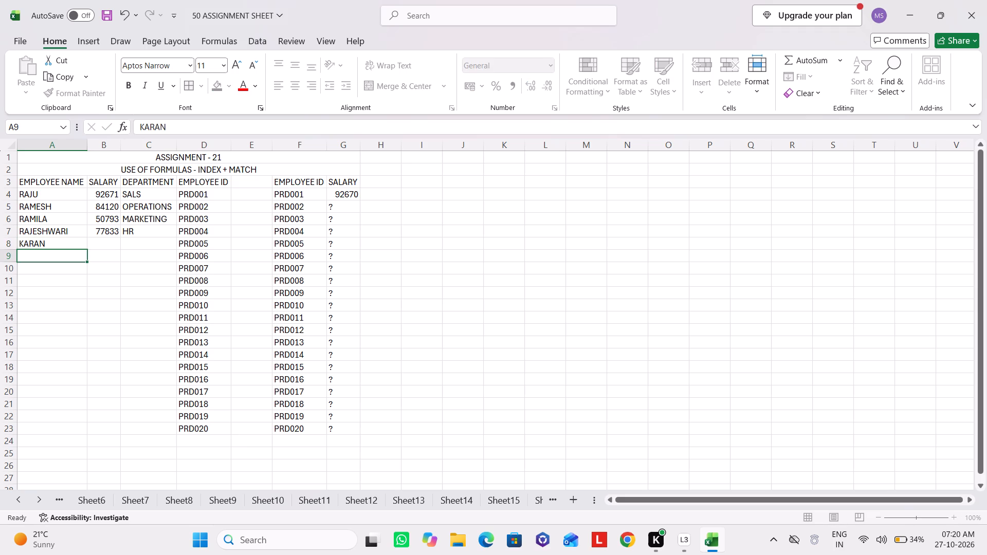
type("ROHITH")
key("Down")
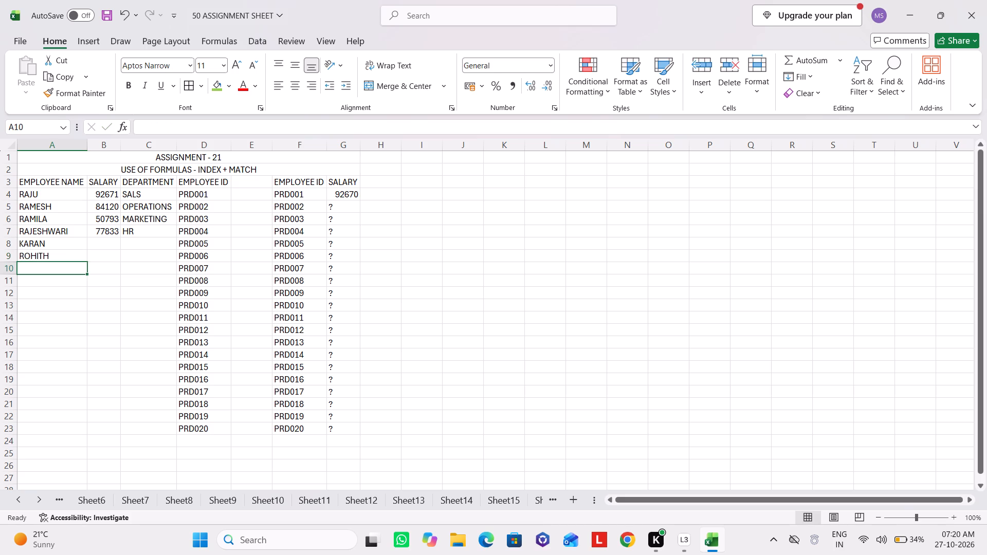
type("JACOB")
key("Down")
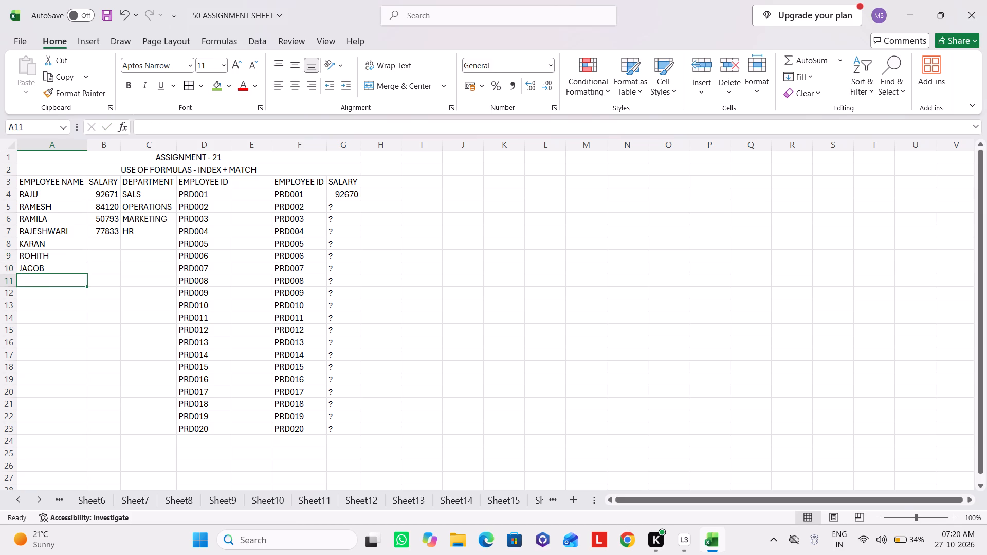
type("FLEMING")
key("Down")
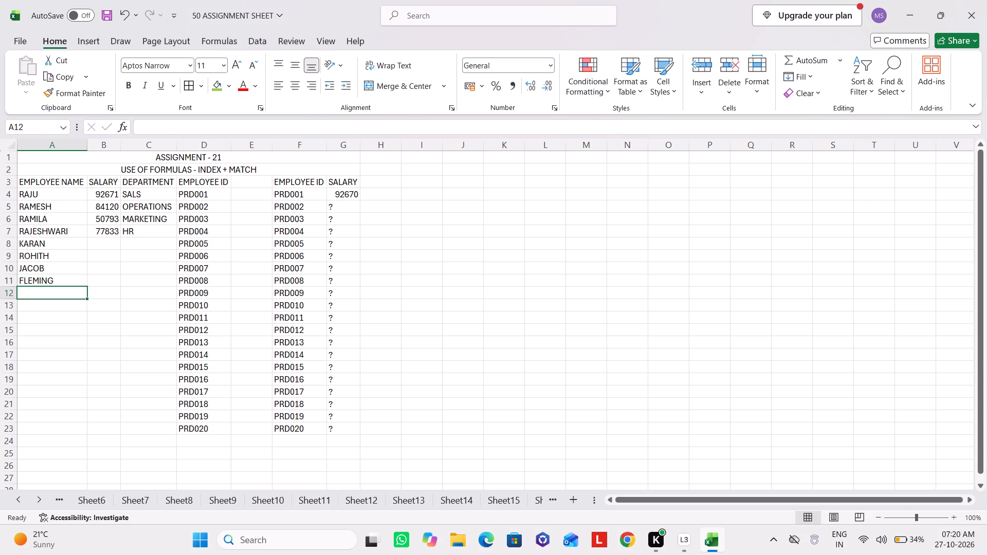
type("NAVYA")
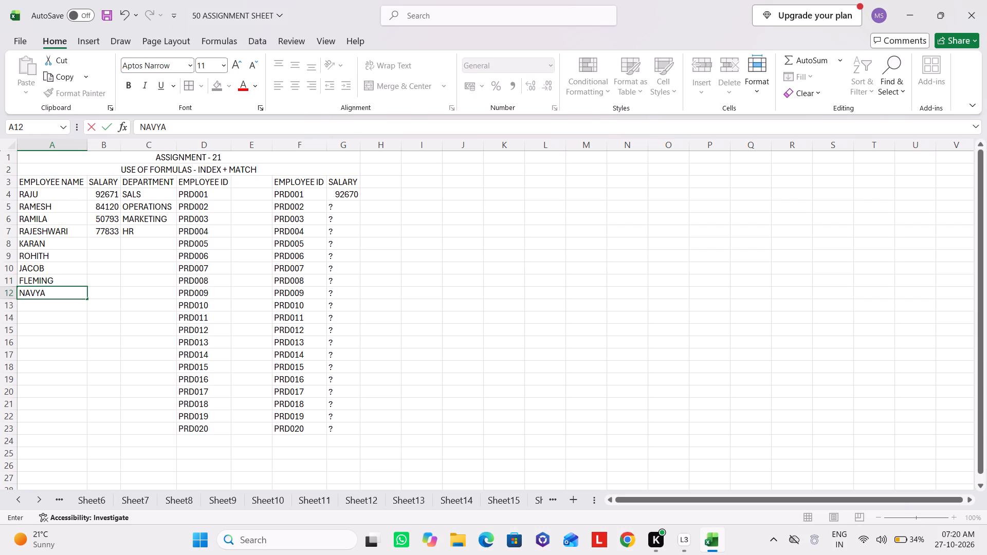
key("Down")
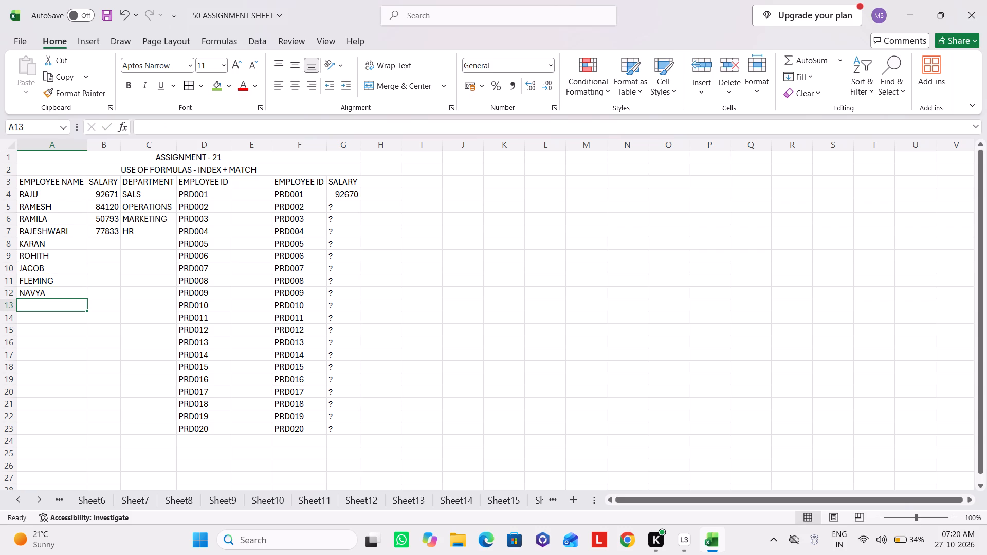
Enter the employee names SANTOSH, SHANKAR and RAJESH in A13 to A15.
type("SN")
key("BackSpace")
type("ANTOSH")
key("Down")
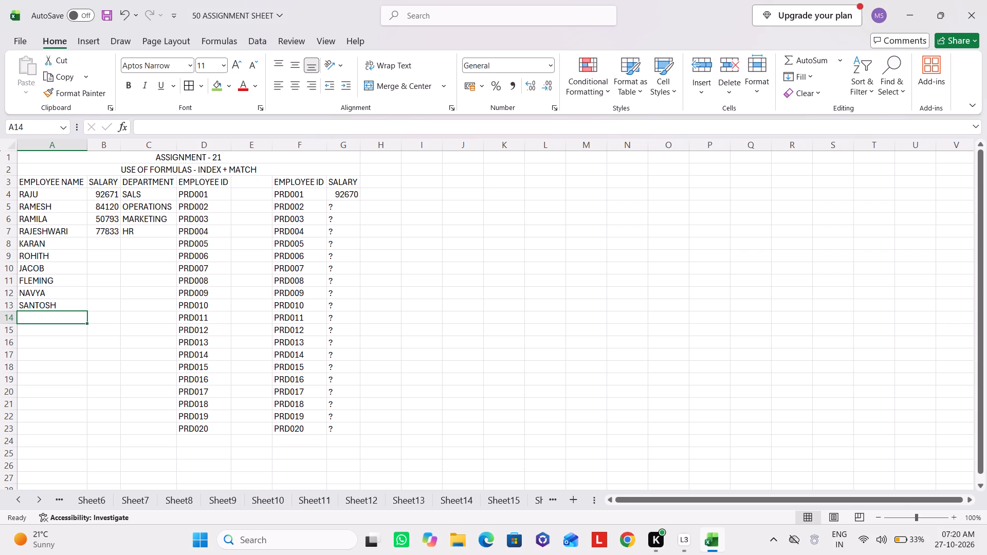
type("SHANKAR")
key("Right")
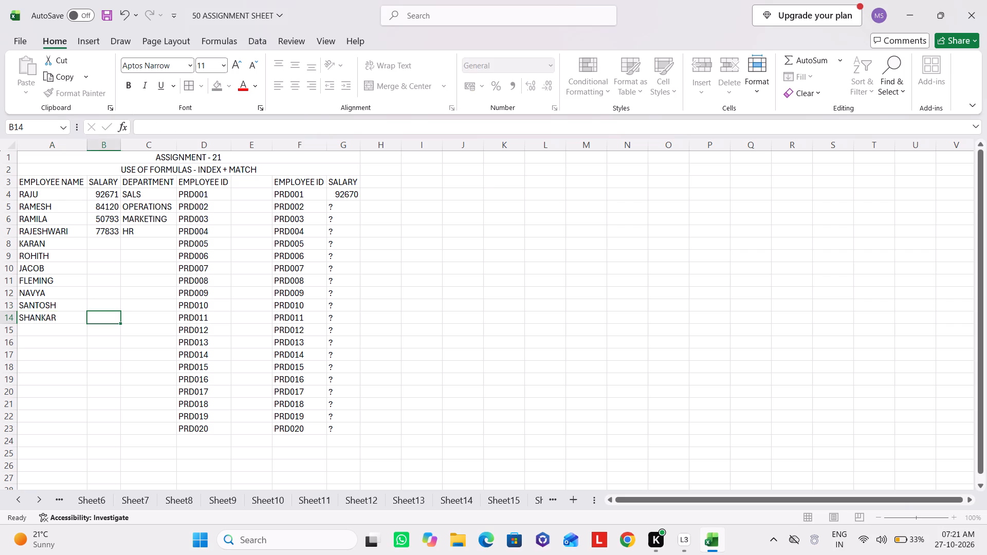
key("Left")
key("Down")
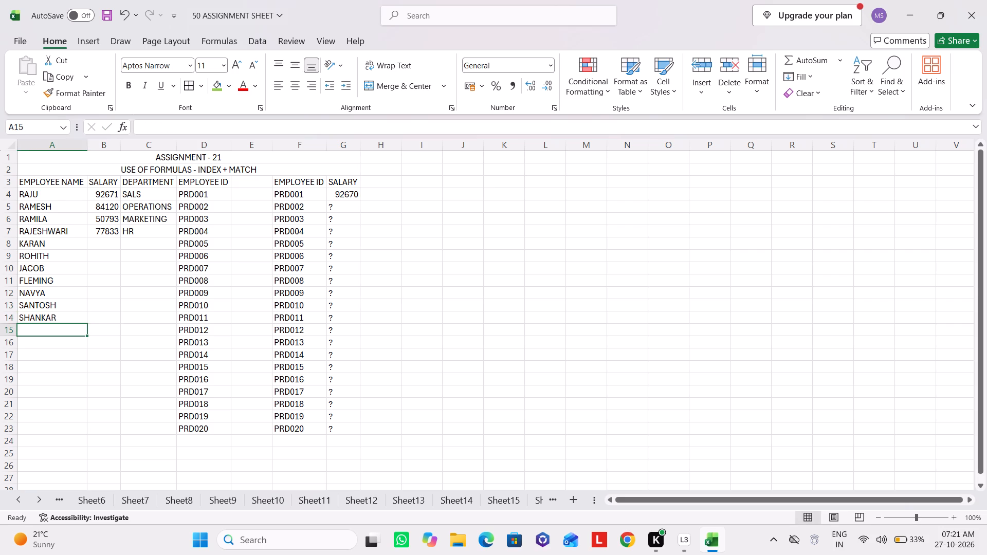
type("RAJESH")
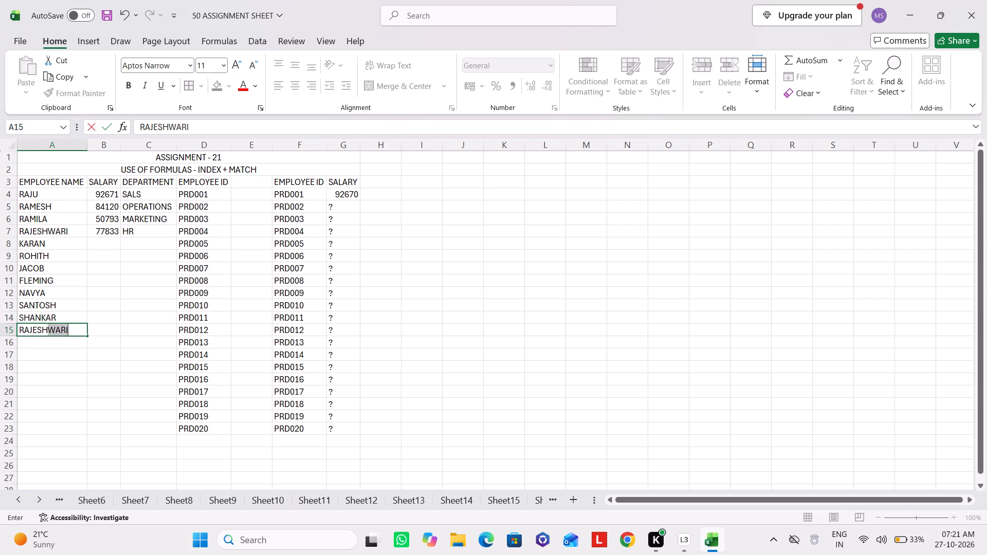
key("Down")
key("Up")
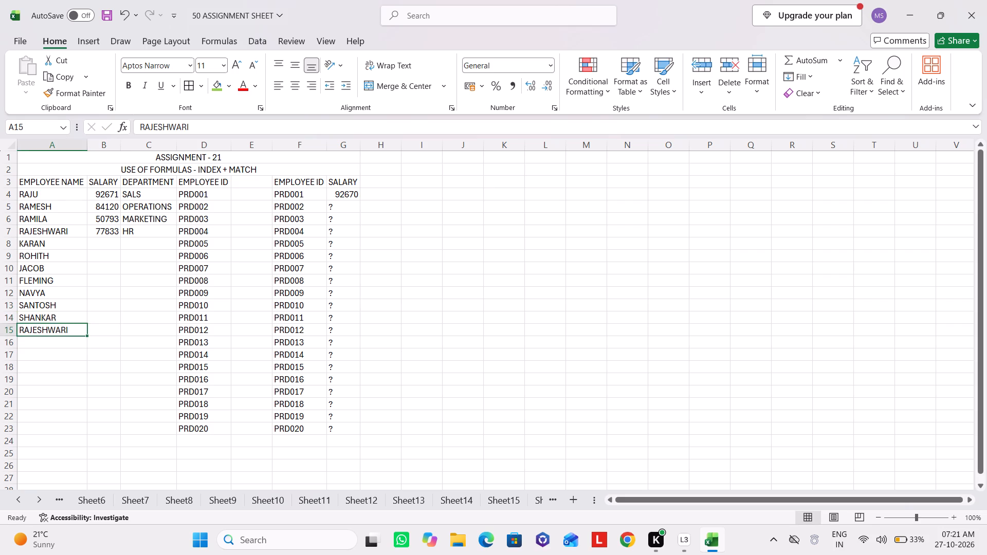
left_click_drag(194, 128, 171, 128)
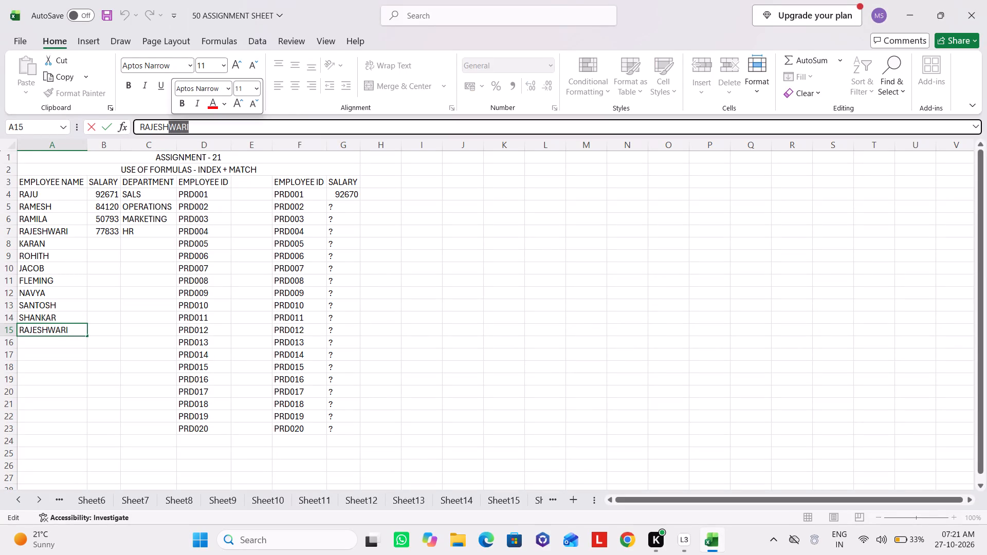
key("BackSpace")
key("Down")
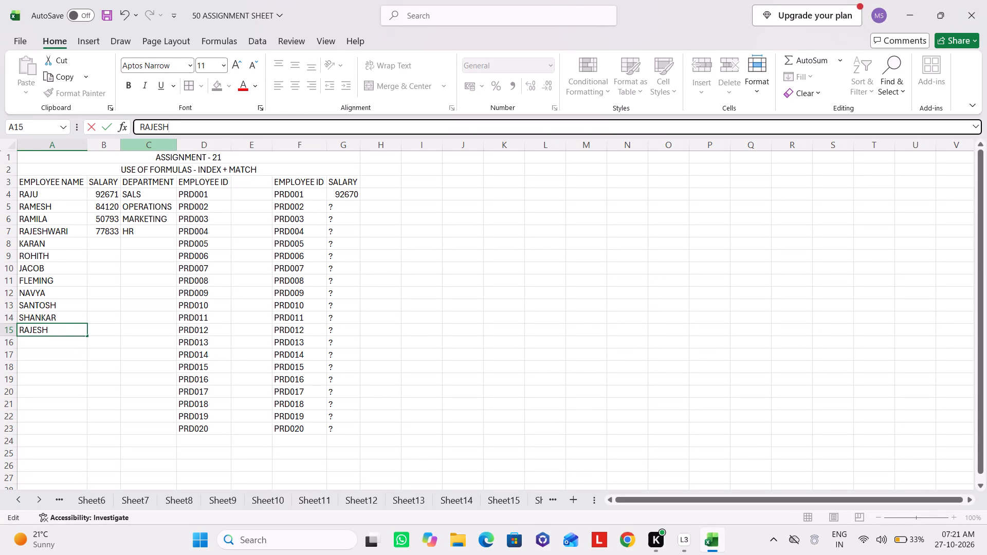
key("Return")
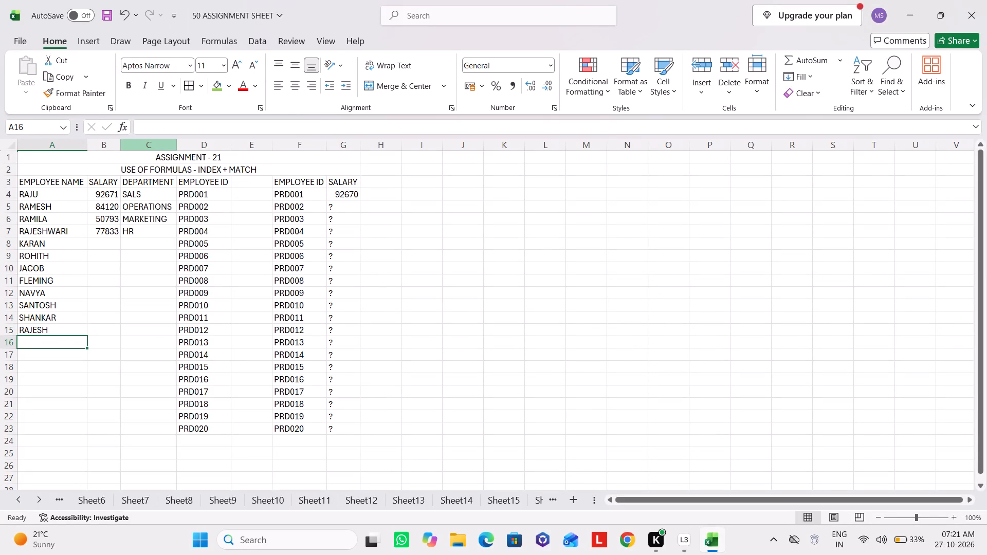
Enter the employee names MAHESH and HEMARAJ in A16 and A17.
type("MAHESH")
key("Down")
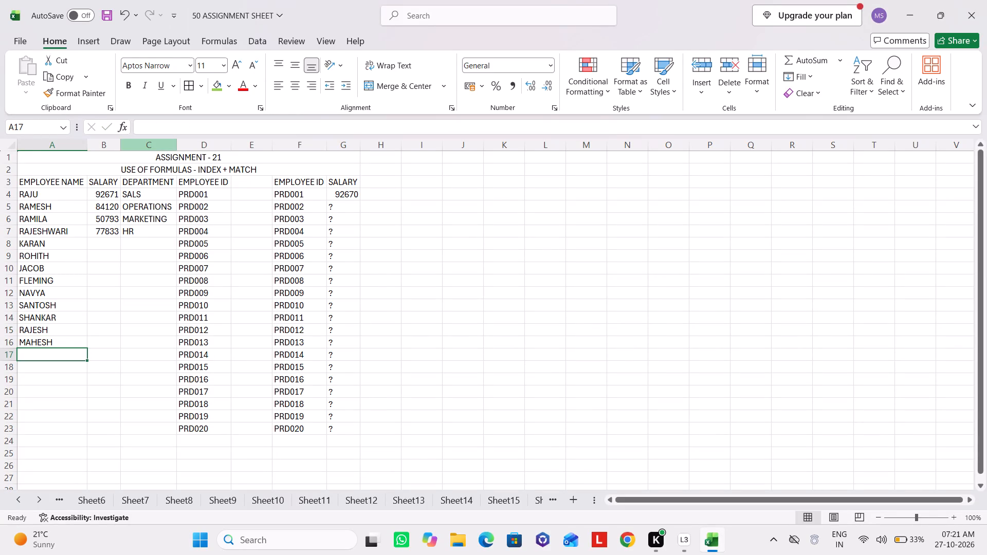
type("HEARAJ")
key("BackSpace")
key("BackSpace")
key("BackSpace")
key("BackSpace")
key("BackSpace")
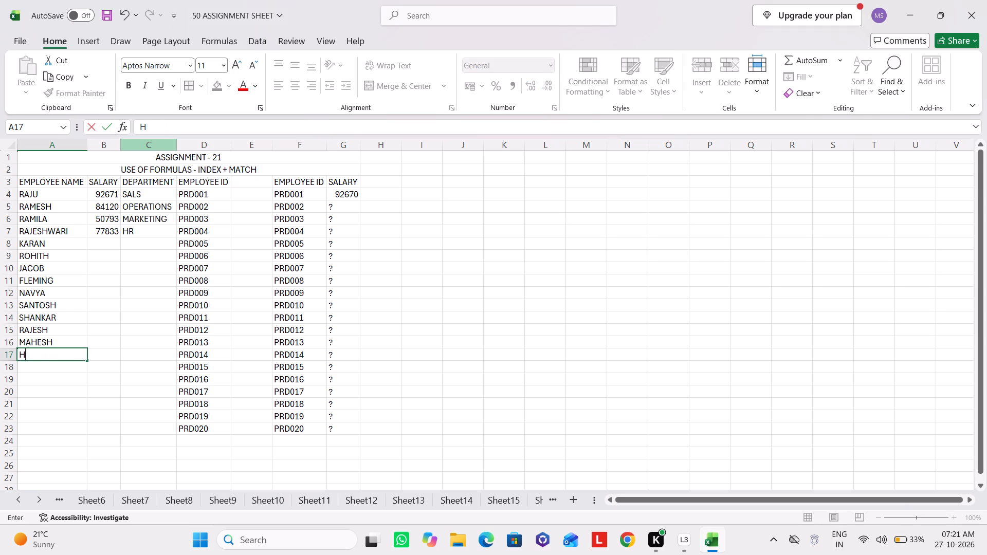
key("BackSpace")
type("HEMARAJ")
key("Down")
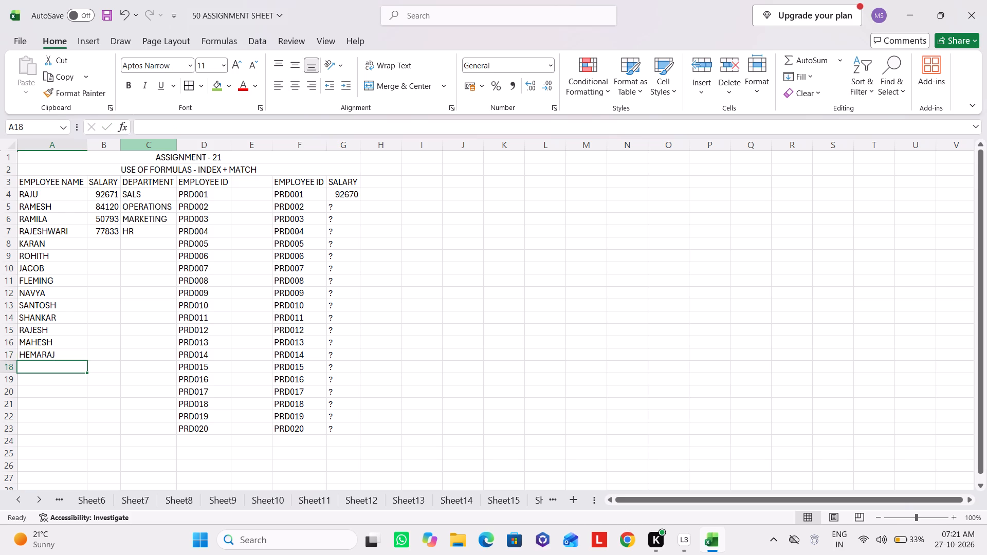
Enter the employee names NAGARAJ, JOHSON, DAVID, ANDERSON and PETER in A18 to A22.
type("NAGARAJ")
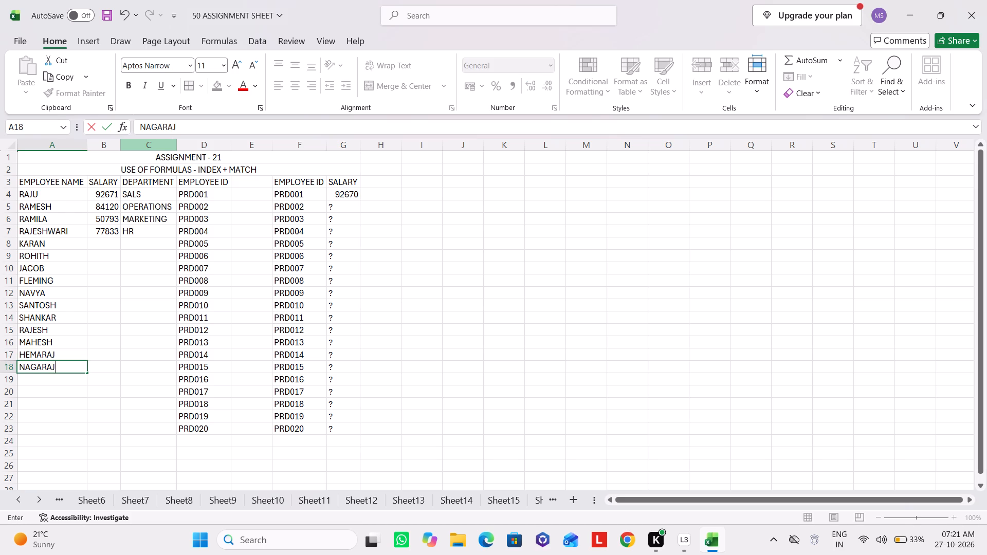
key("Down")
type("JOHSON")
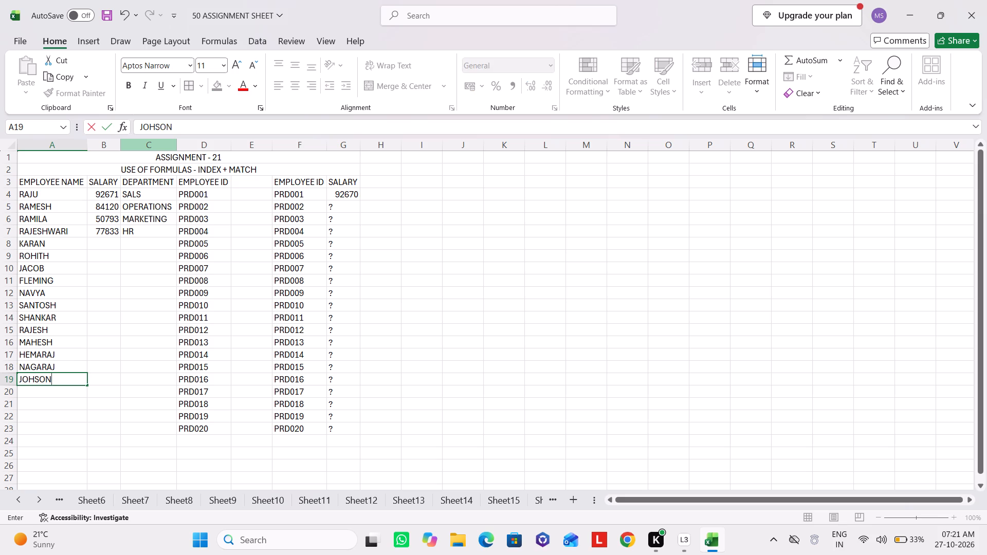
key("Down")
type("DAVID")
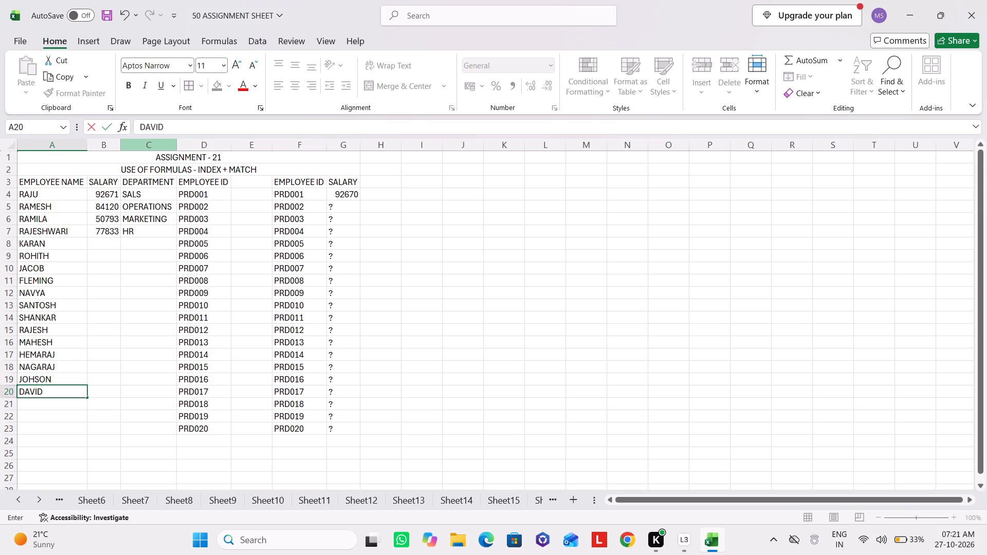
key("Down")
type("ANDERSON")
key("Down")
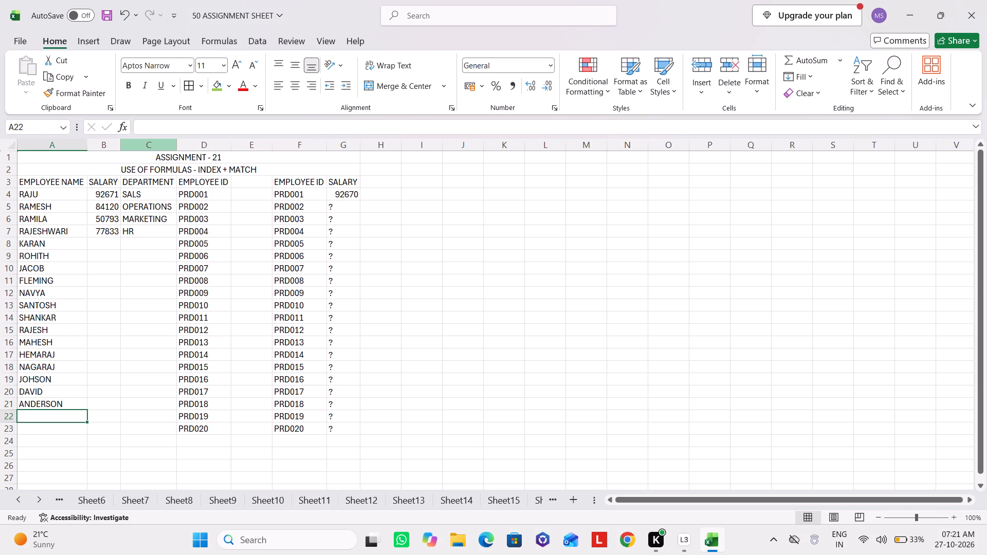
type("PETER")
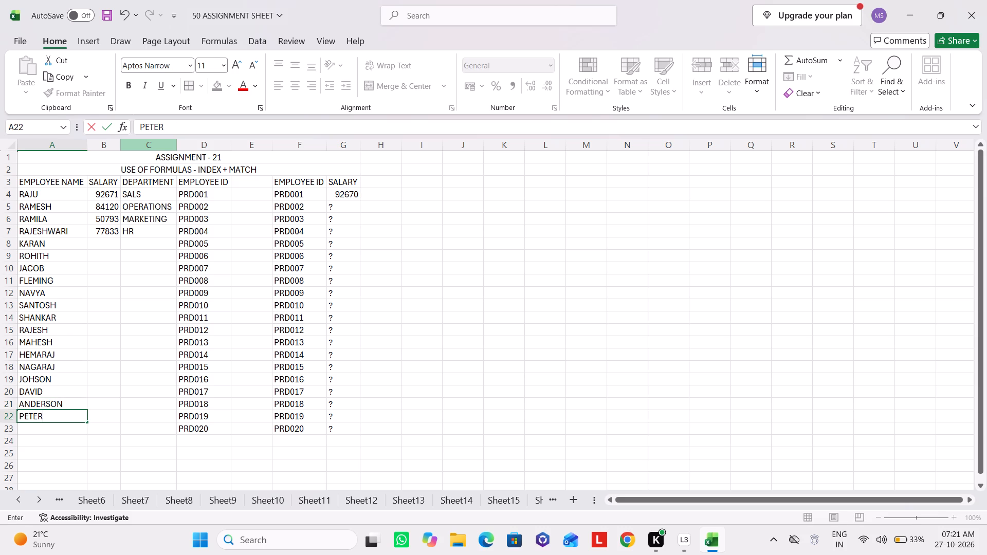
left_click(46, 208)
Go through the employee names in column A one by one down to A22 to check the list.
key("Down")
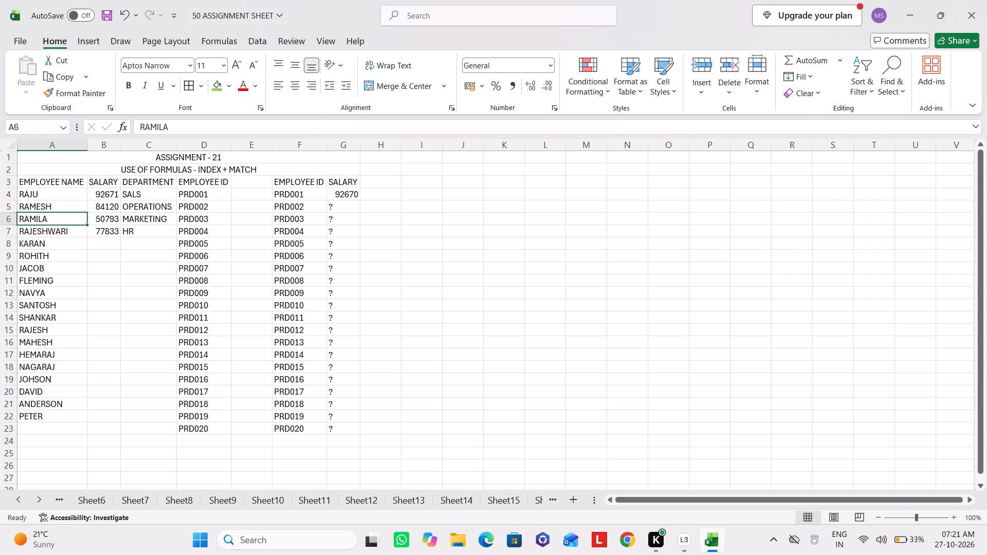
key("Down")
key("Down")
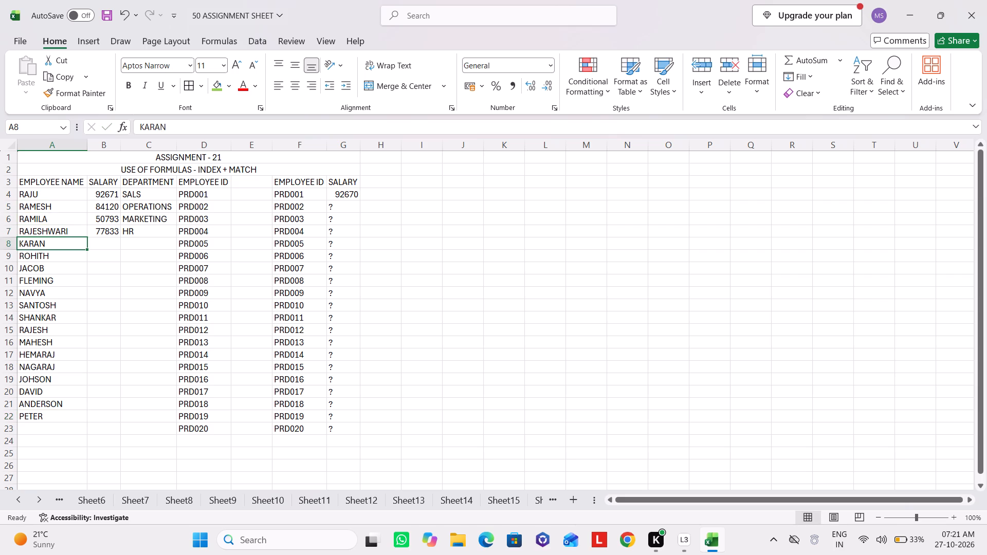
key("Down")
key("Down")
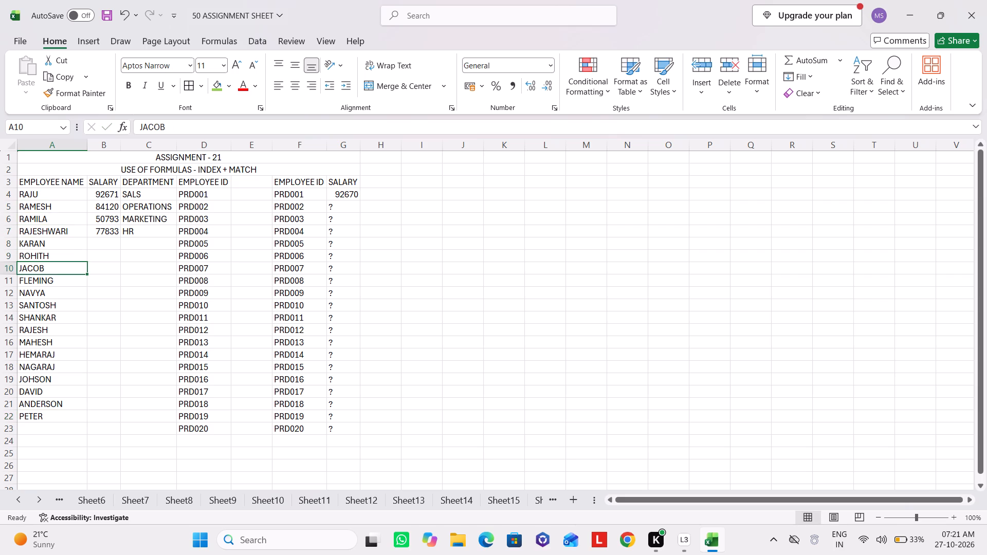
key("Down")
key("Down")
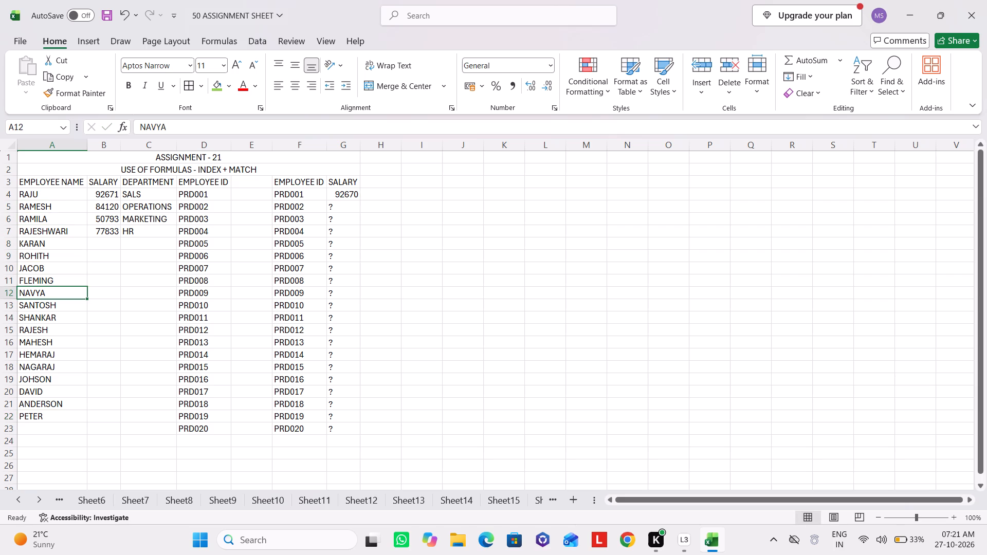
key("Down")
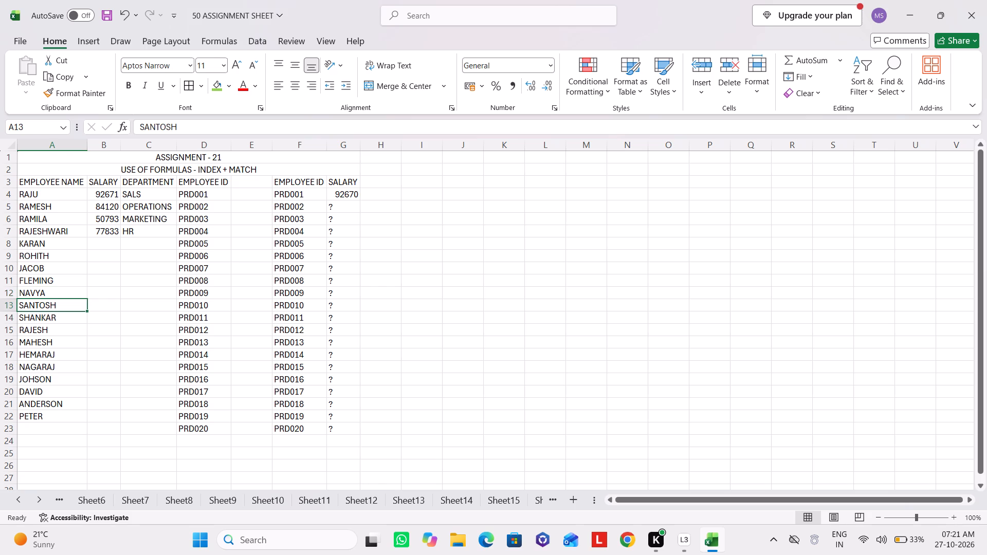
key("Down")
key("Down")
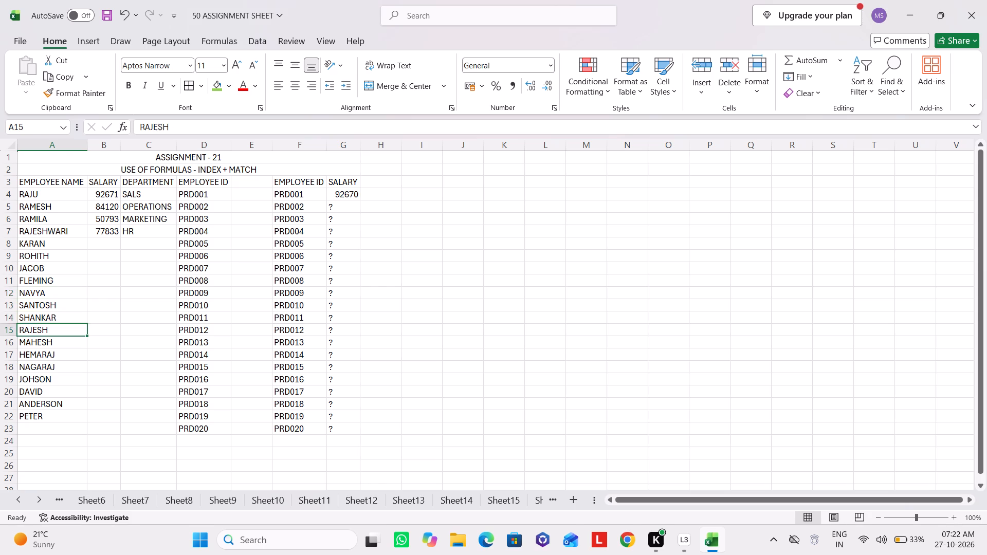
key("Down")
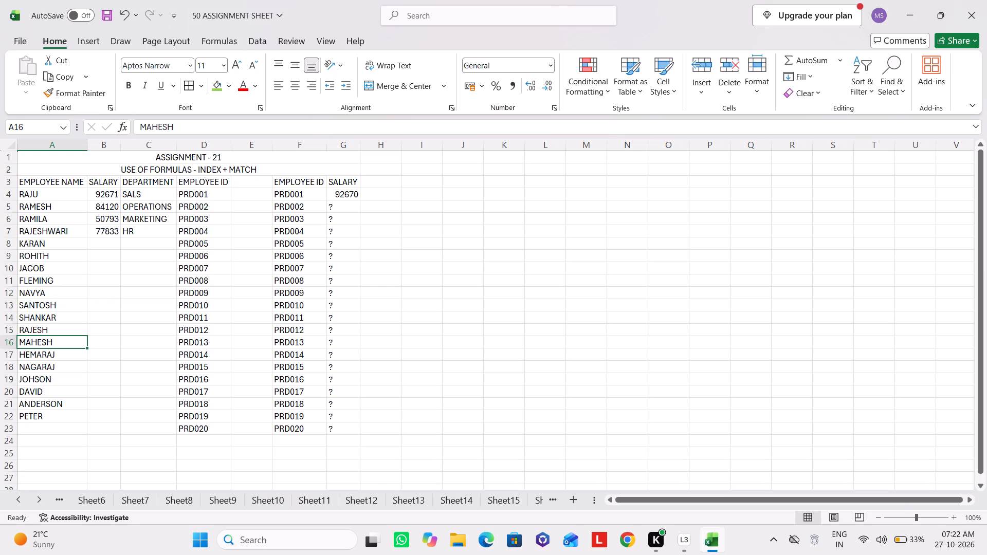
key("Down")
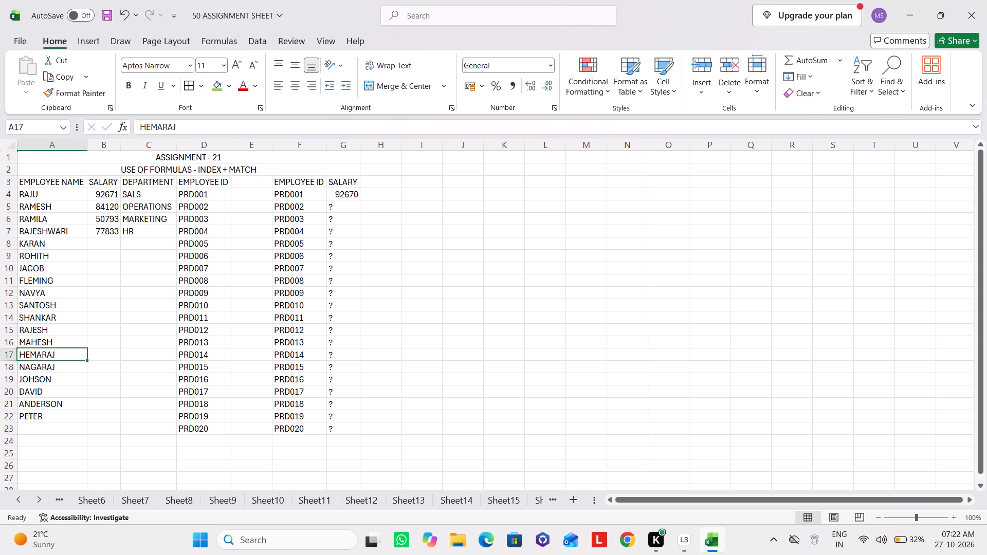
key("Down")
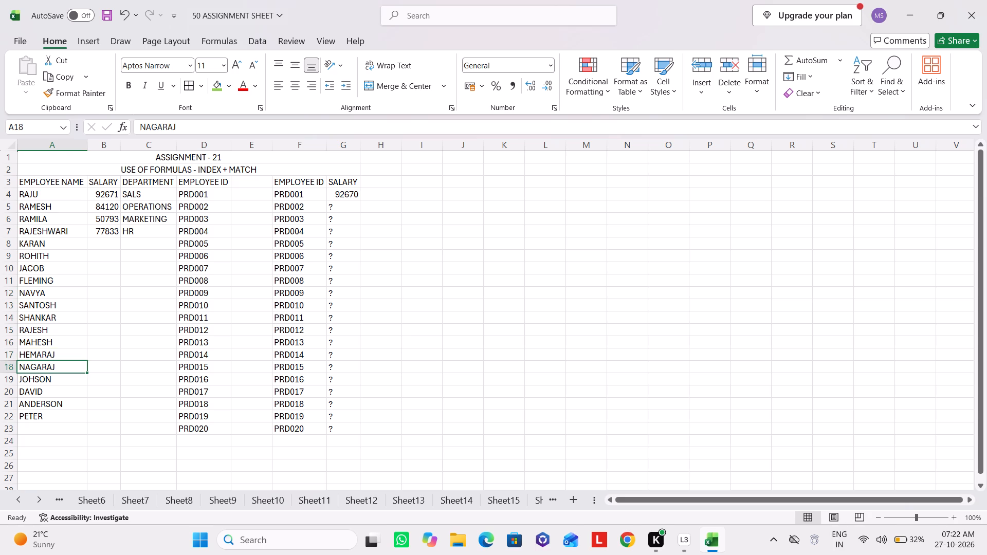
key("Down")
key("Down")
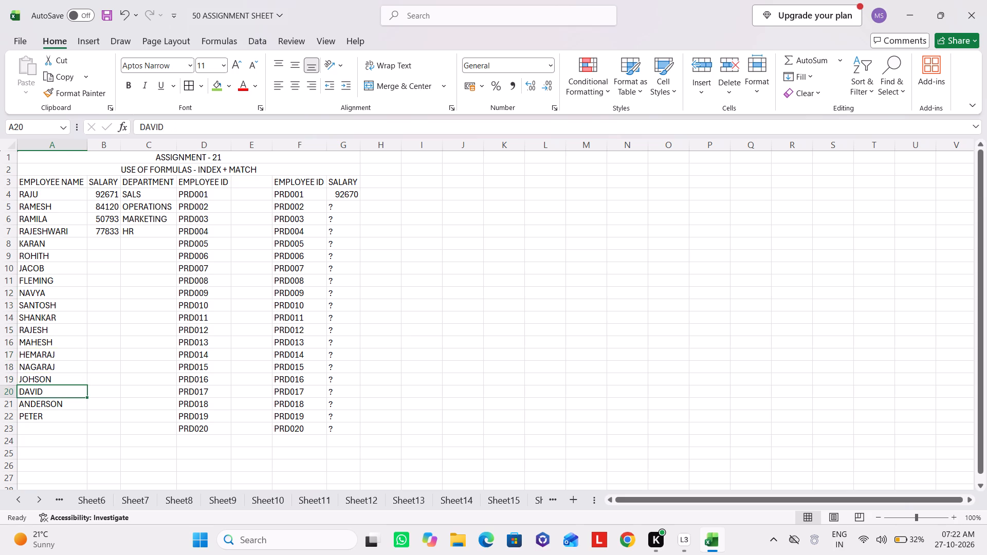
key("Down")
key("Down")
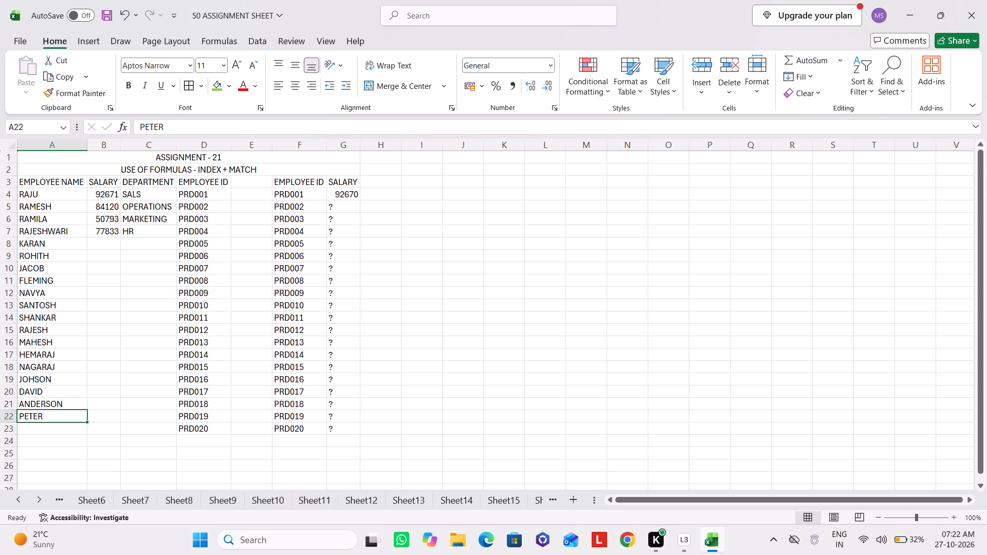
Recheck the employee names one by one from A4 down to A22, returning to the first name.
left_click(43, 194)
left_click(36, 210)
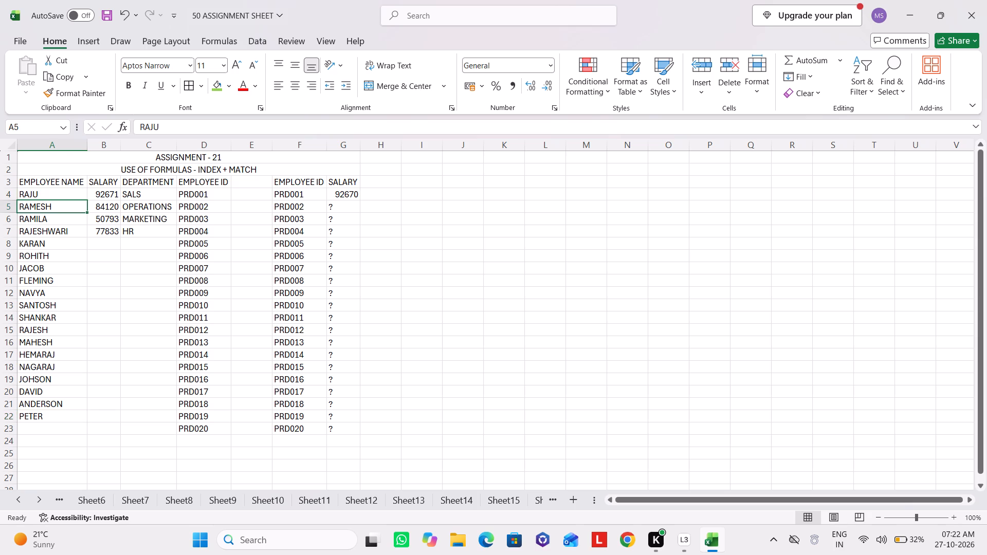
left_click(42, 227)
left_click(40, 224)
left_click(38, 219)
left_click(40, 231)
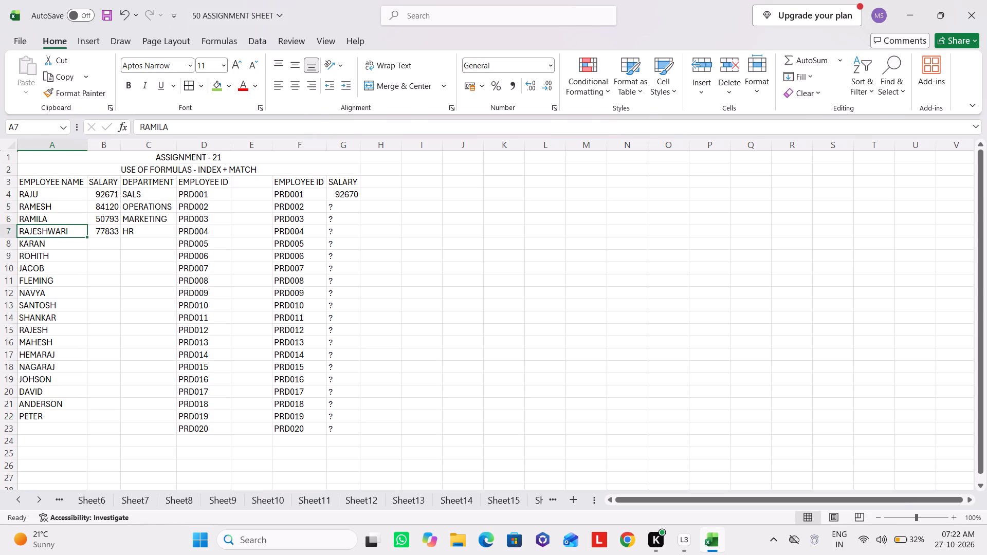
left_click(39, 248)
left_click(39, 257)
left_click(41, 273)
left_click(47, 292)
left_click(44, 284)
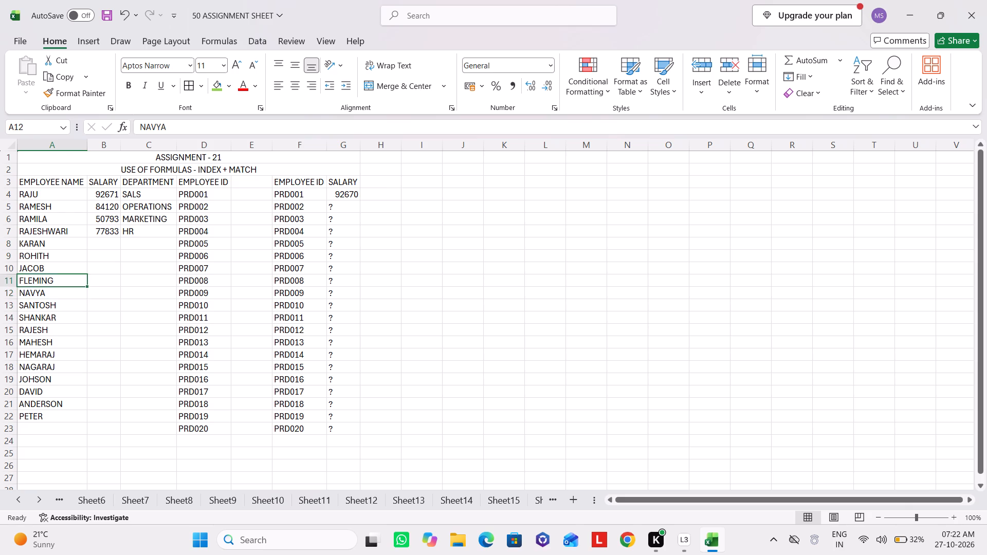
left_click(43, 297)
left_click(45, 307)
left_click(47, 327)
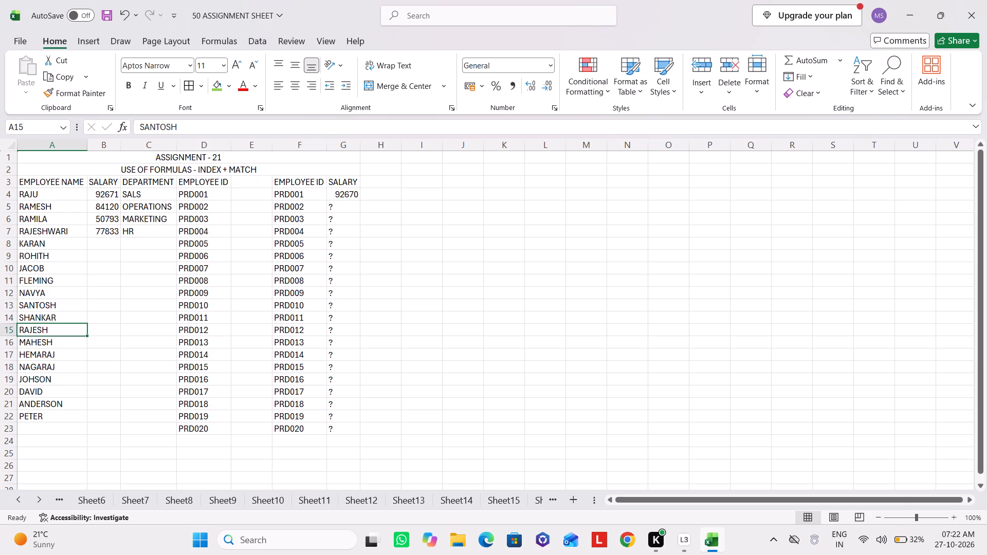
left_click(48, 346)
left_click(53, 360)
left_click(47, 371)
left_click(44, 380)
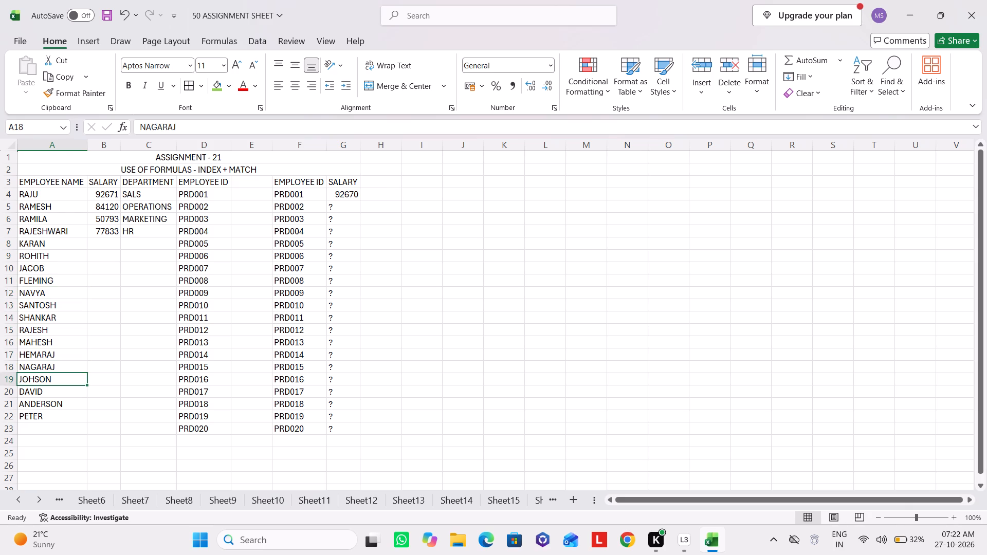
left_click(45, 392)
left_click(46, 404)
left_click(43, 419)
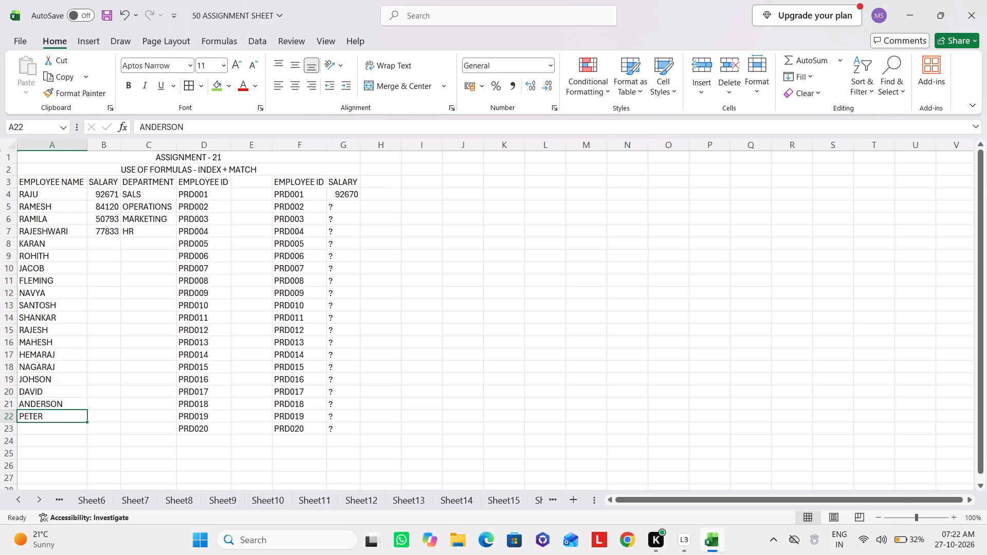
left_click(41, 196)
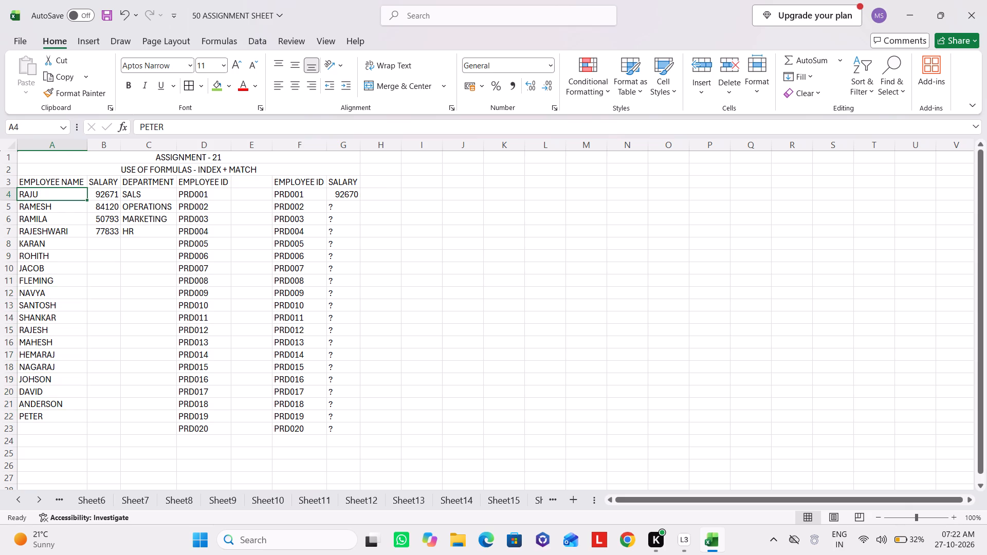
Go through the employee names from A4 down to A12 to find where a name is missing.
key("Down")
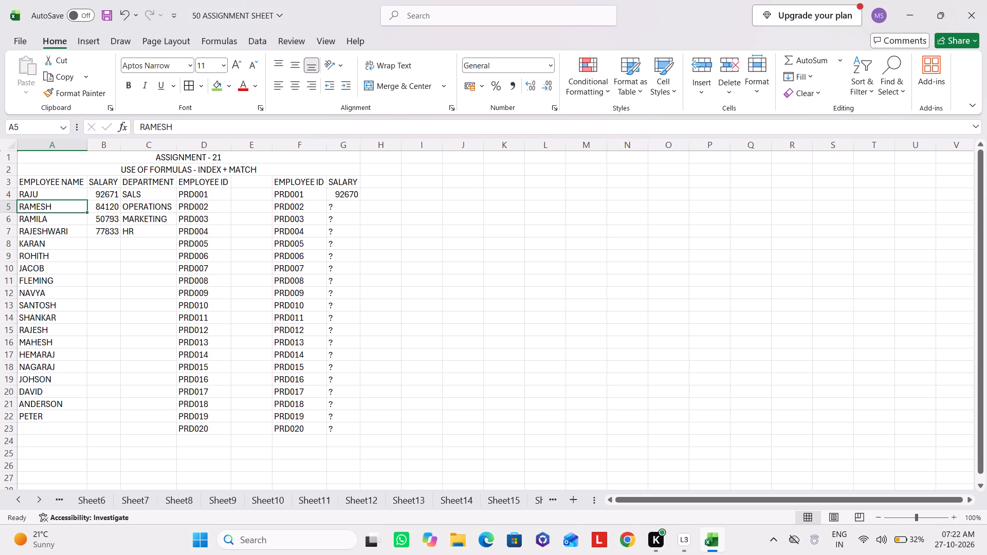
key("Down")
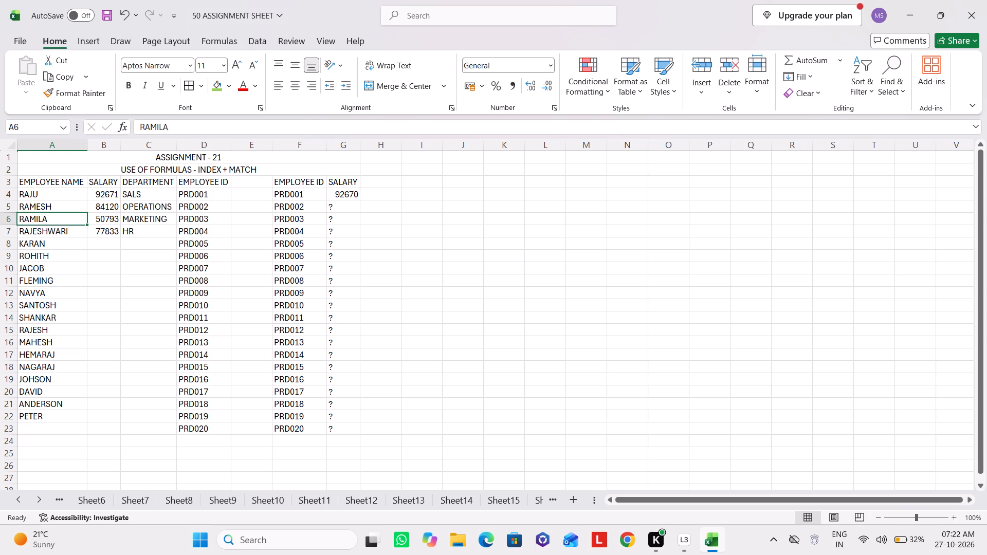
key("Down")
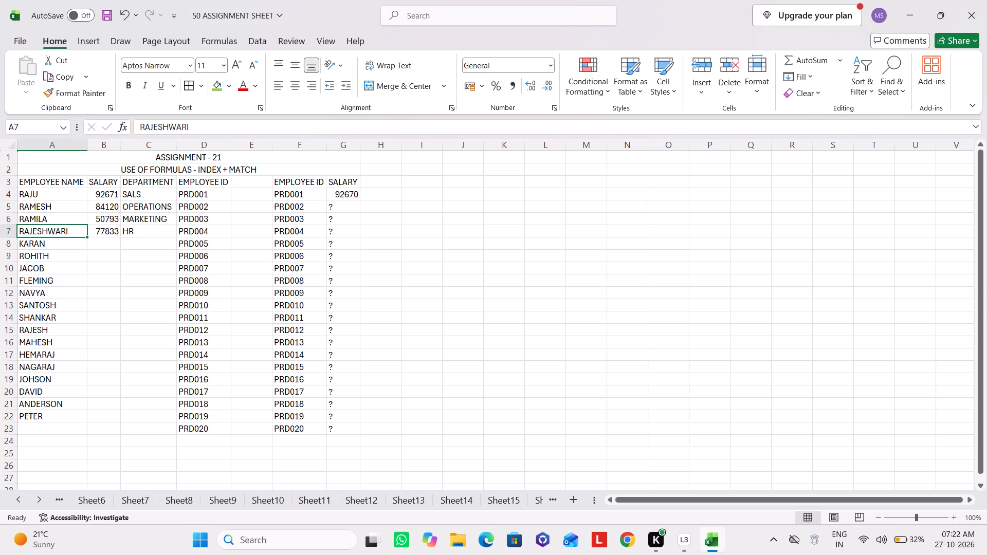
key("Down")
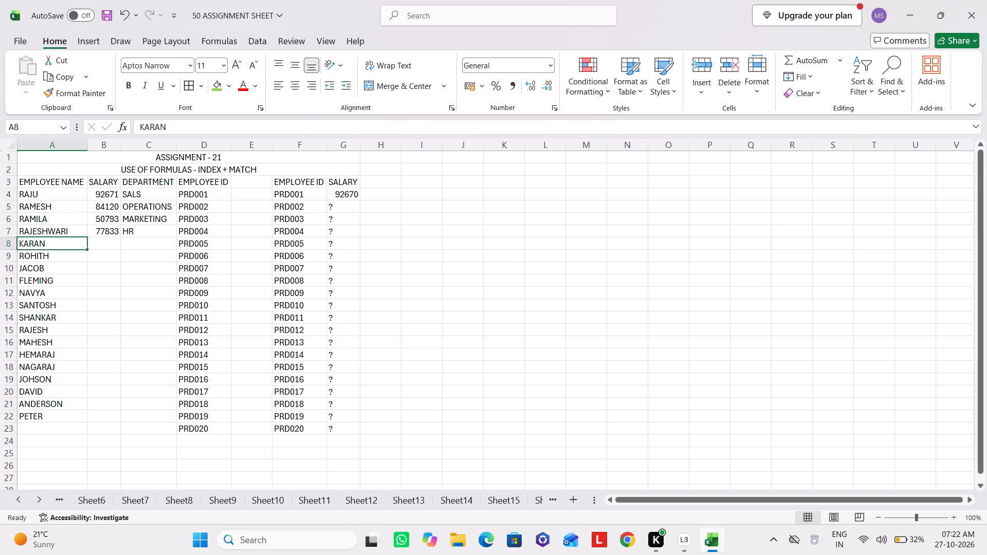
key("Down")
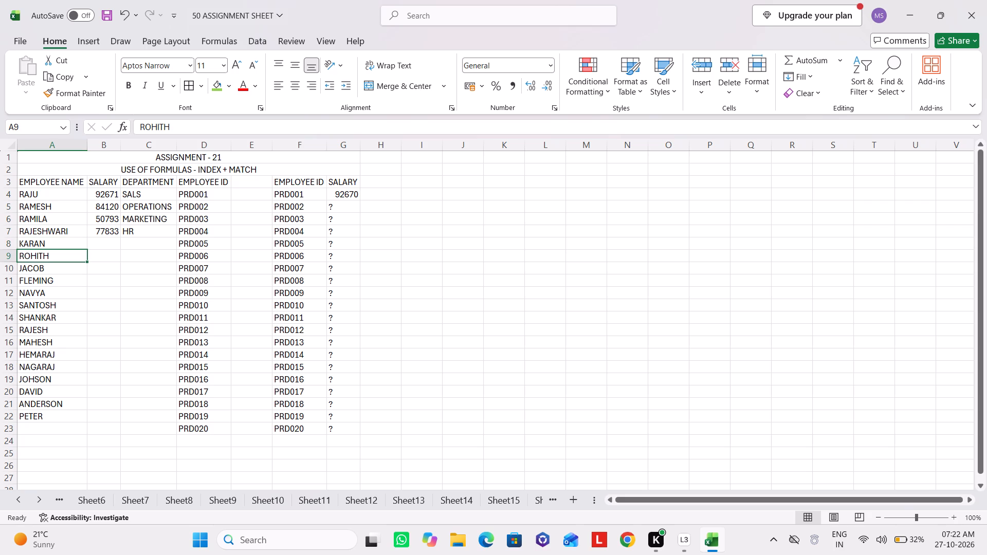
key("Down")
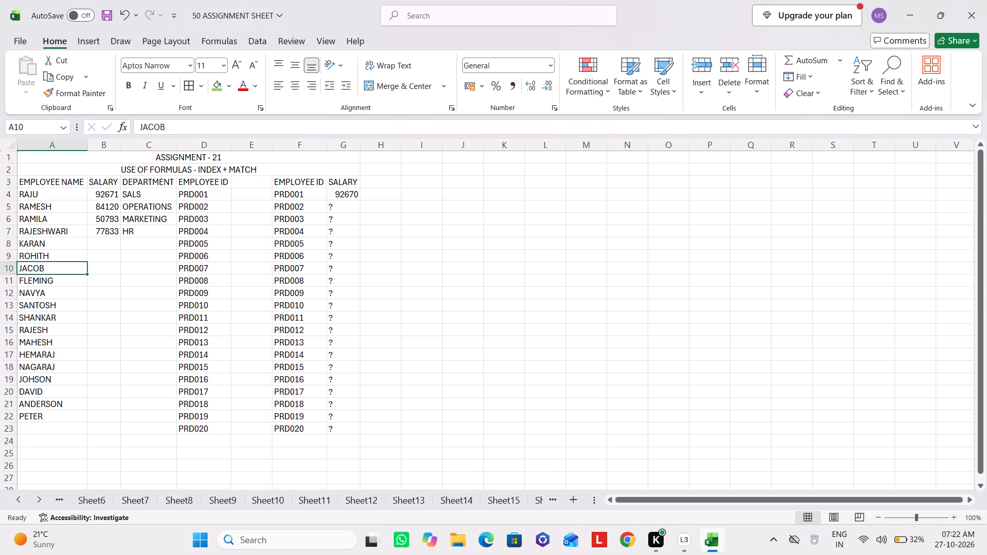
key("Down")
key("Down")
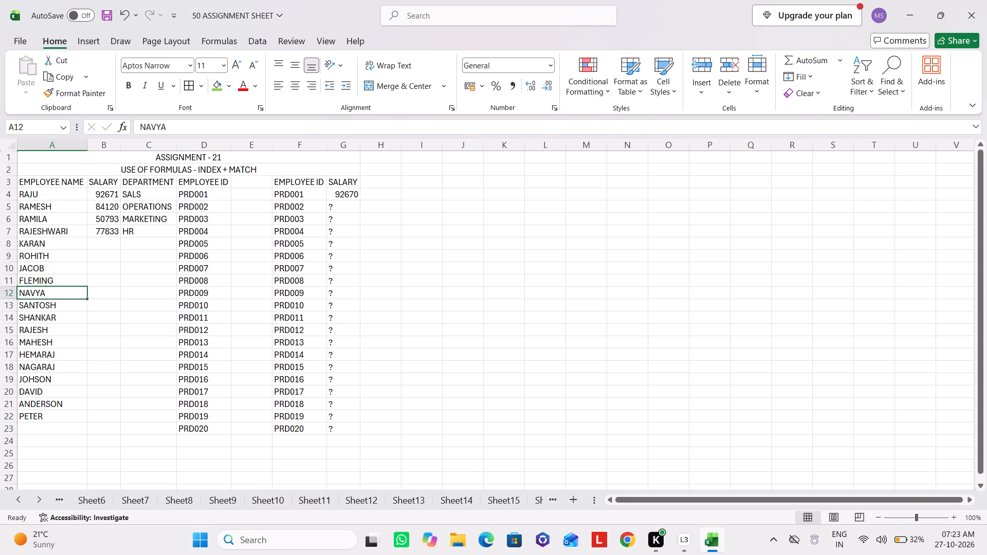
Move the employee names from SANTOSH to PETER in A13:A22 down one row to A14:A23.
left_click_drag(25, 303, 42, 413)
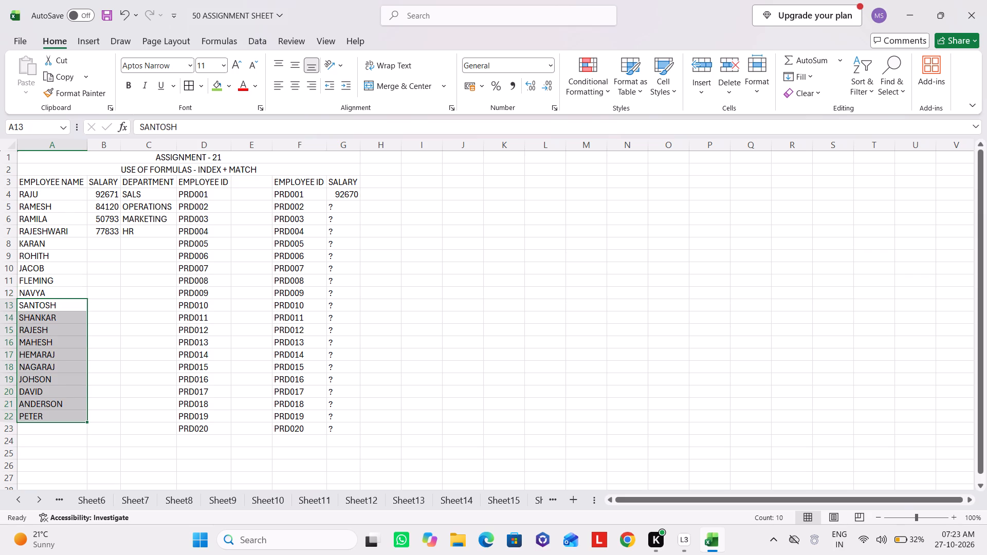
key("ctrl+x")
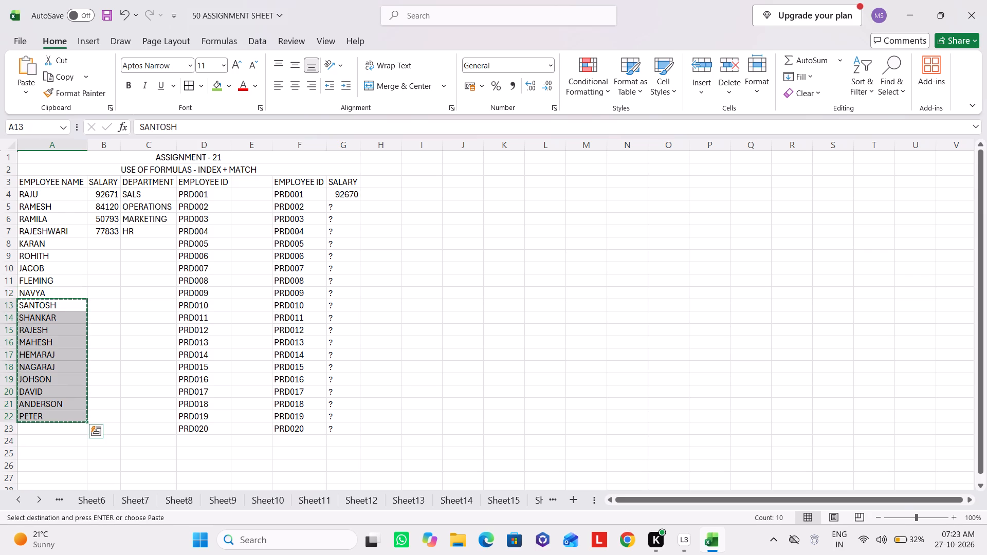
key("Down")
key("shift+Down")
key("shift+Down")
key("shift+Down")
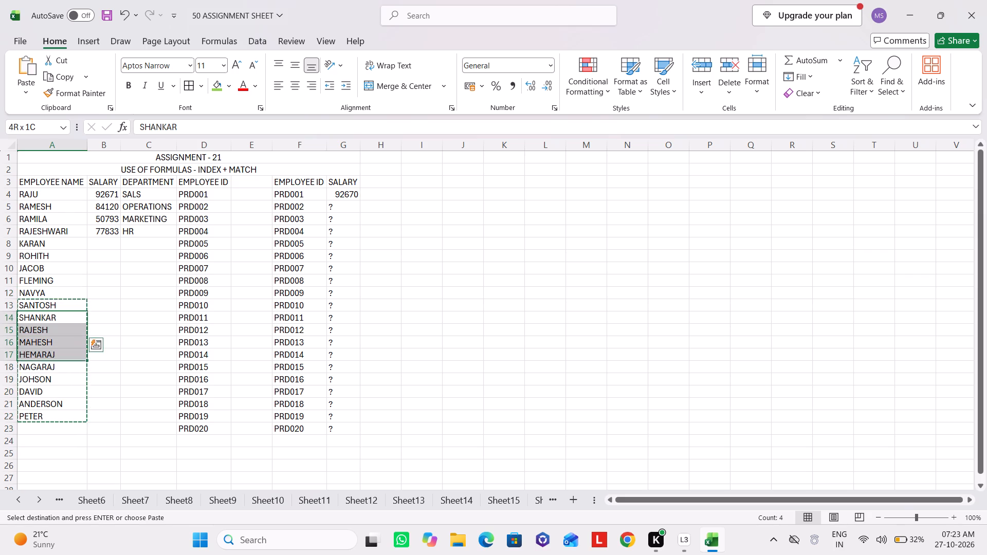
key("shift+Down")
key("shift+Down")
key("shift+Down")
key("shift+Down")
key("shift+Down")
key("shift+Down")
key("ctrl+v")
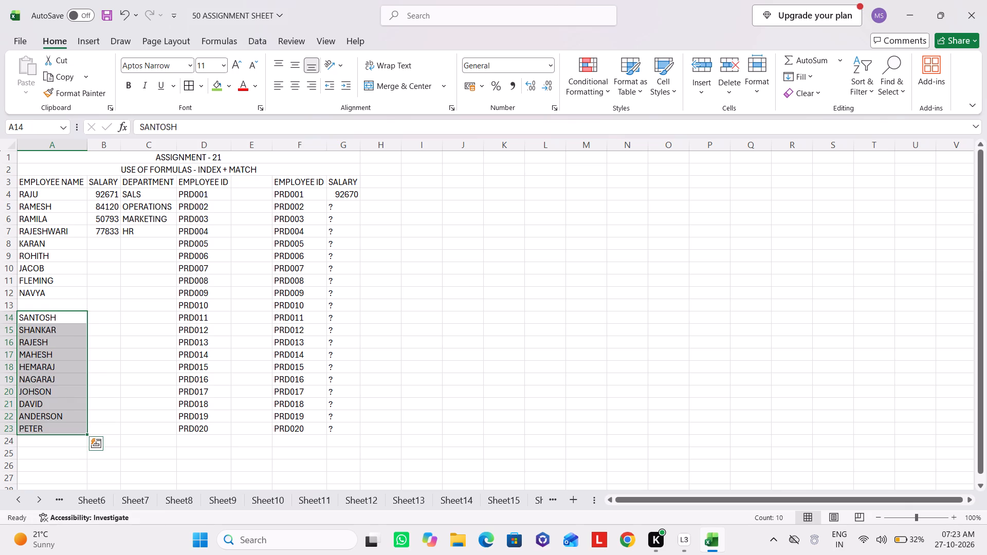
Enter the employee name KAVYA in the empty cell A13.
key("Up")
type("KAVYA")
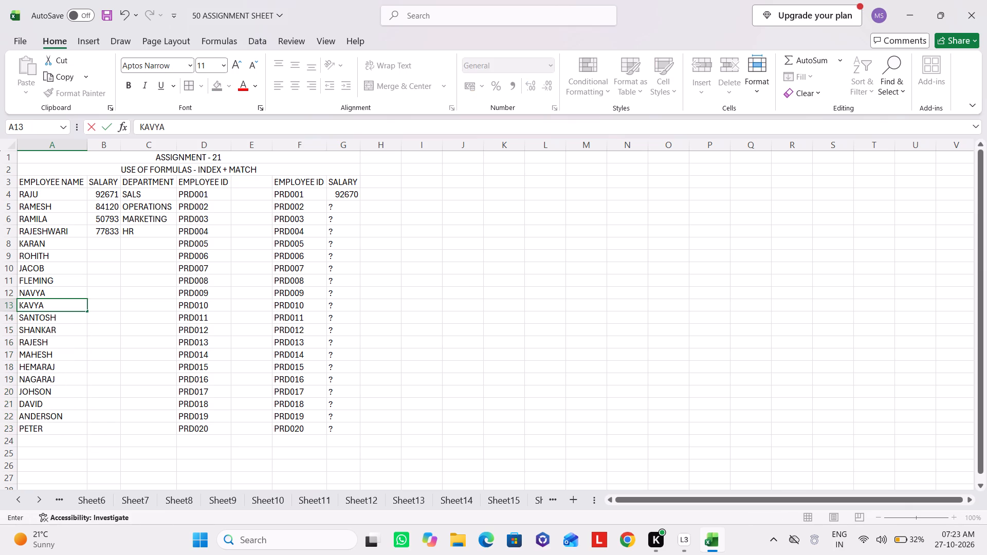
Enter the salaries 58914, 51096, 83735 and 74418 in B8 to B11.
left_click(103, 242)
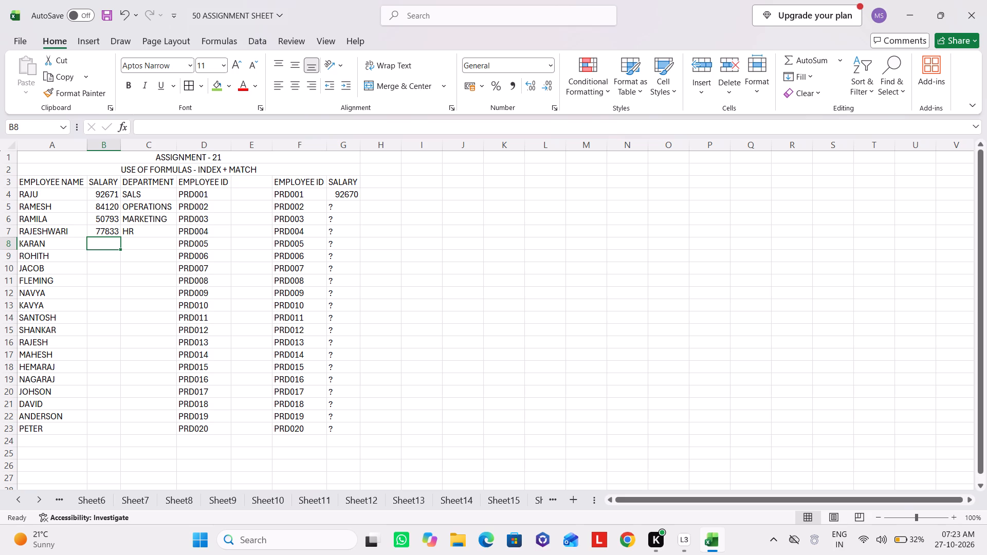
type("58914")
key("Down")
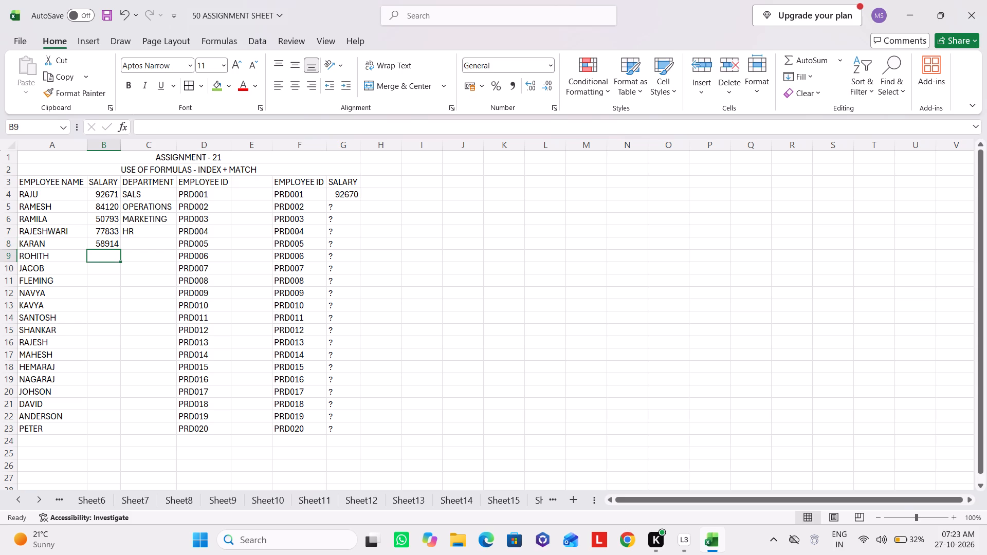
type("51")
type("096")
key("Down")
type("83735")
key("Down")
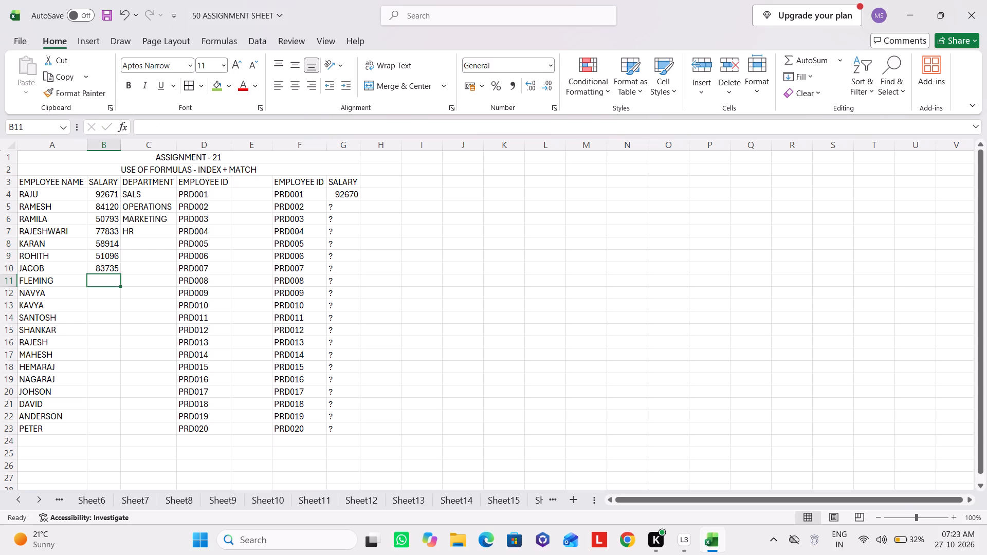
type("74418")
key("Down")
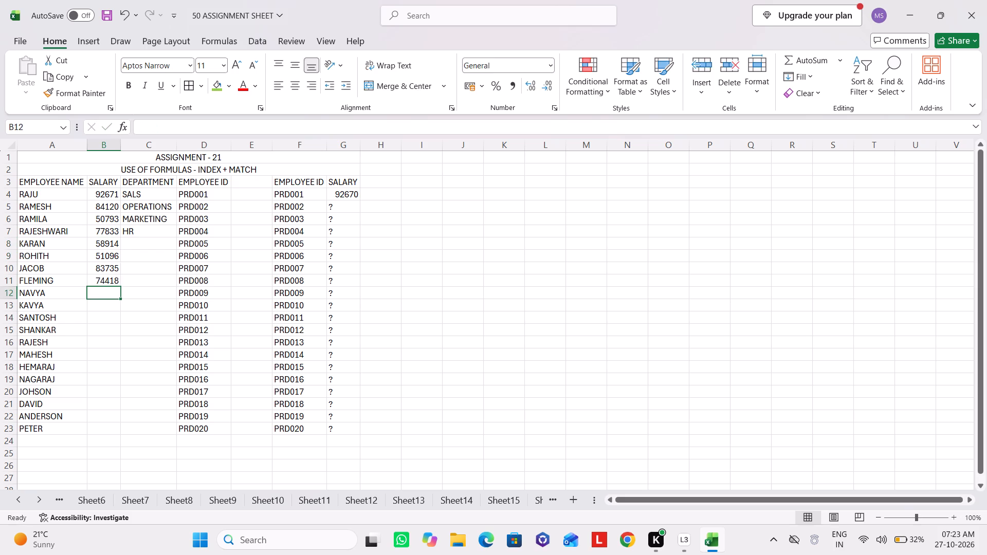
Enter the salaries 51366, 54600, 93509, 80105, 60802 and 76260 in B12 to B17.
type("51366")
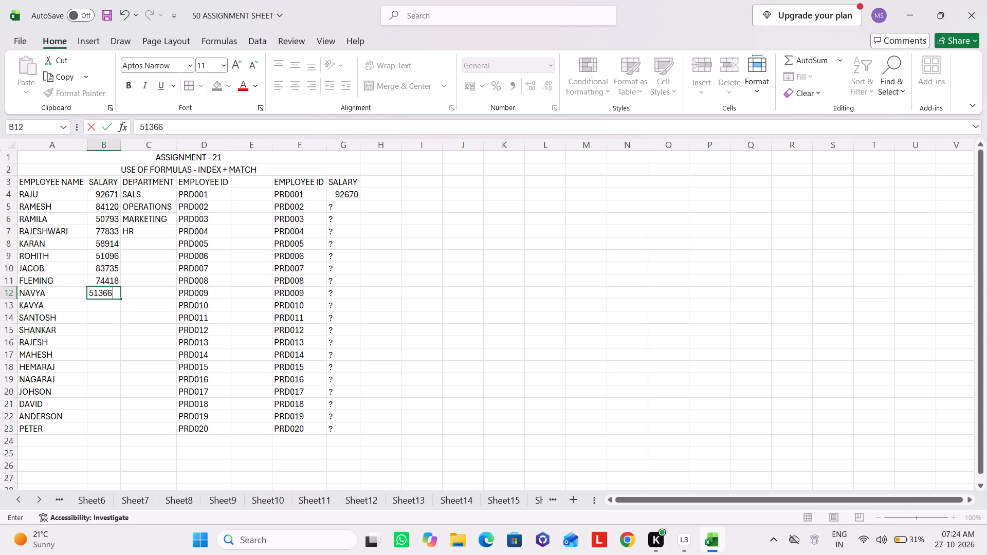
key("Down")
type("54600")
key("Down")
type("93509")
key("Down")
type("80105")
key("Down")
type("60802")
key("Down")
type("76260")
key("Down")
Enter the salaries 88965, 63288, 45742, 88354, 76641 and 61678 in B18 to B23.
type("88965")
key("Down")
type("63288")
key("Down")
type("45742")
key("Down")
type("88354")
key("Down")
type("76641")
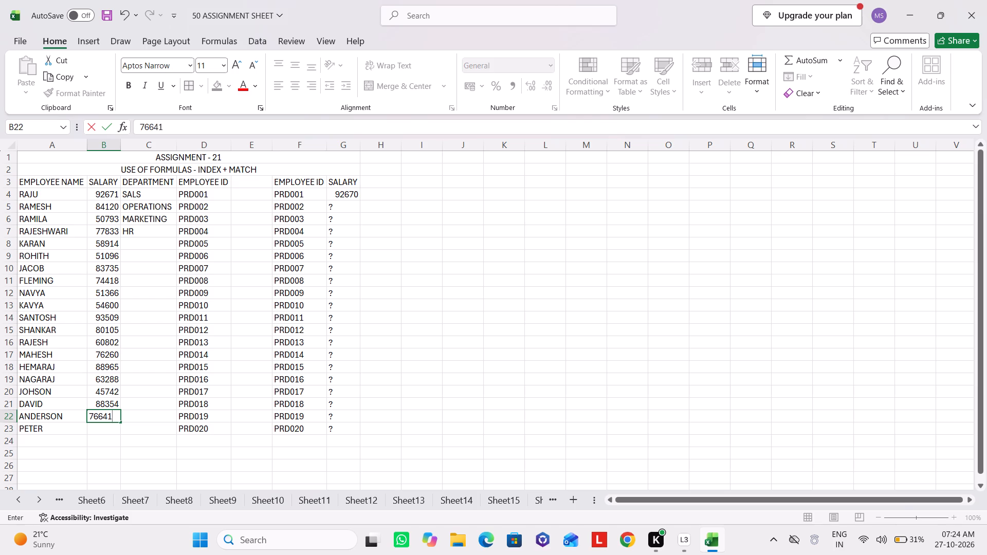
key("Down")
type("61678")
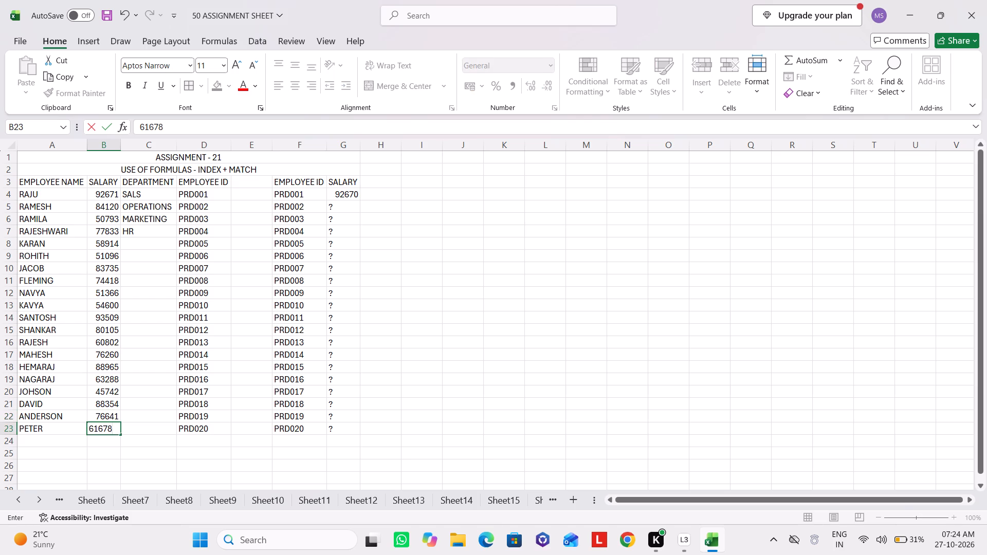
Enter the departments FINANCE, IT, MARKETING, IT and SALES in C8 to C12.
left_click(131, 258)
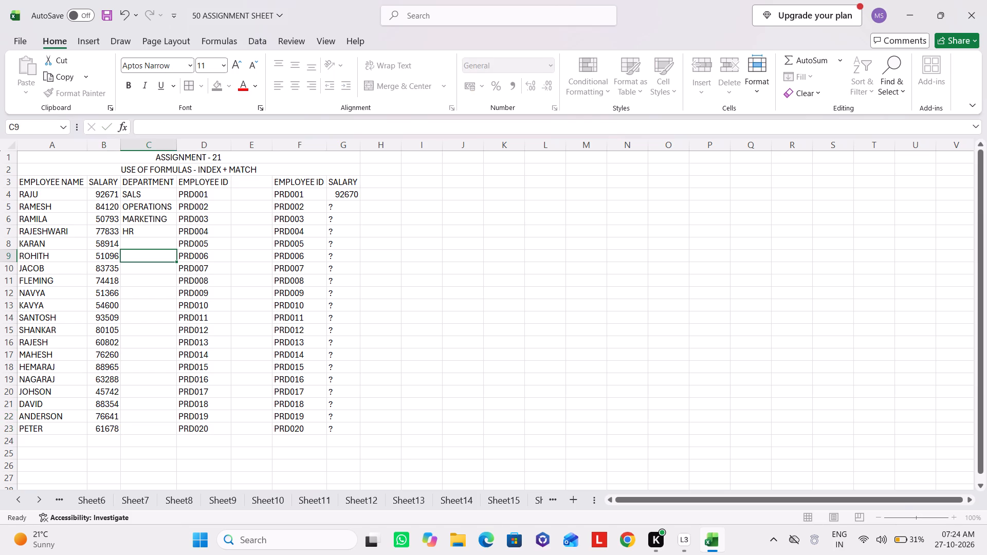
left_click(144, 246)
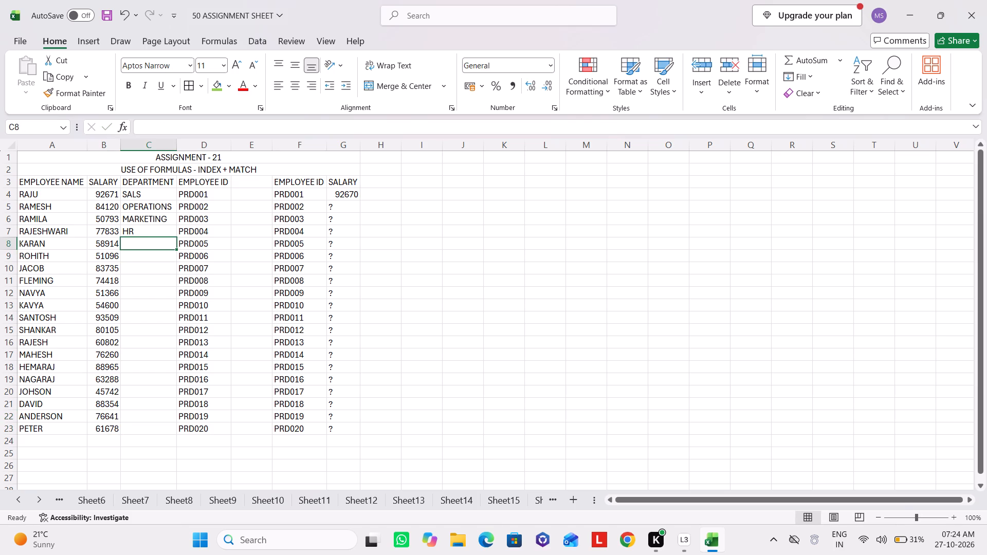
type("FINANCE")
key("Down")
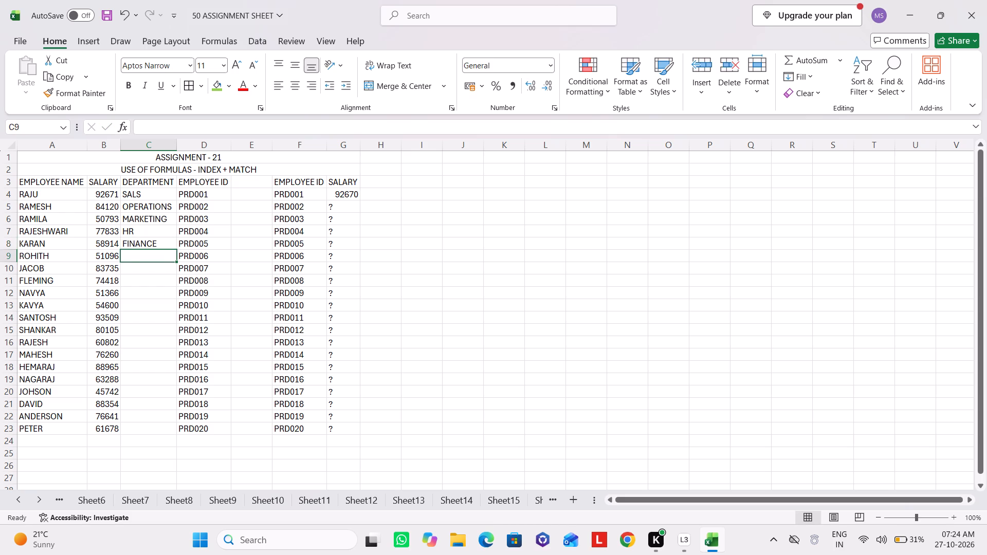
type("IT")
key("Left")
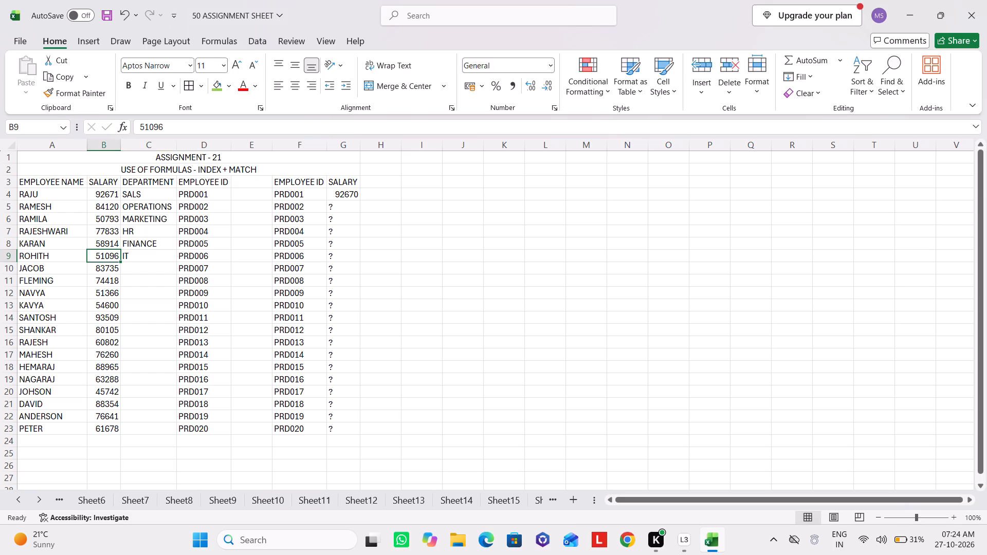
key("Right")
key("Down")
type("MARK")
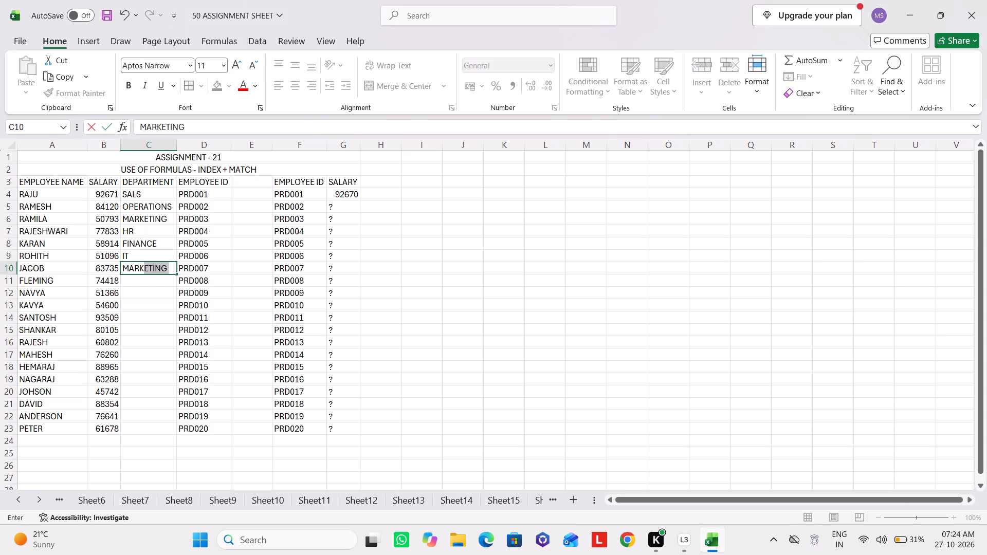
key("Down")
type("IT")
key("Down")
type("SA")
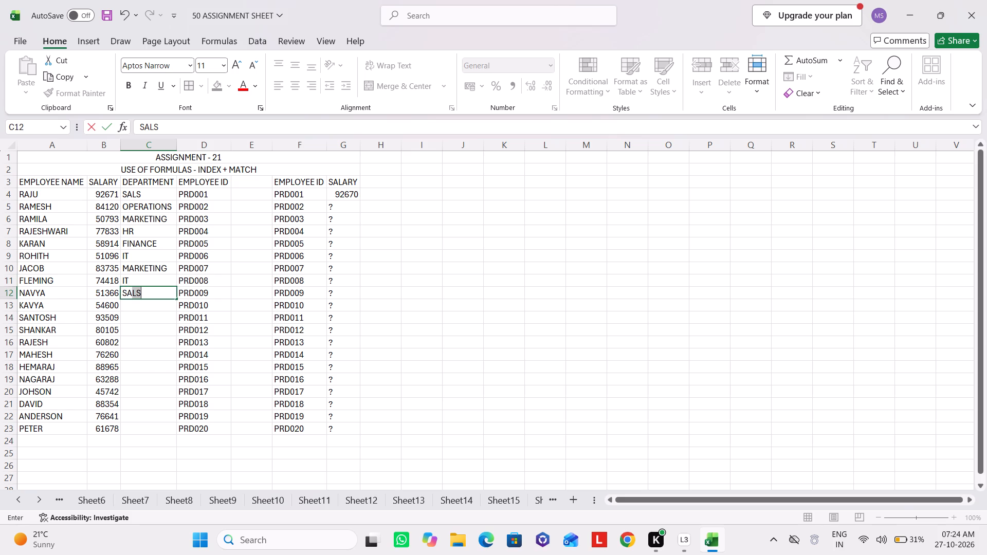
type("LES")
Correct the spelling of RAJU's department in C4 to SALES.
key("Up")
key("Up")
key("Up")
key("Up")
key("Up")
key("Up")
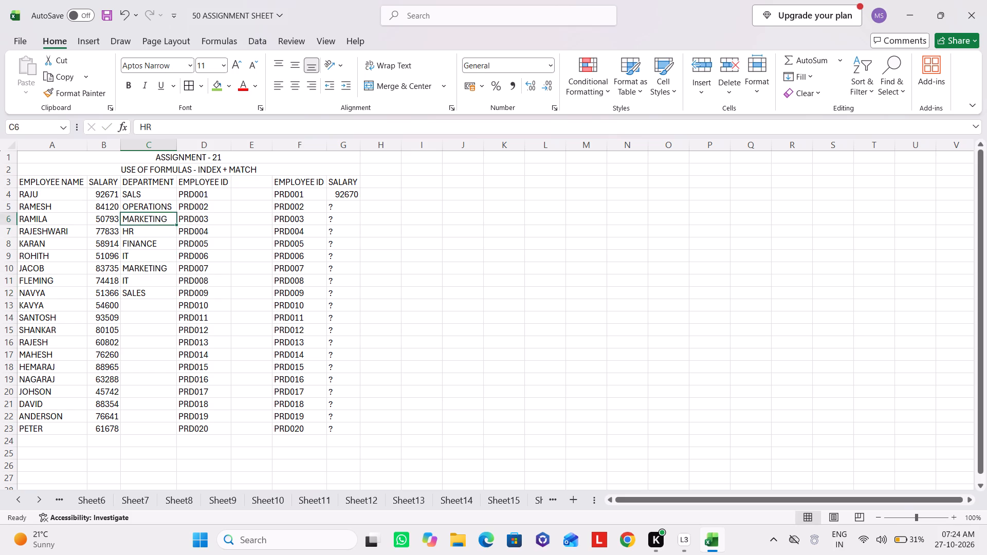
key("Up")
key("Up")
type("SA")
type("LES")
Enter the departments FINANCE, OPERATIONS and FINANCE in C13 to C15.
key("Down")
key("Down")
key("Down")
key("Down")
key("Down")
key("Down")
key("Down")
key("Down")
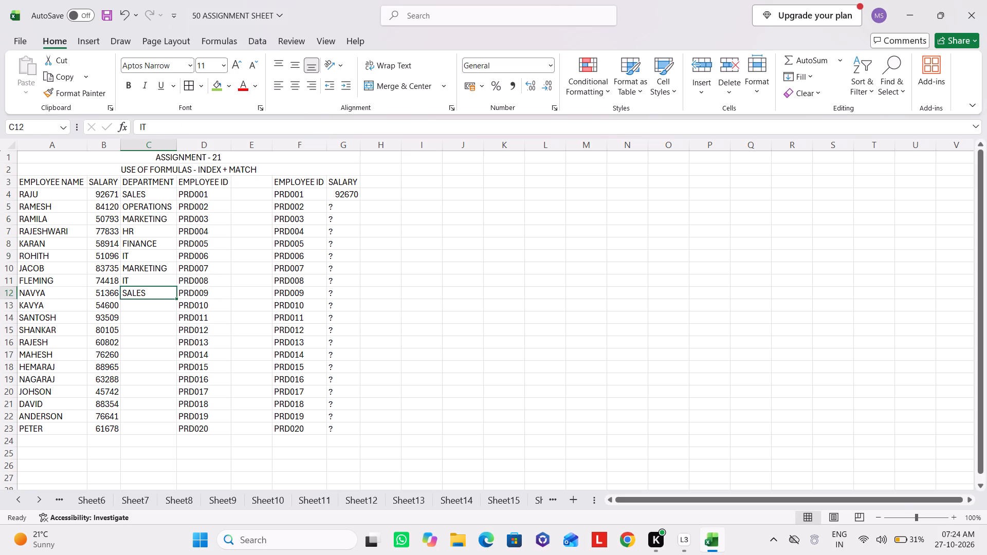
key("Down")
type("FINANCE")
key("Down")
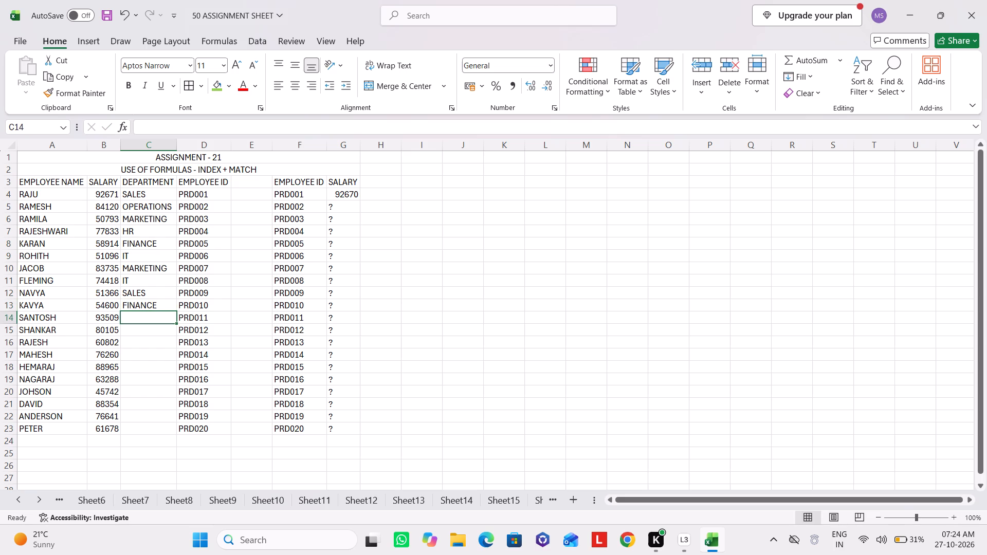
type("OPERATIOSN")
key("BackSpace")
key("BackSpace")
type("NS")
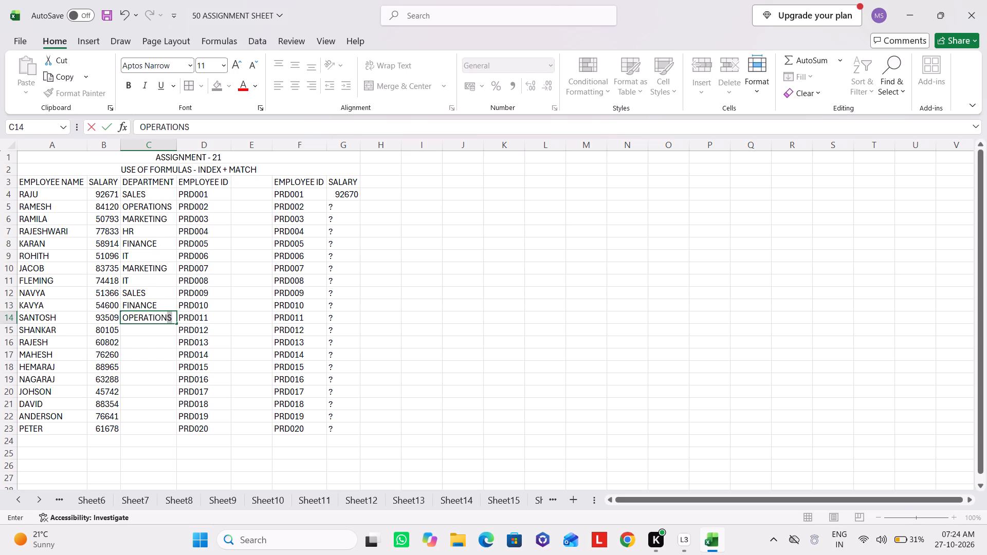
key("Down")
type("FINANCE")
key("Down")
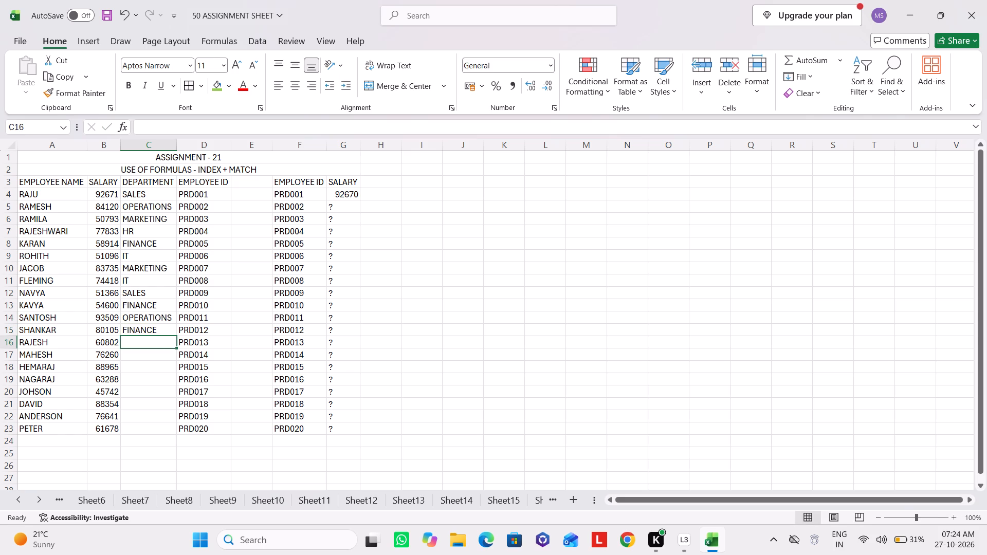
Enter the departments MARKETING, SALES, IT and OPERATIONS in C16 to C19.
type("MARKTE")
key("BackSpace")
key("BackSpace")
type("ETING")
key("Down")
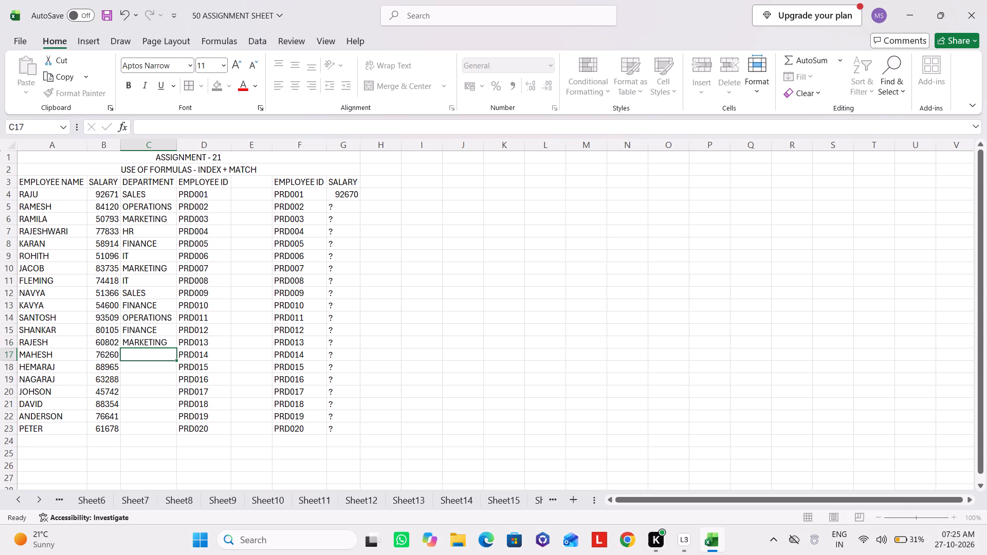
type("SALES")
key("Down")
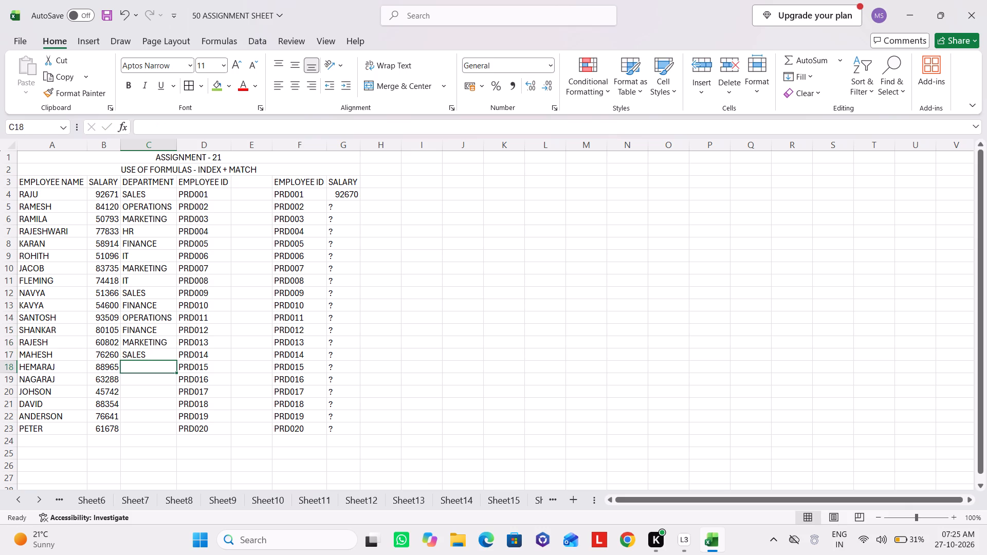
type("IT")
key("Down")
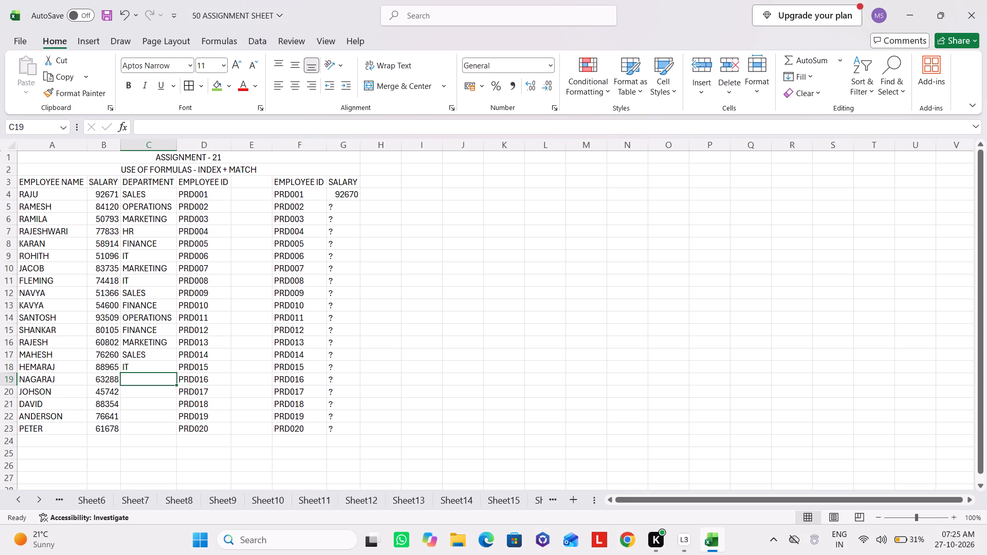
type("OPERATIOSN")
key("BackSpace")
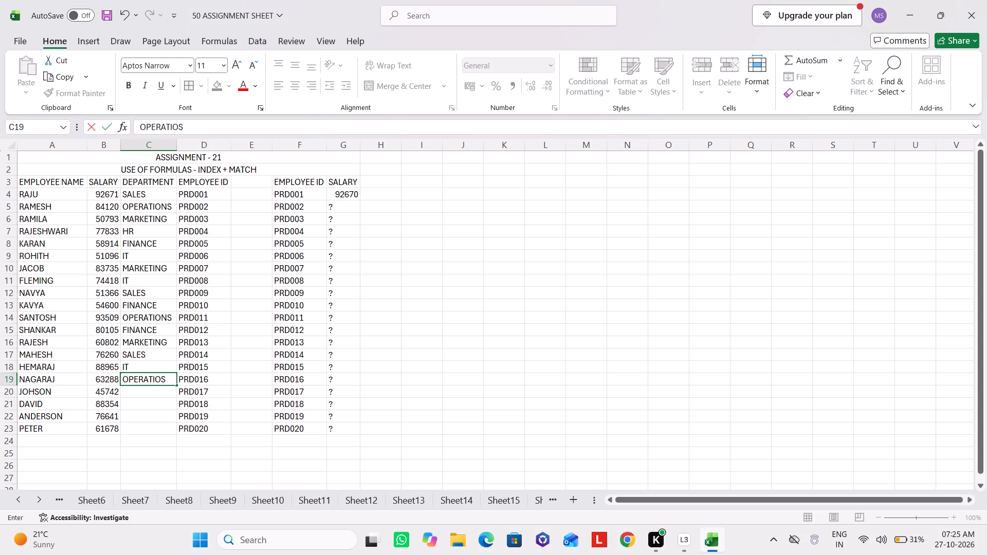
key("BackSpace")
type("NS")
key("Down")
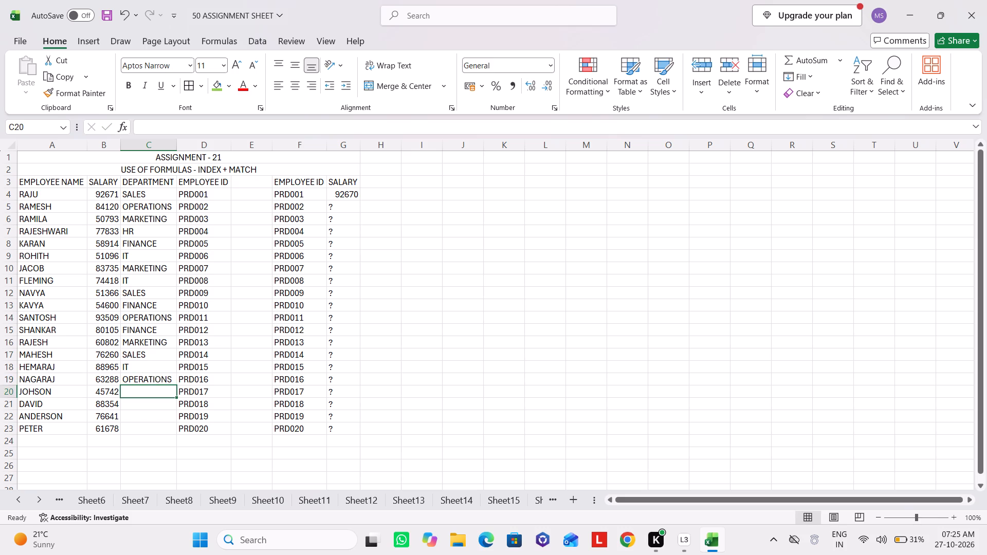
Enter the departments SALES, MARKETING, MARKETING and SALES in C20 to C23.
type("SALES")
key("Down")
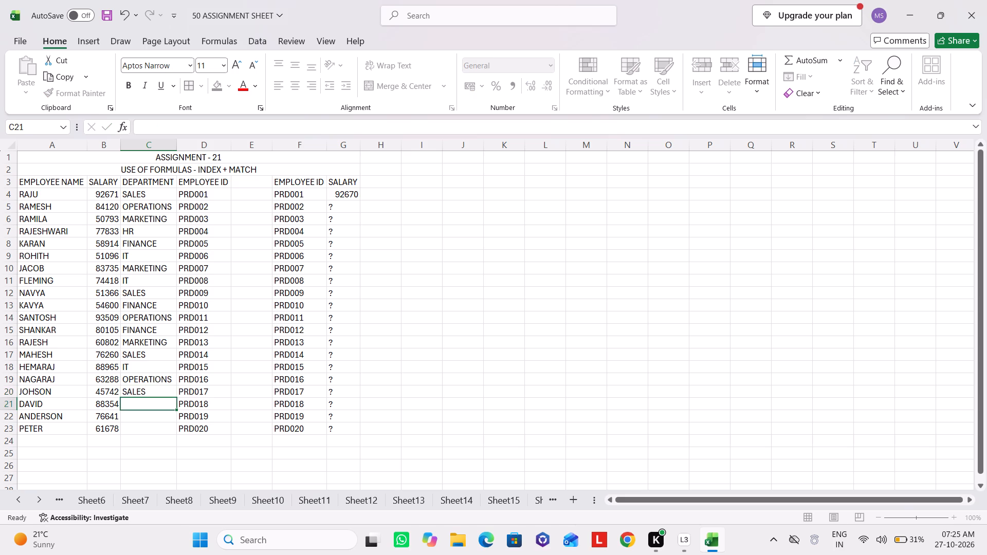
type("MAK")
key("BackSpace")
type("RKE")
key("Down")
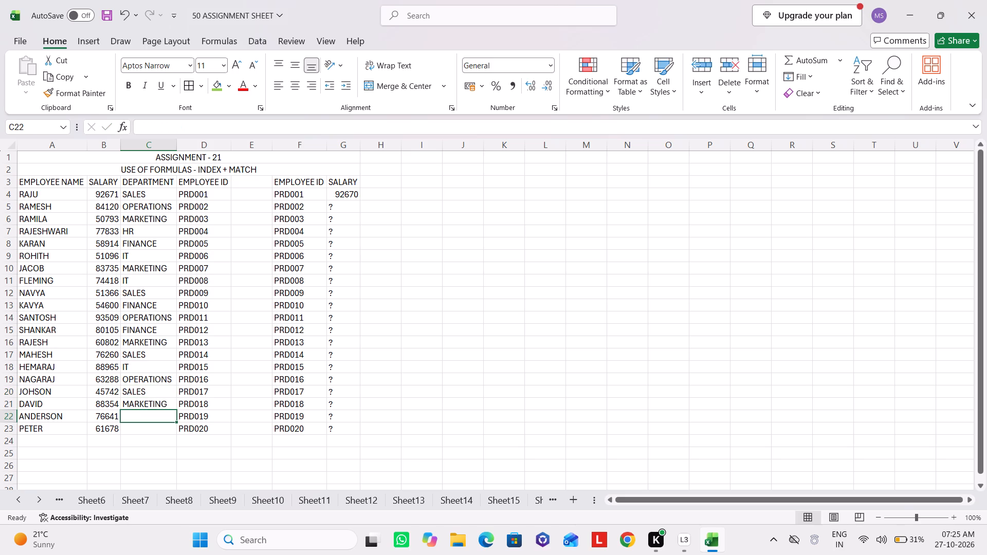
type("MARK")
key("Down")
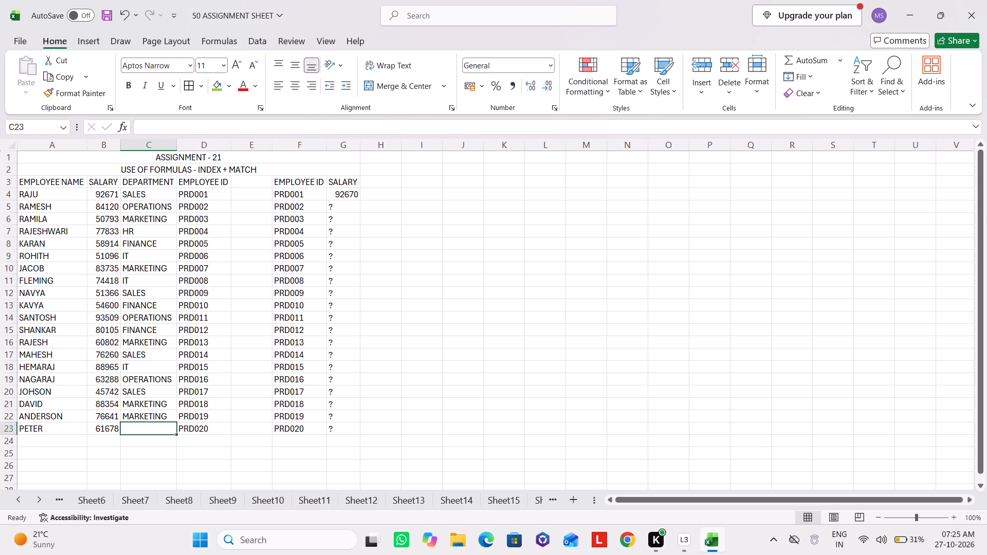
type("SLAES")
key("BackSpace")
key("BackSpace")
key("BackSpace")
key("BackSpace")
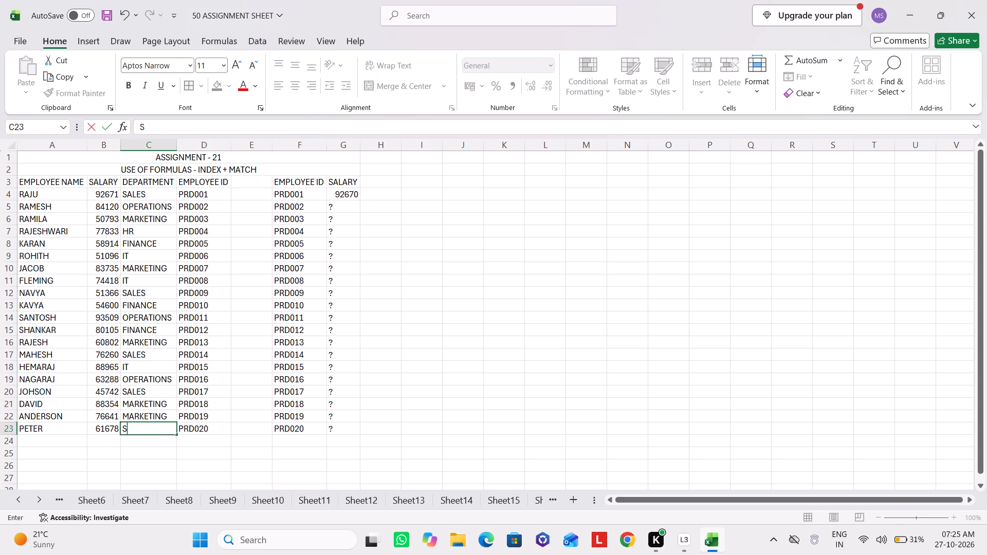
key("a")
type("LES")
Fill the ASSIGNMENT - 21 title cell with standard orange.
left_click(111, 159)
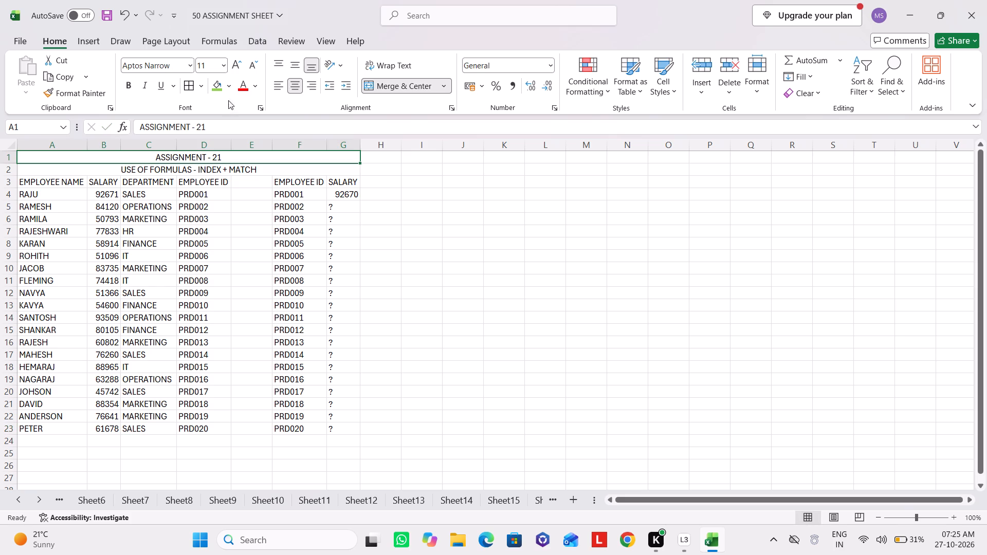
left_click(231, 84)
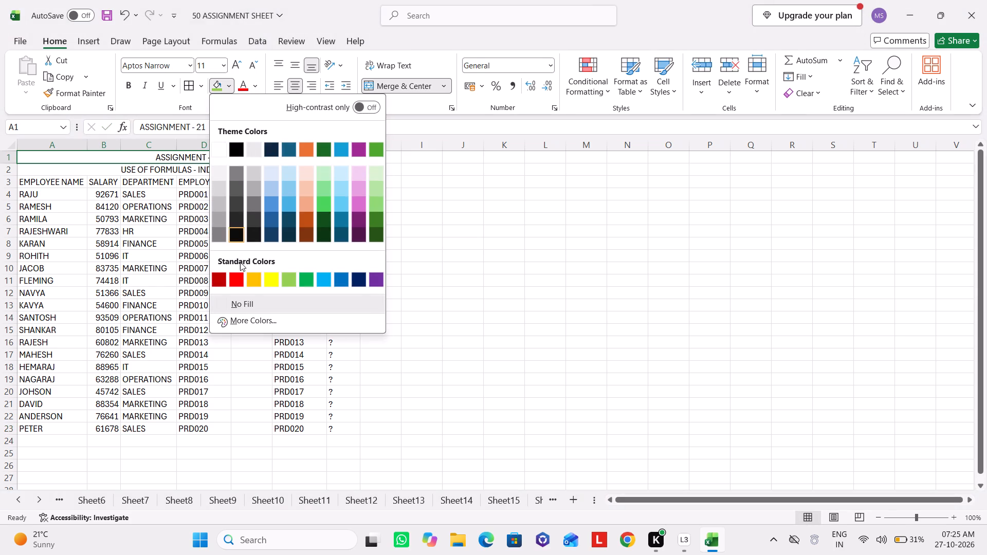
left_click(254, 280)
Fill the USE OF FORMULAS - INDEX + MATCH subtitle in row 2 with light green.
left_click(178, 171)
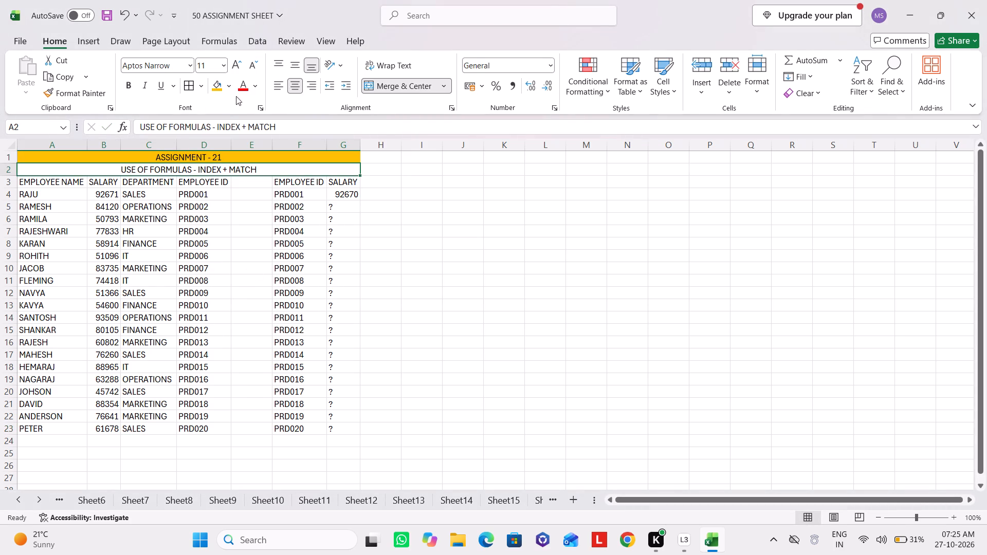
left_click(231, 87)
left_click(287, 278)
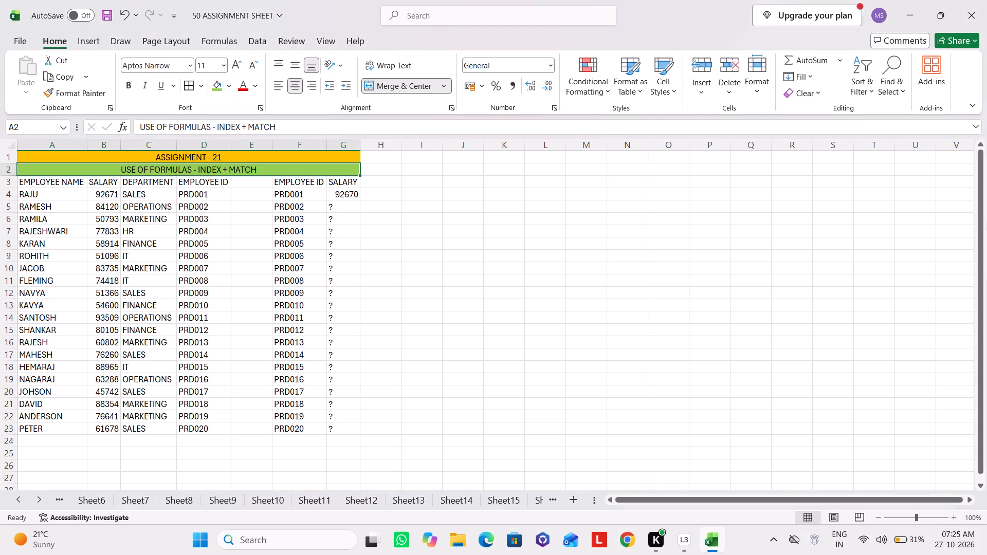
Fill the USE OF FORMULAS - INDEX + MATCH subtitle in row 2 with a light blue theme shade.
left_click_drag(40, 179, 214, 180)
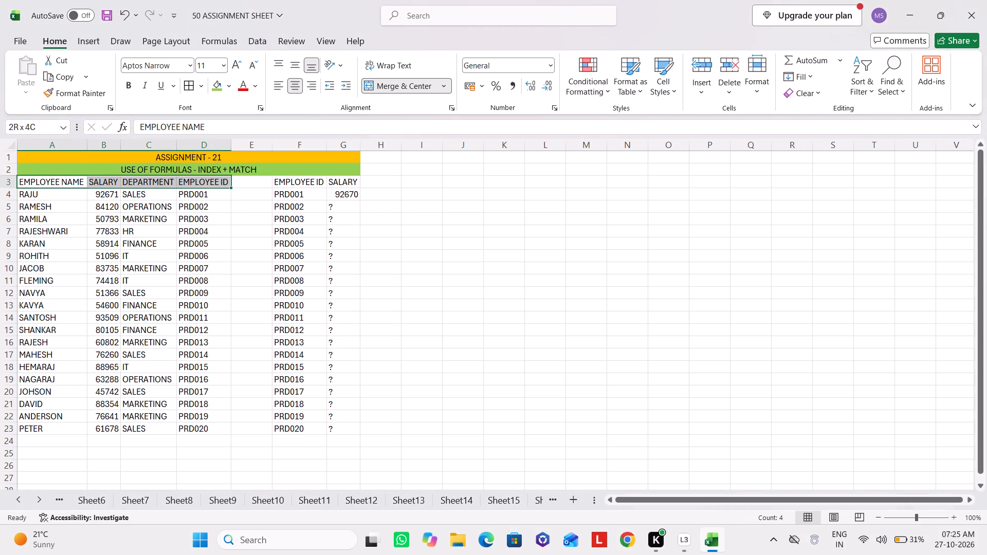
left_click_drag(214, 180, 214, 180)
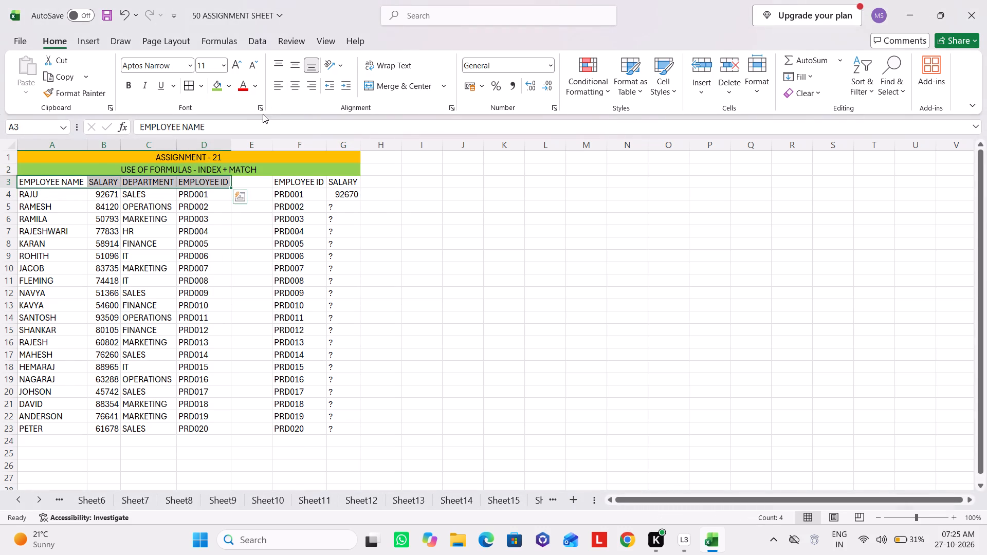
left_click(234, 166)
left_click(228, 86)
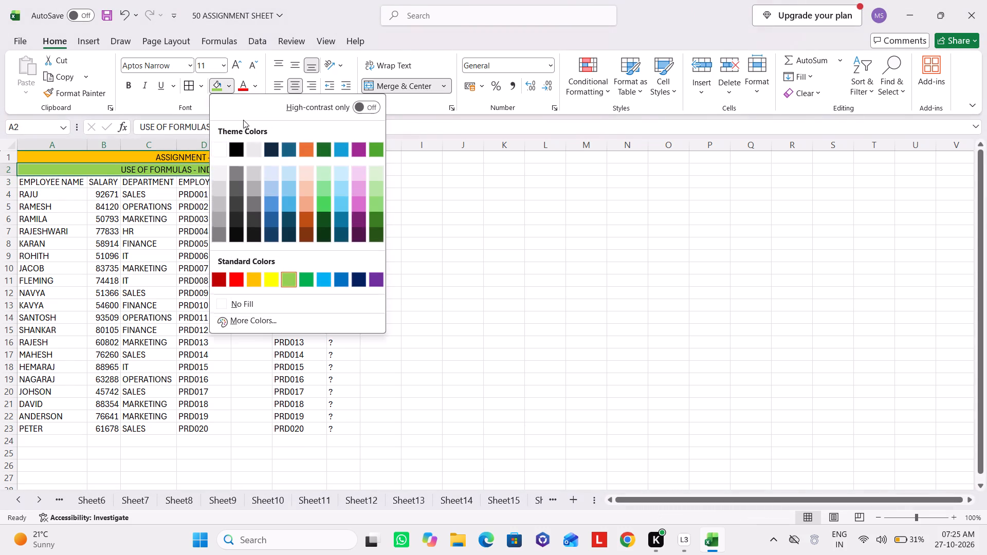
left_click(270, 191)
Fill the row 3 column headers of both tables, A3:D3 and F3:G3, with light green.
left_click(12, 181)
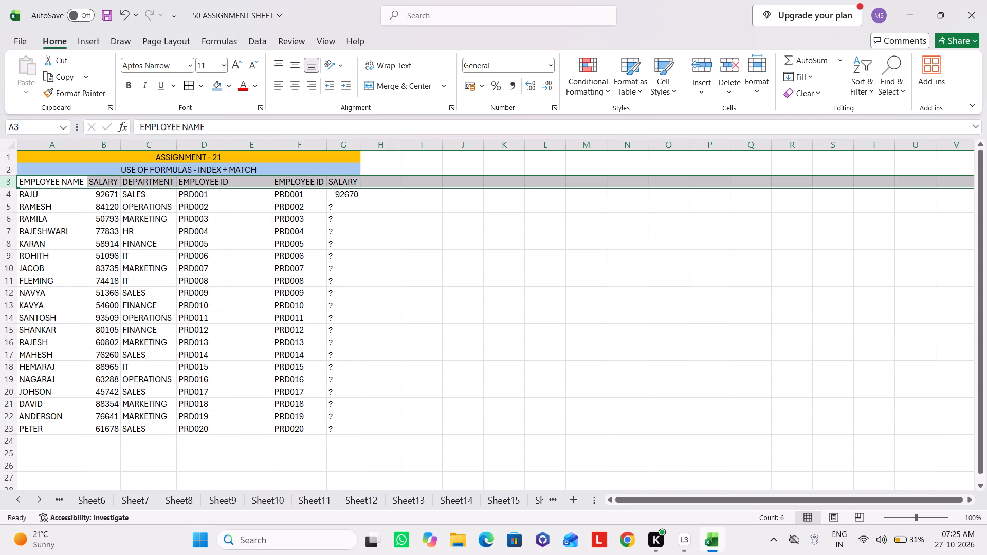
left_click(48, 182)
left_click_drag(57, 182, 174, 187)
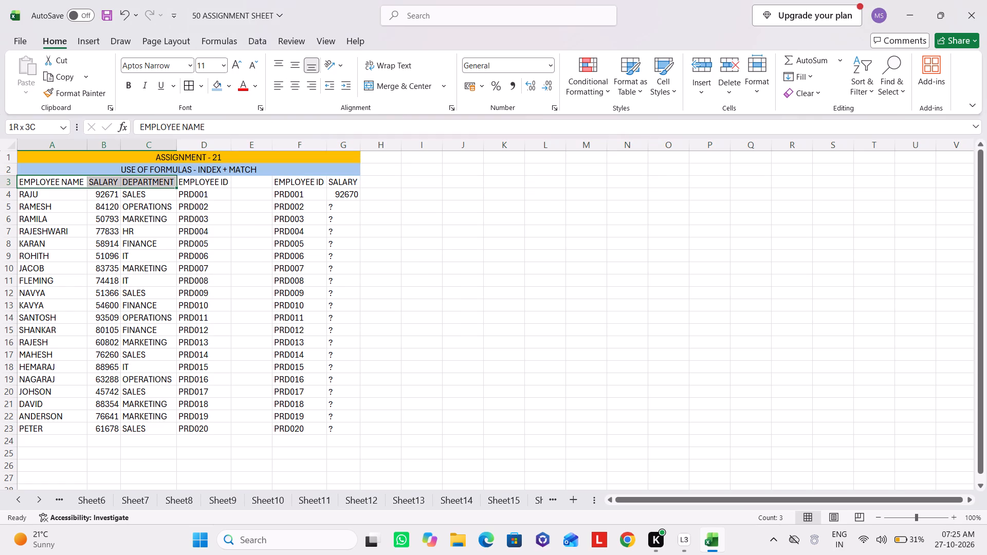
left_click_drag(174, 187, 197, 184)
left_click(229, 89)
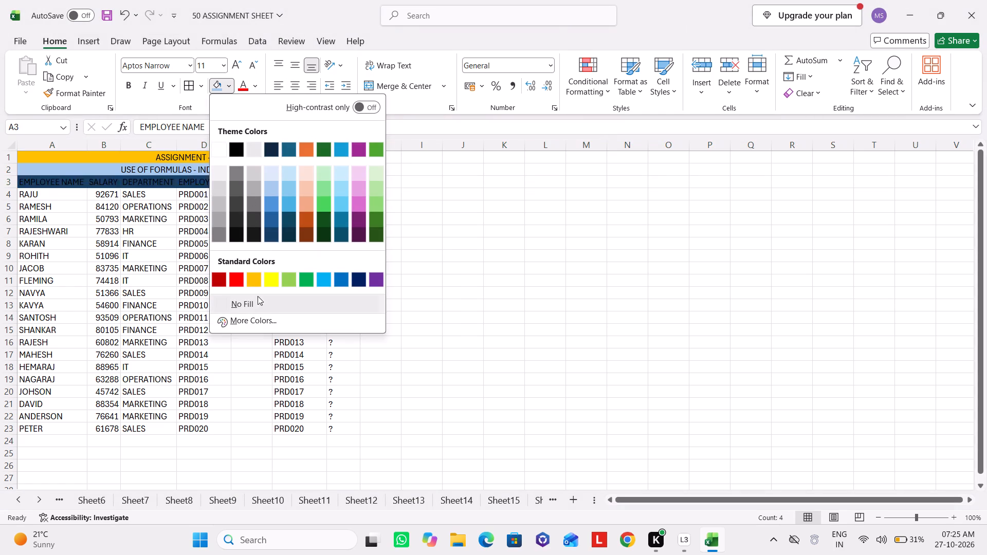
left_click(291, 275)
left_click_drag(284, 182, 324, 181)
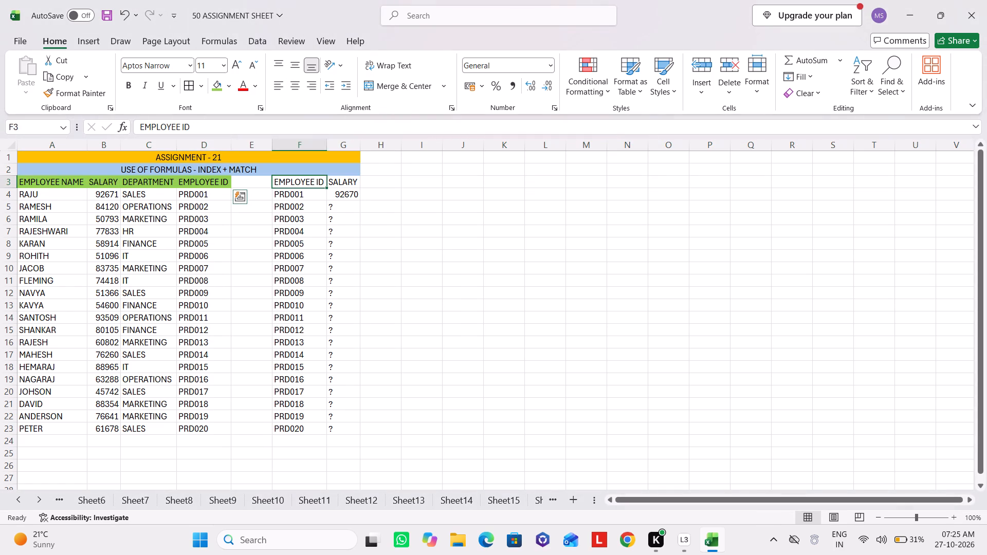
left_click_drag(324, 181, 337, 179)
left_click(218, 83)
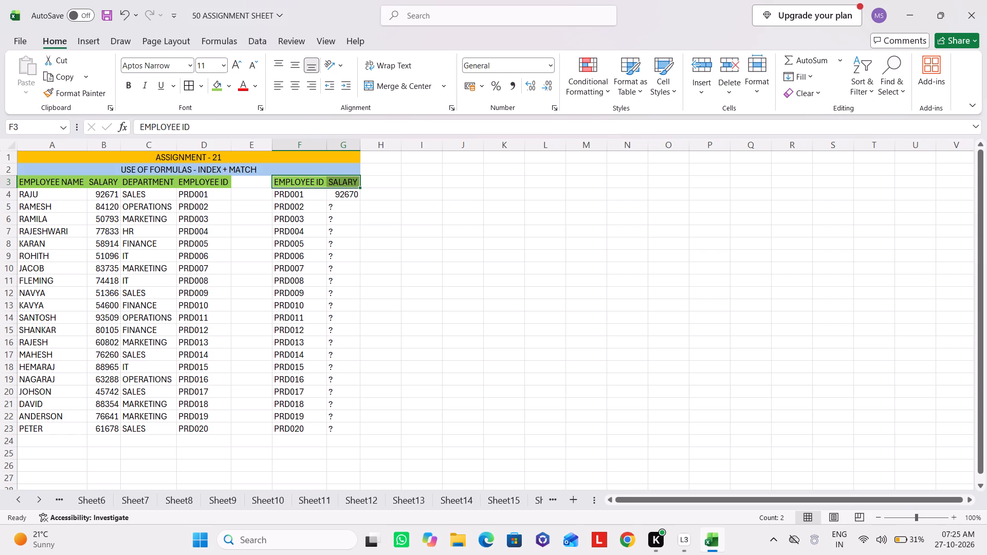
Apply all borders to the employee table A3:D23, the lookup table F3:G23 and the two title rows.
left_click_drag(90, 159, 139, 248)
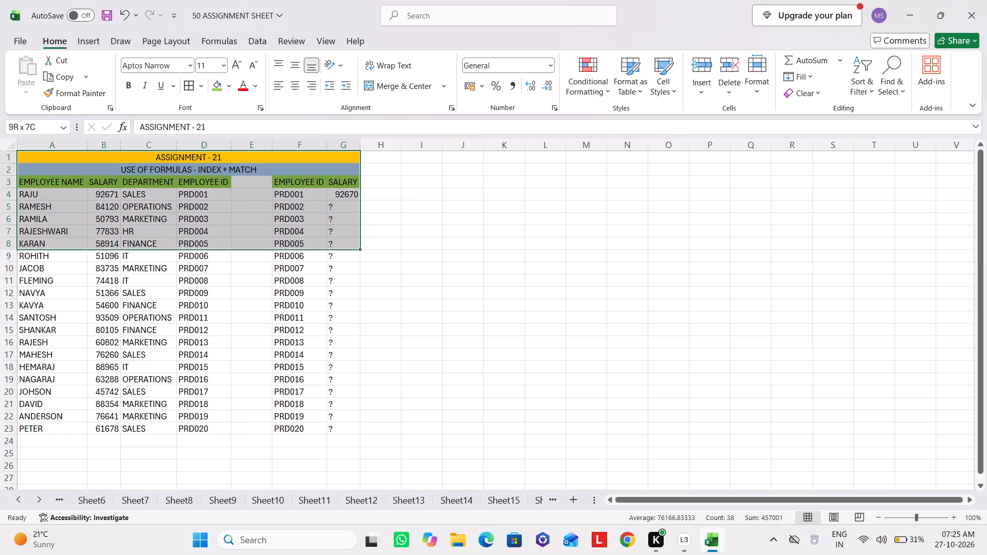
left_click_drag(139, 248, 137, 232)
left_click(126, 194)
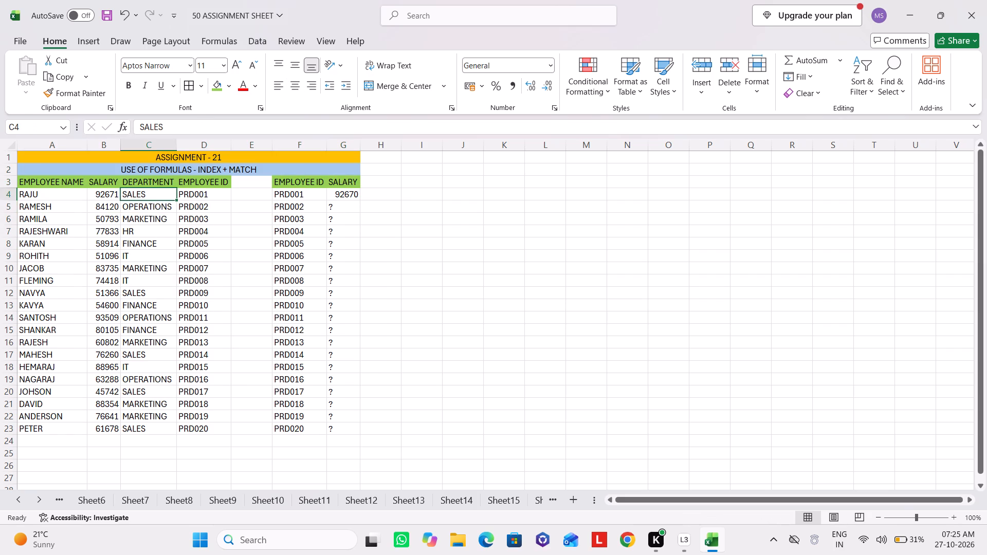
left_click_drag(38, 181, 164, 379)
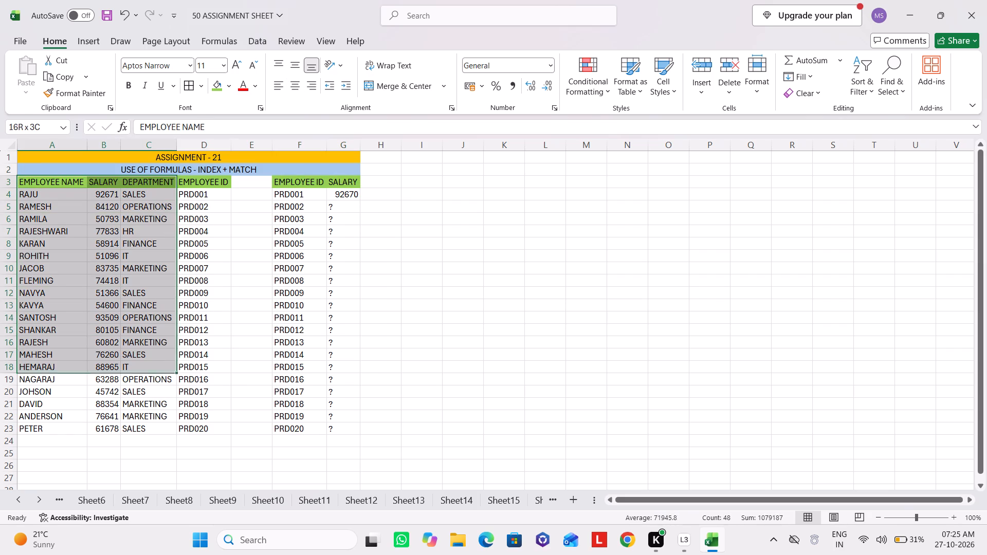
left_click_drag(164, 379, 194, 434)
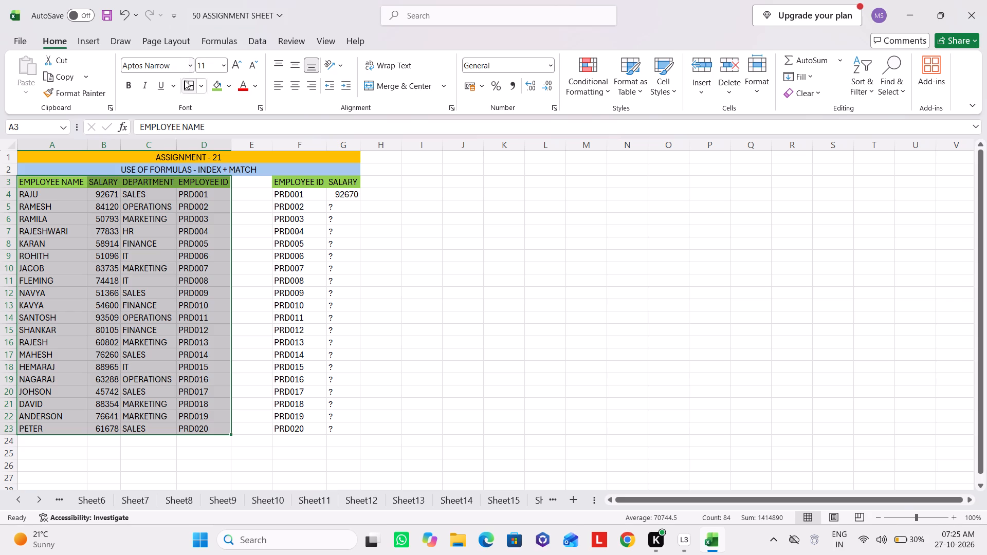
left_click(189, 87)
left_click_drag(282, 181, 335, 408)
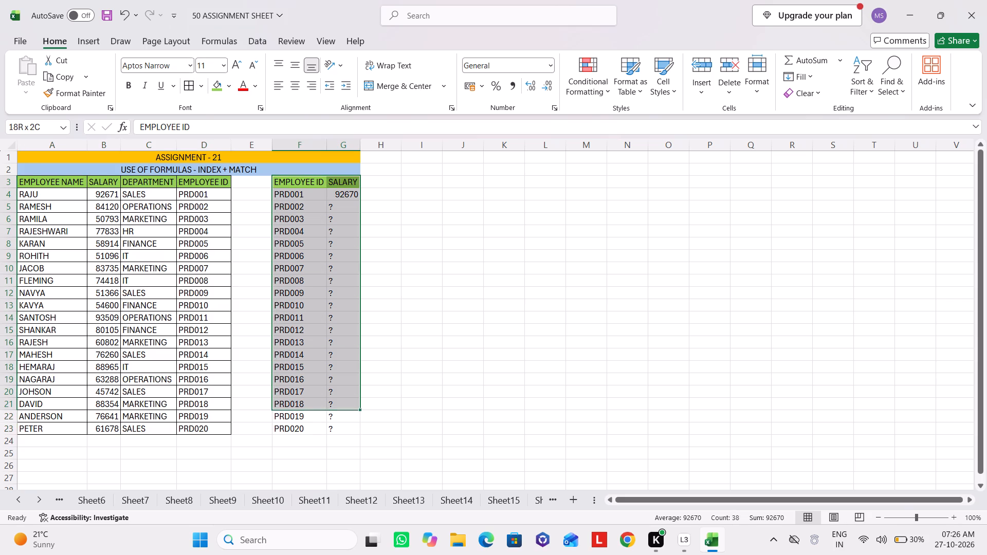
left_click_drag(335, 408, 334, 425)
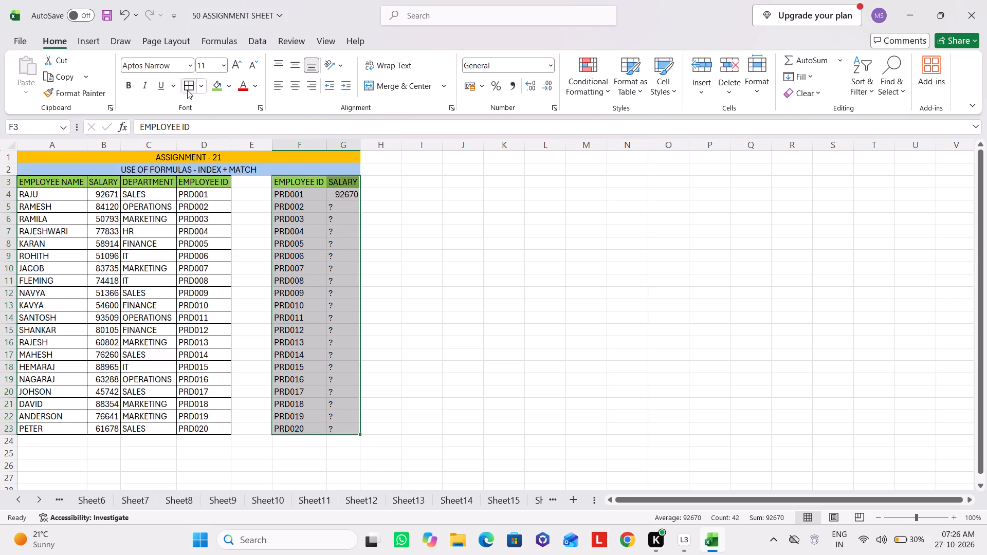
left_click(187, 90)
left_click_drag(118, 155, 124, 170)
left_click(192, 85)
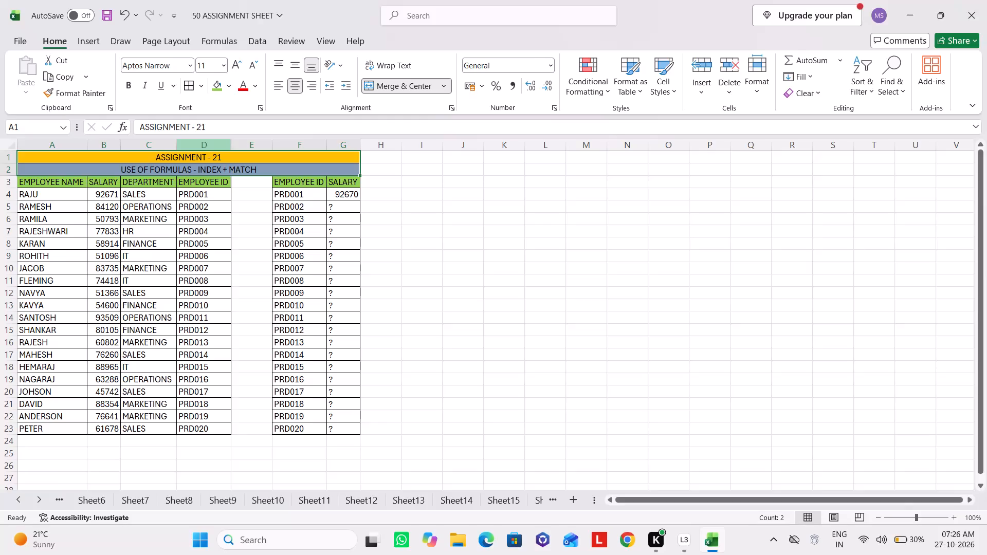
left_click(387, 324)
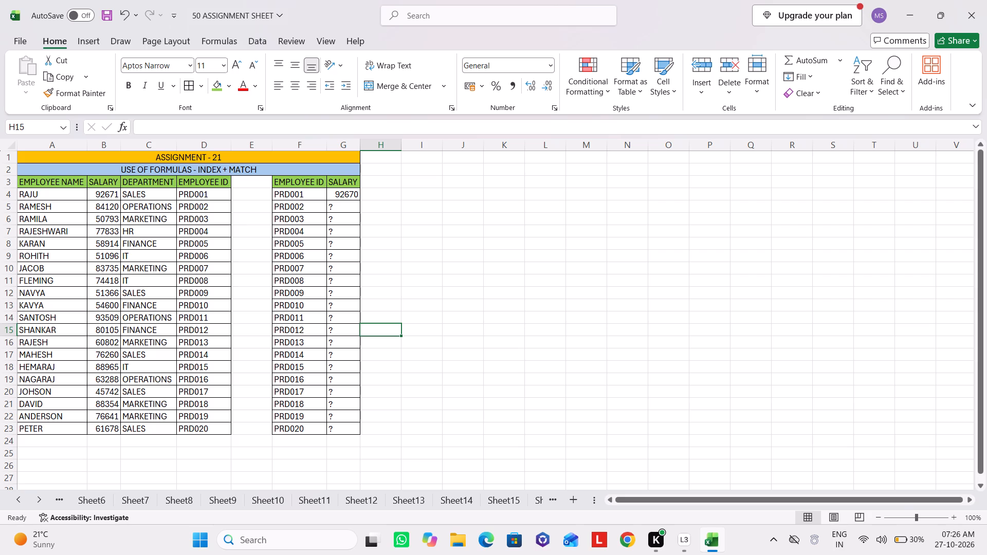
Add a new blank worksheet to the workbook.
left_click(574, 506)
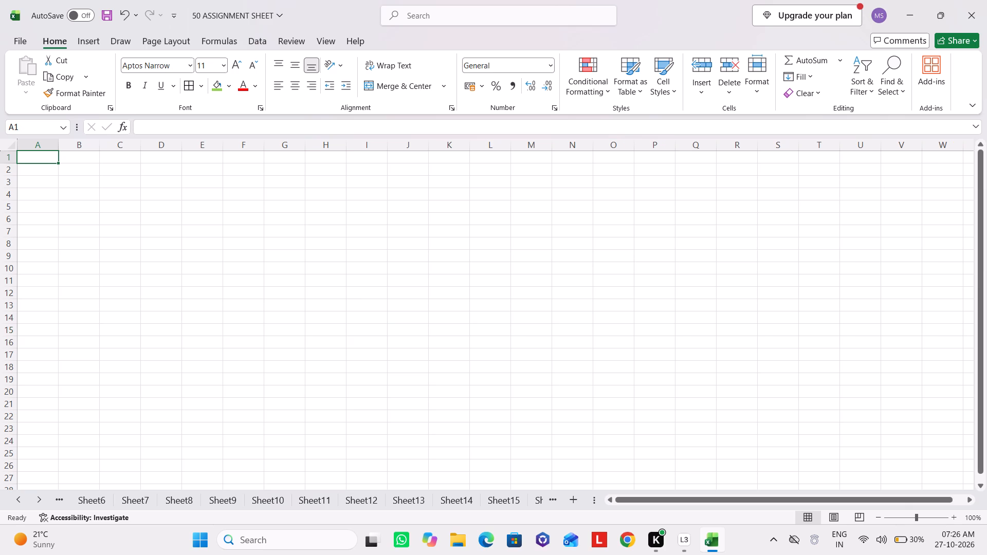
Merge and center cells A1 to G1 on the new sheet.
key("shift+Right")
key("shift+Right")
key("shift+Right")
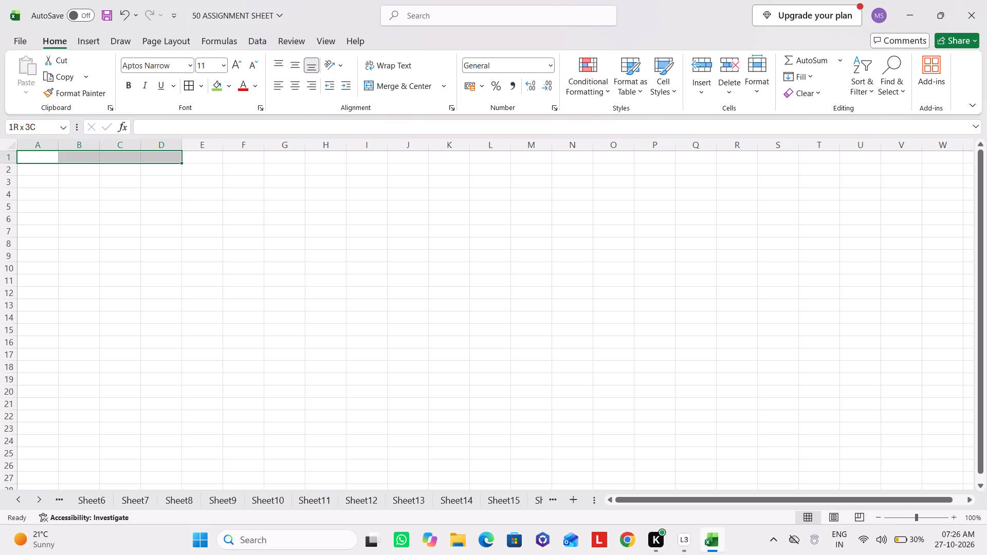
key("shift+Right")
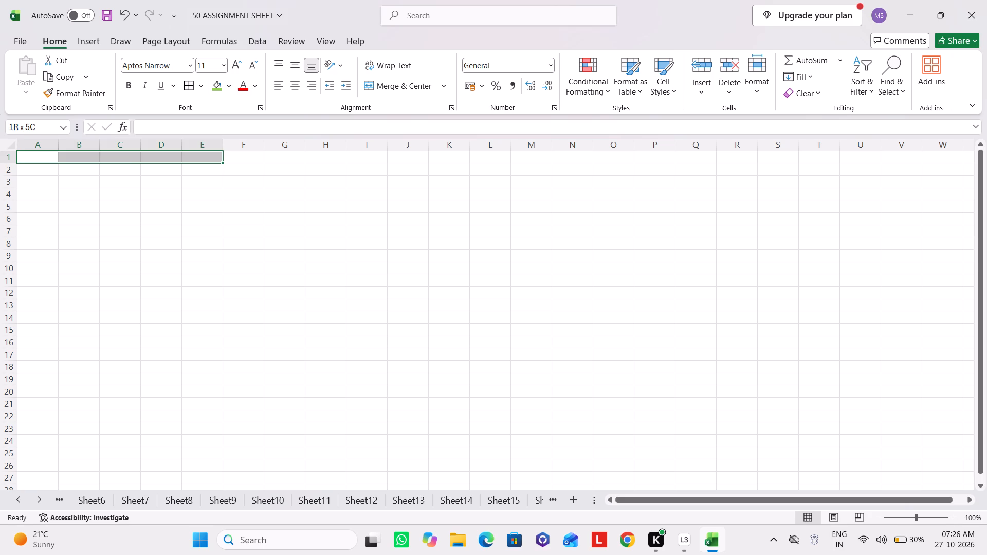
key("shift+Right")
key("shift+Right")
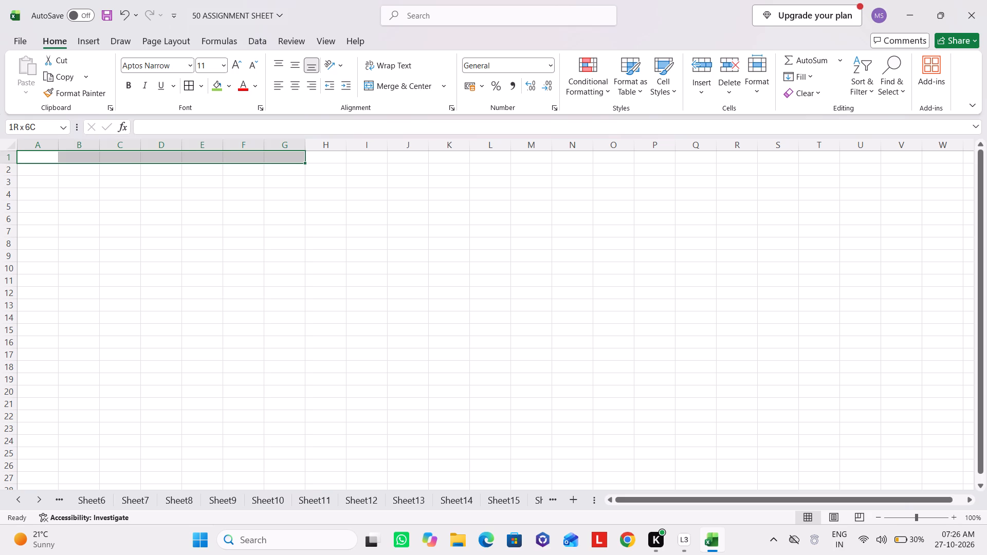
type("HC")
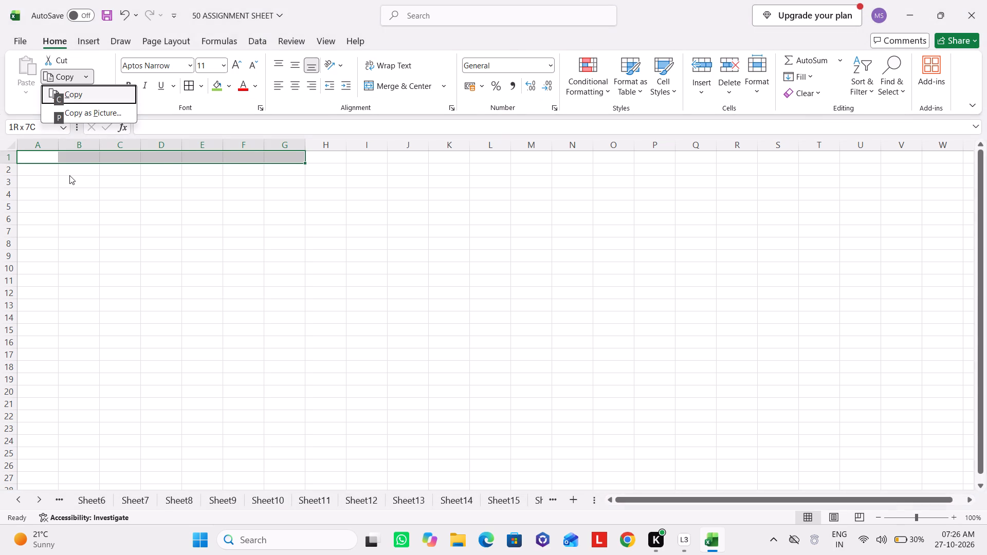
key("c")
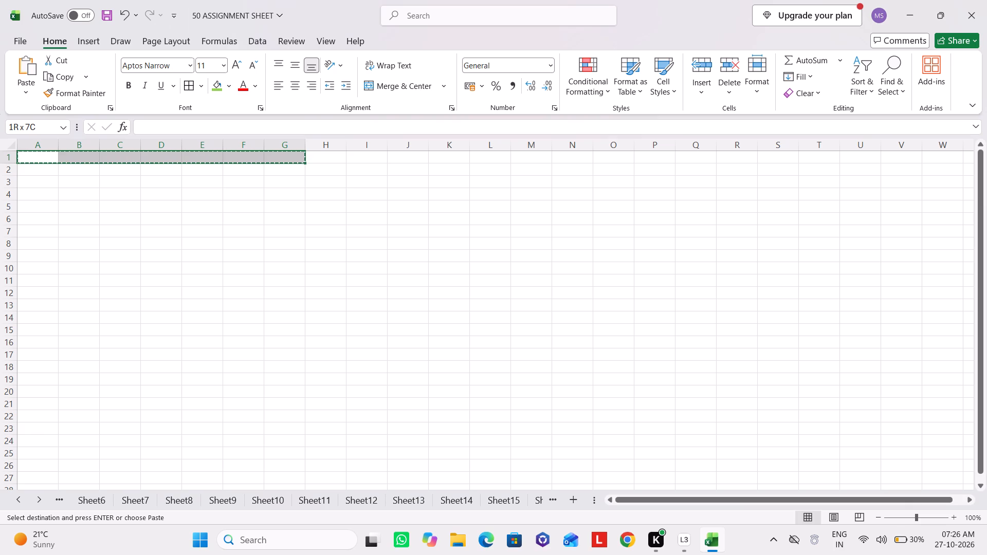
key("Return")
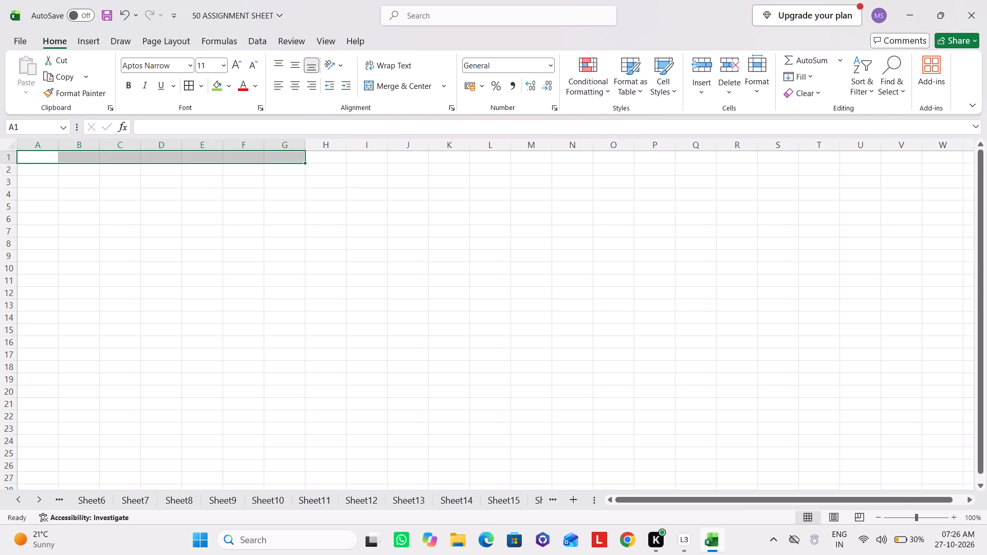
key("h")
key("m")
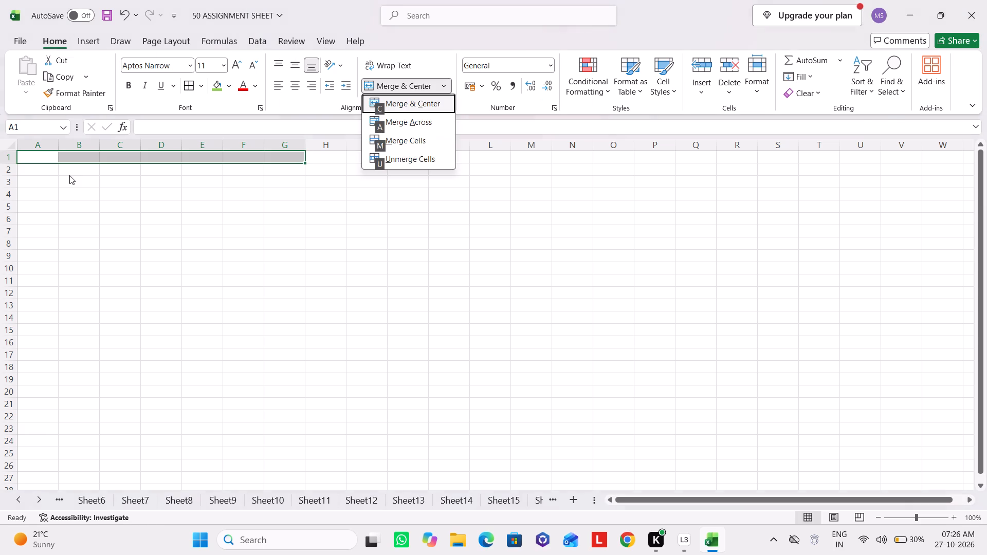
key("c")
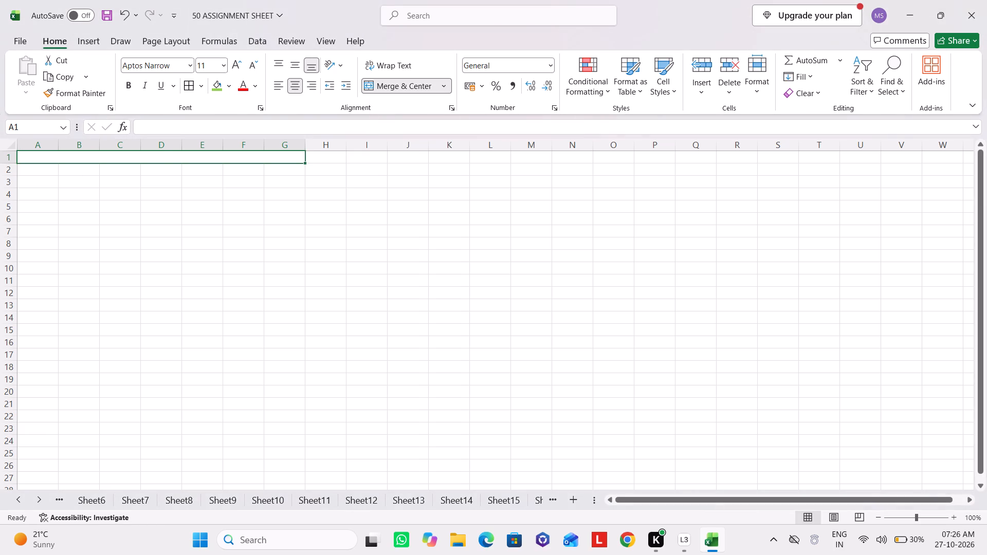
Enter the title "ASSIGNMENT - 22" in the merged cell A1.
type("ASSIGNMENT -")
key("space")
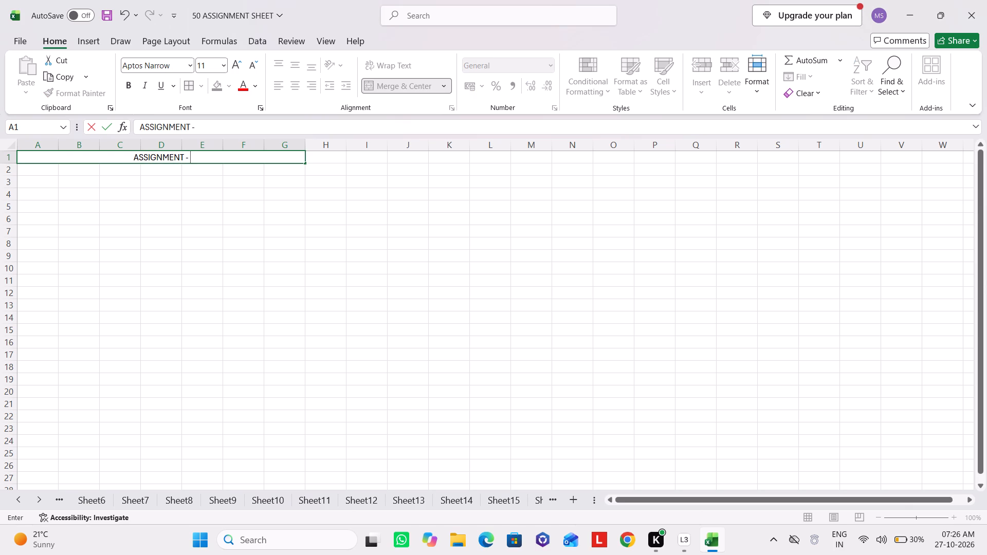
type("22")
key("Down")
Merge and center cells A2 to H2 below the assignment title.
key("shift+Right")
key("shift+Right")
key("shift+Right")
key("shift+Right")
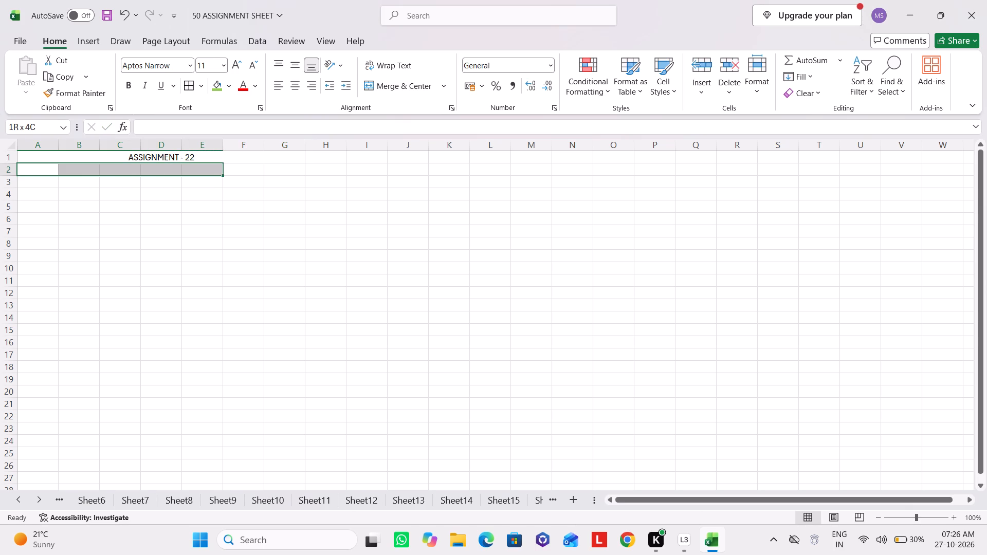
key("shift+Left")
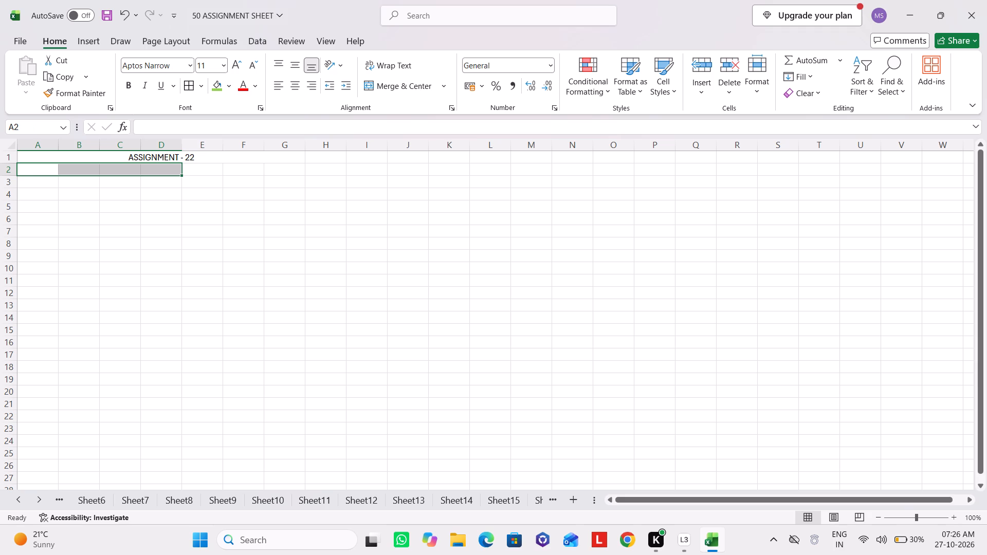
key("shift+Right")
key("shift+Right")
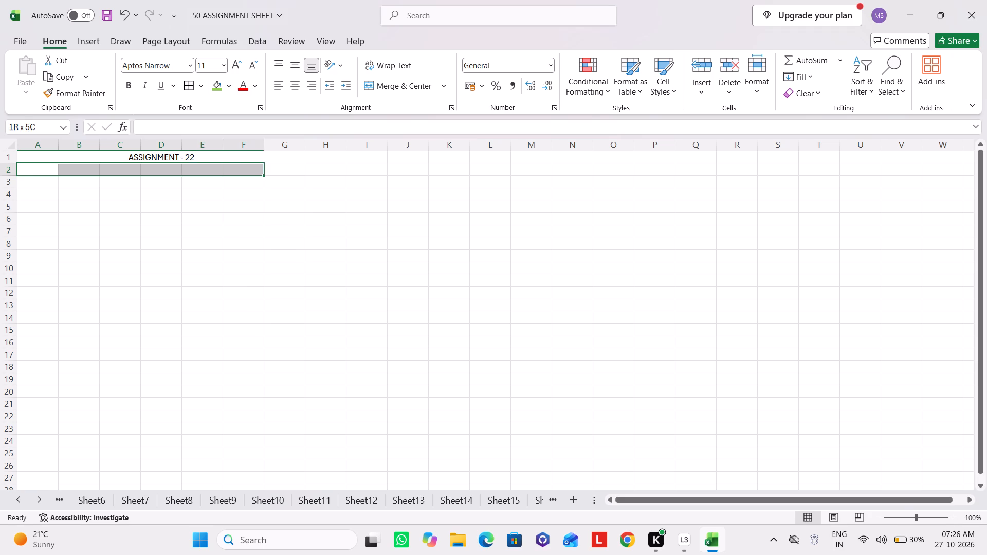
key("shift+Right")
key("shift+Right")
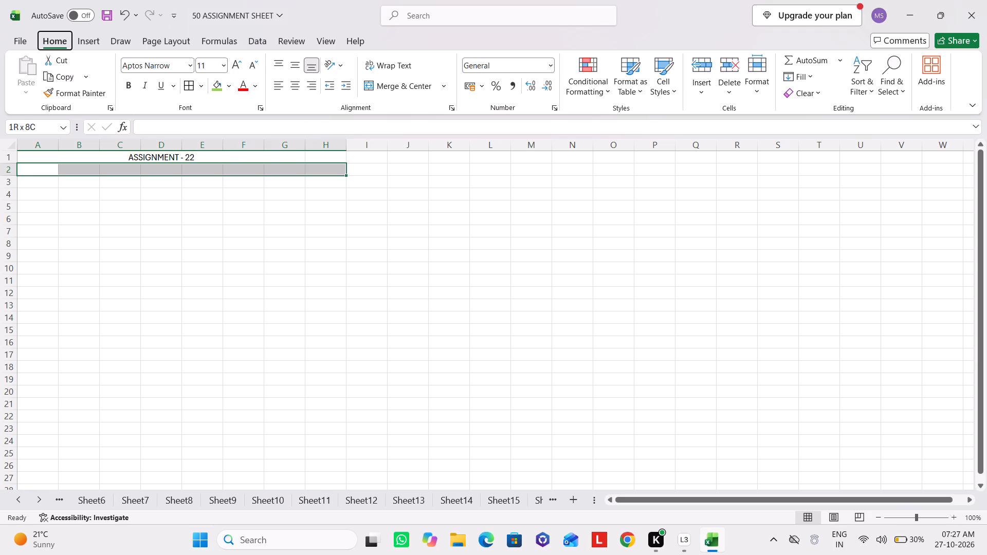
key("h")
type("MC")
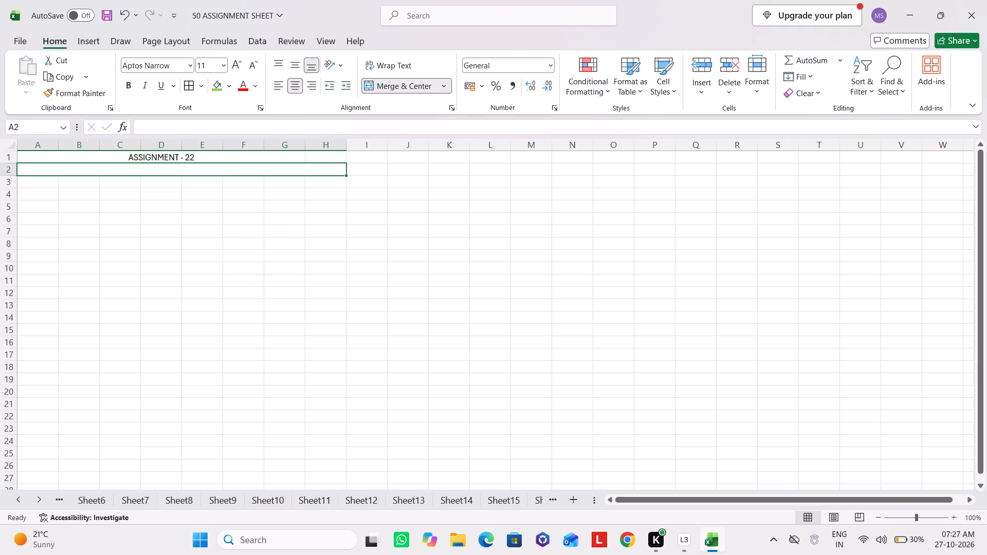
Enter the heading "USE OF FORMULAS - LOOKUP" in the merged row 2 cell.
type("USE OF FORMULAS - VLL")
key("BackSpace")
key("BackSpace")
key("BackSpace")
type("LOOKUP")
key("Down")
Enter the column headers EMPLOYEE NAME, SALARY, DEPARTMENT and EMPLOYEE ID in cells A3 to D3.
key("shift+Right")
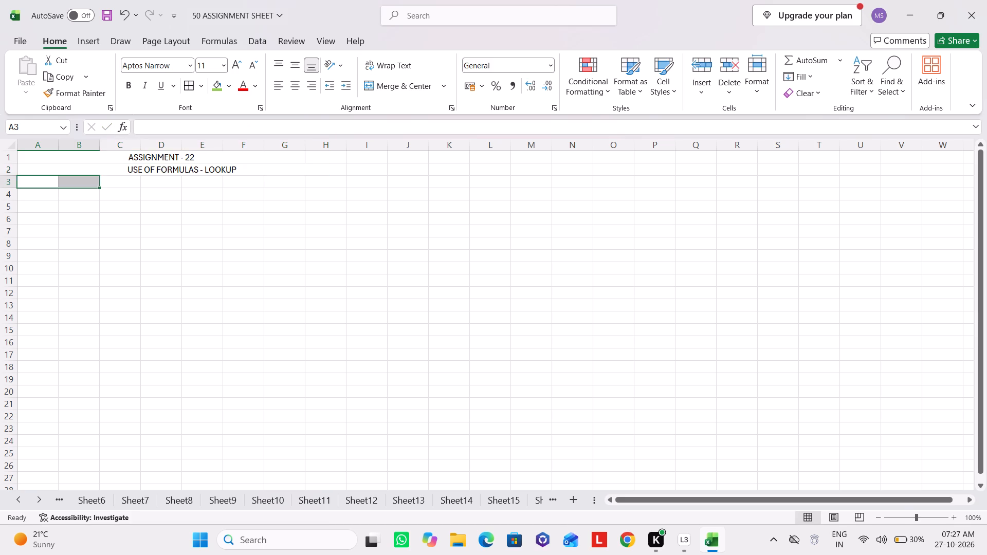
key("shift+Right")
key("shift+Right")
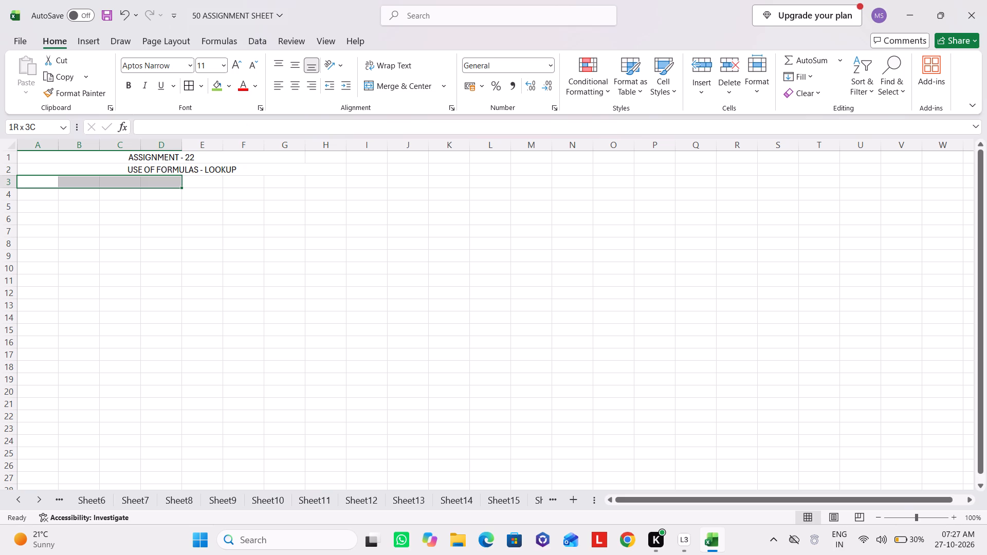
key("Left")
type("EMPLOYEE NAME")
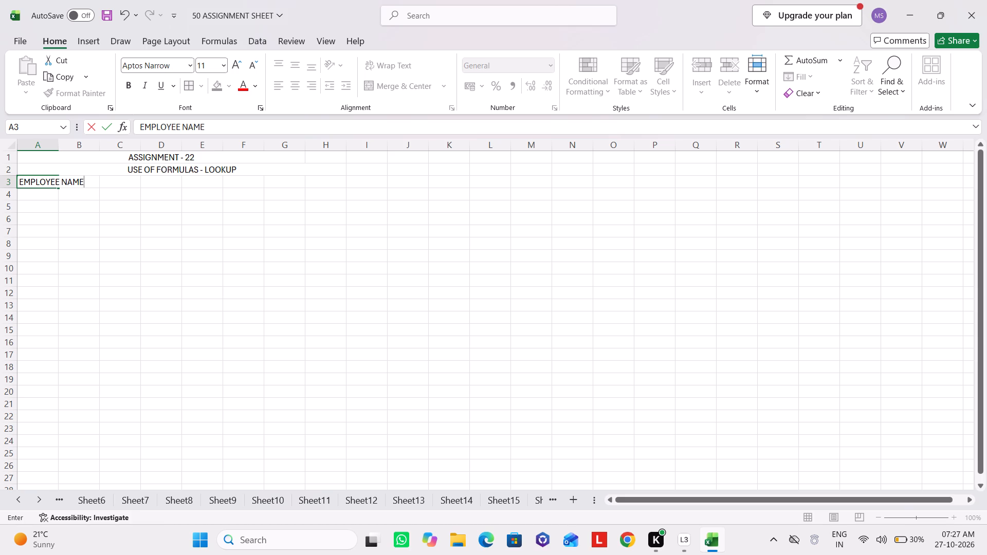
key("Tab")
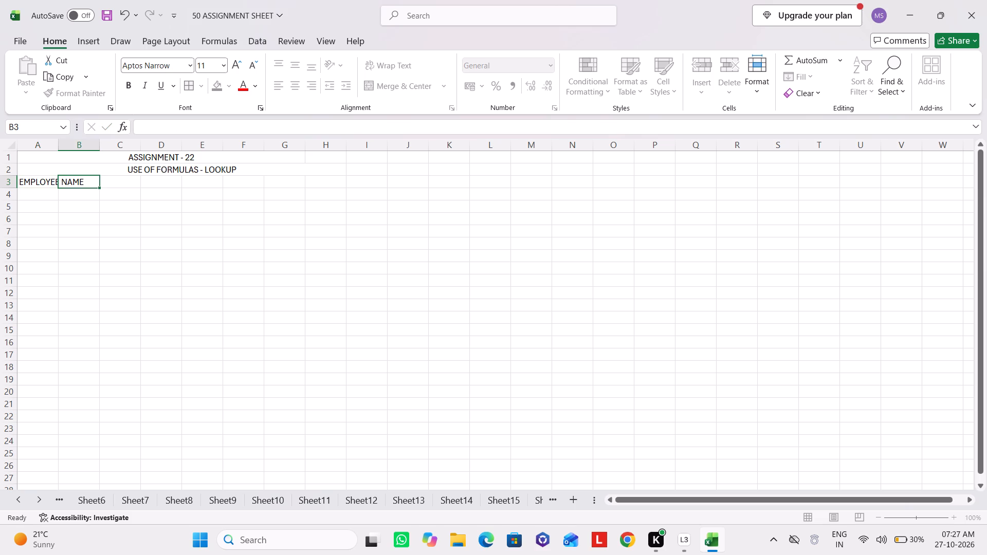
type("SL")
key("BackSpace")
type("ALARTY")
key("Tab")
key("shift+Tab")
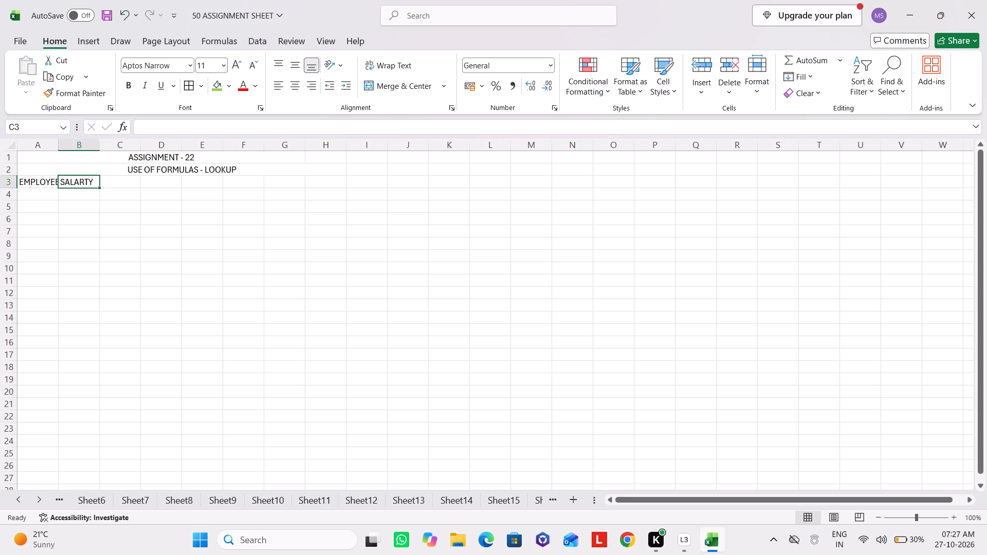
type("SALARYY")
key("BackSpace")
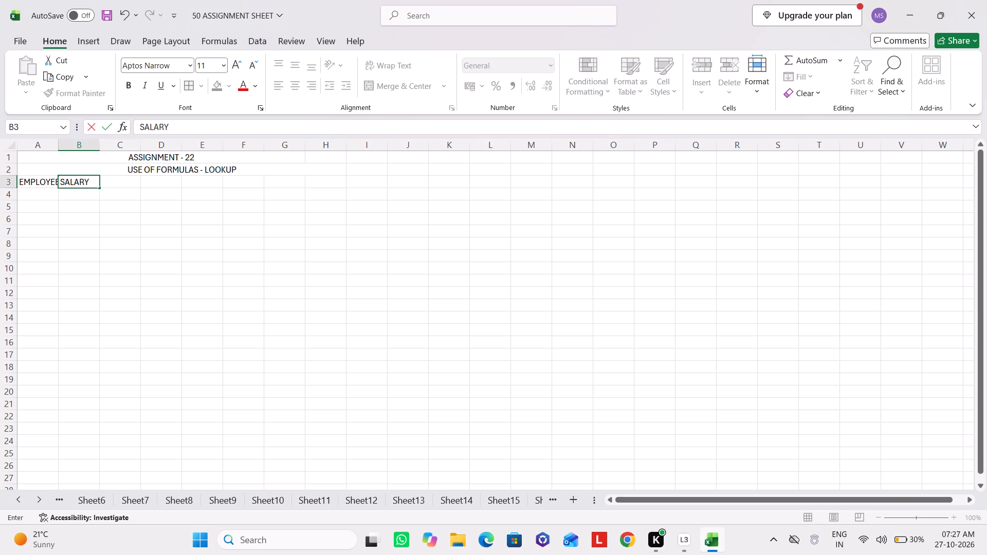
key("Tab")
type("DEPARTMENT")
key("Tab")
type("EMPLOYEE ID")
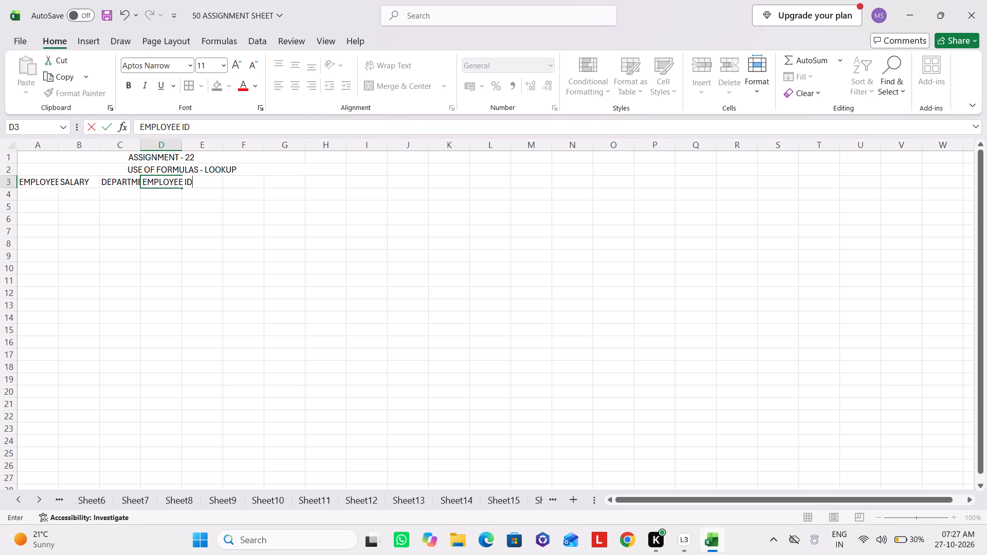
AutoFit the widths of columns A to D to the headers in row 3.
left_click_drag(33, 178, 164, 183)
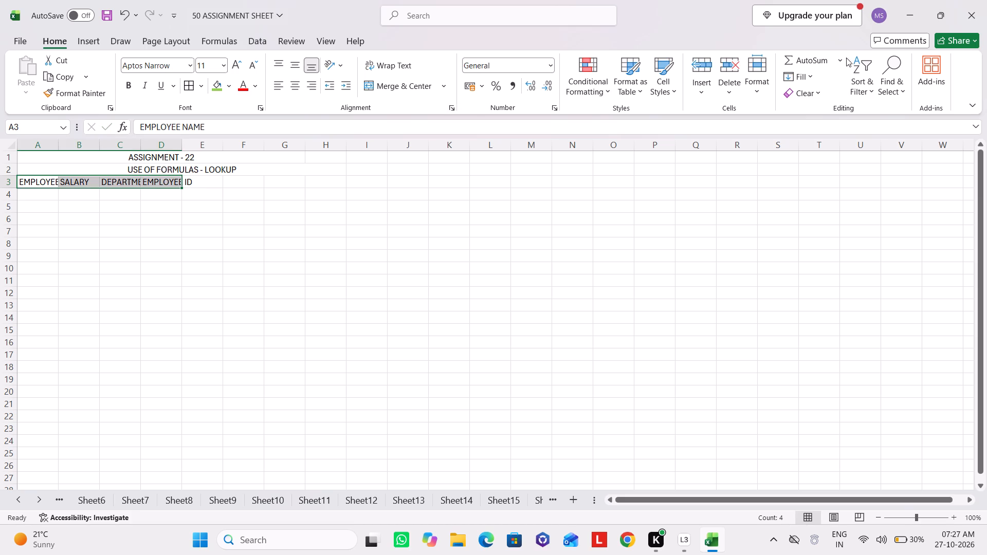
left_click(762, 93)
left_click(786, 184)
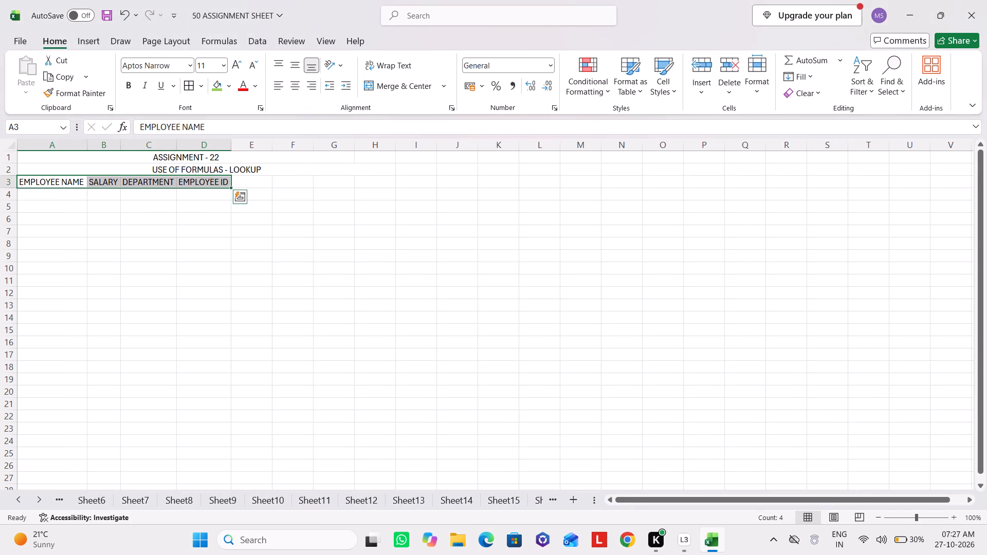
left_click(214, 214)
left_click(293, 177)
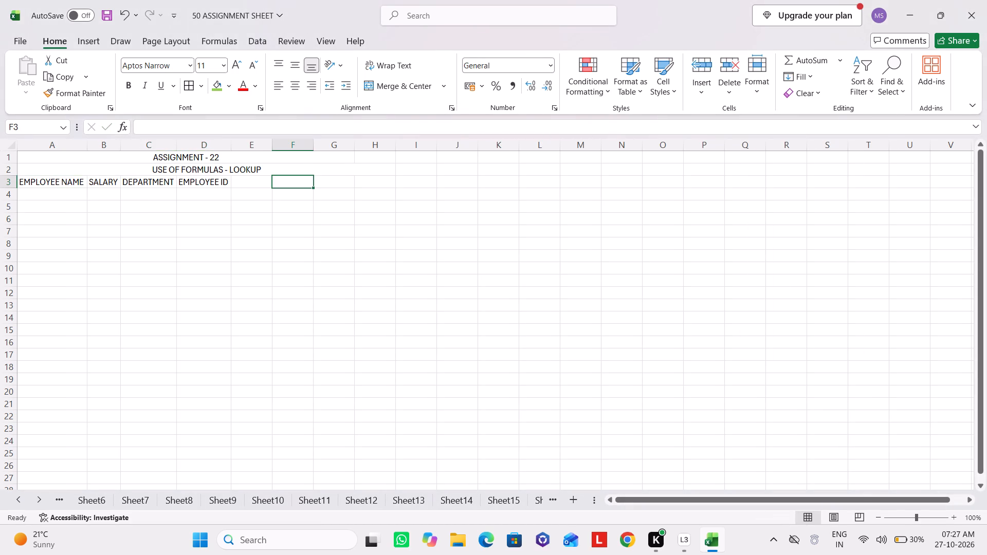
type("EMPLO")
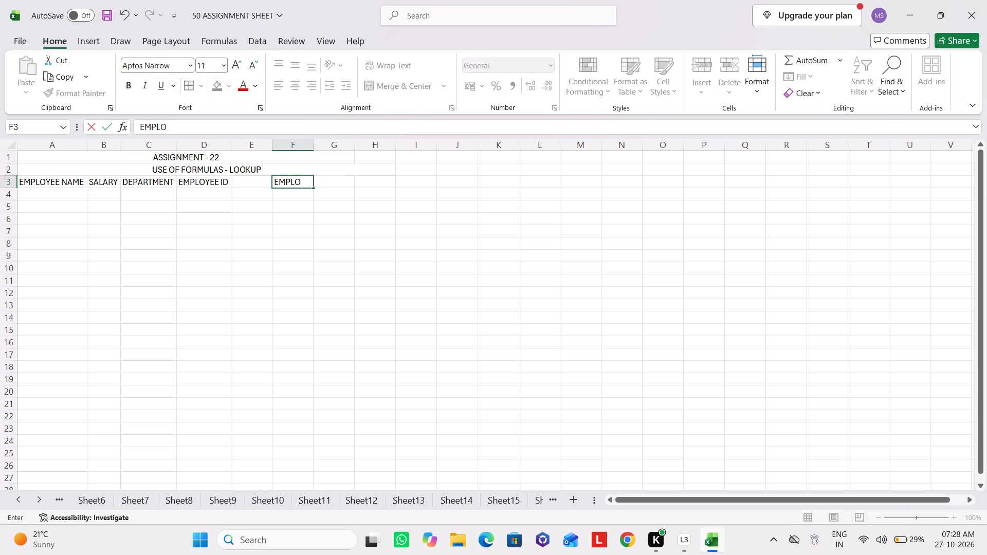
Unmerge the row 2 heading and merge and center it again across A2 to G2.
left_click(285, 169)
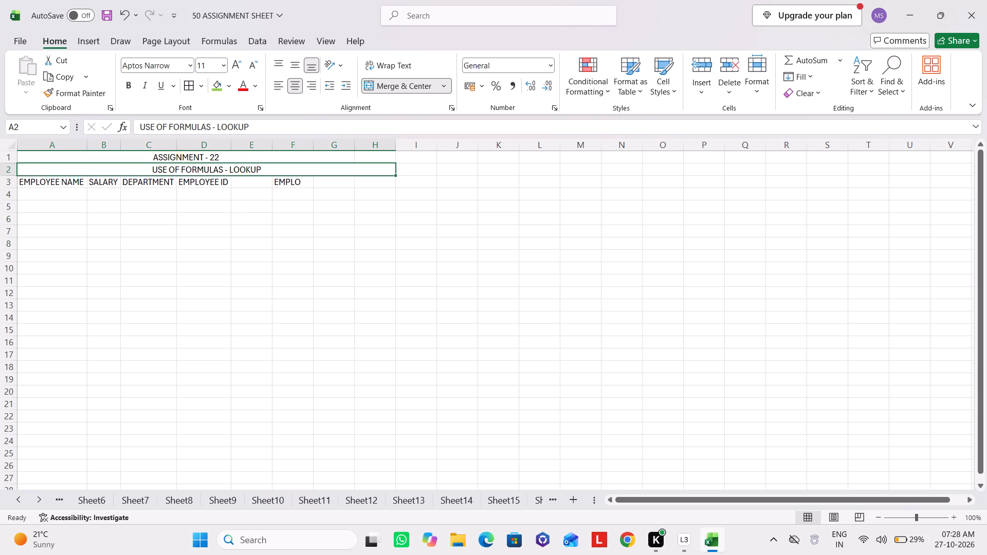
left_click(393, 91)
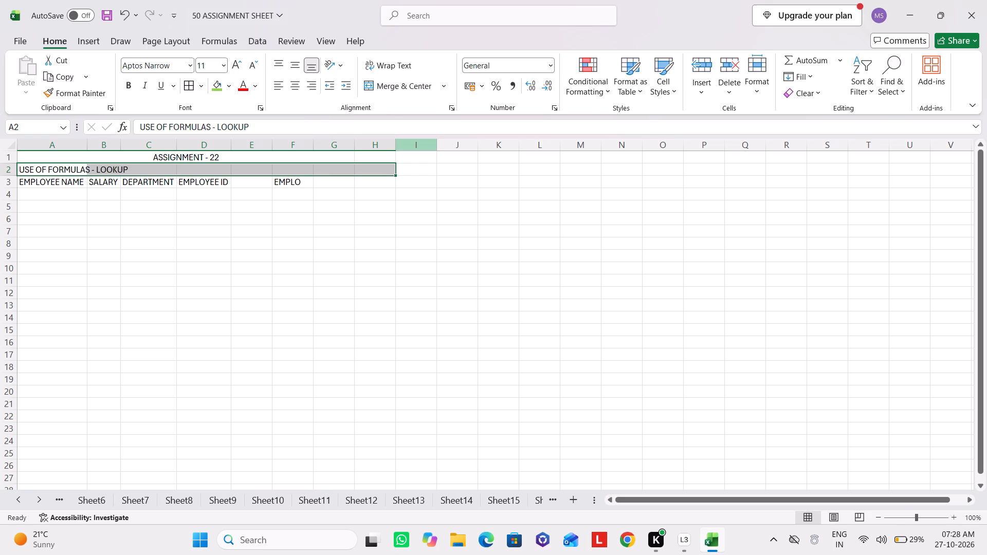
key("shift+Left")
left_click(393, 87)
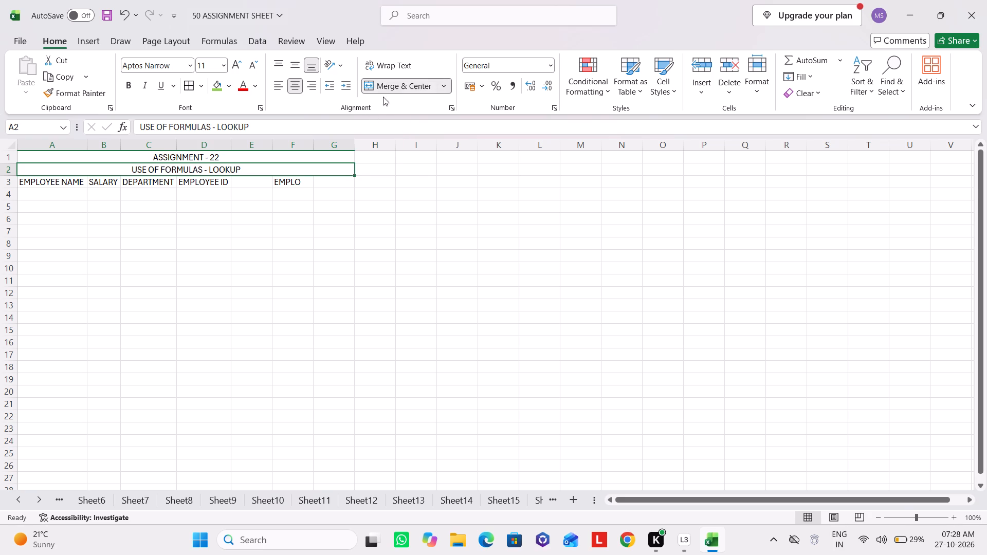
Enter the lookup table headers EMPLOYEE ID in F3 and SALARY in G3.
left_click(331, 181)
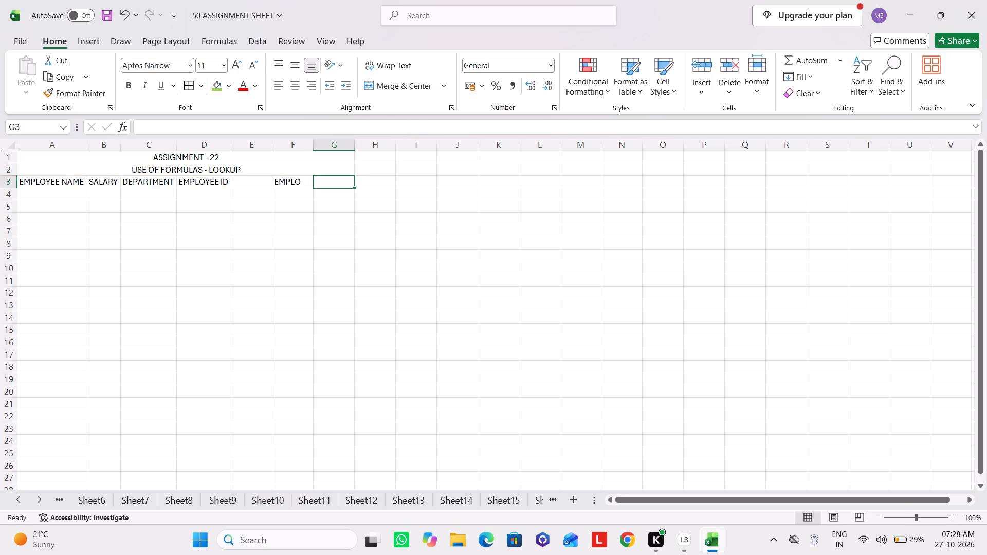
key("Left")
type("EMPLOEY")
key("BackSpace")
key("BackSpace")
type("YEE ID")
key("Tab")
type("SALARY")
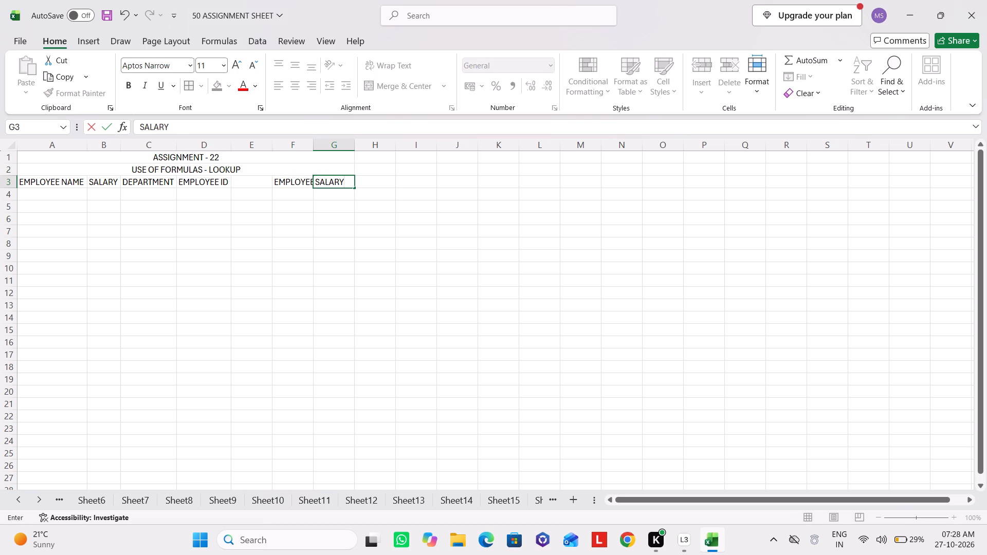
left_click(67, 196)
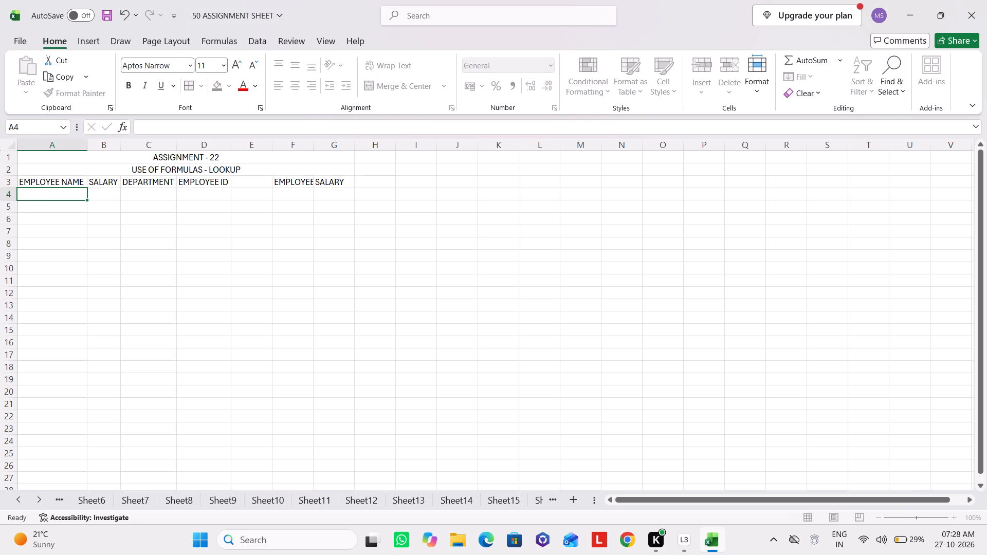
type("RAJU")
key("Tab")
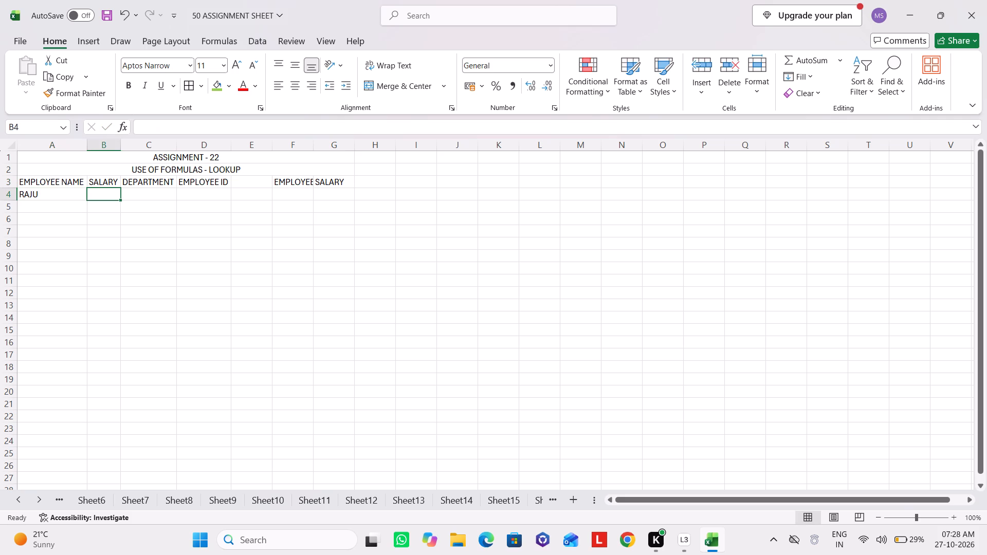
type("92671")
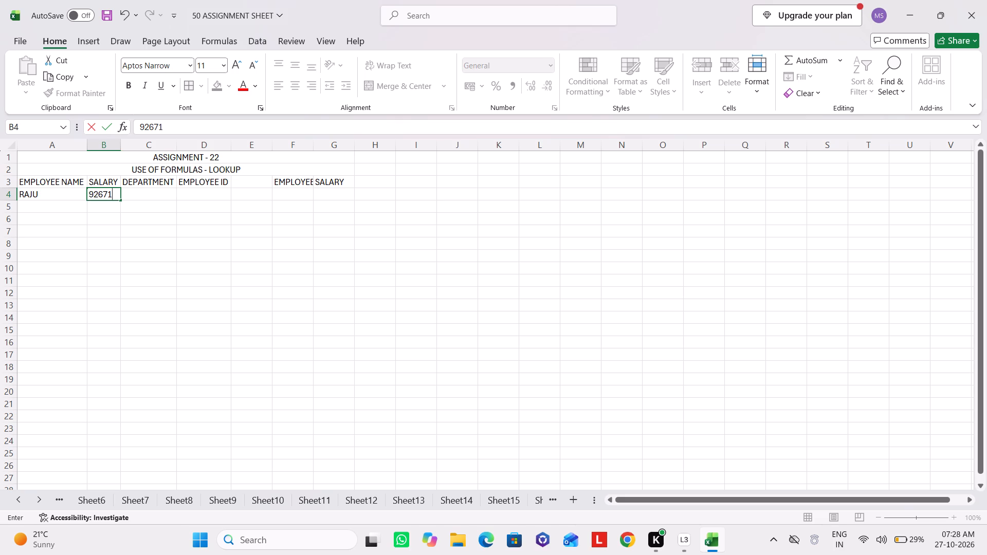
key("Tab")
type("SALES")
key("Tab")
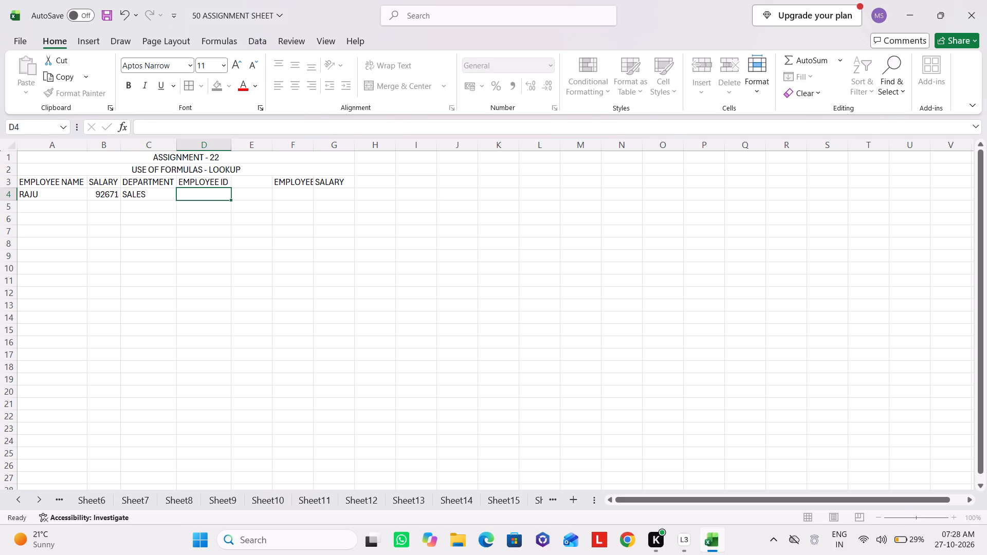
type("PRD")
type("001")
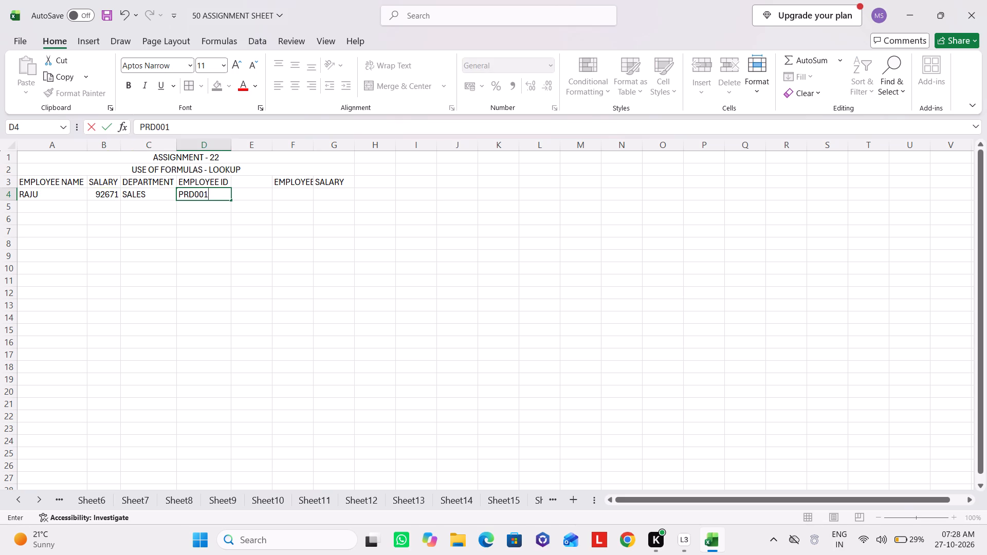
Fill the "ASSIGNMENT - 22" title row with standard orange.
left_click(104, 158)
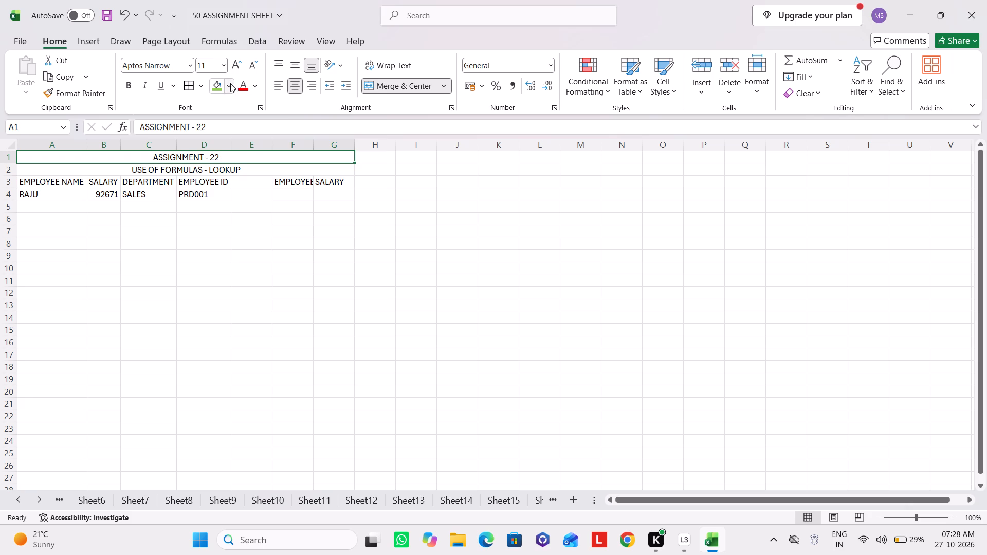
left_click(231, 83)
left_click(250, 283)
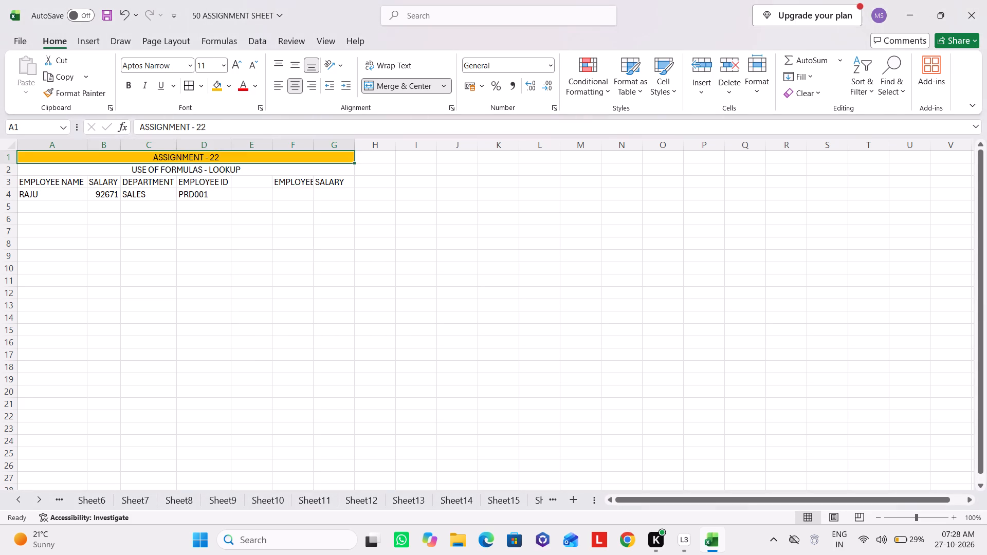
Fill the "USE OF FORMULAS - LOOKUP" heading row with light blue.
left_click(188, 165)
left_click(227, 87)
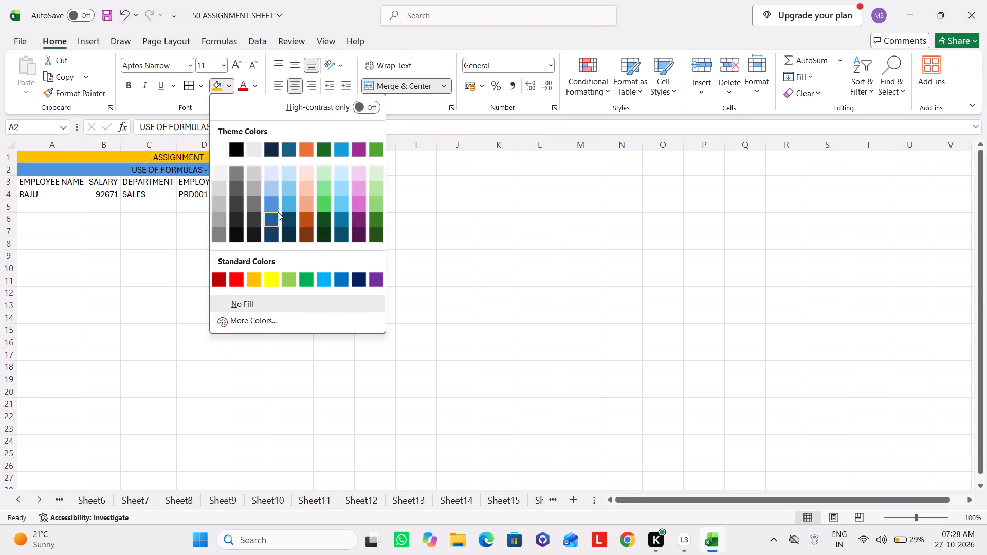
left_click(293, 189)
Fill the employee table headers A3:D3 with light green.
left_click_drag(54, 180, 178, 190)
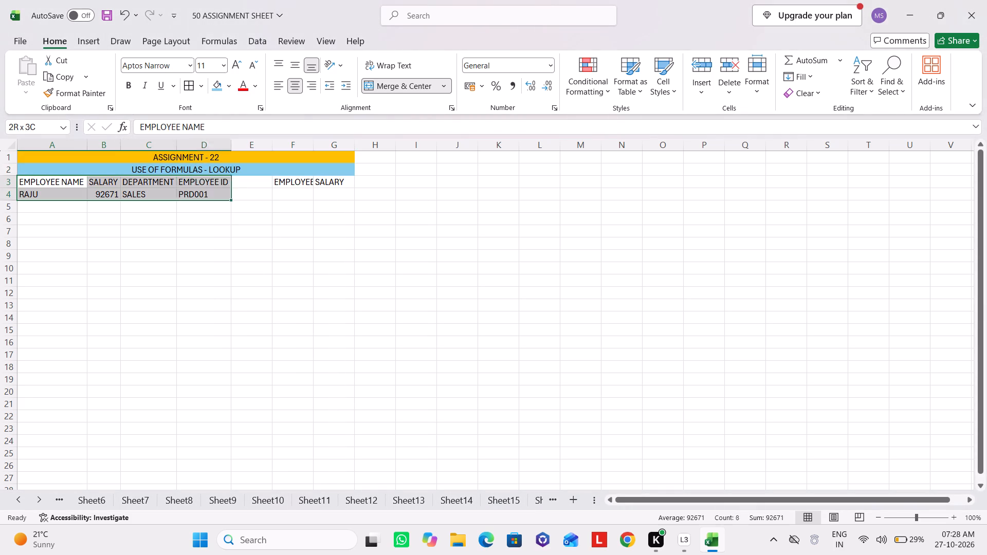
left_click_drag(178, 190, 225, 183)
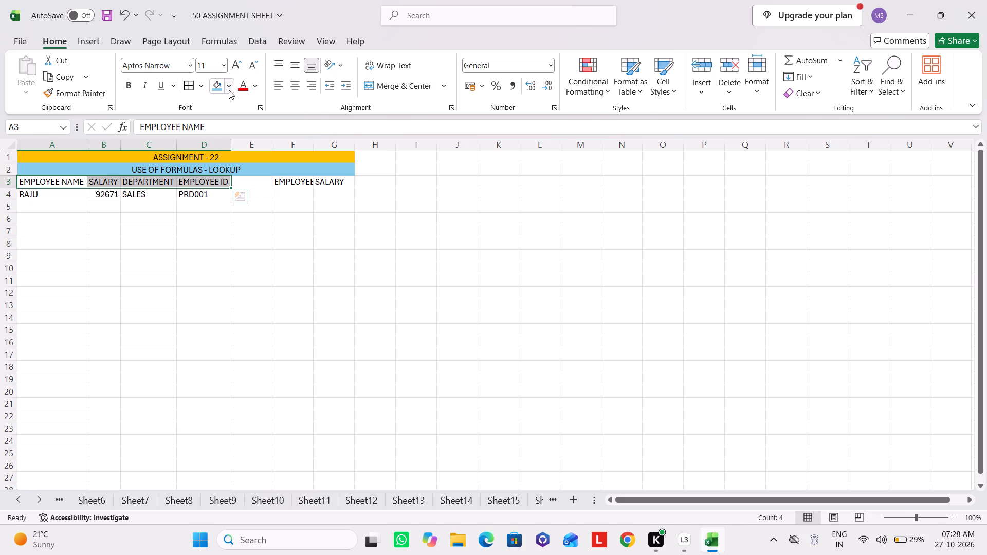
left_click(231, 91)
left_click(285, 279)
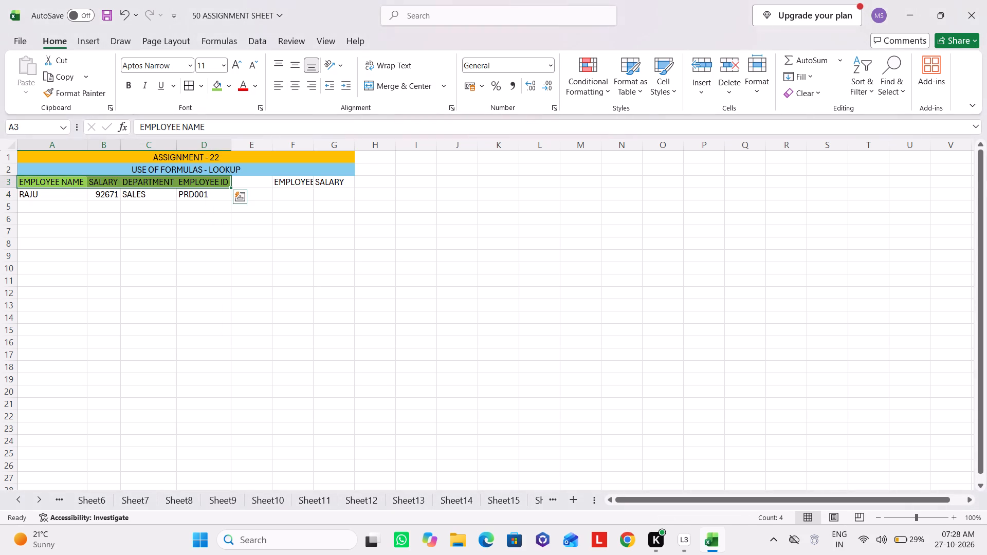
Fill the lookup table headers F3:G3 with the standard light green.
left_click_drag(287, 182, 323, 182)
left_click(228, 88)
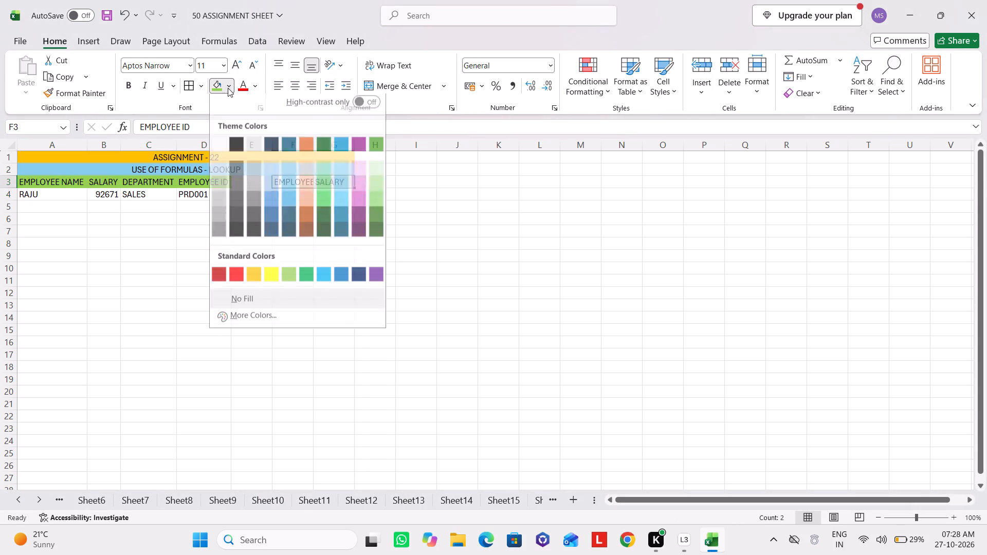
left_click(290, 276)
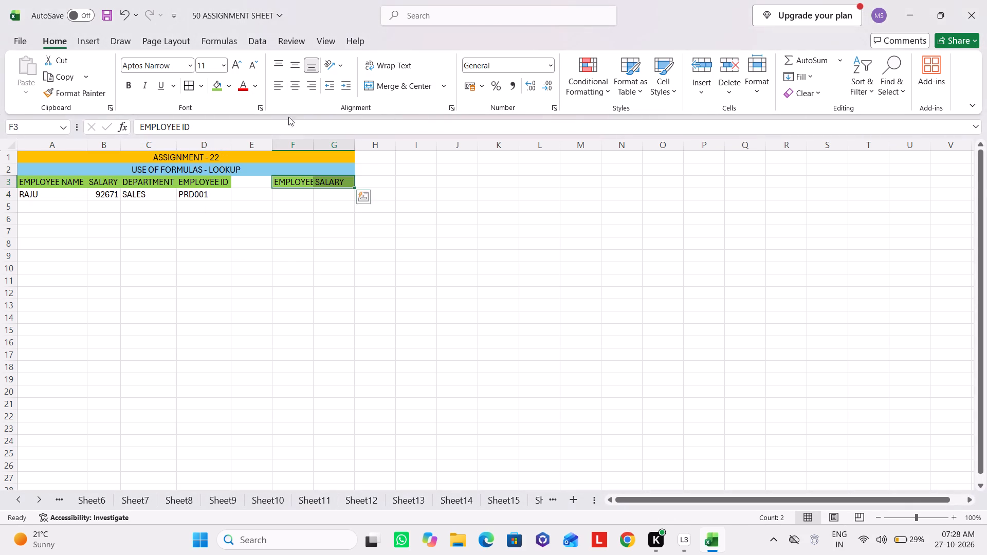
AutoFit the column widths for the range A1:G4.
left_click_drag(66, 160, 245, 198)
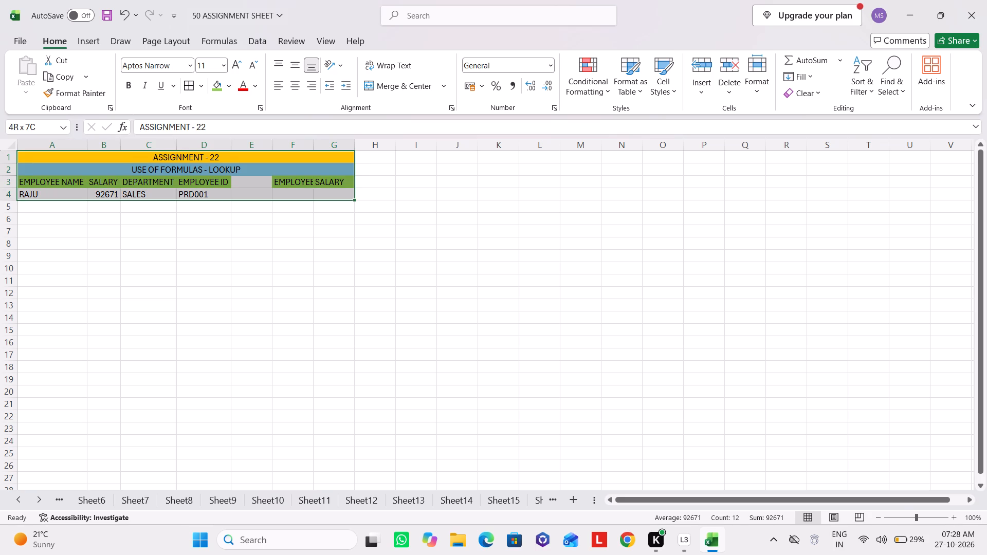
left_click_drag(245, 198, 242, 189)
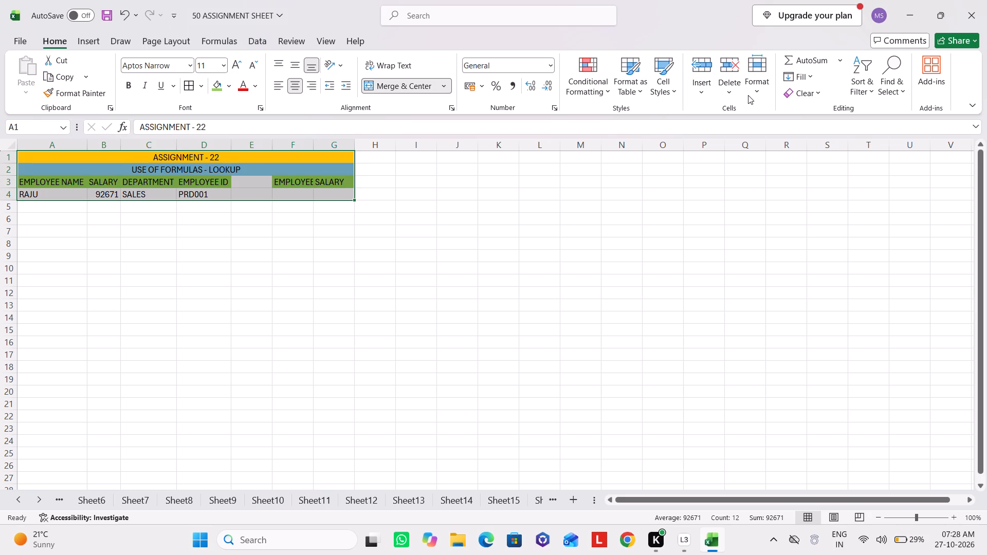
left_click(751, 91)
left_click(789, 185)
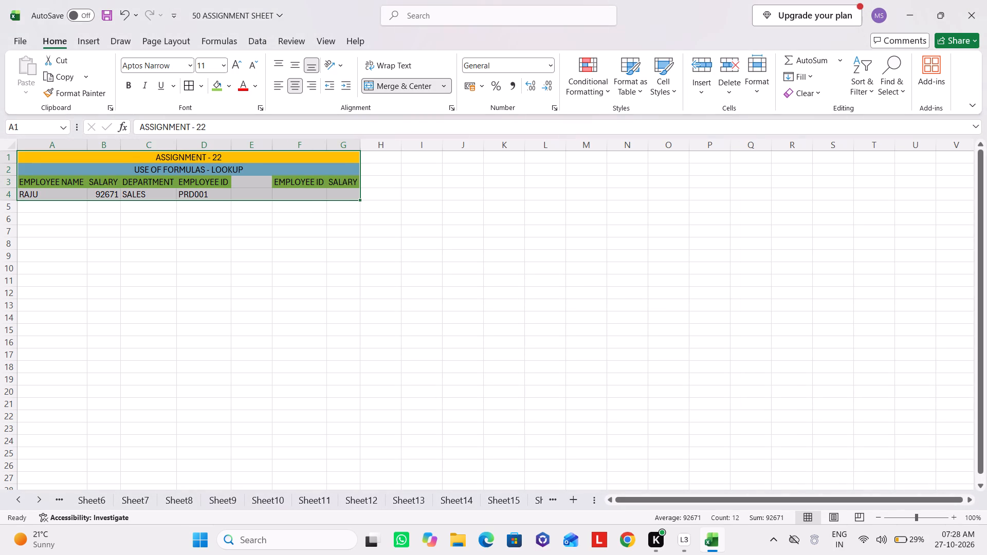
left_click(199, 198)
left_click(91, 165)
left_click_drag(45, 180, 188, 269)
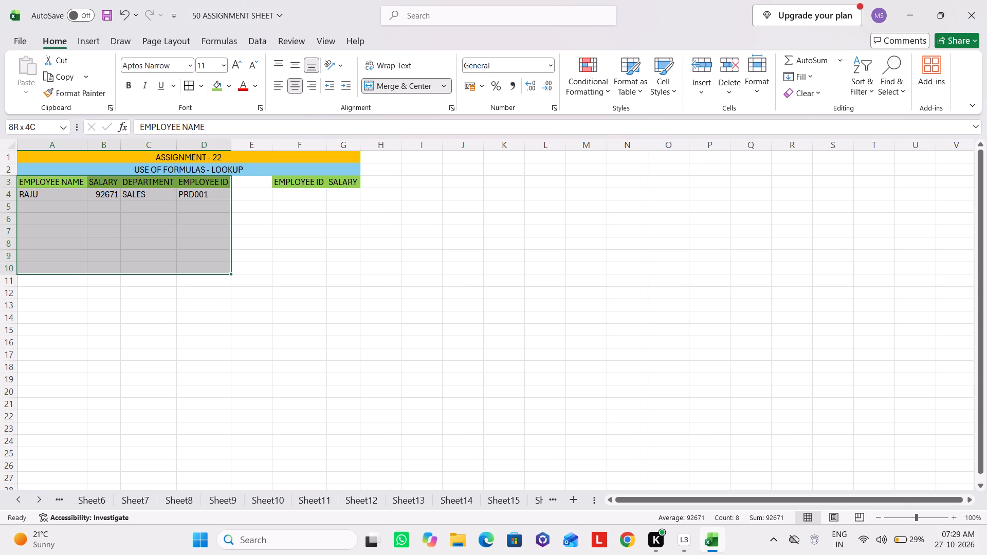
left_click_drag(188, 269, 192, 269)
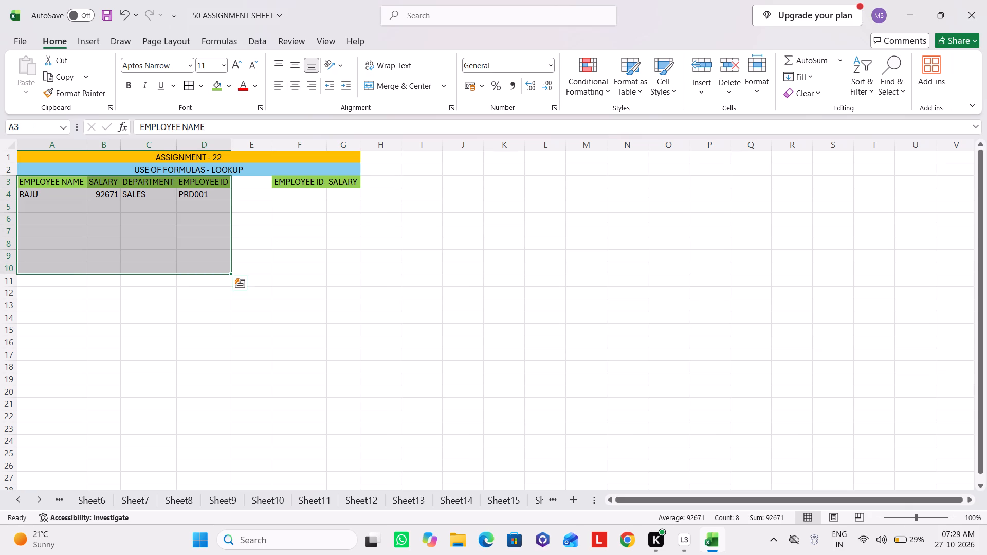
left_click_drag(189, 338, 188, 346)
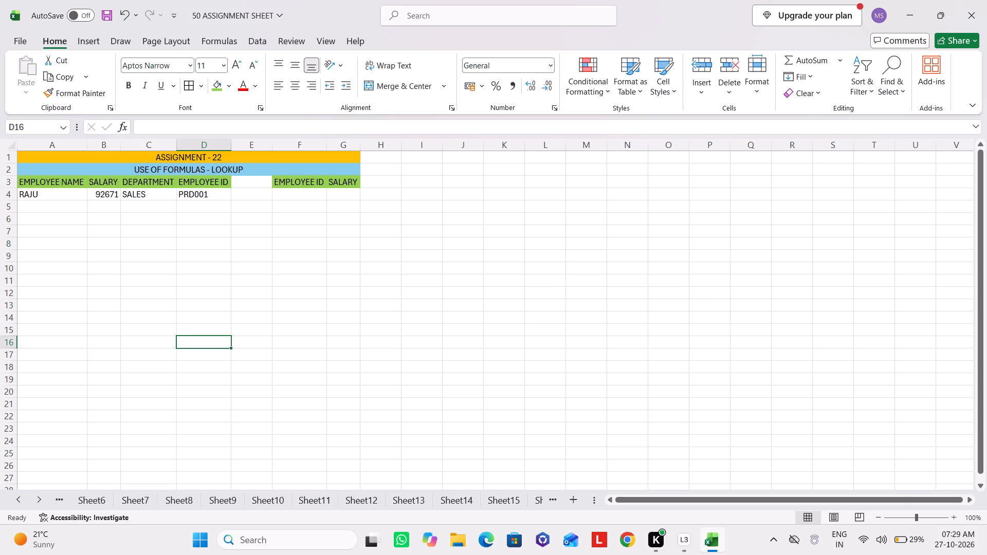
Enter the first lookup table record in F4:G4: employee ID PRD001 and salary 92671.
left_click(37, 207)
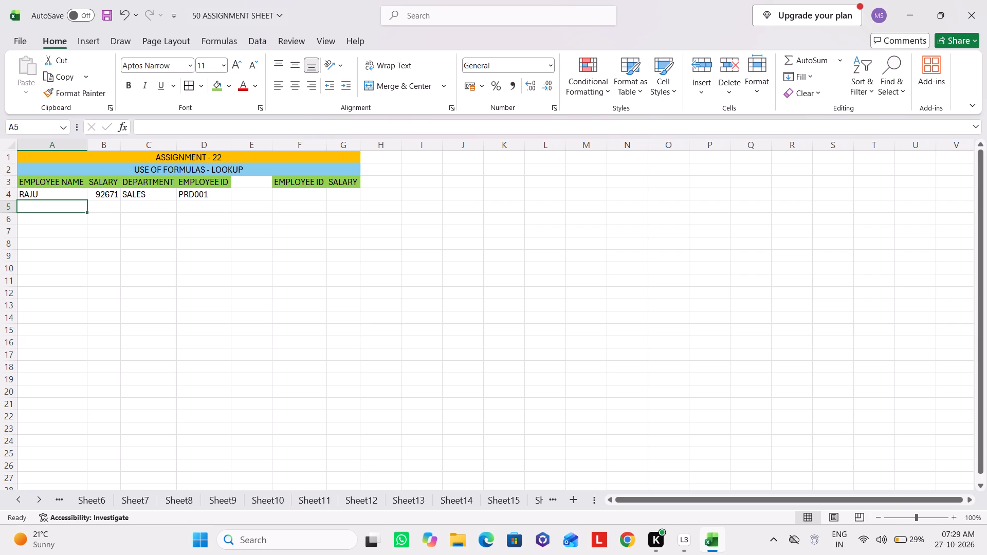
key("Up")
key("Tab")
key("Tab")
key("Tab")
key("Tab")
key("Tab")
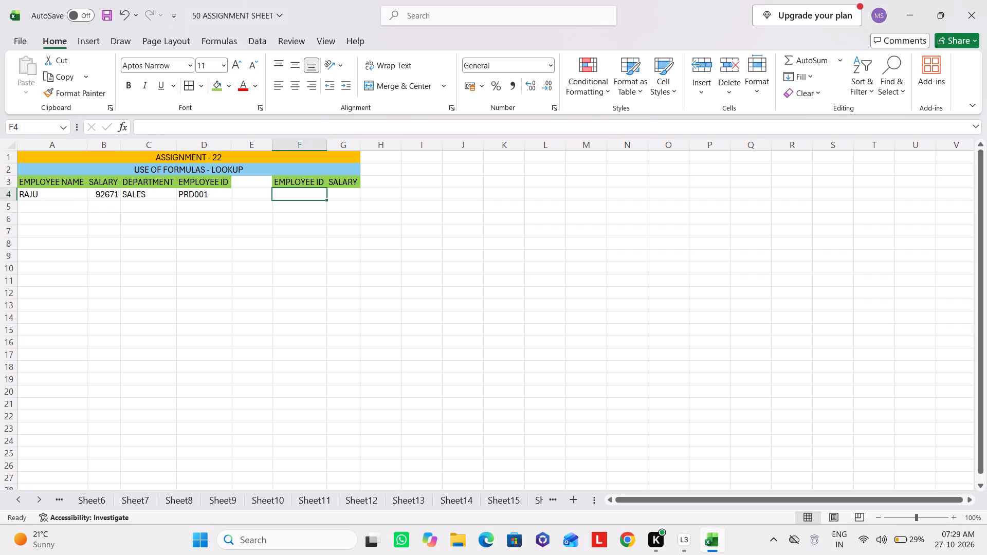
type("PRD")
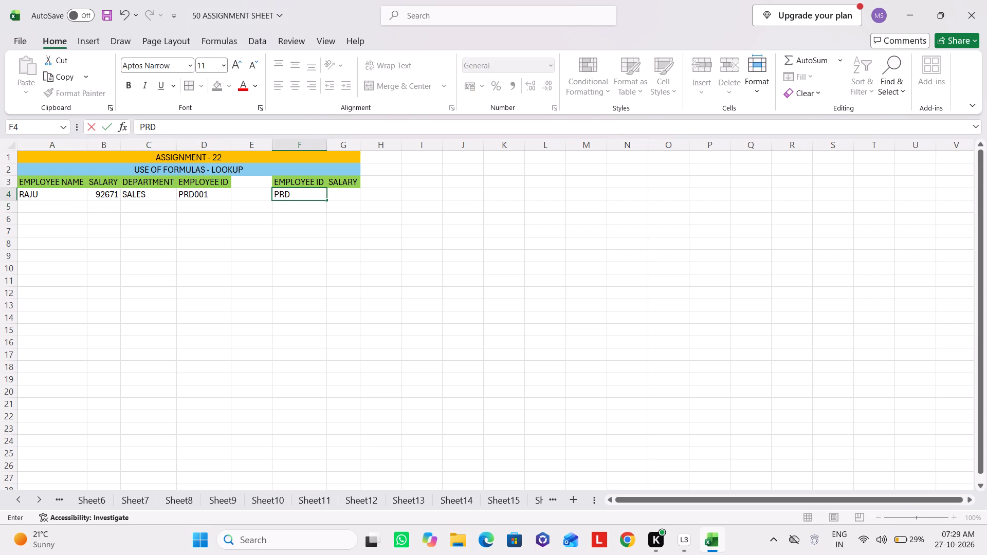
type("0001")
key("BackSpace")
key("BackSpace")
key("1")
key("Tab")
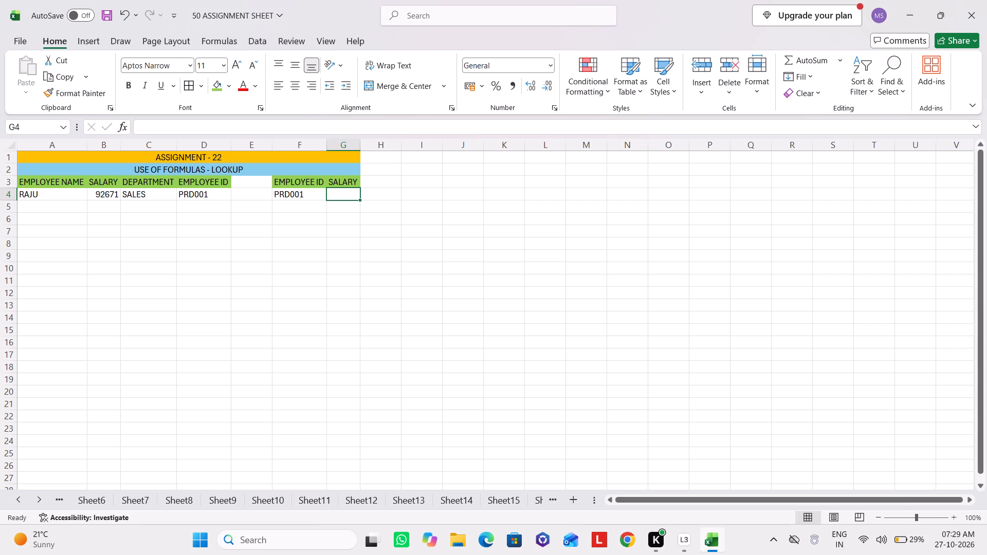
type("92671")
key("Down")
Enter the second employee record in row 5: RAMESH, 84120, OPERATIONS, PRD002.
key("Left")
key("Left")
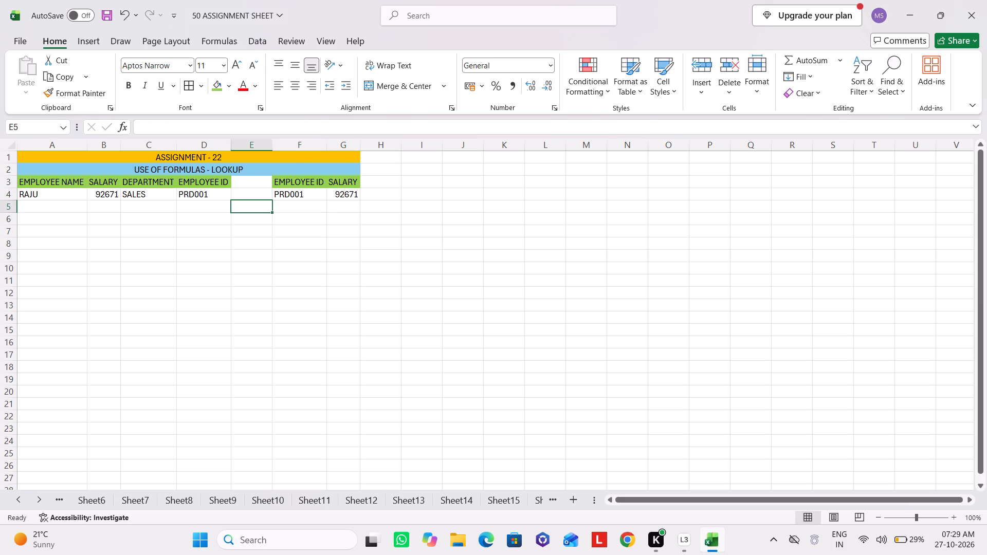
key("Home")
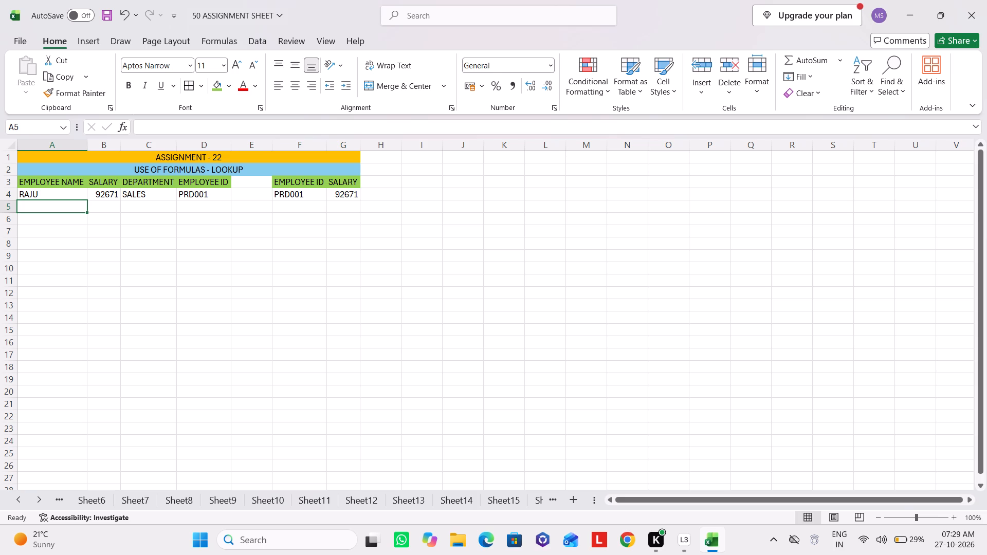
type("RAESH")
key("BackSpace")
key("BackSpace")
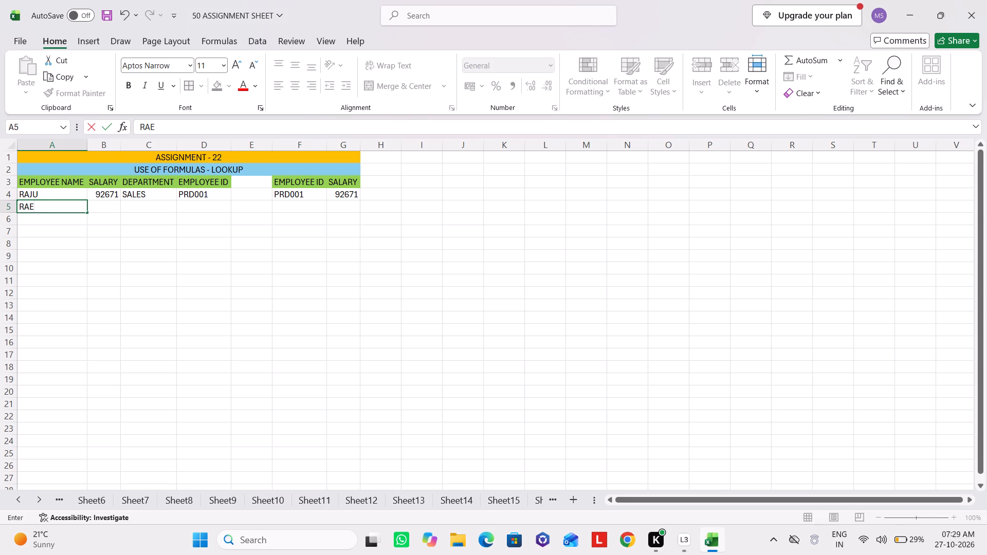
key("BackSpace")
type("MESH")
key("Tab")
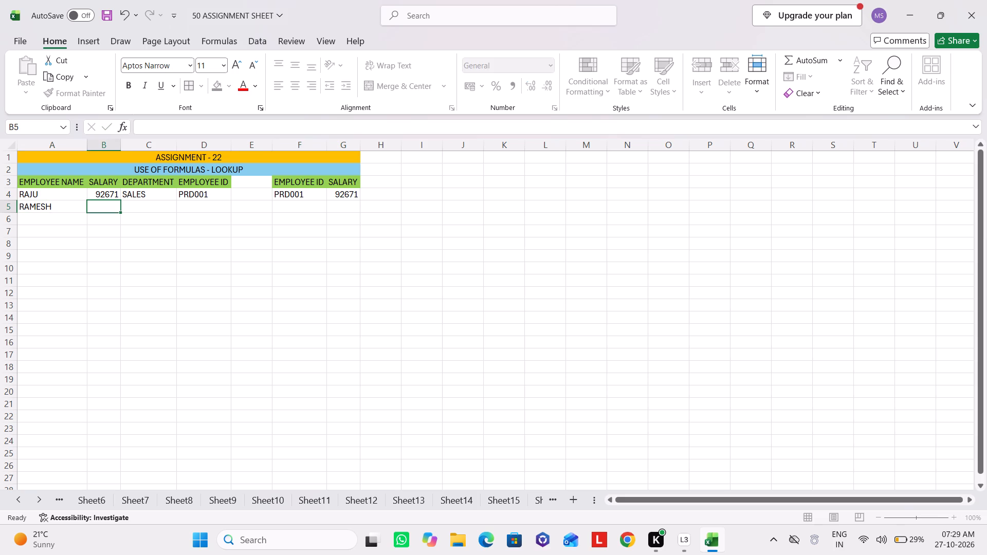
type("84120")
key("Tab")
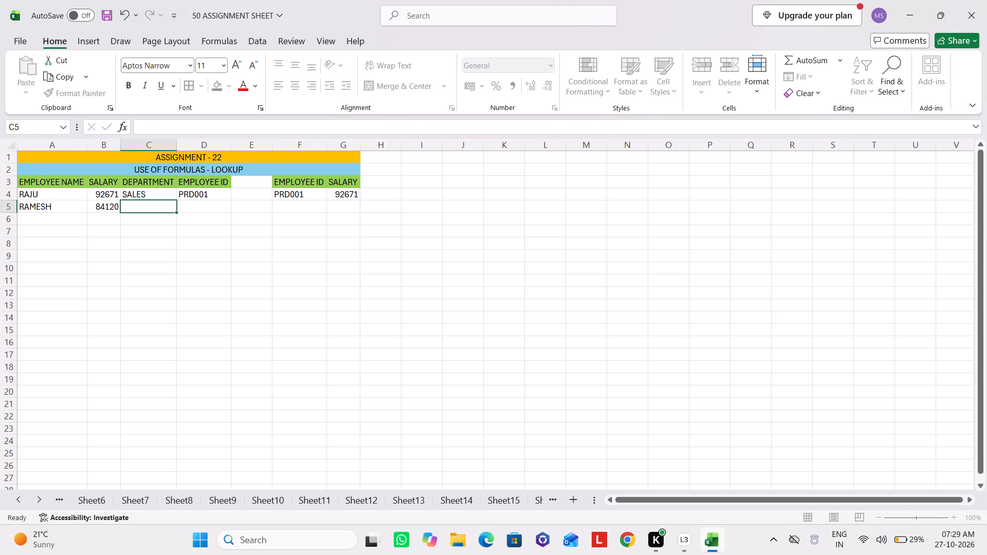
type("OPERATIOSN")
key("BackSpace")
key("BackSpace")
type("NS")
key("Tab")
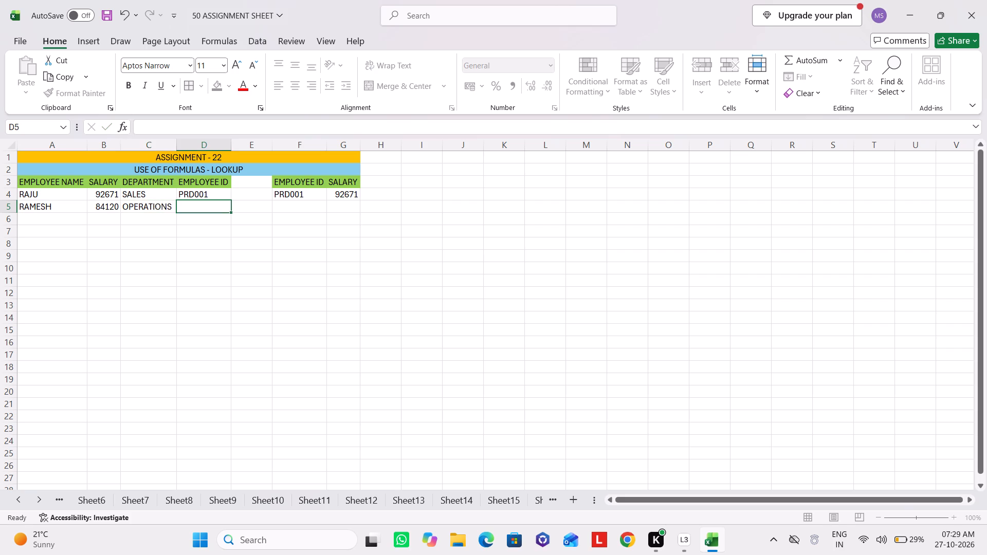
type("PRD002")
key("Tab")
Enter employee ID PRD002 in cell F5 of the lookup table.
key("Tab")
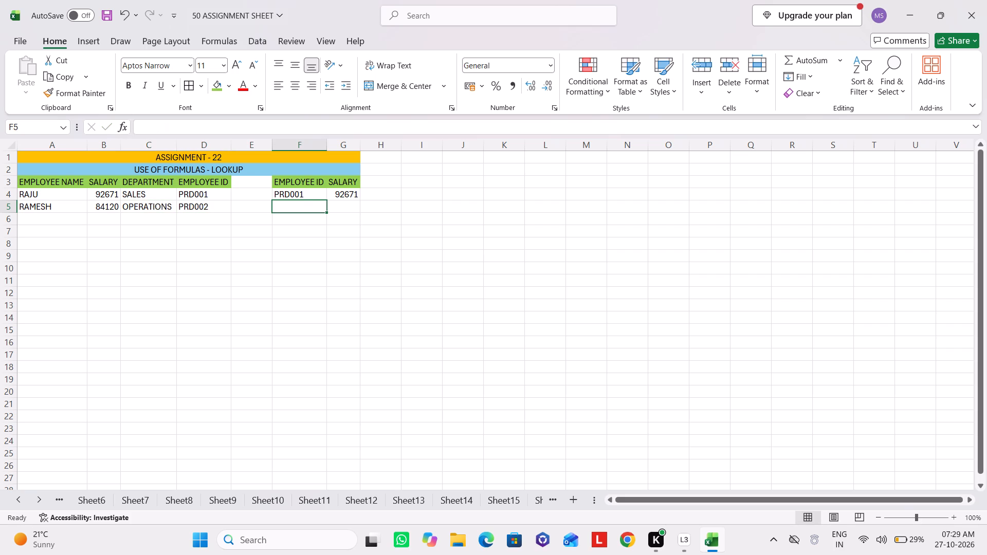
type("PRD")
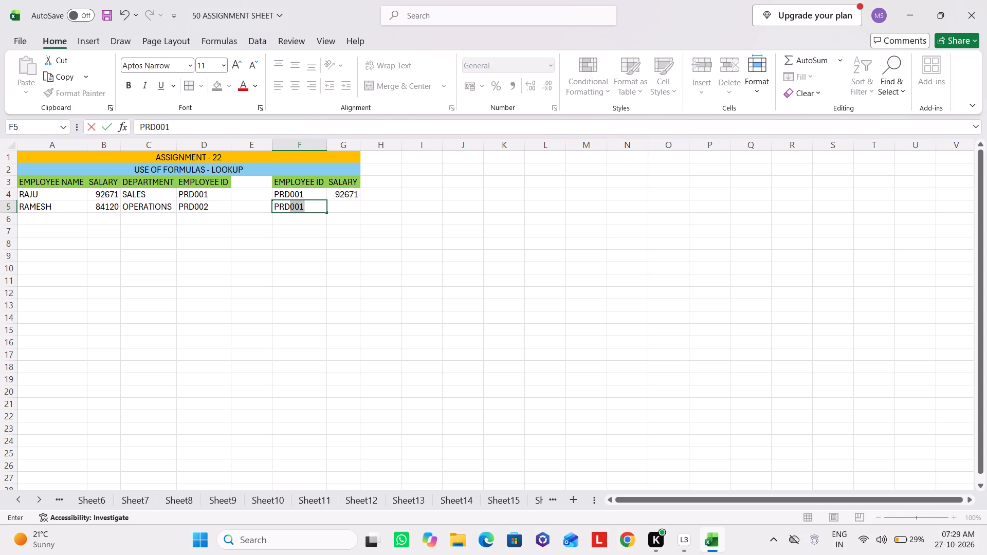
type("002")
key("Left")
Enter the employee names RAMILA and RAJESHWARI in A6:A7.
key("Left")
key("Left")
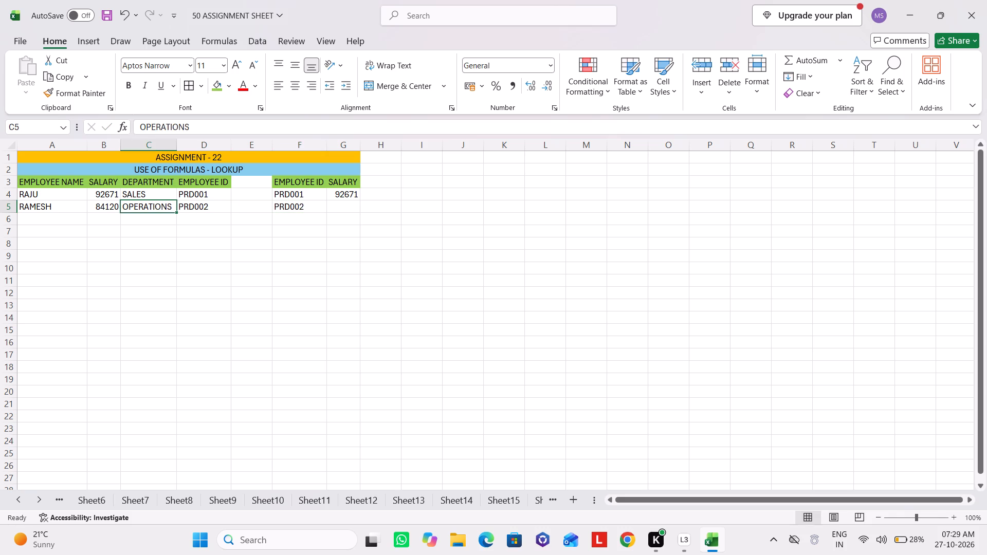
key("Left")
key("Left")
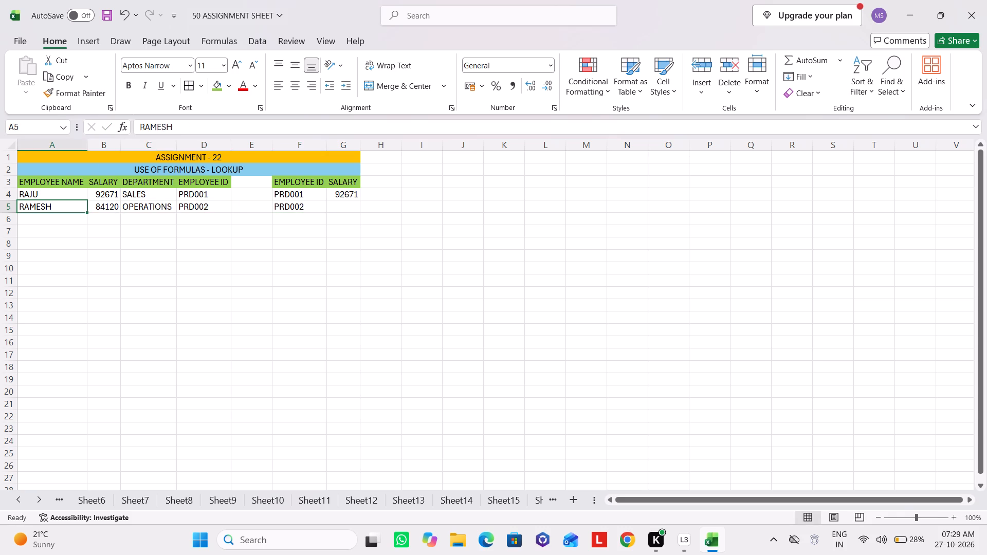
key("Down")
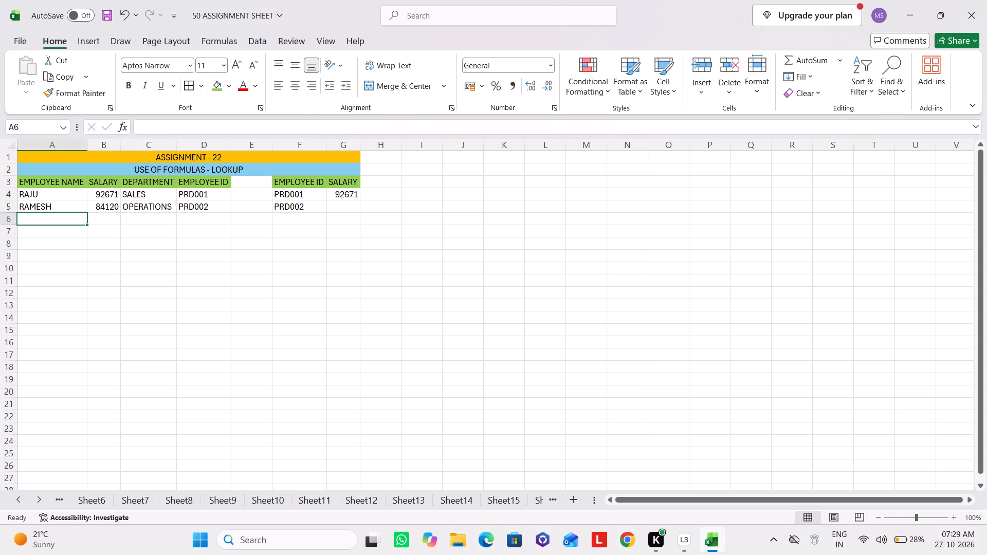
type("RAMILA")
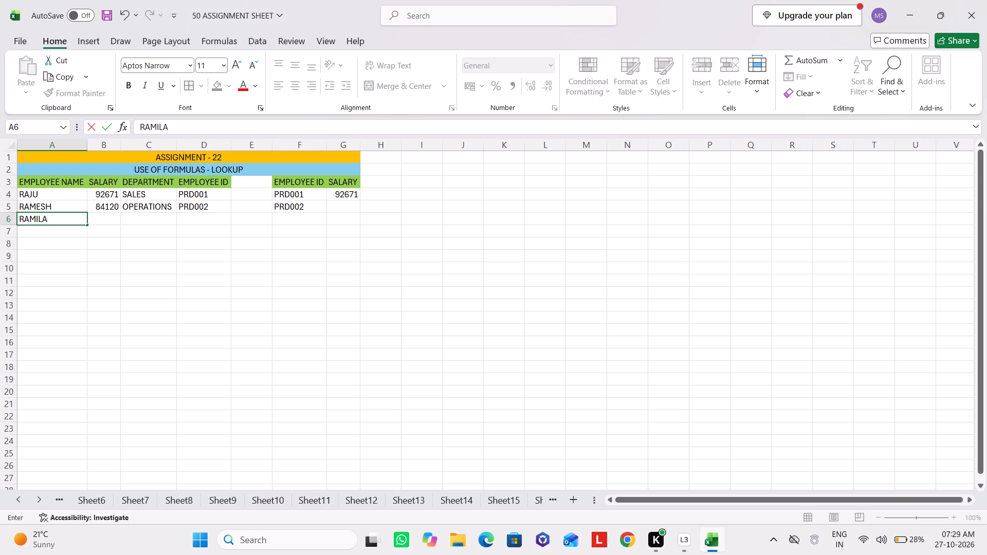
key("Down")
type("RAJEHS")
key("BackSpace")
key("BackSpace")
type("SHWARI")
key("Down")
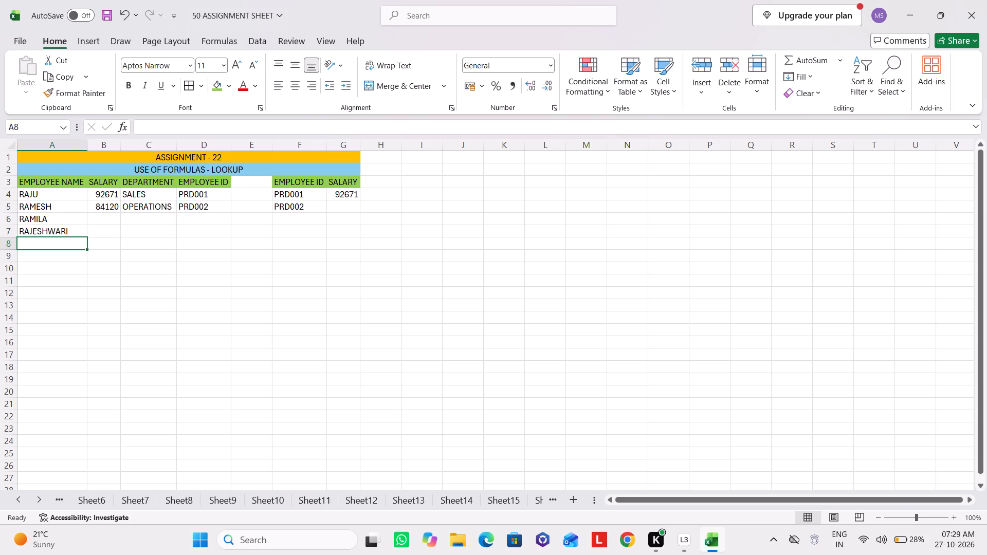
Enter the employee names KARAN, ROHITH, JACOB and FLEMING in A8:A11.
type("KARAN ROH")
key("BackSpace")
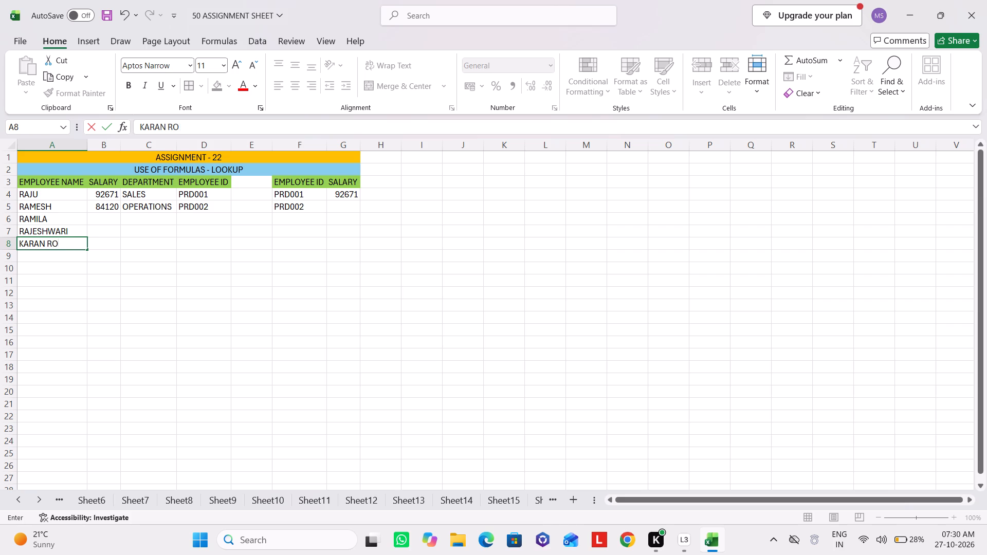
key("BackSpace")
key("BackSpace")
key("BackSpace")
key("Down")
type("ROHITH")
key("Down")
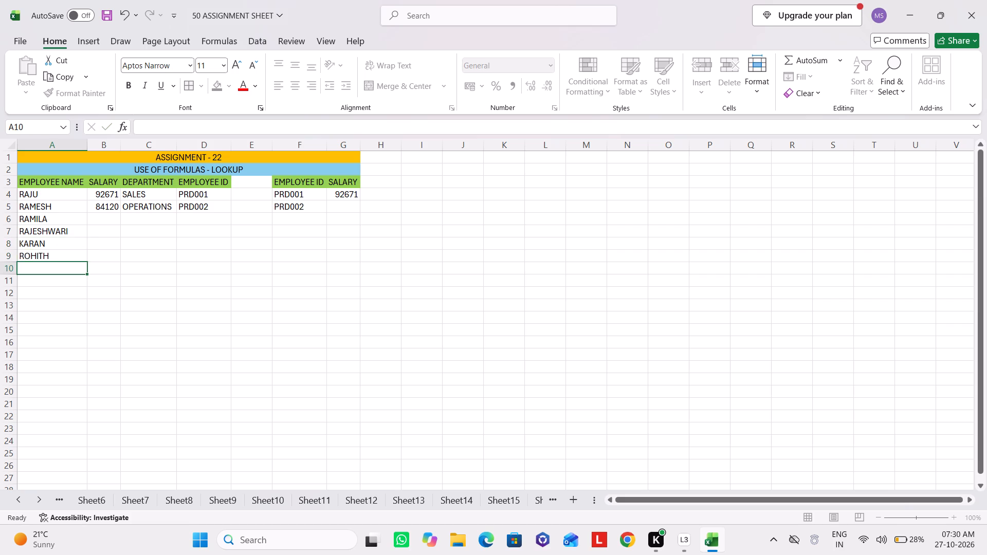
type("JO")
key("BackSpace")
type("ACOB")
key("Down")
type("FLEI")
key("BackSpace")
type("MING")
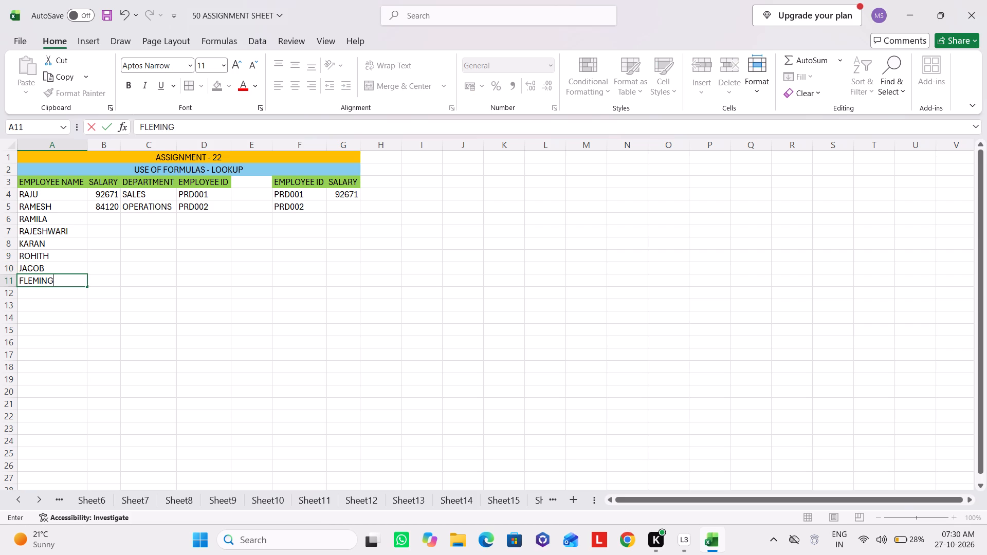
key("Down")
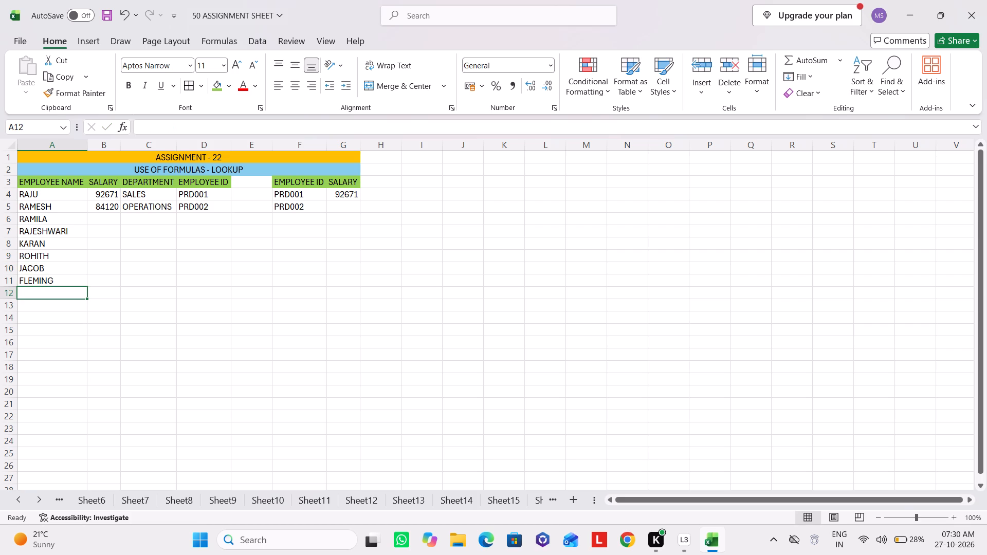
Enter the employee names NAVYA, KAVYA, SANTOSH and SHANKAR in A12:A15.
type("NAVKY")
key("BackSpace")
key("BackSpace")
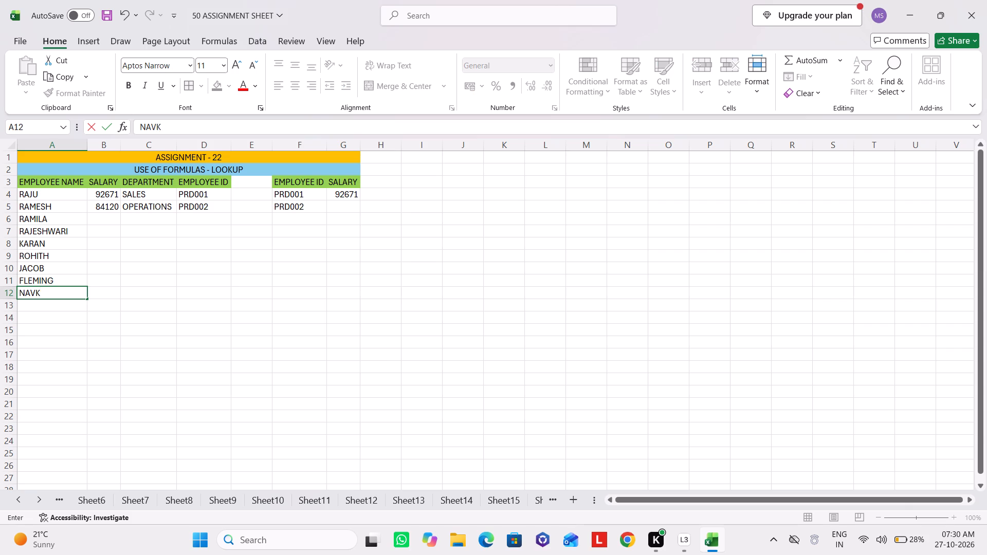
type("YA")
key("Down")
type("KAVYA")
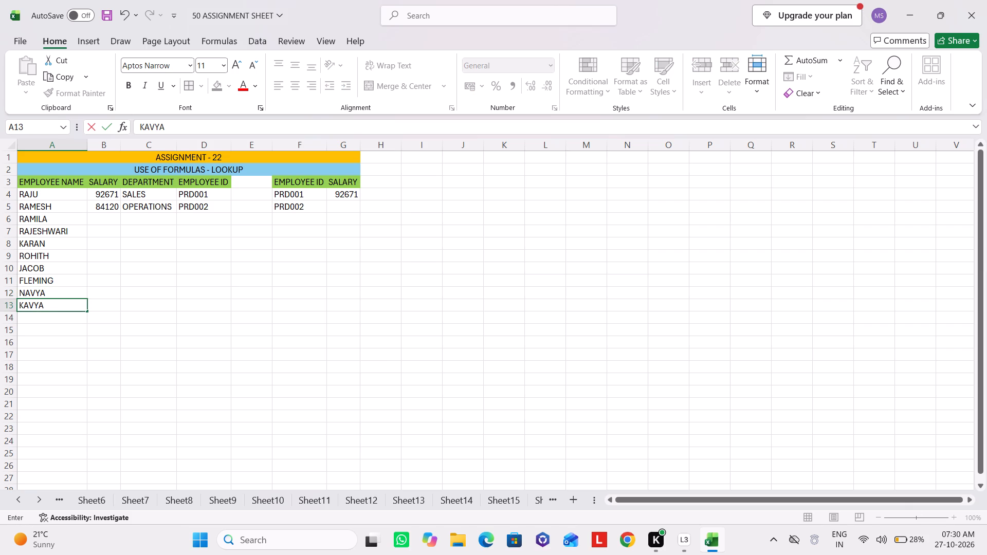
key("Down")
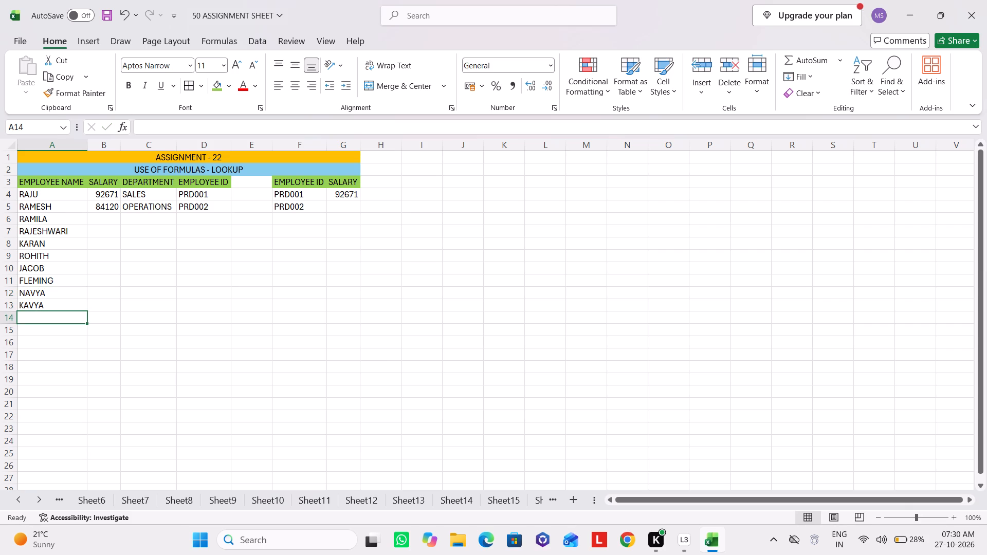
type("SANTOSH")
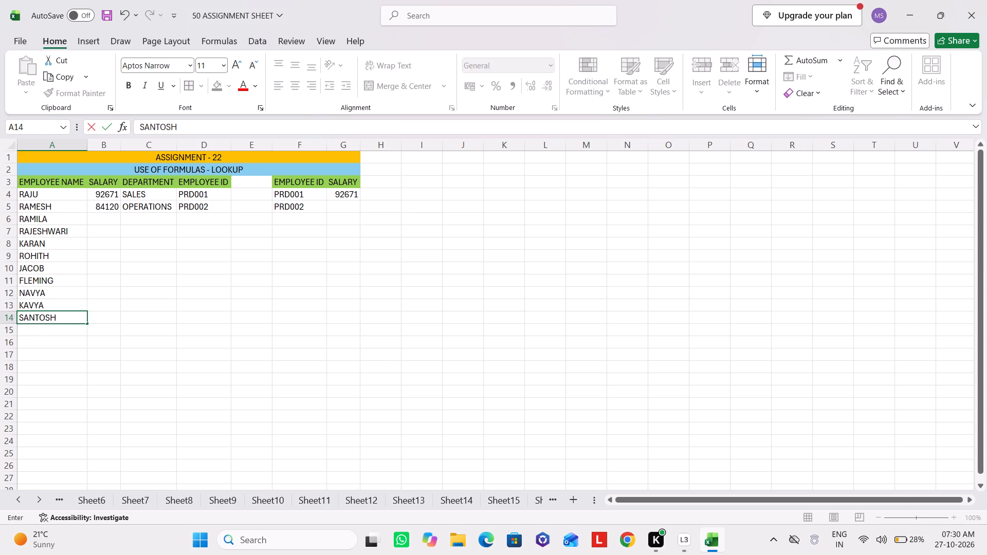
key("Down")
type("SHANKAR")
key("Down")
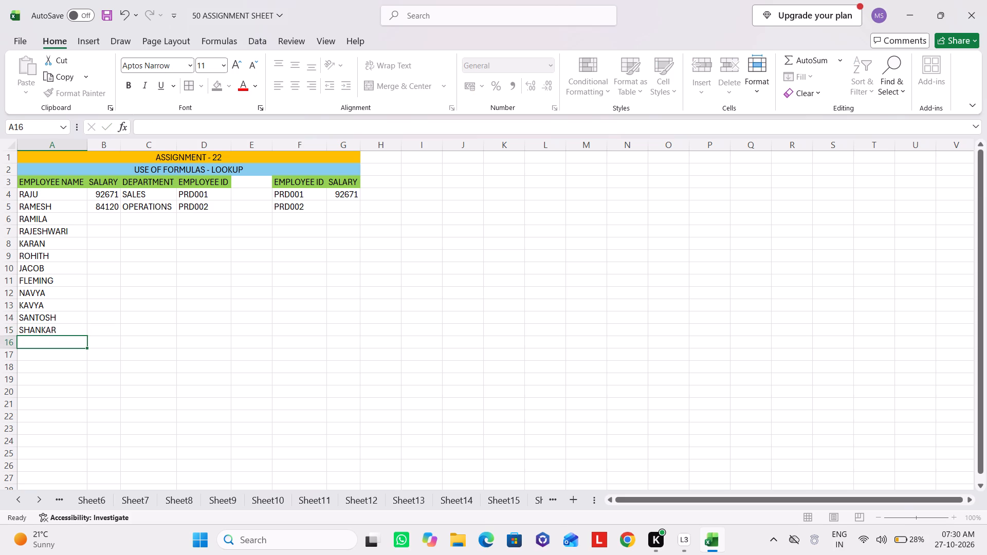
Enter the employee names RAJESH, MAHESH, HEMARAJ and NAGARAJ in A16:A19.
type("RAJESH")
key("BackSpace")
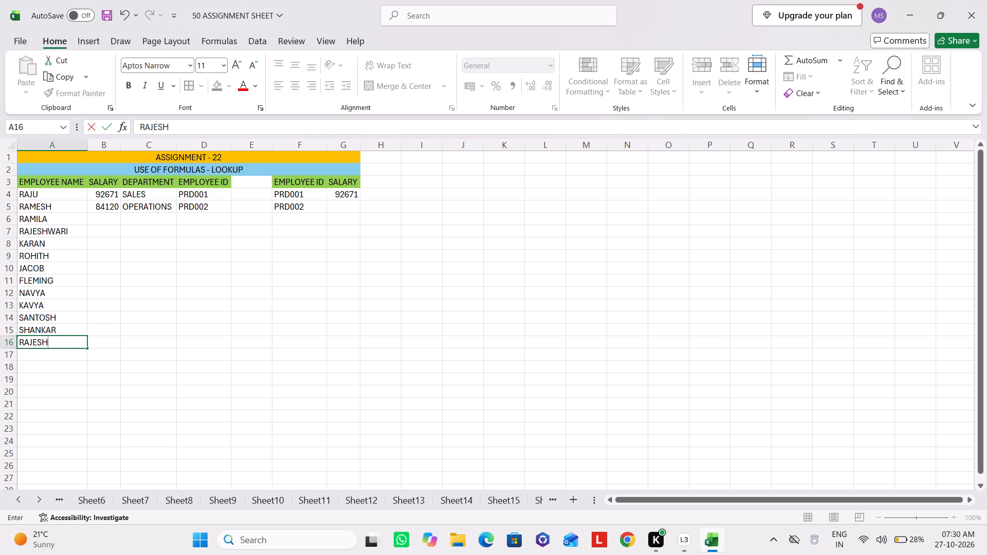
key("Down")
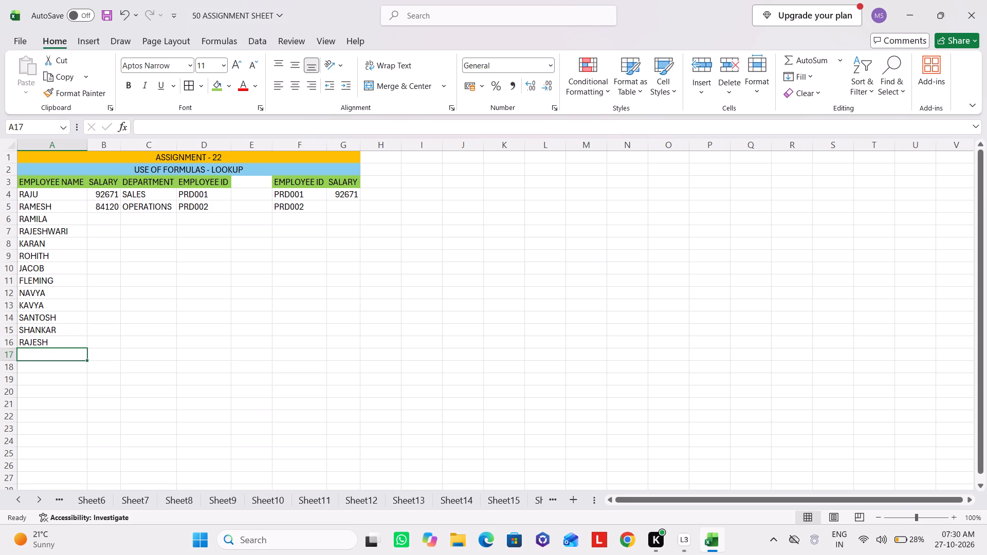
type("MAHES")
key("h")
key("Down")
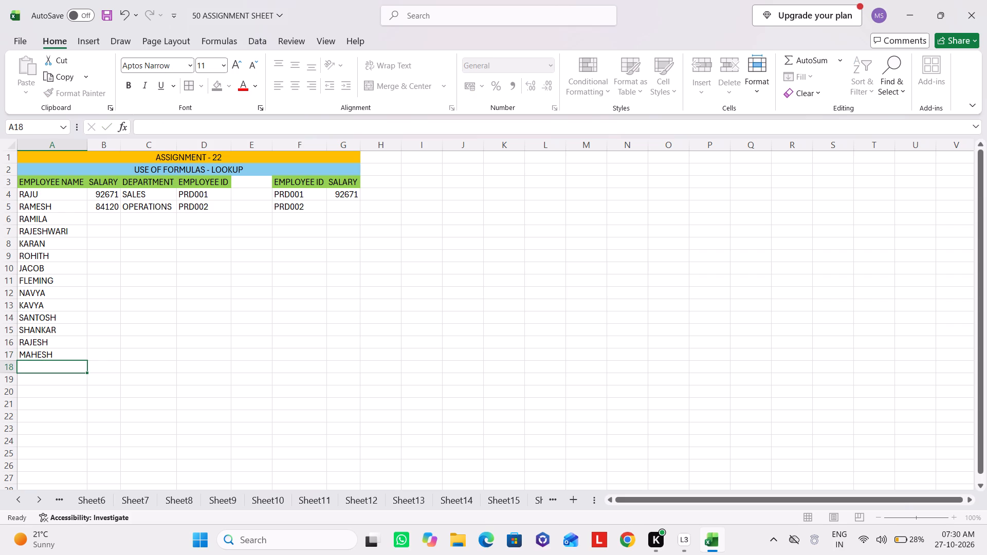
type("HE")
type("MARAJ")
key("Down")
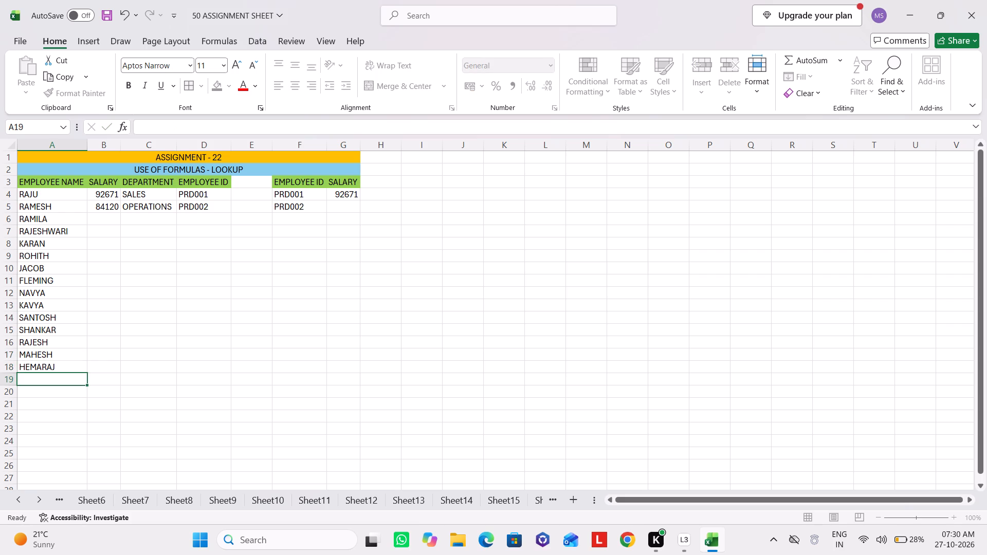
type("NAGARAJ")
key("Down")
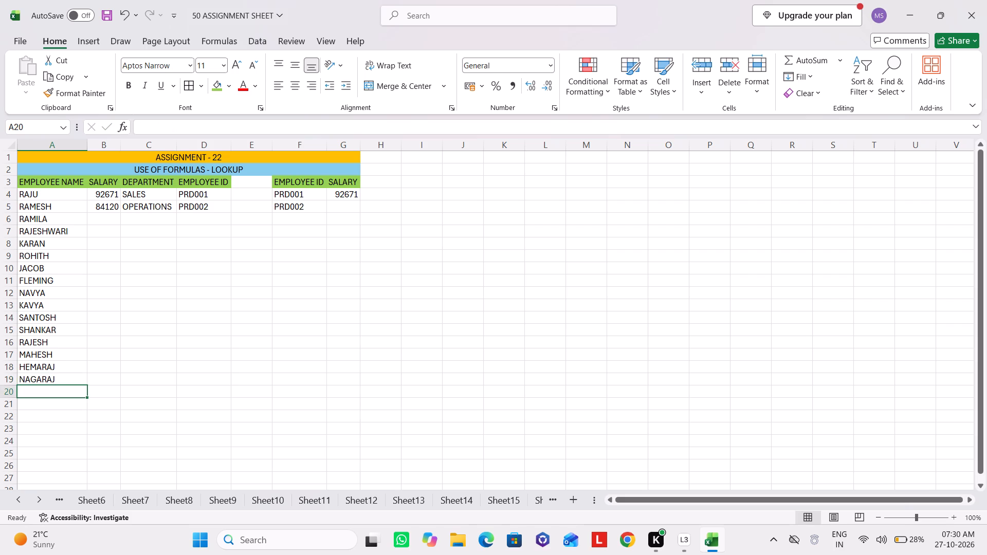
Enter the employee names JOHNSON, DAVID, ANDERSON and PETER in A20:A23.
type("JOHNSON")
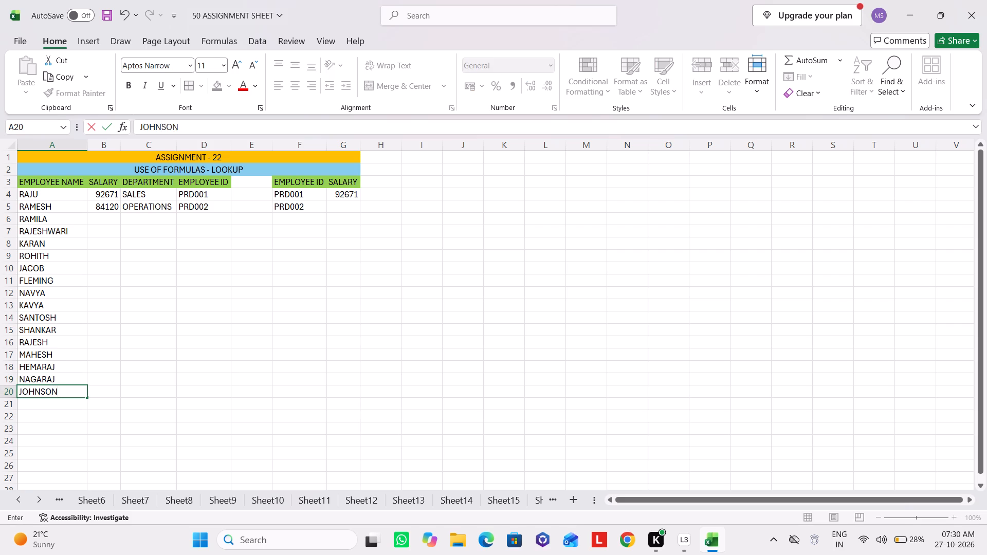
key("Down")
type("DAVID")
key("Down")
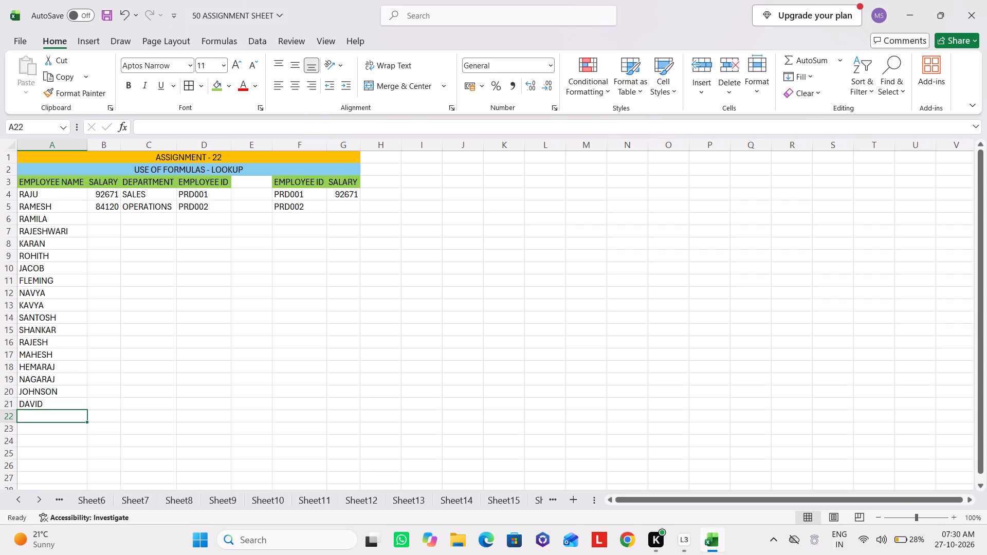
type("ANDERSON")
key("Down")
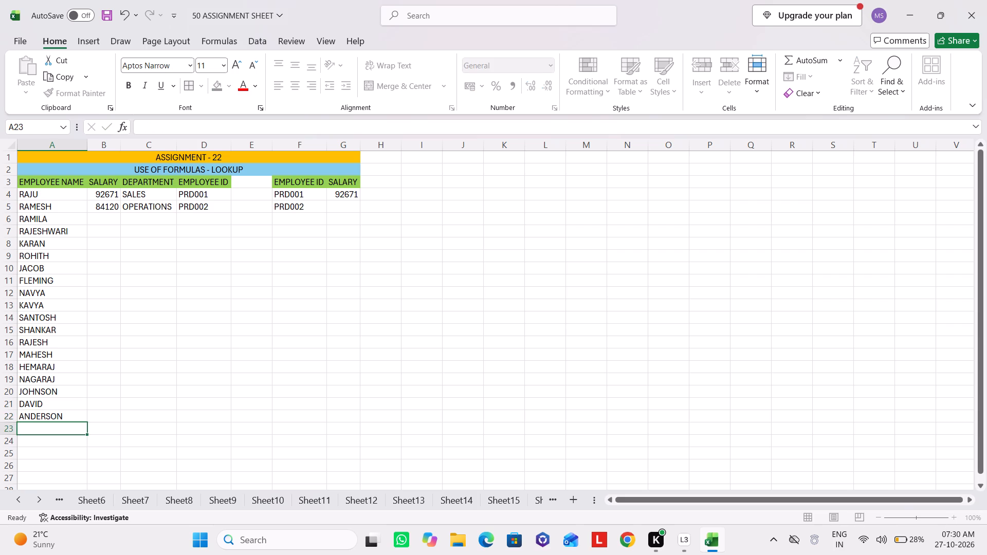
type("PETER")
Enter the salaries 50793, 77833 and 58914 in B6:B8.
left_click(96, 219)
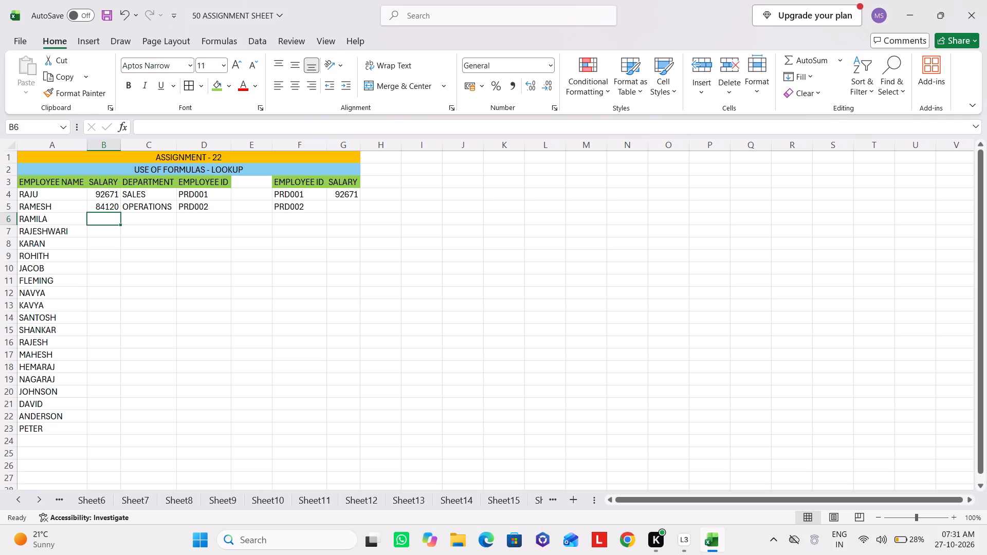
type("5079")
key("3")
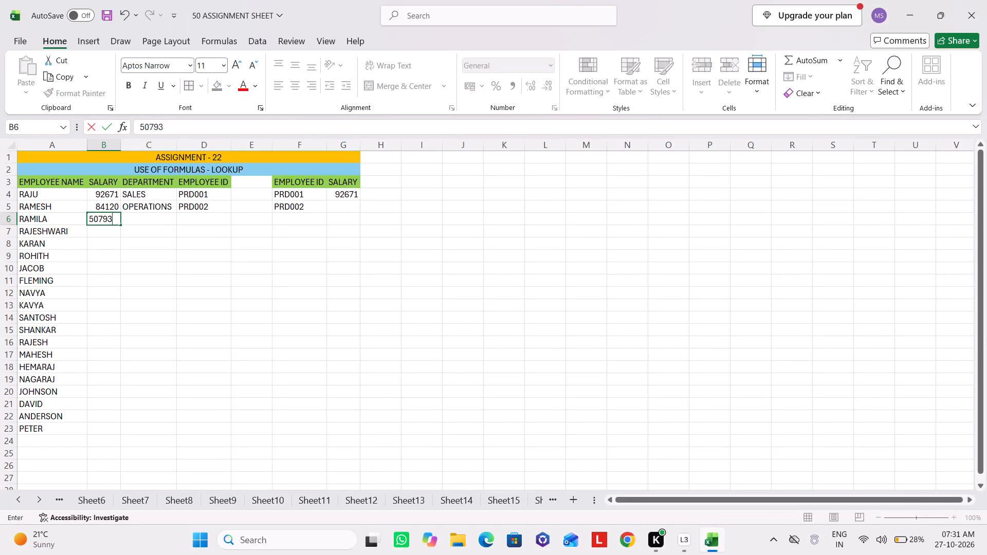
key("Down")
type("77833")
key("Down")
type("58914")
key("Up")
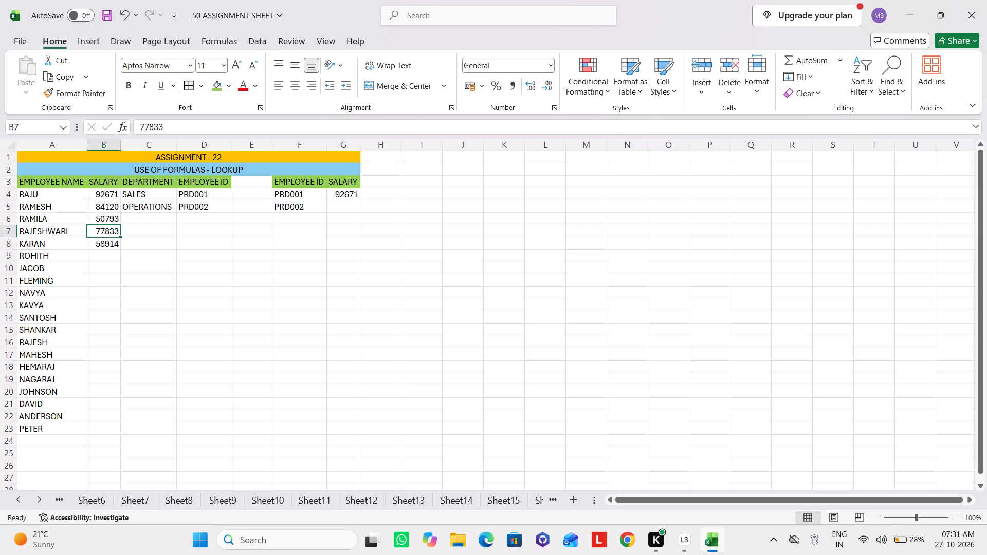
key("Down")
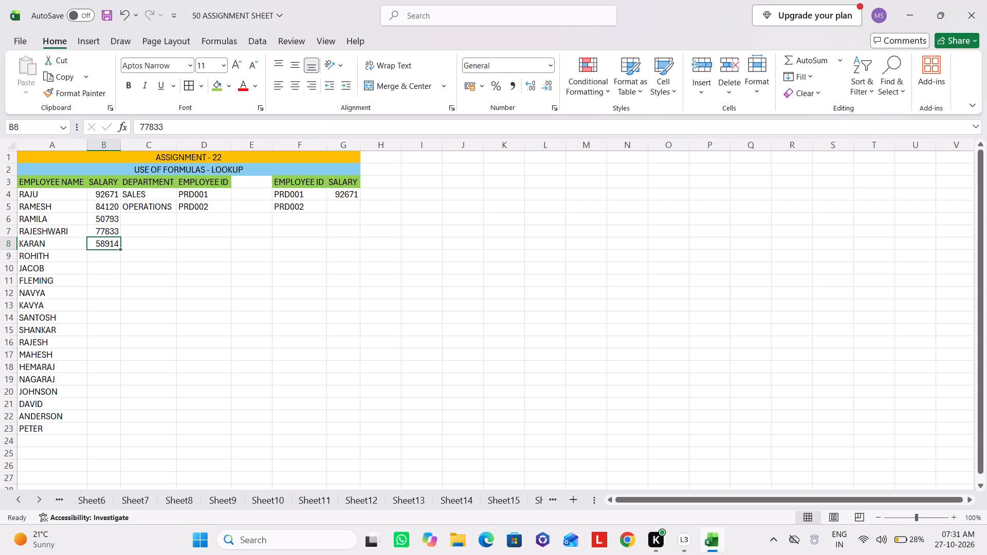
Enter the salaries 51096, 83735 and 74418 in B9:B11.
key("Down")
type("51096")
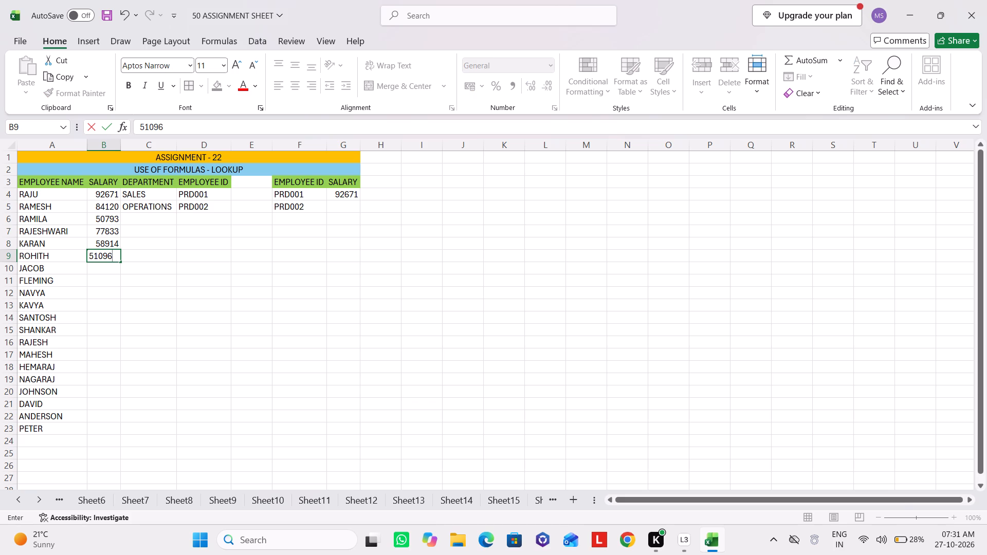
key("Down")
type("83")
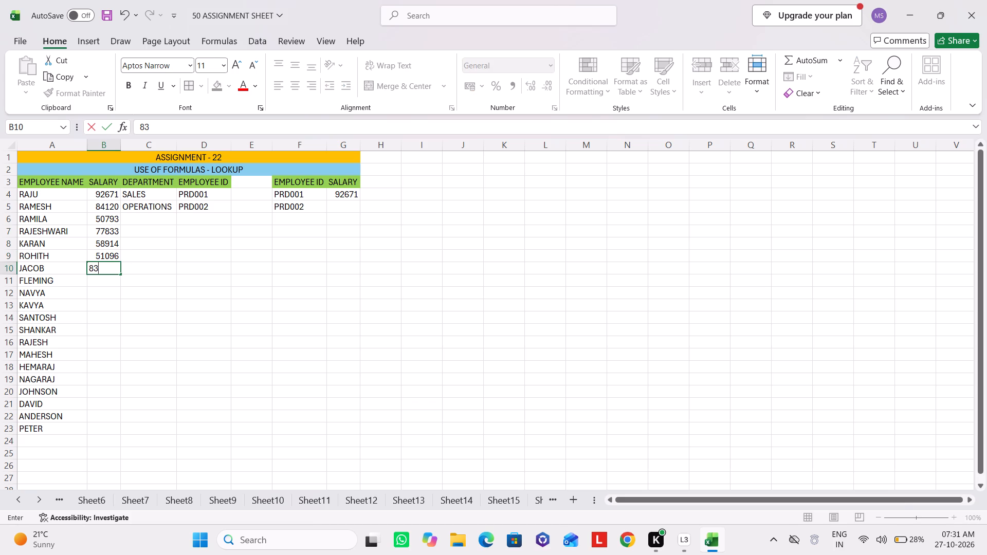
type("735")
key("Down")
type("74418")
key("Down")
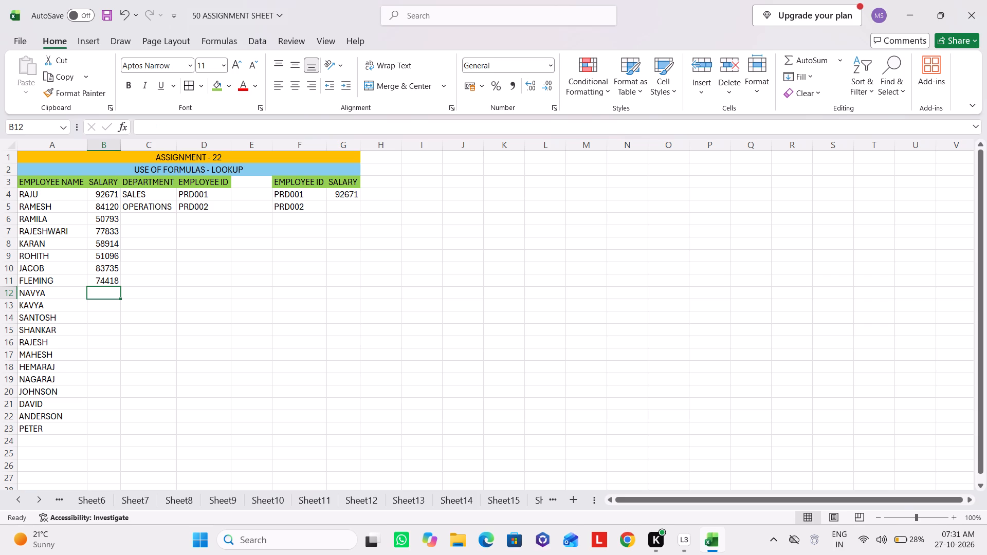
Enter the salaries 51366, 54600, 93509, 80105 and 60802 in B12:B16.
type("51366")
key("Down")
type("54600")
key("Down")
type("93509")
key("Down")
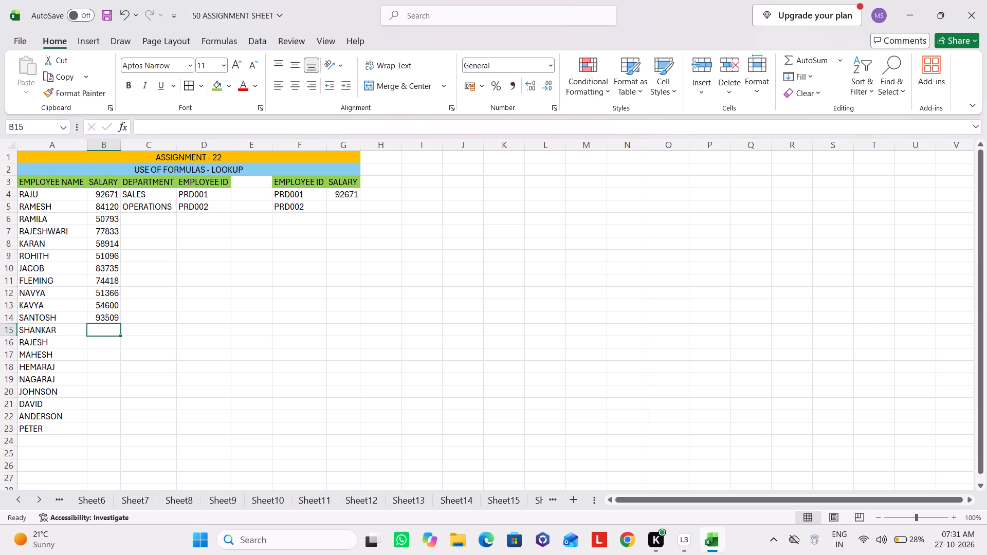
type("80105")
key("Down")
type("60802")
key("Down")
Enter the salaries 76260, 88965, 63288 and 45742 in B17:B20.
type("76")
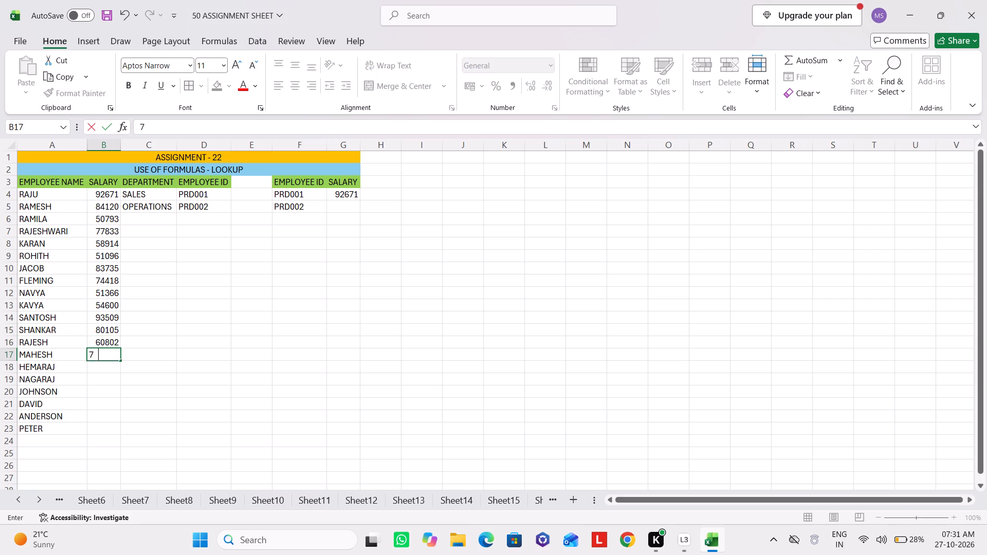
type("260")
key("Down")
type("88965")
key("Down")
type("63288")
key("Down")
type("45742")
key("Down")
Enter the salaries 88354, 76641 and 61678 in B21:B23.
type("88354")
key("Down")
type("764")
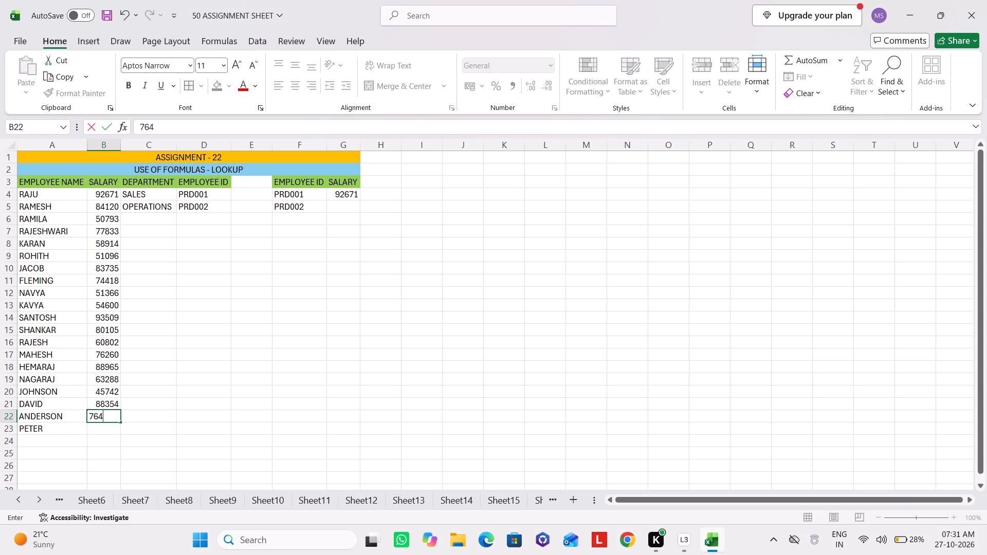
key("BackSpace")
type("641")
key("Down")
type("61678")
Enter the departments MARKETING, HR and FINANCE in C6:C8.
left_click(136, 217)
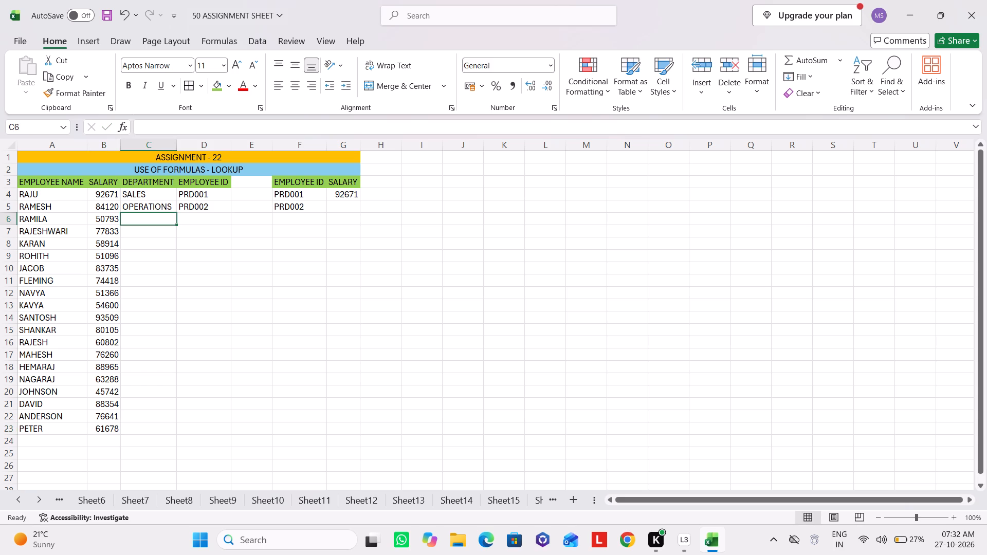
type("MAKR")
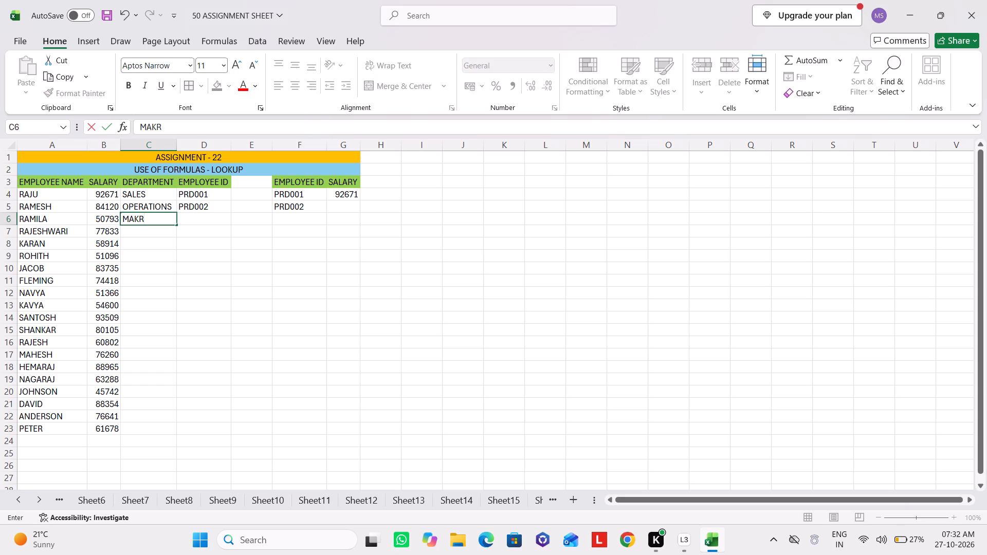
key("BackSpace")
key("BackSpace")
type("RKETING")
key("space")
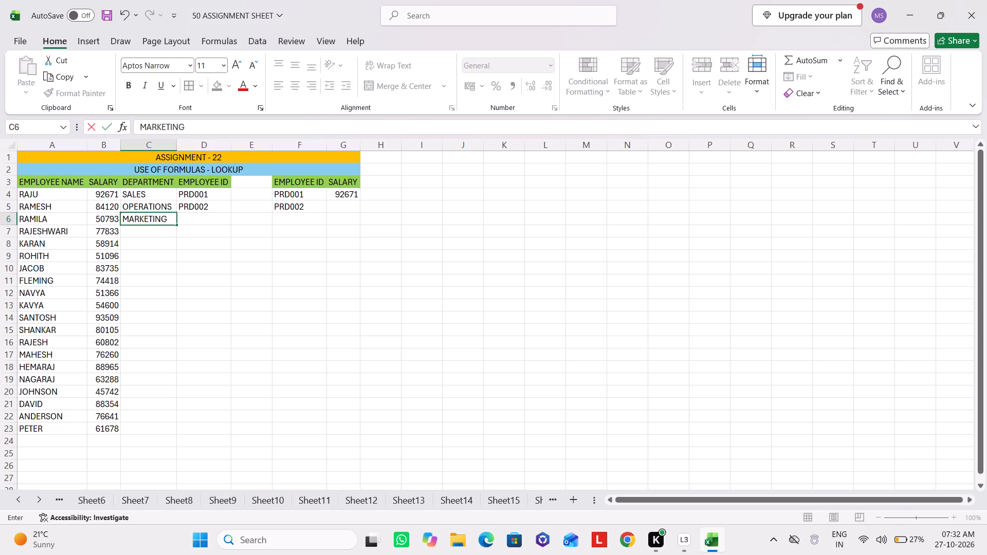
key("Down")
type("HR")
key("Down")
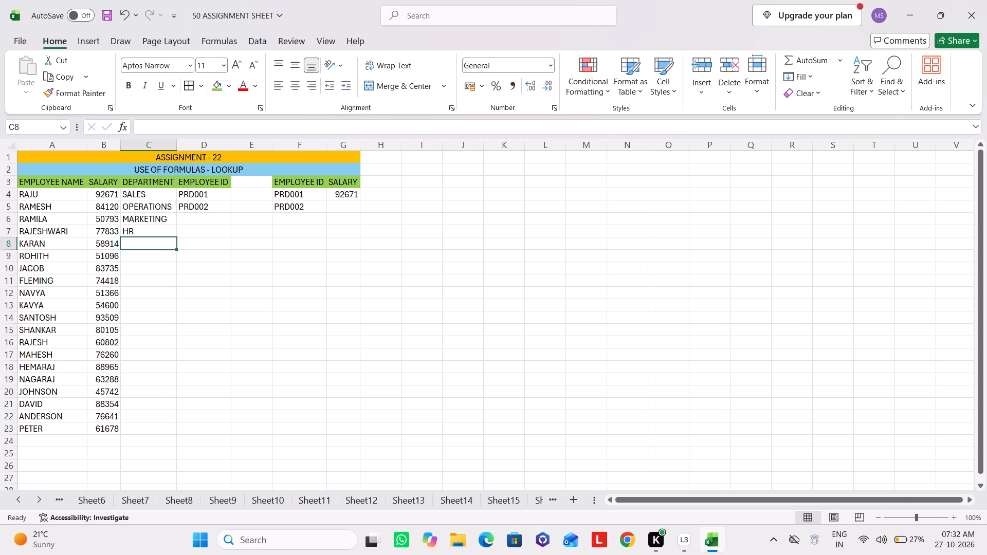
type("FINANCE")
key("Down")
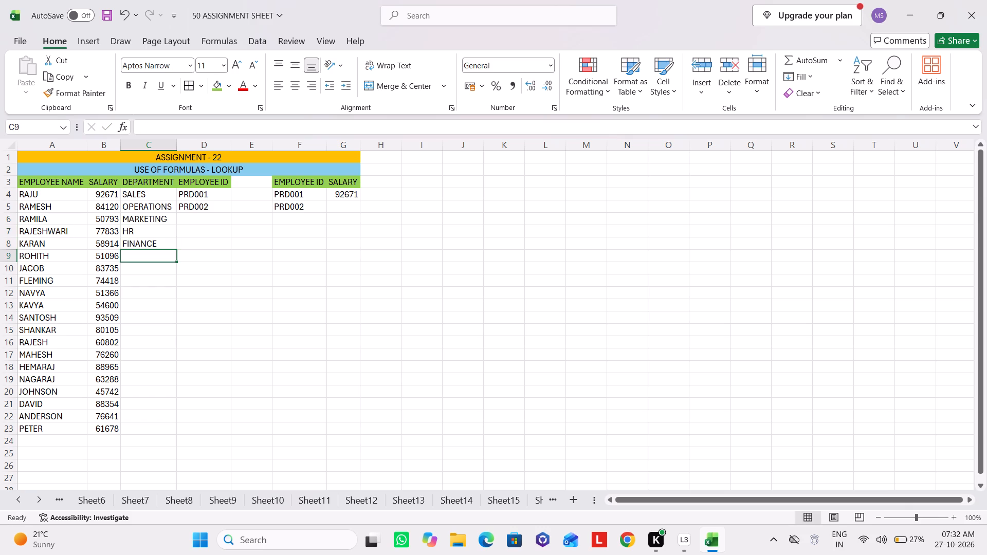
Enter the departments IT, MARKETING and IT in C9:C11.
type("IT")
key("Down")
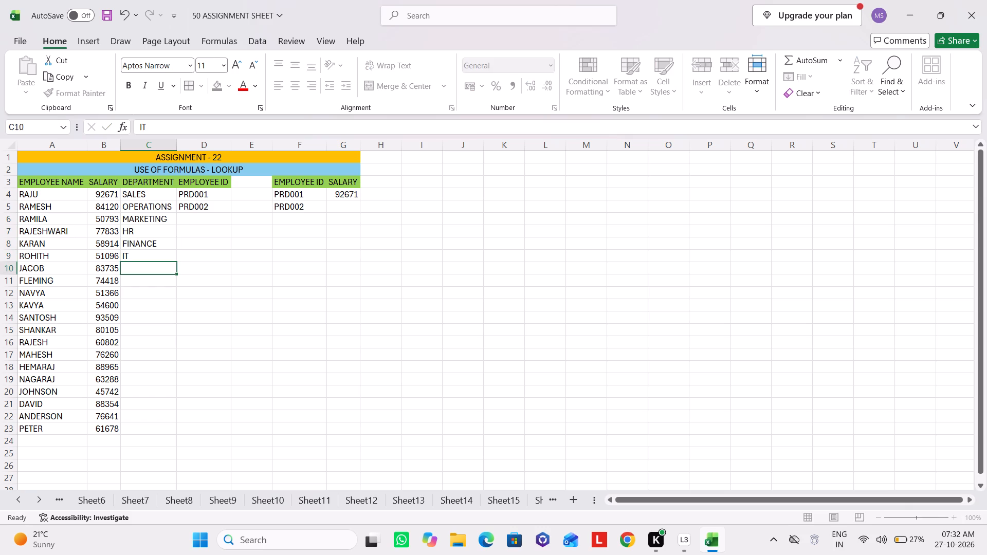
type("MAR")
key("Down")
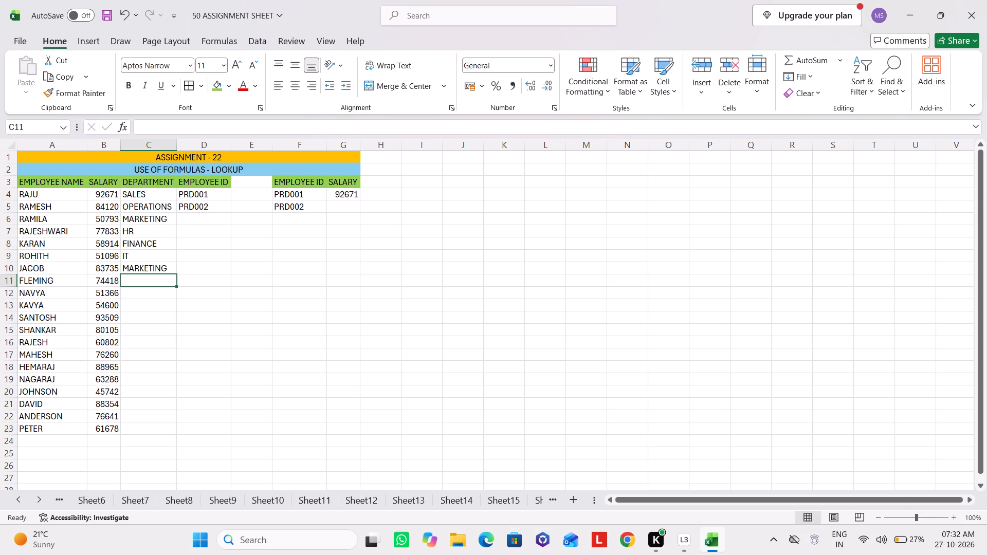
type("IT")
key("Left")
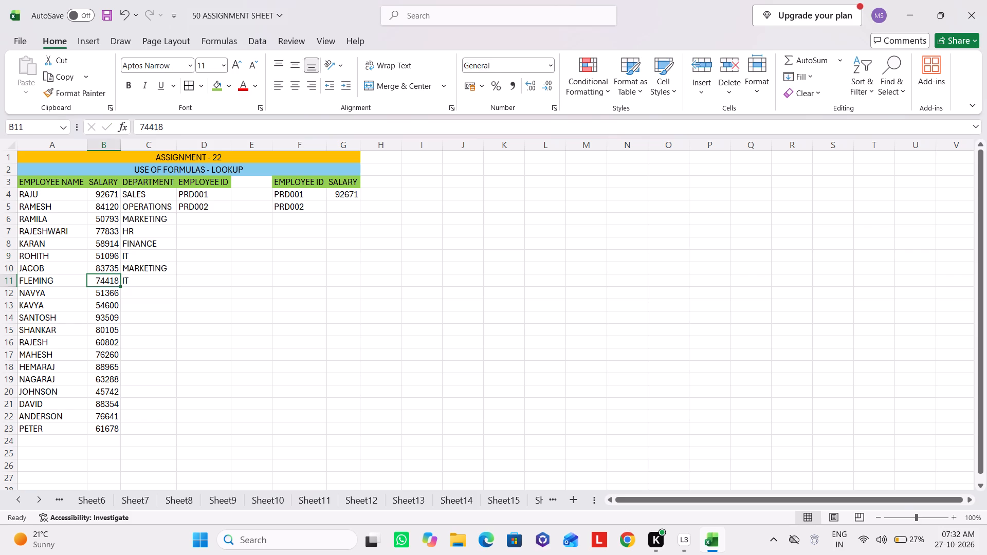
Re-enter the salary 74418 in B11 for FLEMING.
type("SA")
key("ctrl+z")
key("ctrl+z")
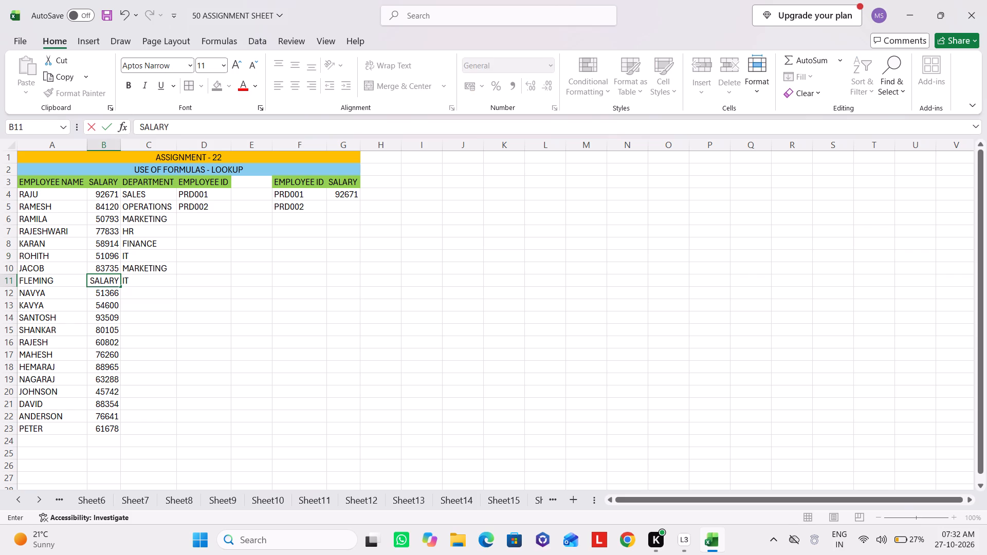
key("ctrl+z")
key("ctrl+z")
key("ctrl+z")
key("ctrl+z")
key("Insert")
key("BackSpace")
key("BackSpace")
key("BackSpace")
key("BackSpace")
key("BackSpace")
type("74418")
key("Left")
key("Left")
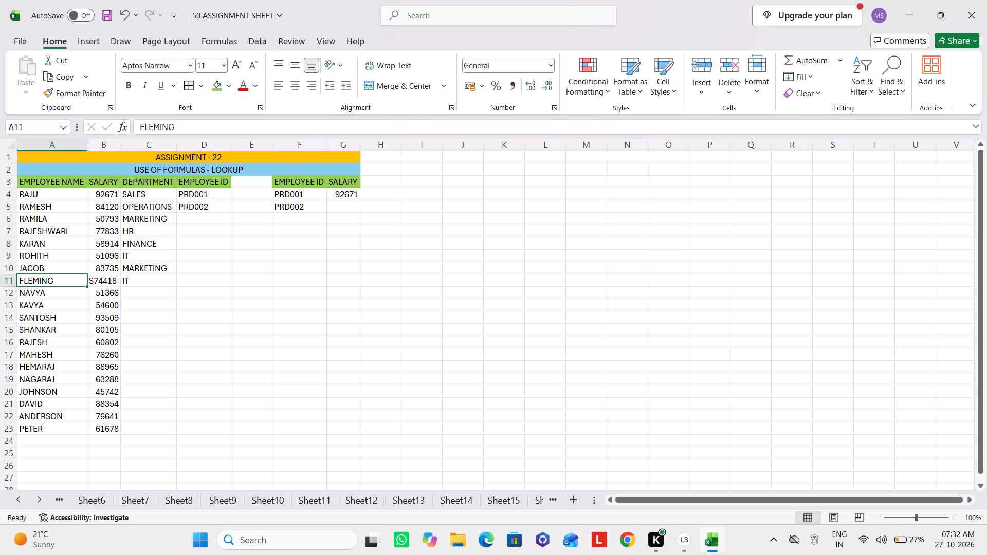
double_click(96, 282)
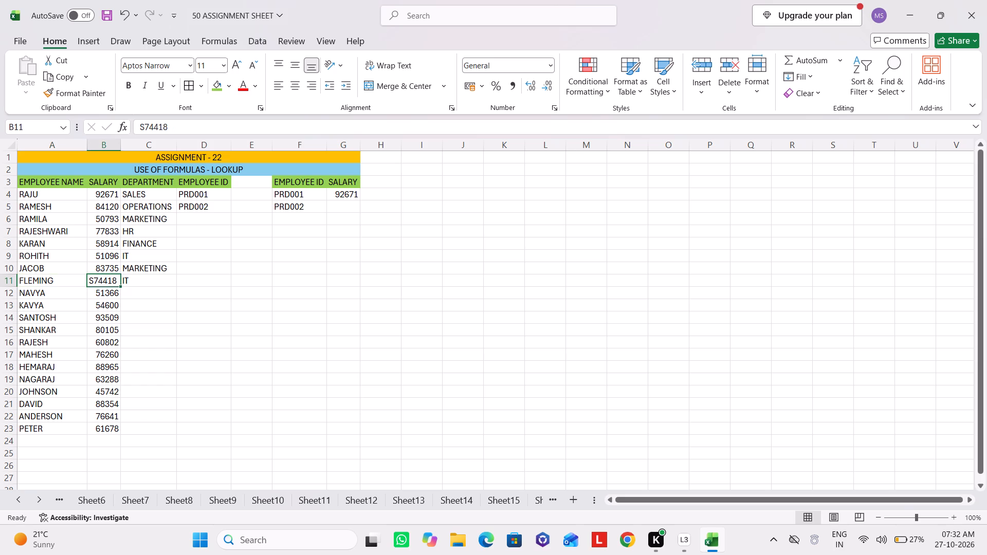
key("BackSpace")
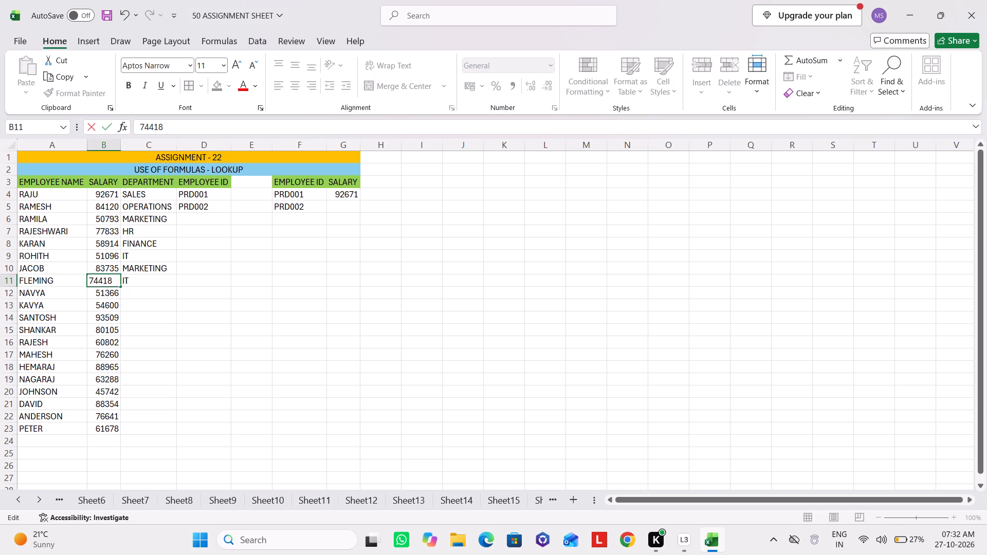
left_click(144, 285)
Enter the departments SALES, FINANCE and OPERATIONS in C12:C14.
left_click(134, 302)
left_click(133, 290)
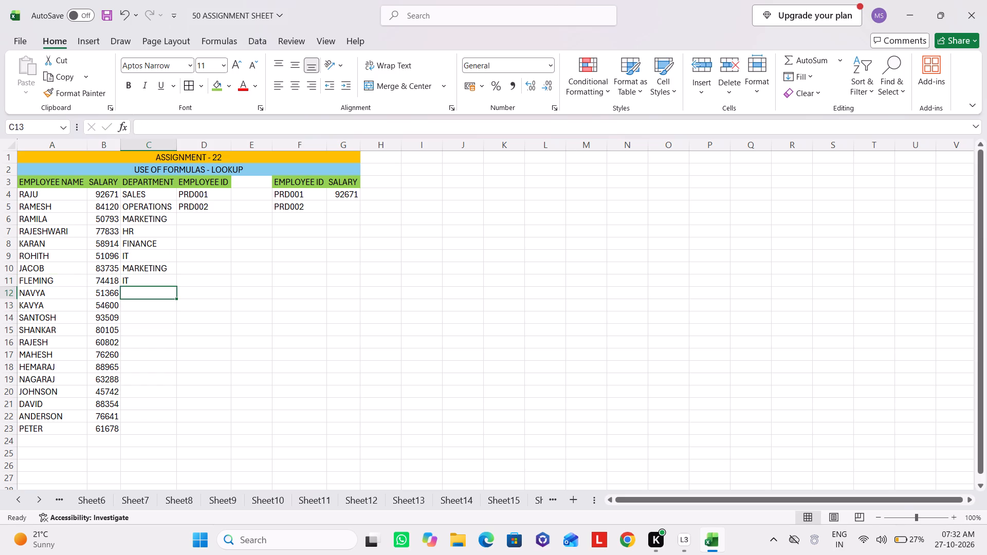
key("s")
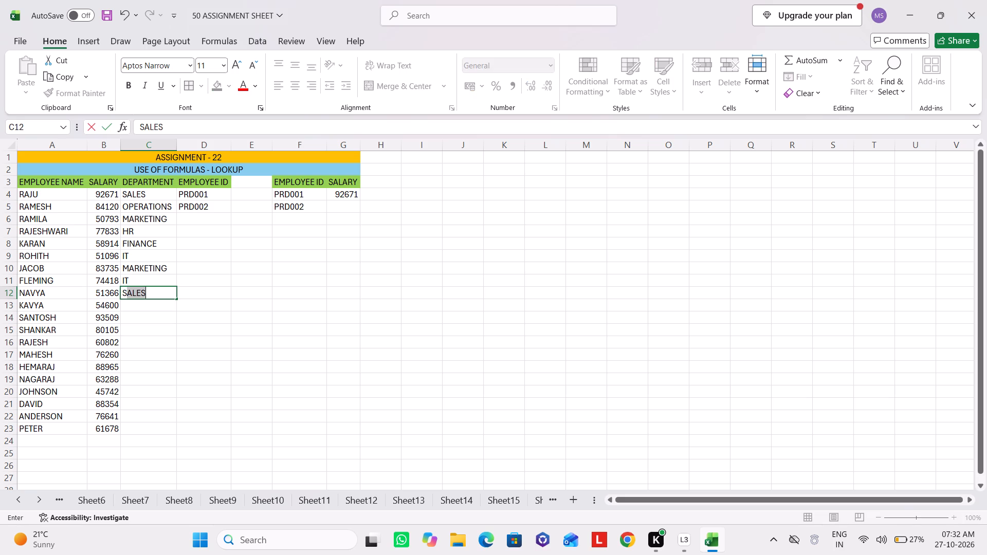
key("Down")
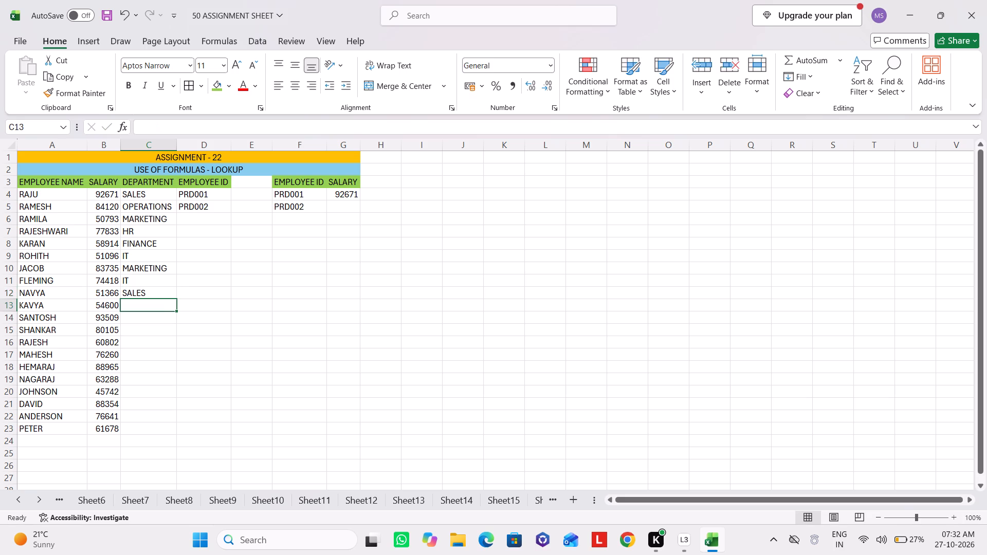
key("f")
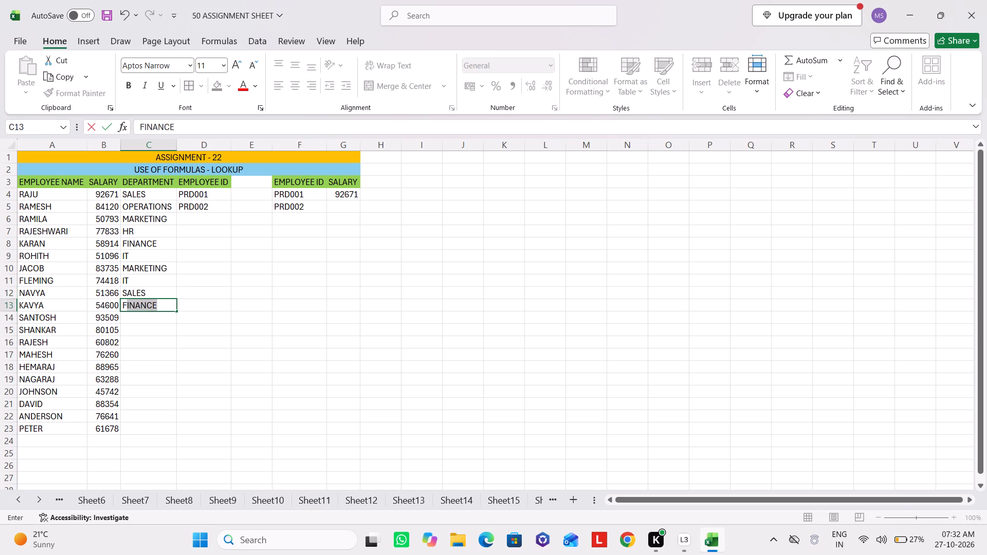
key("Down")
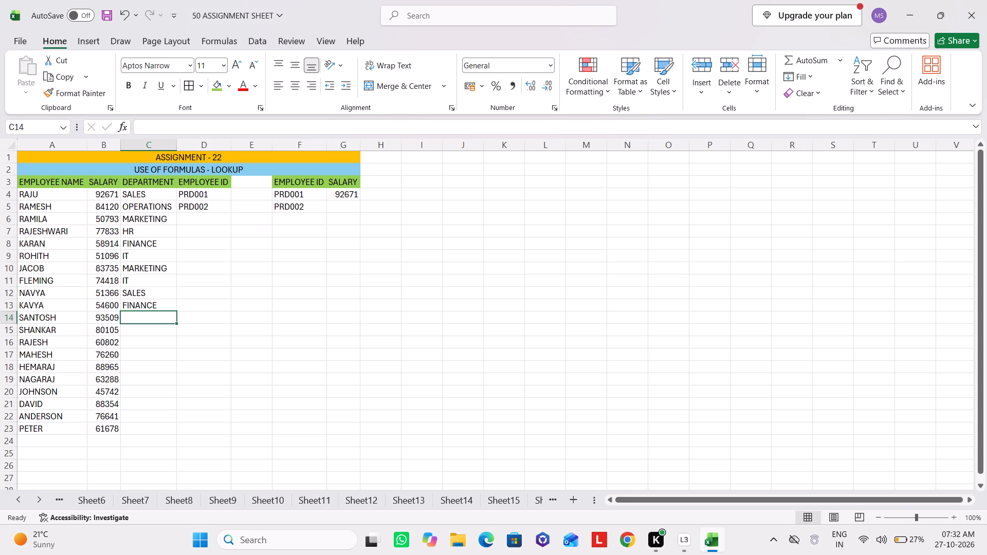
key("o")
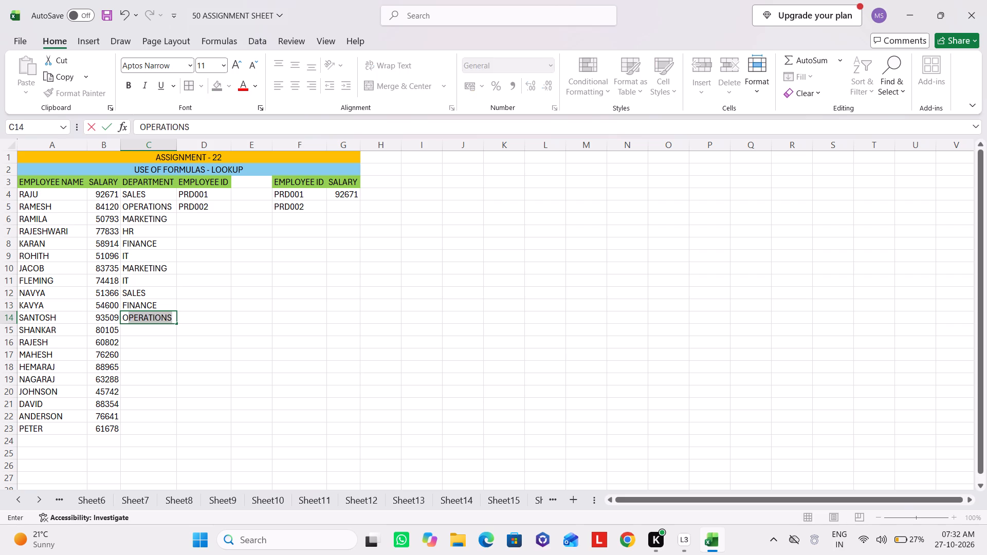
key("Left")
key("Right")
key("Down")
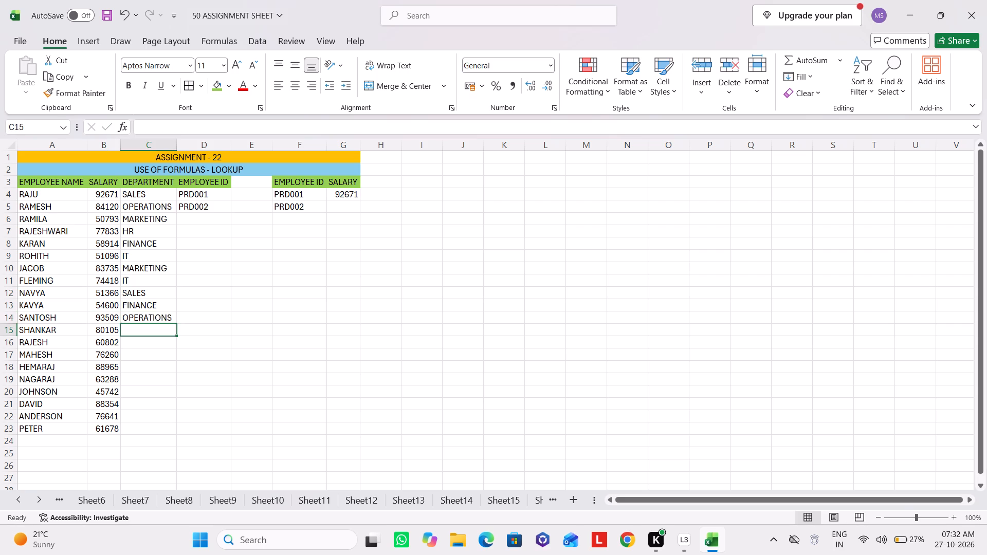
Enter the departments FINANCE and MARKETING in C15:C16.
key("f")
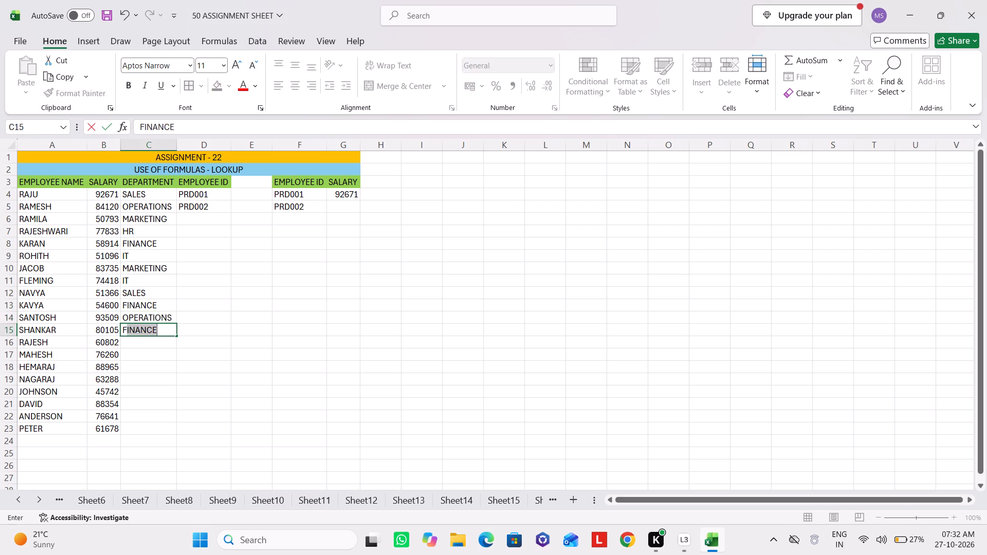
key("Down")
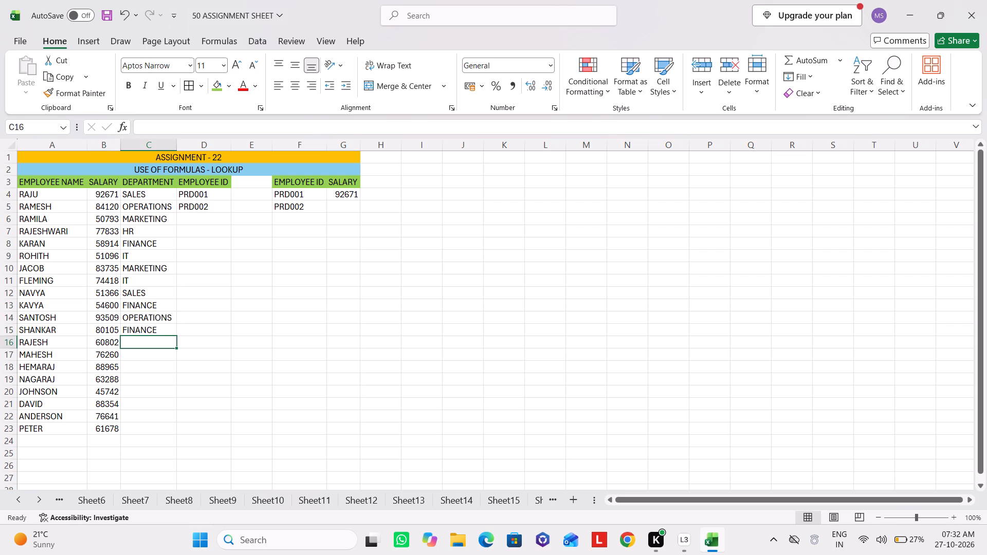
type("MARKI")
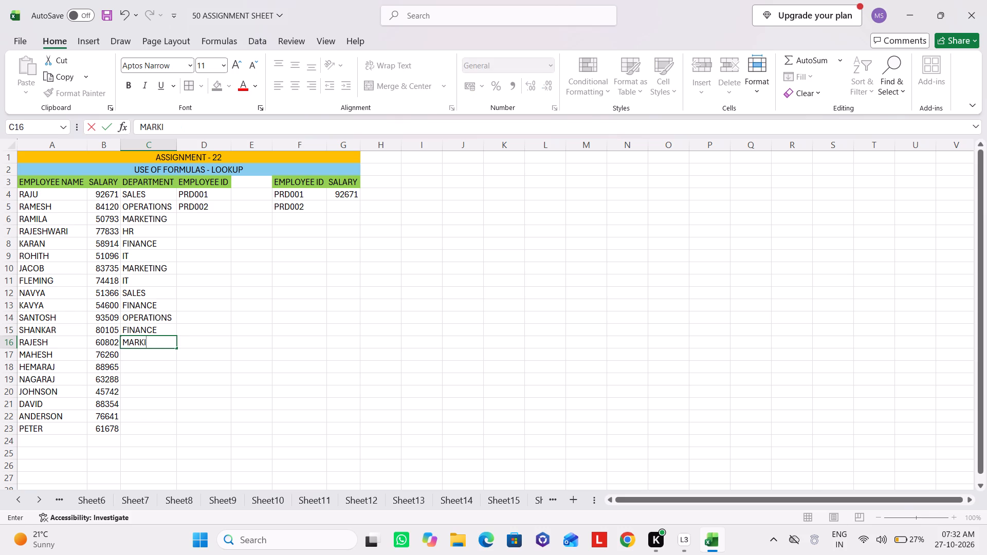
key("BackSpace")
type("TING")
key("BackSpace")
key("BackSpace")
key("BackSpace")
key("BackSpace")
key("e")
key("Down")
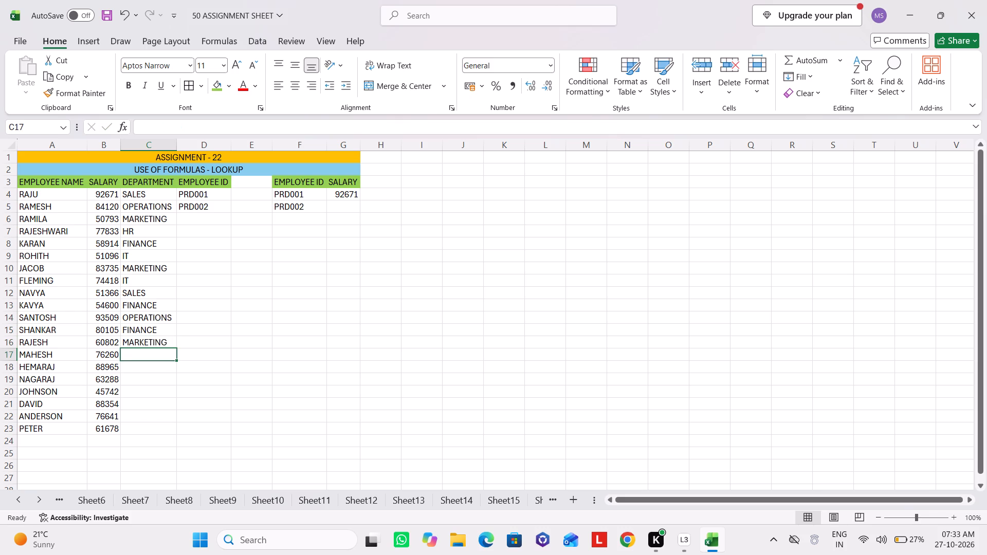
Enter the departments SALES, IT, OPERATIONS and SALES in C17:C20.
type("SL")
key("BackSpace")
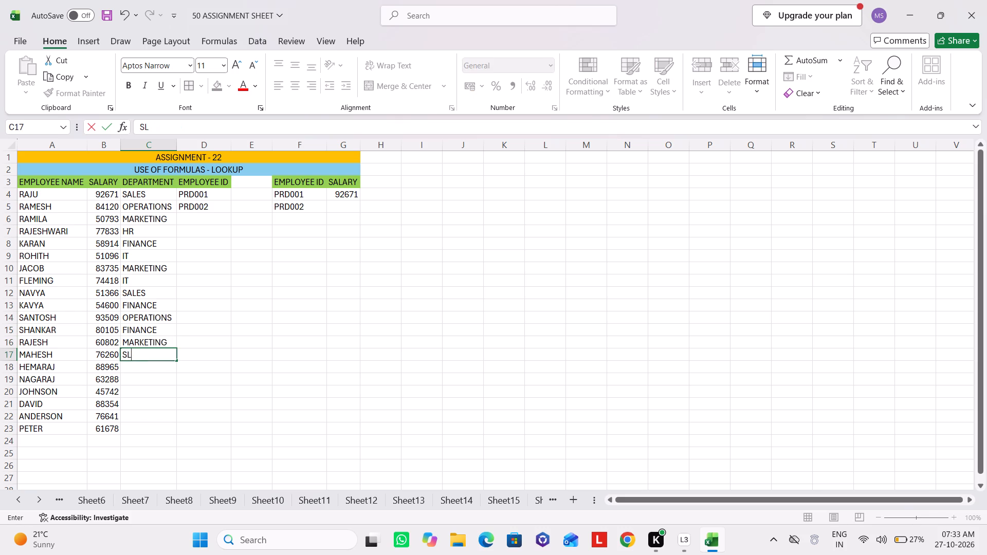
key("a")
key("Down")
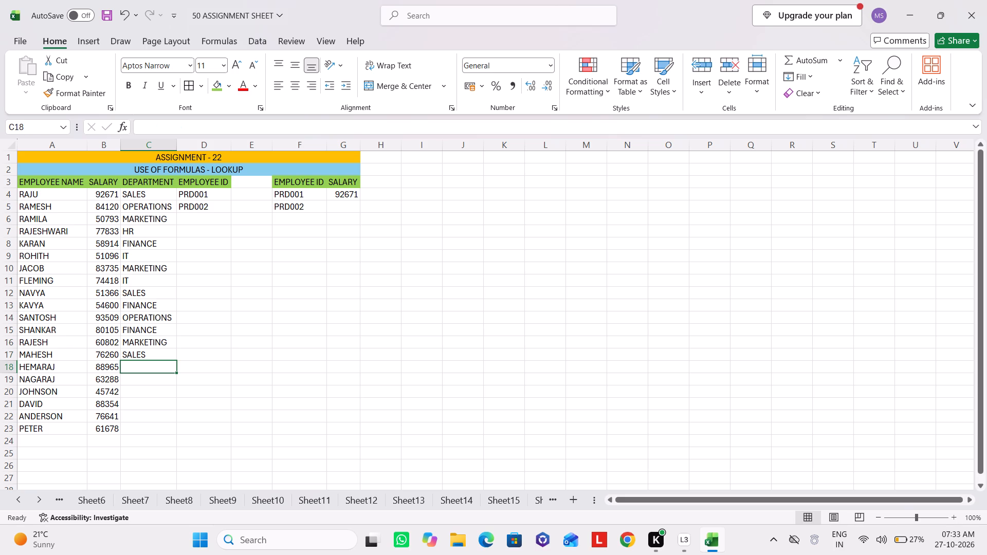
type("IT")
key("Down")
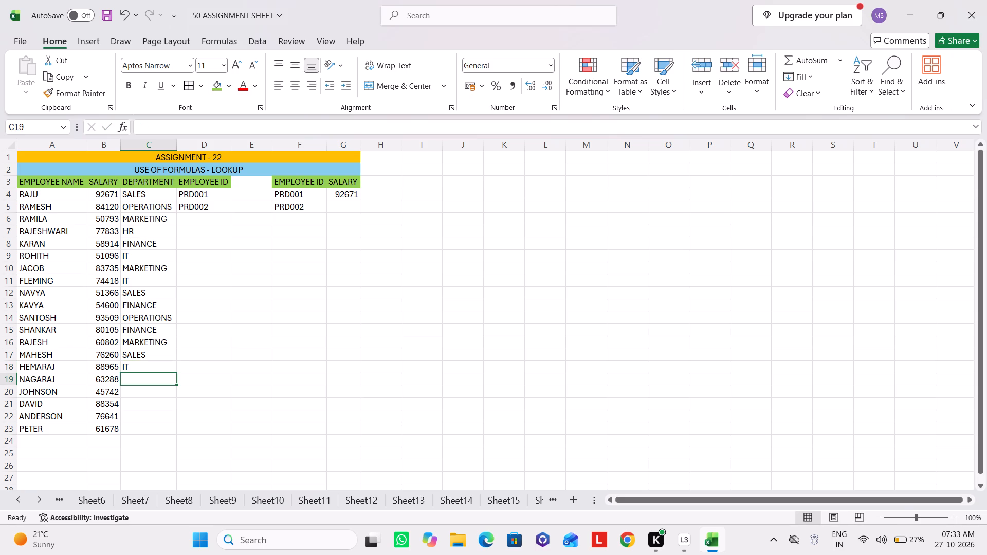
key("o")
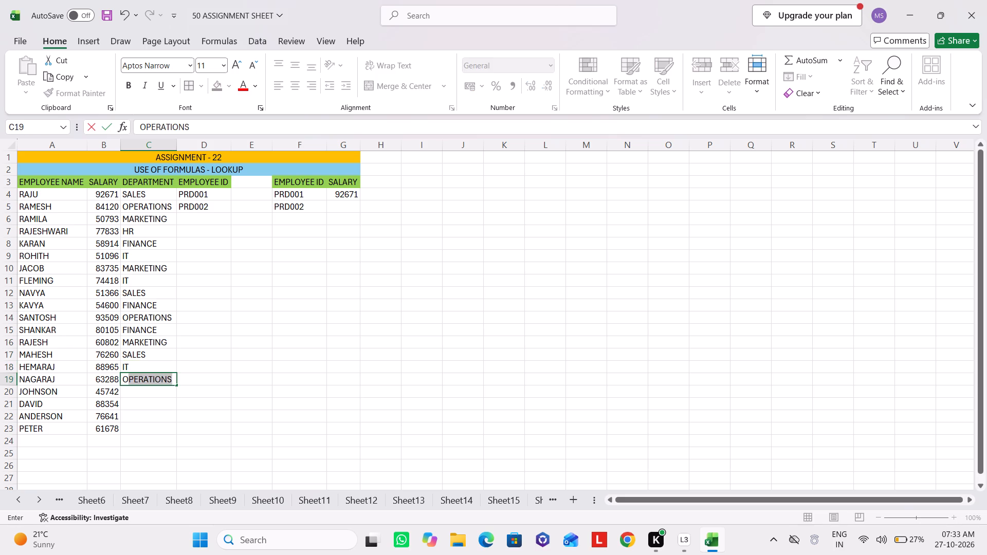
key("Down")
key("s")
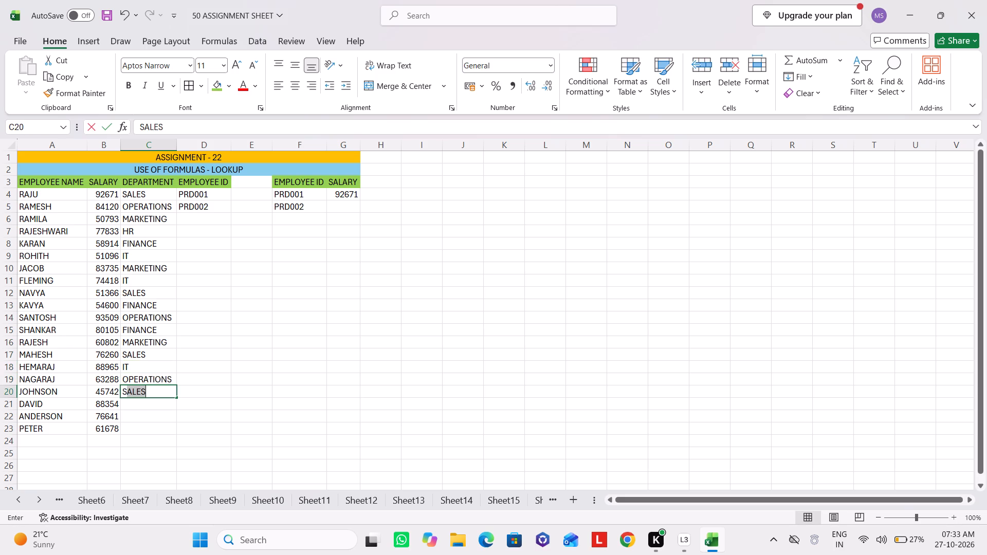
key("Down")
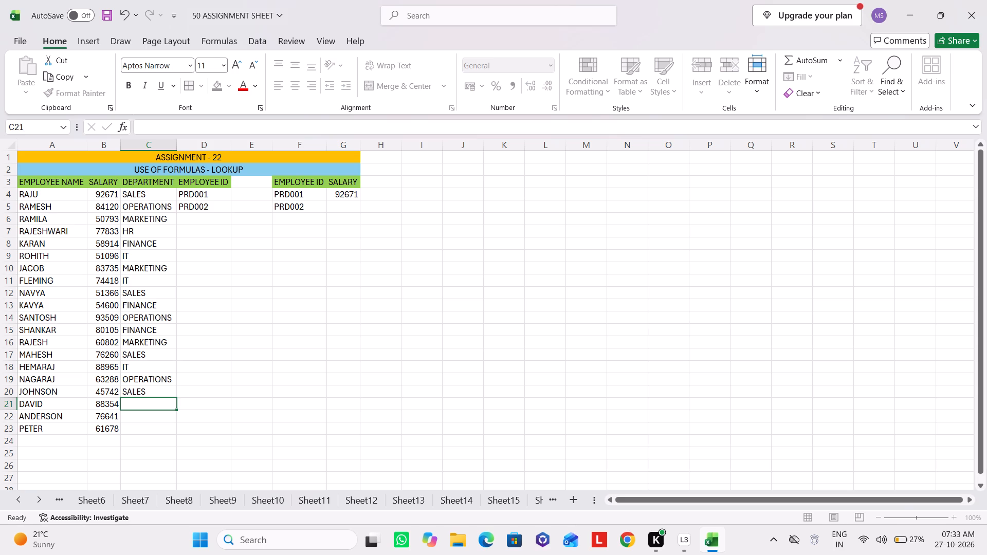
Enter the departments MARKETING, MARKETING and SALES in C21:C23.
type("MAK")
key("BackSpace")
key("e")
key("BackSpace")
key("r")
key("Down")
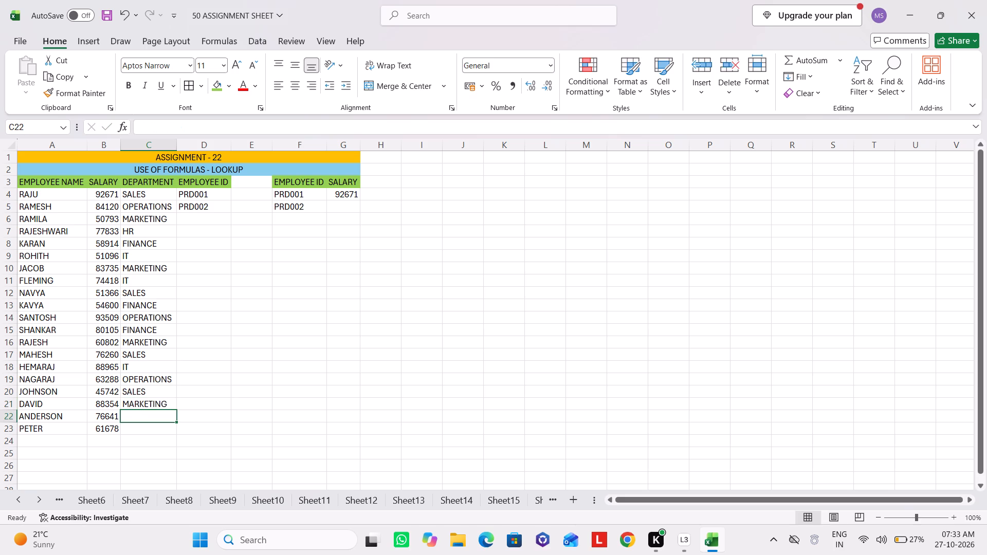
type("MAR")
key("Down")
type("SALES")
left_click(204, 213)
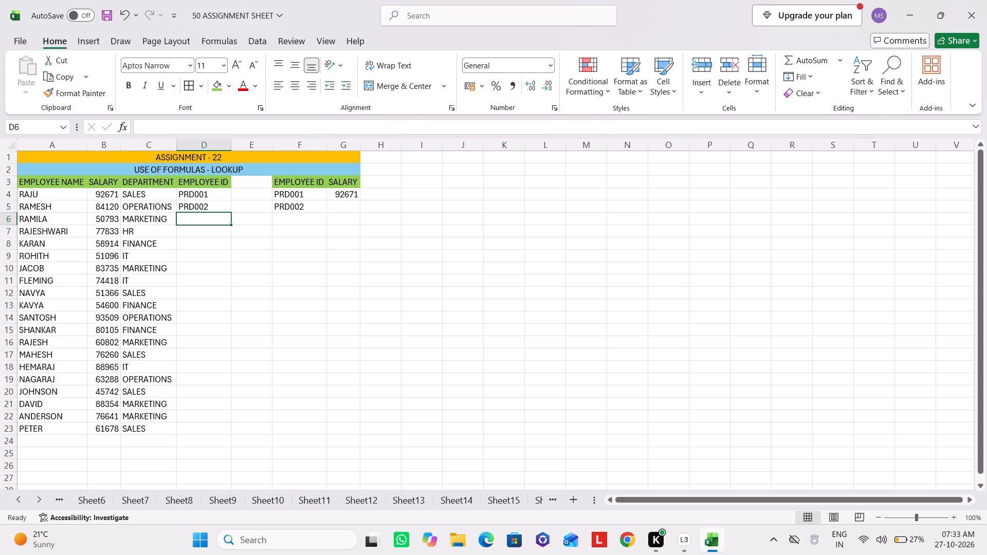
Fill the employee ID series from PRD002 in D5 down to PRD020 in D23.
left_click(216, 209)
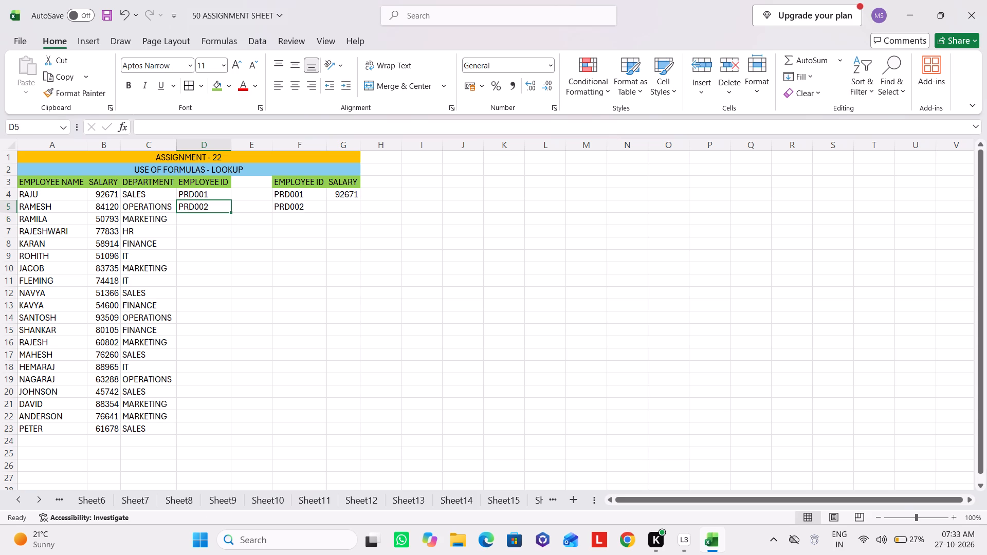
left_click_drag(229, 212, 232, 435)
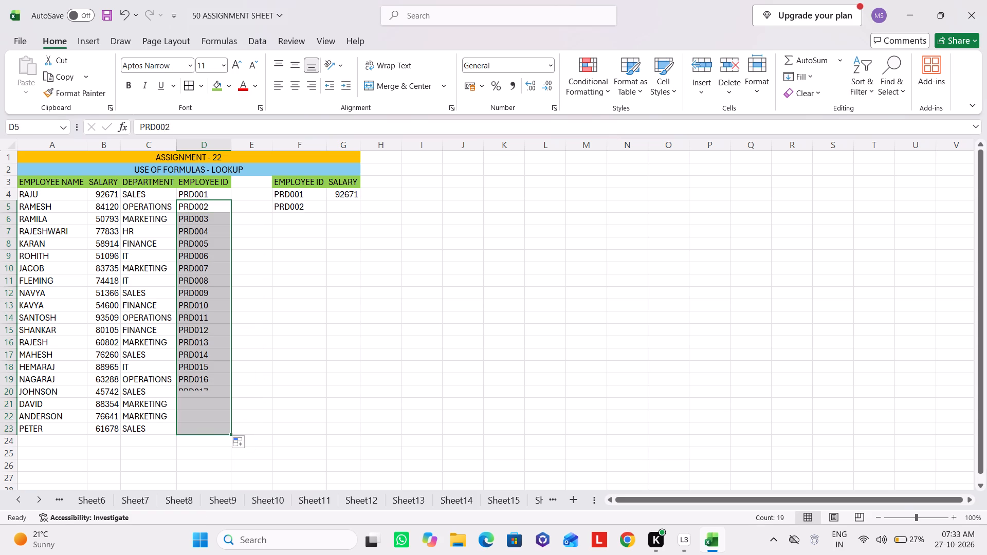
Fill the lookup table's employee ID series from PRD002 in F5 down to PRD020 in F23.
left_click(292, 209)
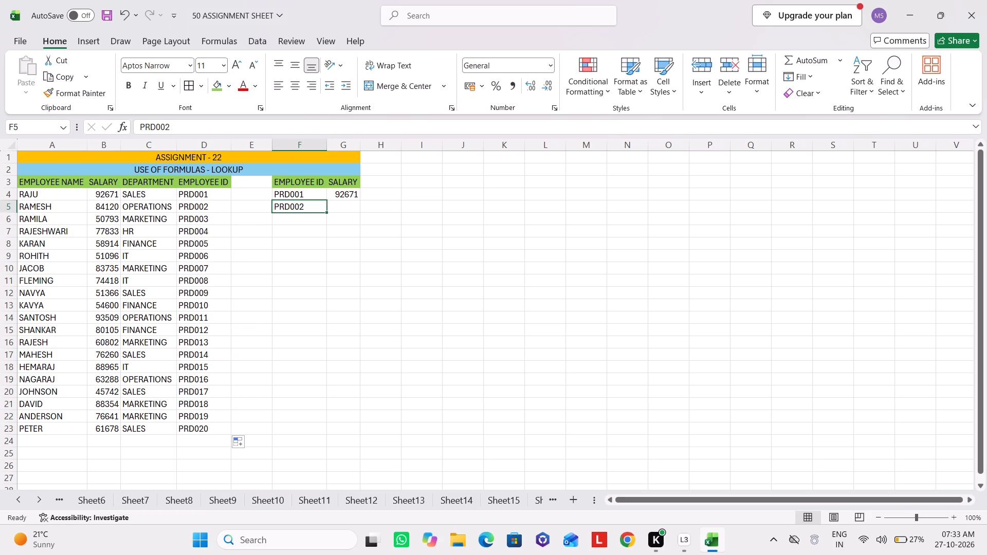
left_click_drag(326, 212, 298, 435)
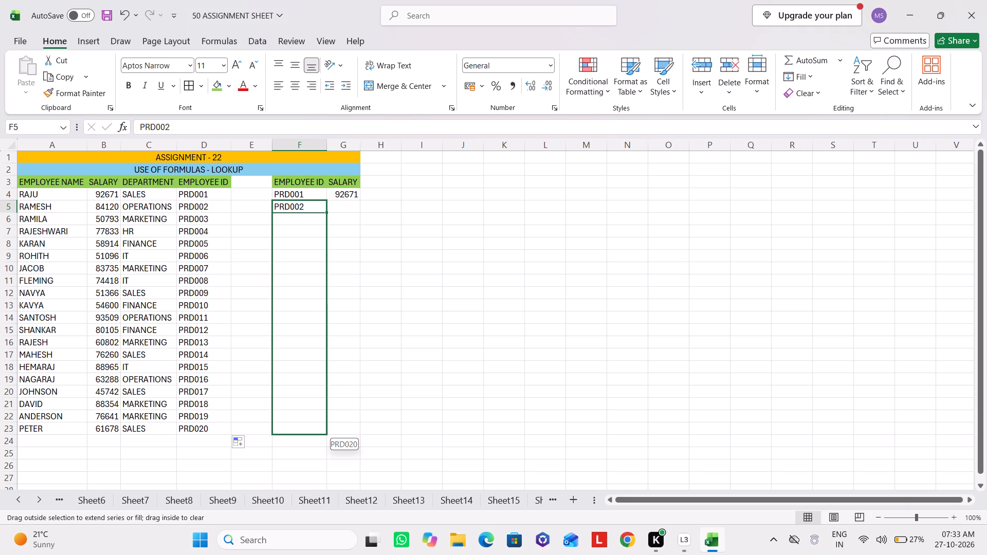
left_click_drag(298, 435, 297, 437)
Enter a "?" salary placeholder in G5 and fill it down to G23.
left_click(348, 208)
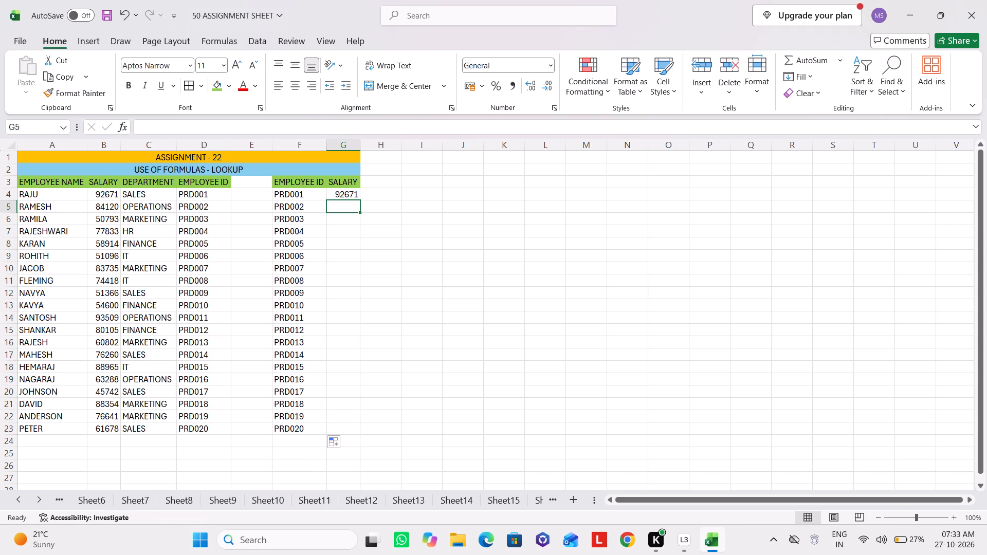
key("shift+question")
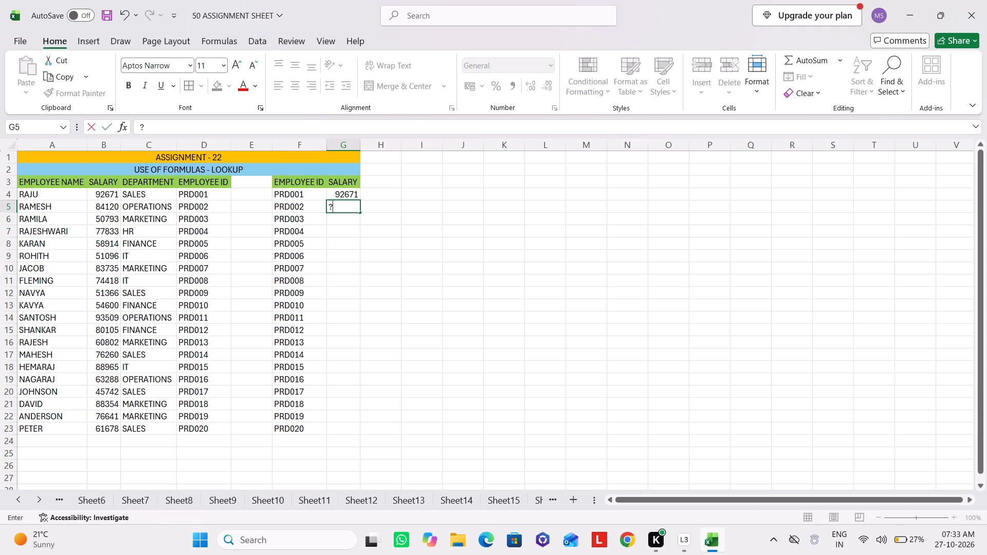
left_click_drag(361, 213, 372, 361)
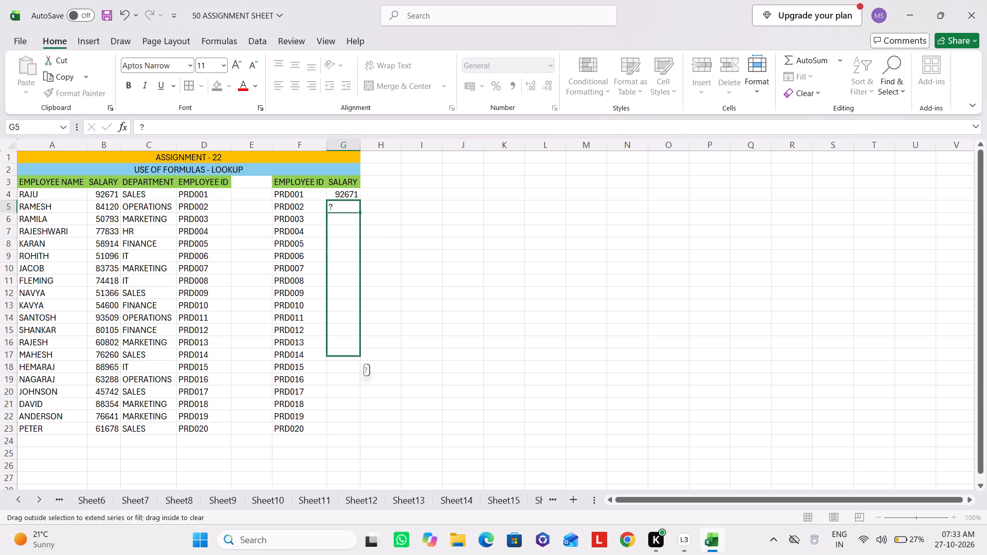
left_click_drag(372, 361, 369, 435)
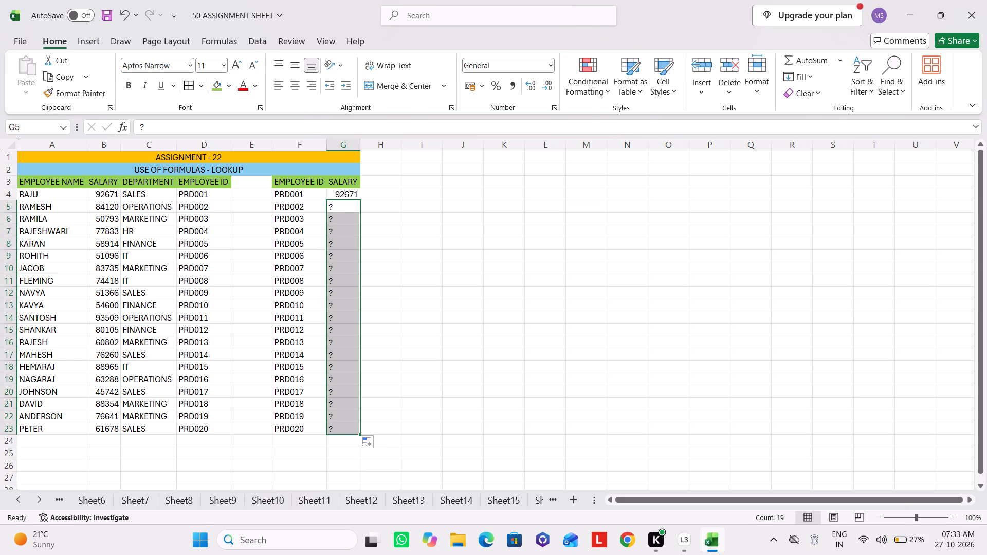
Add all borders to the title rows A1:G2, the employee table A3:D23 and the lookup table F3:G23.
left_click_drag(74, 158, 108, 172)
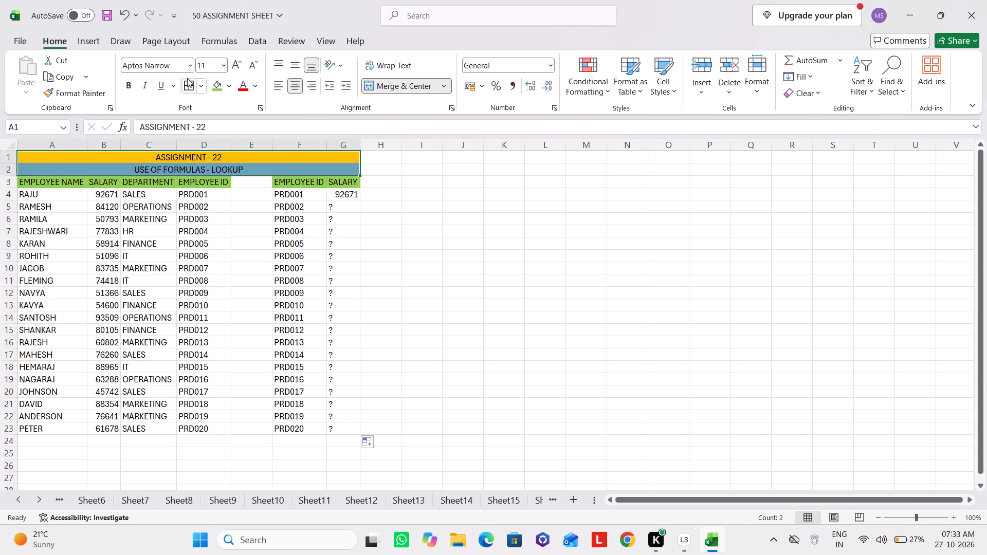
left_click(186, 86)
left_click_drag(43, 183, 148, 413)
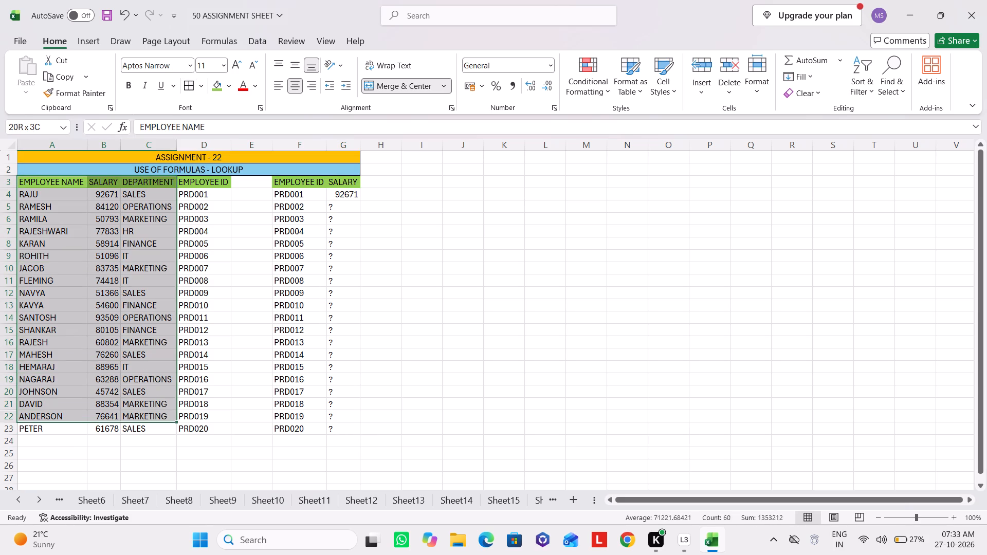
left_click_drag(148, 413, 191, 427)
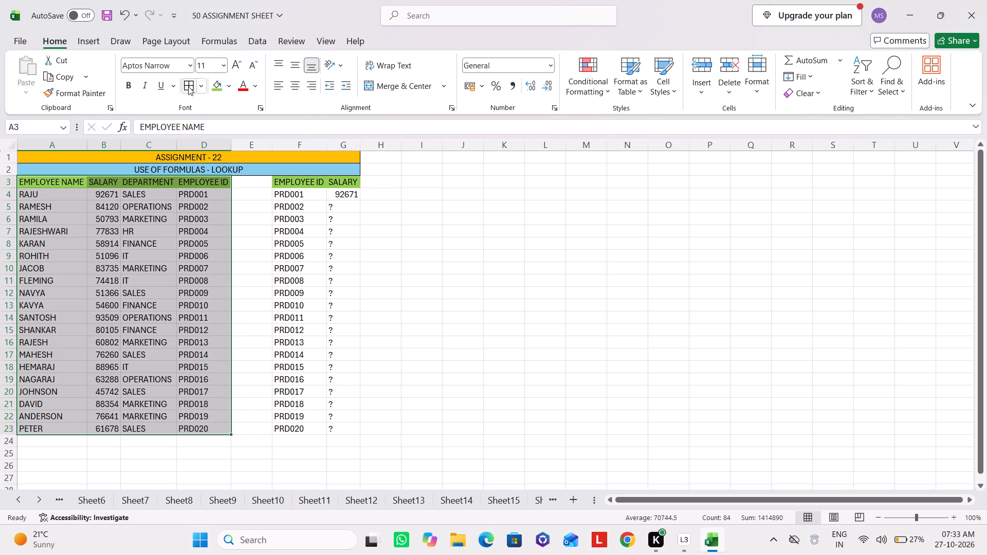
left_click(187, 87)
left_click_drag(285, 186, 346, 419)
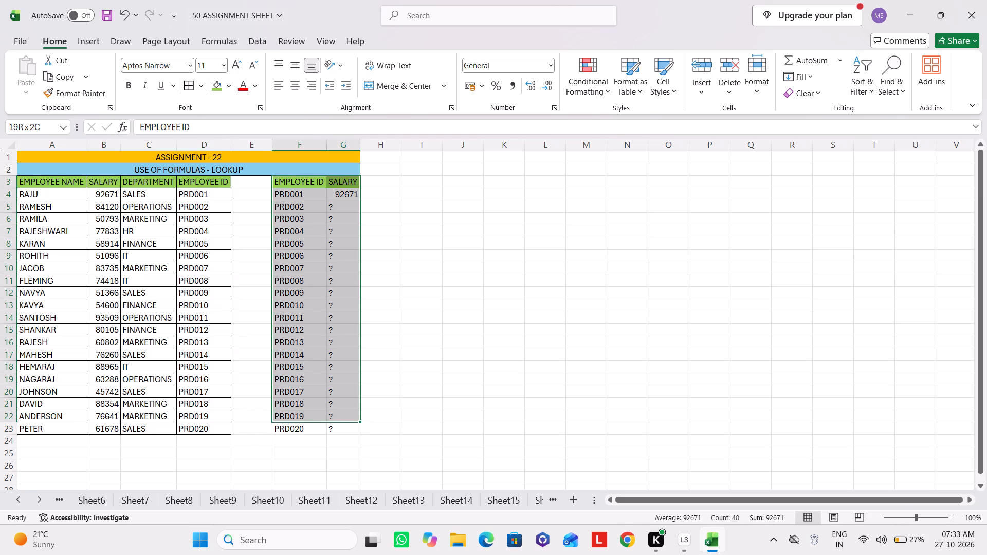
left_click_drag(346, 419, 346, 425)
left_click(189, 88)
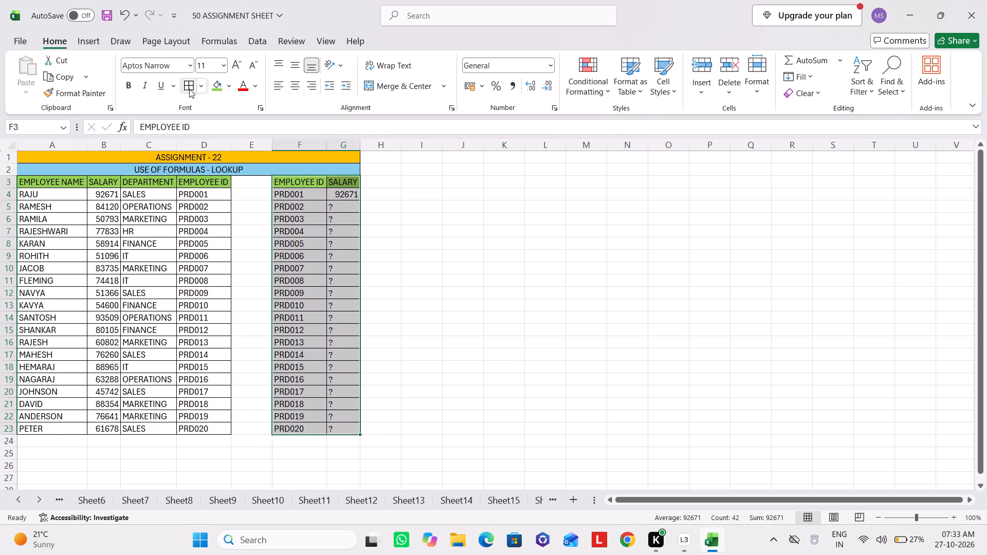
left_click(372, 329)
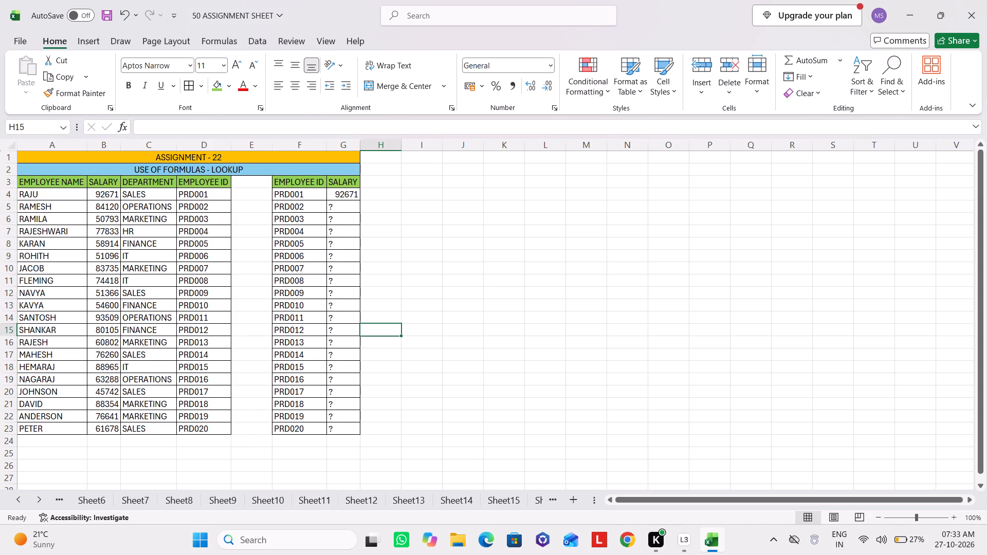
Enter the question "Q.1 HOW MANY EMPLOYEE IN WORK HR, IT, MARKETING DEPARTMENT?" in I3.
left_click(408, 184)
type("Q.1")
key("space")
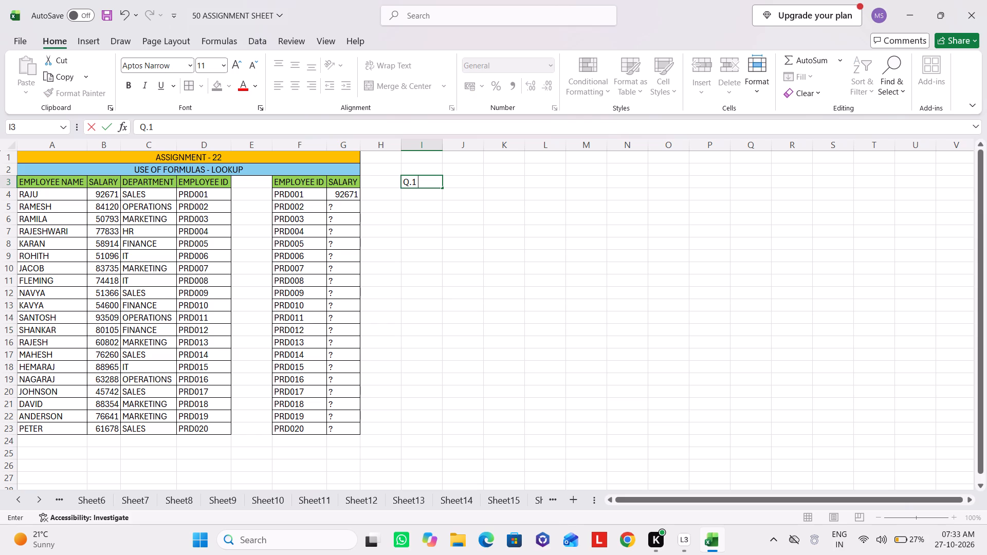
type("HOW MANTY=")
key("BackSpace")
key("BackSpace")
key("BackSpace")
type("Y")
key("space")
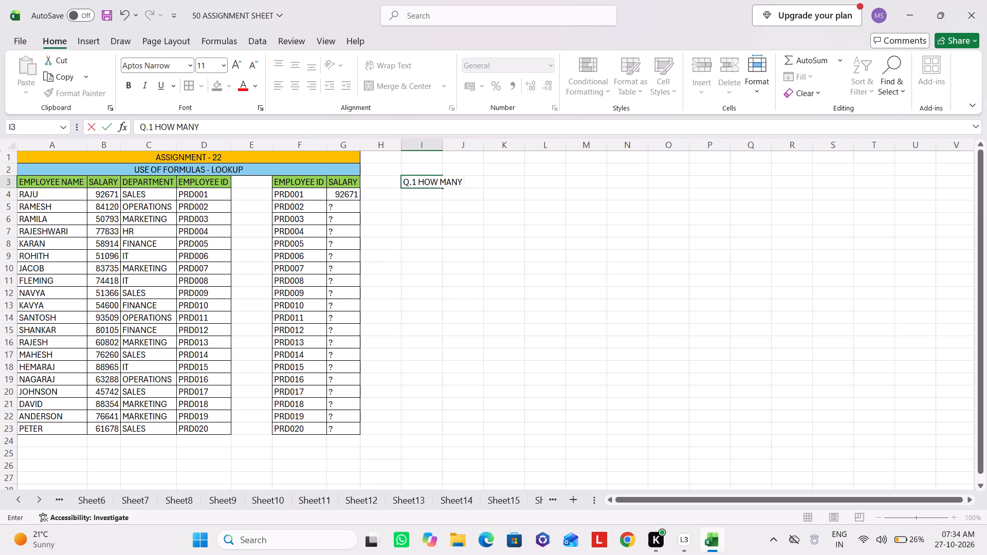
type("EMPOL")
key("BackSpace")
key("BackSpace")
type("LOYEE")
key("space")
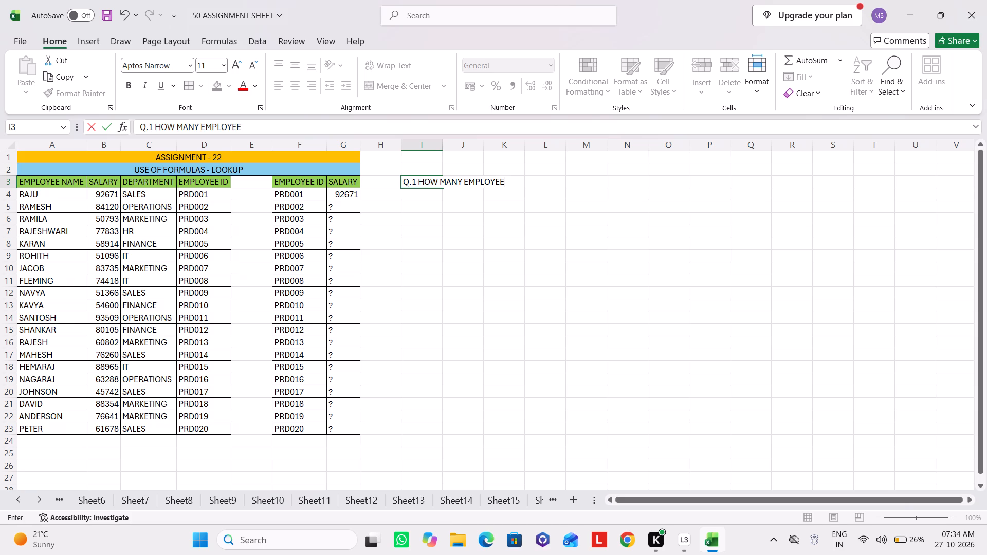
type("IN WORK HR,")
key("space")
type("IT, MARKETING")
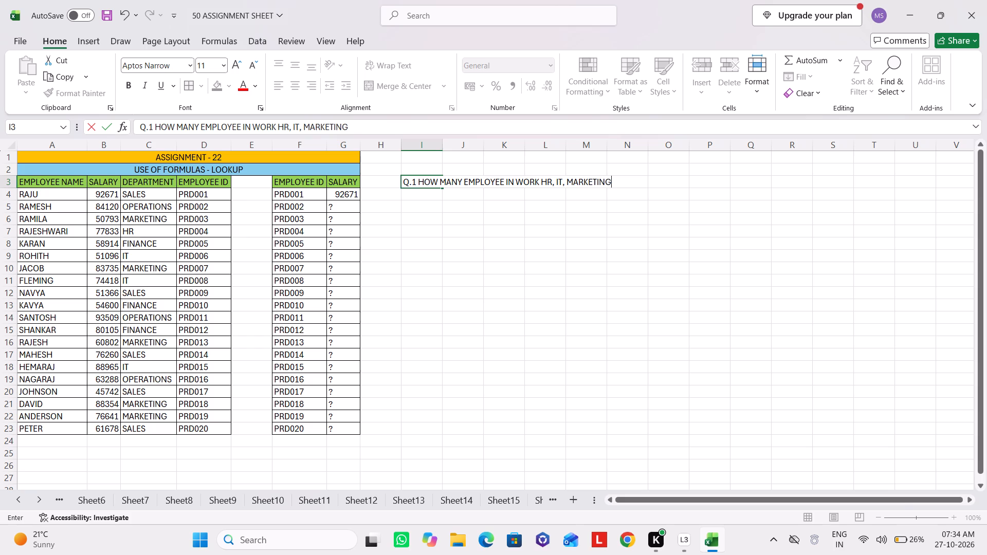
key("space")
type("DEPARTMNE")
key("BackSpace")
key("BackSpace")
type("ENT?")
key("Return")
Enter the question "Q.2 EMPLOYEE SANTOSH SALARY" in I4.
type("Q.")
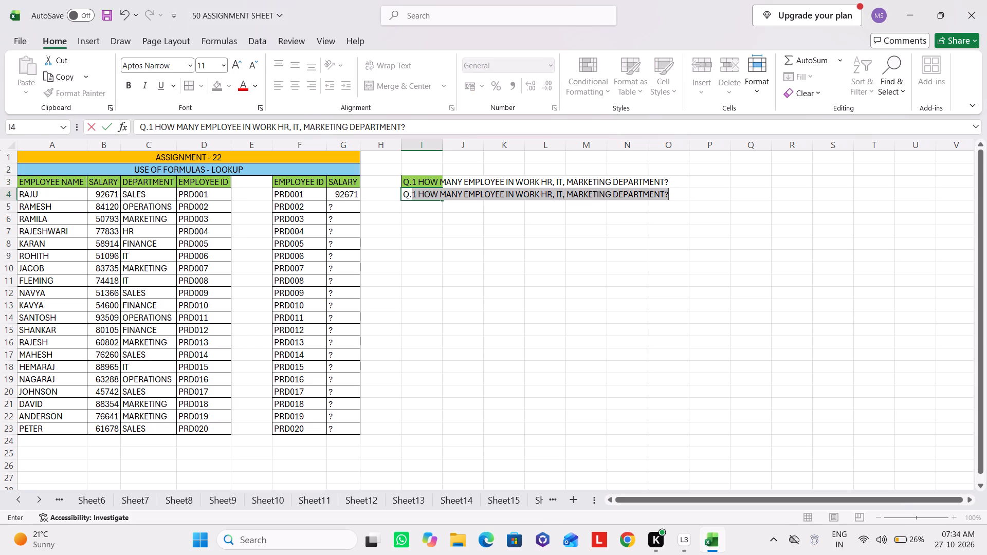
type("2")
key("space")
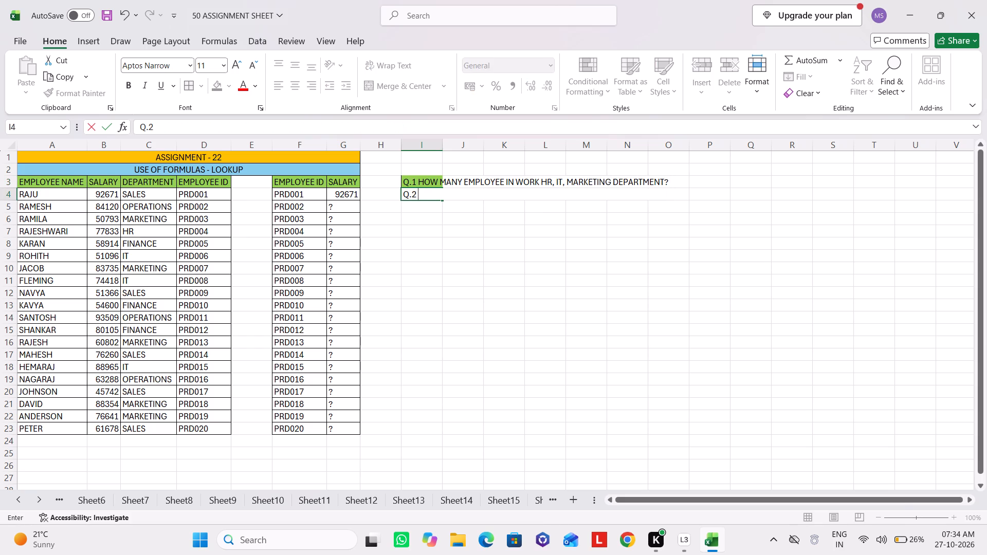
type("EMPLOTEE")
key("BackSpace")
key("BackSpace")
key("BackSpace")
type("YEE")
key("space")
type("SANTOSH SALARY")
key("Down")
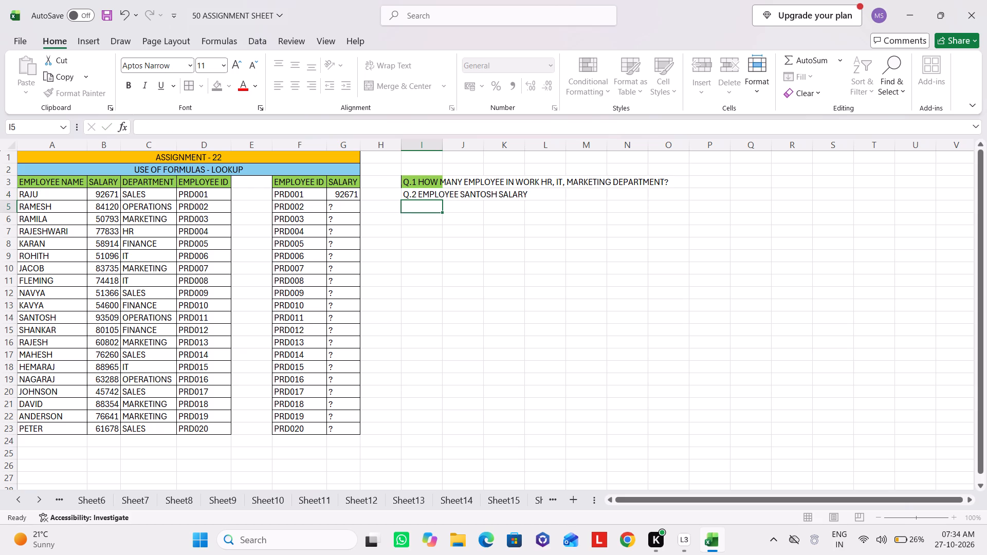
Enter the question "Q.3 IT & MARKETING DEPARTMENT TOTAL SALARY?" in I5.
key("ctrl+q")
key("period")
key("BackSpace")
type("Q.4")
key("BackSpace")
type("3")
key("space")
type("IT")
key("space")
type("& MARKETING")
key("space")
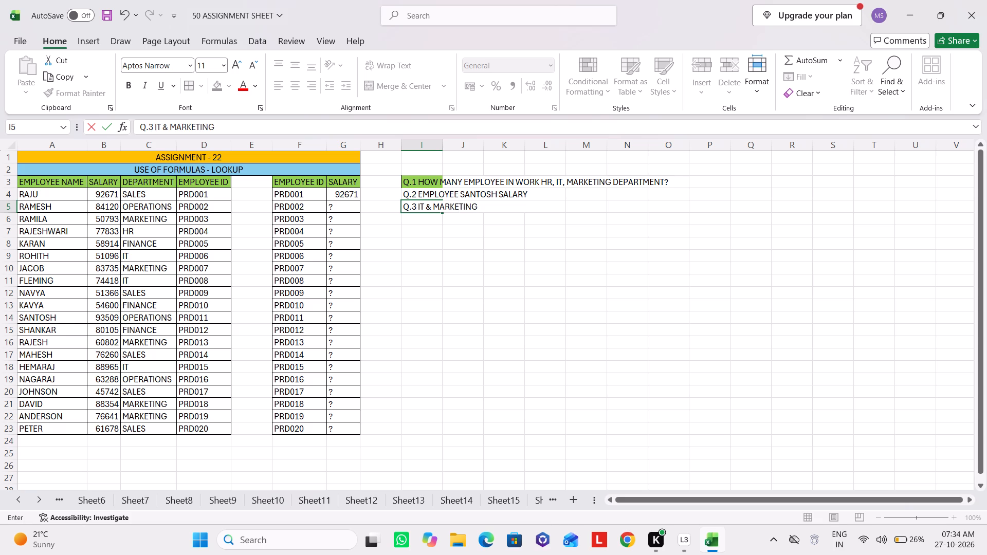
type("DEPARTMENT")
key("space")
type("TOTL")
key("BackSpace")
key("t")
key("BackSpace")
type("AL S")
key("ctrl+a")
key("ctrl+l")
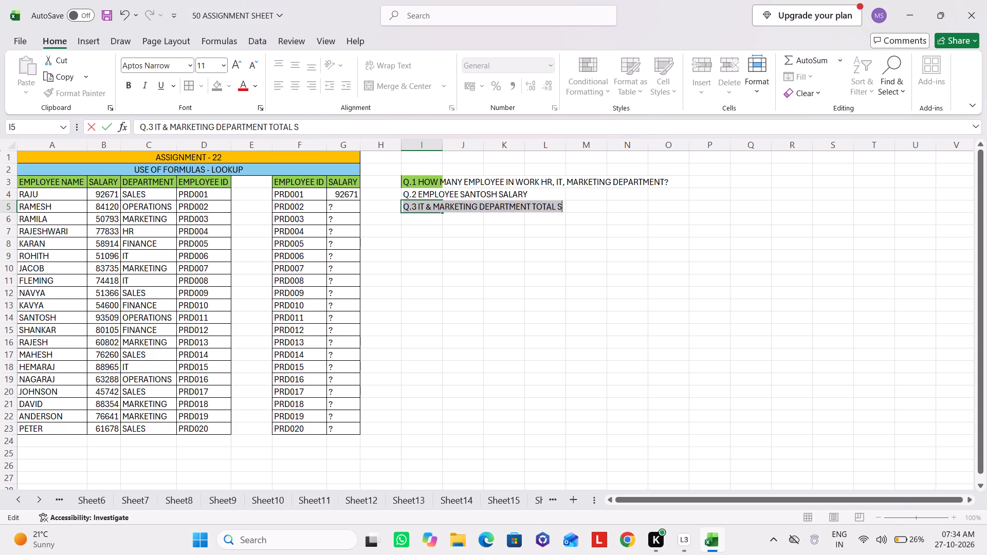
key("a")
key("ctrl+z")
key("Right")
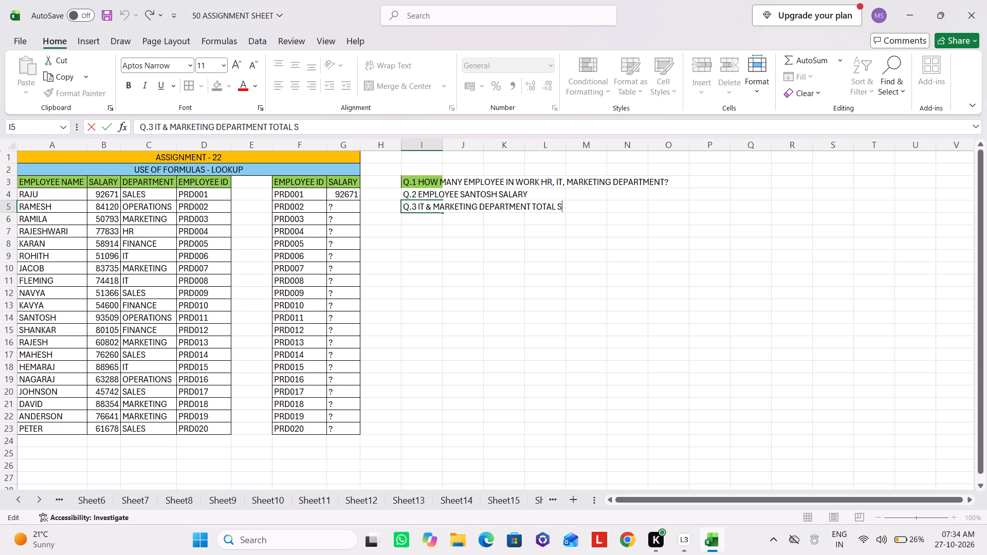
type("AALRY")
key("space")
key("BackSpace")
key("BackSpace")
key("BackSpace")
key("BackSpace")
key("BackSpace")
type("LARY")
key("space")
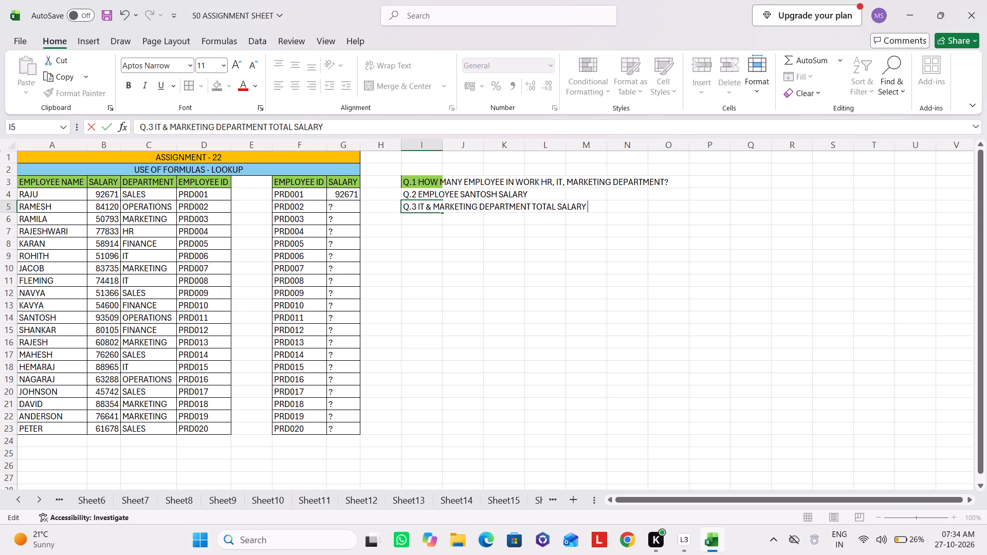
key("BackSpace")
key("shift+question")
Enter the formula hints "USE OF COUNTIF" in P3 and "USE OF SUMIF" in both P4 and P5.
left_click(700, 177)
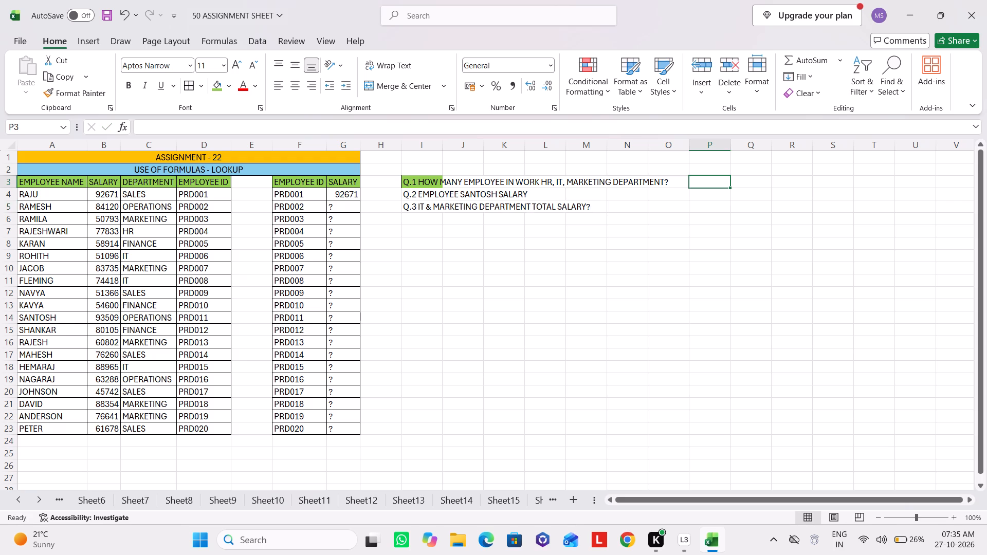
type("USE OF COUNTIF")
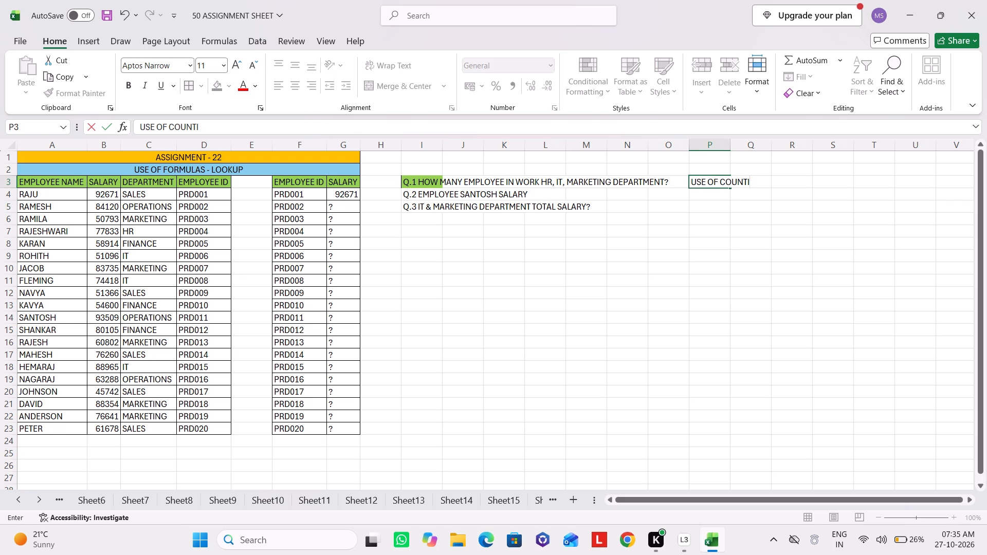
key("Down")
type("UUSE OF SUM")
key("BackSpace")
key("BackSpace")
key("BackSpace")
key("BackSpace")
key("BackSpace")
key("BackSpace")
key("BackSpace")
key("BackSpace")
key("BackSpace")
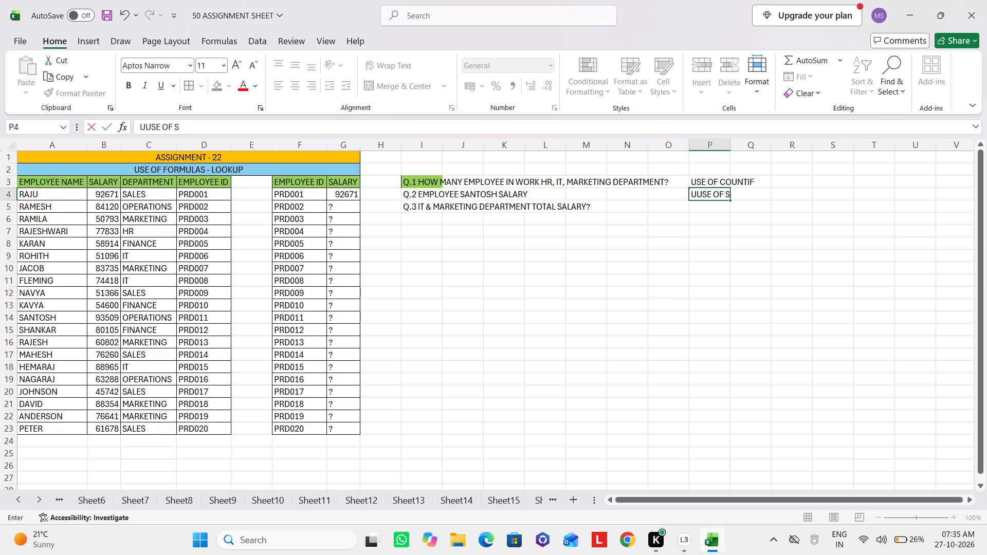
key("BackSpace")
type("SE OF SUMIF")
key("Down")
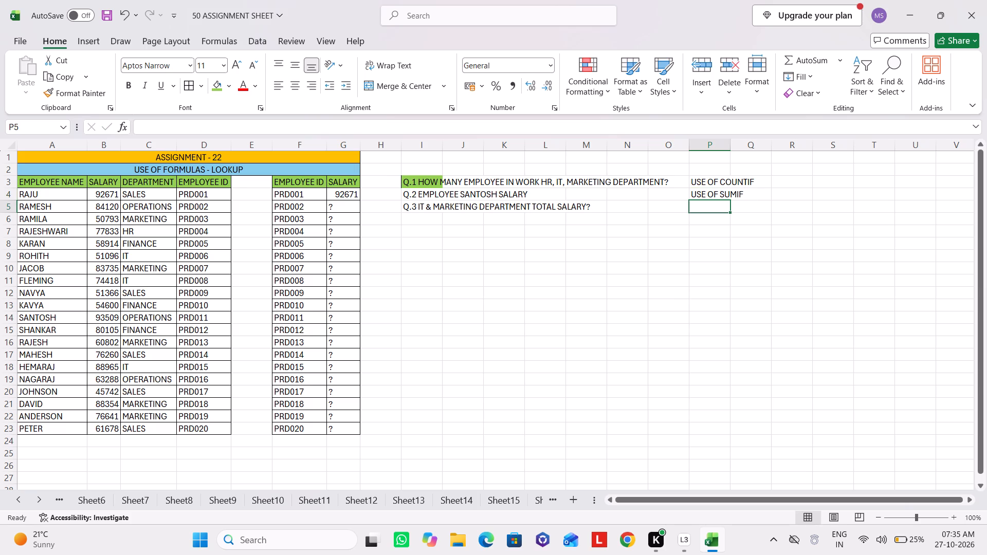
type("USE OF SUMIF")
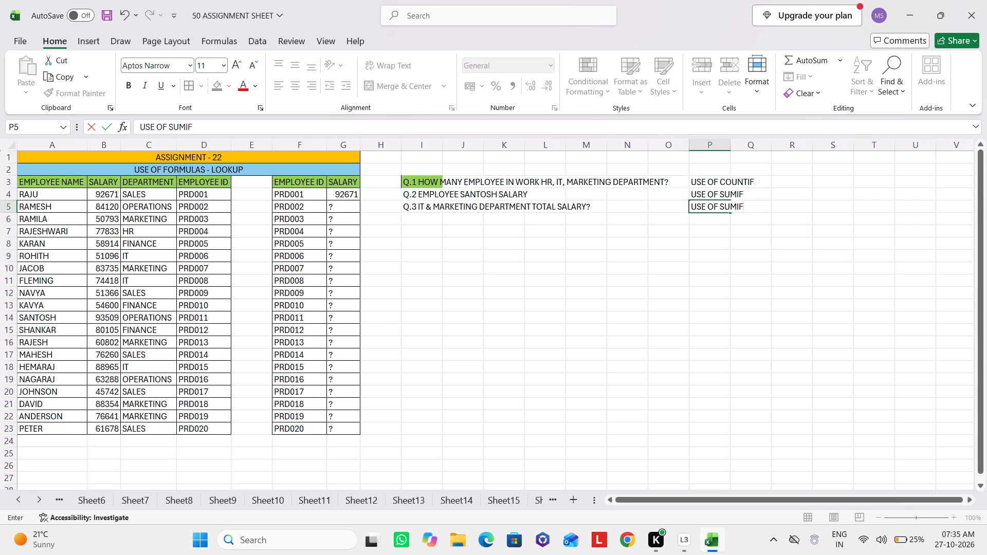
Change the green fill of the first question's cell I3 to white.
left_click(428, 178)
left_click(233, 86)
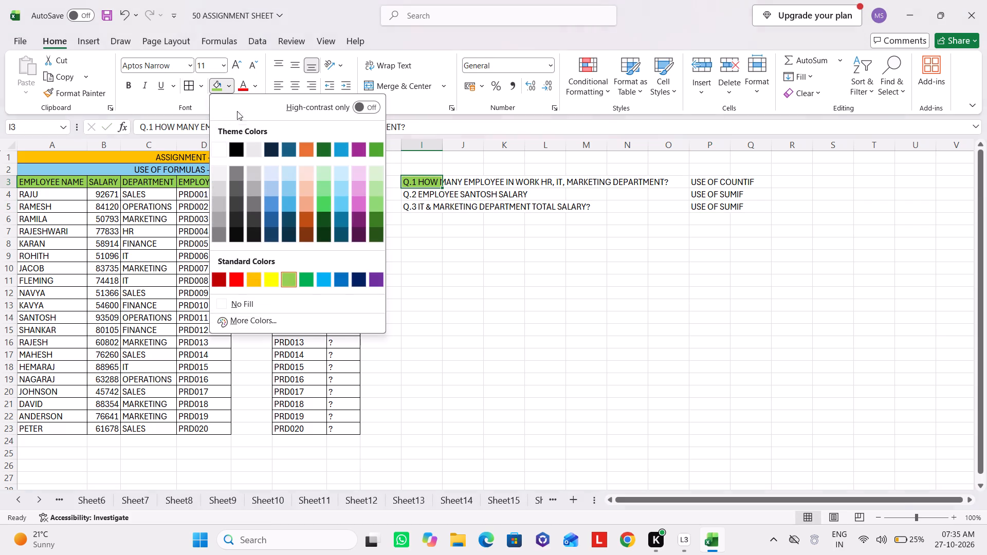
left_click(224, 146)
Shade the questions and formula hints block I3:Q5 with a medium grey fill.
left_click_drag(426, 180, 477, 187)
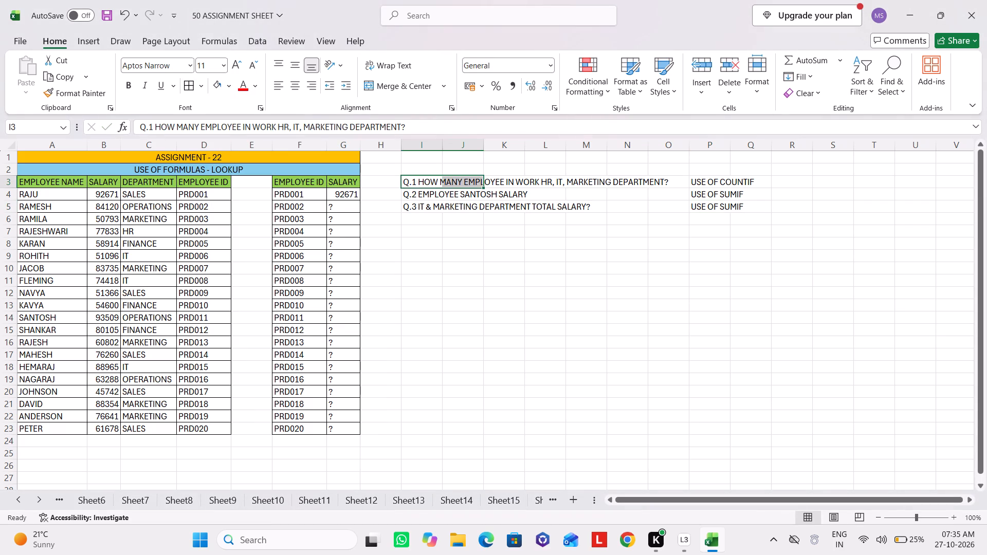
left_click_drag(477, 187, 739, 202)
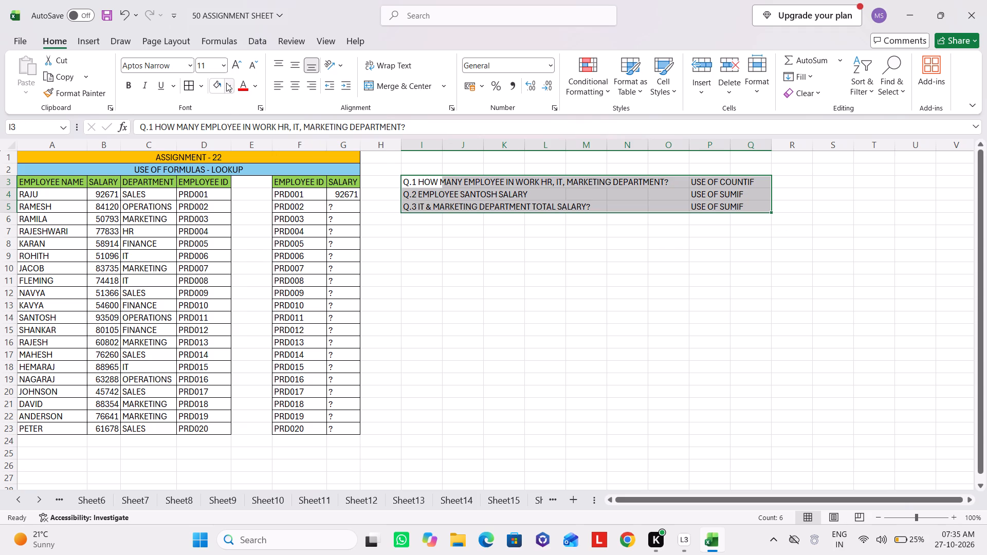
left_click(225, 83)
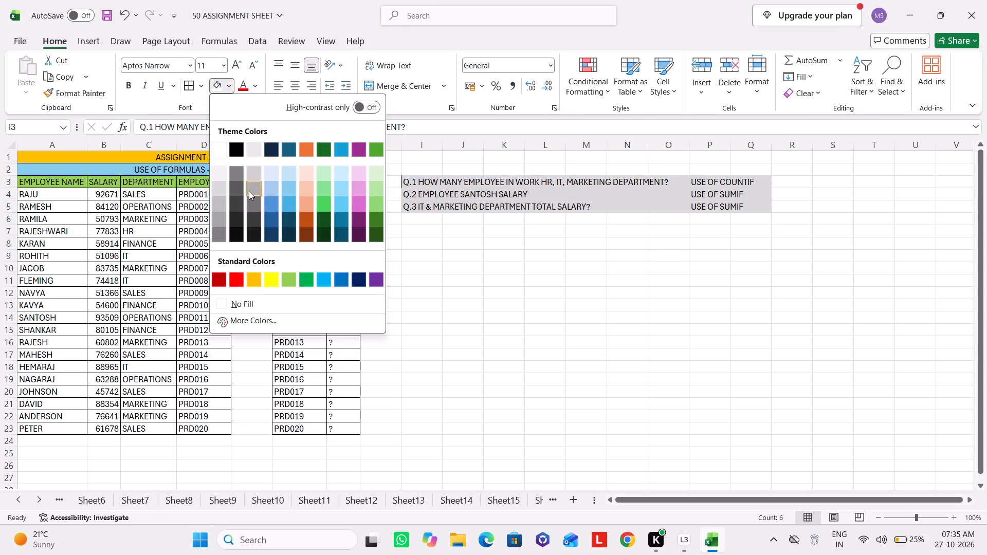
left_click(249, 191)
left_click(485, 255)
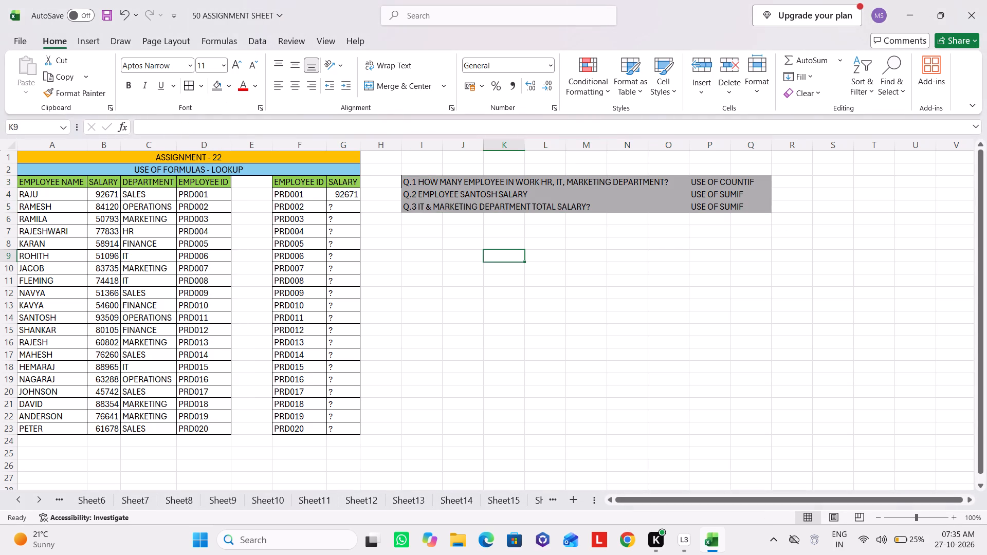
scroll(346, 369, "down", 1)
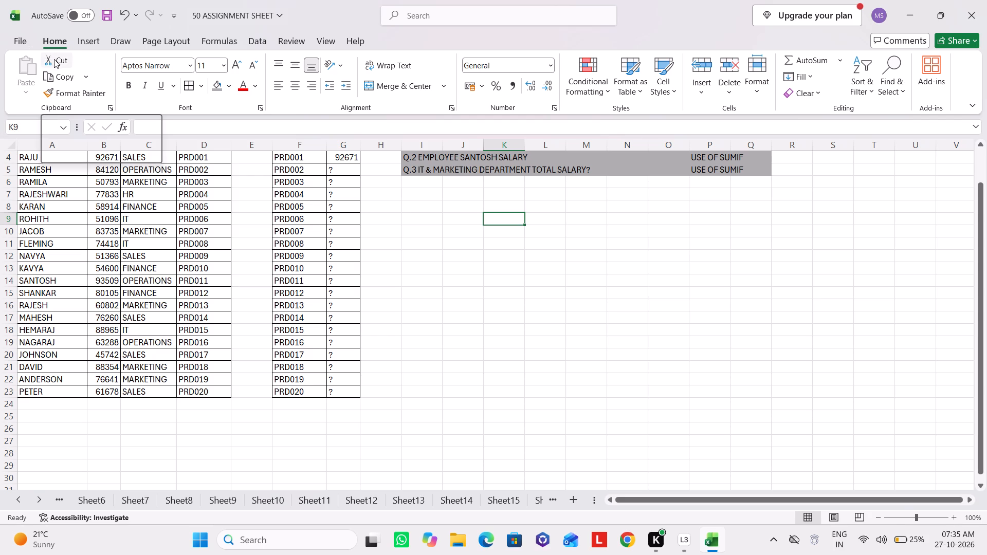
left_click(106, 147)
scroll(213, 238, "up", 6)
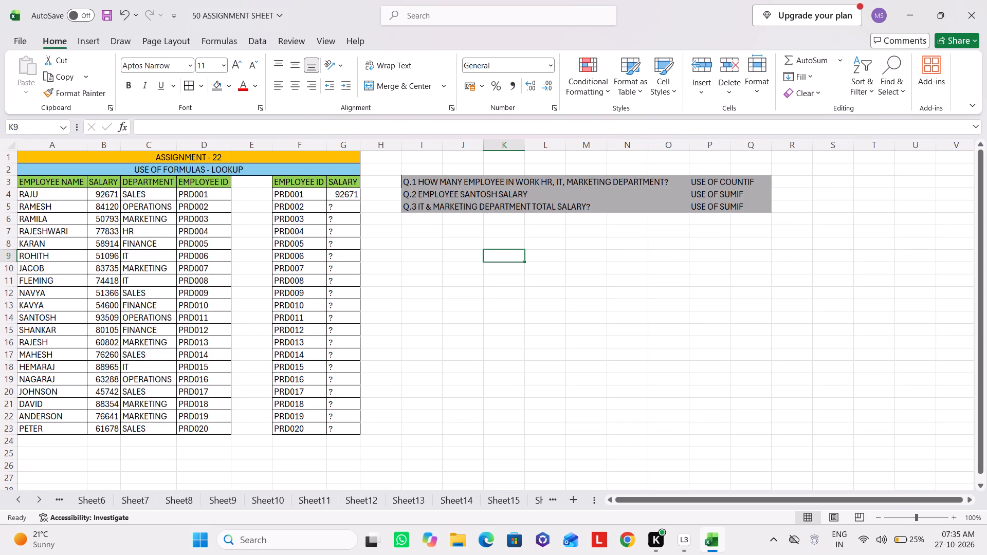
Add a new blank worksheet to the workbook and bring it into view after the existing assignment sheets.
left_click(574, 504)
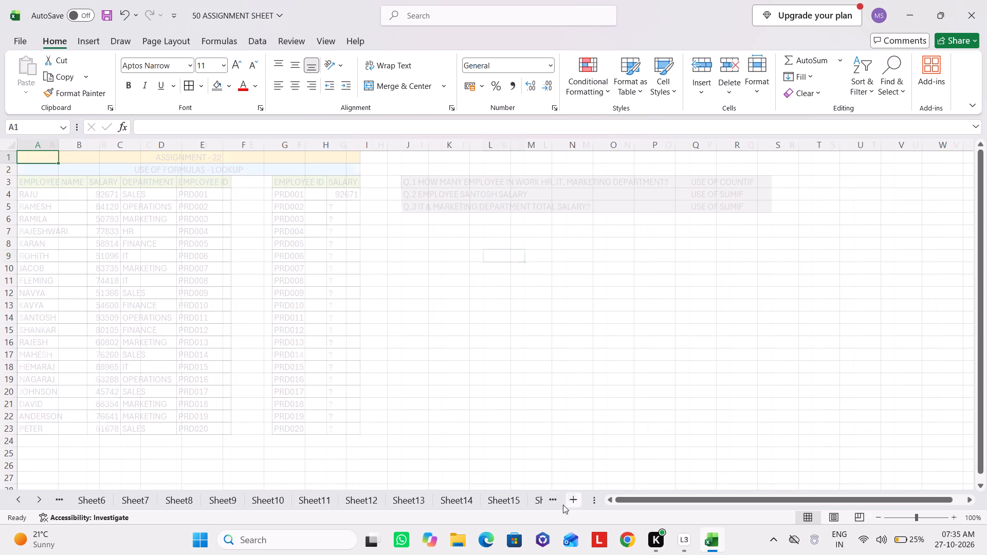
left_click(553, 499)
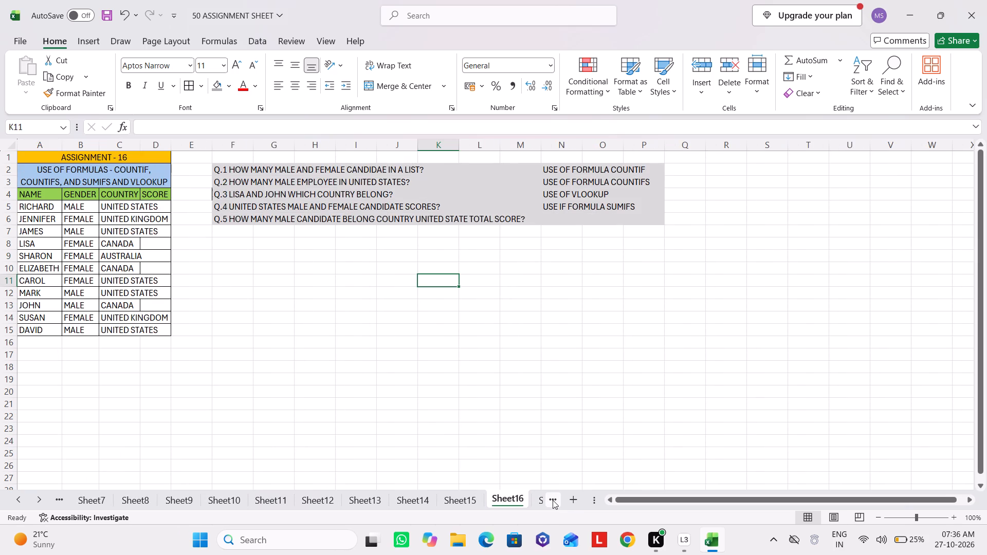
left_click(552, 501)
triple_click(552, 501)
double_click(552, 500)
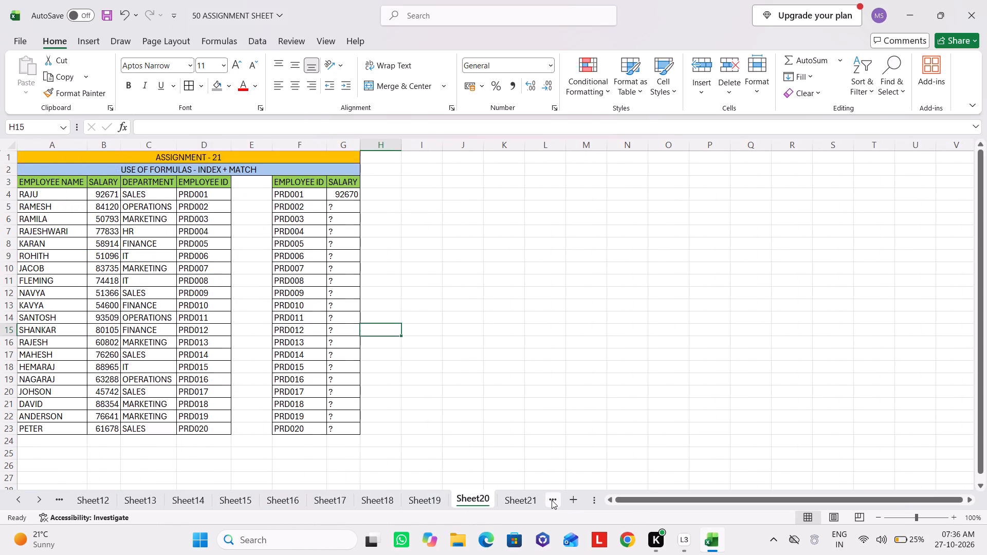
left_click(555, 500)
left_click(555, 500)
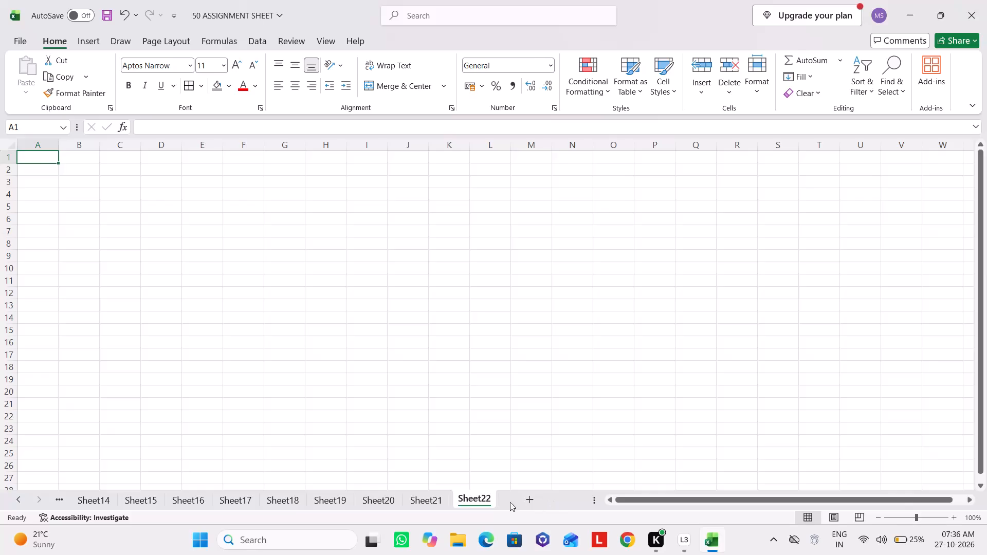
Look through the Assignment 19, 21 and 22 sheets for reference and return to the new blank sheet.
left_click(431, 501)
left_click(478, 504)
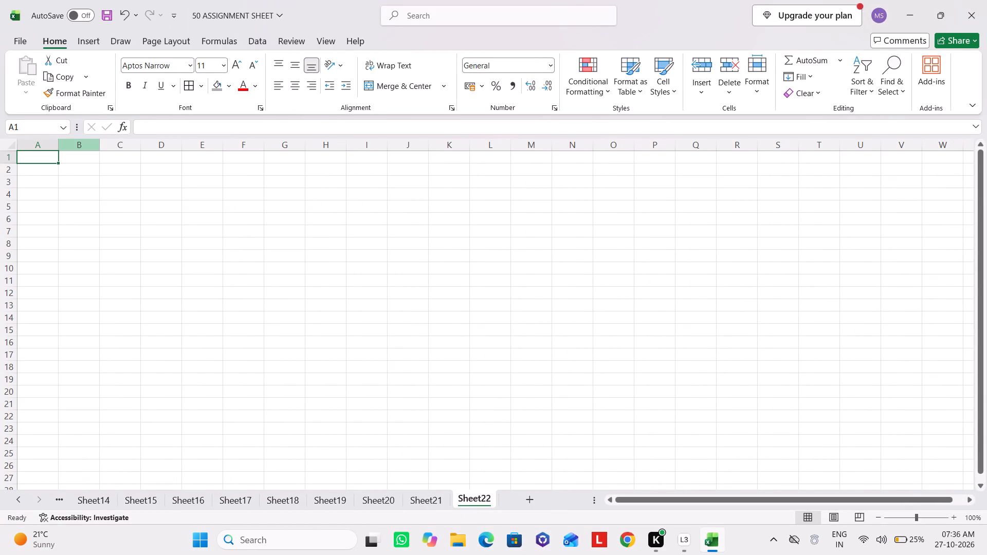
left_click(430, 502)
left_click(393, 502)
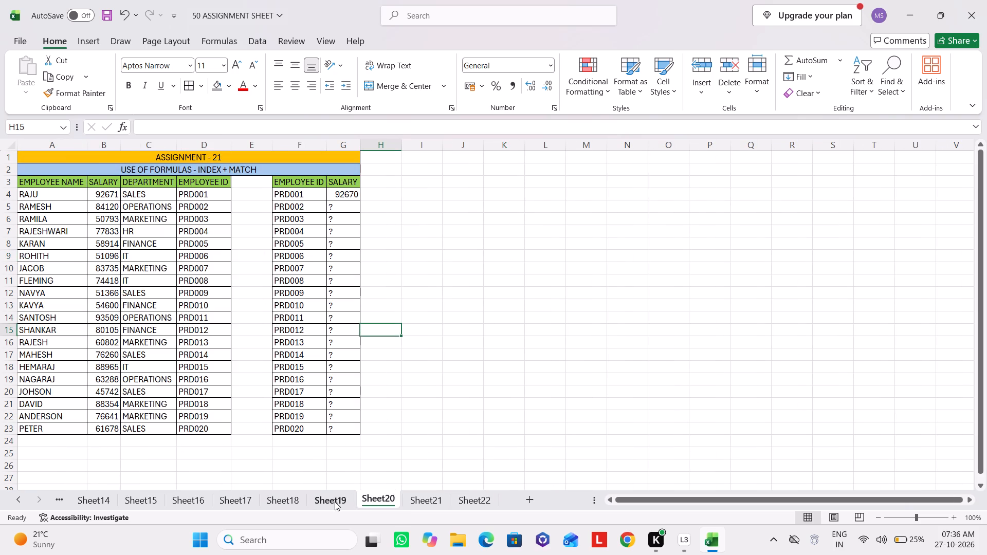
left_click(335, 502)
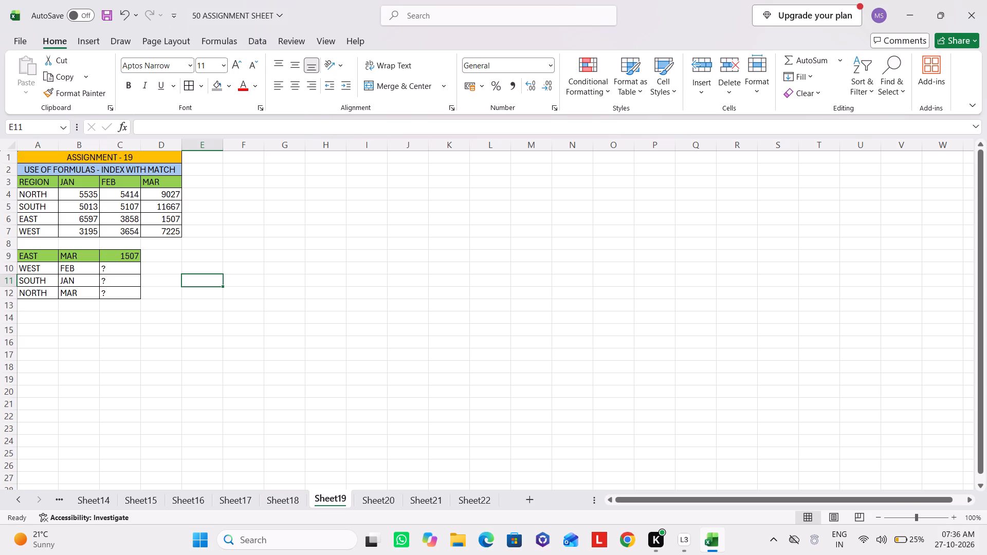
left_click(479, 499)
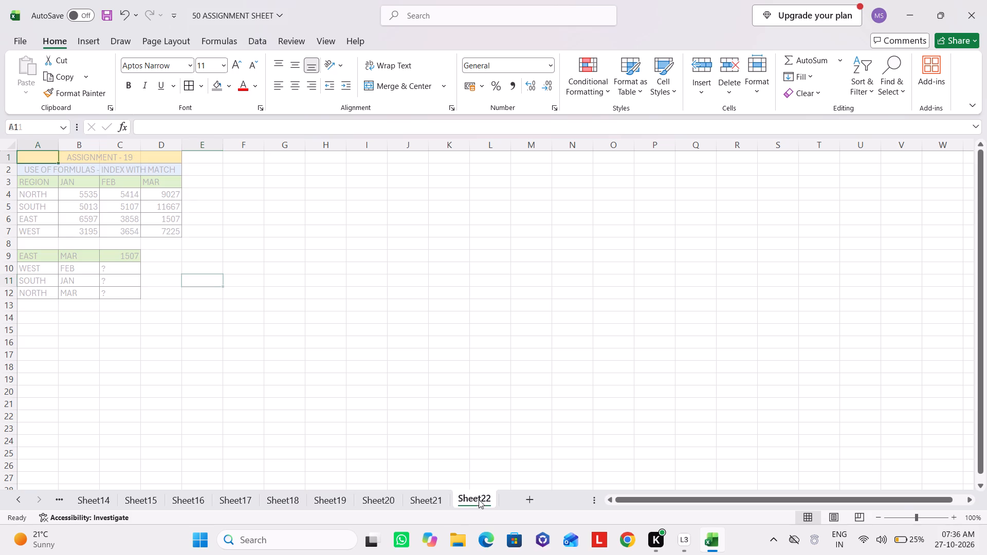
left_click(431, 505)
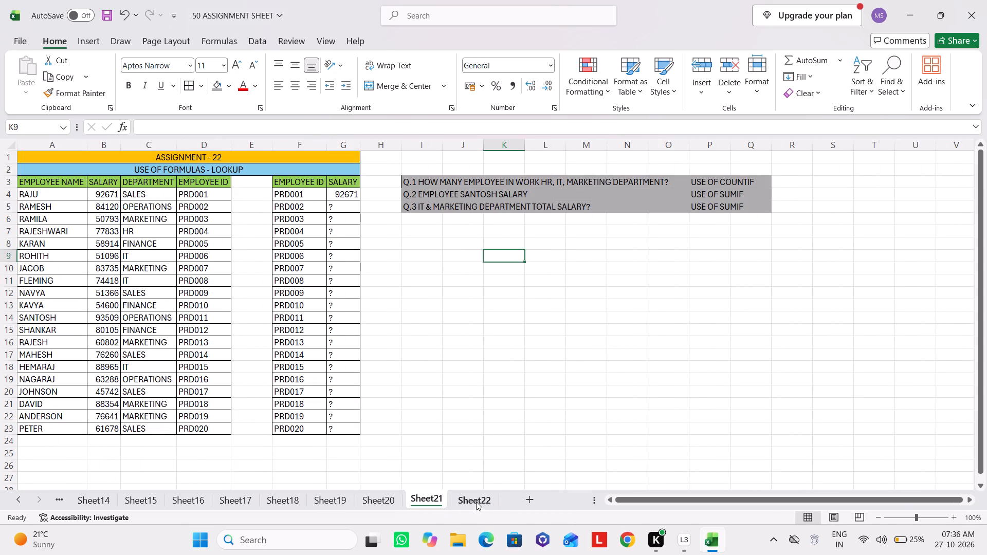
left_click(484, 502)
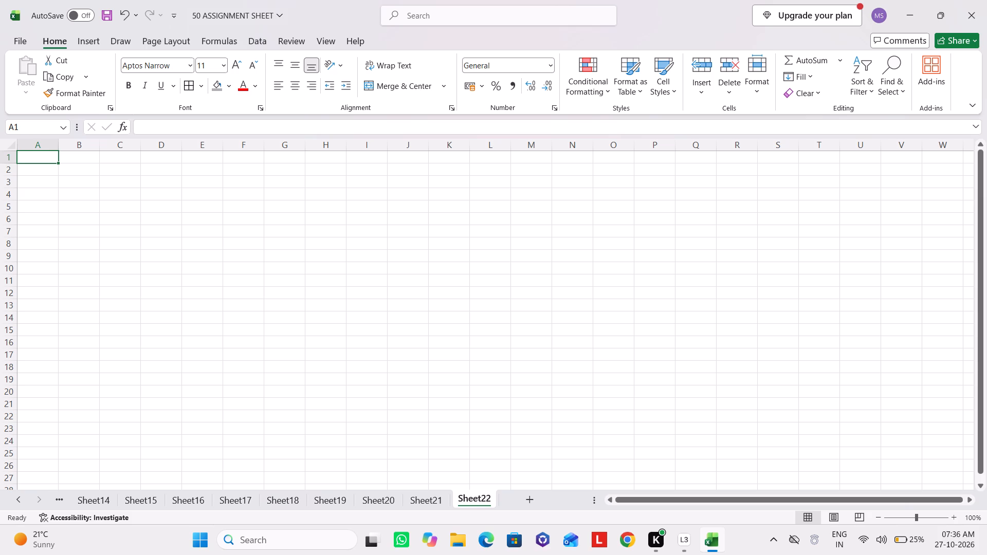
Merge and center A1:F1 on the blank sheet and enter the title "ASSIGNMENT - 23".
key("shift+Right")
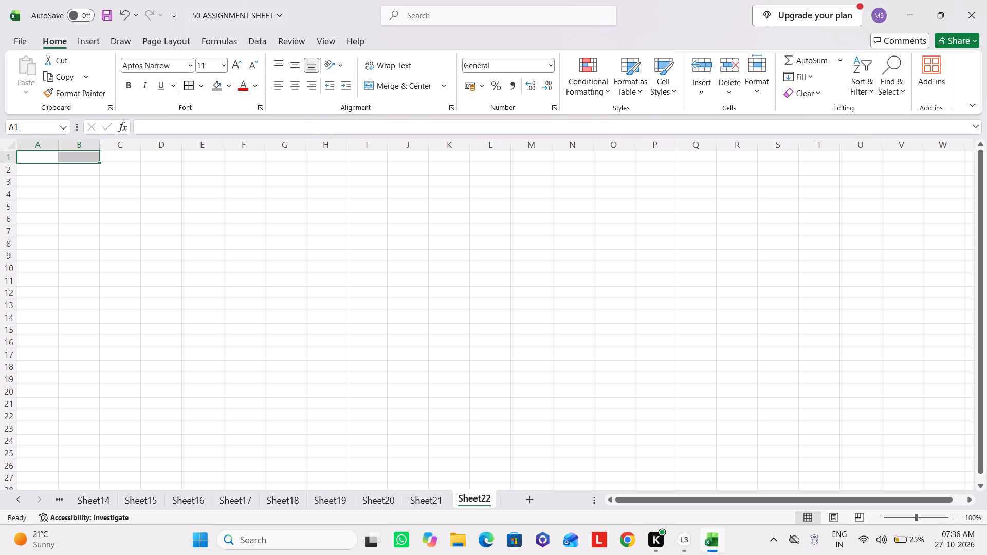
key("shift+Right")
key("shift+Right")
key("shift+Right")
key("shift+Right")
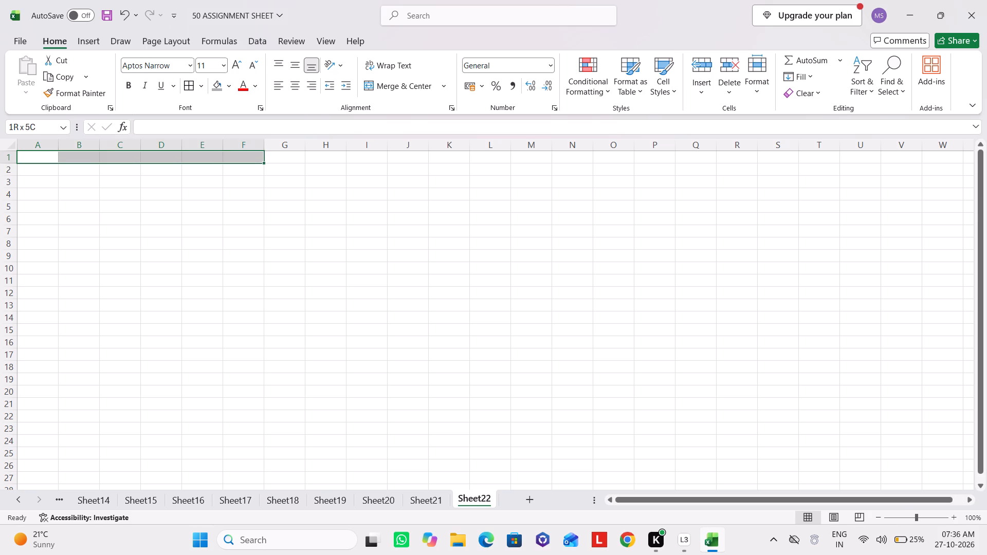
type("HMC")
type("ASSIGNMENT -")
key("space")
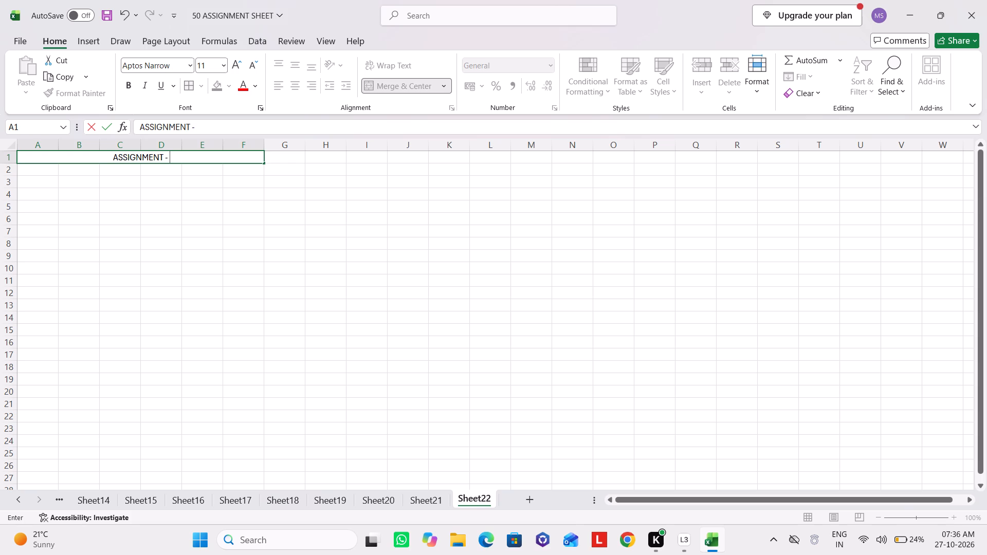
type("23")
key("Down")
Merge and center A2:F2 and enter the subtitle "USE OF FORMULAS - AND".
key("shift+Right")
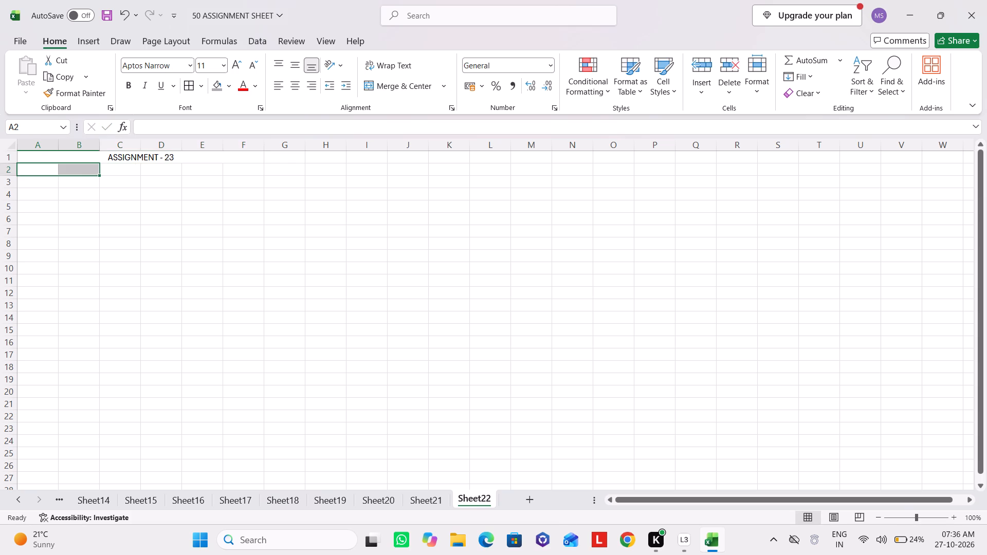
key("shift+Right")
key("shift+Right")
key("shift+Right")
key("shift+Right")
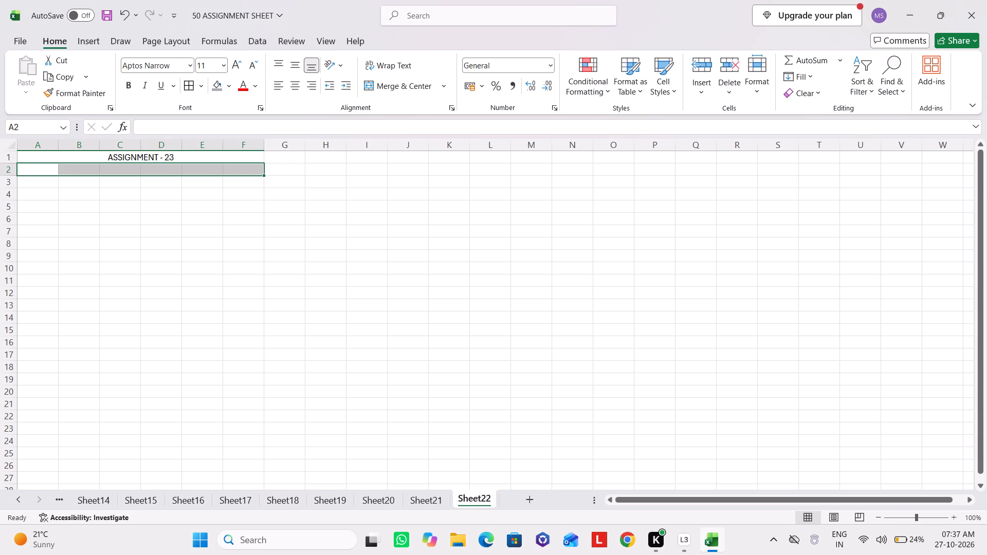
type("HMC")
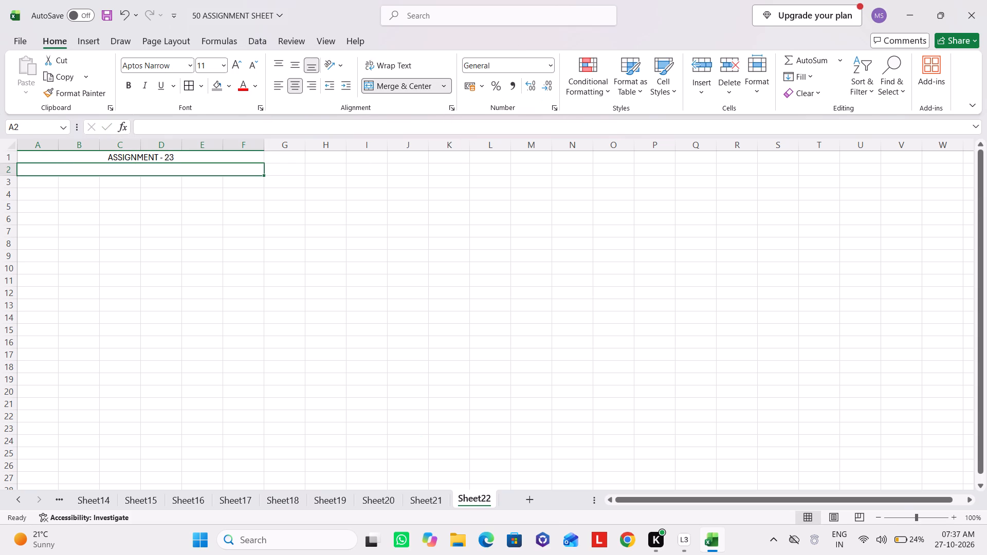
type("USE OF FORMULA")
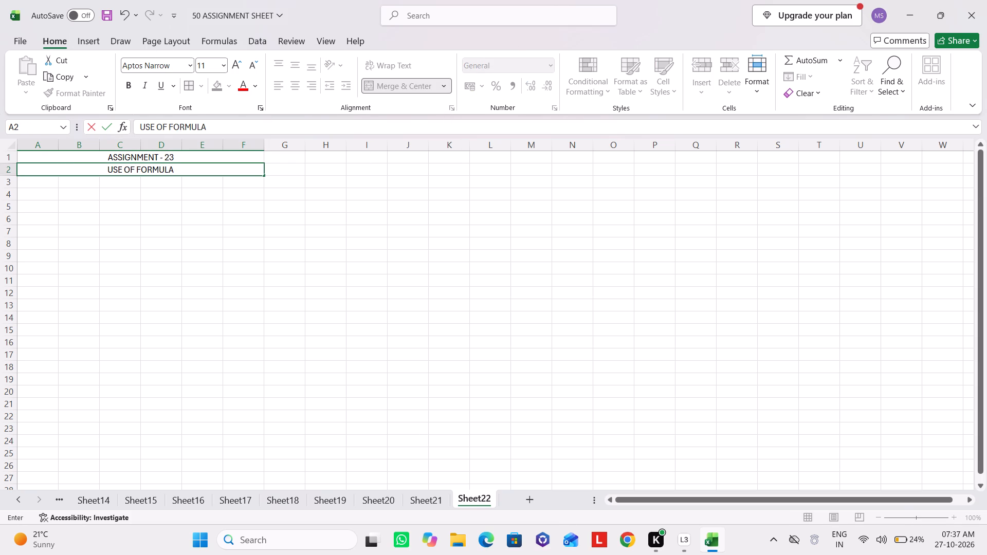
key("space")
key("BackSpace")
type("S=-")
key("space")
key("BackSpace")
key("BackSpace")
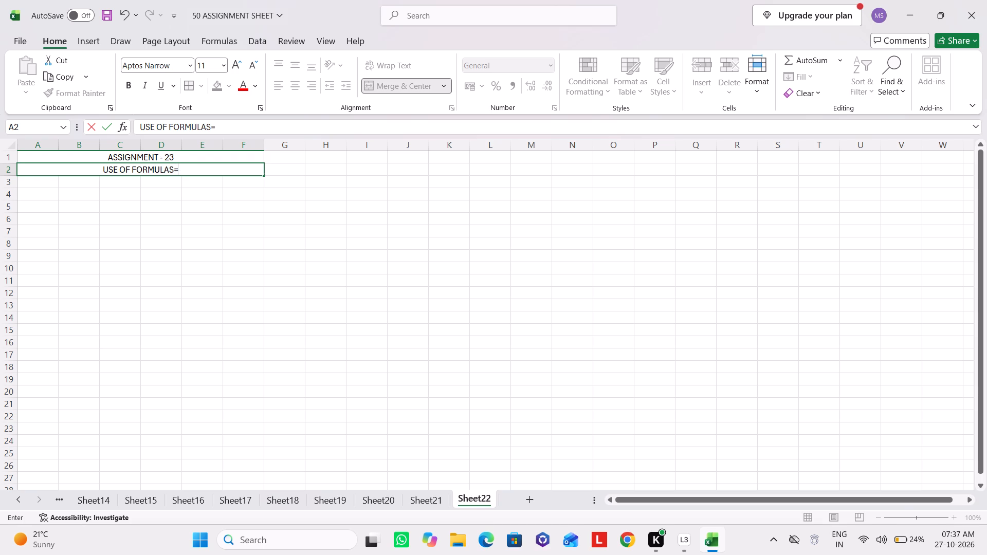
key("BackSpace")
key("space")
type("-")
key("space")
type("AND")
key("Down")
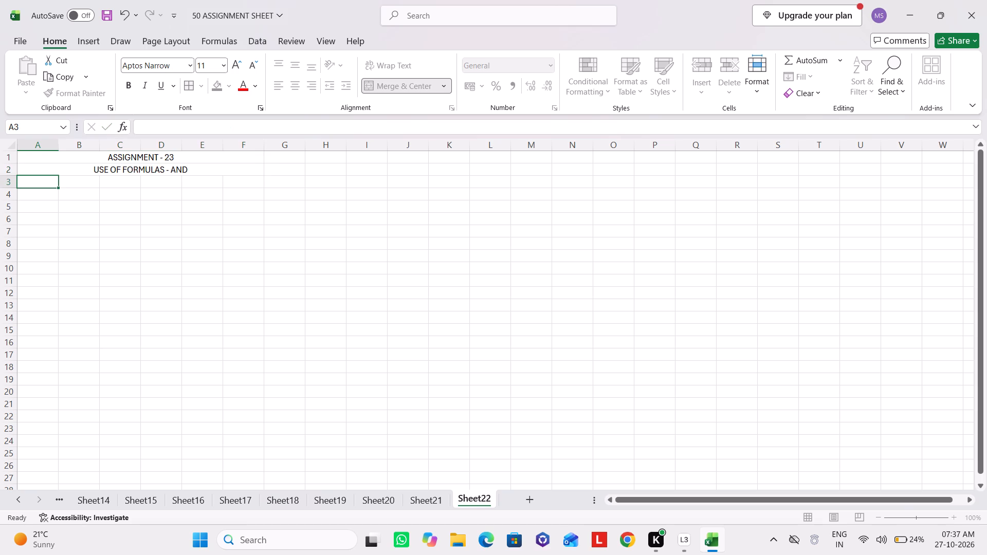
Enter the row 3 headers NAME, PHYSICS, CHEMISTRY, MATHS, BIOLOGY and PASSED THE EXAM in A3:F3.
type("NAME")
key("Tab")
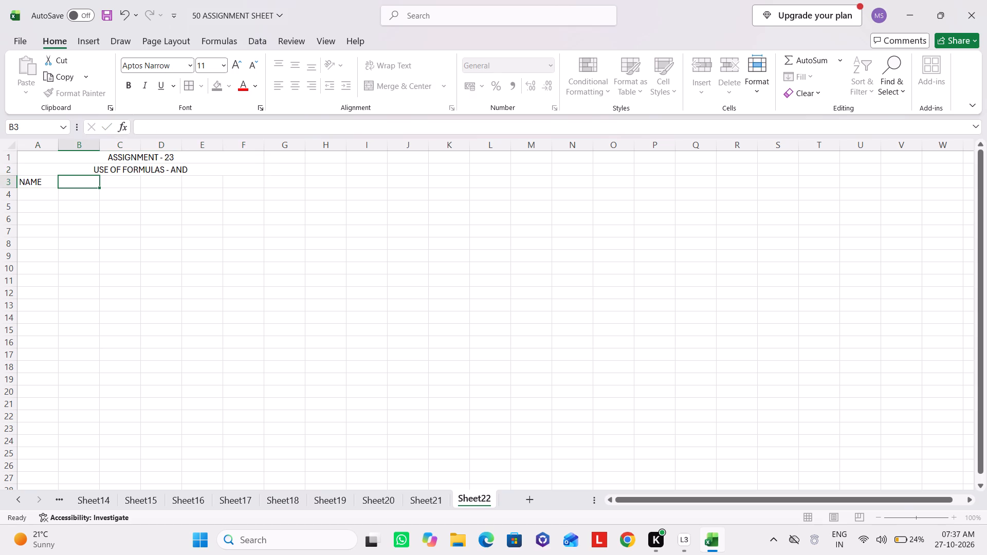
type("PHYSICS")
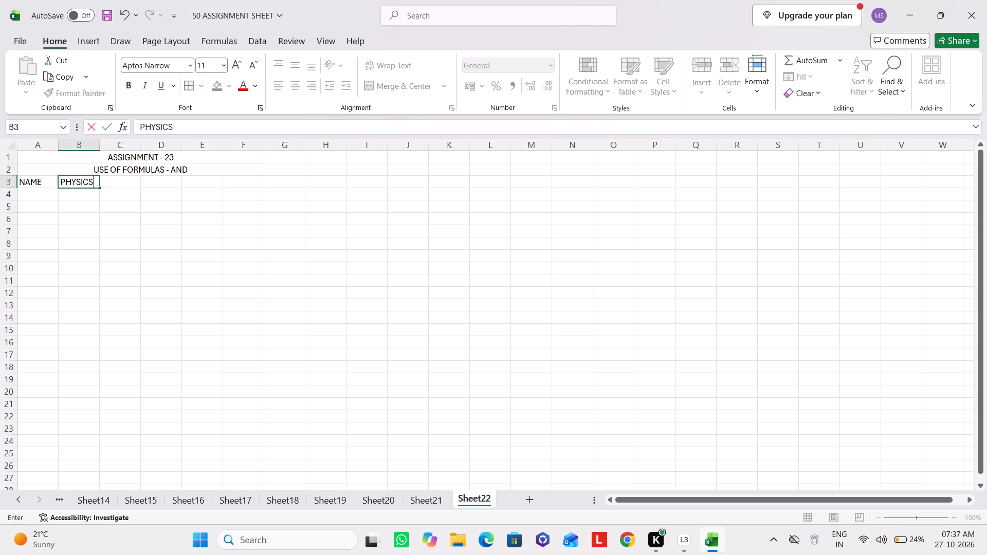
key("Tab")
type("CHEMISTRY")
key("Tab")
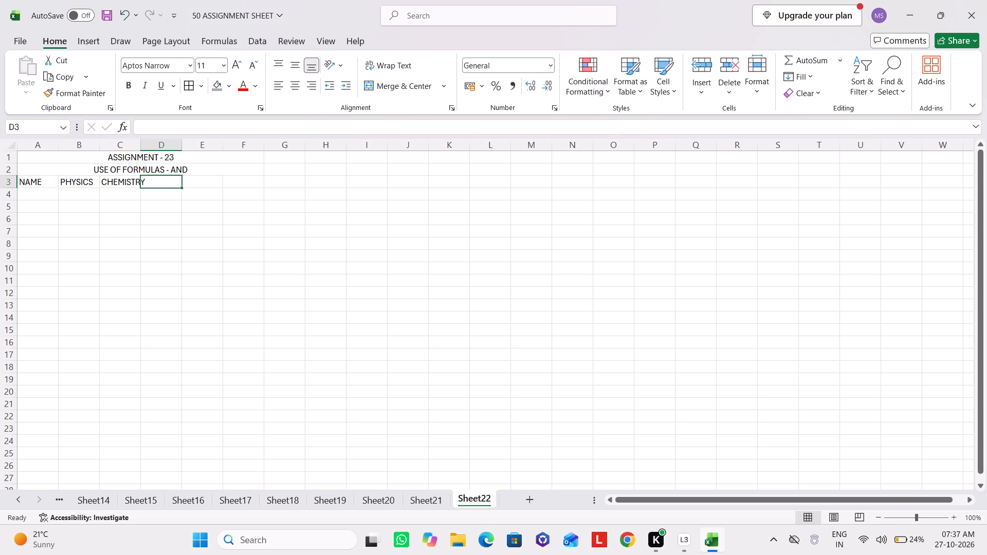
type("MATHS")
key("Tab")
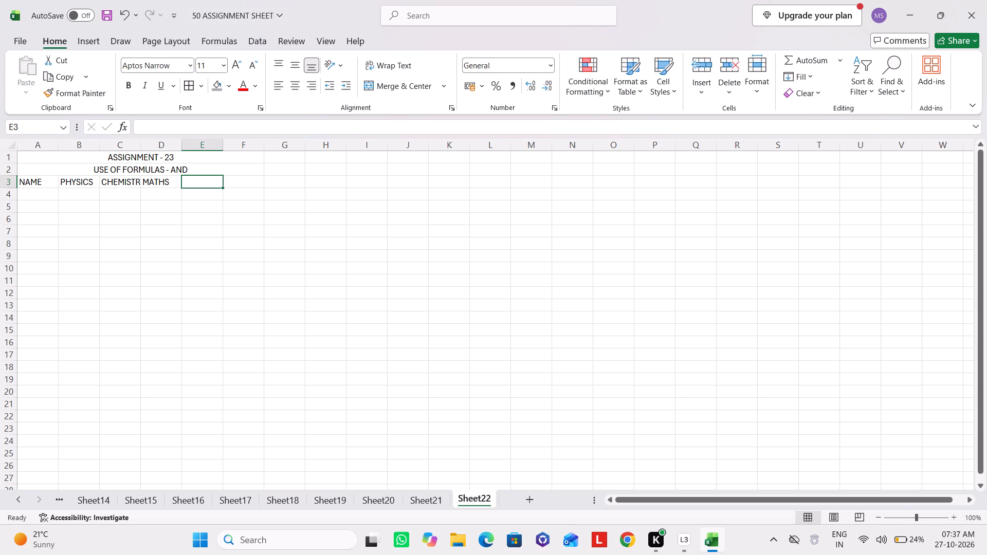
type("BO")
key("BackSpace")
type("IOLOY")
key("BackSpace")
type("GY")
key("Tab")
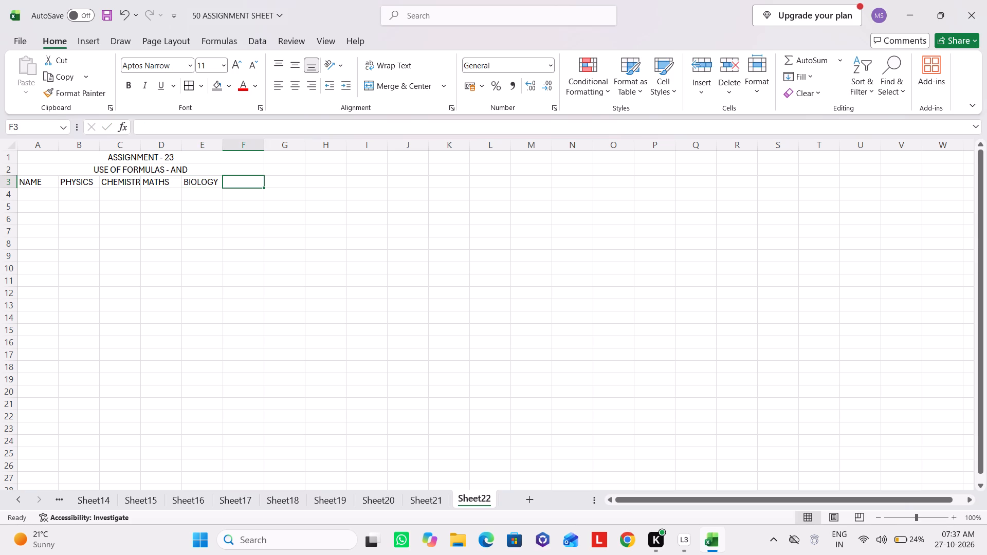
type("PASSED")
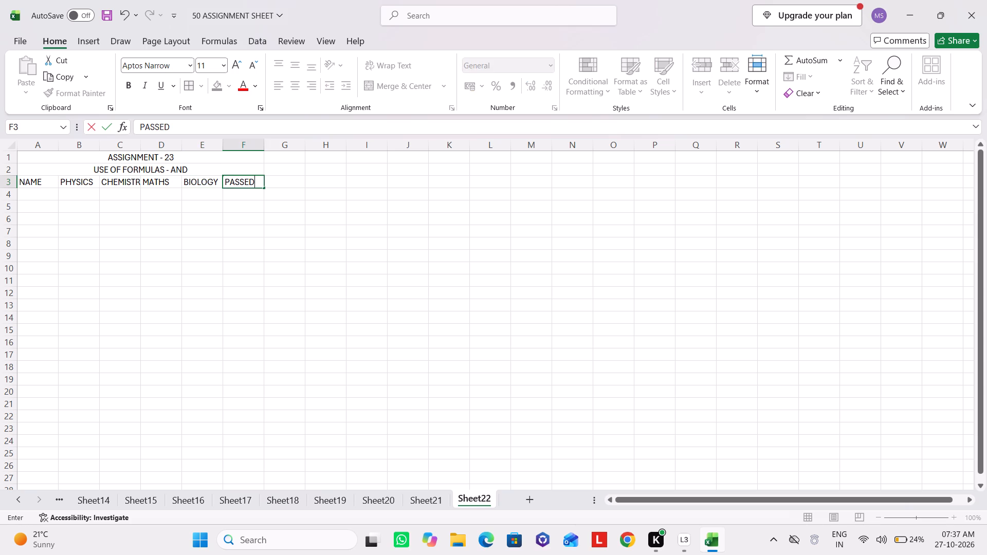
key("space")
type("THE EXAM")
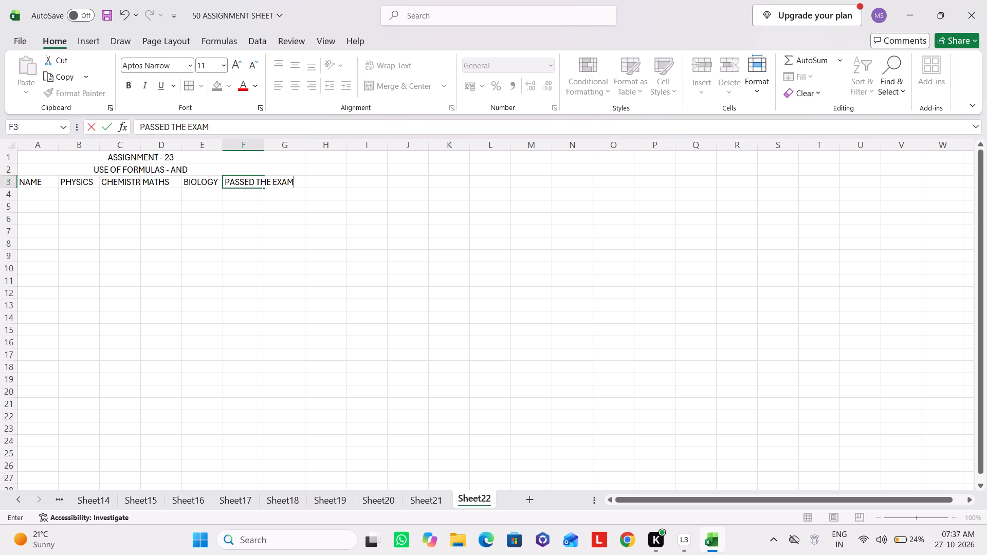
AutoFit the column widths to the header row A3:G3.
left_click_drag(41, 181, 290, 180)
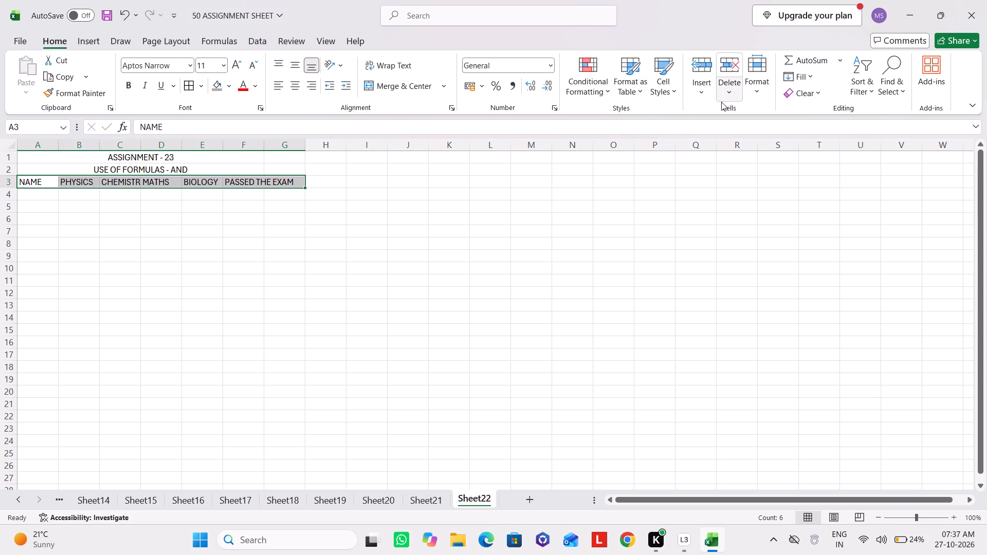
left_click(759, 93)
left_click(814, 190)
Enter the student names NITIN, FEROZ and ANITHA in the NAME column from A4 to A6.
left_click(63, 191)
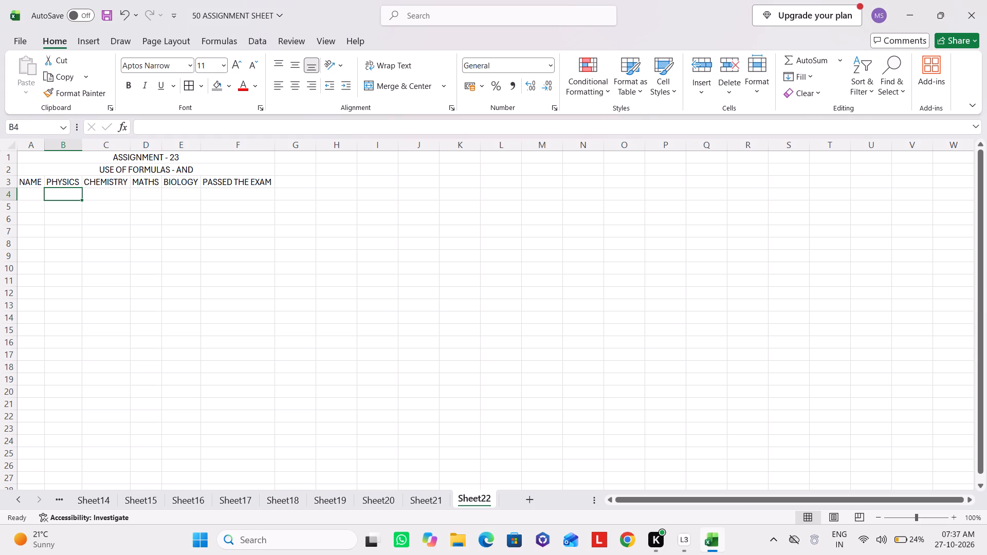
left_click(37, 195)
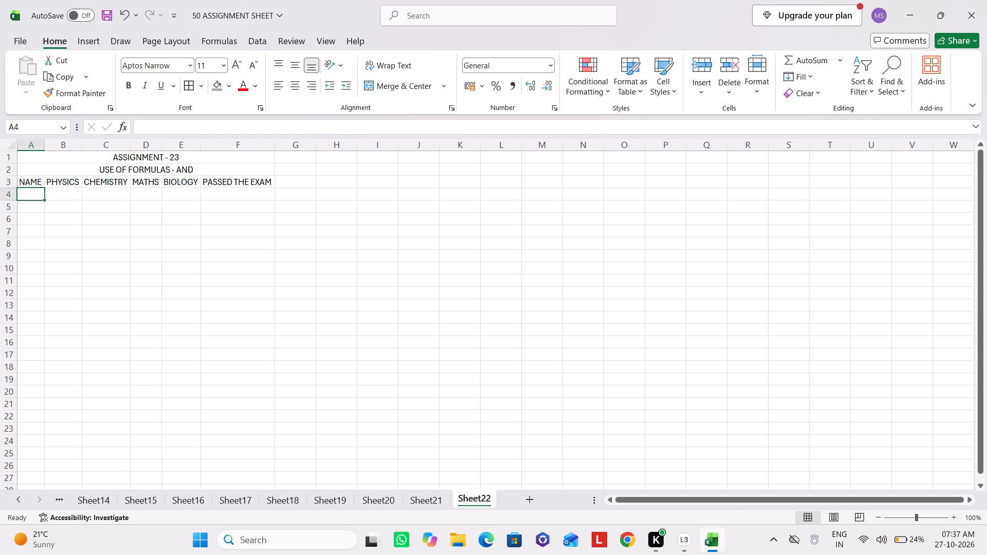
type("NITIN")
key("Down")
type("FEROZ")
key("Down")
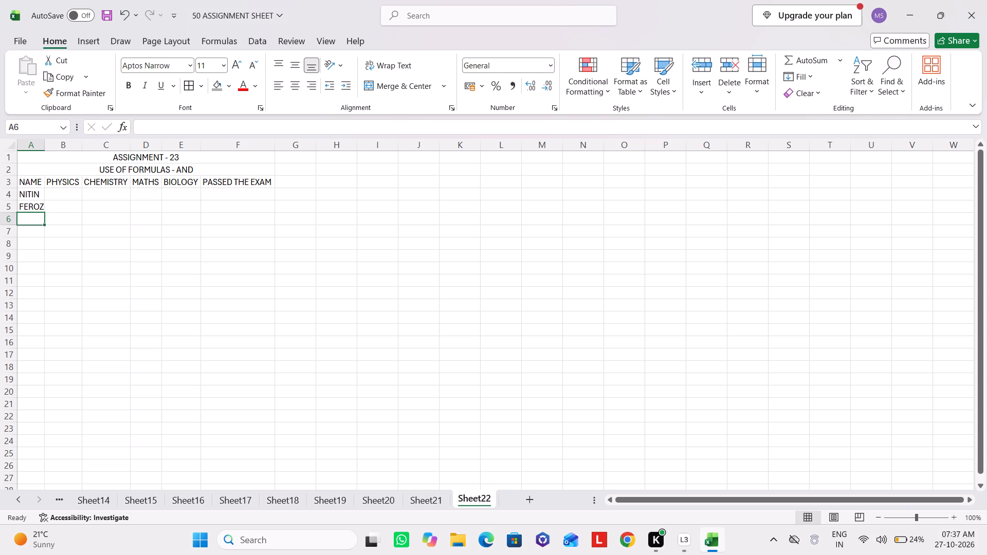
type("ANITHA")
key("Down")
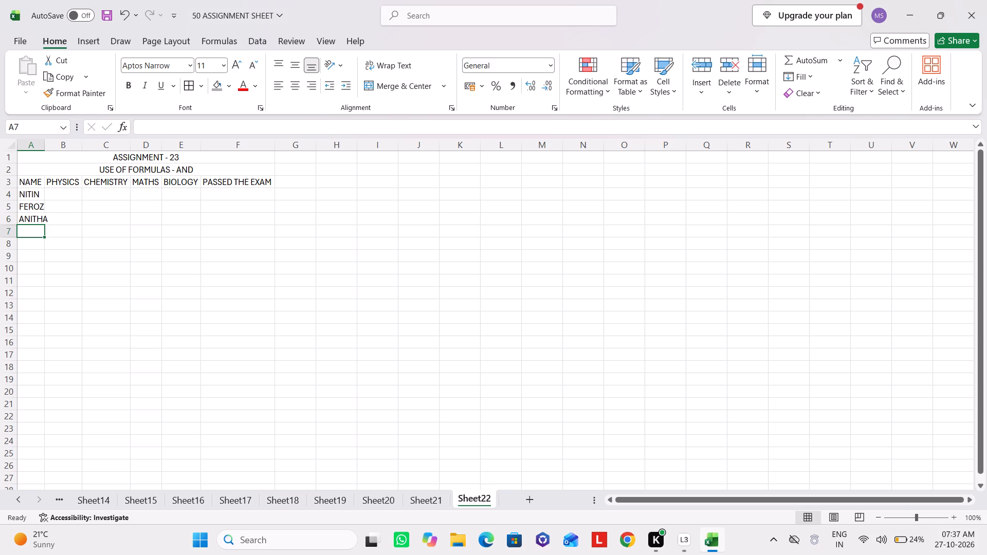
Enter the names MADAN, HARRY, SUMITH, HARSH, TRIVEDI and ASHISH in the NAME column from A7 to A12.
type("MADAN")
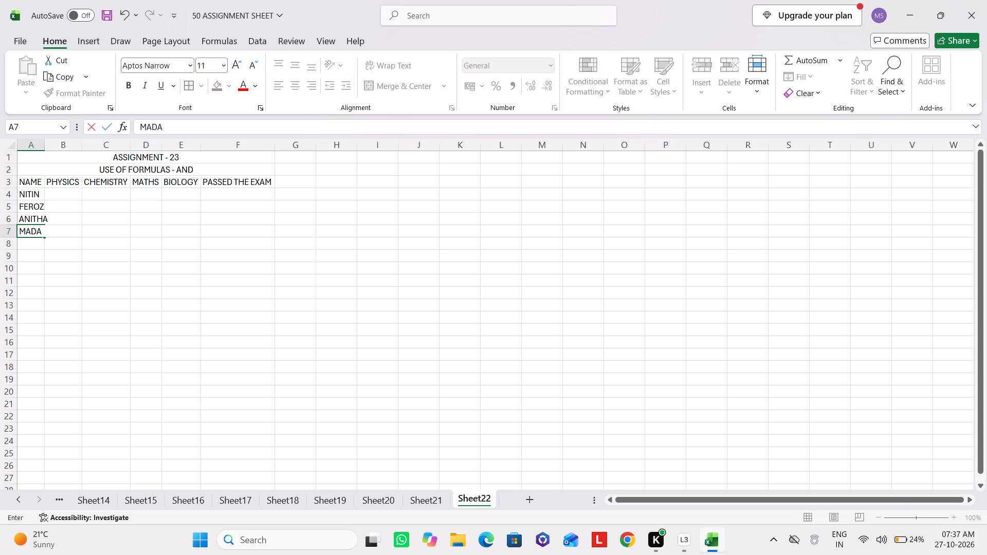
key("Down")
type("HARRY")
key("Down")
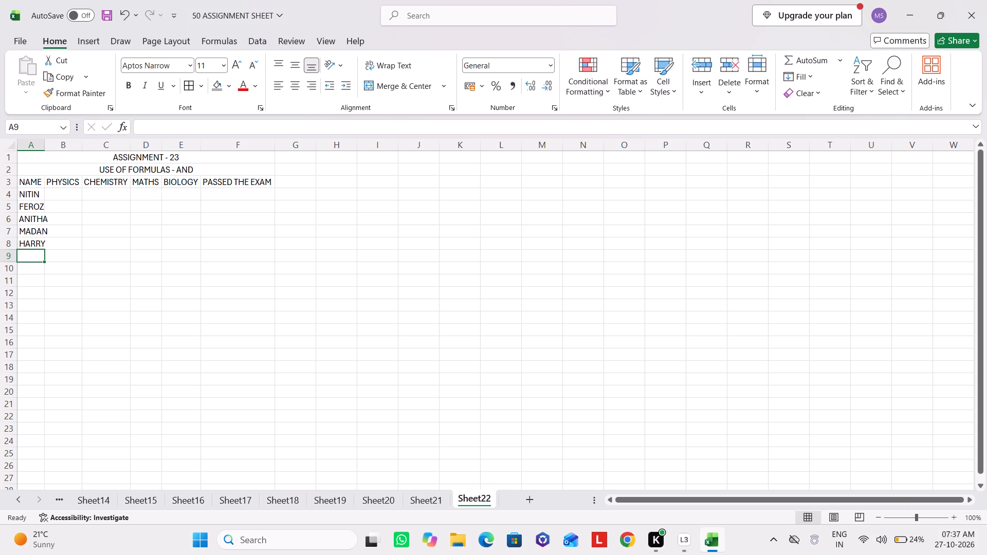
type("SUMITH")
key("Down")
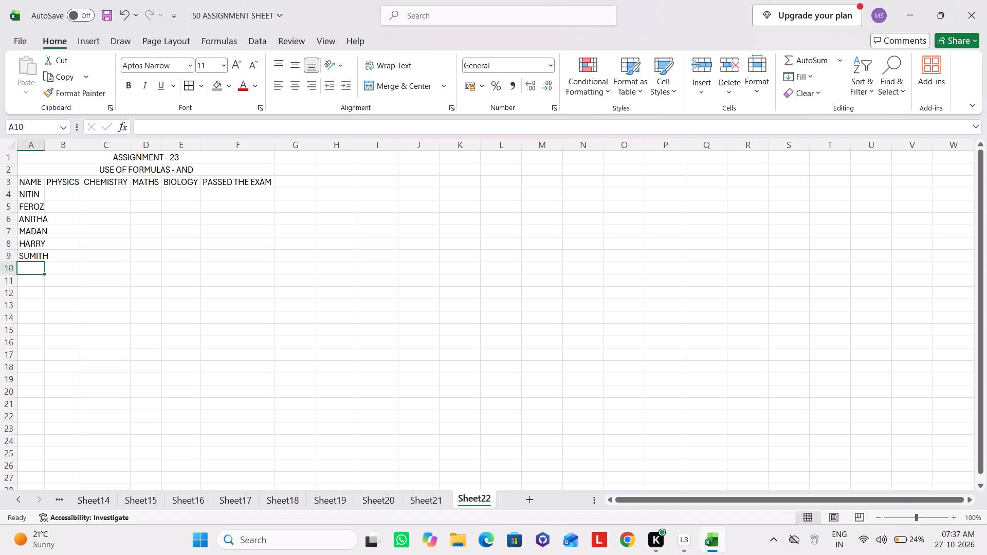
type("HARSH")
key("Down")
type("TRIVEDI")
key("Down")
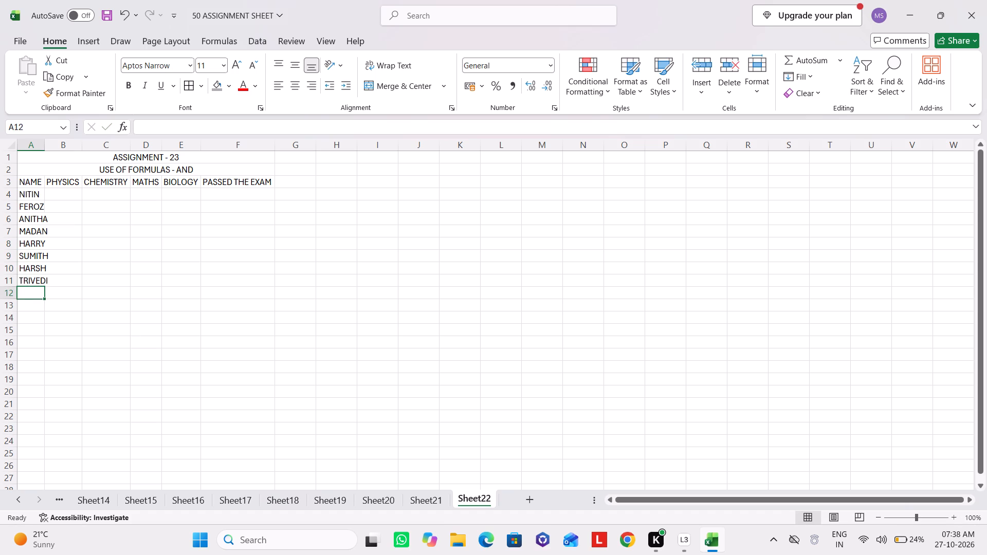
type("ASHISH")
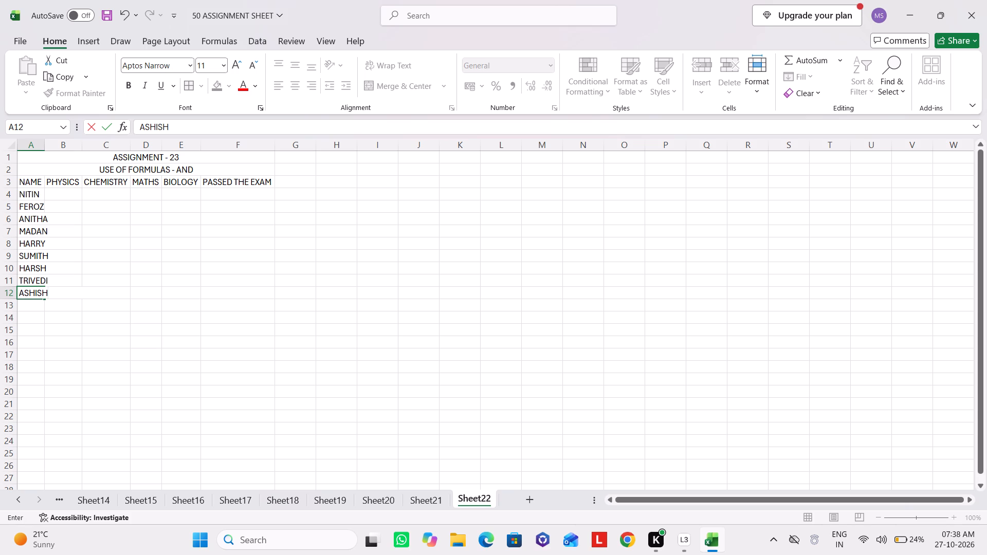
Enter PASS in the PHYSICS column for the first five students, B4 to B8.
left_click(68, 190)
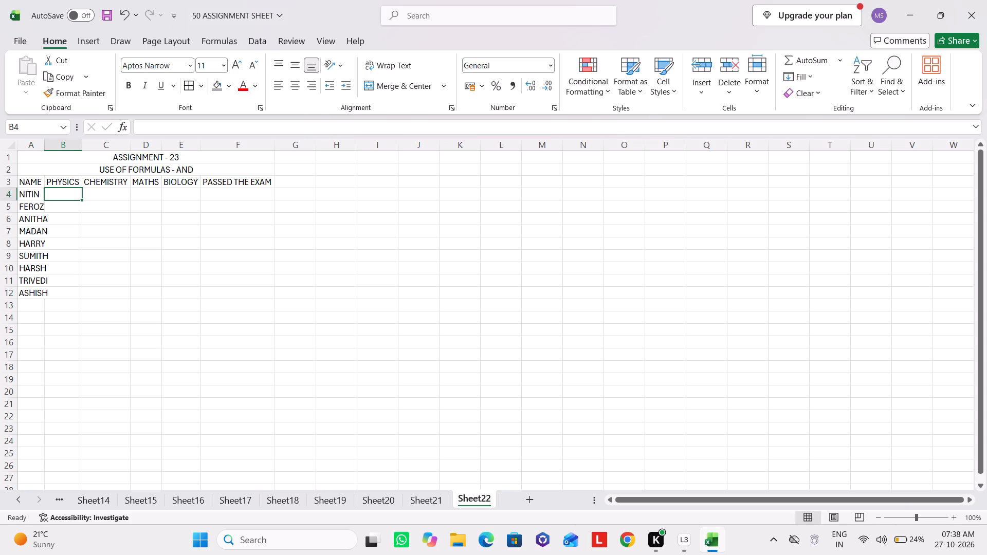
type("PASS")
key("Down")
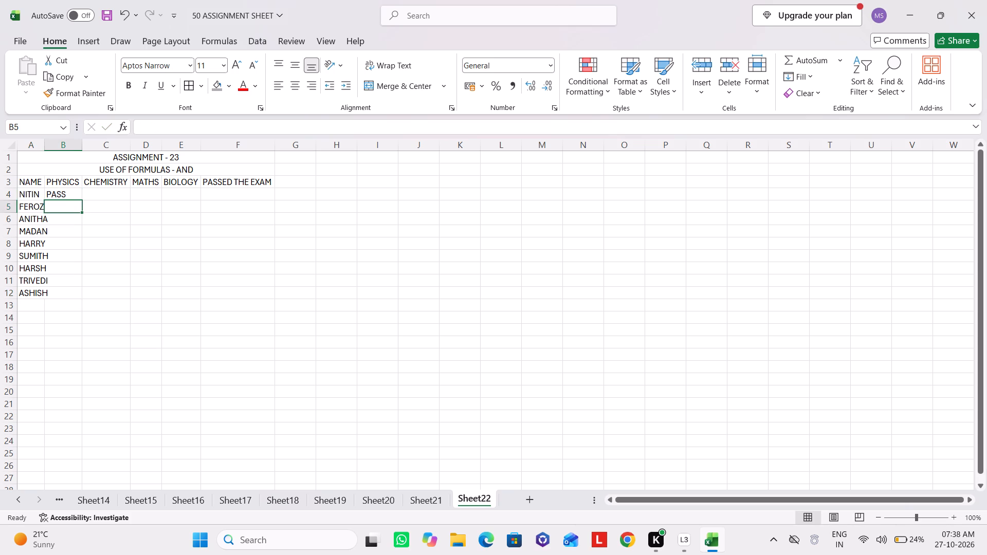
type("PAS")
key("Down")
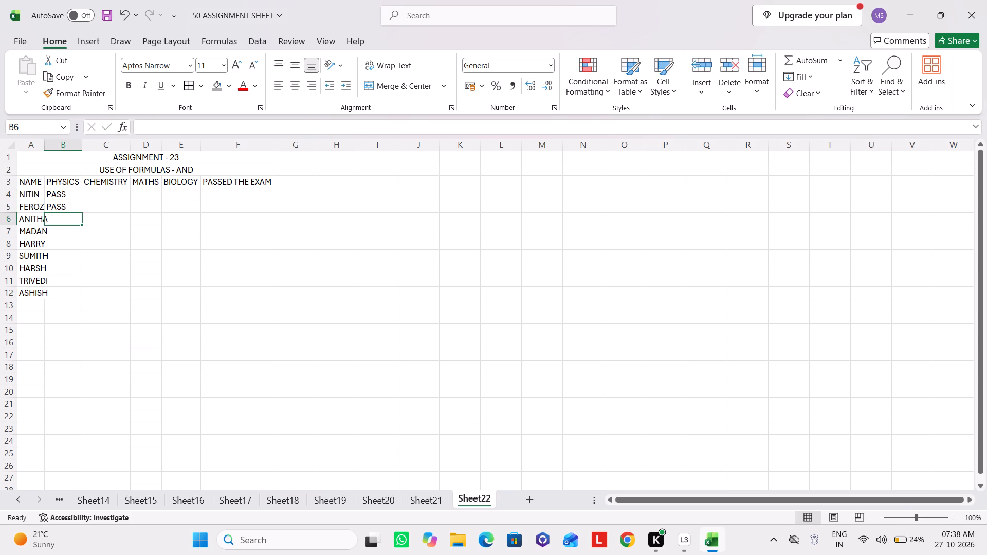
type("PASS")
key("Down")
type("PAS")
key("Down")
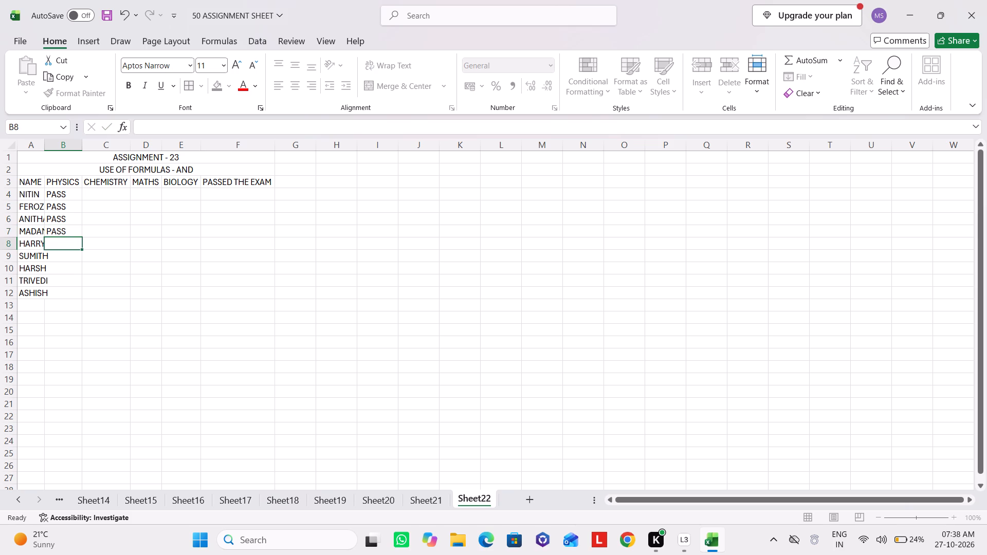
type("PAS")
key("Down")
Complete the PHYSICS column with FAIL in B9 and PASS in B10 to B12.
type("FAIL")
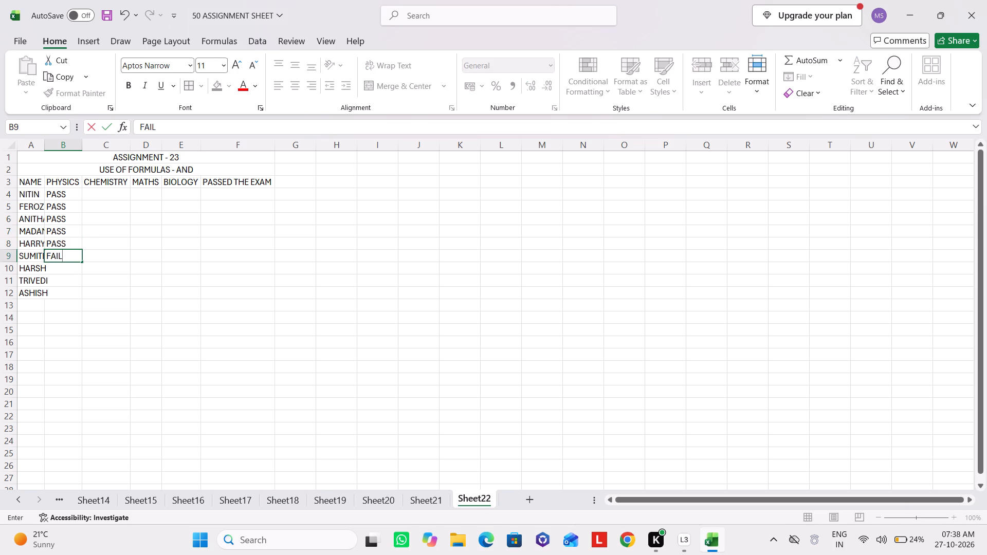
key("Down")
type("PASS")
key("Down")
type("PASS")
key("Left")
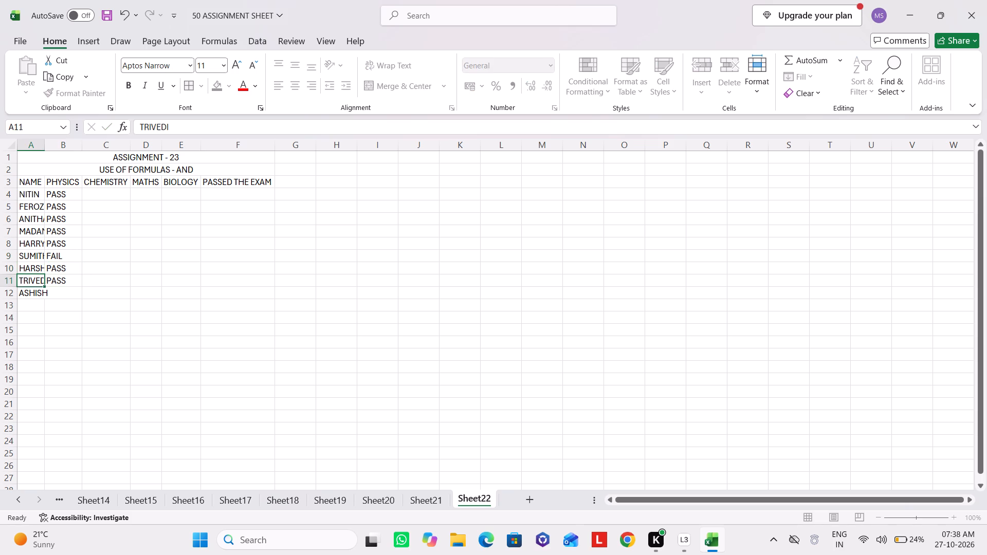
key("Down")
key("Right")
type("PAS")
Enter the CHEMISTRY results PASS, PASS, FAIL, PASS and FAIL in C4 to C8.
left_click(113, 193)
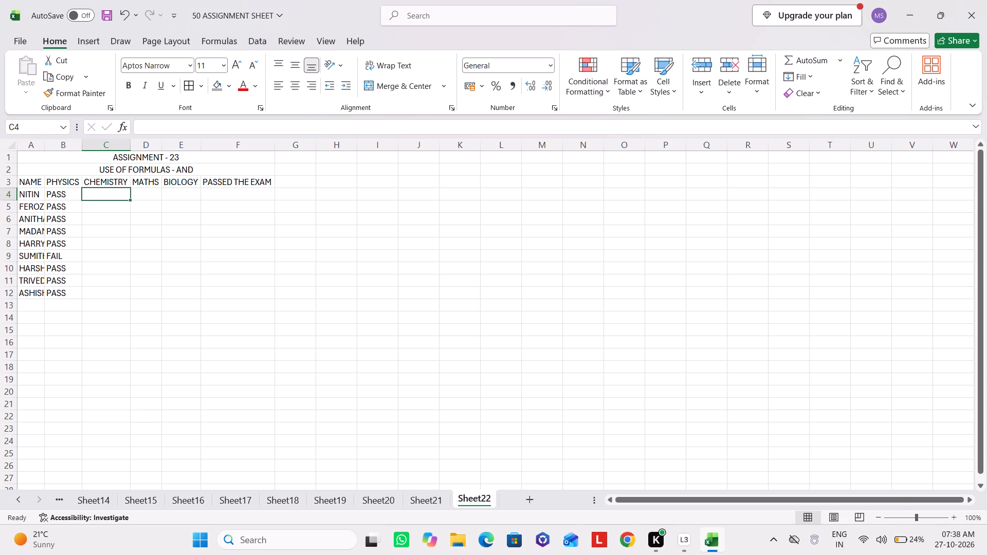
type("PASS")
key("Down")
type("PASS")
key("Down")
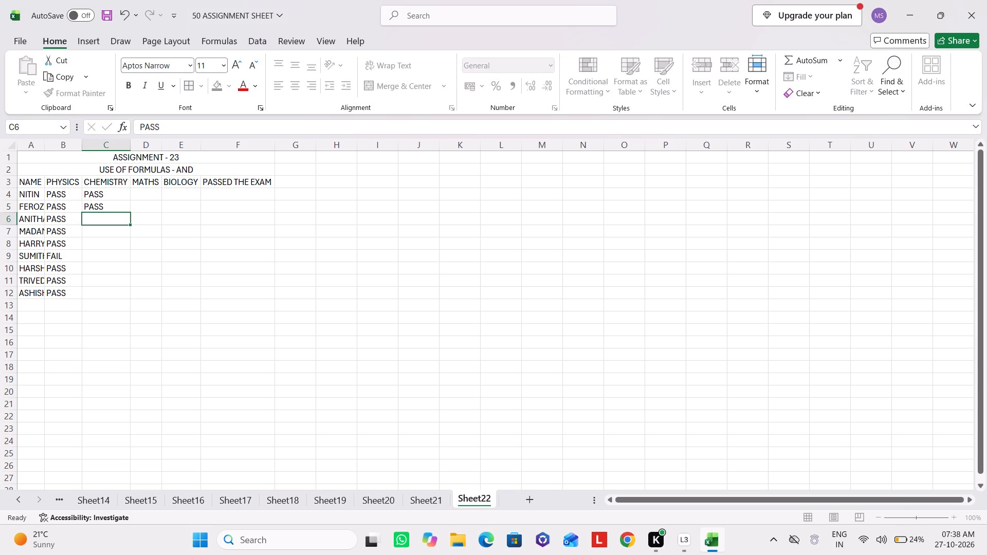
type("FAIL")
key("Down")
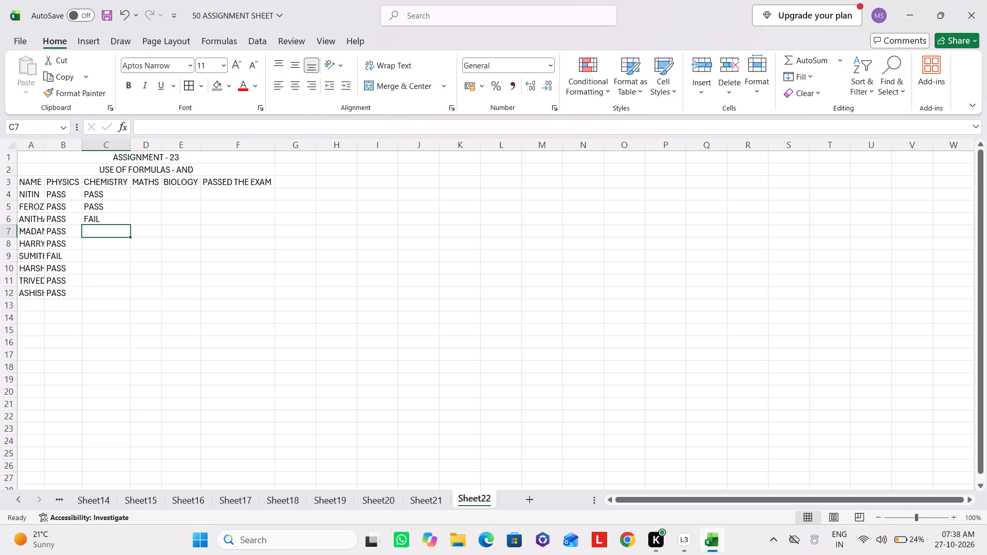
type("PASS")
key("Down")
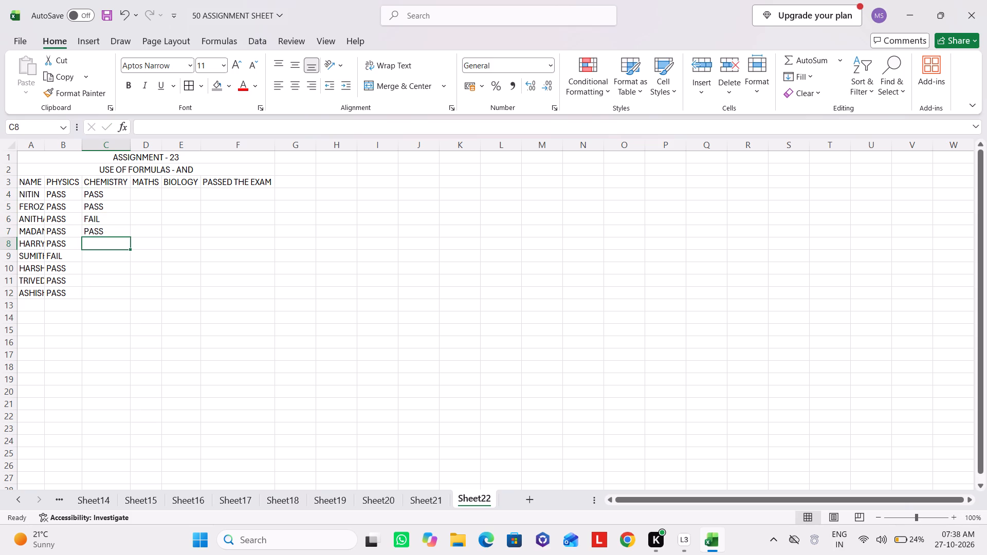
type("FI")
key("BackSpace")
type("AI")
key("Down")
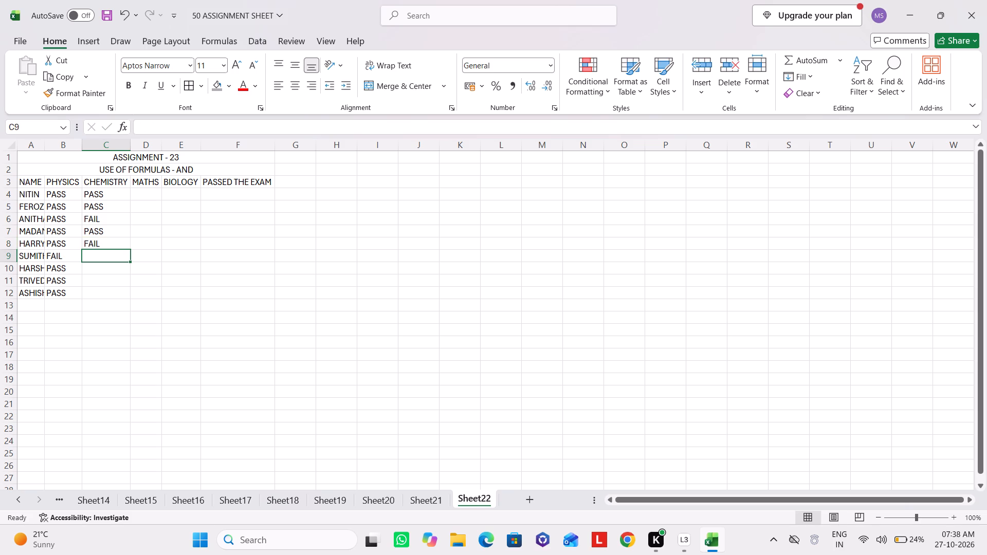
Complete the CHEMISTRY column with PASS in C9 to C12.
type("PASS")
key("Down")
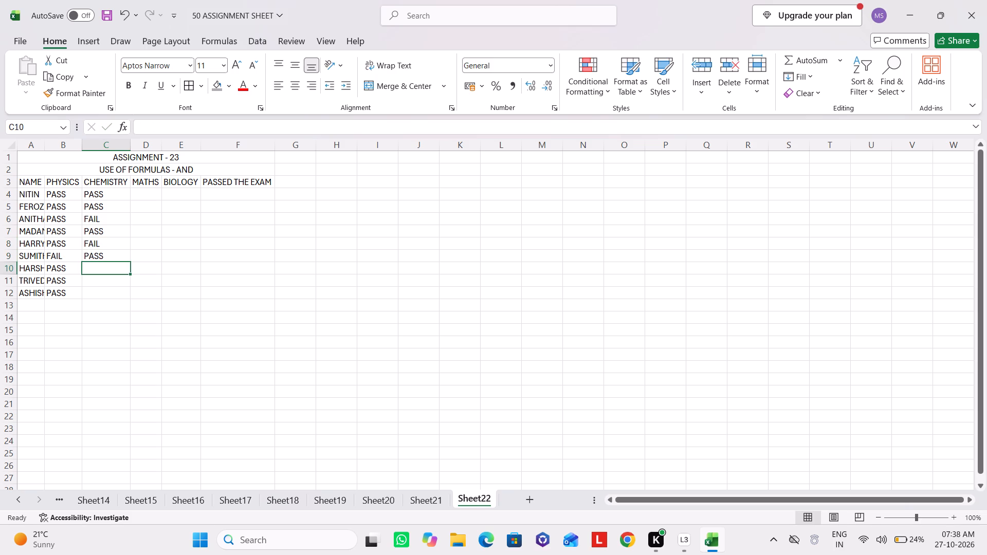
type("PA")
key("Down")
type("PAS")
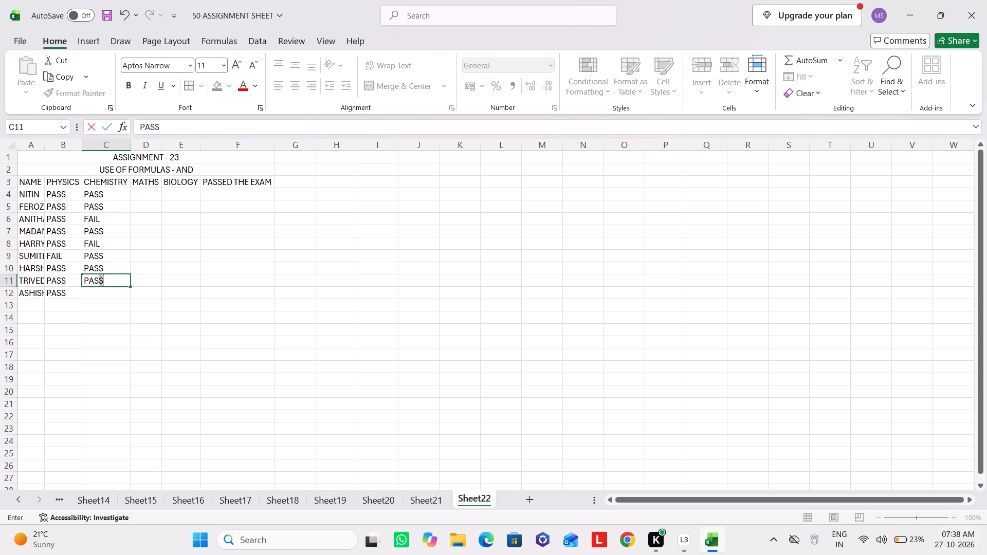
key("Left")
key("Right")
key("Down")
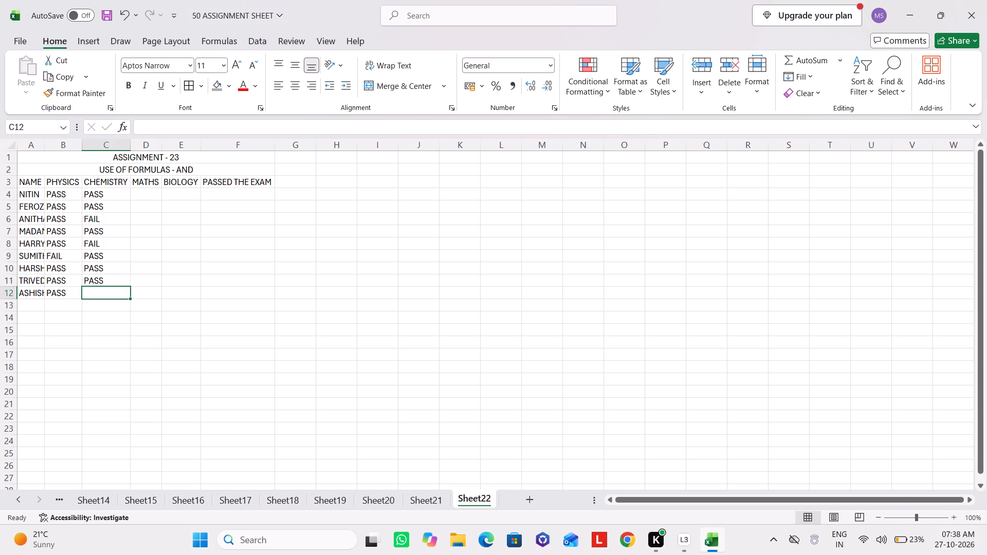
type("PAS")
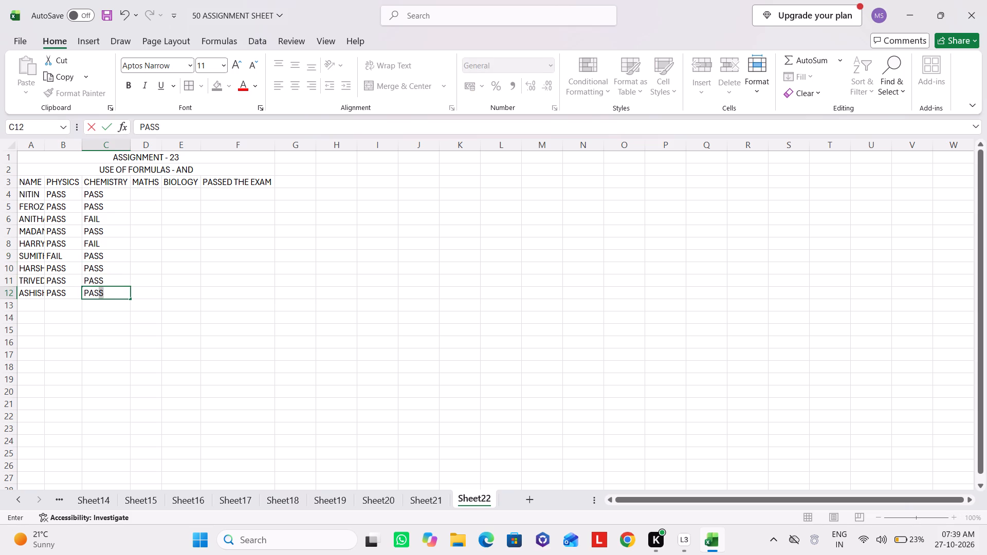
AutoFit the column widths to the contents of the table range A1:F12.
left_click_drag(49, 158, 217, 289)
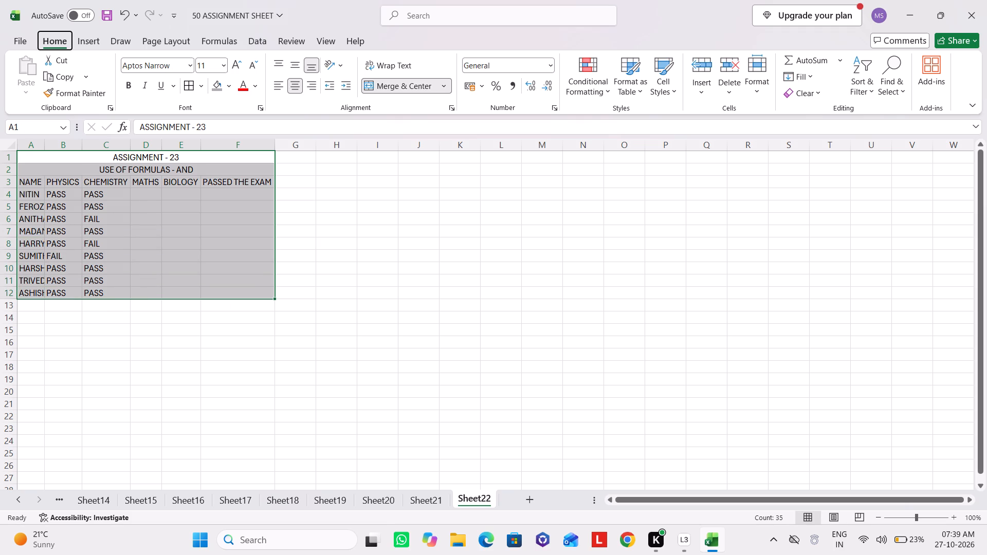
key("h")
key("o")
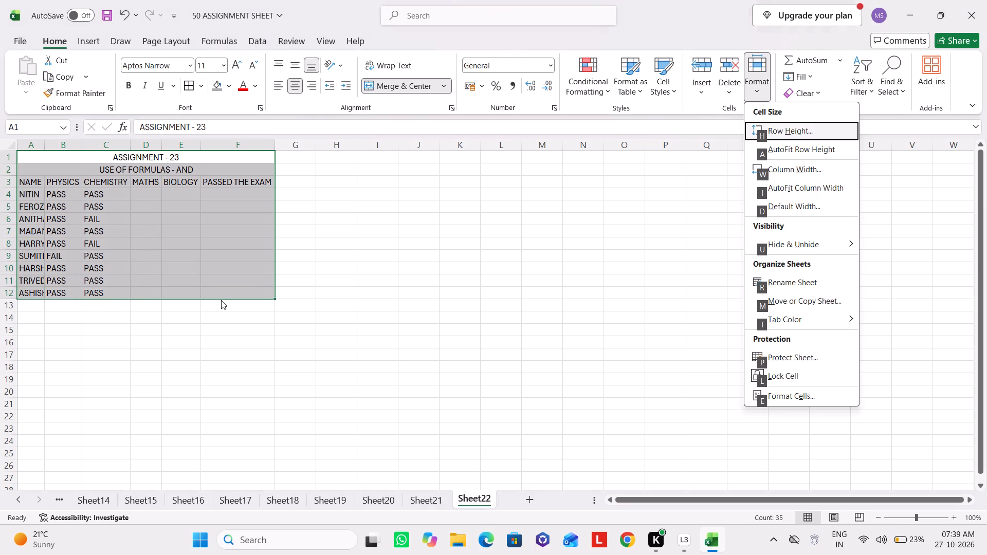
key("i")
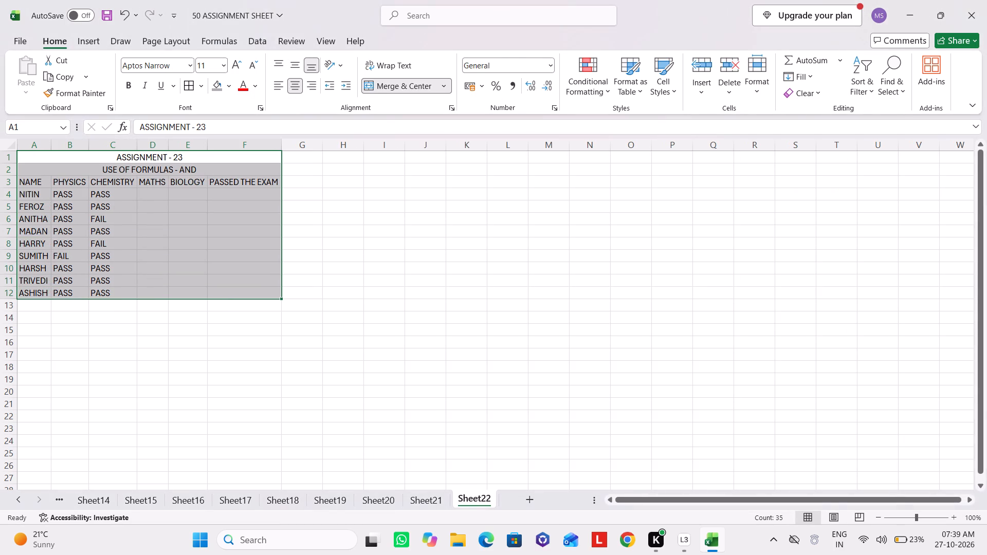
Enter the MATHS results with FAIL in D4 and PASS in D5 to D8.
left_click(160, 199)
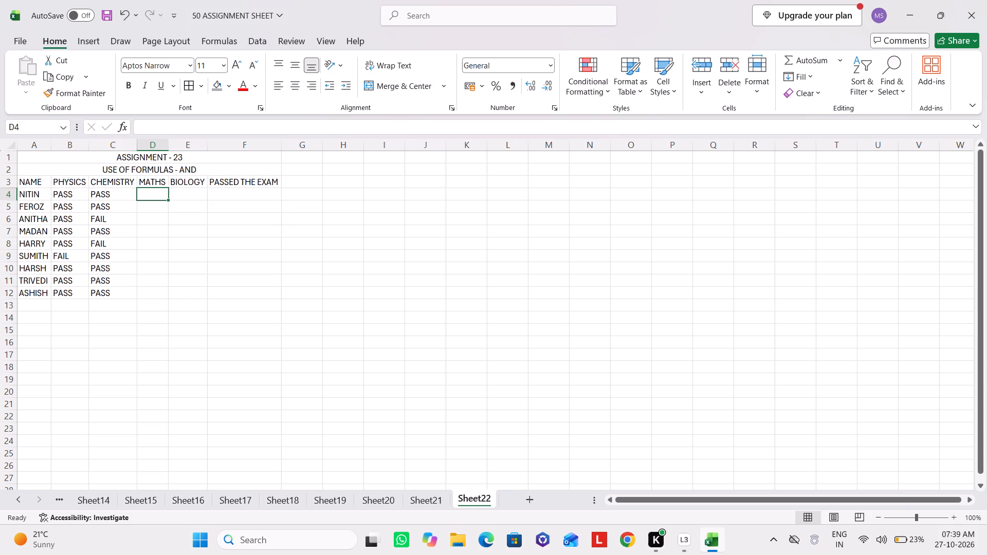
type("FAIL")
key("Down")
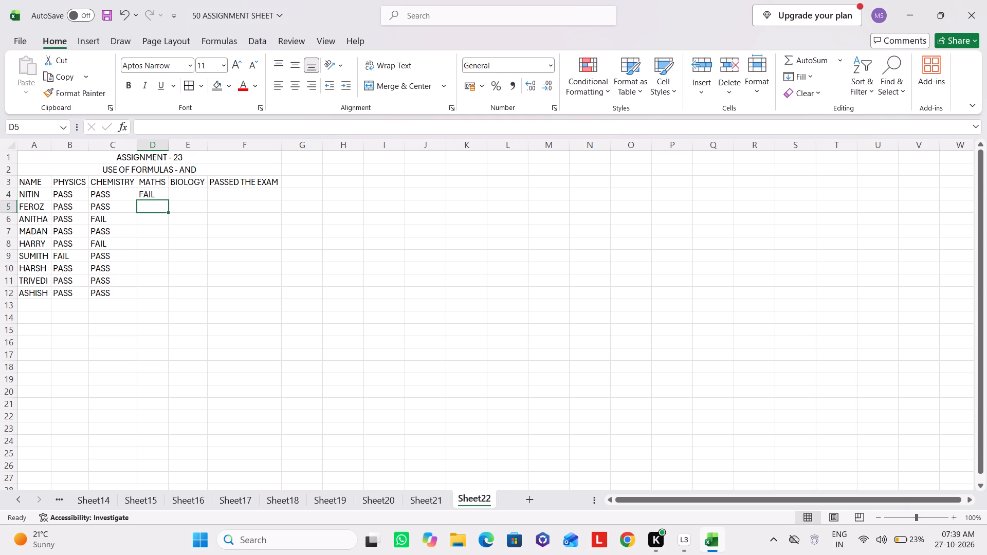
type("PASS")
key("Down")
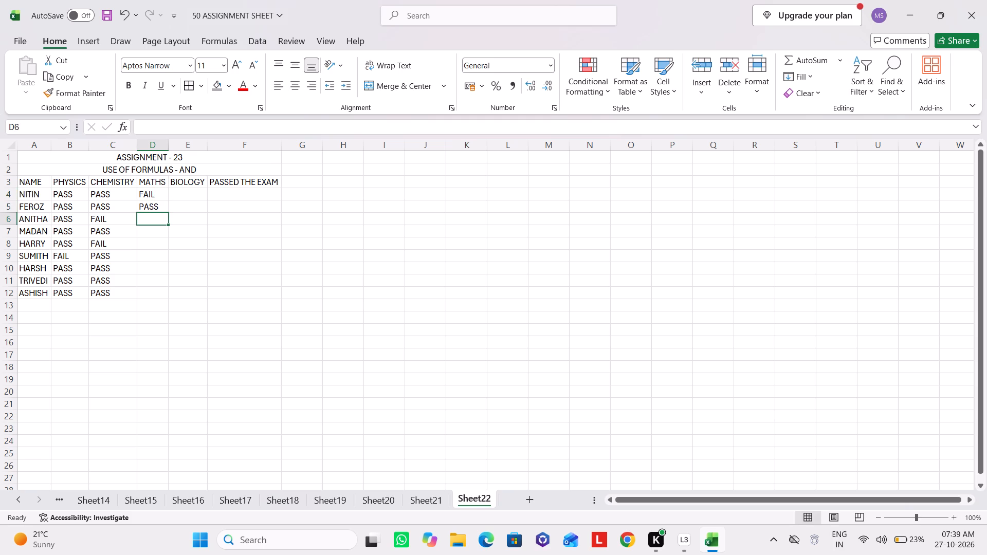
type("PAS")
key("Down")
type("PA")
key("Down")
key("p")
key("Down")
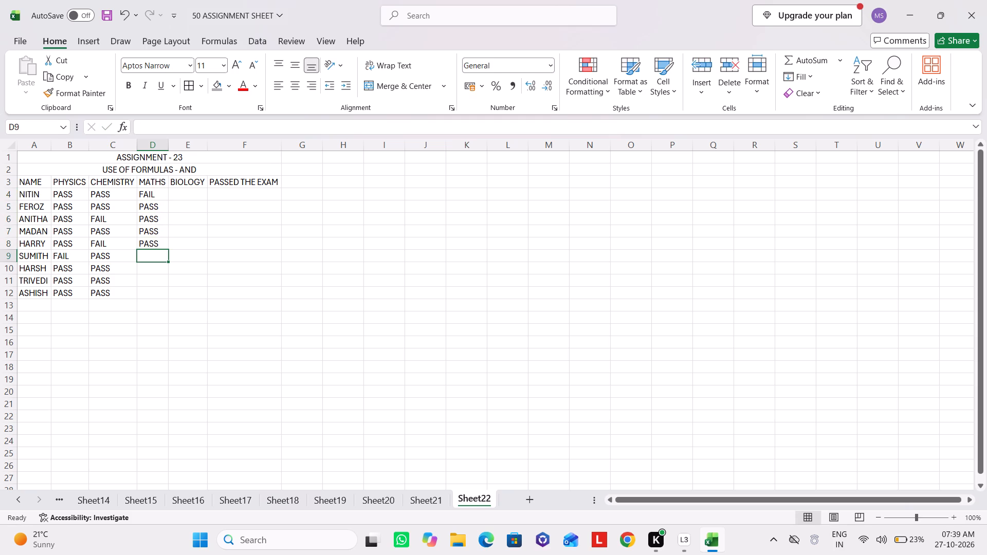
Complete the MATHS column with PASS in D9 and D10, FAIL in D11 and PASS in D12.
key("bracketleft")
key("BackSpace")
key("p")
key("Down")
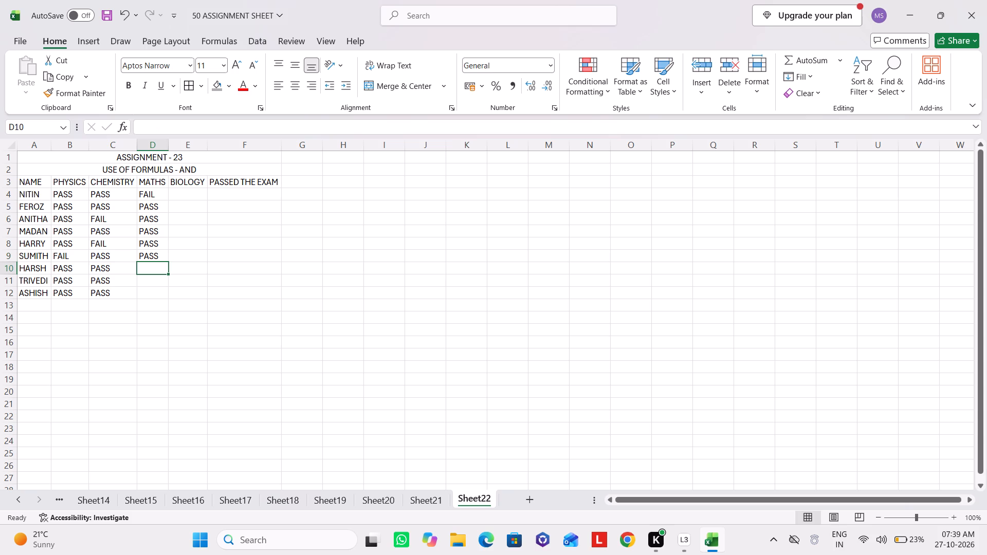
key("p")
key("Down")
key("p")
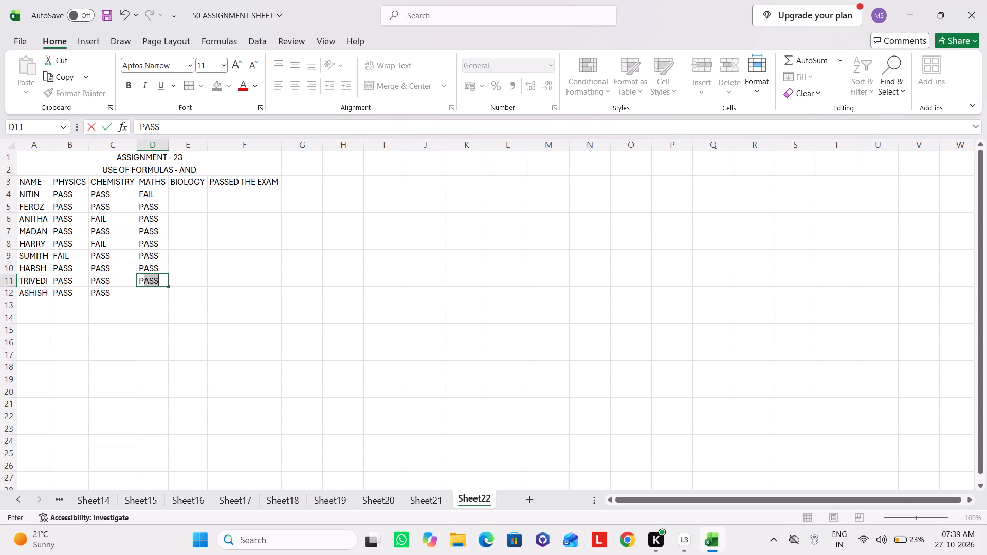
key("equal")
key("BackSpace")
key("BackSpace")
type("FA")
key("Down")
key("p")
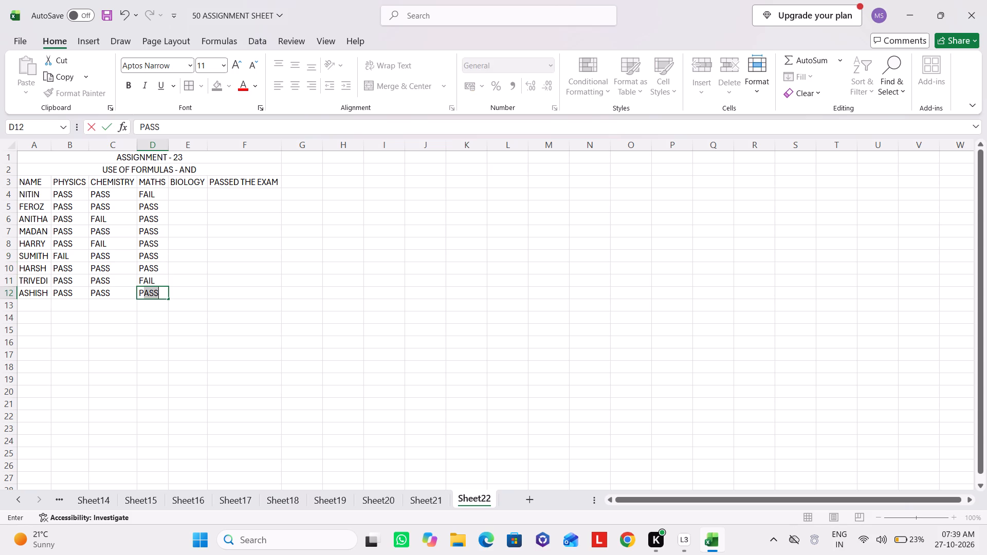
Enter PASS in the BIOLOGY column for cells E4 to E8.
left_click(191, 198)
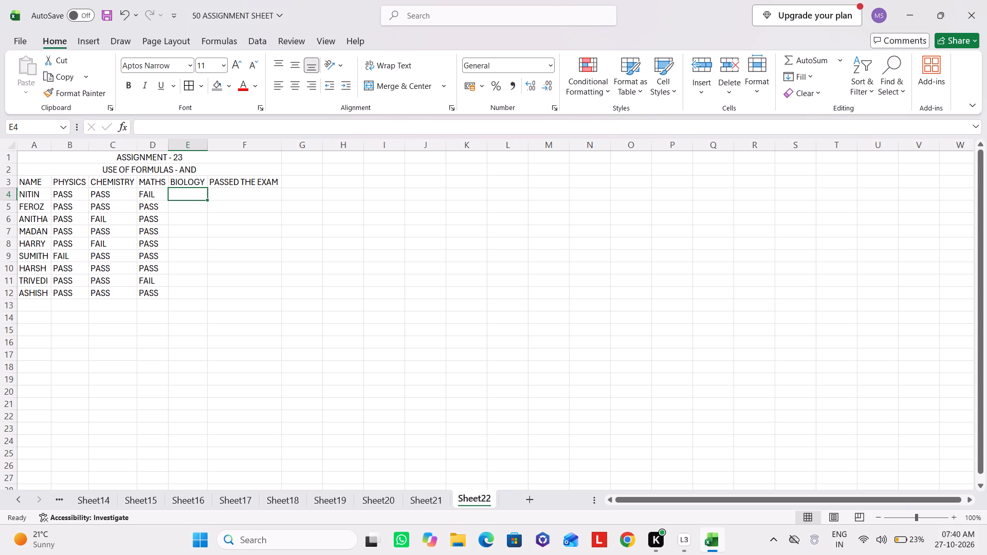
key("Return")
key("Up")
type("PAS")
key("s")
key("Down")
key("o")
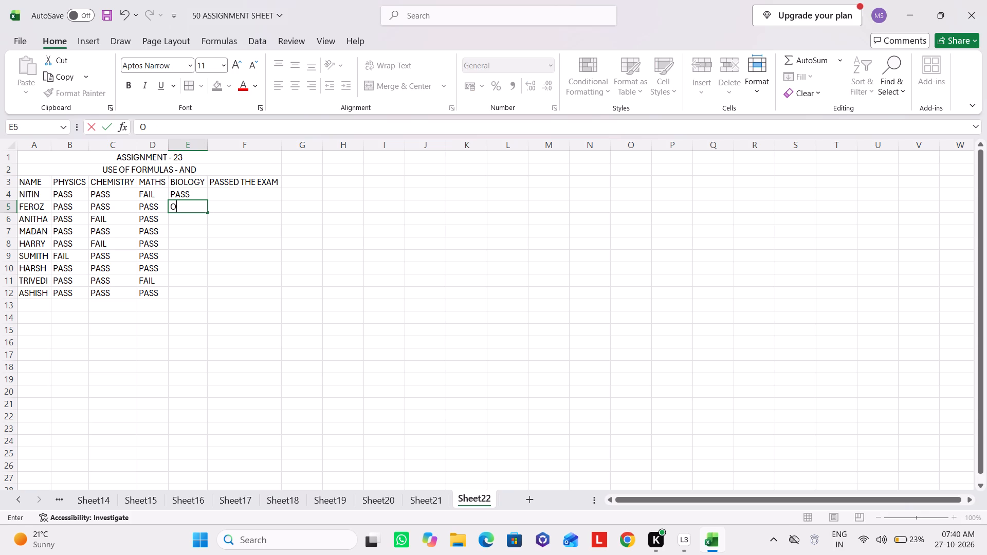
key("BackSpace")
key("p")
key("Down")
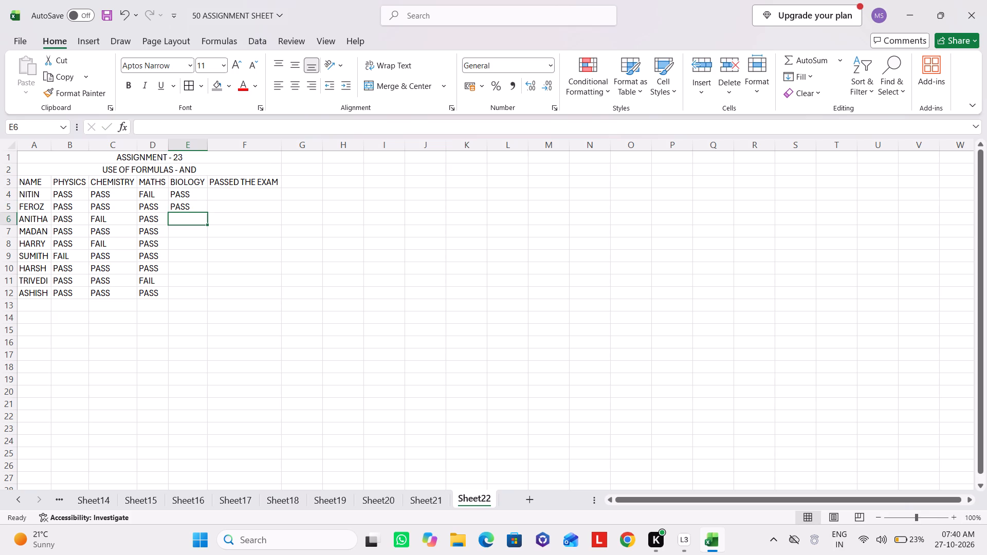
key("p")
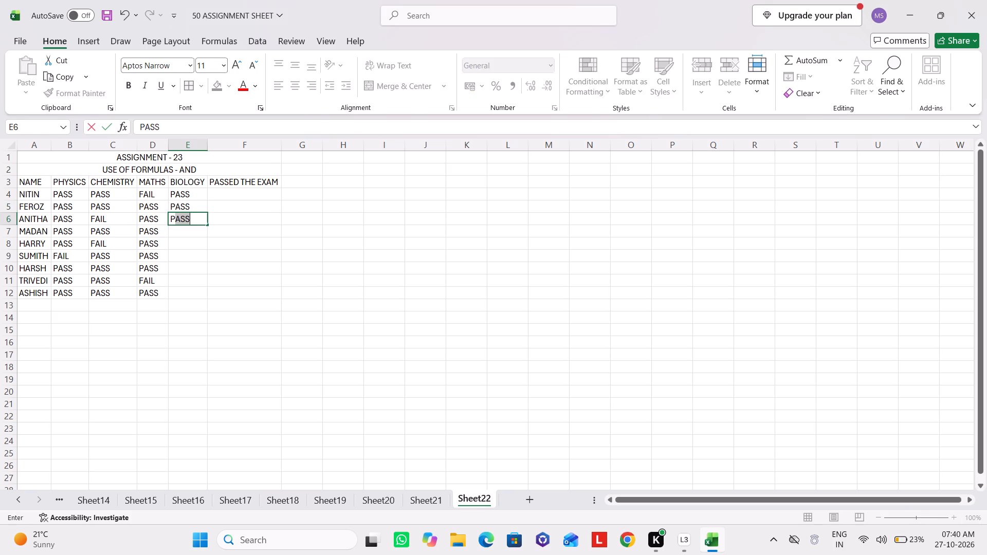
key("Down")
key("p")
key("Down")
key("p")
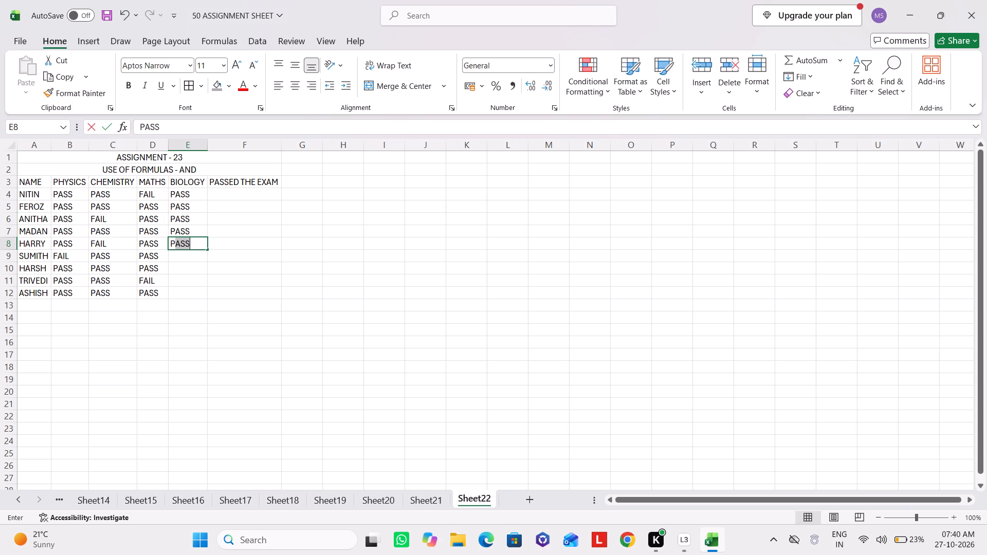
key("Down")
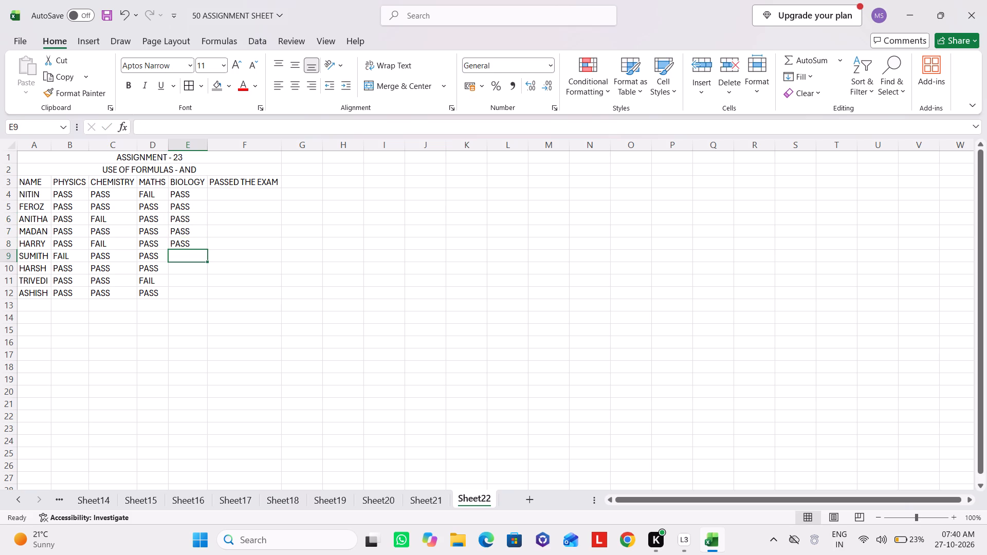
Complete the BIOLOGY column with PASS in E9, FAIL in E10, and PASS in E11 and E12.
key("p")
key("Down")
key("f")
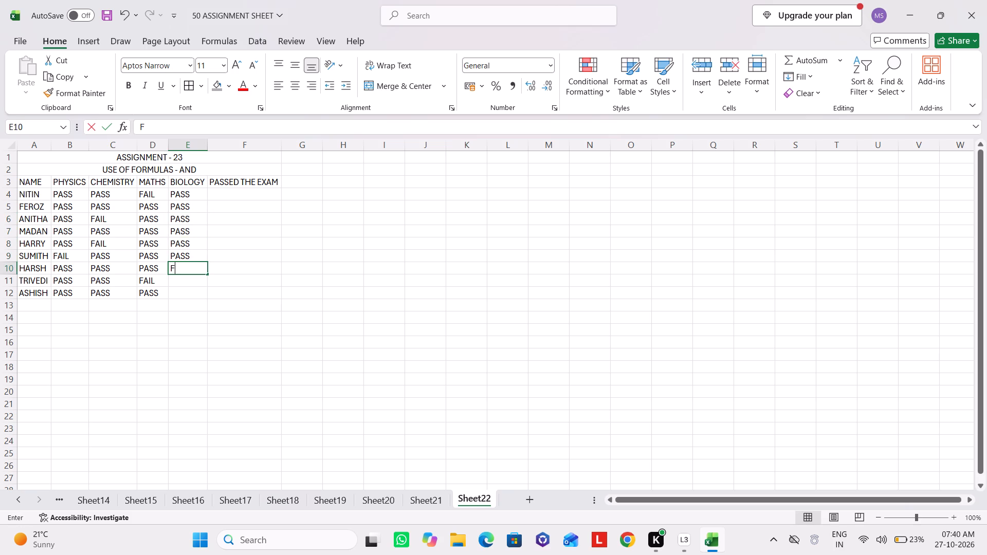
key("a")
type("IL")
key("Down")
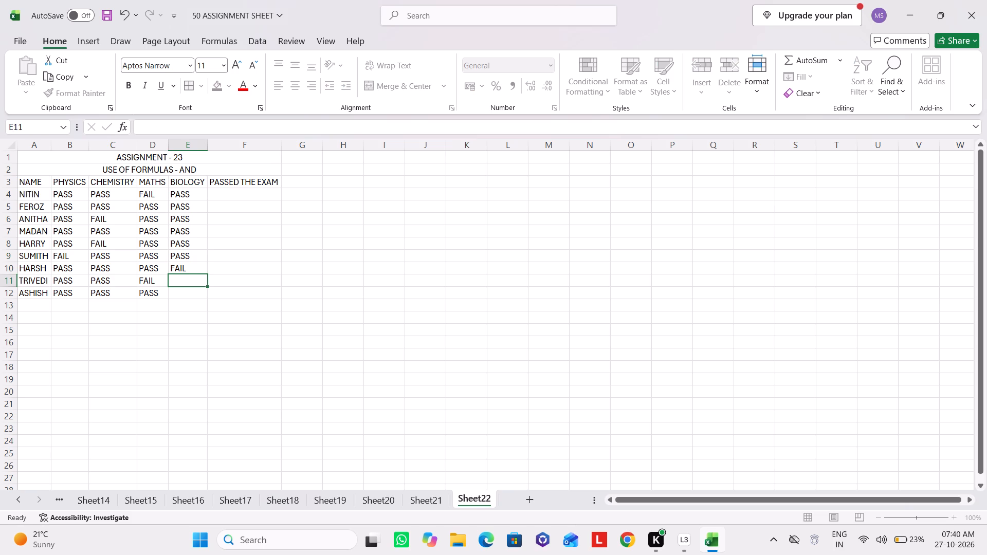
key("p")
key("Down")
key("p")
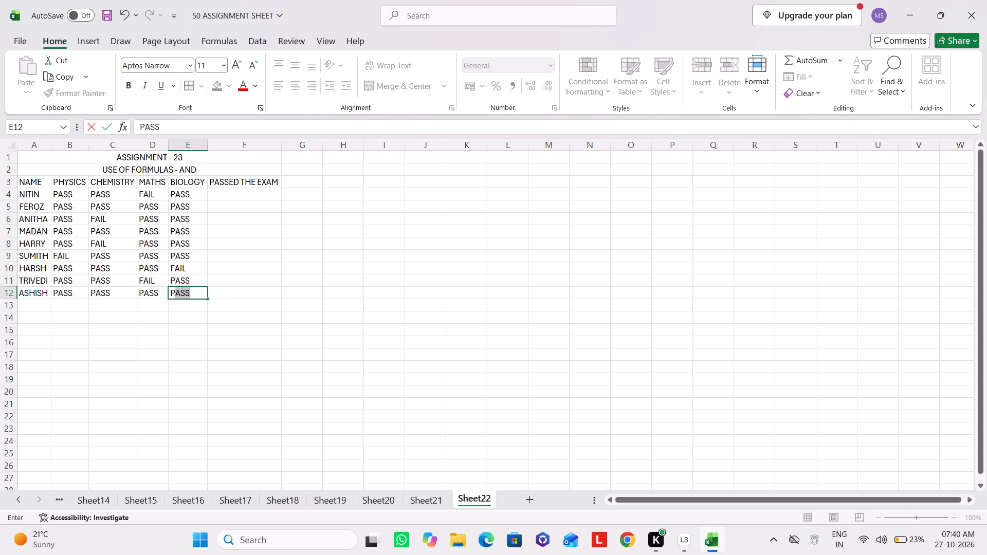
key("Right")
Enter FALSE as the first PASSED THE EXAM result in F4.
key("Up")
key("Up")
key("Up")
key("Up")
key("Up")
key("Up")
key("Up")
key("Up")
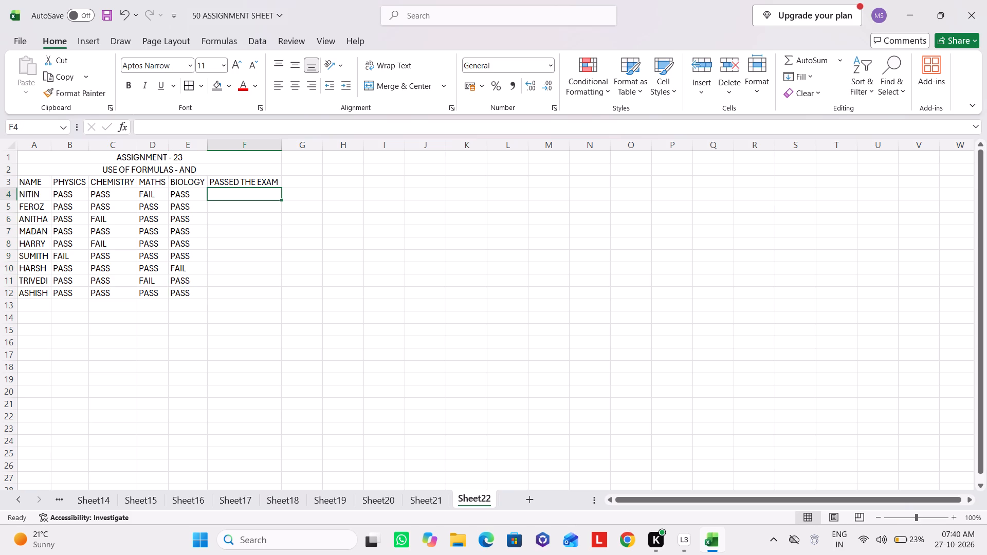
type("FALSE")
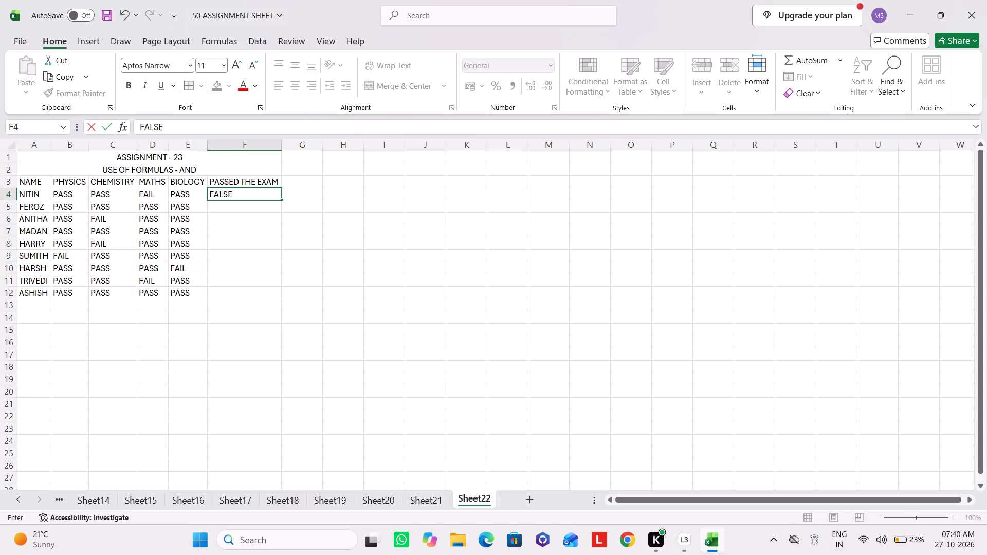
key("Down")
Enter a ? placeholder in F5 and fill it down the PASSED THE EXAM column to F12.
key("shift+question")
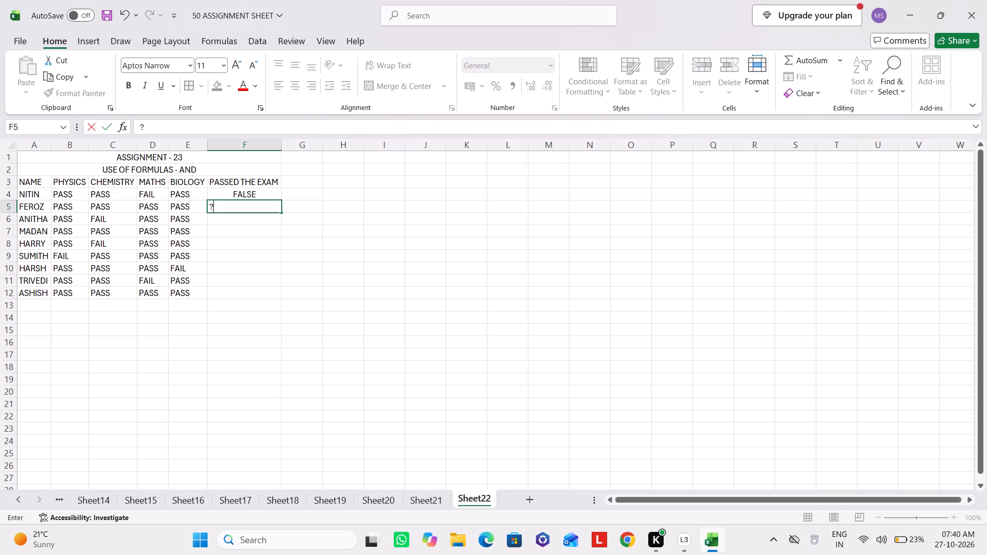
right_click_drag(201, 210, 195, 190)
left_click(124, 257)
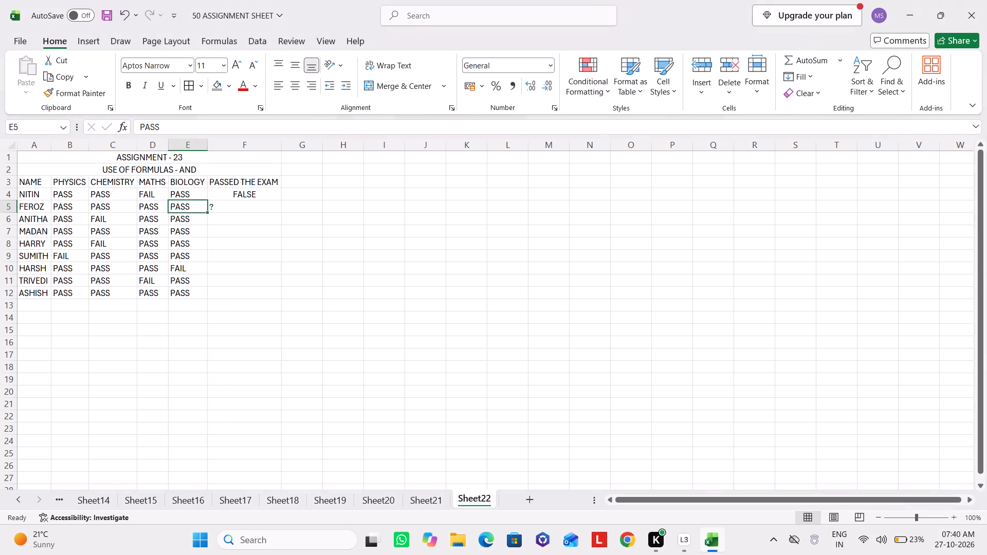
left_click(230, 206)
left_click_drag(281, 211, 281, 218)
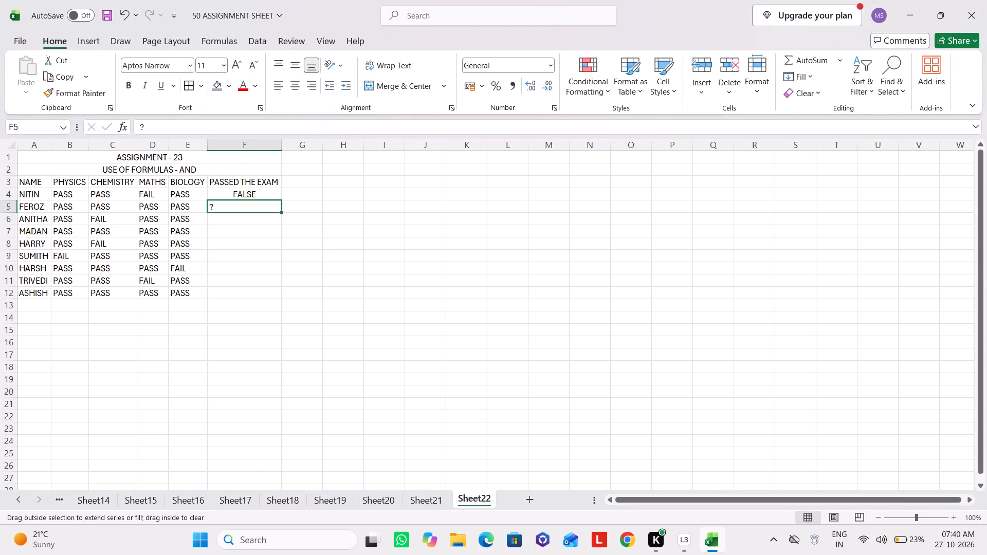
left_click_drag(281, 218, 282, 301)
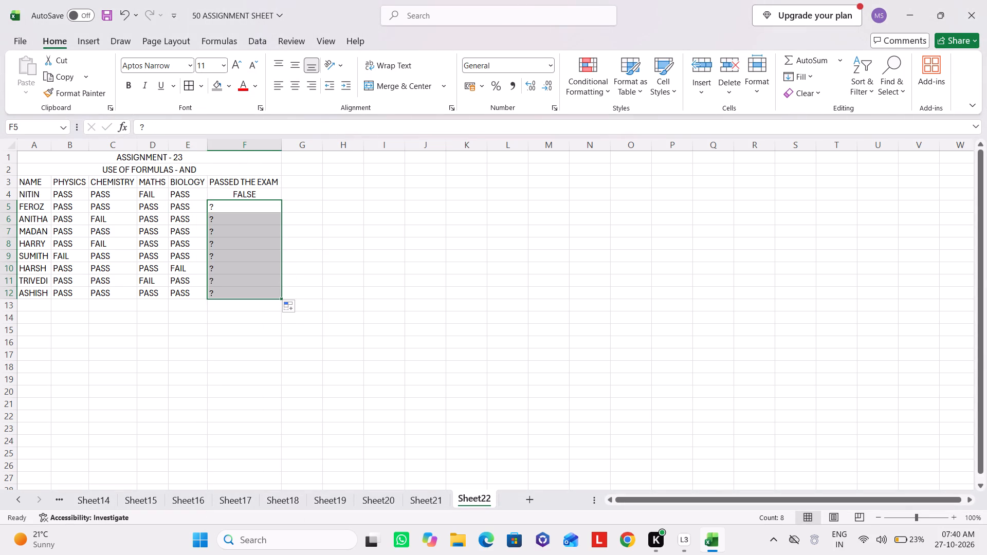
Fill the ASSIGNMENT - 23 title row with standard gold-orange and the USE OF FORMULAS - AND row with light blue.
left_click(99, 163)
left_click(230, 87)
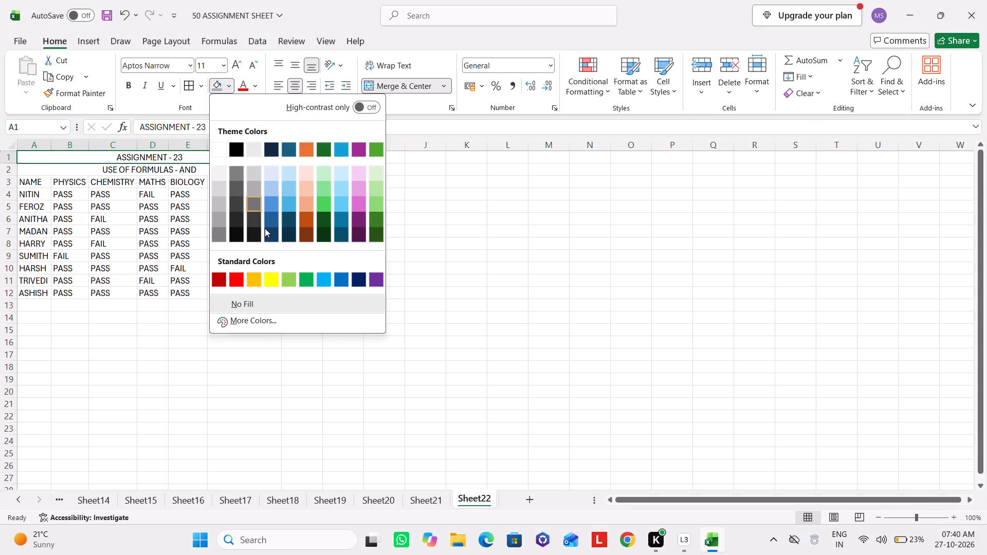
left_click(254, 280)
left_click(155, 169)
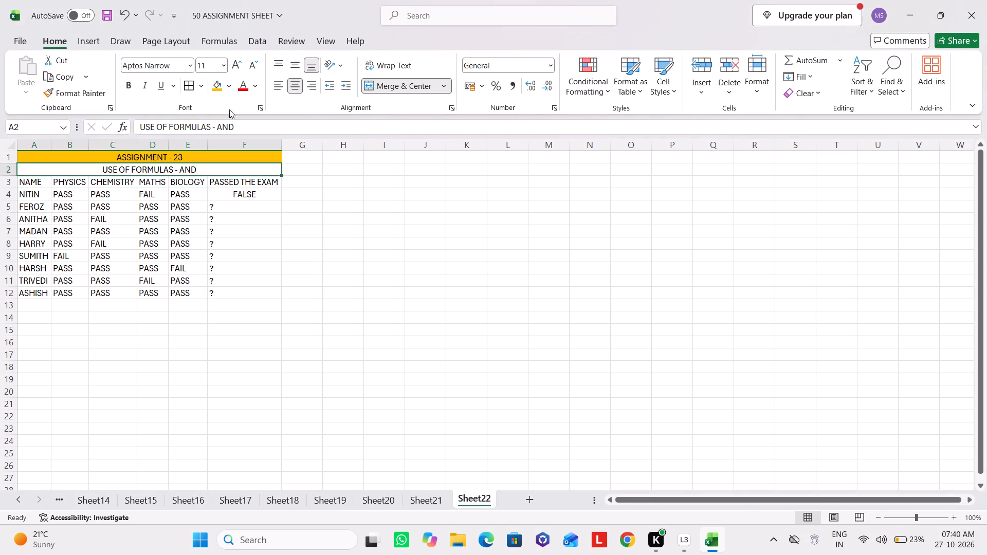
left_click(227, 83)
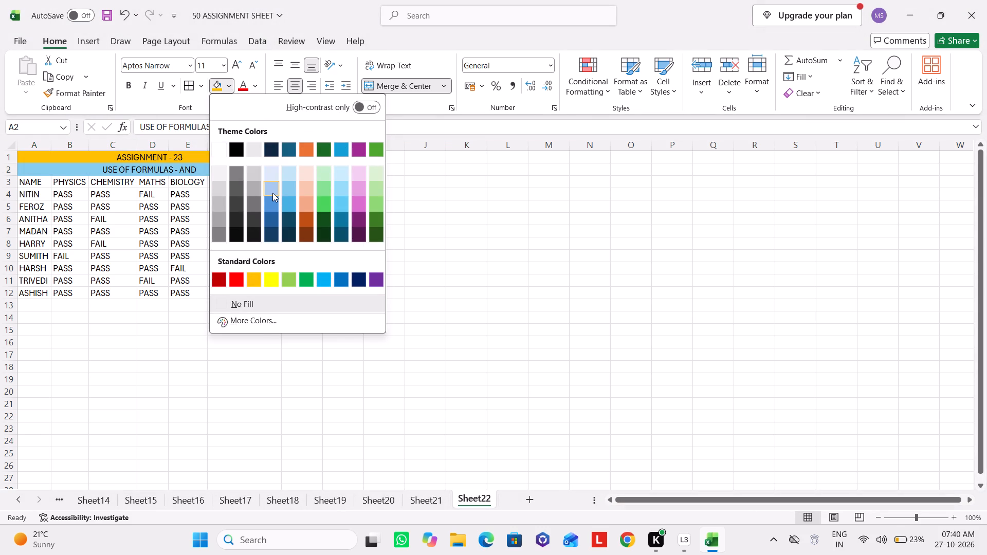
left_click(287, 191)
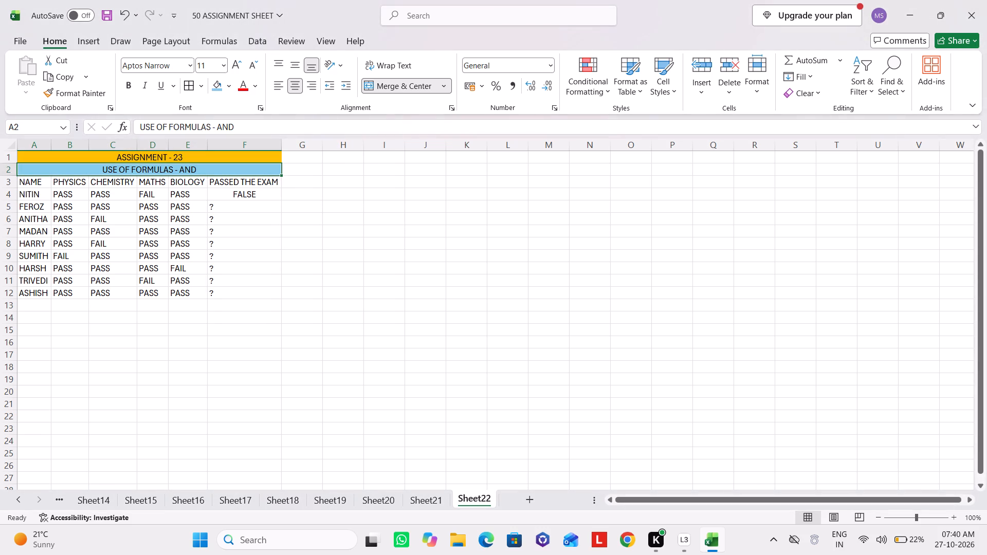
Fill the column header row A3:F3 with the standard light green.
left_click_drag(25, 181, 240, 184)
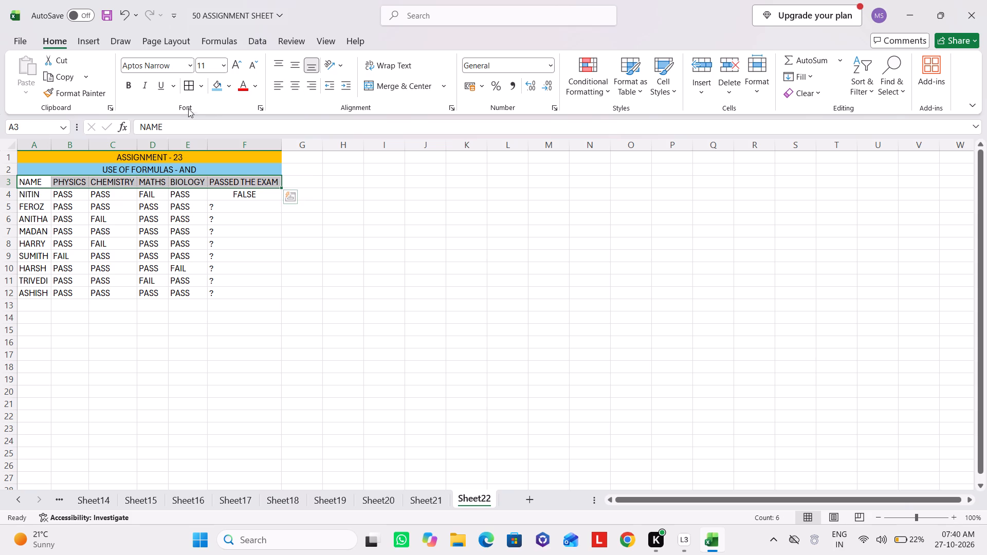
left_click(232, 87)
left_click(289, 275)
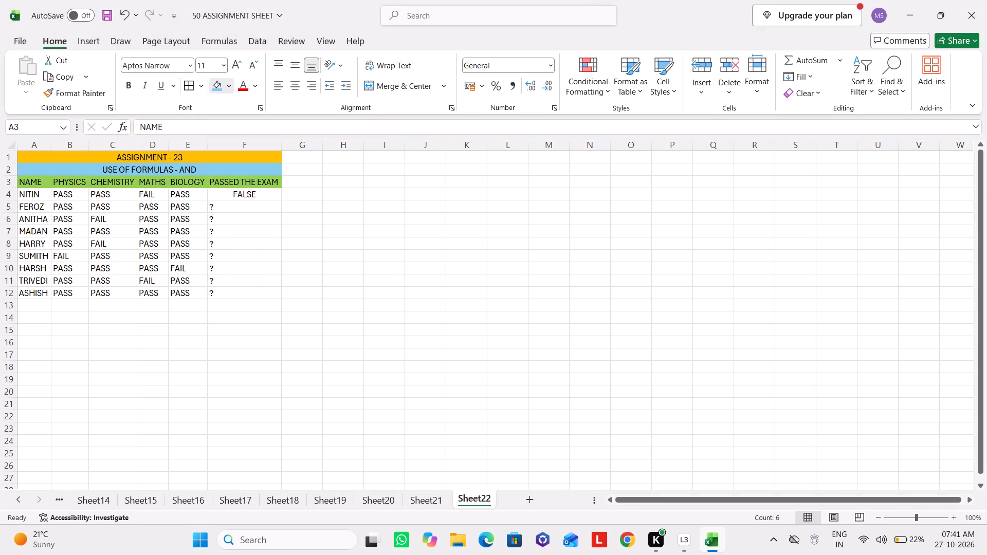
Apply all borders to the whole table range A1:F12.
left_click_drag(68, 155, 173, 251)
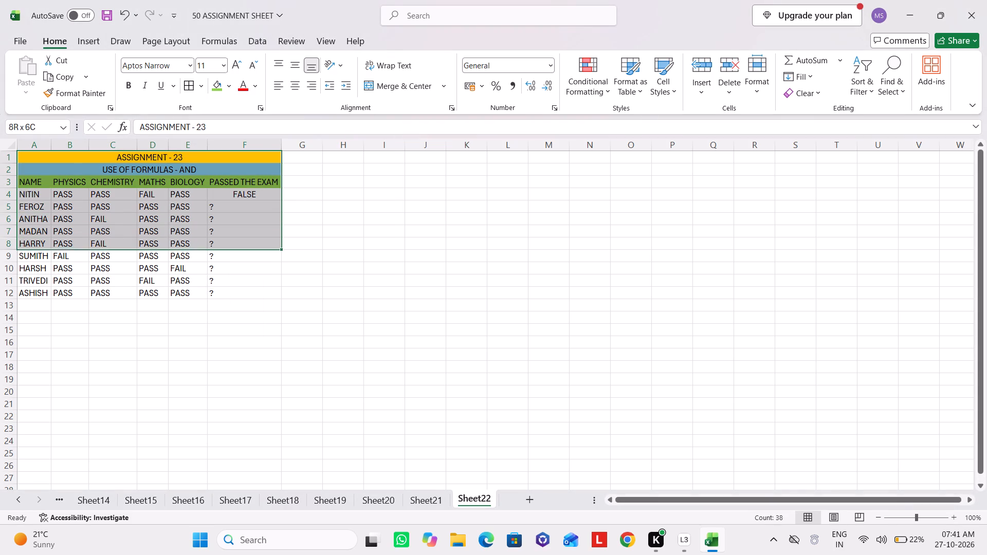
left_click_drag(173, 251, 183, 298)
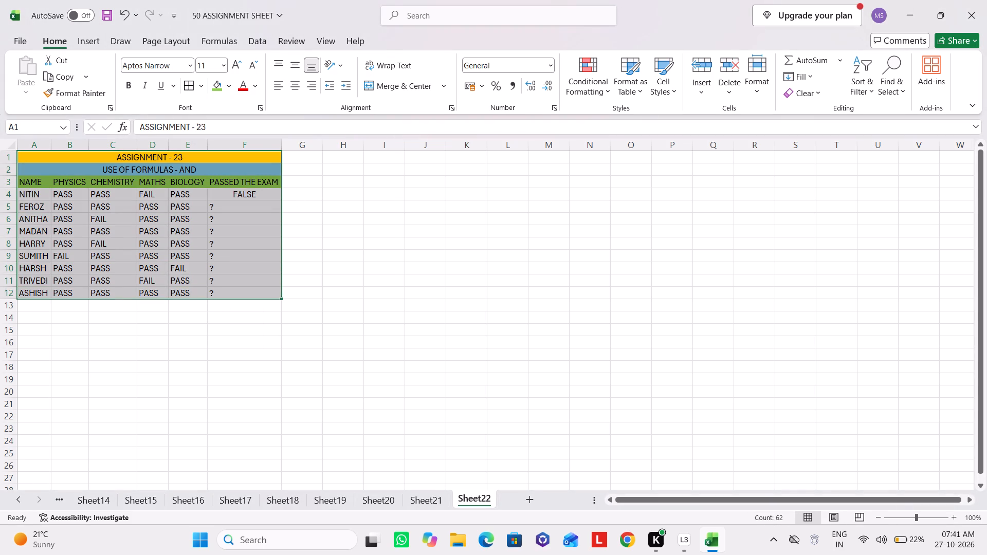
left_click(187, 88)
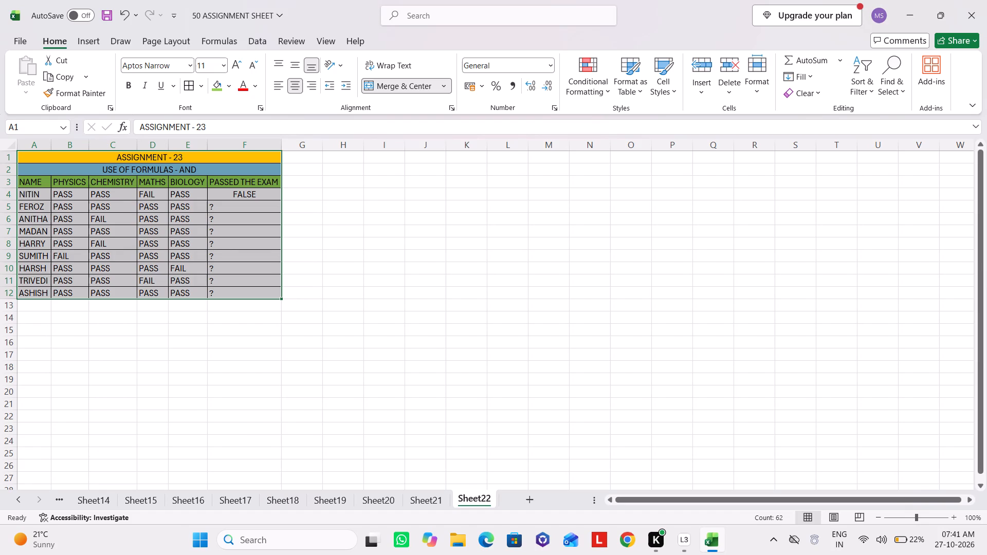
Begin a note in A14 reading "IF THIS EXAMPLE, IF STUDENT PASSES ALL THE SUBJECT,".
left_click(31, 323)
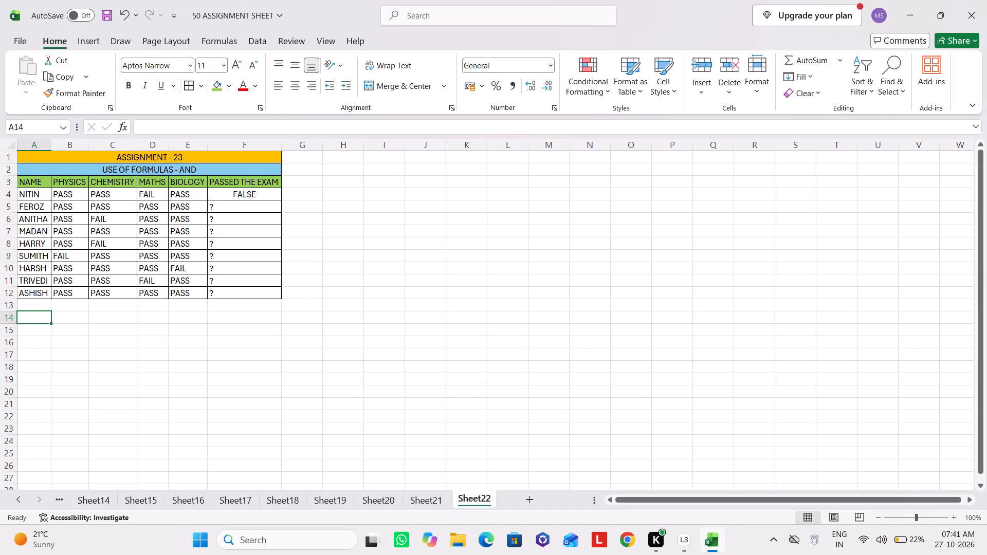
type("IF")
key("space")
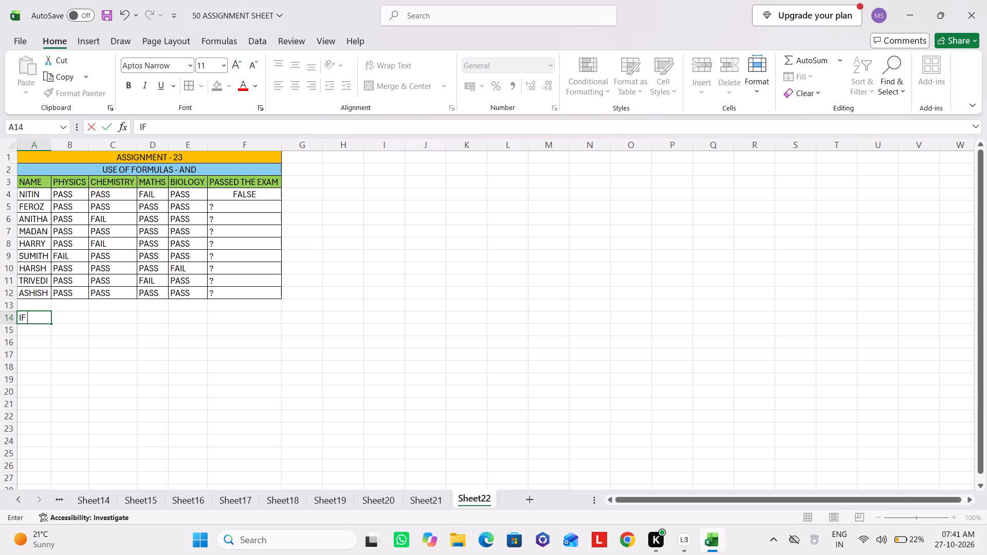
type("THI")
type("S EXAMPLE,")
key("space")
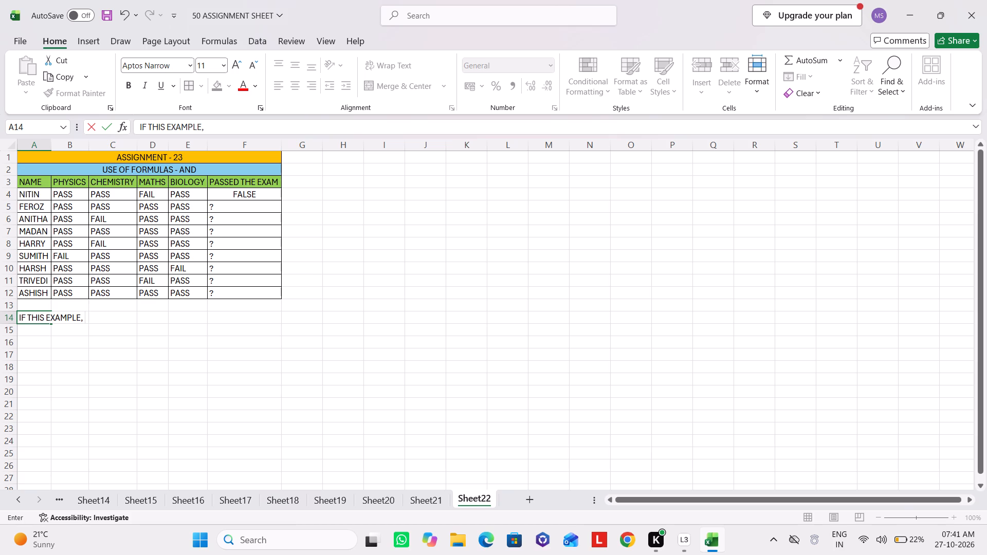
key("space")
type("IF STUDNET")
key("BackSpace")
key("BackSpace")
key("BackSpace")
type("ENT")
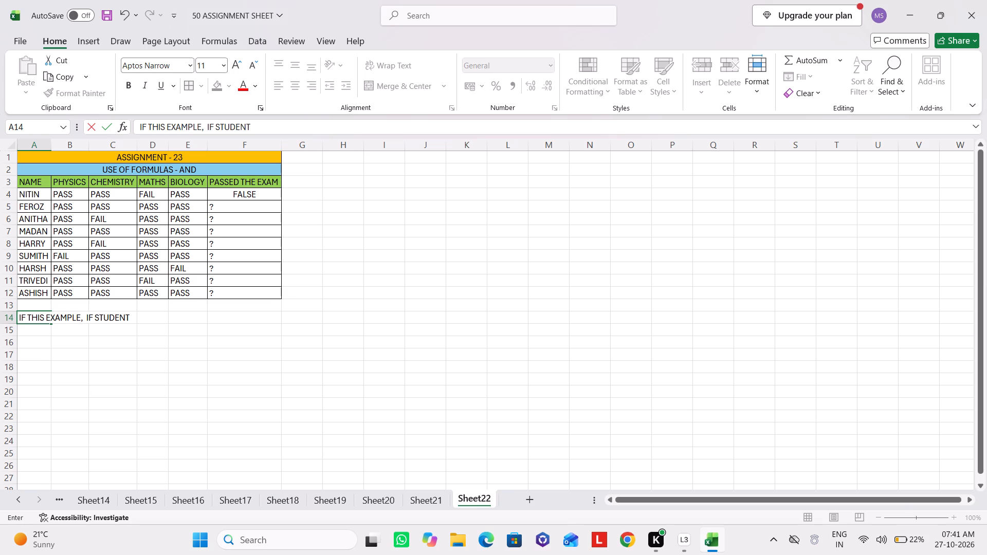
key("space")
type("PASSES")
key("space")
type("ALL THE SUBJECT,")
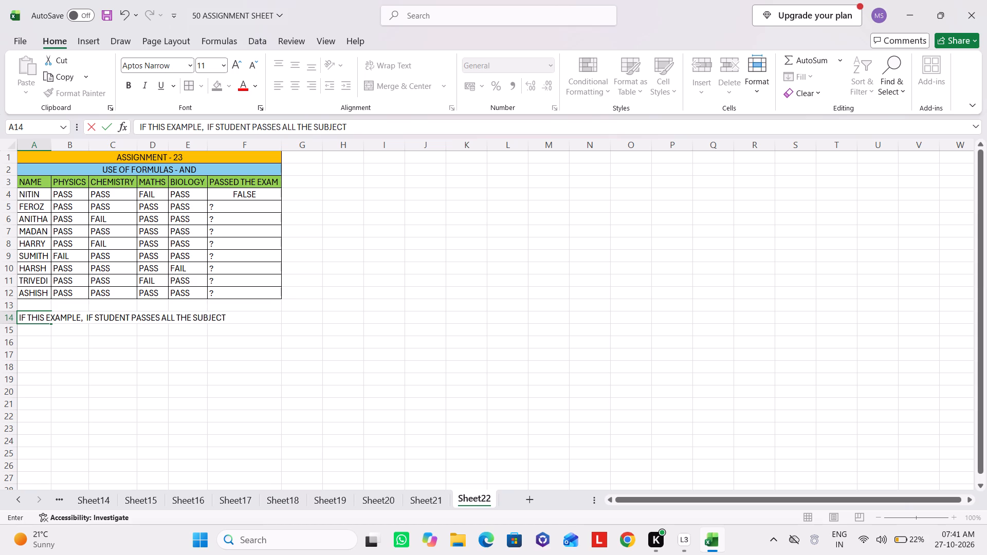
Finish the A14 note with "THEN HE PASSED THE EXAM." and commit the entry.
key("space")
type("THEN HE PASS")
key("space")
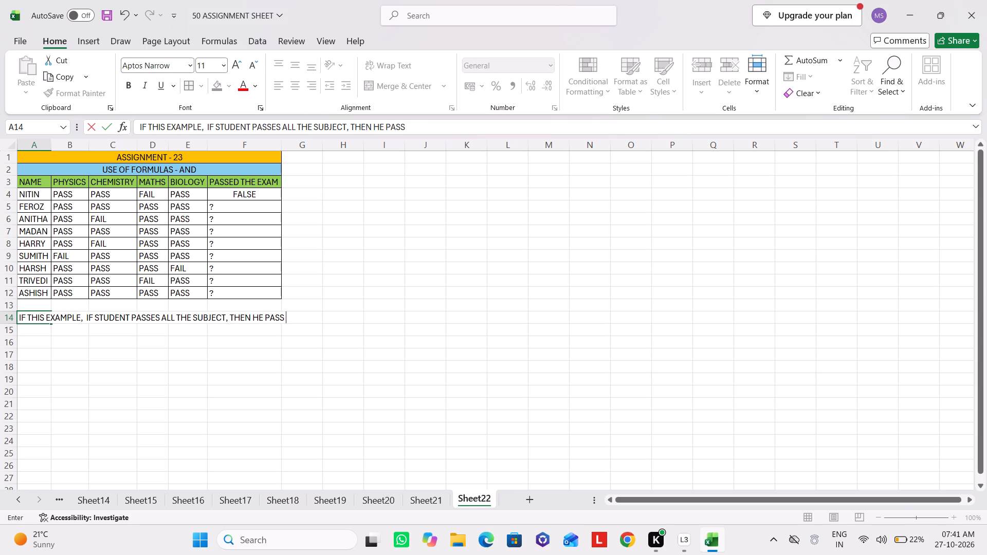
key("BackSpace")
type("ED TGHE")
key("space")
key("BackSpace")
key("space")
type("EXAM.")
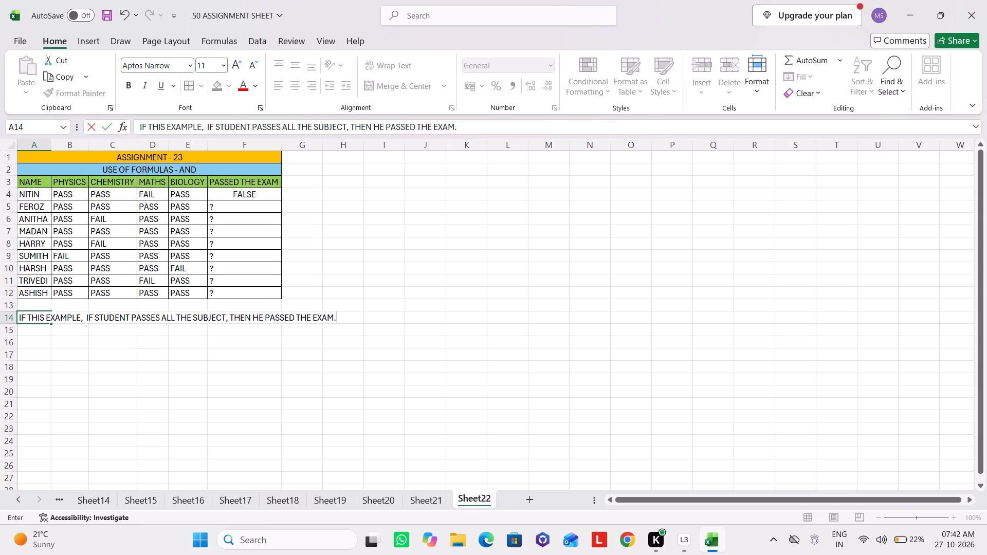
key("shift+End")
left_click(36, 391)
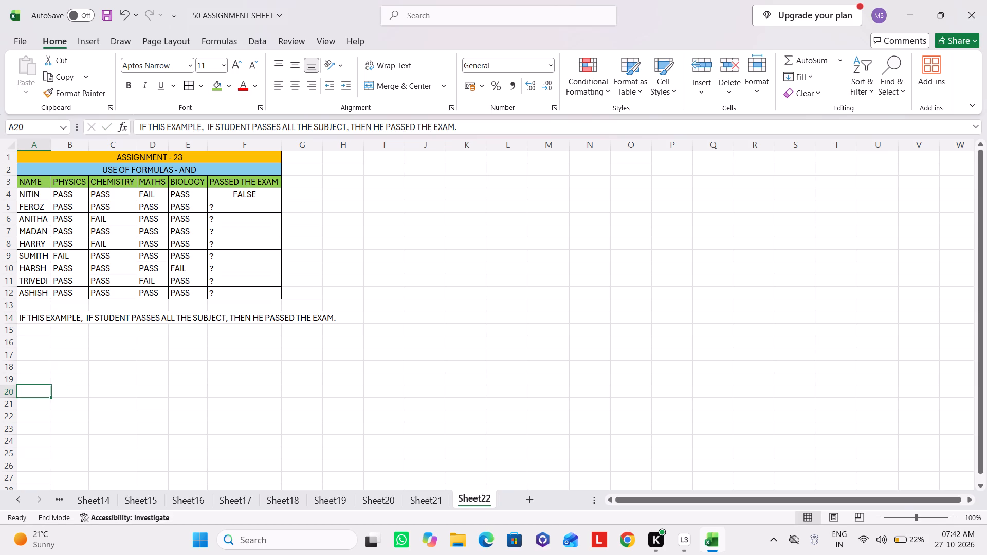
Fill the note row A14:H14 with the light gray theme colour.
left_click_drag(27, 320, 338, 314)
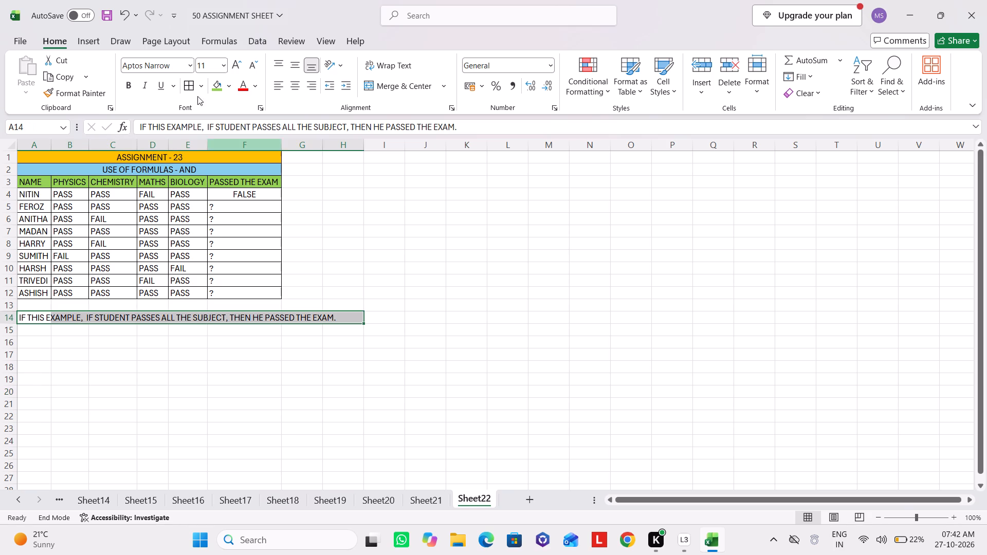
left_click(233, 85)
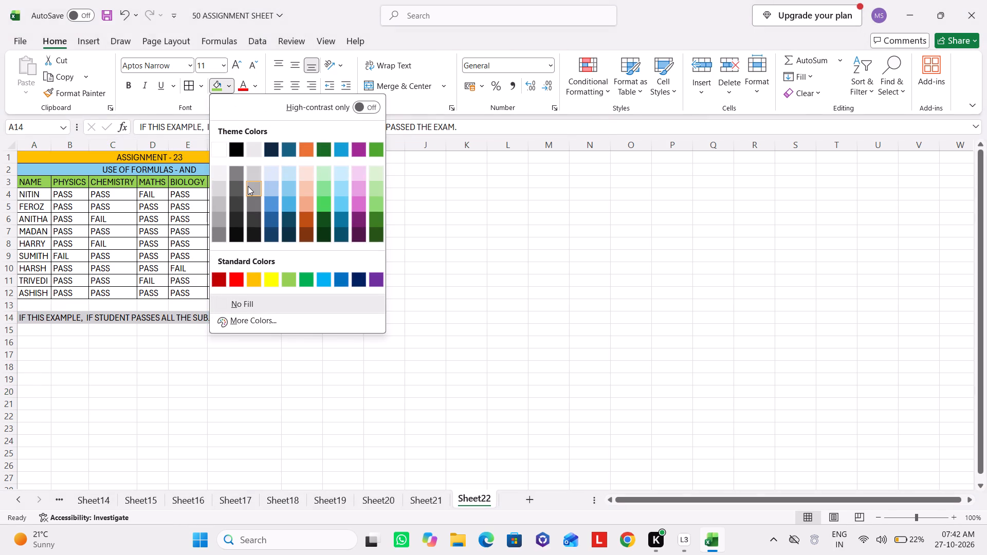
left_click(249, 174)
left_click(212, 431)
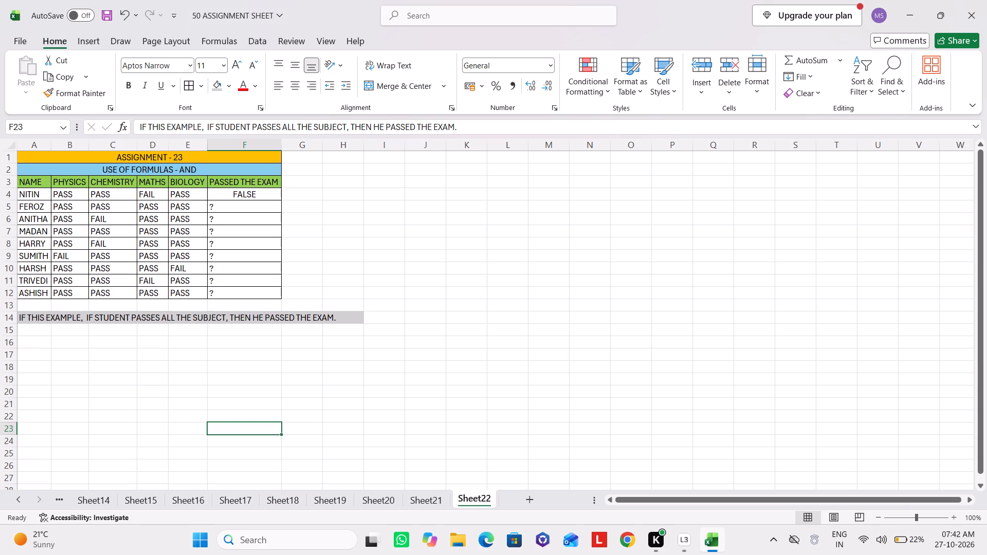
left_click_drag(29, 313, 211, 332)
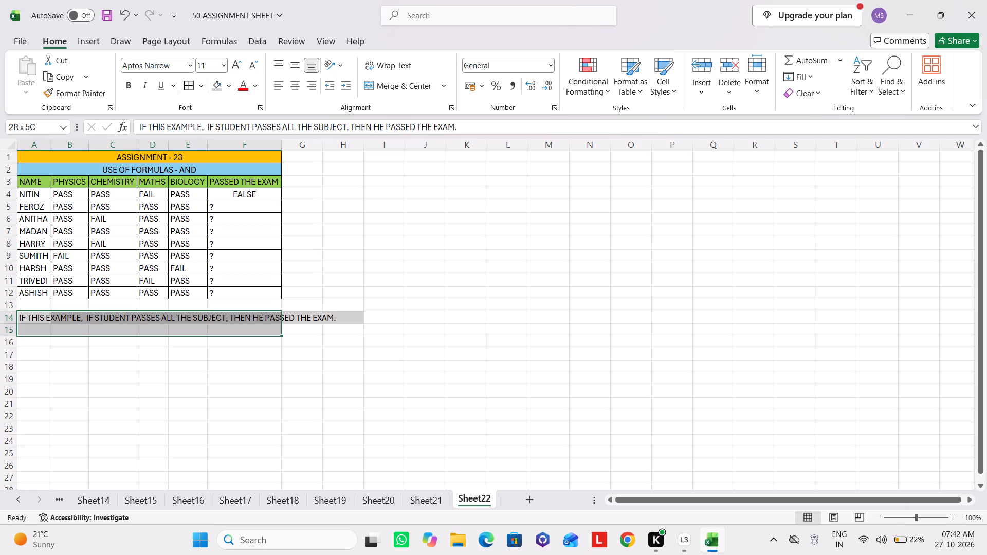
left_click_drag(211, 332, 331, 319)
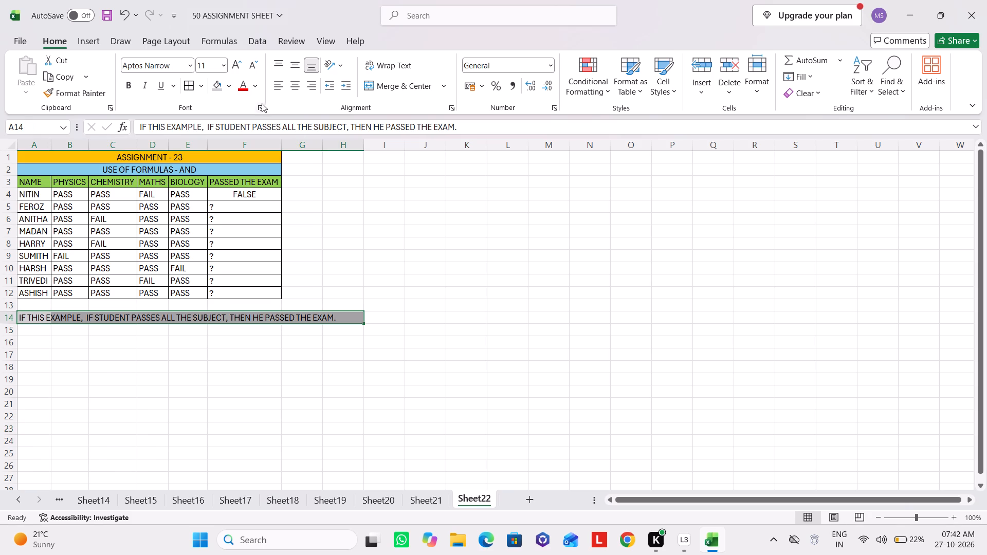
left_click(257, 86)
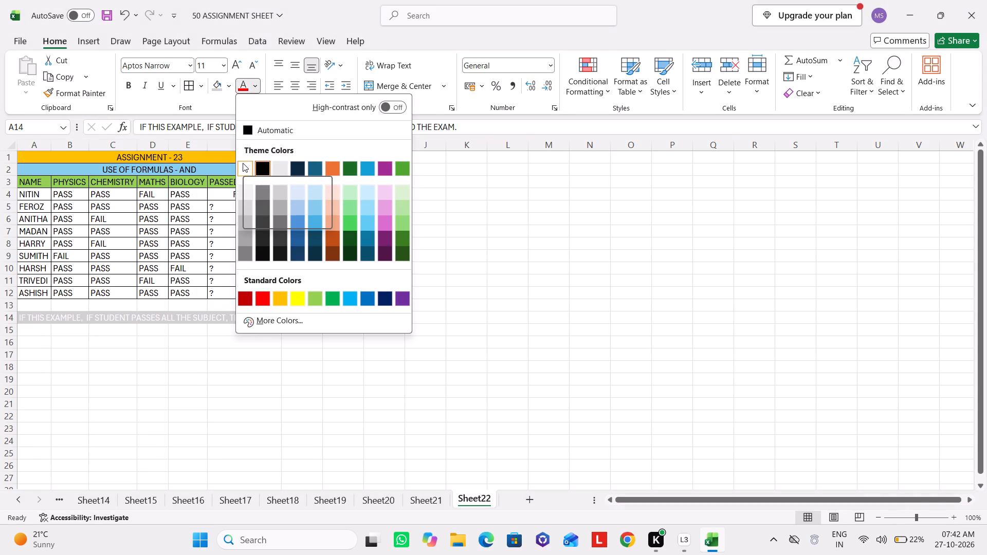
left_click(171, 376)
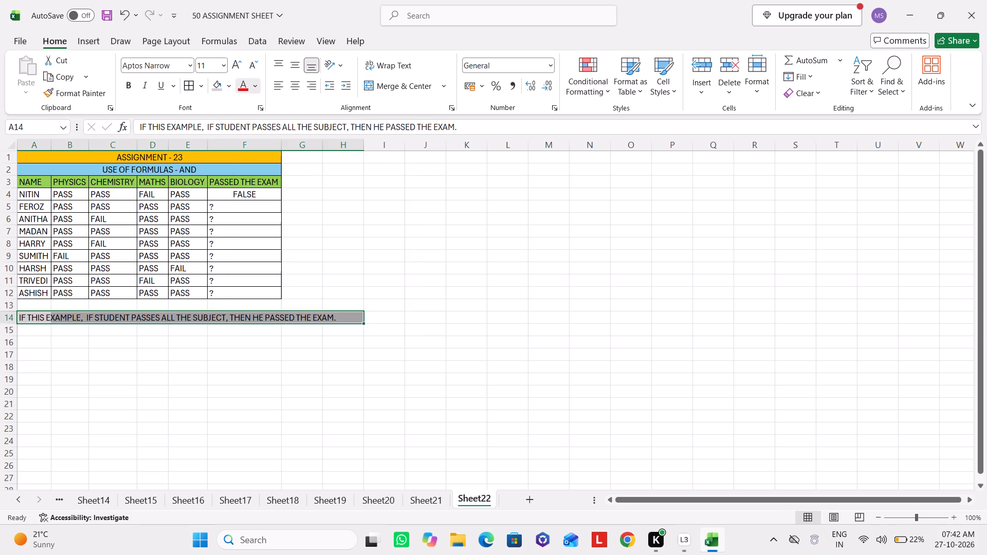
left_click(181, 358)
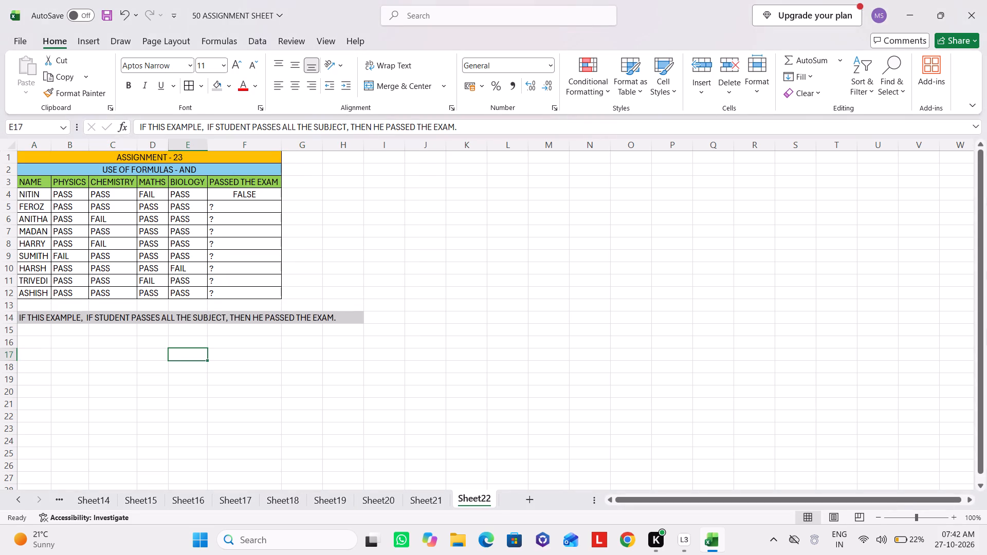
Add a new blank worksheet after Sheet22 and save the workbook.
left_click(531, 498)
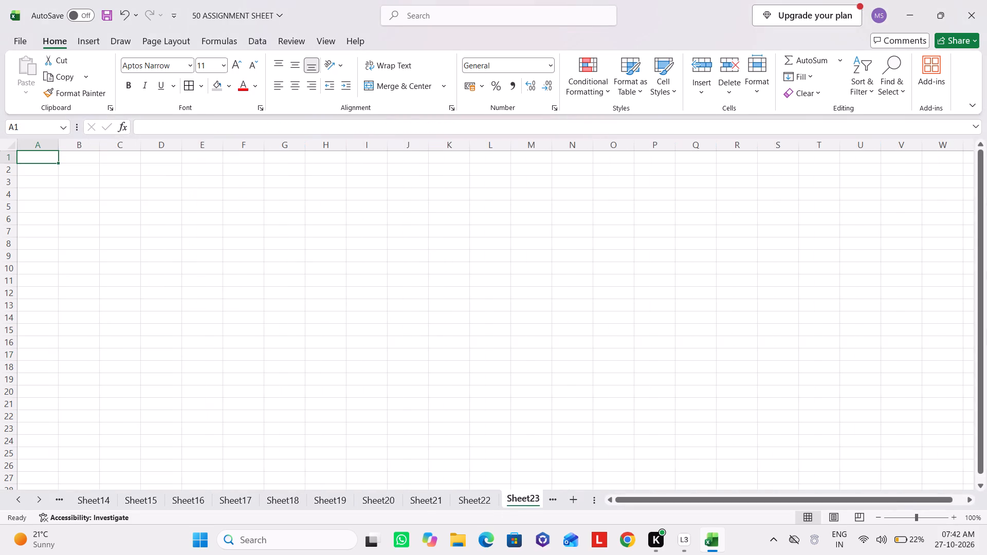
key("ctrl+s")
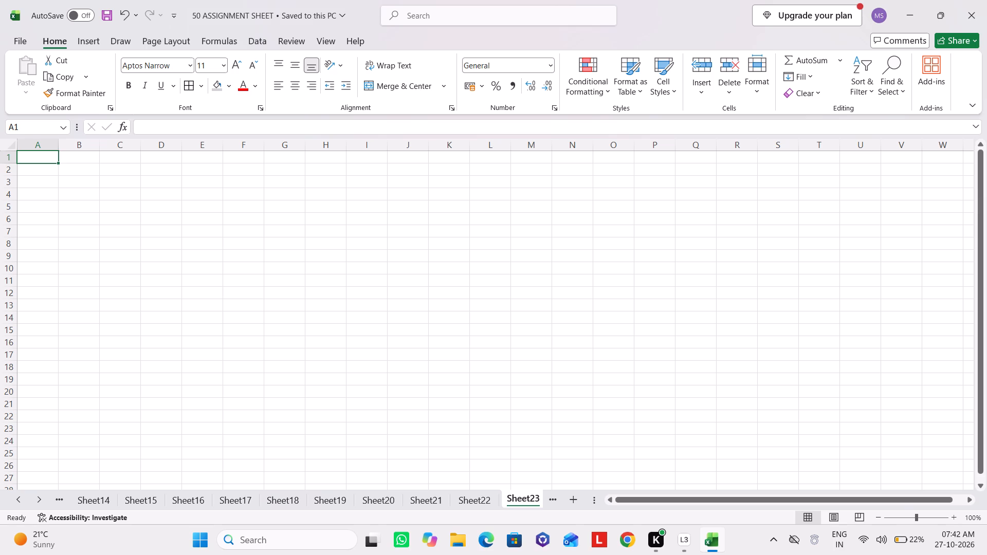
Merge and center cells A1:F1 on the new sheet for the title.
key("shift+Right")
key("shift+Right")
key("shift+Right")
key("shift+Right")
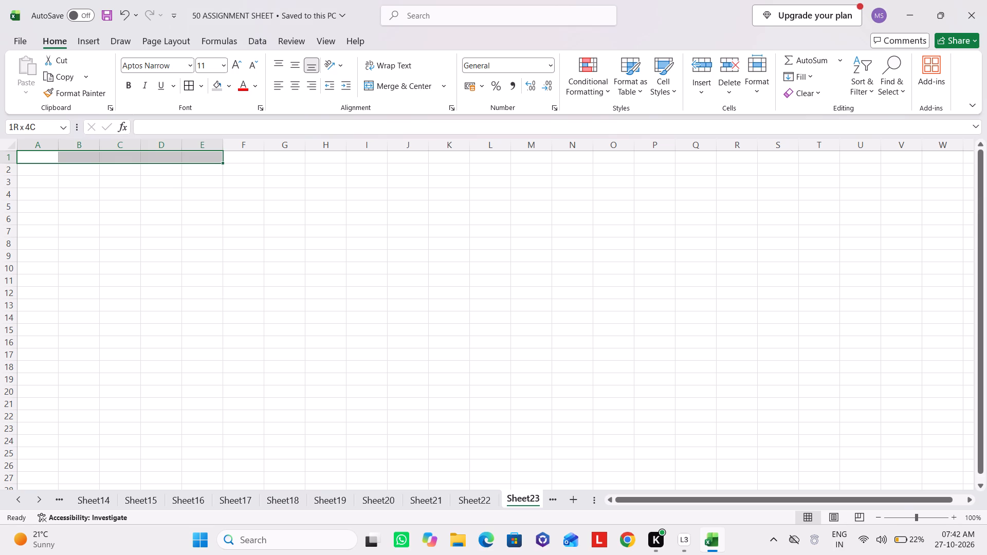
key("shift+Right")
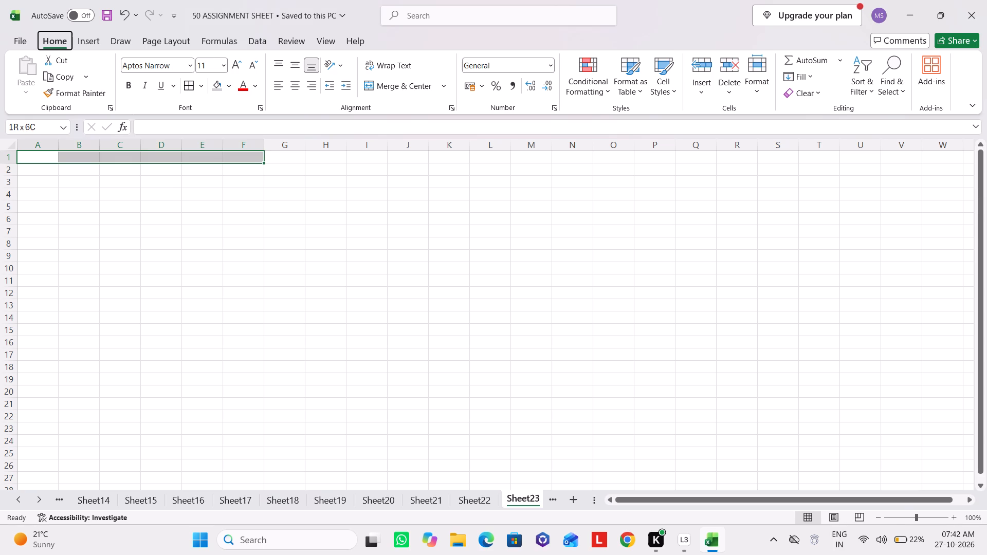
key("h")
type("MC")
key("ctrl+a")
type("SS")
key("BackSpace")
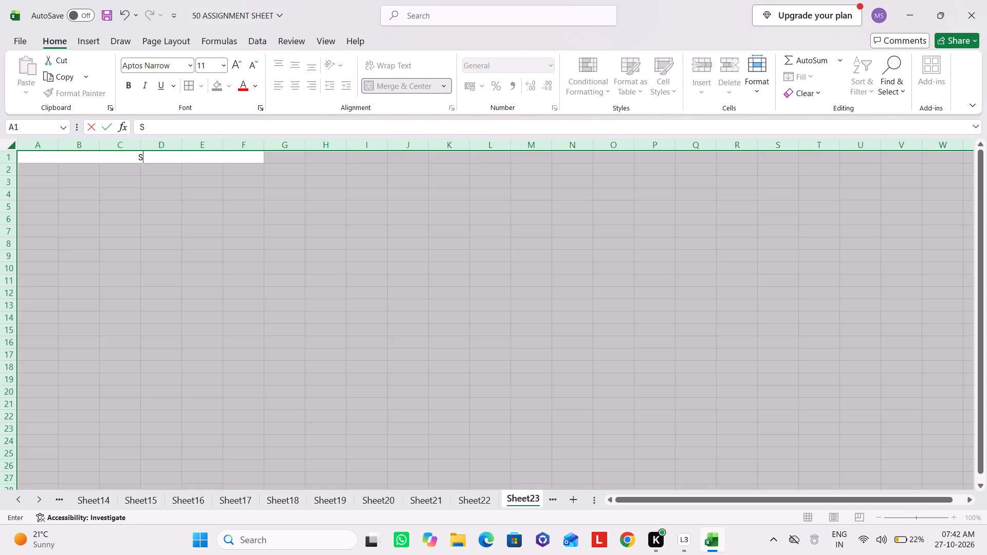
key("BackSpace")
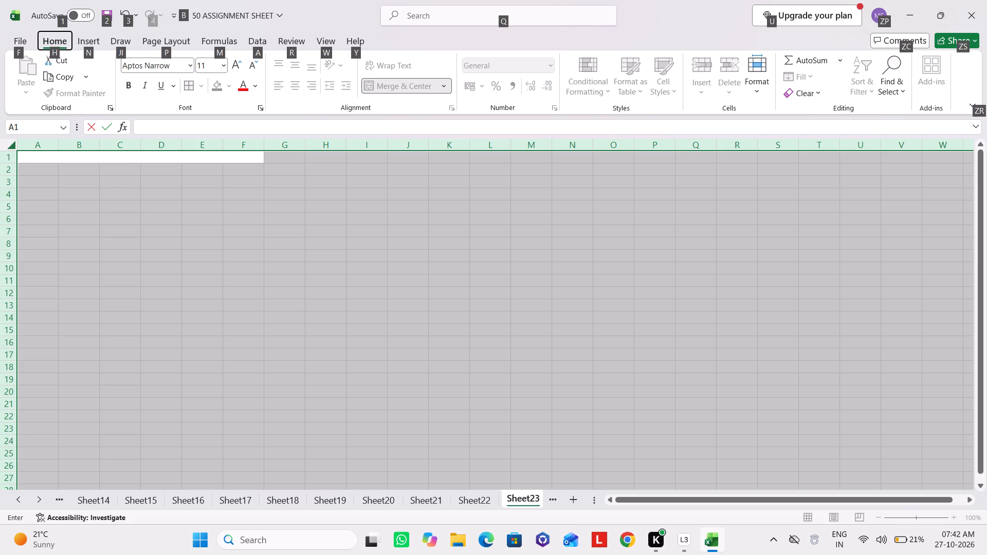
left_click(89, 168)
Enter the title "ASSIGNMENT - 24" in the merged cell A1.
left_click(44, 156)
type("ASSIGNMENT -")
key("space")
type("24")
key("Down")
Merge and center cells A2:F2 below the title.
key("shift+Right")
key("shift+Right")
key("shift+Right")
key("shift+Right")
key("shift+Right")
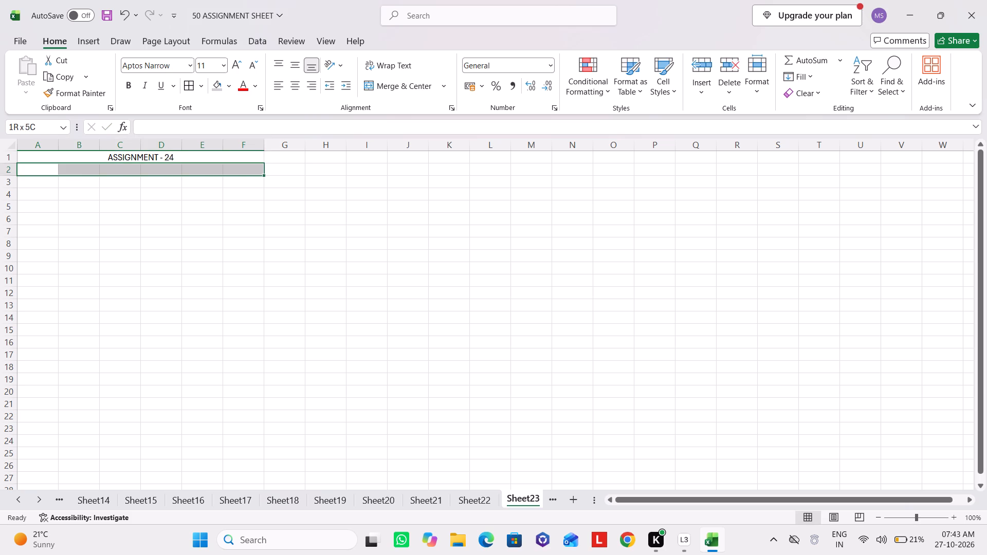
left_click(405, 85)
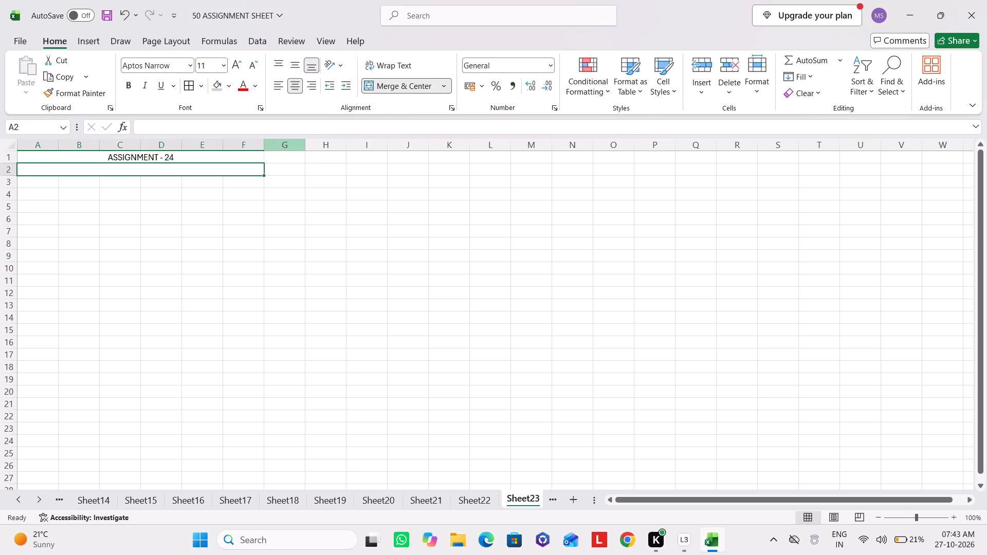
Enter the subtitle "USE OF FORMULAS - AVERAGEIF" in the merged cell A2.
type("USE O")
key("space")
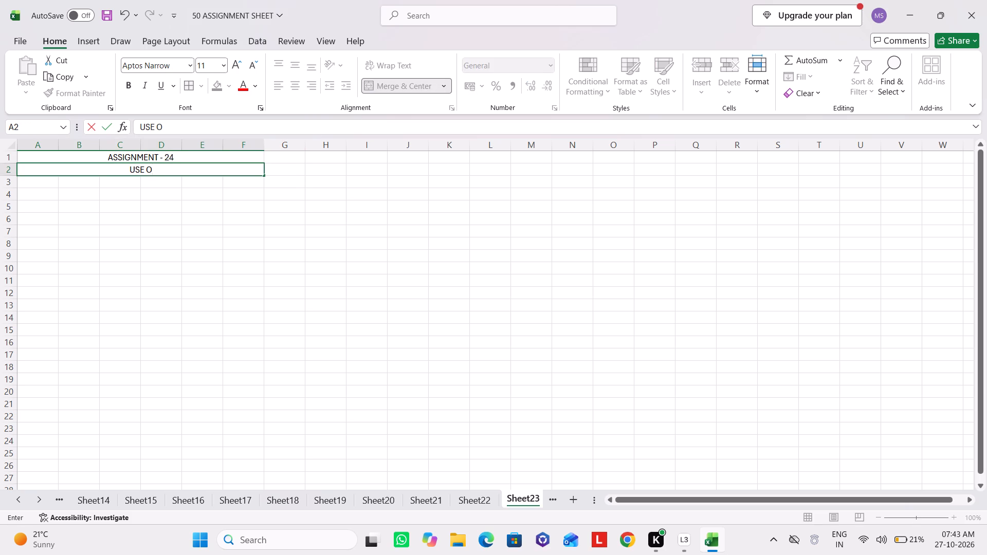
key("BackSpace")
type("F FORMULAS")
key("space")
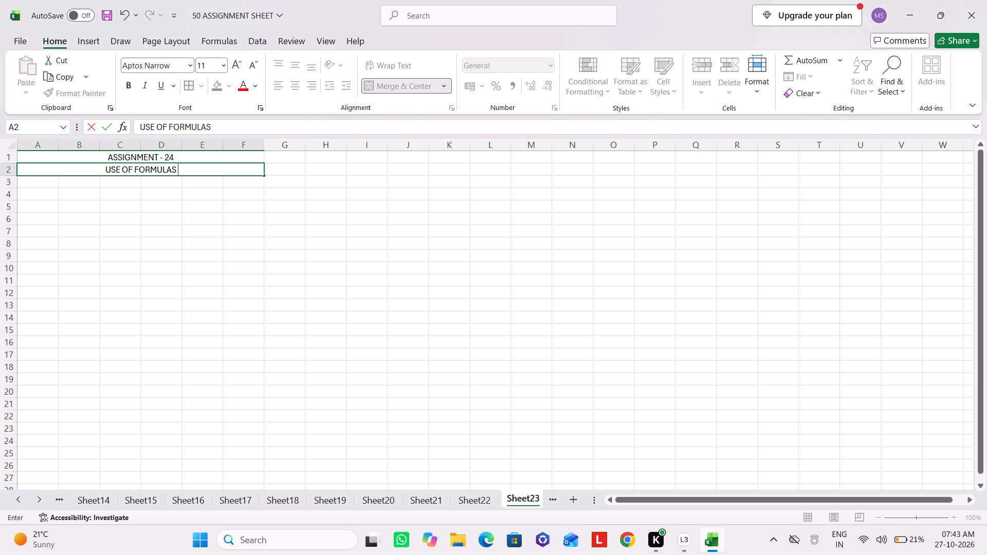
type("-")
key("space")
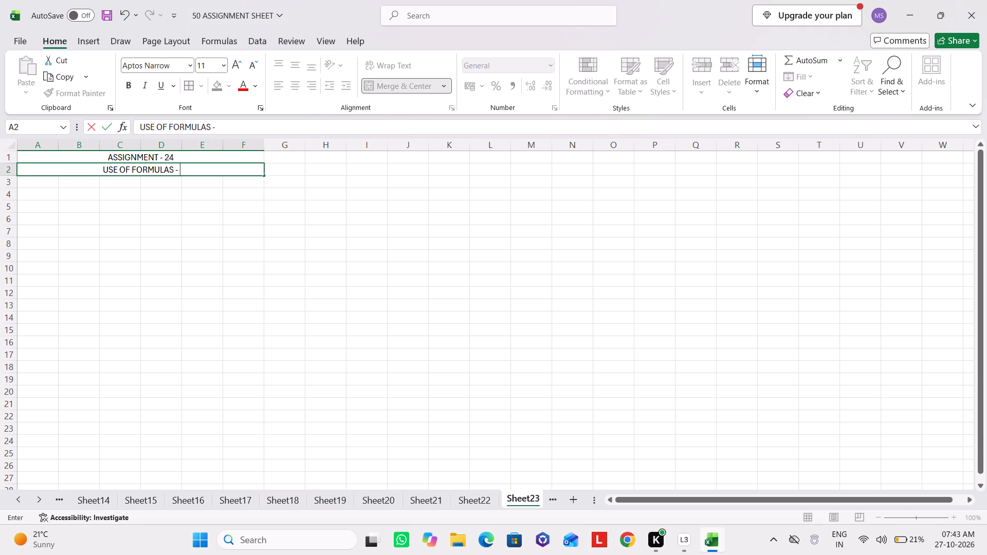
type("AVERA")
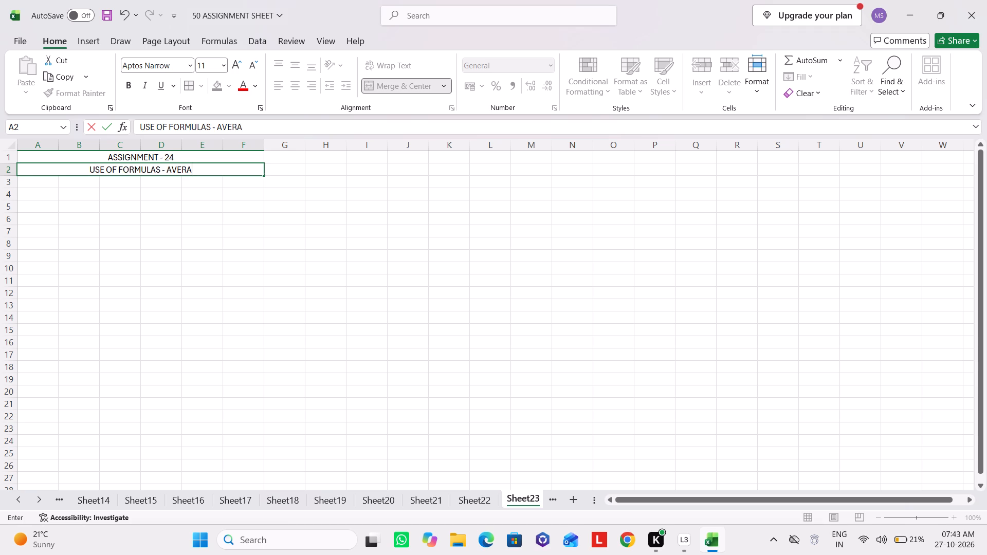
type("GEIF")
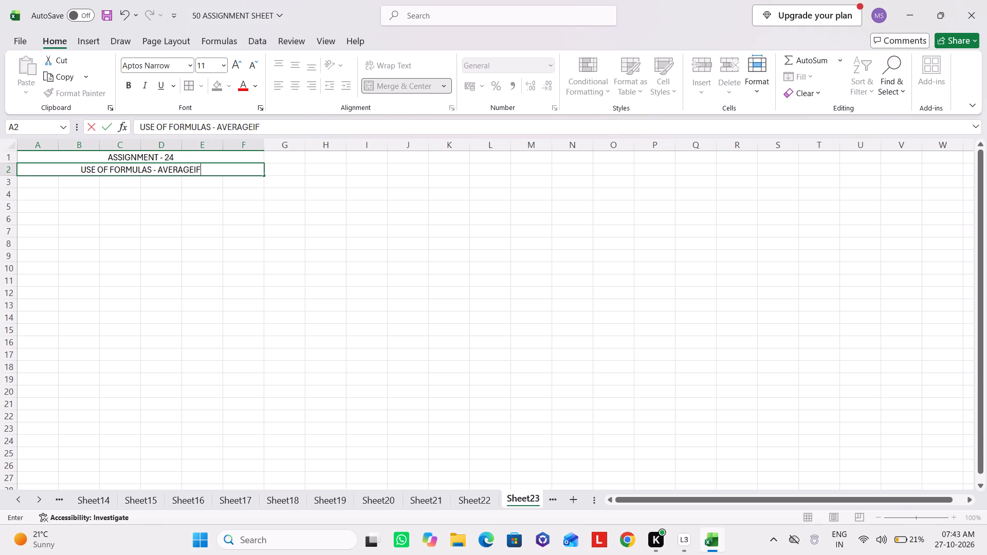
Enter the column headers "PRODUCT NAME" in A3 and "UNITS SOLD" in B3.
left_click(33, 184)
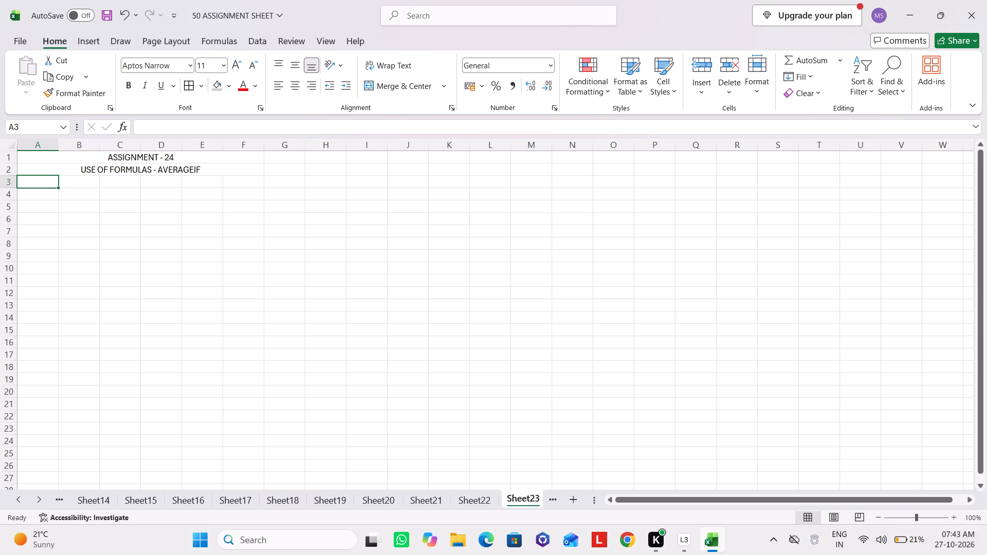
type("PRODUCT")
key("space")
type("NAME")
key("Tab")
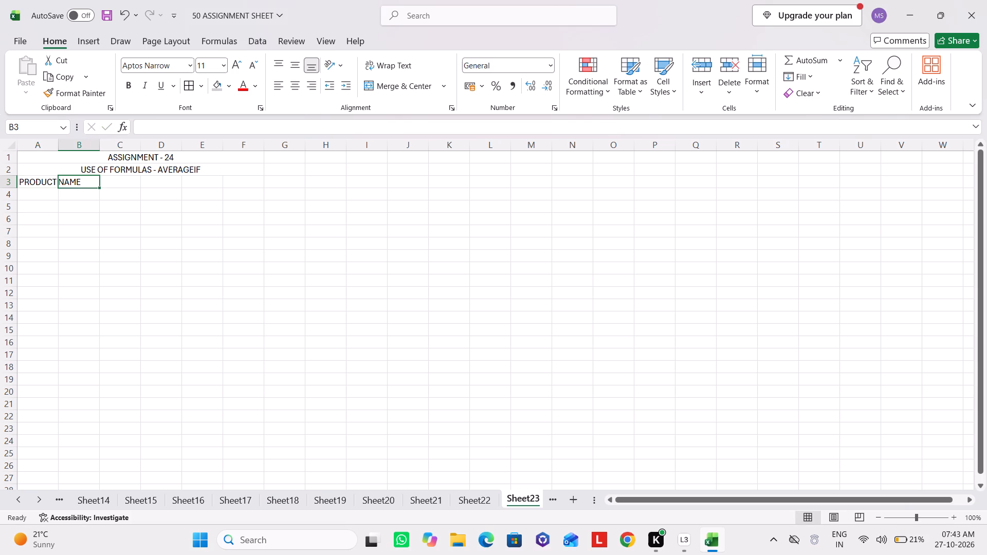
type("UNITS SOLD")
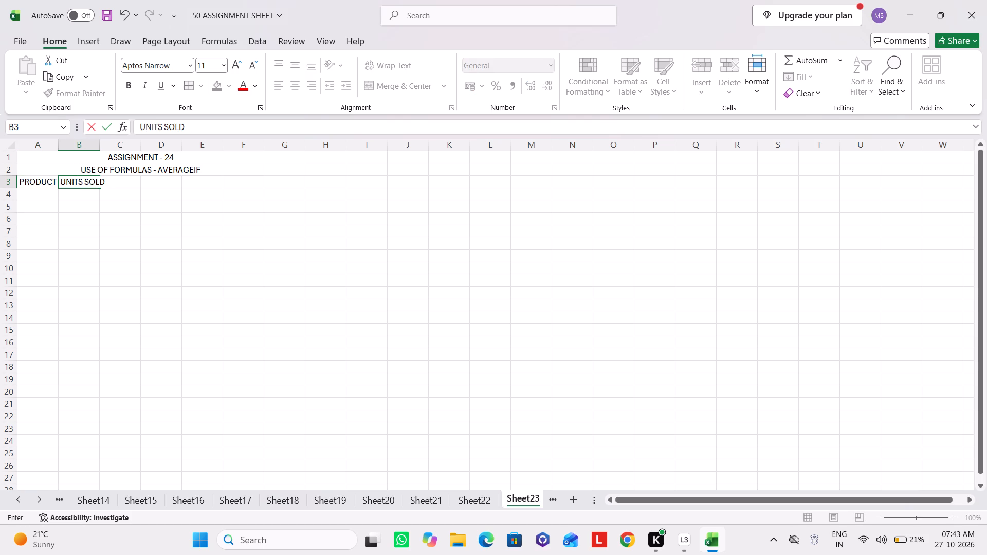
key("Down")
Enter the product names A, D, E and V in cells A4 to A7.
key("Left")
key("a")
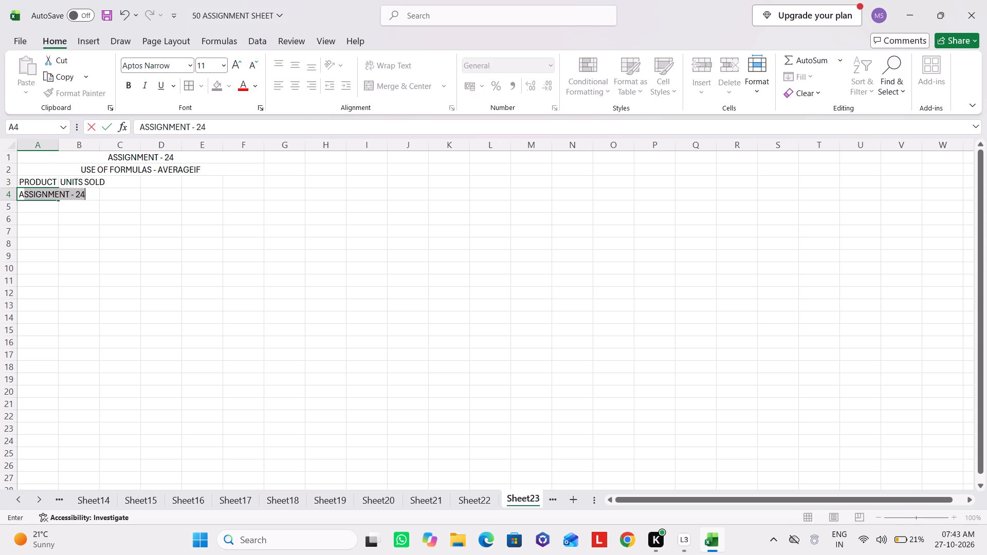
key("Down")
key("Up")
key("BackSpace")
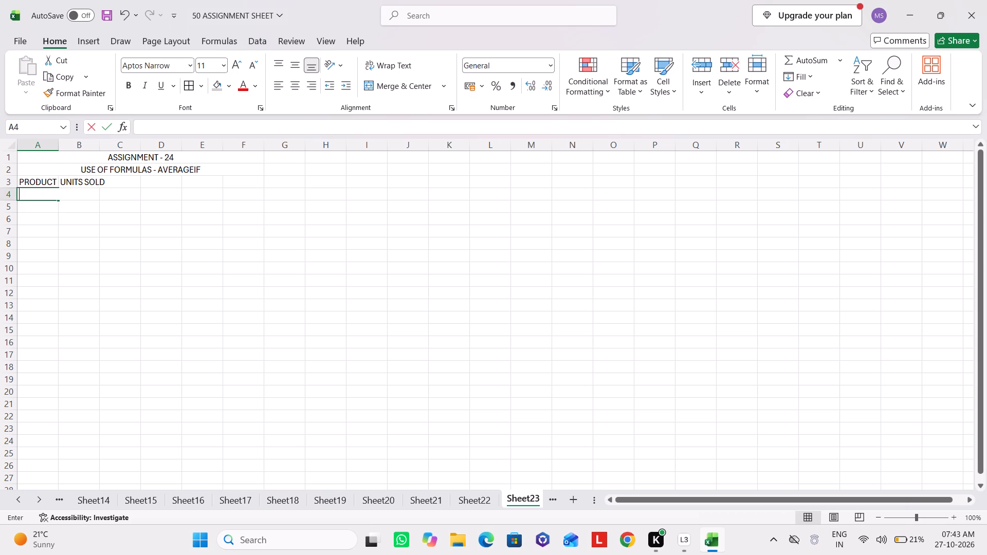
key("a")
key("BackSpace")
key("Down")
key("d")
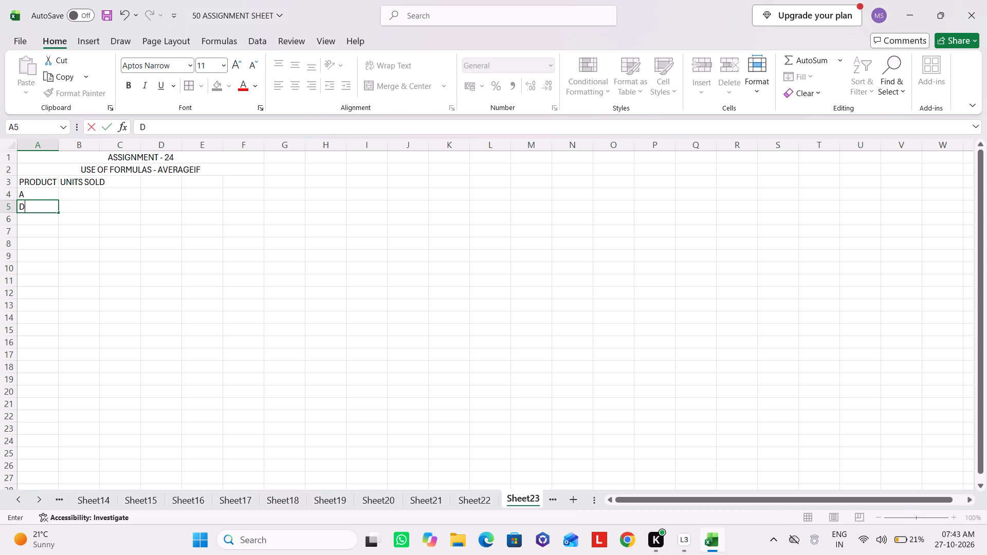
key("Down")
key("Down")
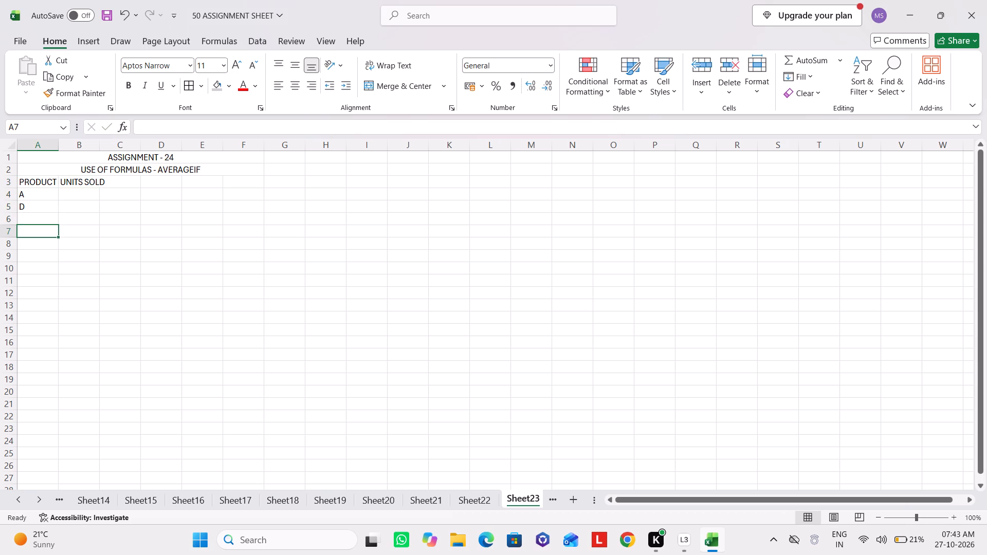
key("Up")
key("e")
key("Down")
key("v")
key("Down")
Enter the product names C, D, F, A, D, C, A and B in cells A8 to A15.
key("c")
key("Down")
key("d")
key("Down")
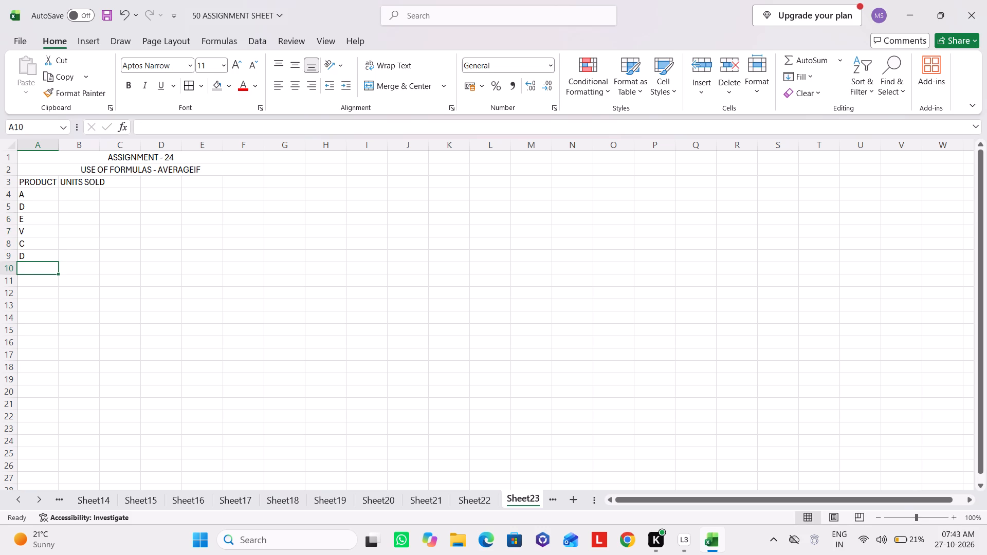
key("f")
key("Down")
key("a")
key("Down")
key("d")
key("Down")
key("c")
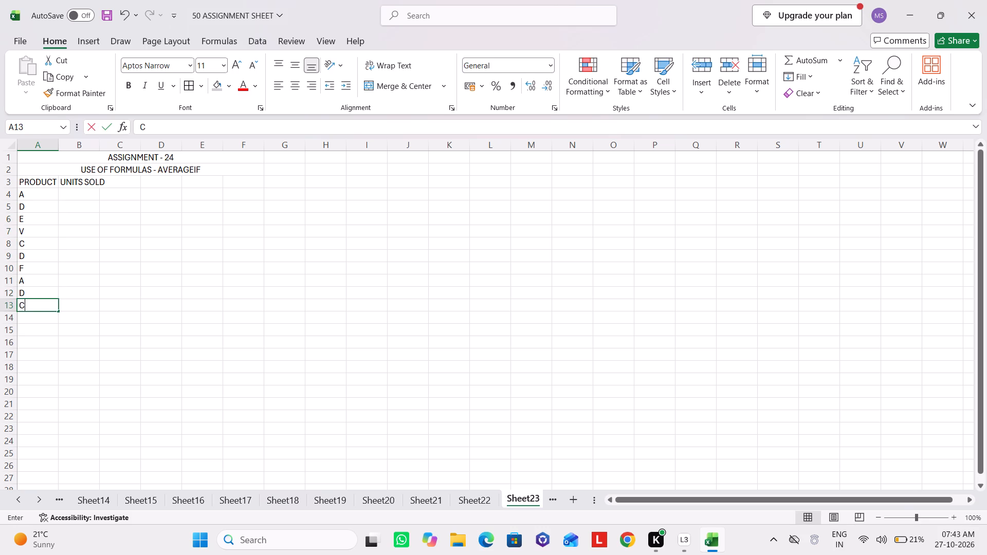
key("Down")
key("a")
key("Down")
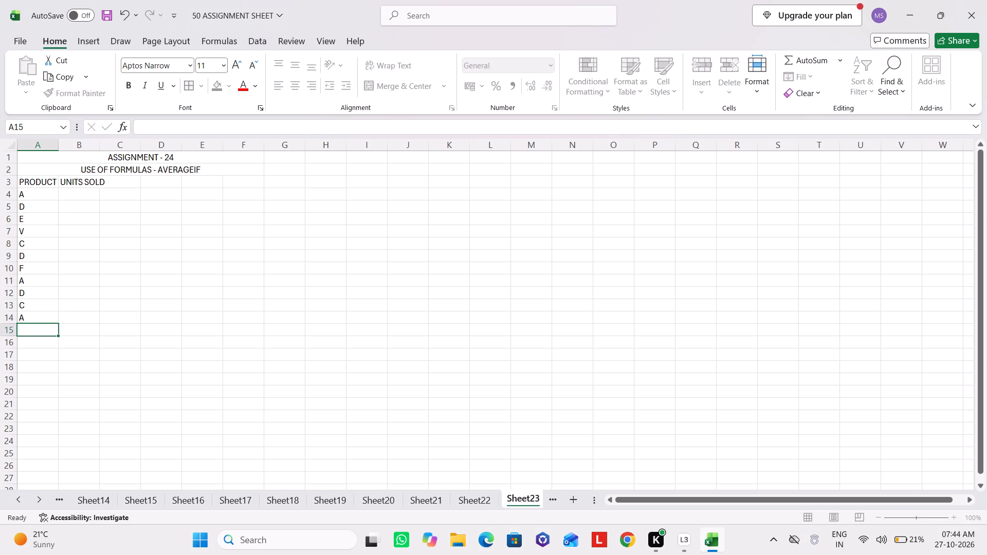
key("b")
Autofit the width of column B to its "UNITS SOLD" header.
double_click(99, 143)
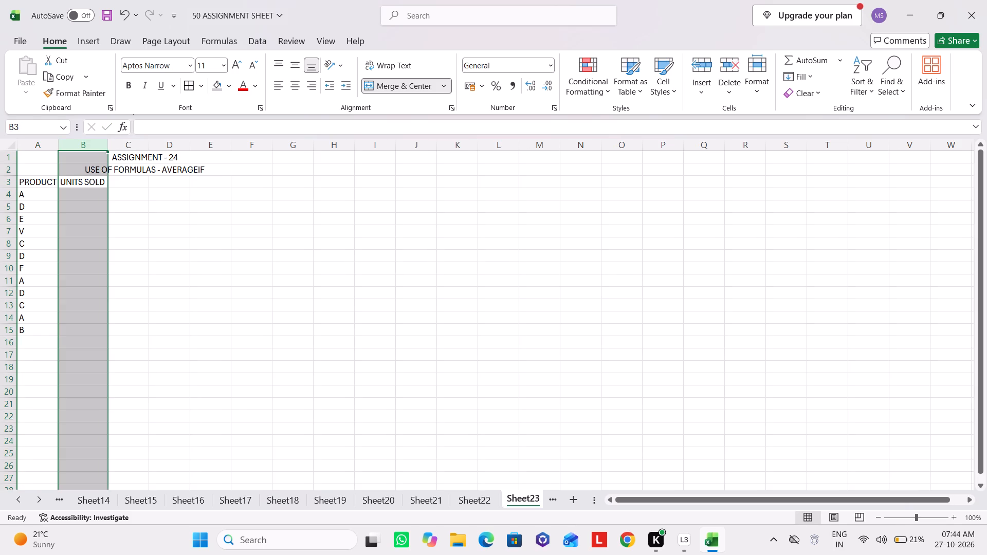
left_click(75, 190)
type("250.00")
key("Down")
type("110")
key("Down")
type("300")
key("Down")
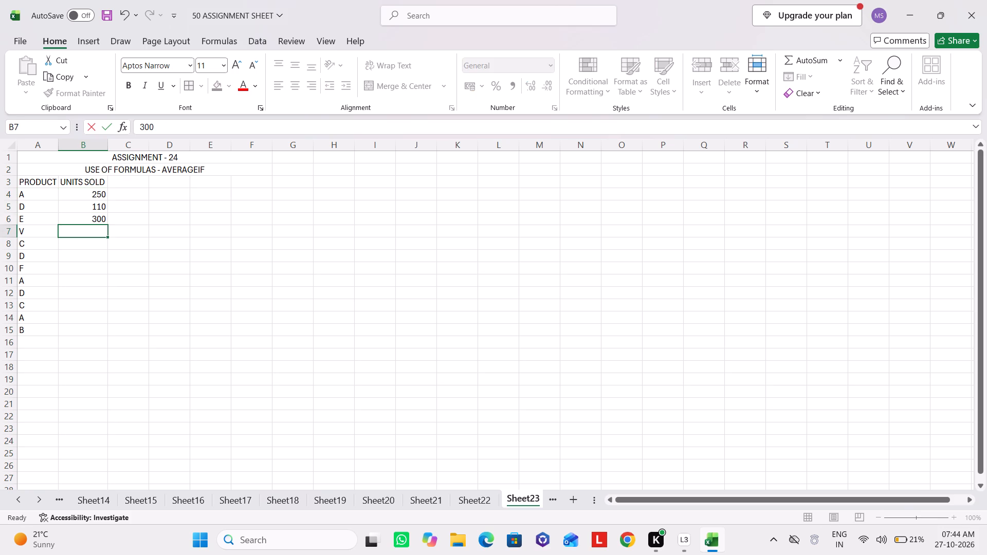
type("50")
key("Right")
key("Left")
key("Down")
type("45")
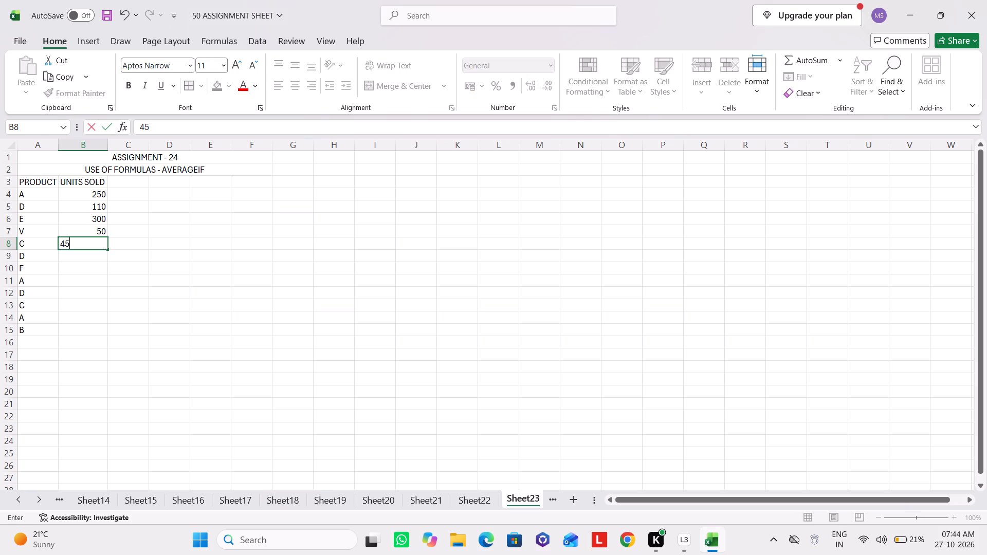
key("Down")
type("23")
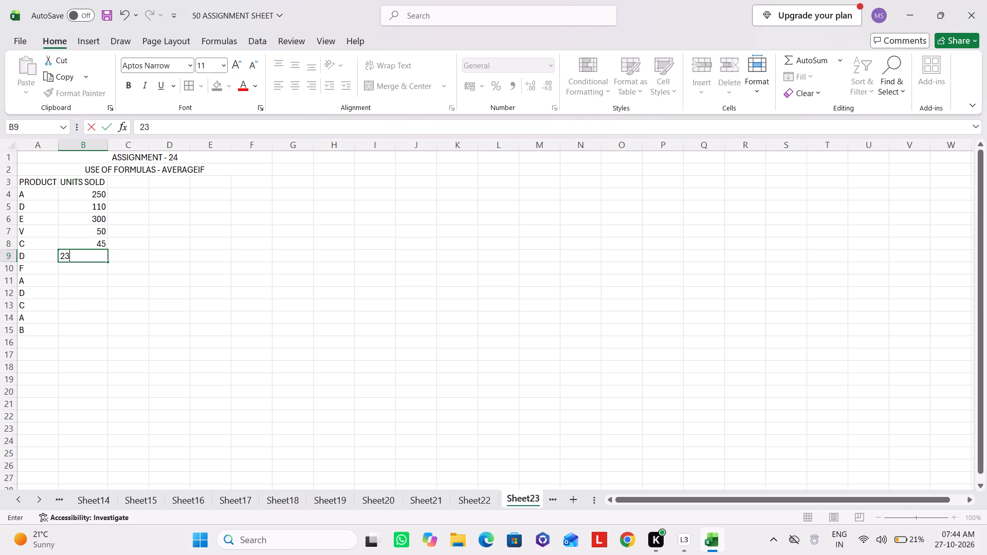
key("Down")
Enter the units sold values 25, 90, 450, 23, 250 and 25 in cells B10 to B15.
type("25")
key("Down")
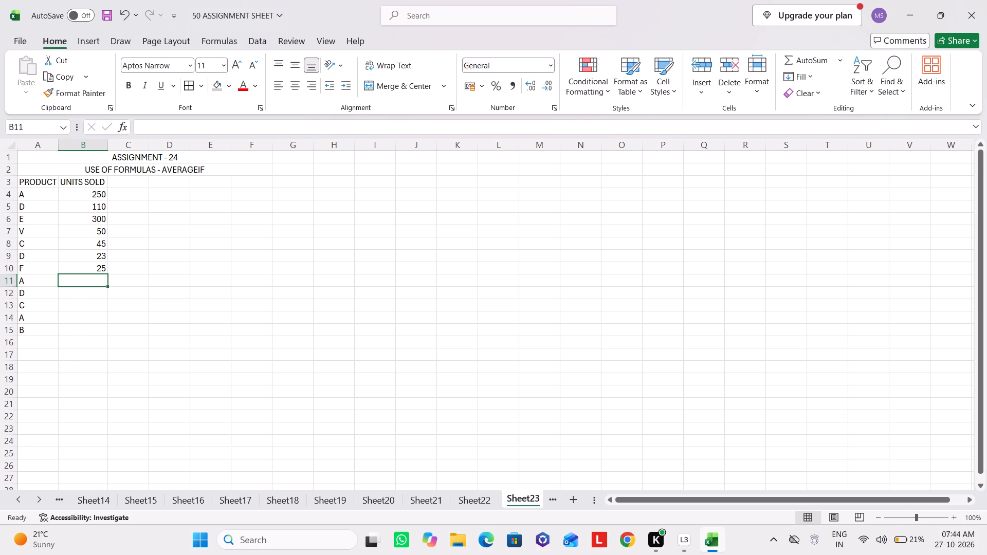
type("90")
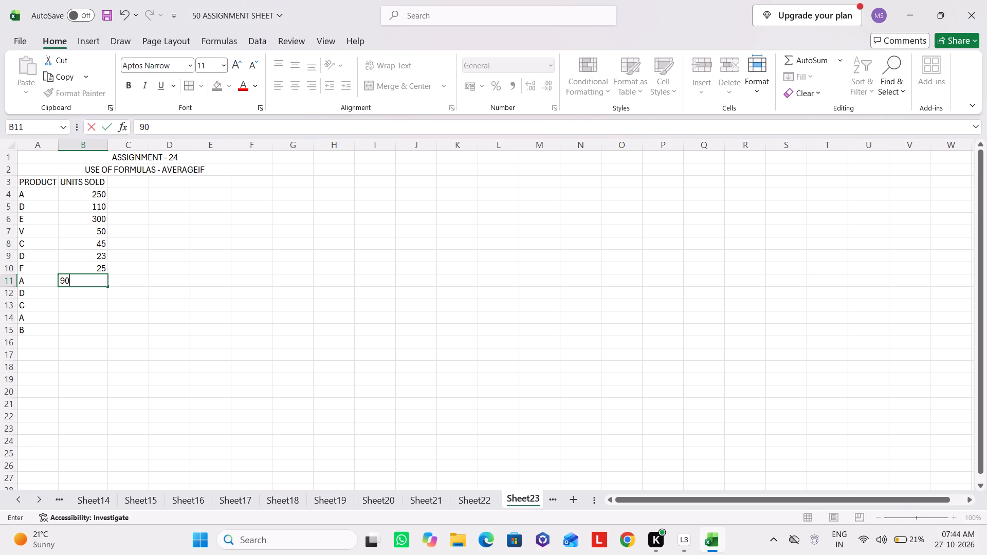
key("Down")
type("450")
key("Down")
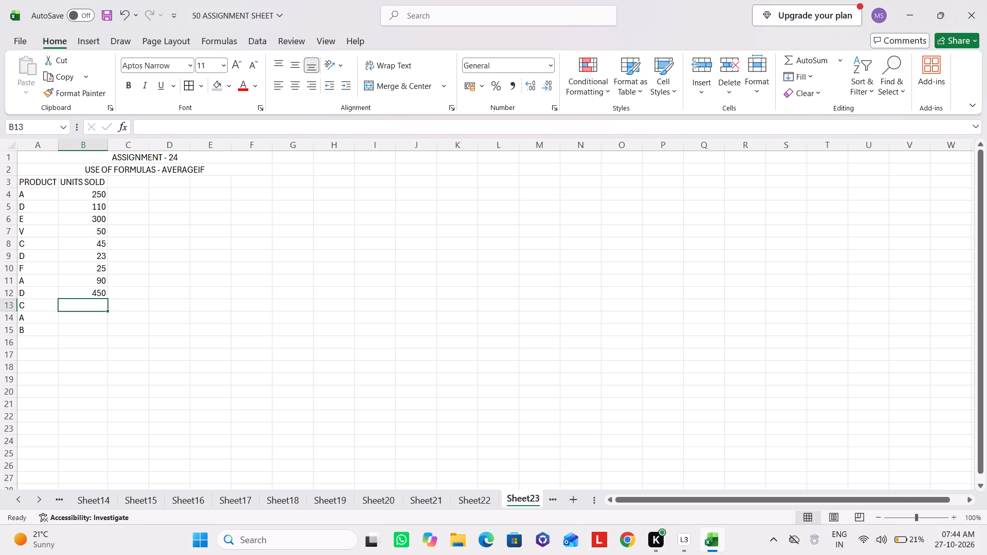
key("3")
key("BackSpace")
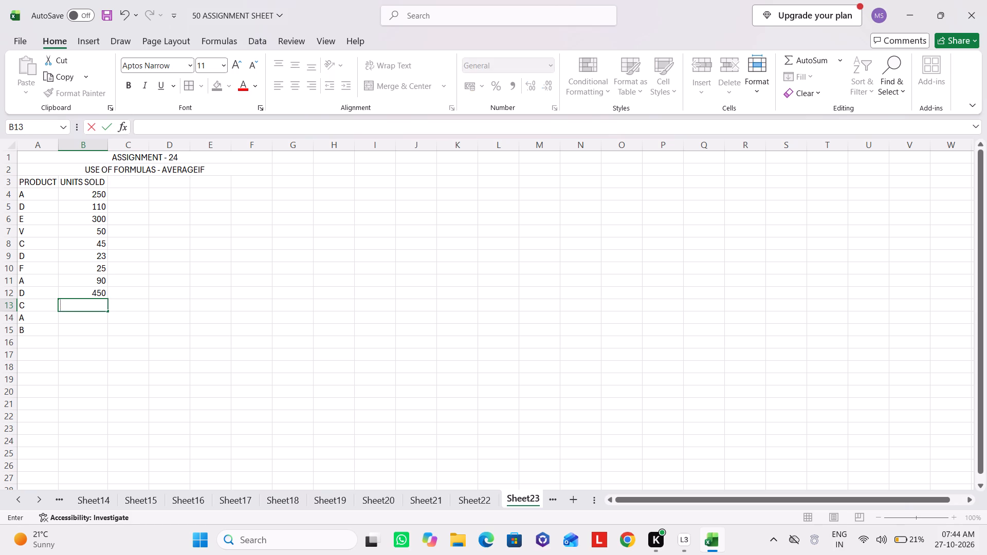
type("23")
key("Down")
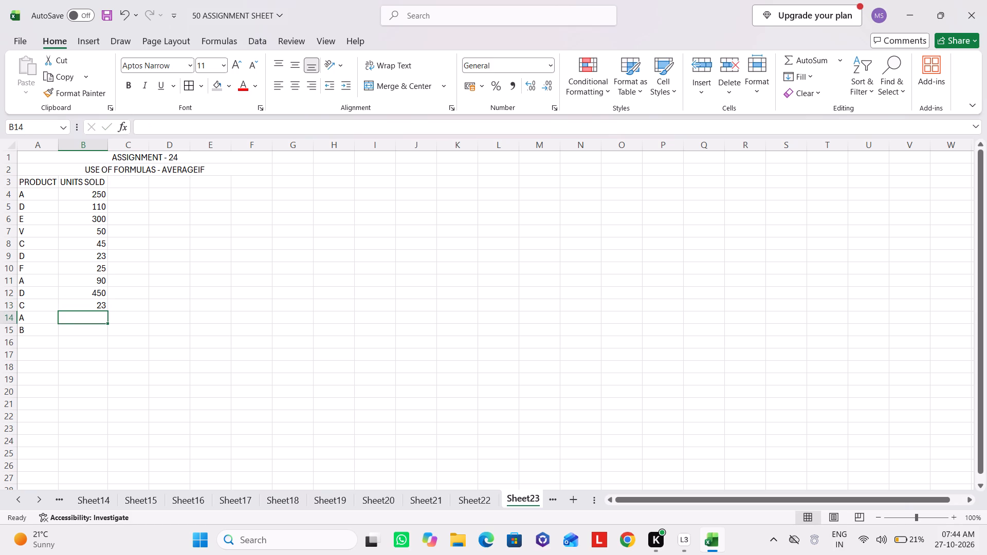
type("250")
key("Down")
type("25")
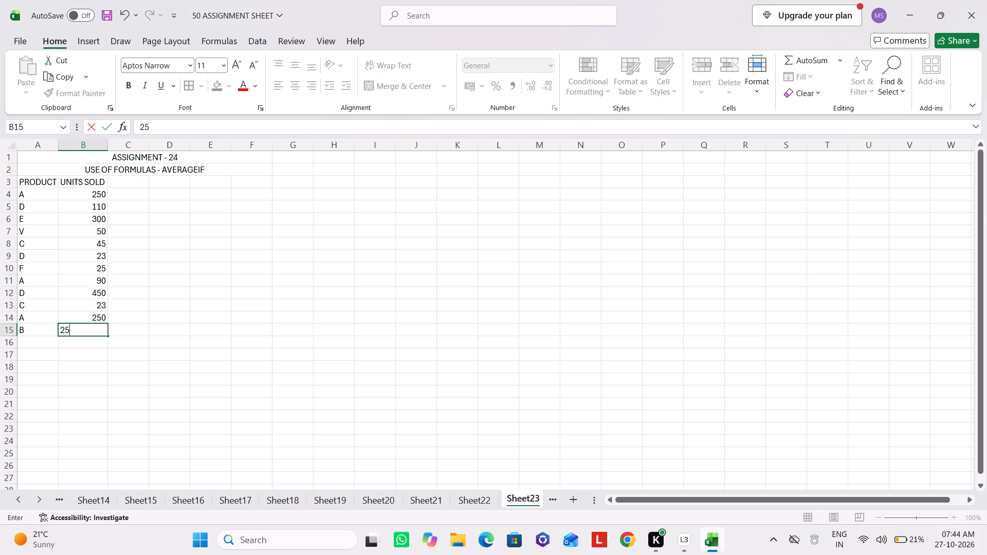
left_click(162, 190)
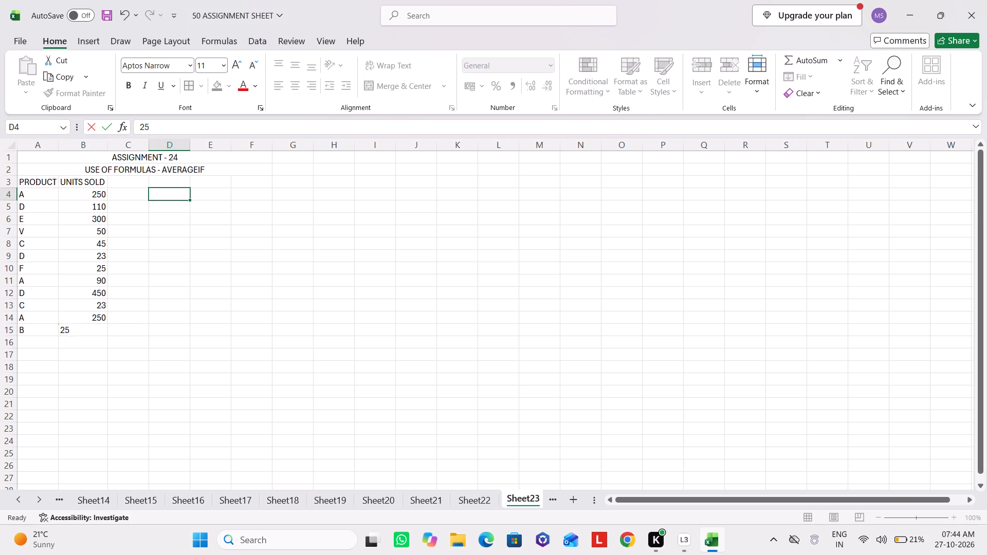
Enter the second table's column headers "STUDENT", "SEMESTER" and "SCORE" in cells D3 to F3.
left_click(166, 179)
type("STUDNET")
key("BackSpace")
key("BackSpace")
key("BackSpace")
type("ENT")
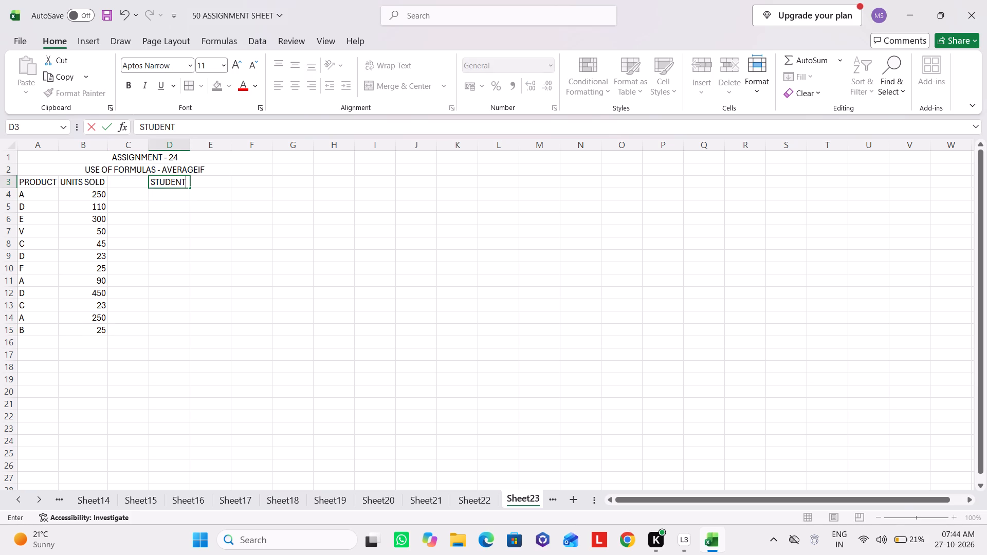
key("space")
key("Tab")
type("SEMESTER")
key("Tab")
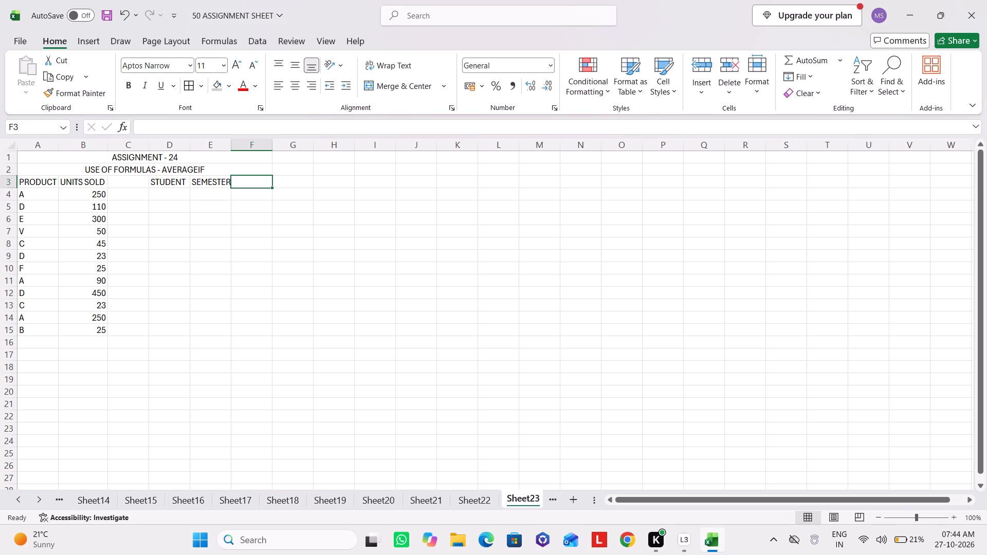
type("SCORE")
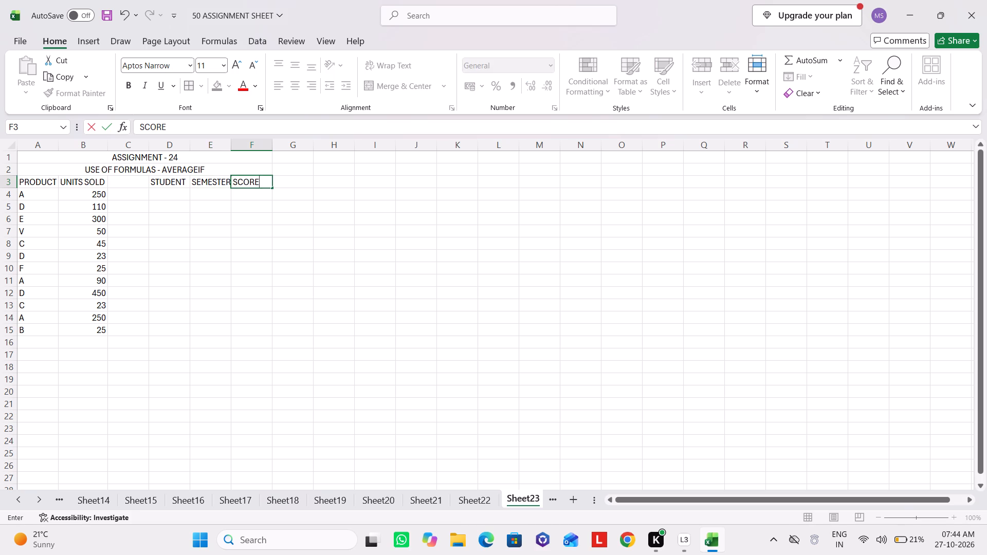
Enter the student "JOHN" in D4 with the semester "SECOND" in E4.
key("Down")
key("Left")
key("Left")
key("Left")
key("Right")
type("JOHN")
key("Tab")
type("SECOND")
key("Tab")
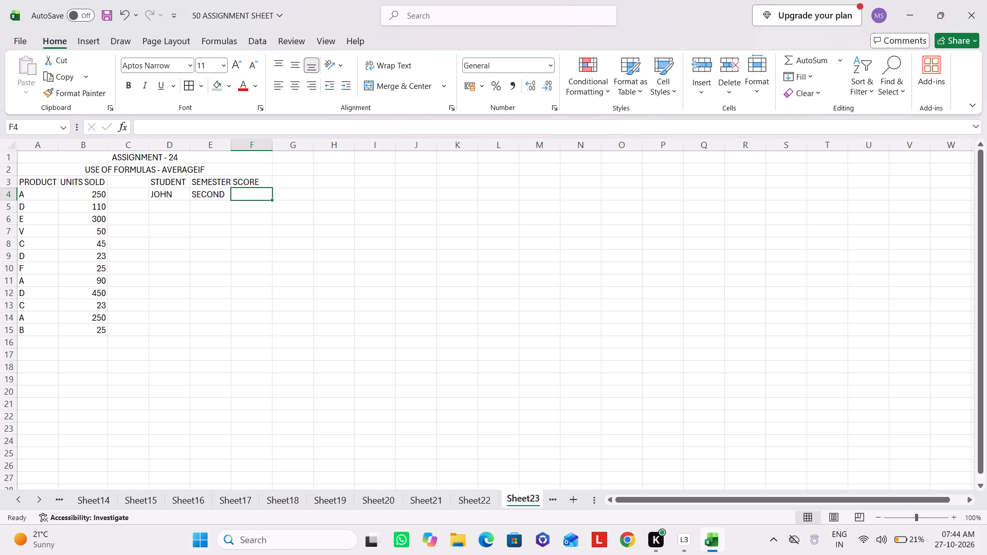
Enter the scores 90, 77, 80, 65, 45 and 55 in cells F4 to F9.
type("90")
key("Down")
type("77")
key("Down")
type("80")
key("Down")
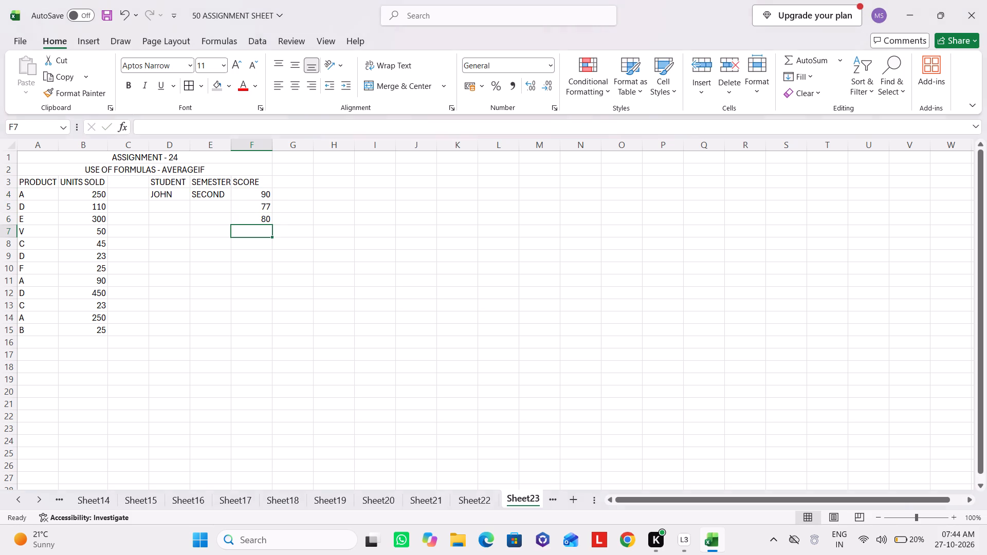
type("65")
key("Down")
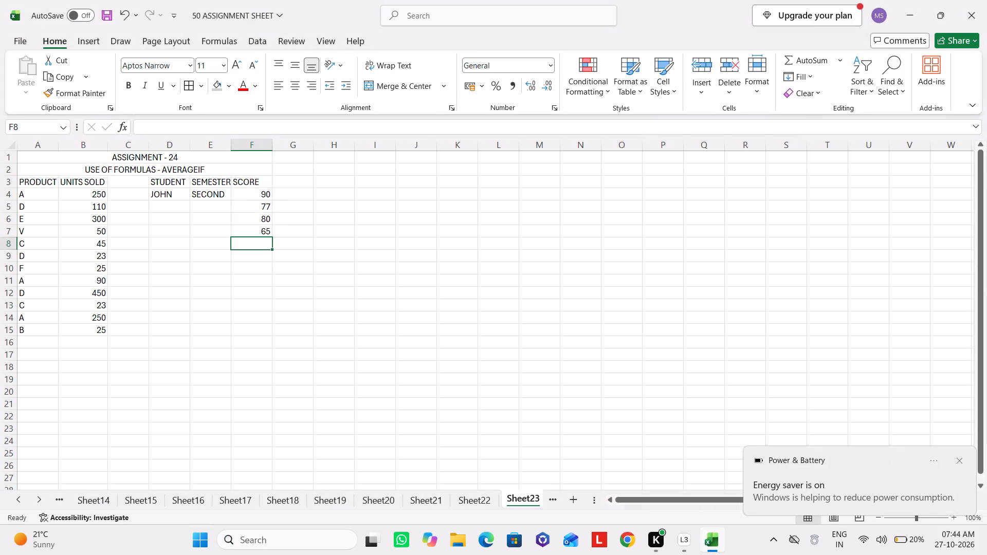
type("45")
key("Down")
type("55")
key("Left")
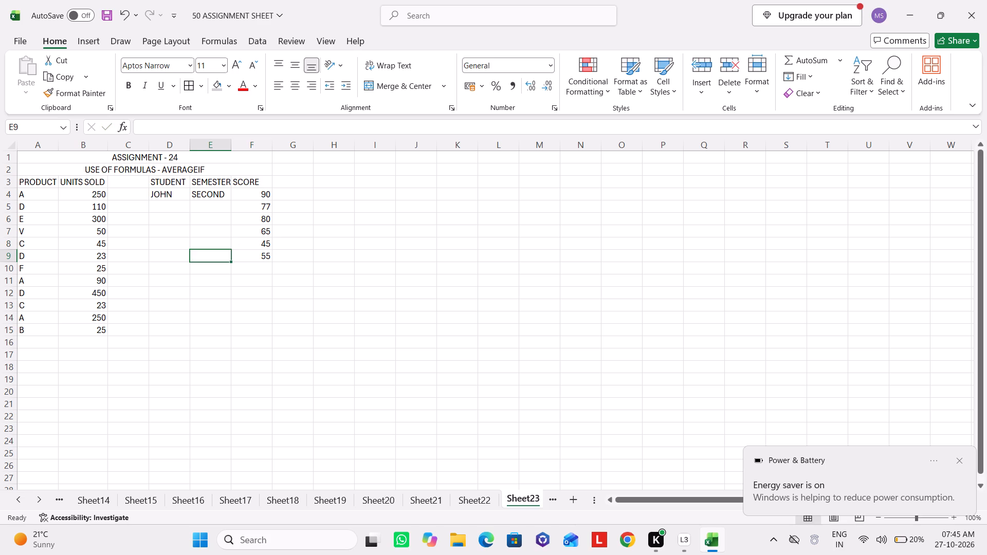
Enter the student "GARY" in D5 with the semester "THIRD" in E5.
key("Left")
key("Up")
key("Up")
key("Up")
key("Up")
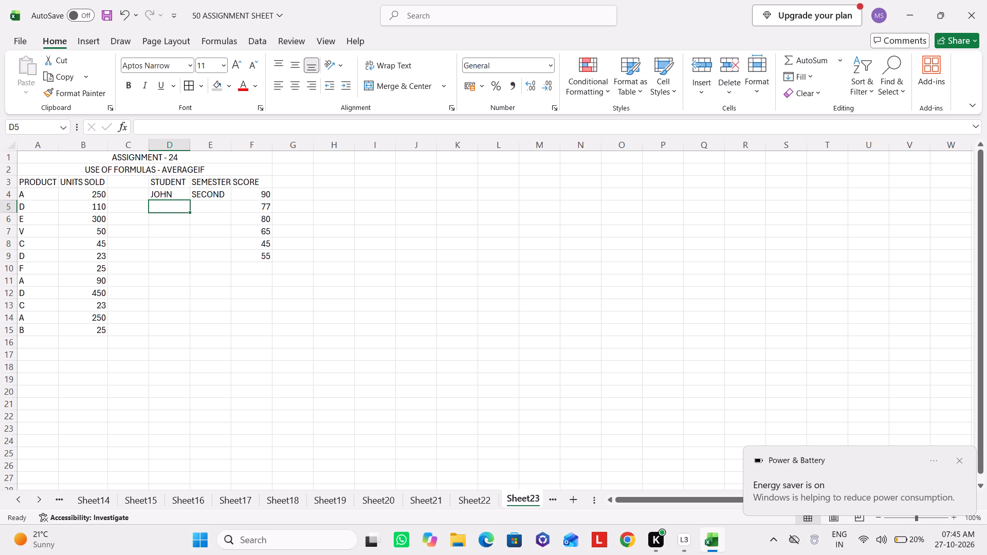
type("GARY")
key("Tab")
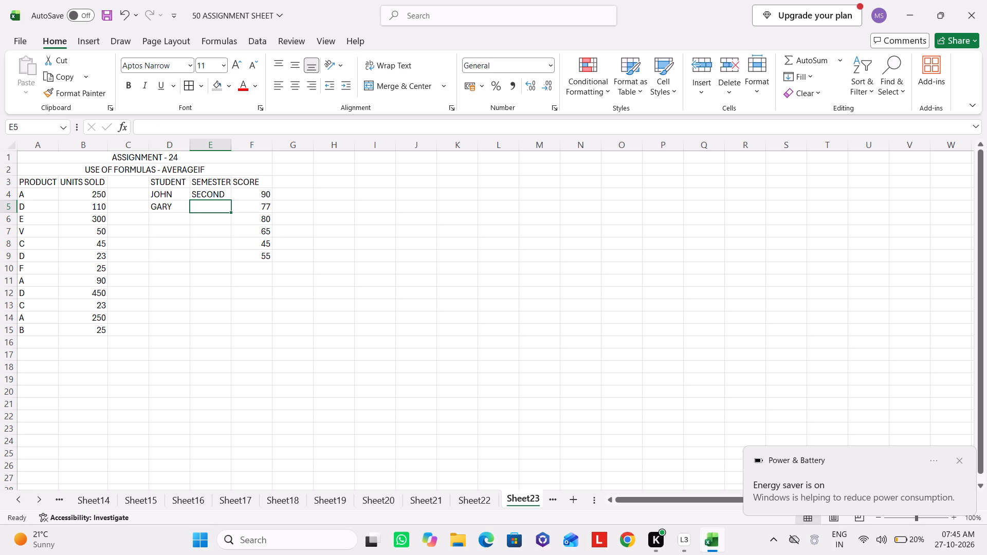
type("THIRD")
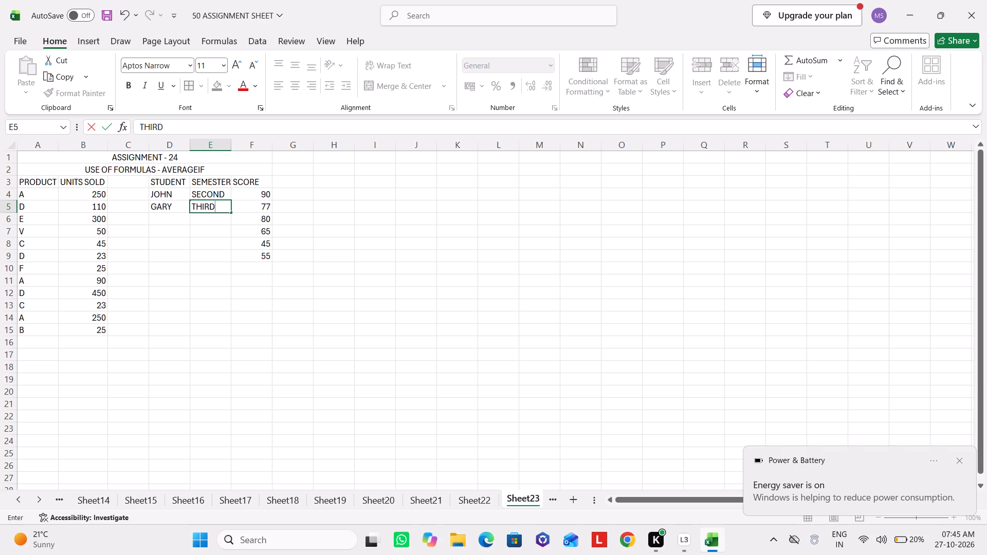
key("Down")
Enter the students "RICHA" and "HARI" in D6 and D7, each with the semester "SECOND" in column E.
key("Left")
key("Left")
key("Right")
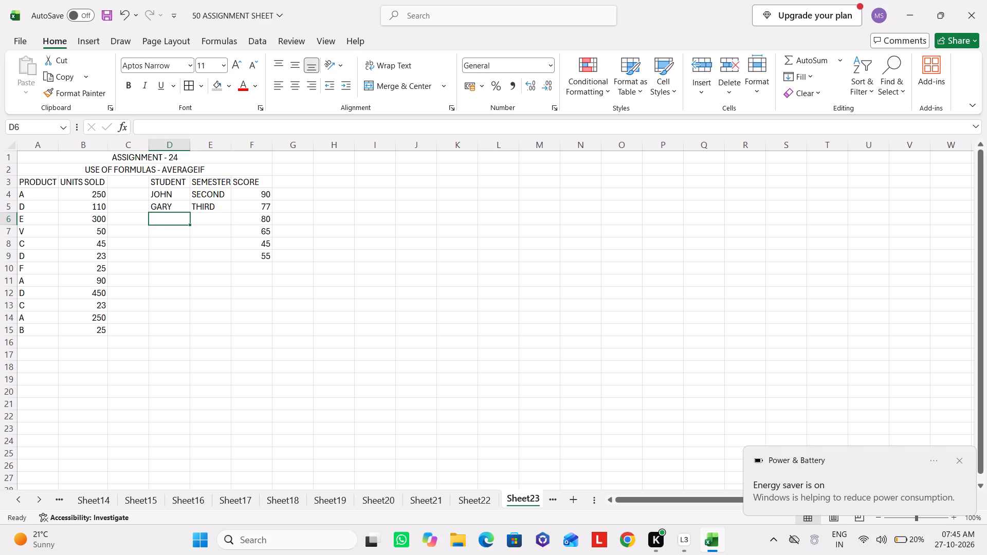
type("RICHA")
key("Right")
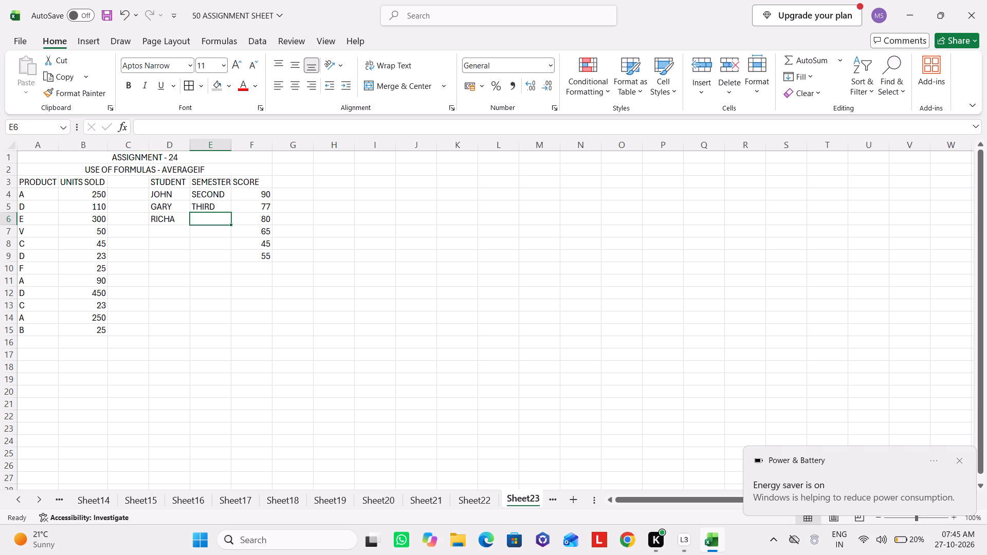
type("SC")
key("BackSpace")
type("ECOND")
key("Down")
key("Left")
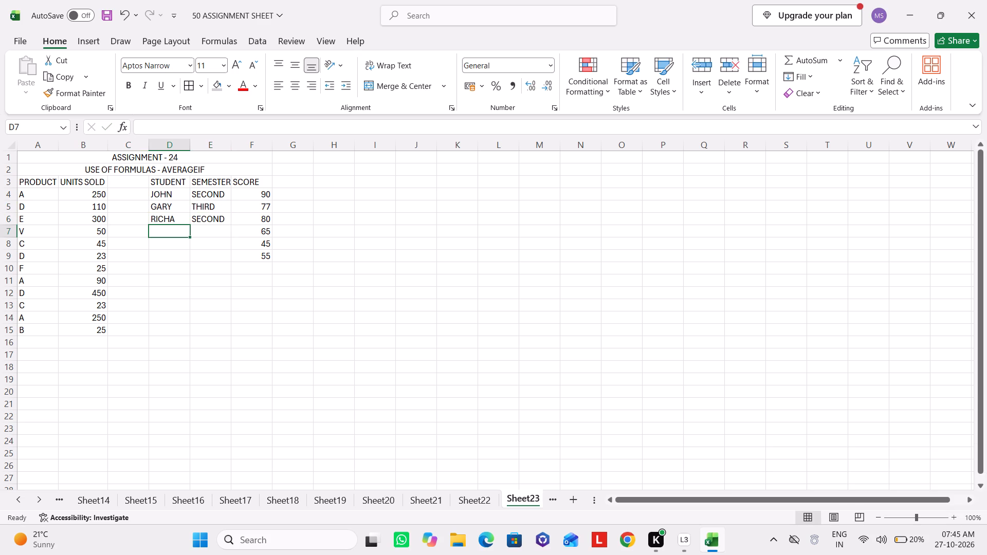
type("HARI")
key("Right")
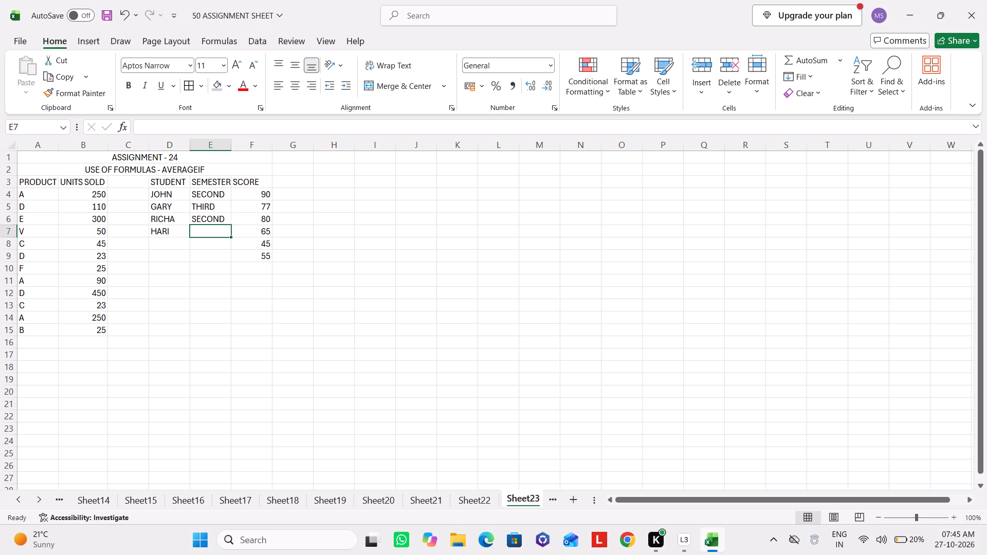
type("SECOND")
key("Down")
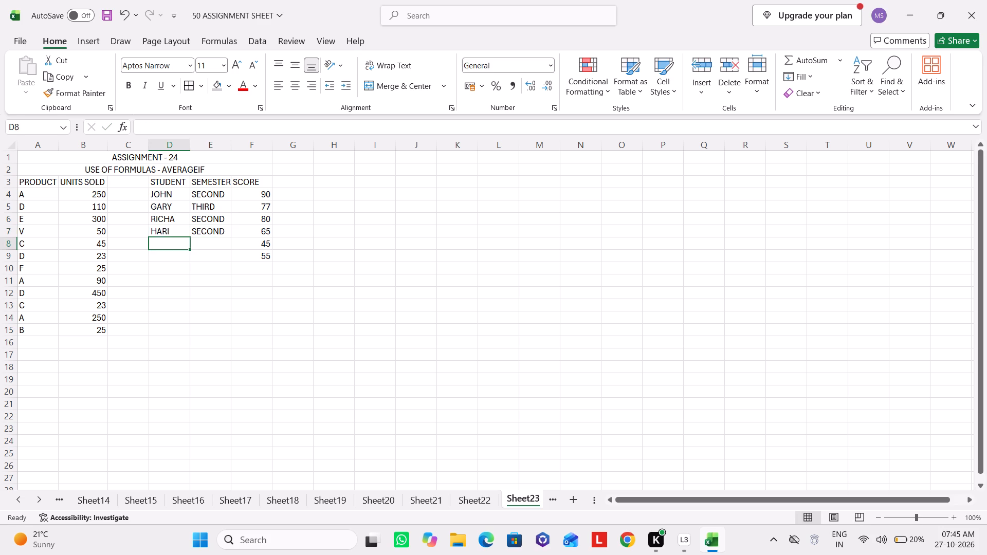
Enter the students "TOM" and "WILL" in D8 and D9, each with the semester "THIRD" in column E.
key("Left")
type("TOM")
key("Right")
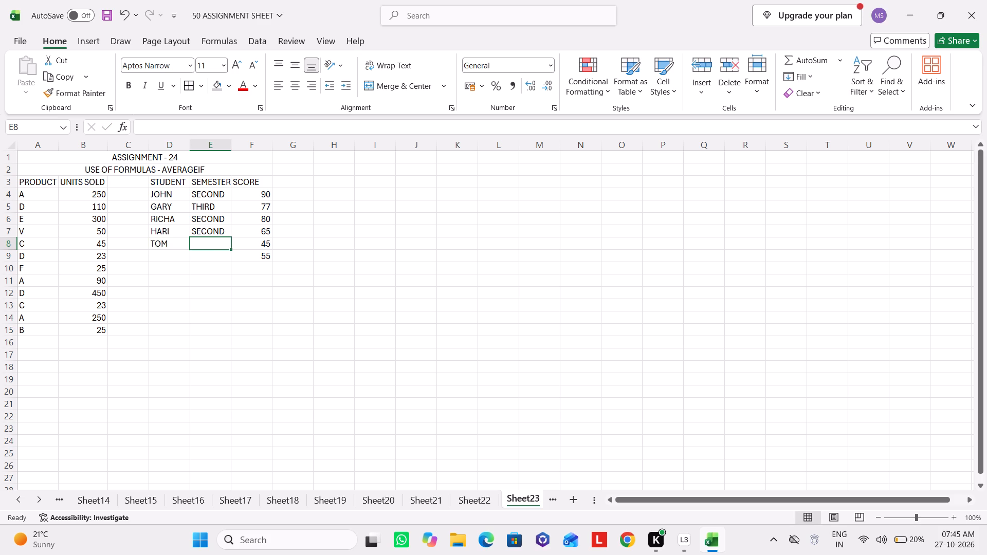
type("THIRD")
key("Down")
key("Left")
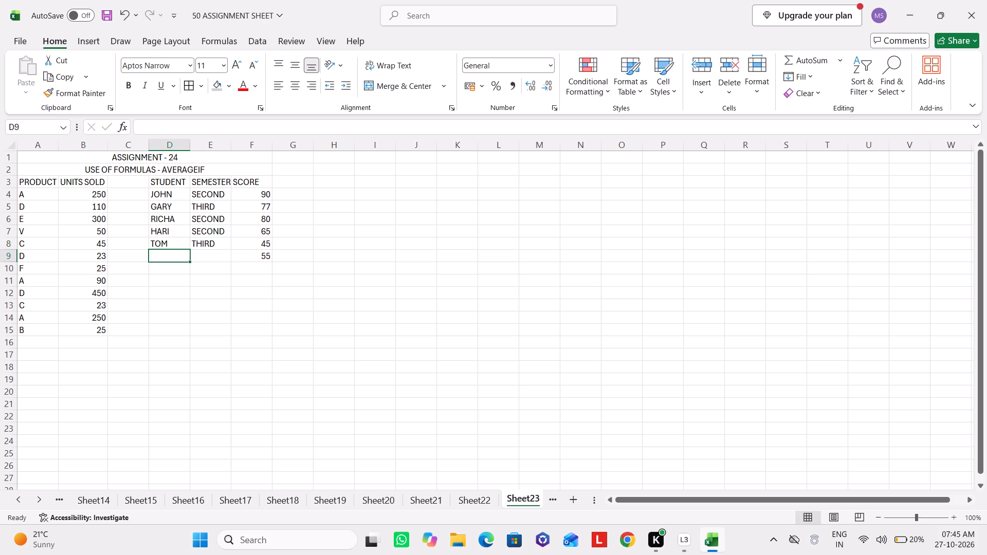
type("WILL")
key("Right")
type("TJ")
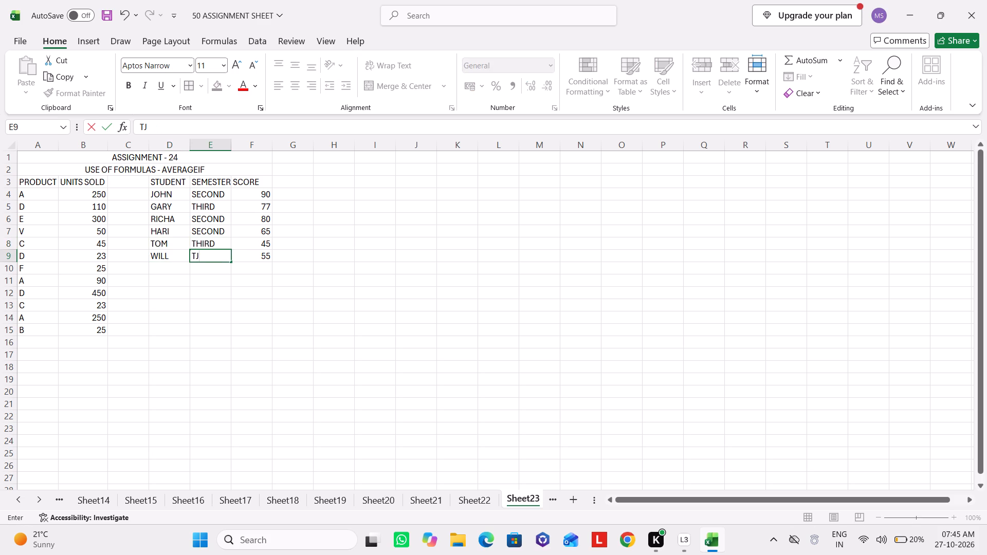
key("BackSpace")
type("HIR")
Fill the merged "ASSIGNMENT - 24" title cell in row 1 with the standard orange color.
left_click(96, 159)
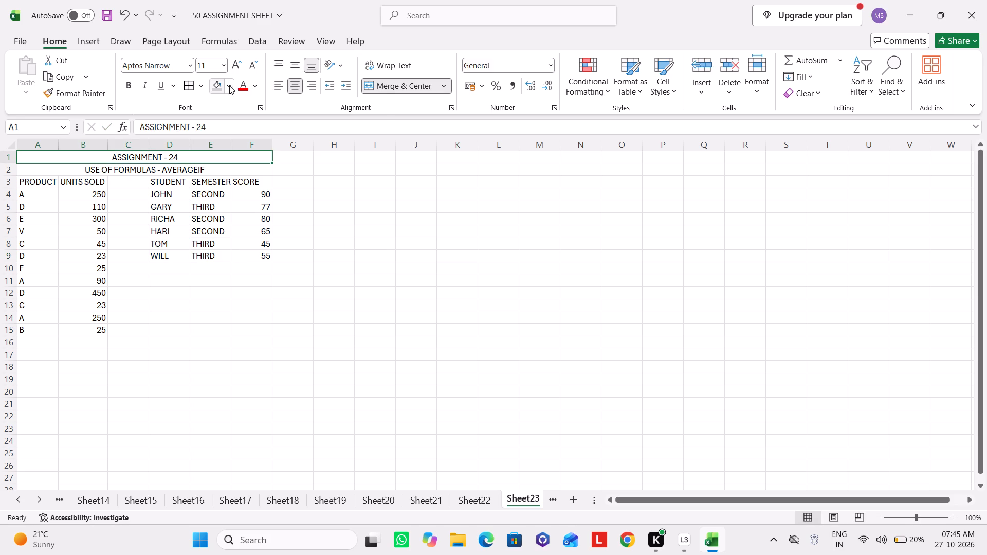
left_click(229, 85)
left_click(256, 281)
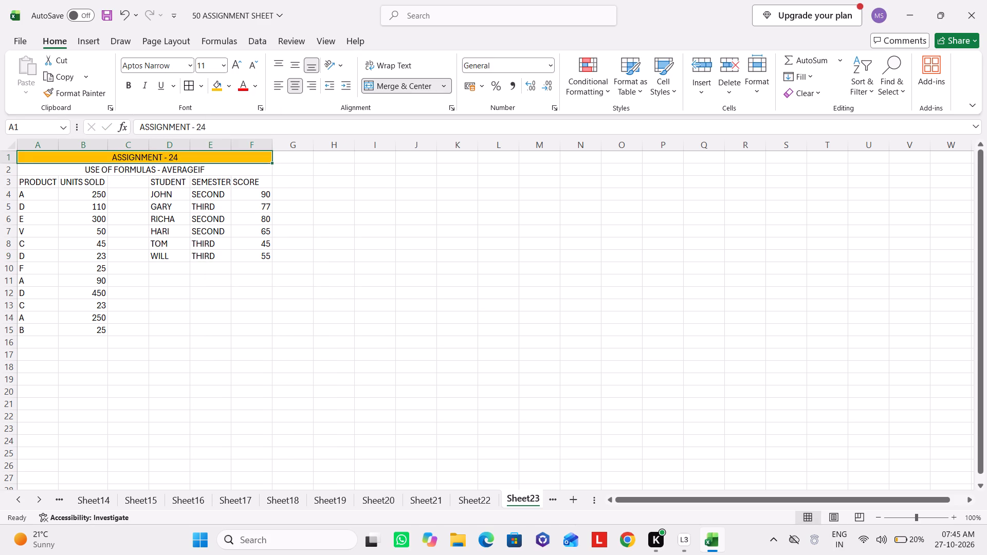
Fill the merged "USE OF FORMULAS - AVERAGEIF" subtitle cell in row 2 with a light blue theme color.
left_click(156, 169)
left_click(231, 82)
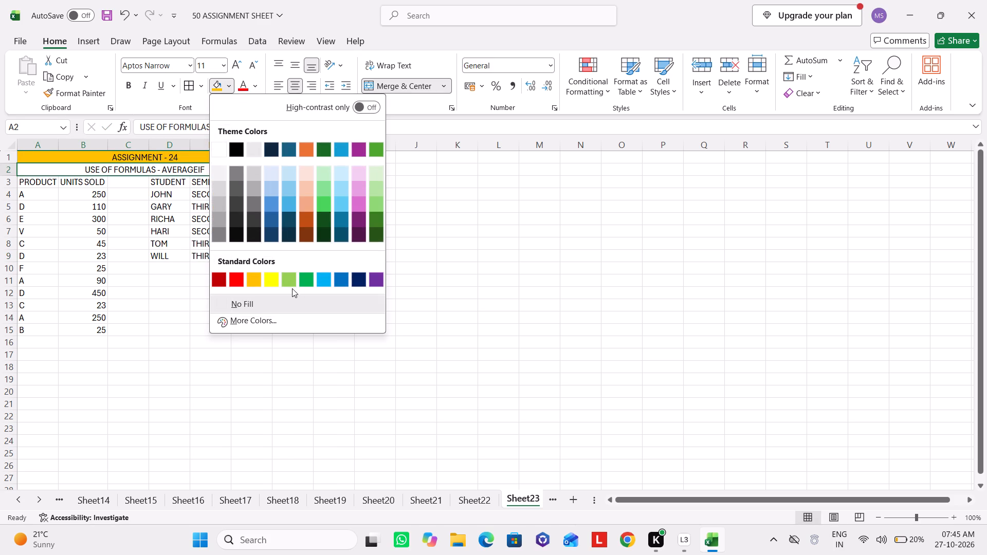
left_click(285, 192)
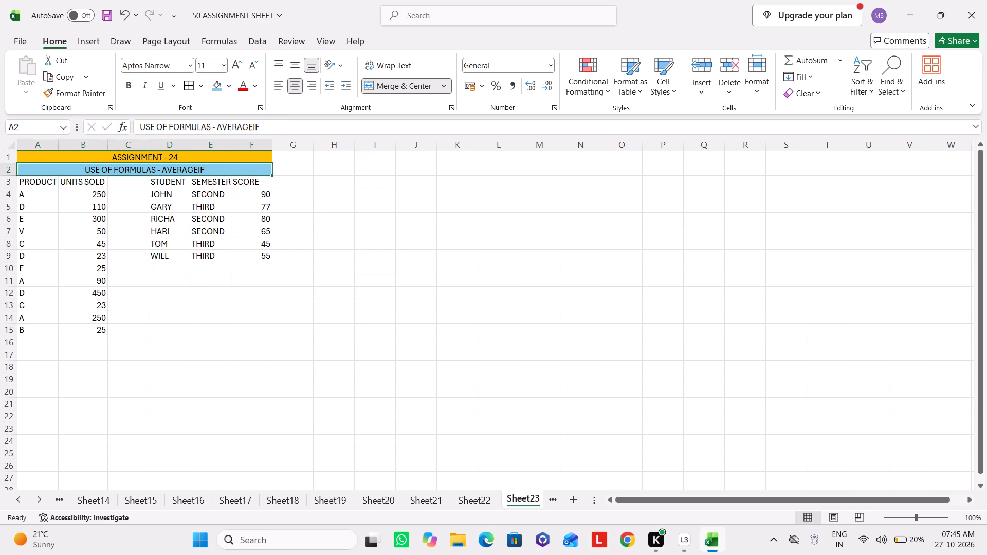
Fill the product headers A3:B3 and the student headers D3:F3 with the standard light green color.
left_click_drag(30, 181, 80, 187)
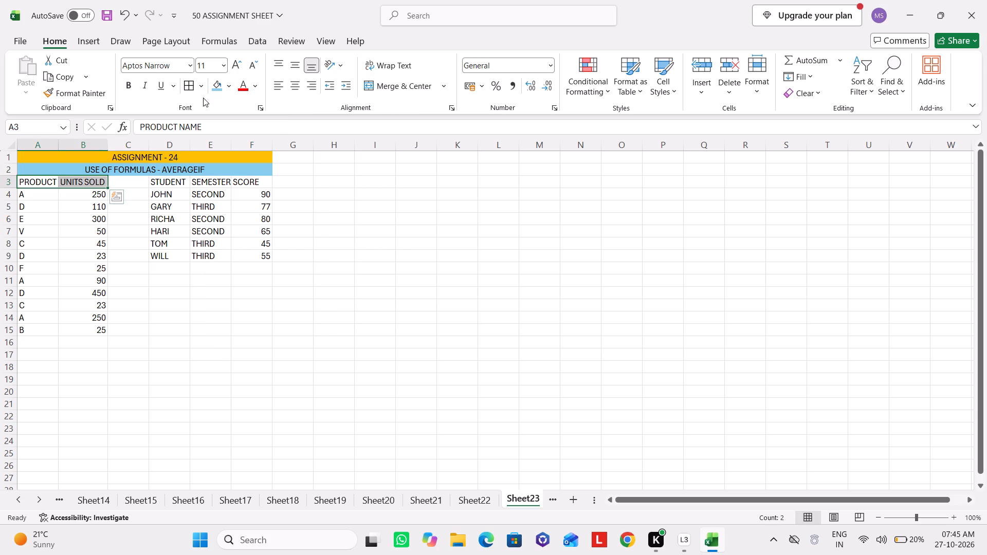
left_click(230, 86)
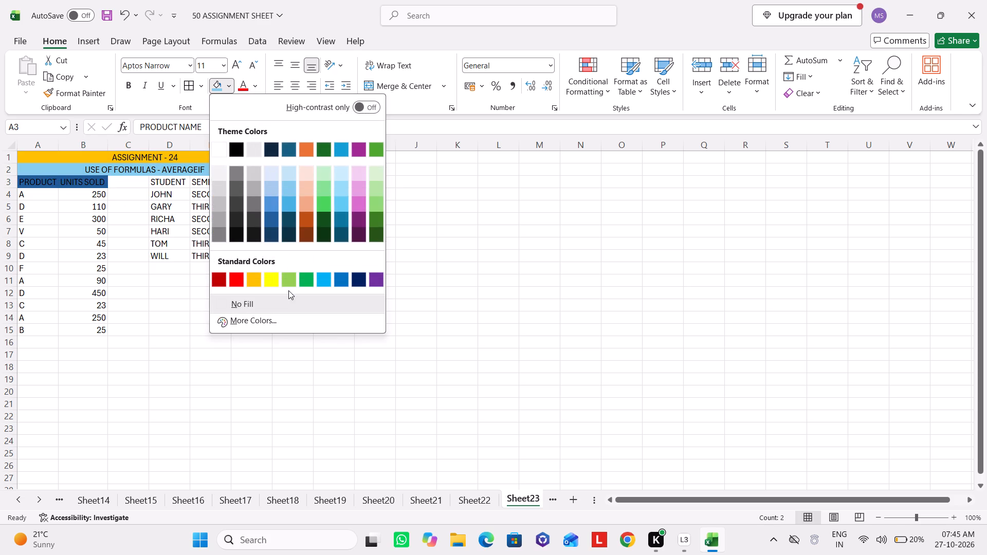
left_click(294, 281)
left_click_drag(154, 185, 227, 187)
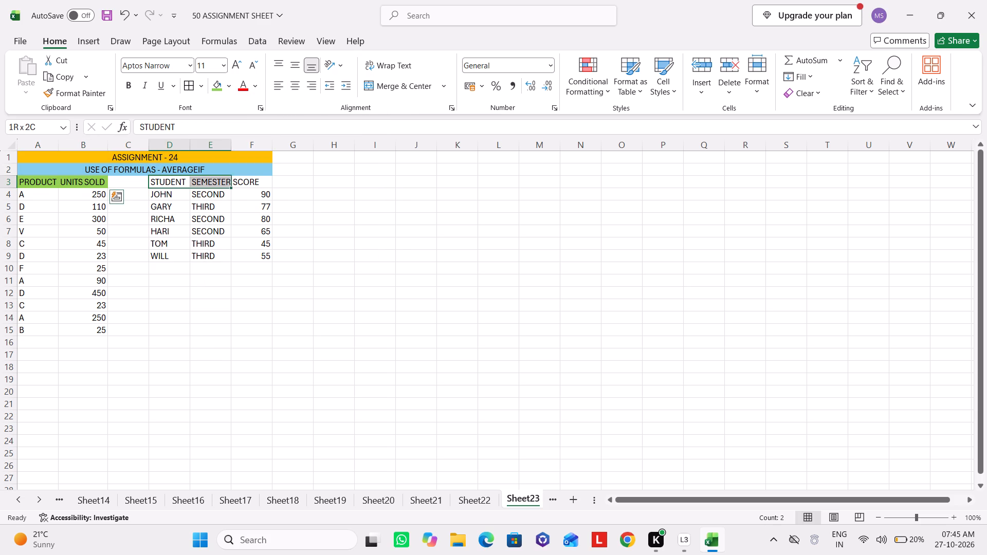
left_click_drag(227, 187, 244, 186)
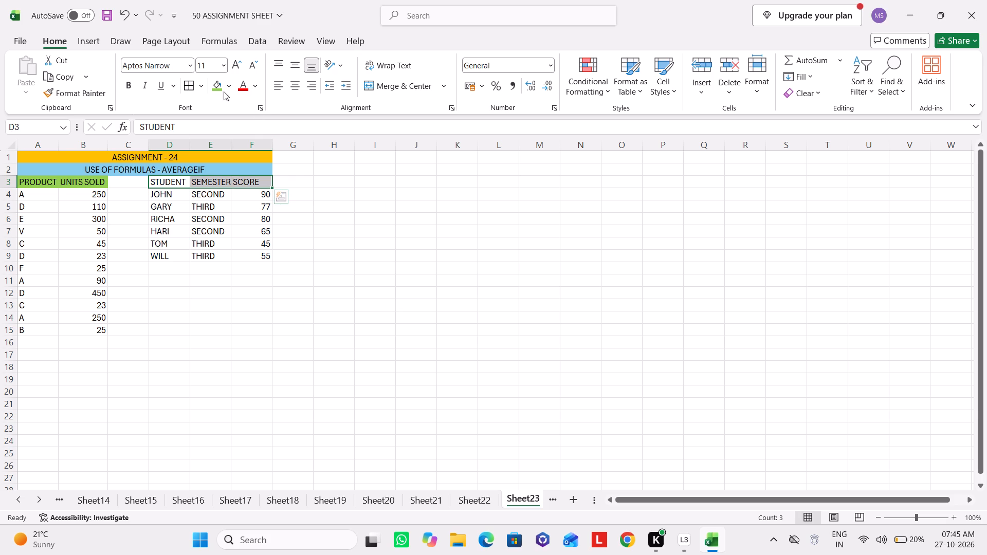
left_click(218, 84)
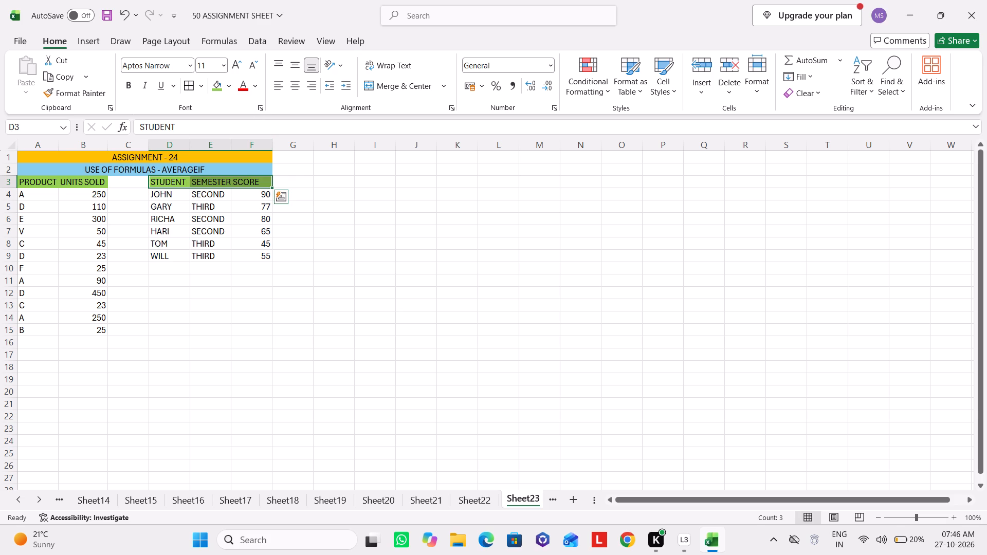
left_click(204, 206)
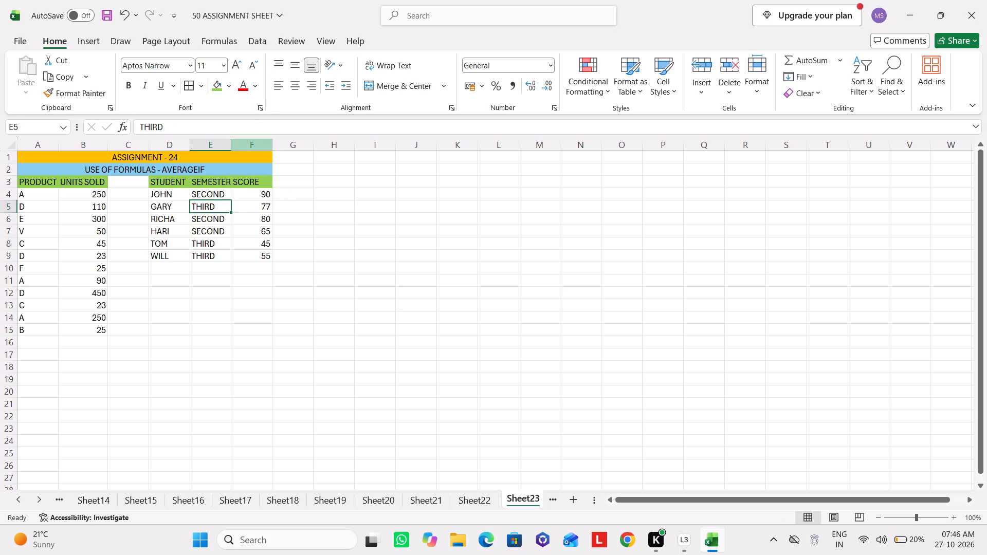
Auto-fit the widths of columns E and D to their contents.
double_click(235, 144)
double_click(188, 143)
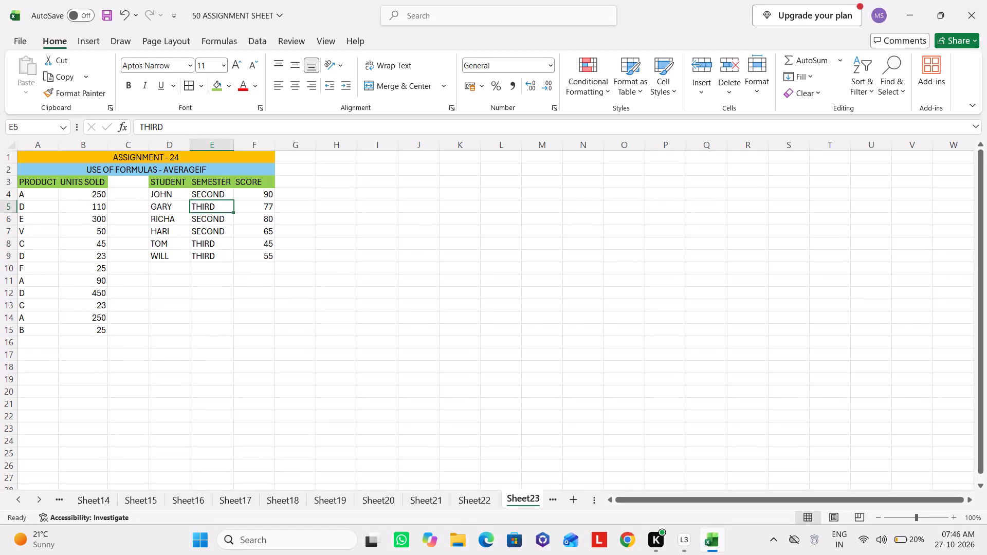
Apply all borders to the title rows 1 and 2, the product table A3:B15 and the student table D3:F9.
left_click_drag(54, 158, 76, 172)
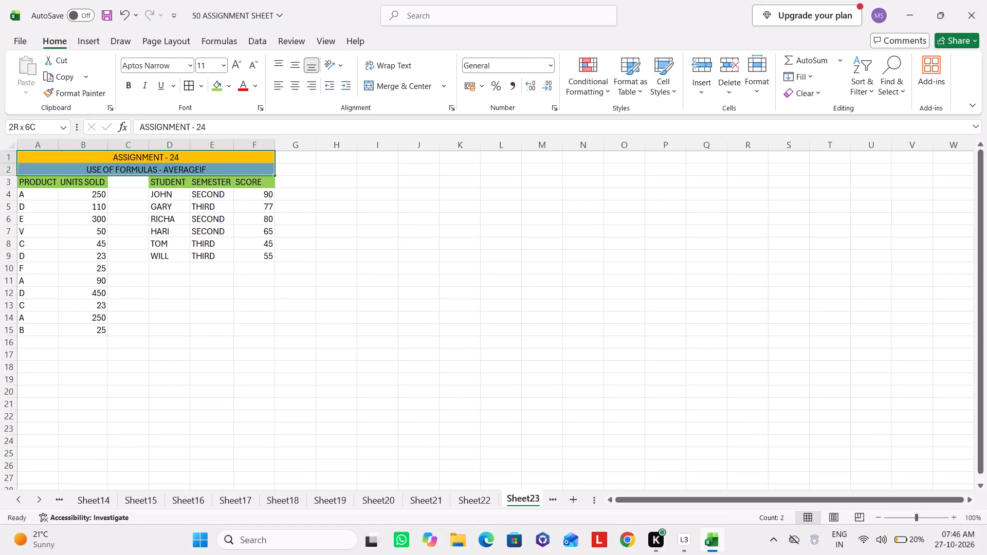
left_click_drag(76, 172, 89, 173)
left_click(188, 86)
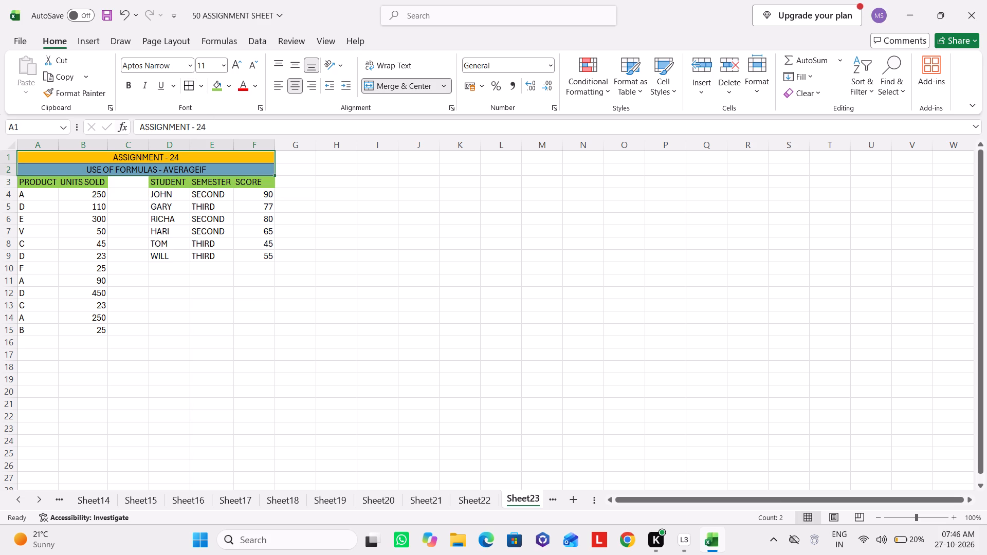
left_click_drag(47, 186, 81, 183)
left_click(187, 84)
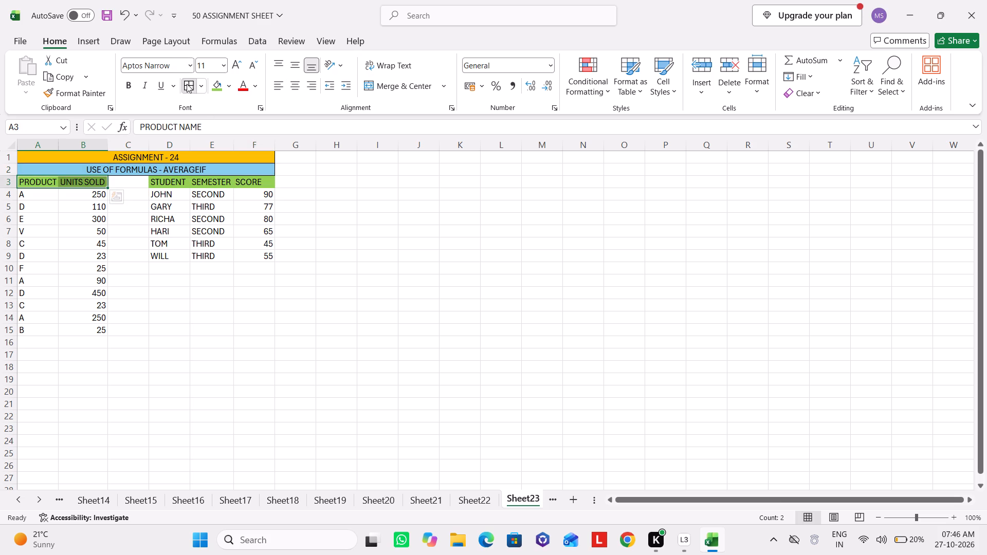
left_click_drag(158, 183, 252, 232)
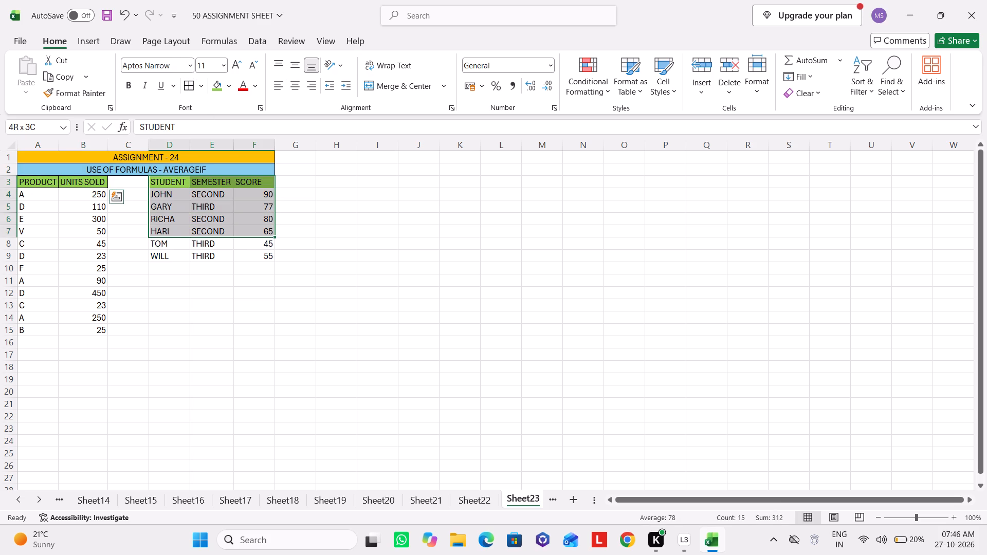
left_click_drag(252, 232, 255, 252)
left_click(188, 87)
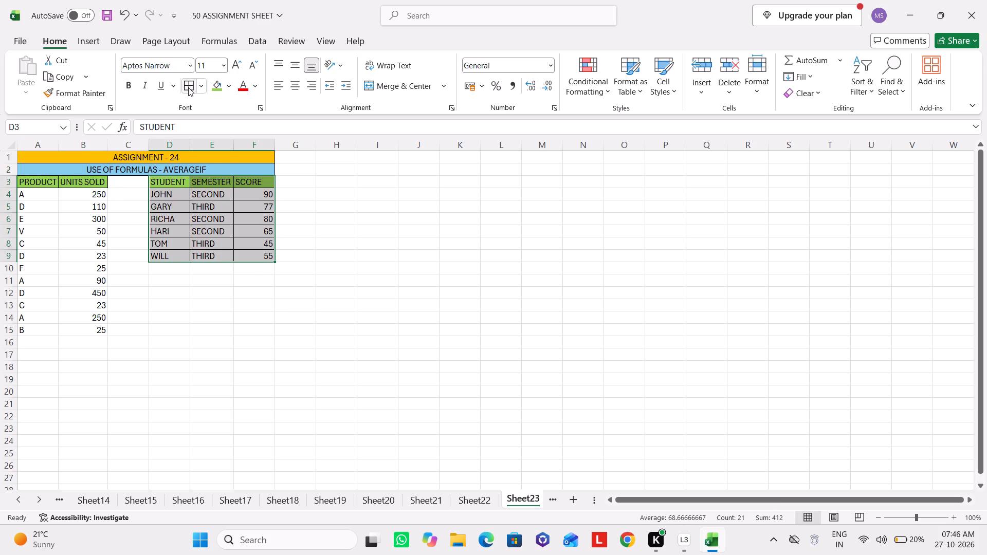
left_click(31, 187)
left_click_drag(30, 193, 94, 300)
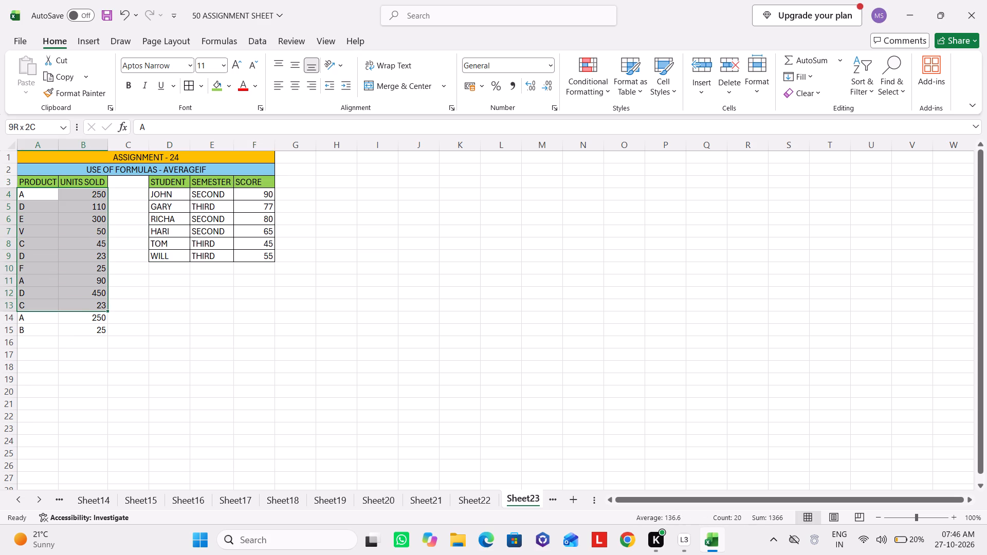
left_click_drag(94, 300, 101, 327)
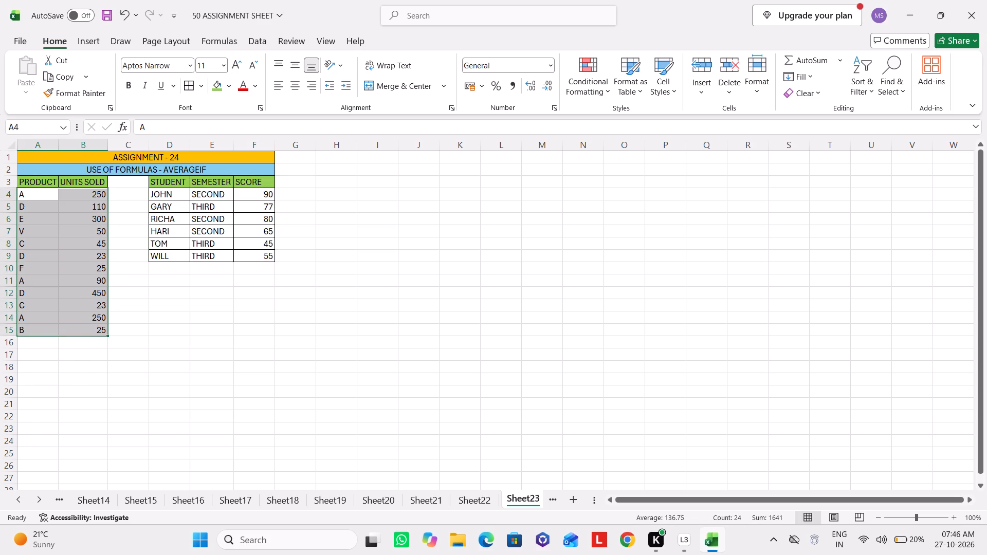
left_click(190, 87)
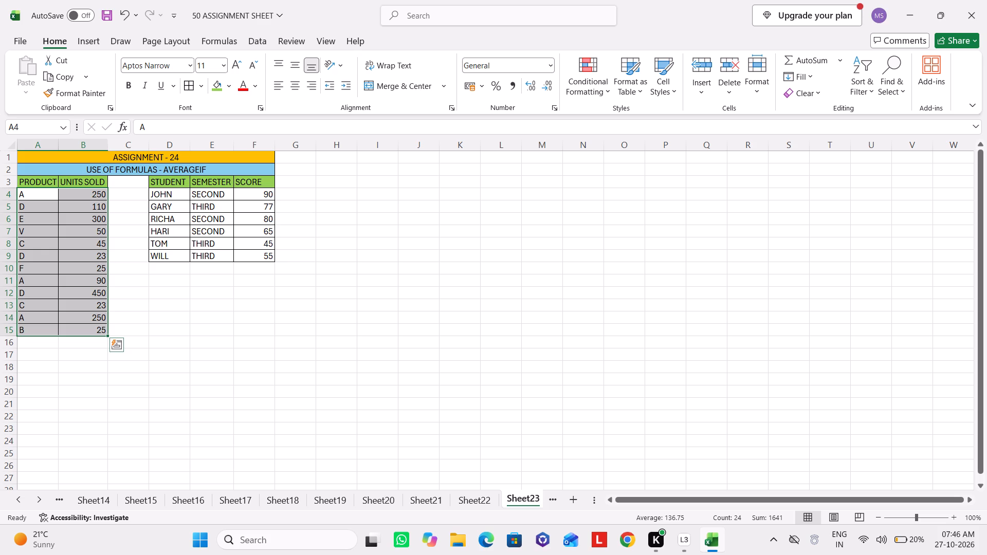
Apply a top and thick bottom border to product row A9:B9.
left_click_drag(26, 255, 97, 252)
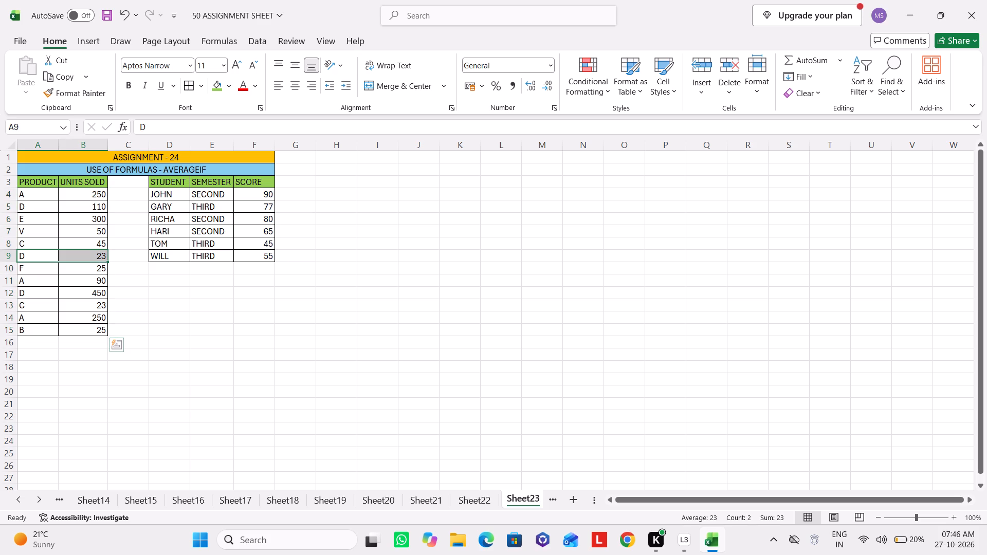
left_click(202, 87)
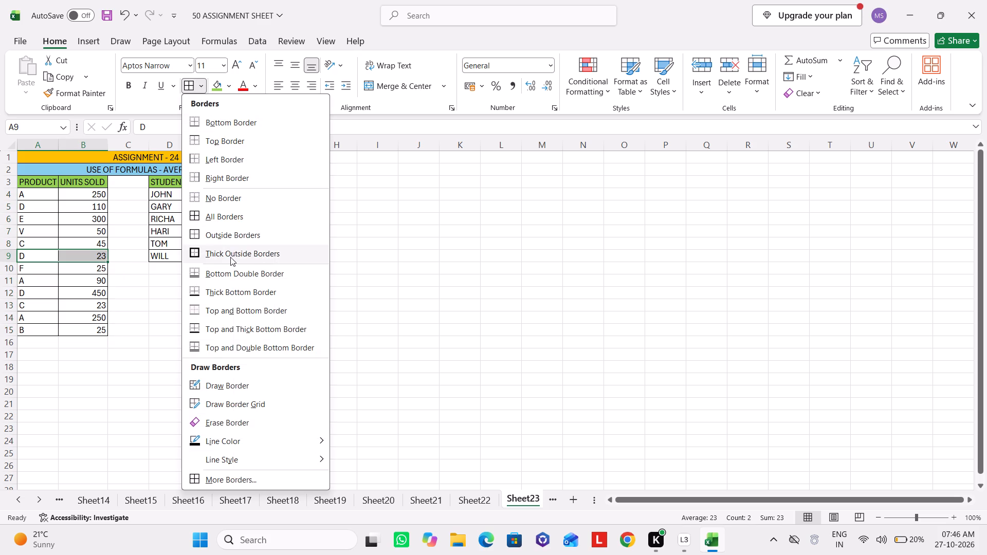
left_click(234, 327)
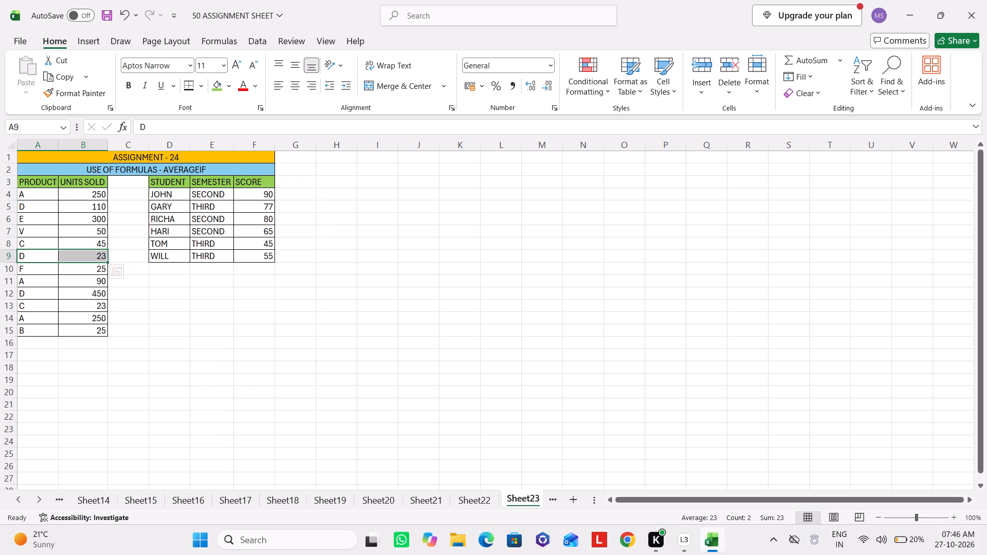
left_click(135, 298)
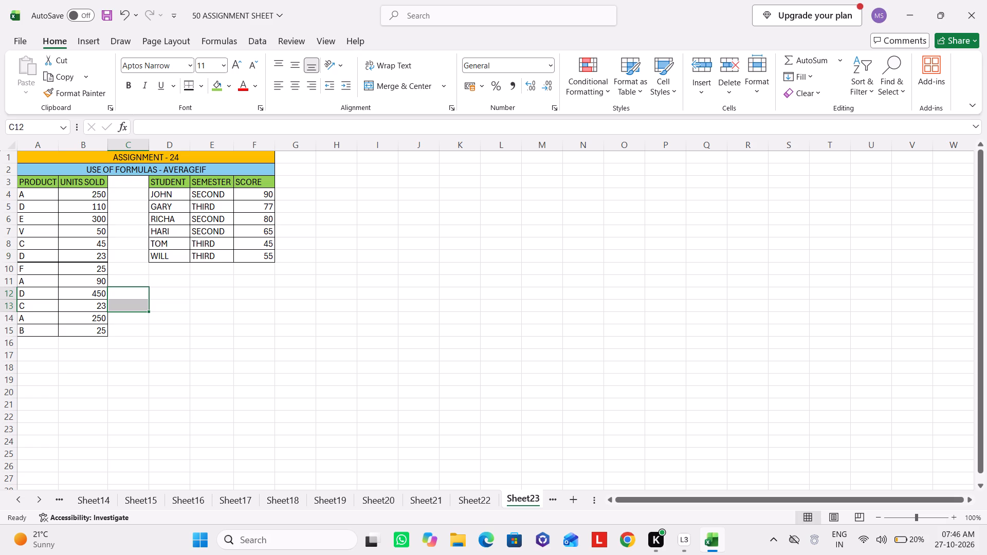
Enter the semester labels "SECOND" in D12 and "THIRD" in D13 below the student table.
left_click(155, 280)
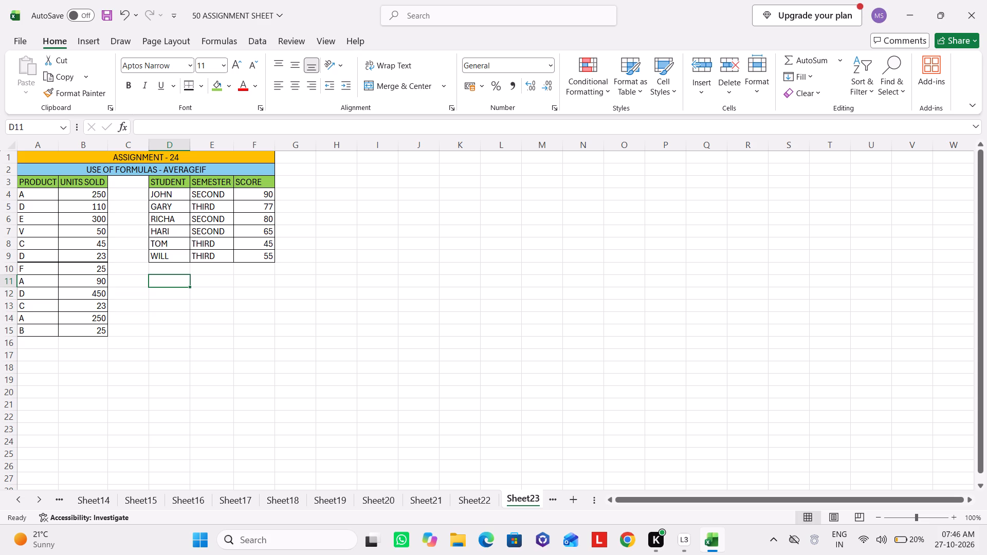
key("Down")
type("SECOND")
key("Down")
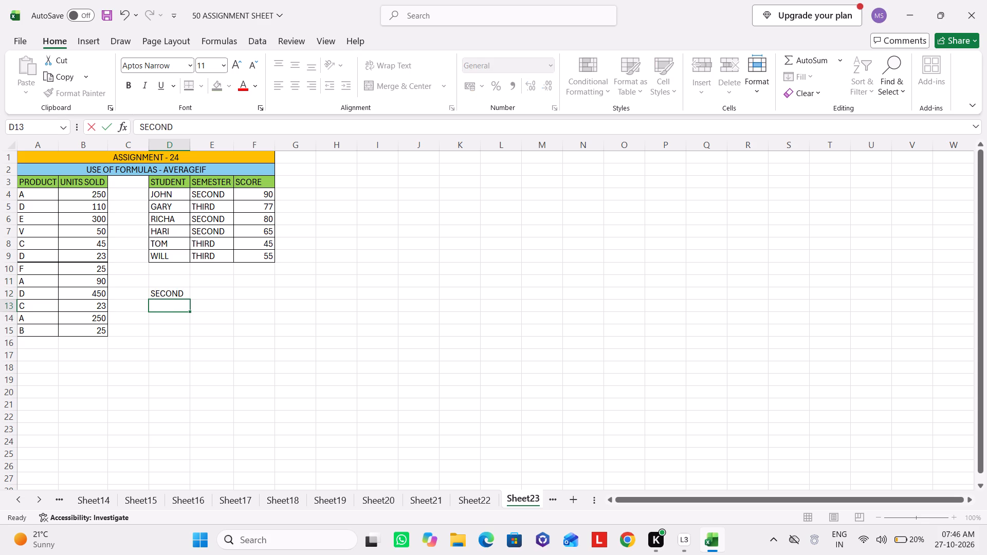
type("THIRD")
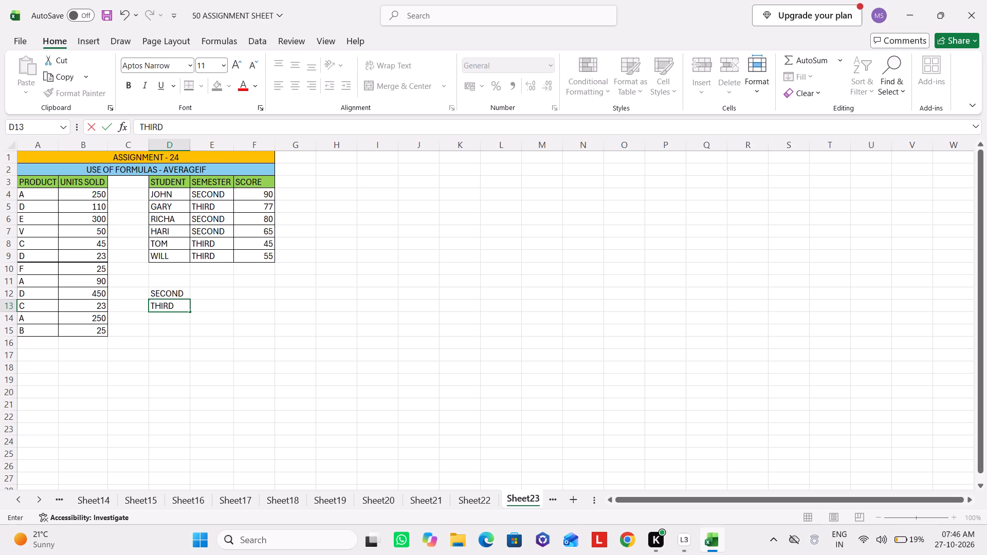
key("Tab")
Merge and center D11:E11 above the semester labels and enter the heading "AVERAGE SEMESTER".
key("Up")
key("Left")
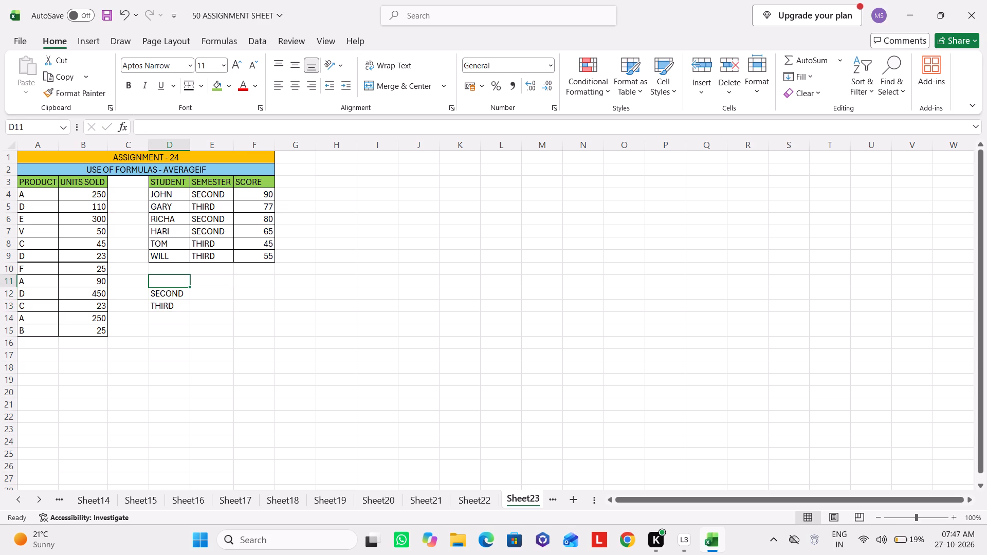
key("shift+Right")
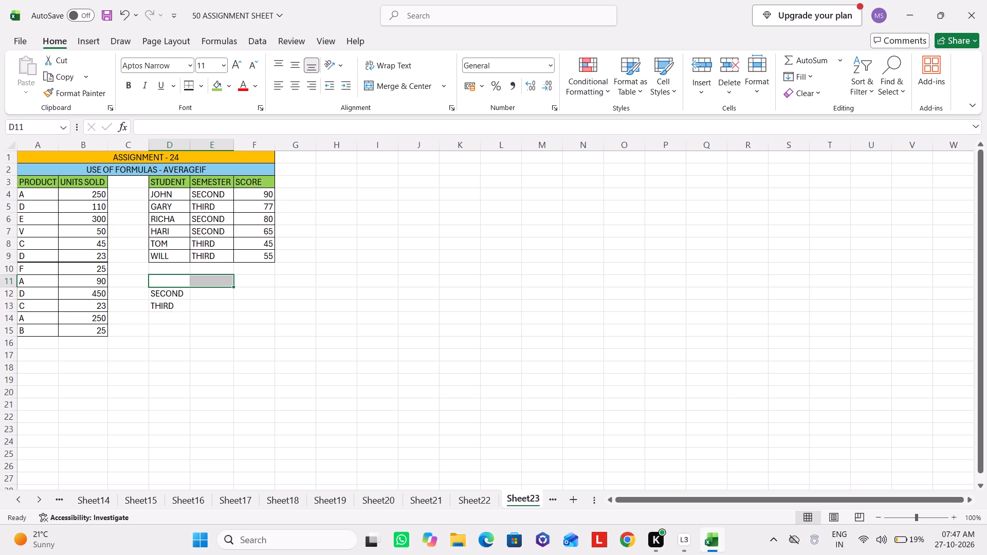
type("HMC")
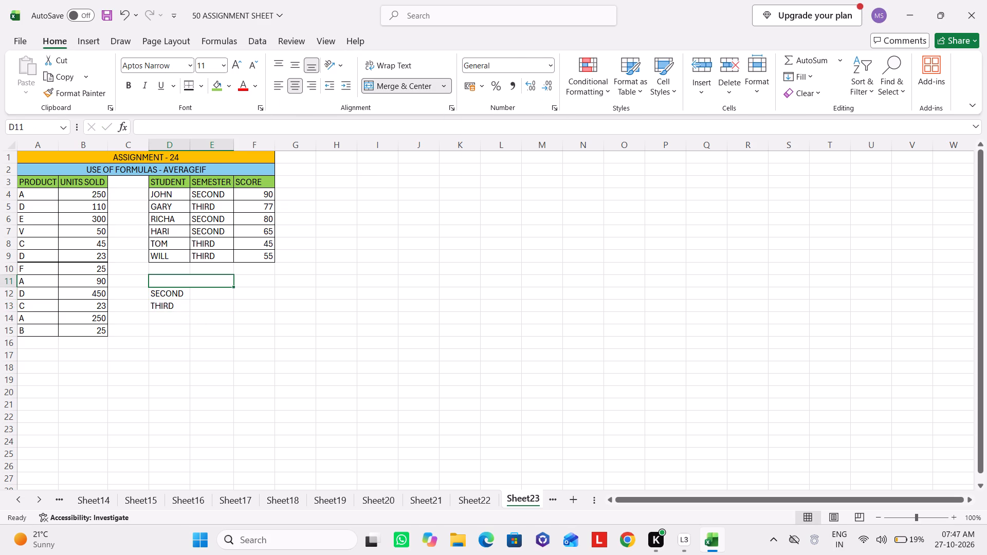
type("AVERAGE")
key("space")
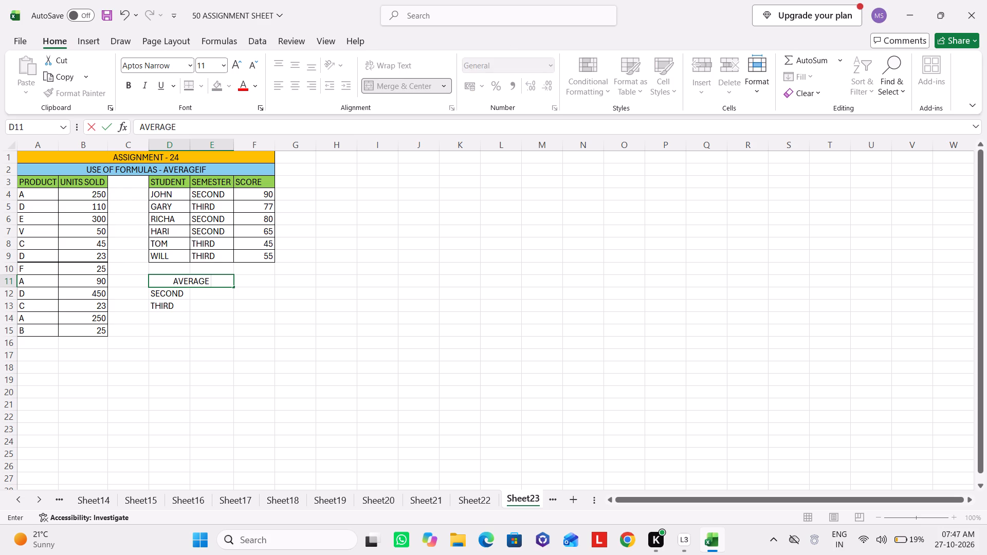
type("SEMESTER")
key("space")
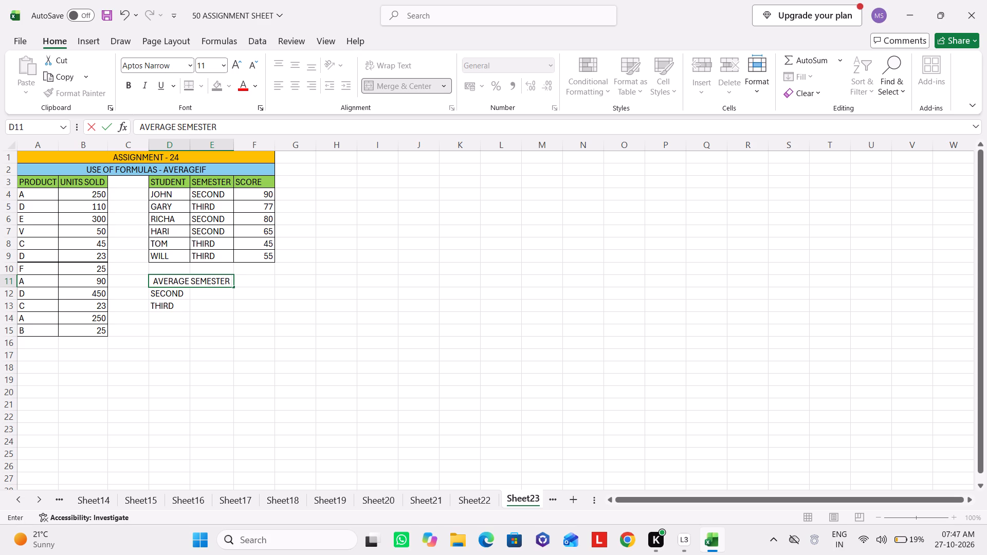
key("Left")
key("Left")
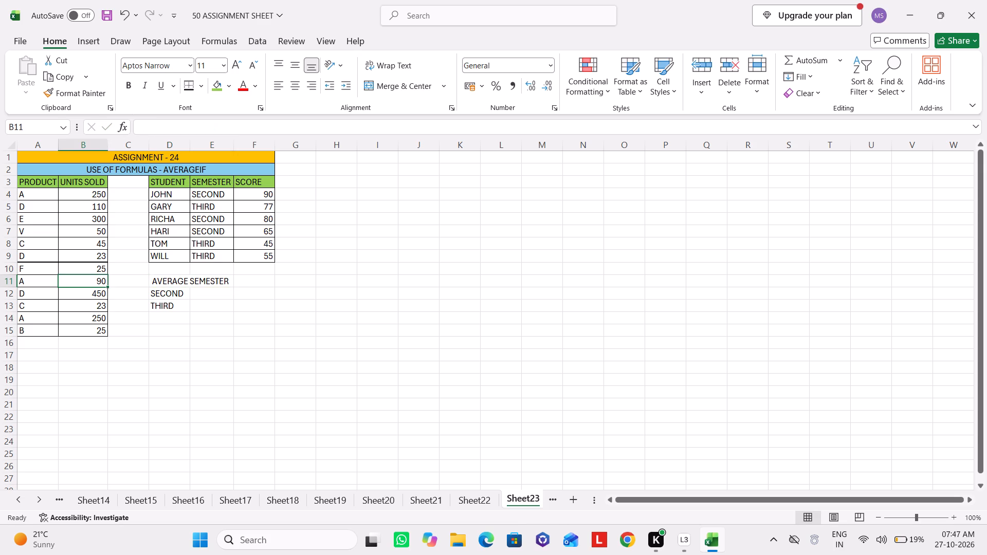
Edit the merged heading in D11 to read "AVG. SEMESTER SCORE".
key("Right")
key("Right")
double_click(181, 282)
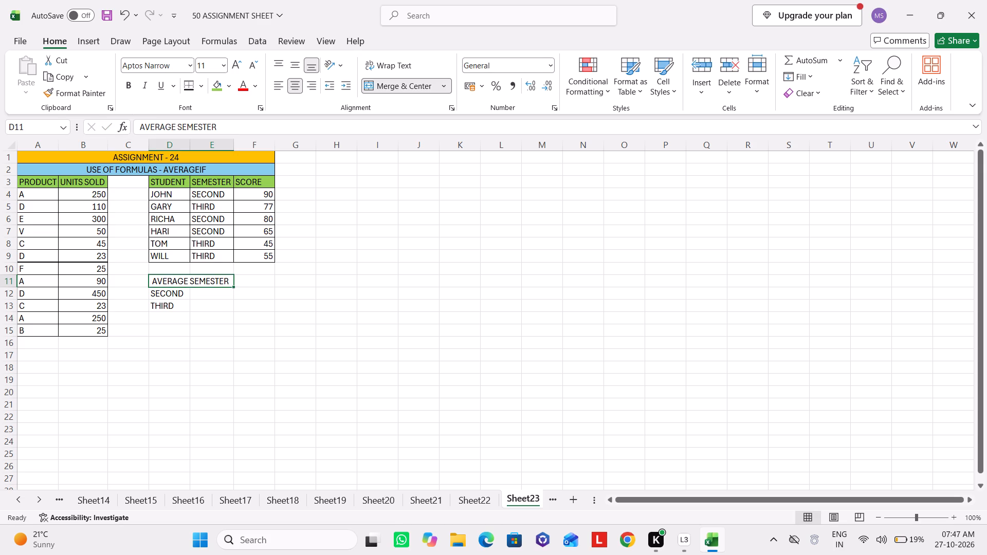
double_click(191, 281)
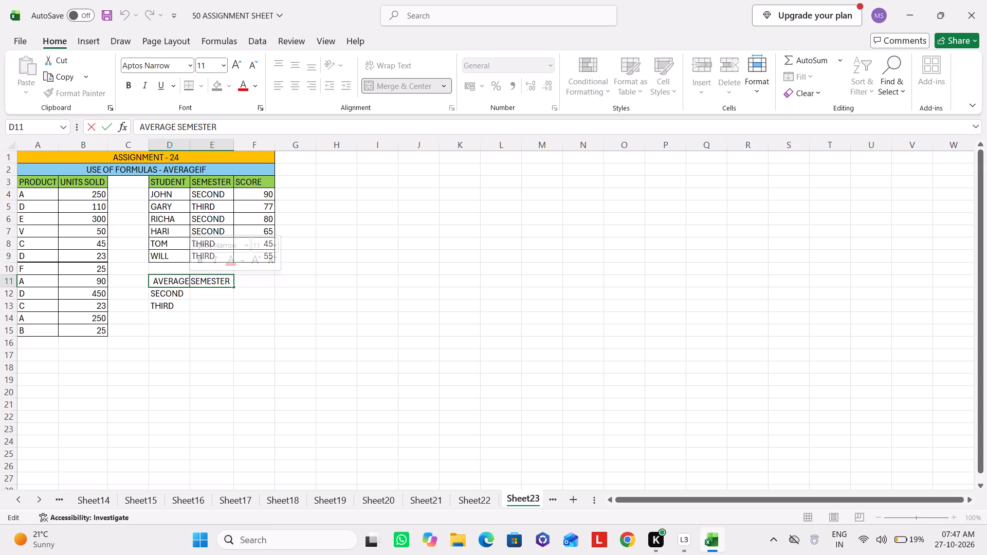
key("BackSpace")
key("BackSpace")
key("BackSpace")
key("BackSpace")
key("BackSpace")
key("BackSpace")
type("G.")
key("space")
key("Right")
key("Right")
key("Right")
key("Right")
key("Right")
key("Right")
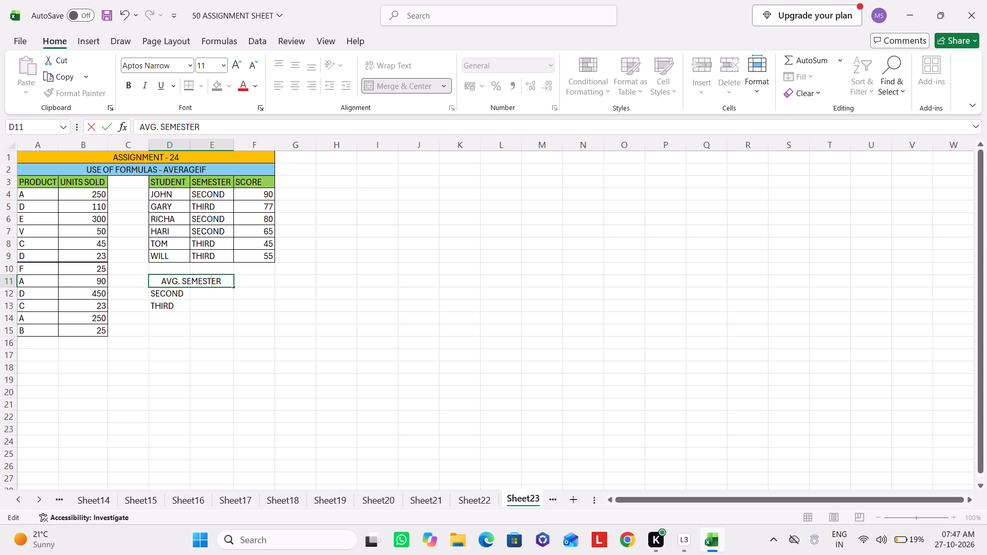
key("Right")
key("Right")
key("space")
type("SCORE")
left_click(212, 303)
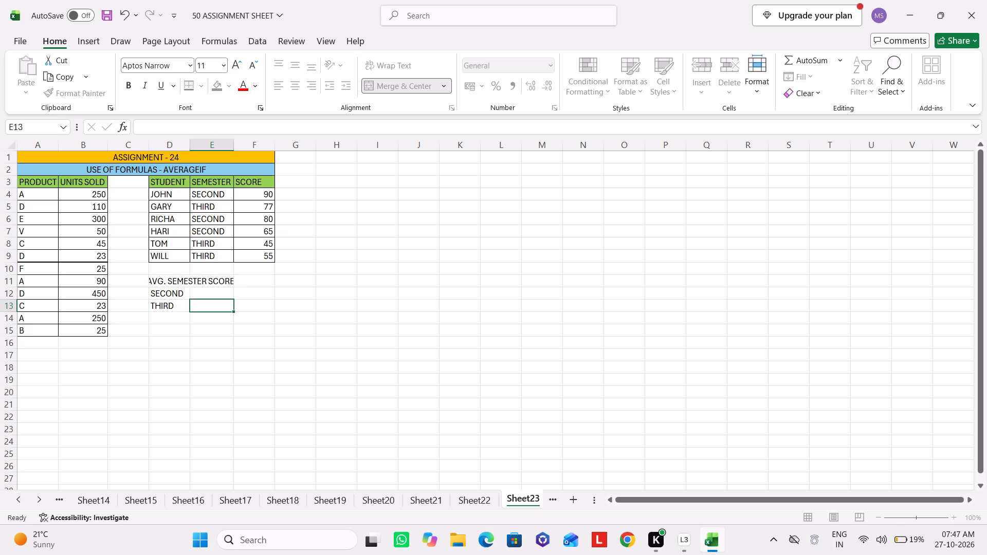
Widen column D to about 9.67 so the merged heading in D11 fits.
left_click(185, 284)
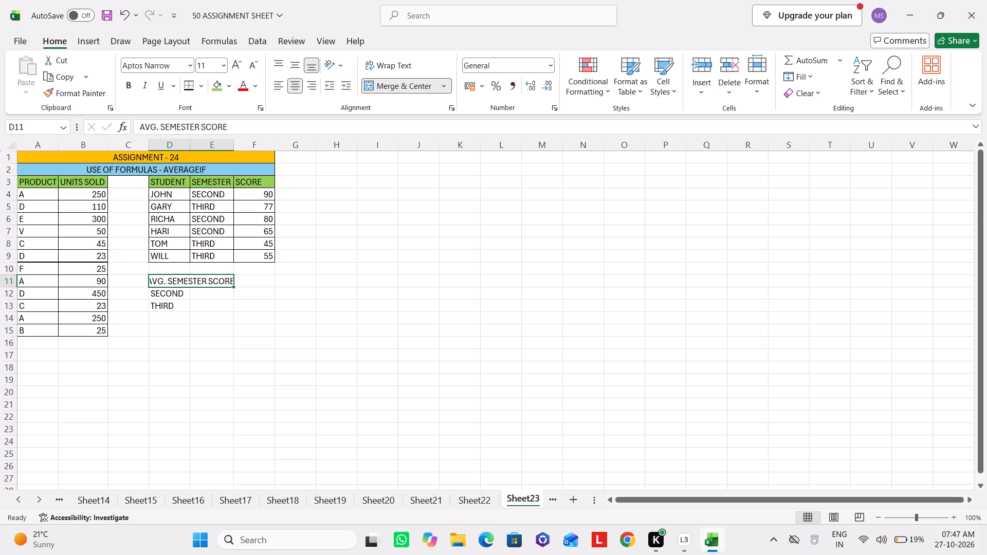
left_click(190, 144)
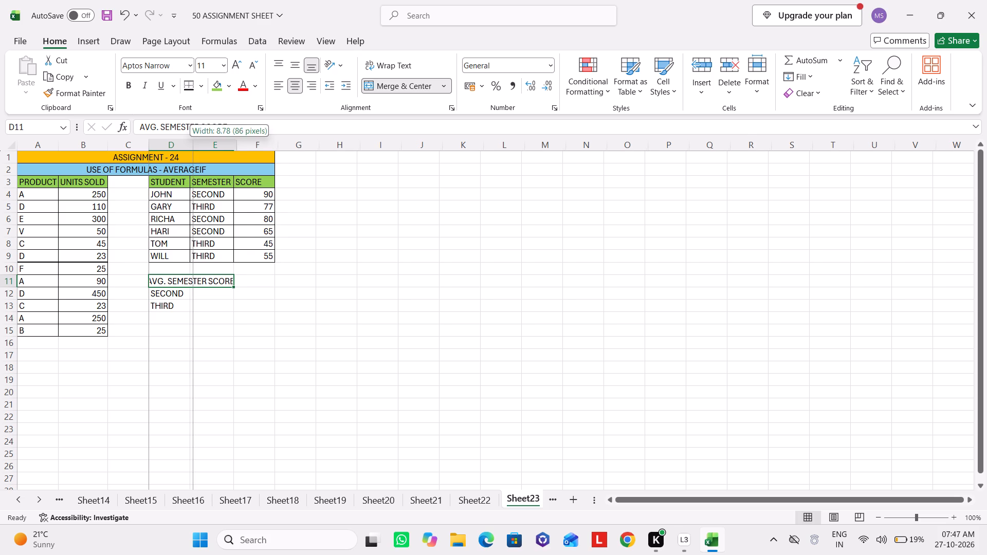
left_click(193, 142)
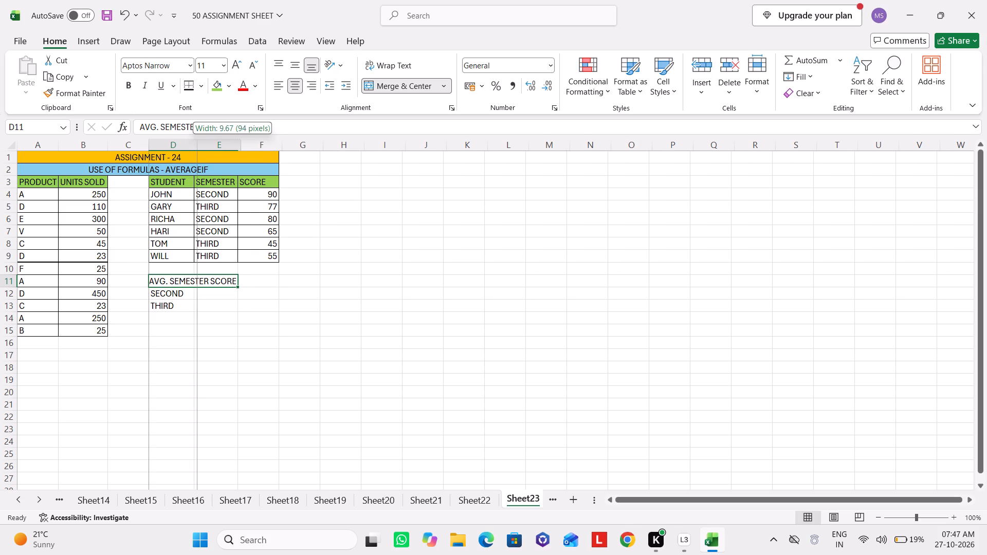
Enter the value 78.3333 for SECOND in E12 and a "?" placeholder for THIRD in E13.
left_click(226, 292)
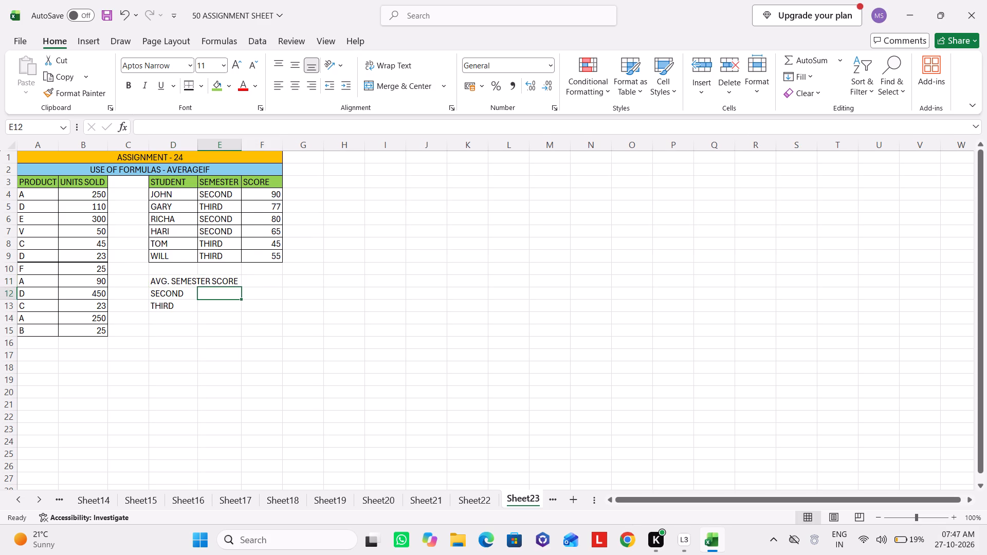
type("78.3333")
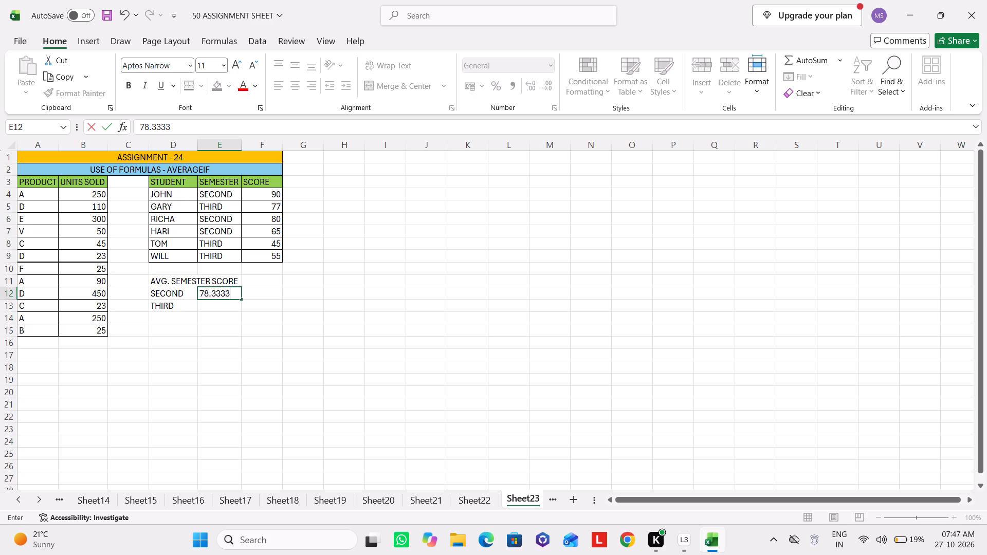
left_click(233, 317)
left_click(222, 311)
left_click(221, 307)
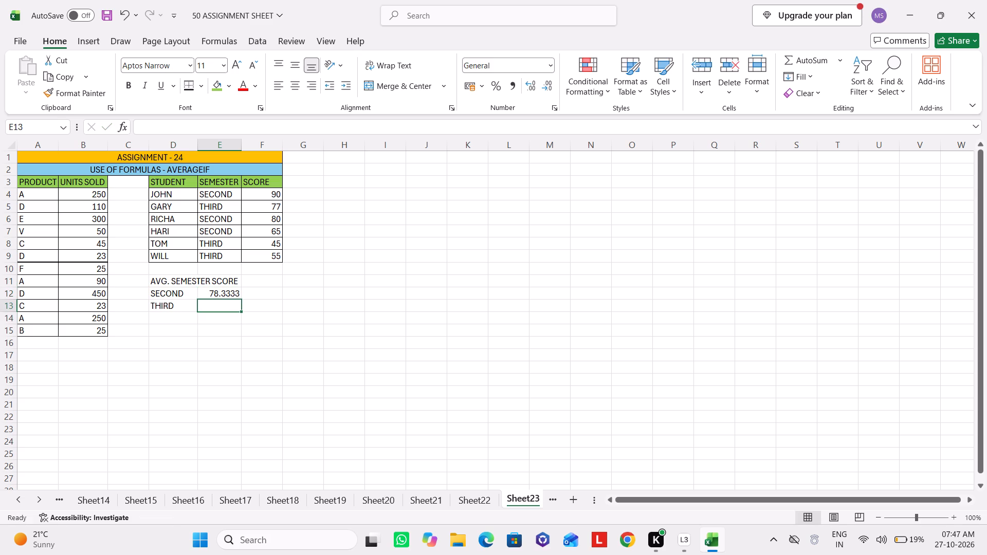
key("shift+question")
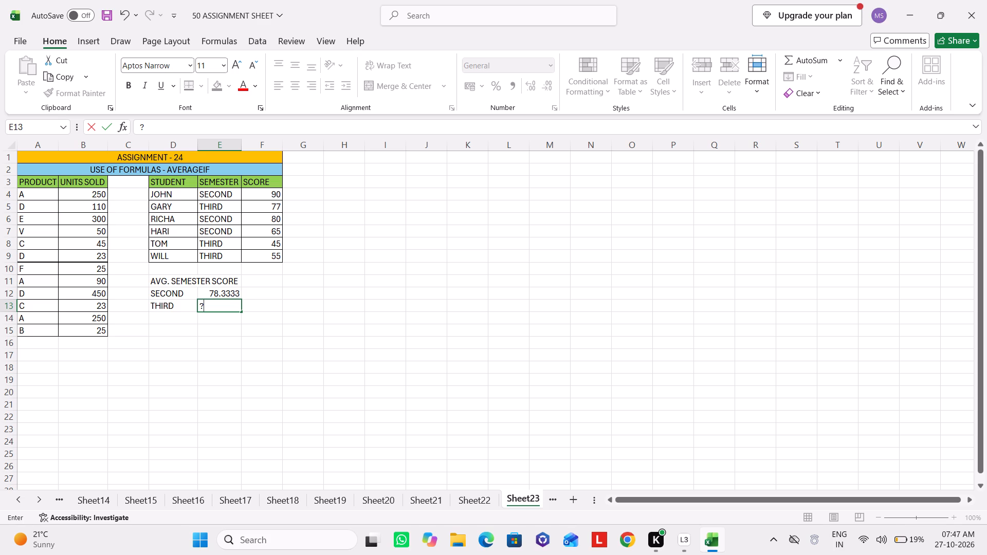
Fill the semester labels in D12:D13 with green.
left_click_drag(162, 295, 163, 302)
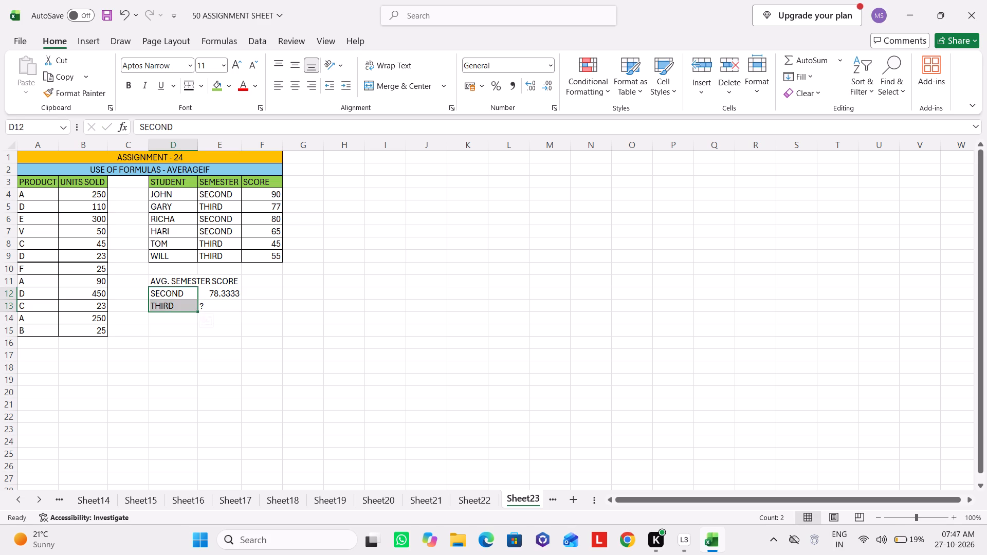
left_click(217, 88)
left_click(244, 343)
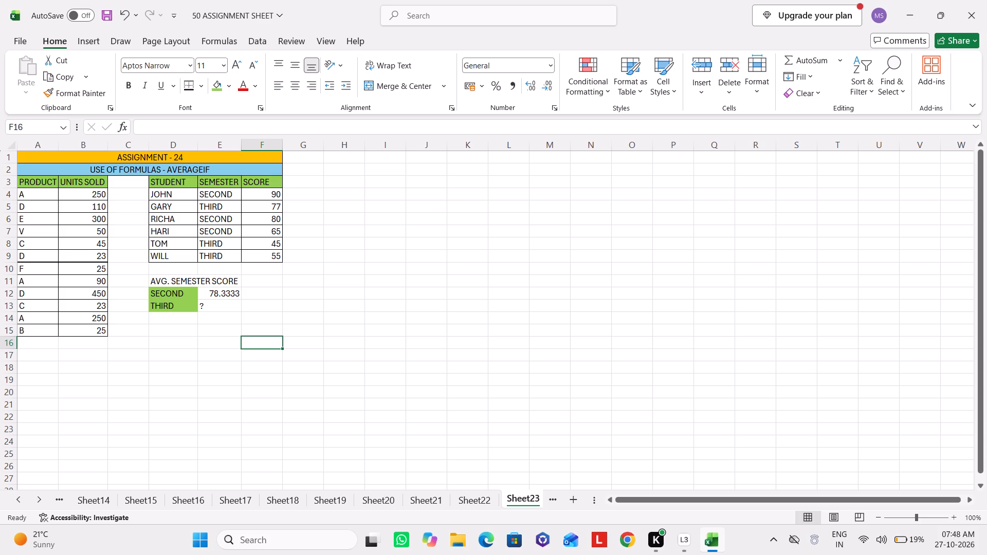
Below the product table, enter "AVERAGE OF B" with 37.5 in A17:B17 and "AVERAGE OF D" with "?" in A18:B18.
left_click(43, 356)
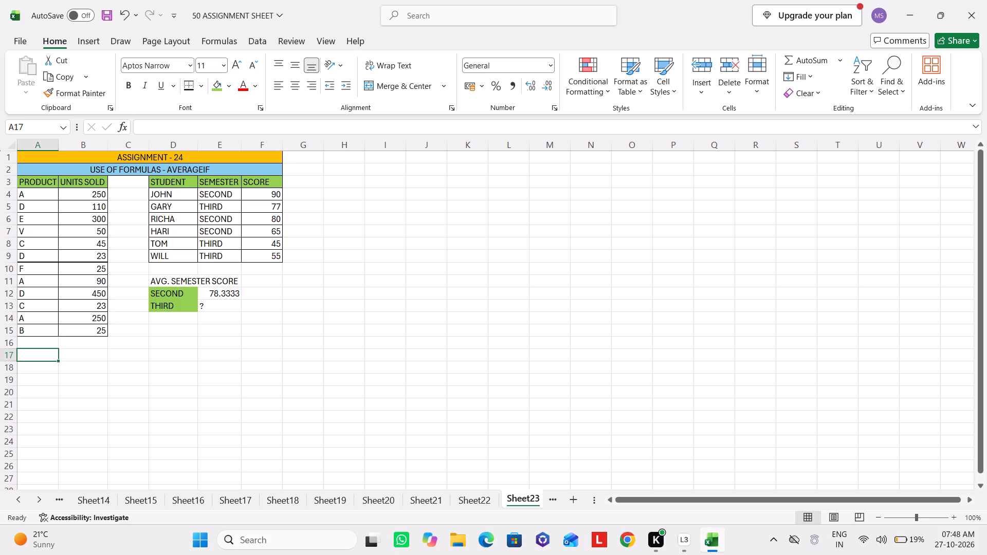
type("AVERAGE OF B")
key("Tab")
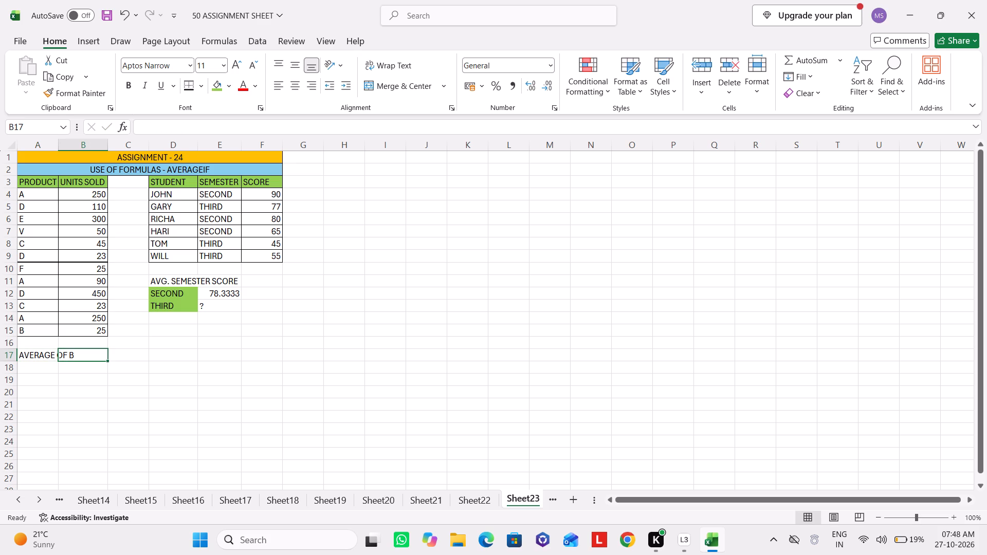
type("37.5")
key("Down")
key("Left")
key("Left")
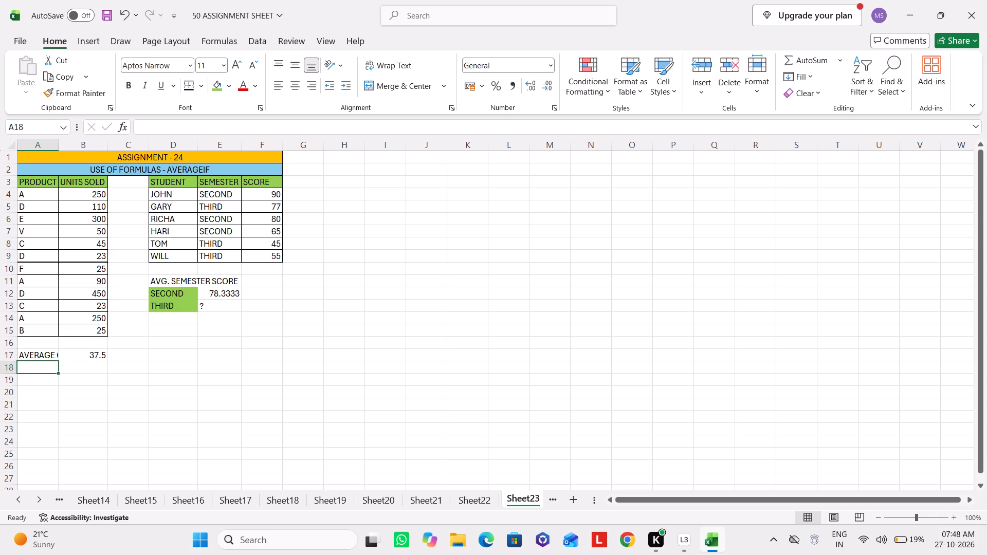
type("AVERAGE OF")
key("space")
key("d")
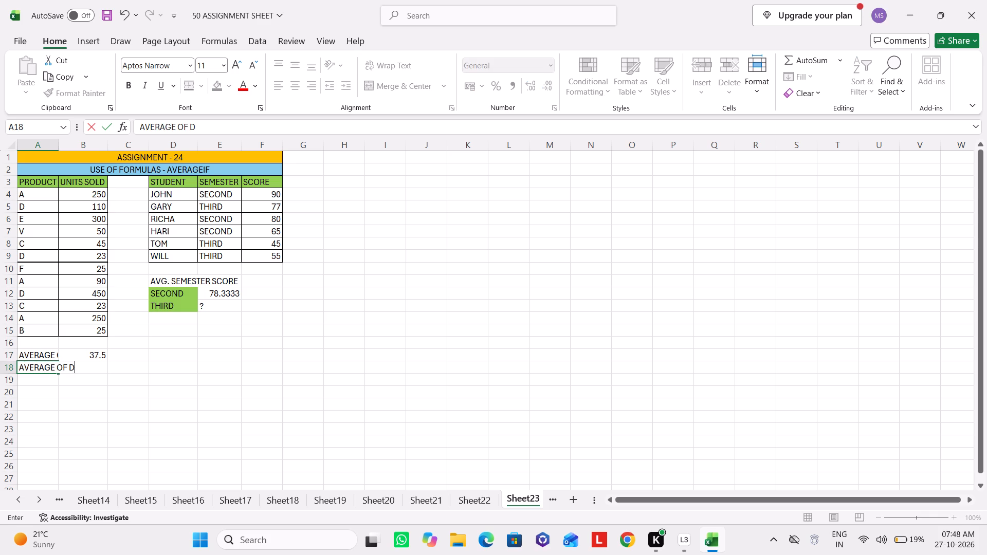
key("Tab")
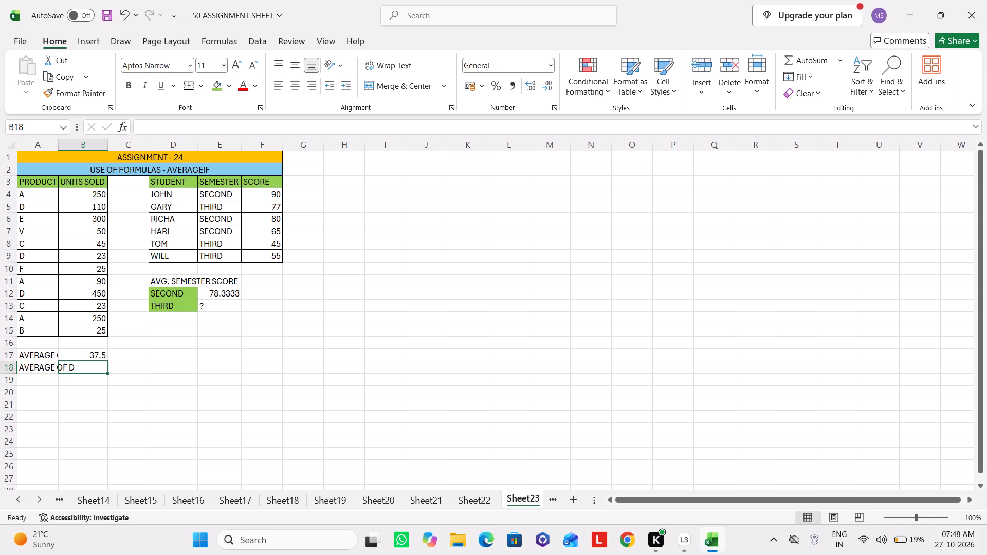
key("shift+question")
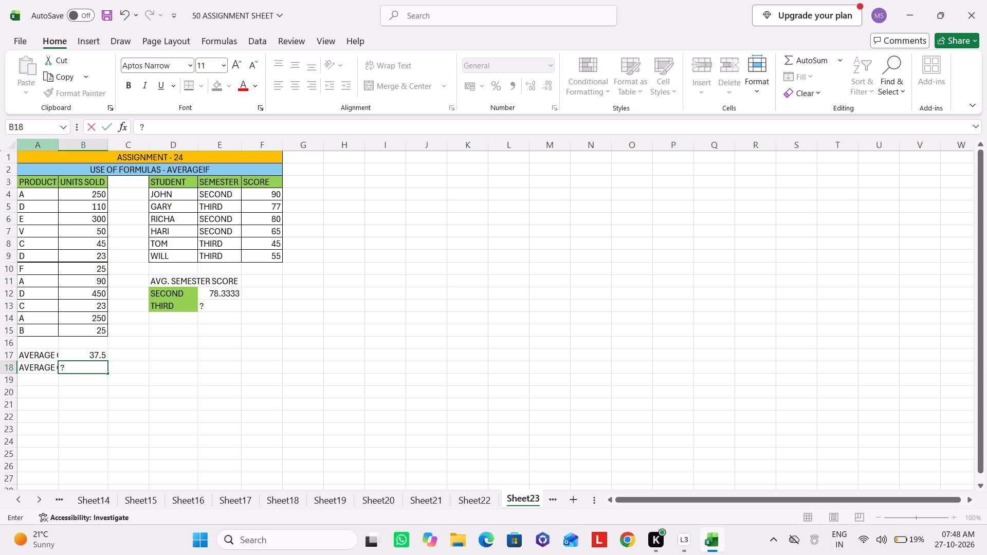
Autofit column A so the full product heading and average labels fit.
double_click(58, 145)
left_click(118, 392)
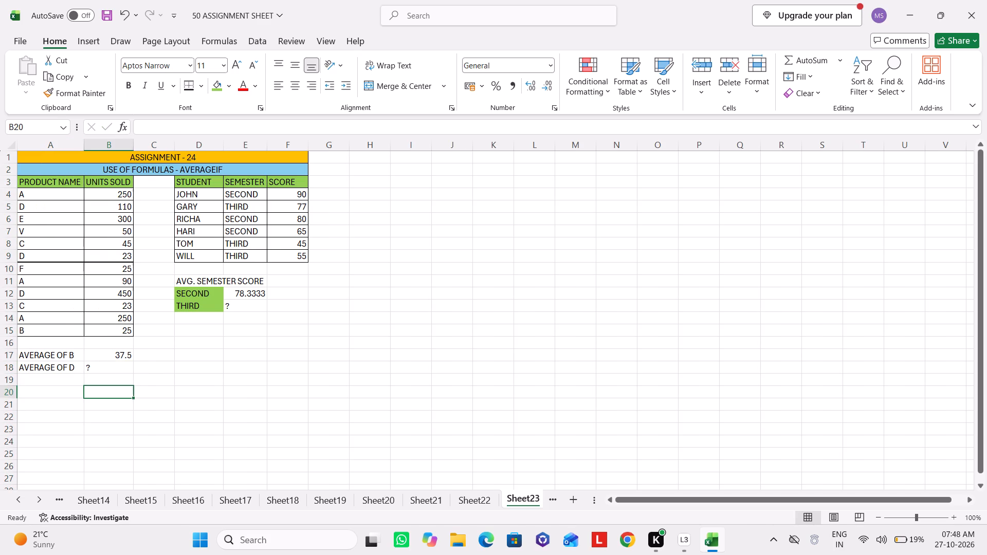
Apply all borders to the average semester score block D11:E13 and to the product averages A17:B18.
left_click_drag(53, 353, 101, 368)
left_click_drag(182, 279, 219, 305)
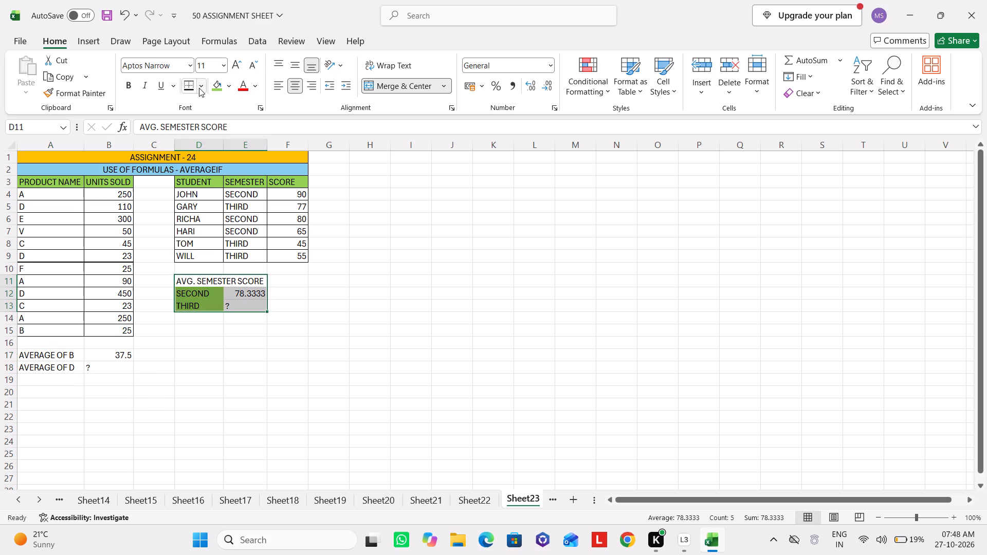
left_click(200, 86)
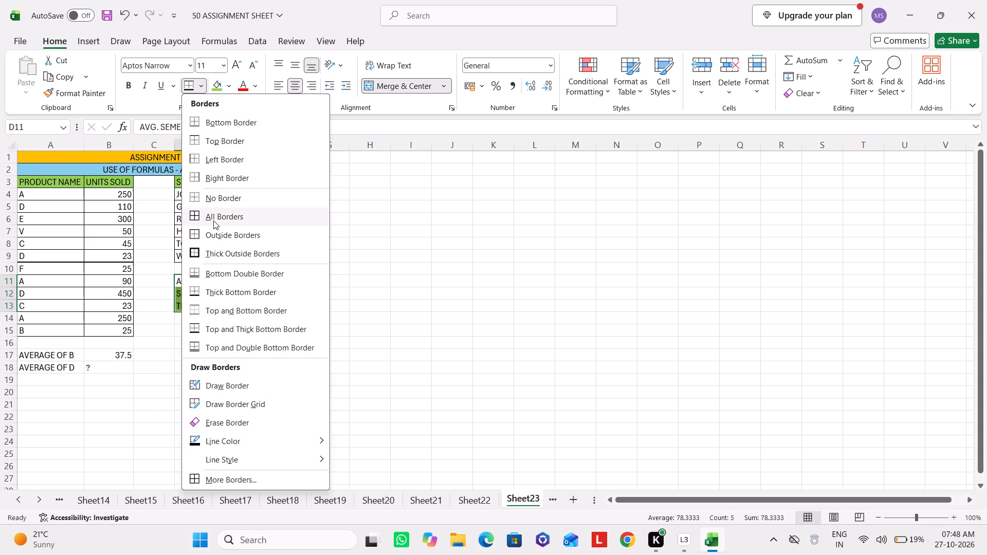
left_click(213, 220)
left_click(134, 364)
left_click_drag(35, 355, 106, 367)
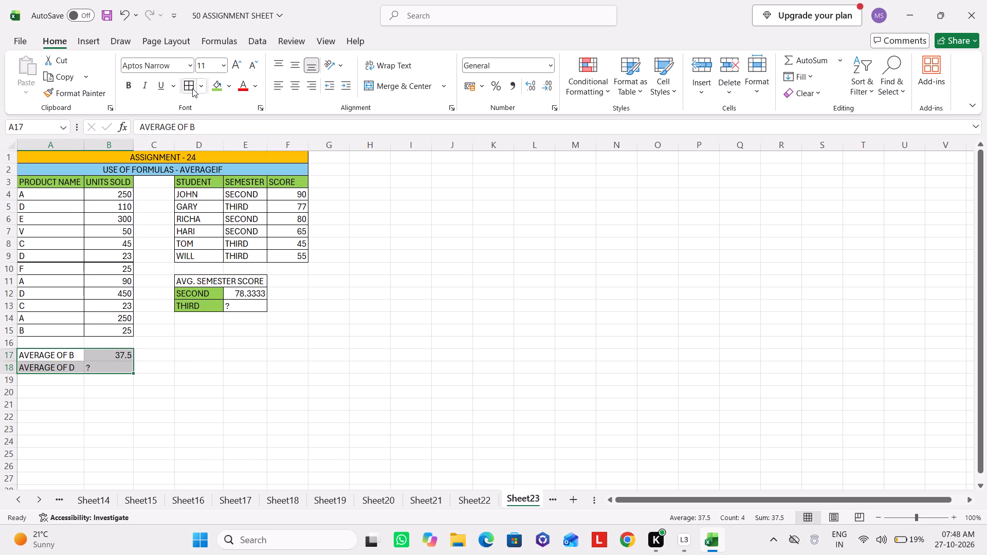
left_click(192, 88)
Fill the average labels in A17:A18 with green.
left_click_drag(45, 358, 47, 371)
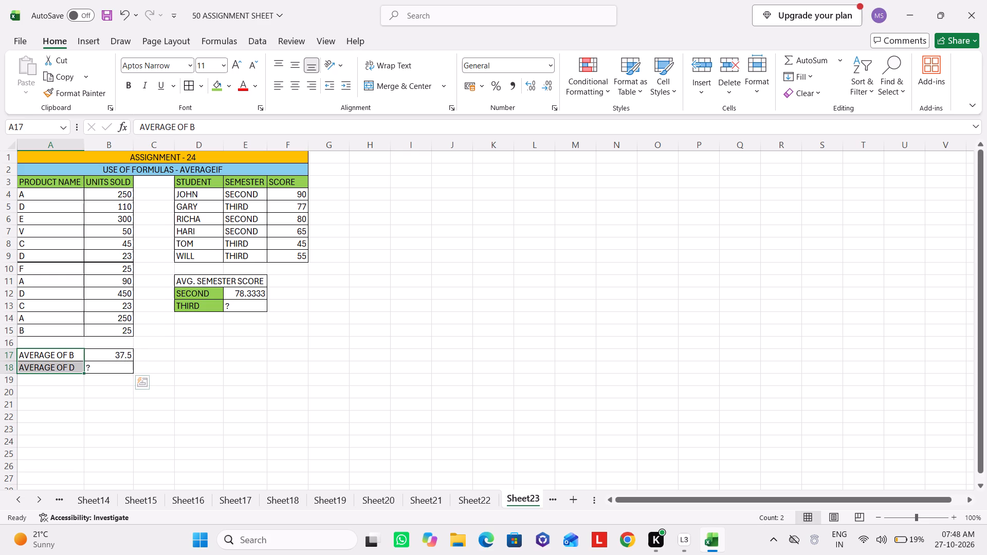
left_click(217, 87)
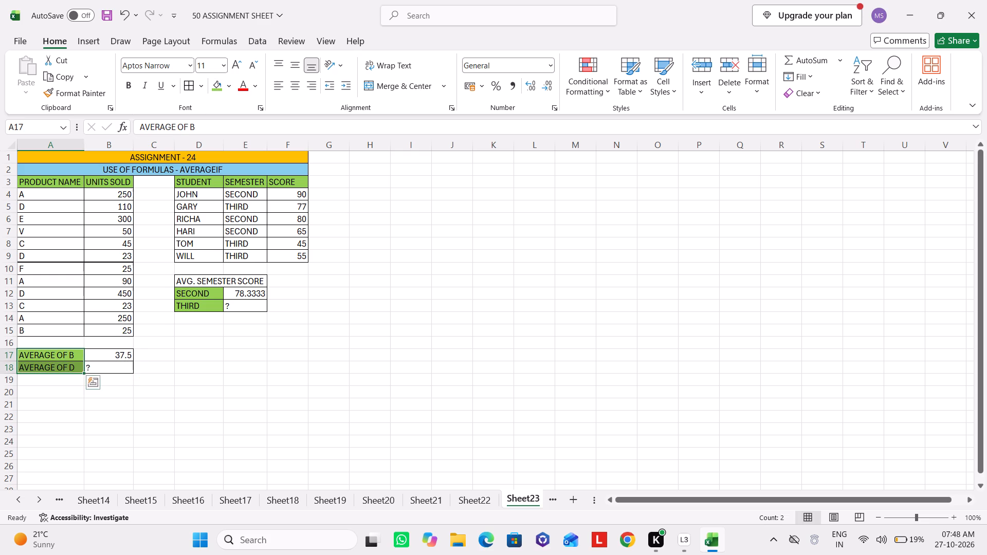
left_click(168, 359)
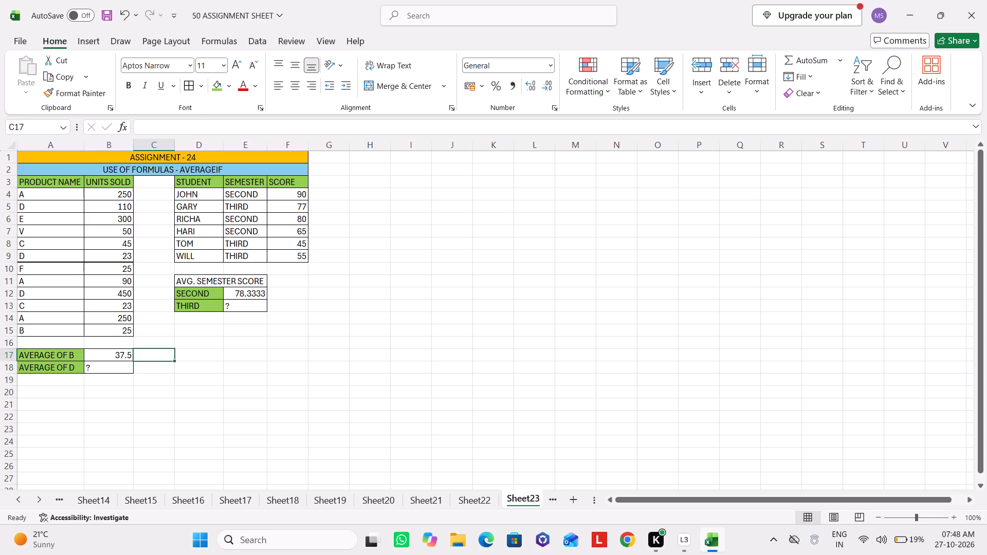
Start a sales table below the product averages with the headings "ZONE", "CITY" and "SALES" in A20:C20.
left_click(36, 397)
scroll(158, 325, "down", 3)
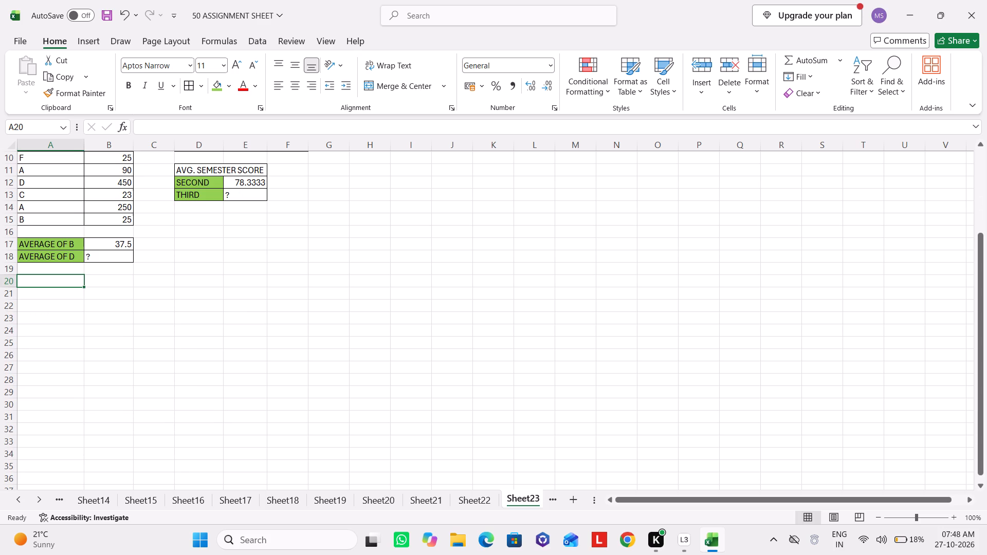
type("ZONE")
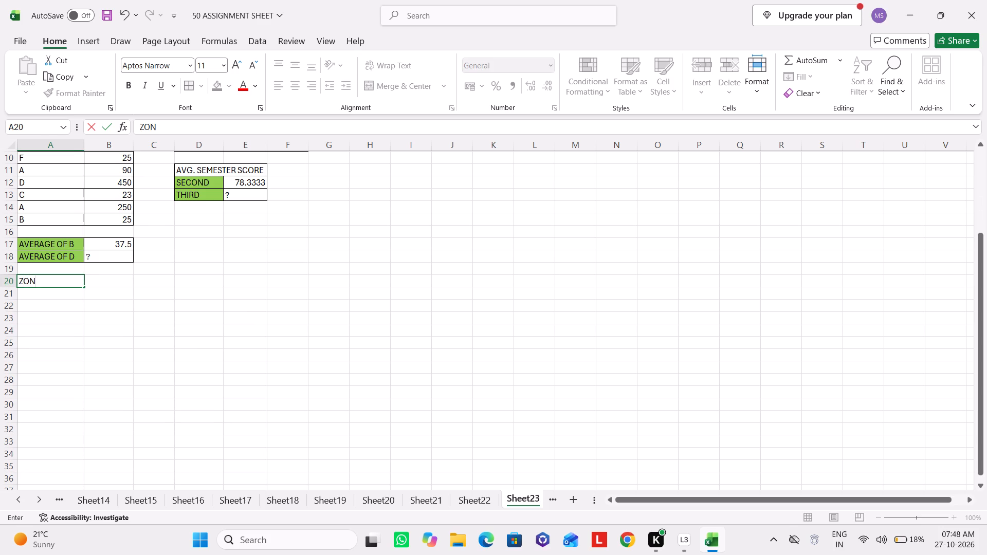
key("Tab")
type("CITY")
key("Tab")
type("SALES")
key("Tab")
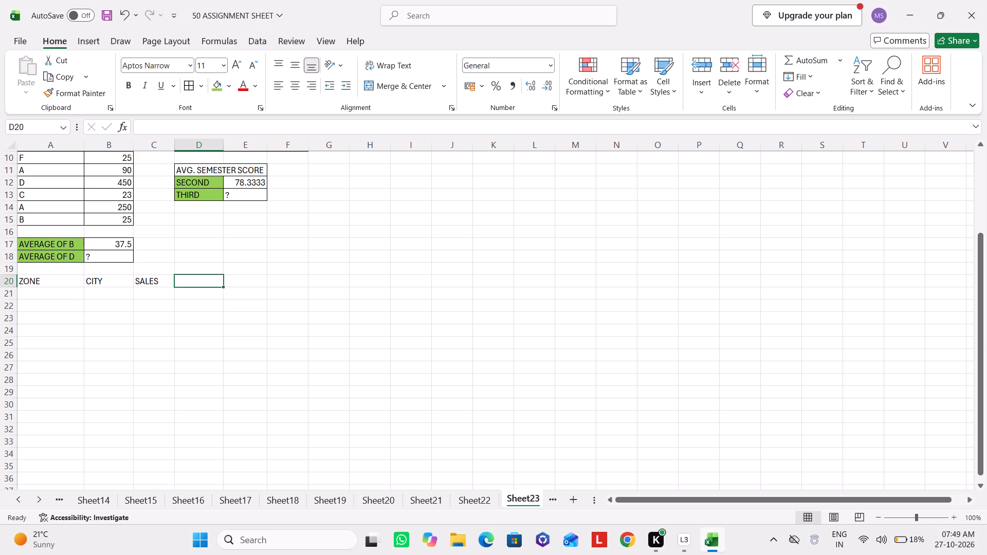
Add the headings "PRODUCT NAME" in E20 and "UNITS SOLD" in F20 for a second table.
key("Tab")
type("PRODUCT NAME")
key("Tab")
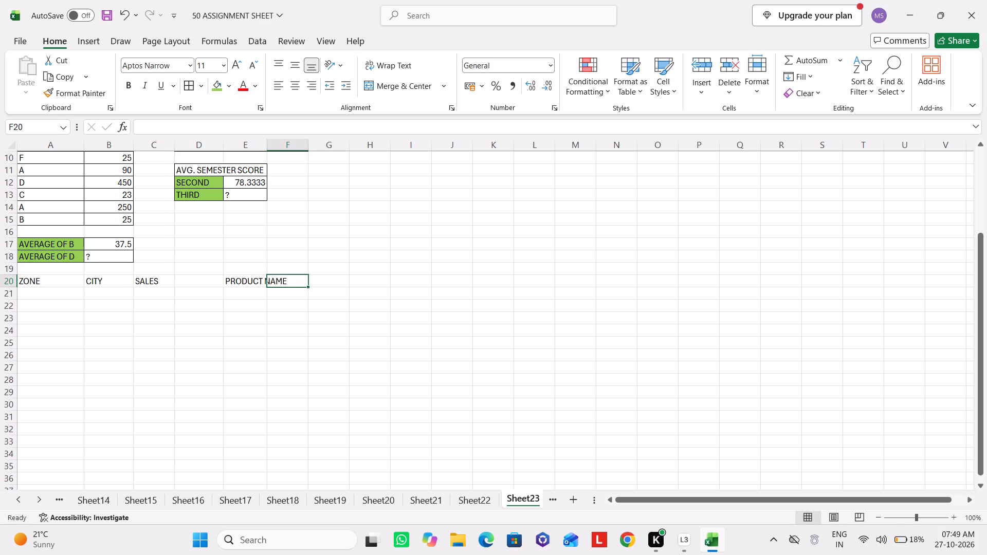
type("UNITS")
key("space")
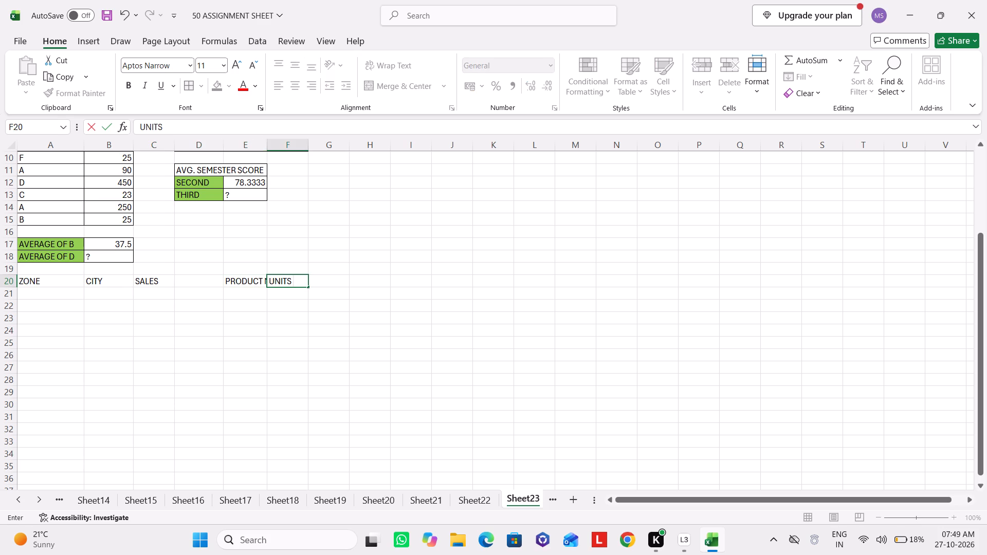
type("SOLD")
Autofit column E so the "PRODUCT NAME" heading fits.
double_click(267, 146)
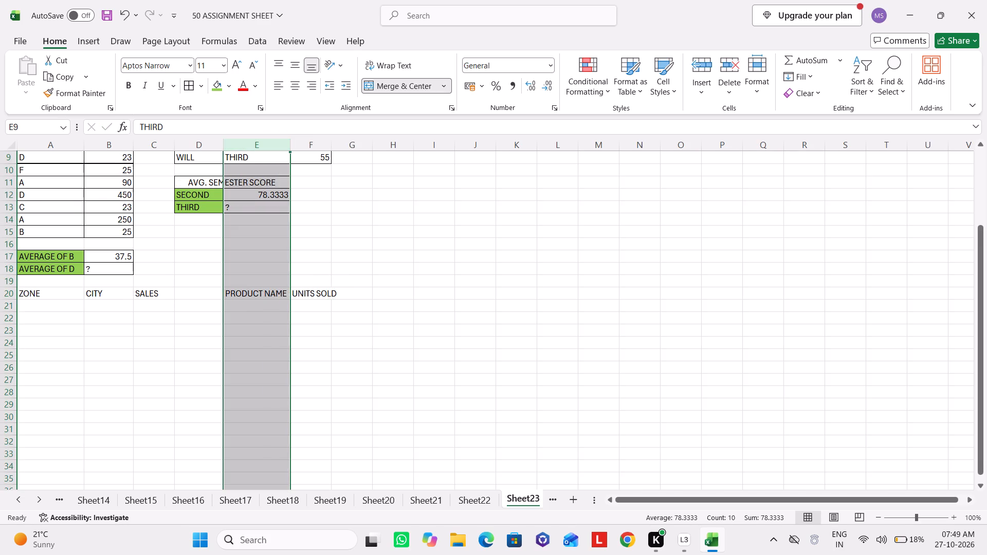
scroll(310, 303, "up", 4)
left_click(343, 388)
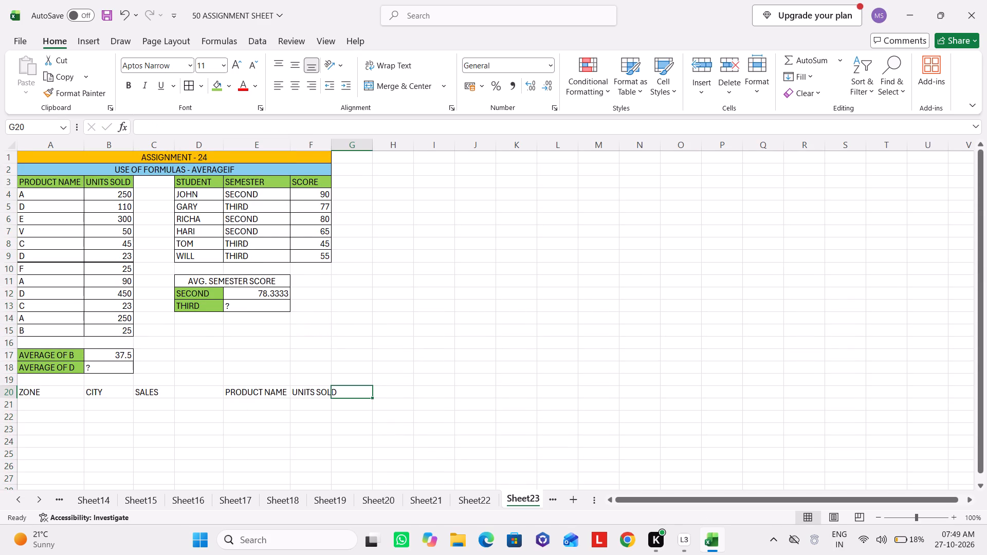
Enter the first sales record in row 21: SOUTH, CHENNAI, 25000.
scroll(277, 409, "down", 2)
left_click(38, 335)
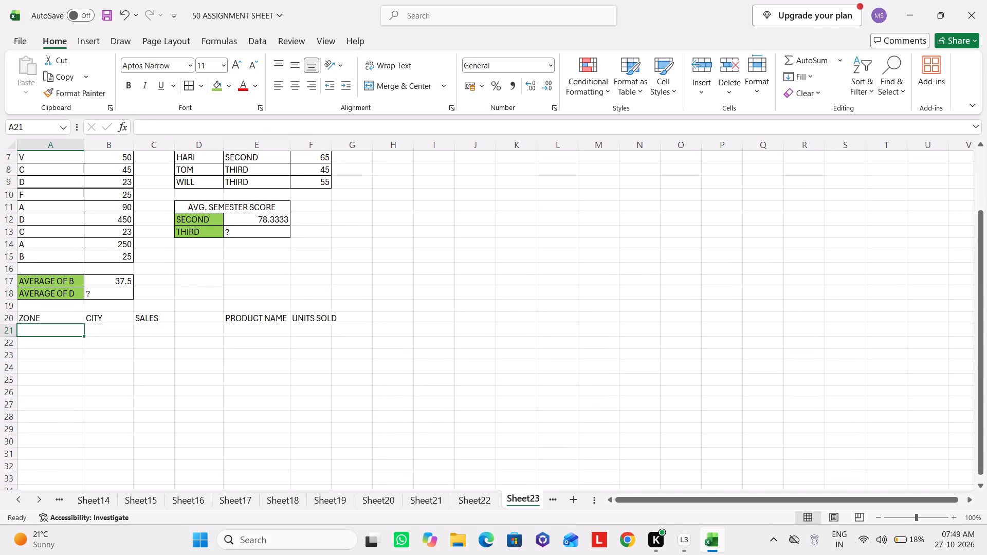
type("SOUTH")
key("Tab")
type("CHENN")
type("AI")
key("Tab")
type("25000")
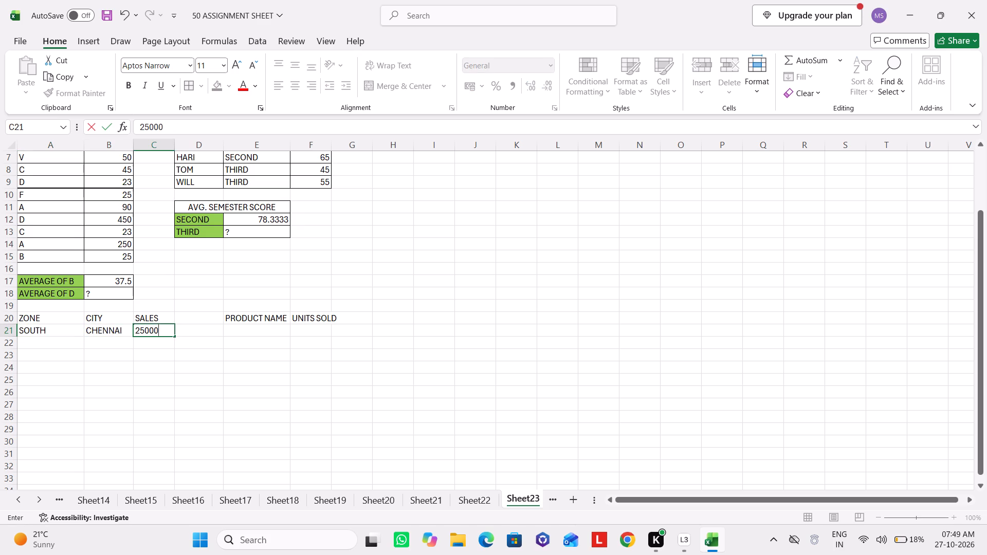
key("Down")
Enter the second sales record in row 22: EAST, PATNA, 12000.
key("Left")
key("Left")
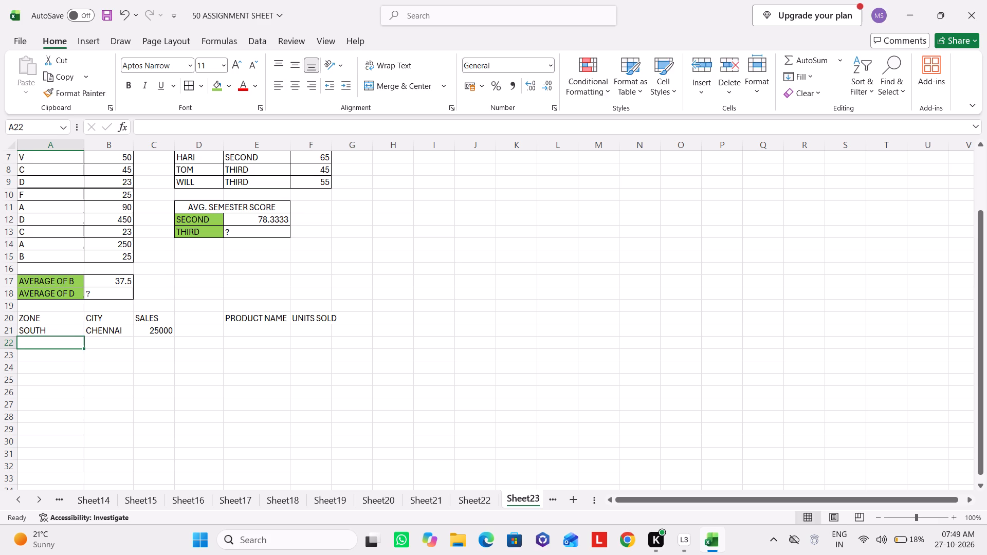
type("EAST")
key("Tab")
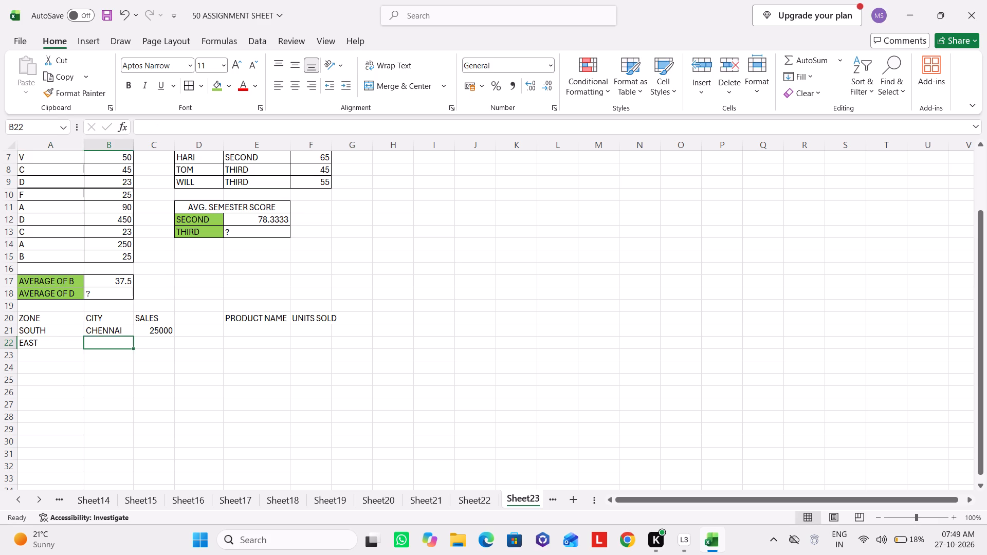
type("PATNA")
key("Tab")
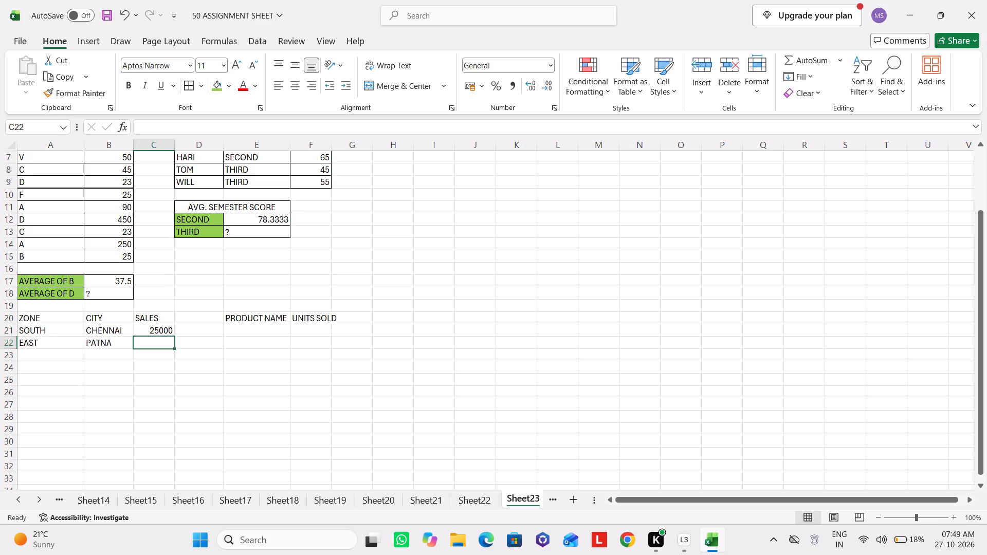
type("1200")
key("0")
key("Down")
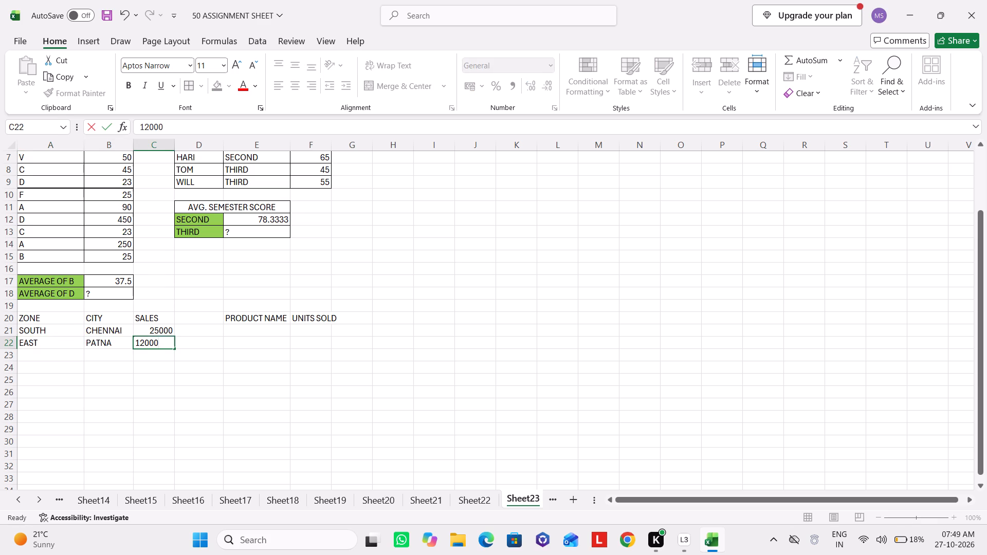
Enter the third sales record in row 23: NORTH, DELHI, 4200.
key("Left")
key("Left")
type("NORTH")
key("Tab")
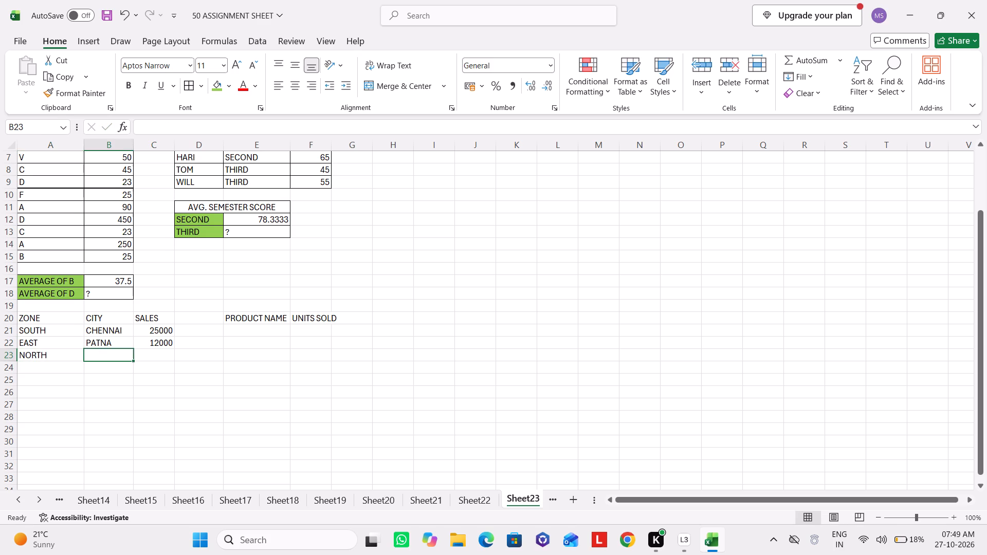
type("DELHI")
key("Tab")
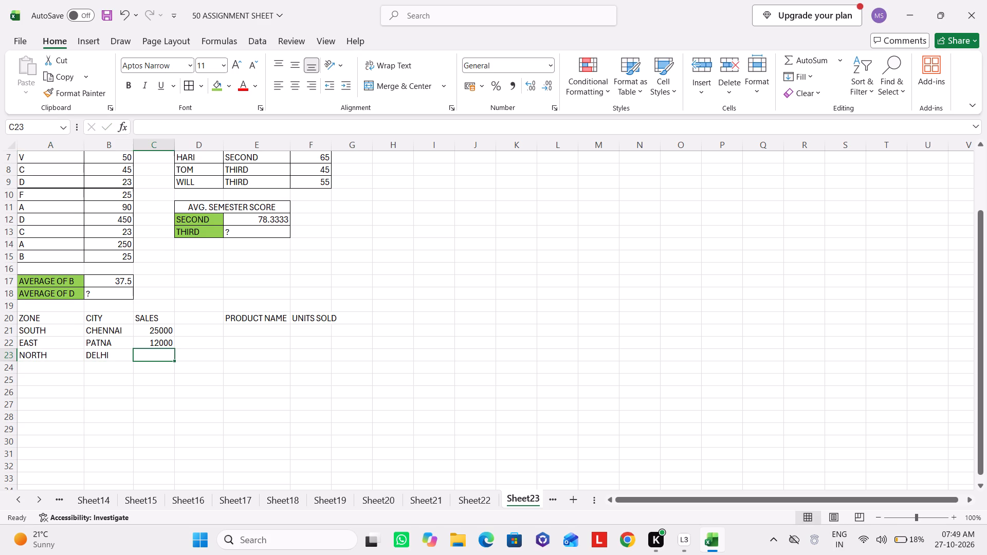
type("4200")
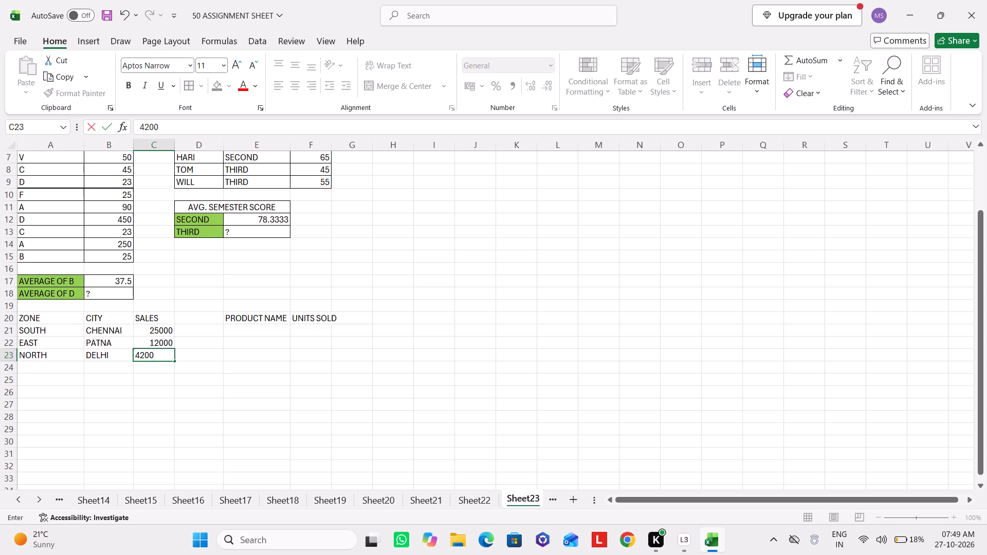
key("Down")
Enter the fourth sales record in row 24: NORTH, KANPUR, 5600.
key("Left")
key("Left")
key("Left")
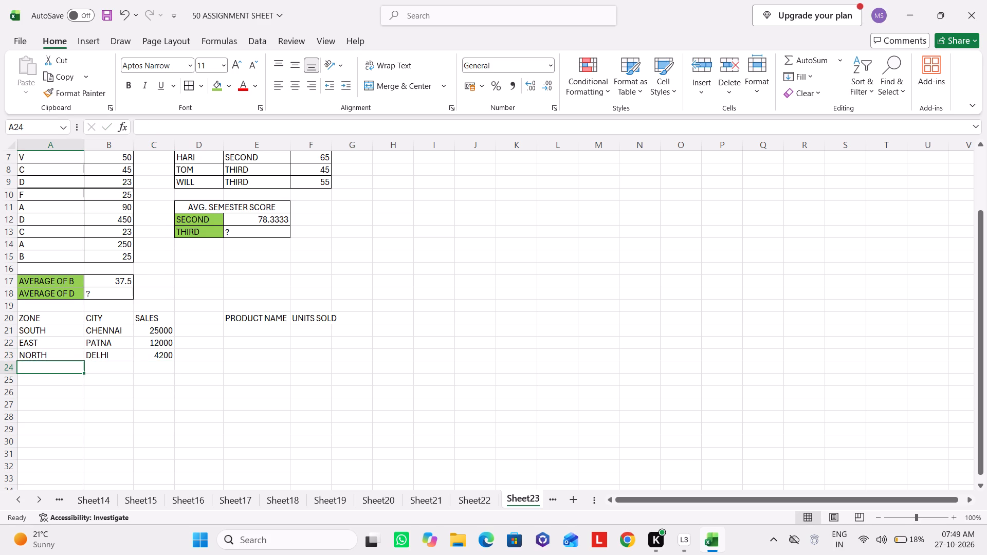
type("NOERTH")
key("BackSpace")
key("BackSpace")
key("BackSpace")
key("BackSpace")
type("RTH")
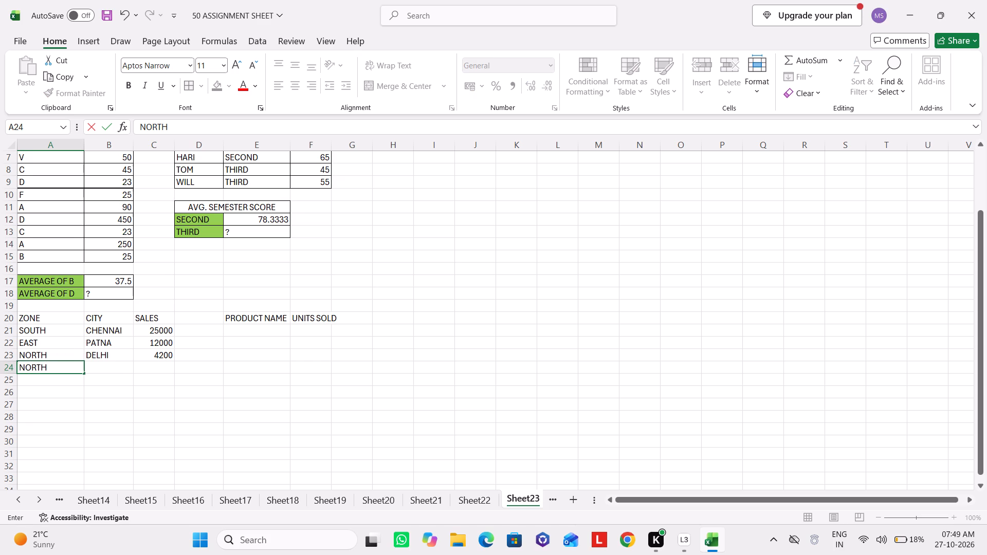
key("Right")
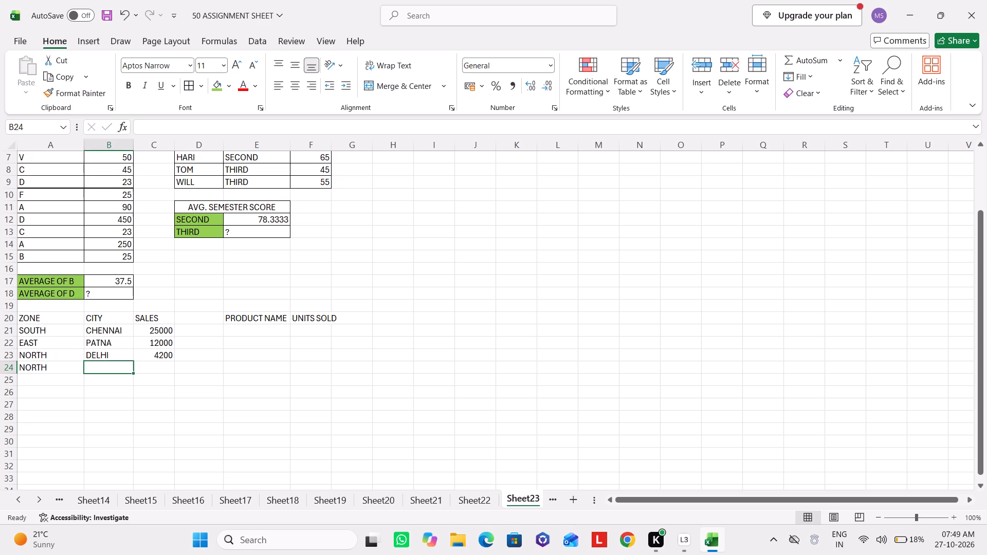
type("KANPUR")
key("Right")
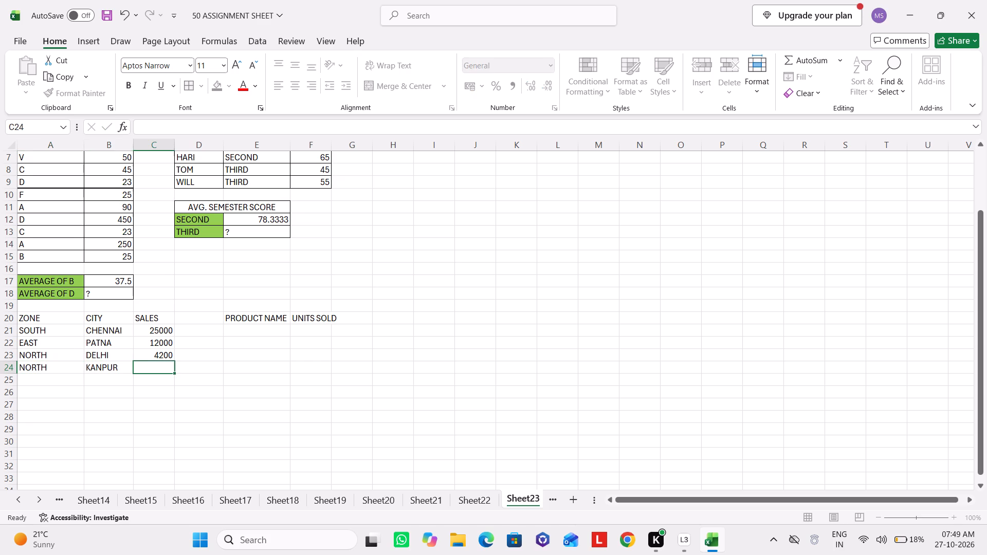
type("5600")
key("Down")
Enter the fifth sales record in row 25: WEST, GANDHINAGAR, 15000.
key("Left")
key("Left")
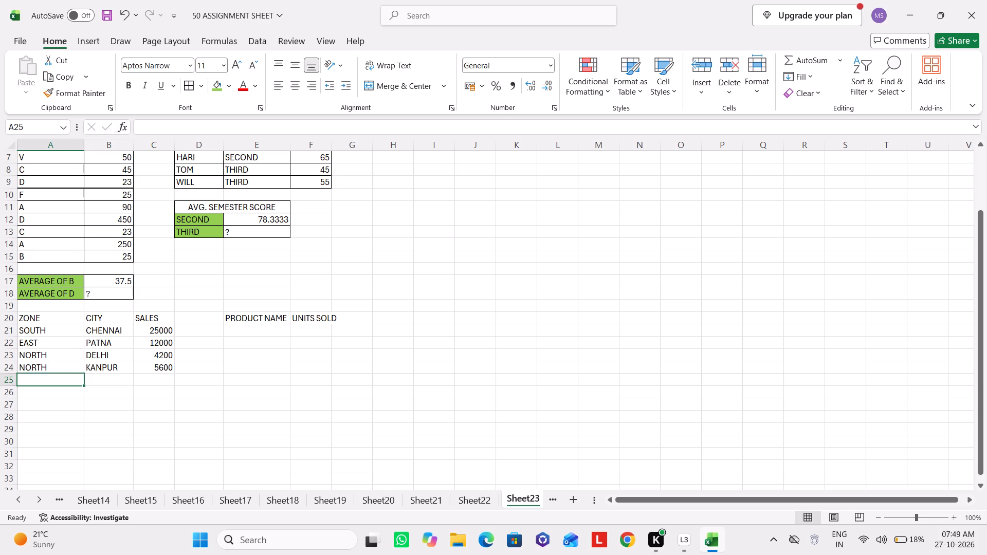
type("WEST")
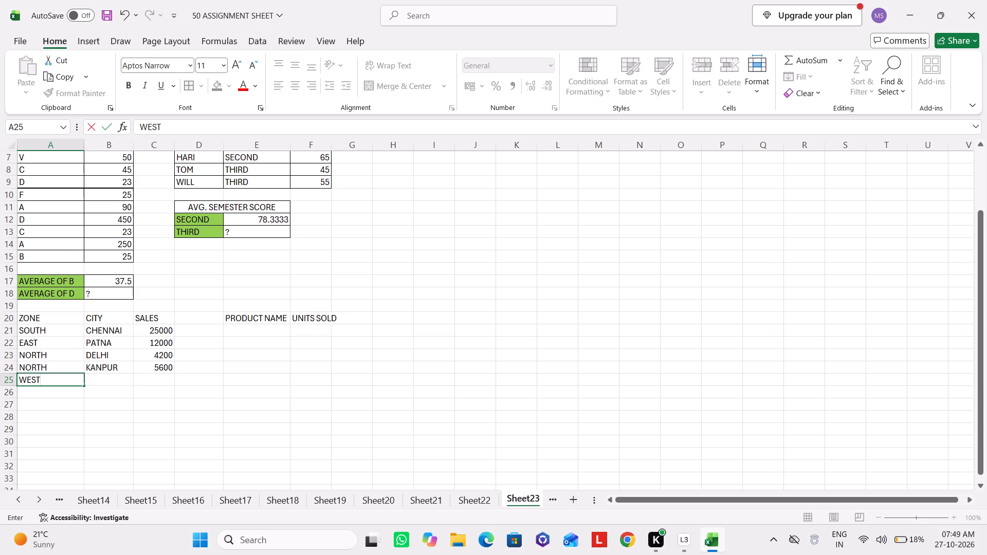
key("Tab")
type("GANDHI")
type("NAG")
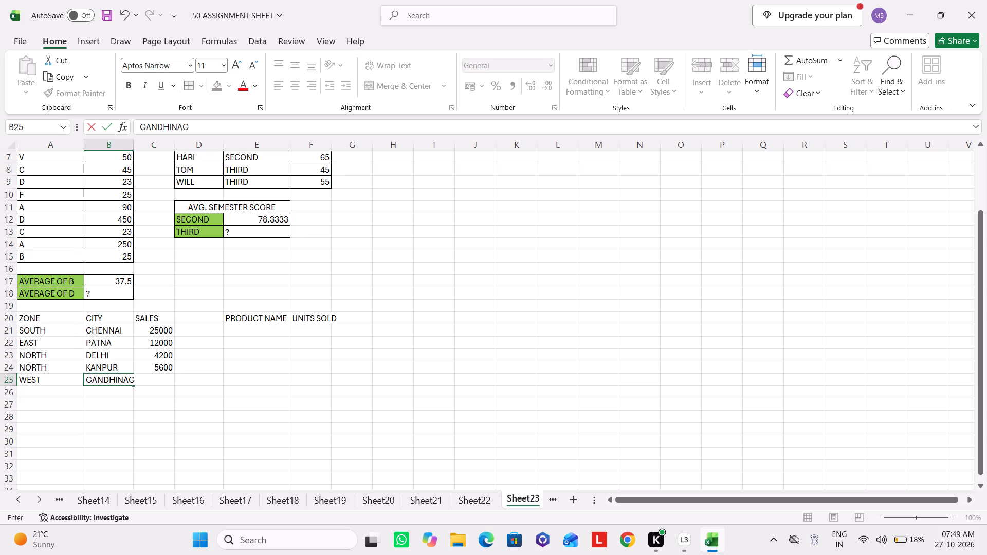
type("AR")
key("Tab")
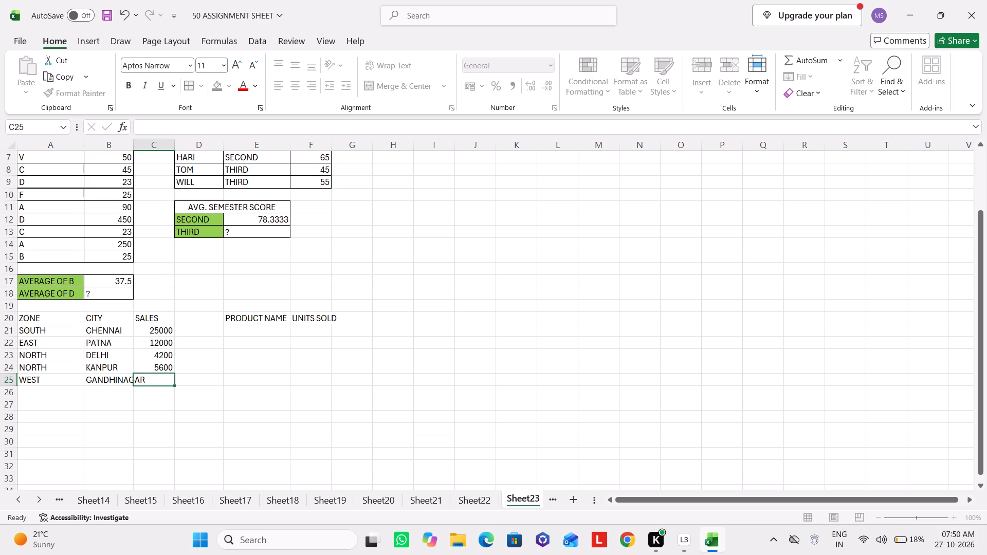
type("15000")
key("Down")
Enter the sixth sales record in row 26: EAST, HUBLI, 7000.
key("Left")
key("Left")
key("Left")
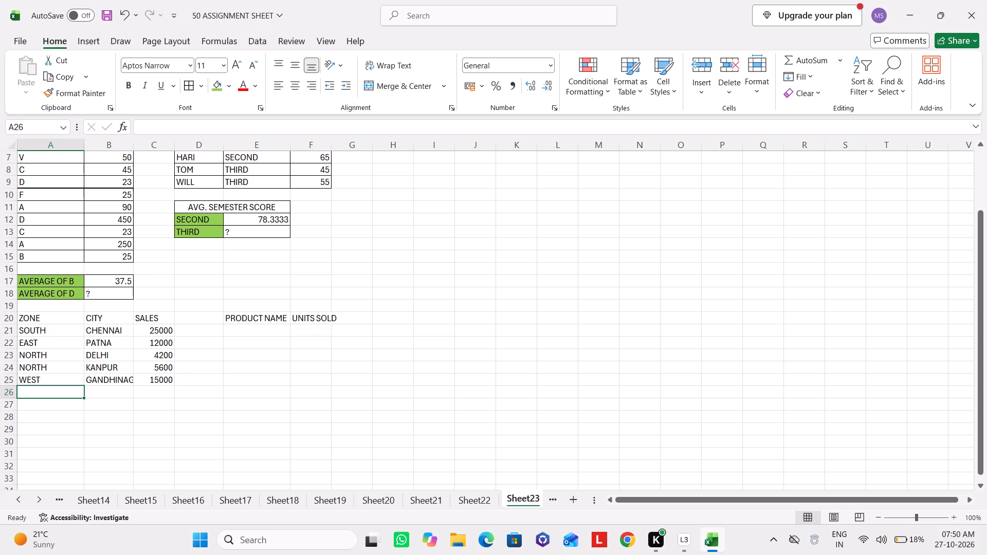
type("EAST")
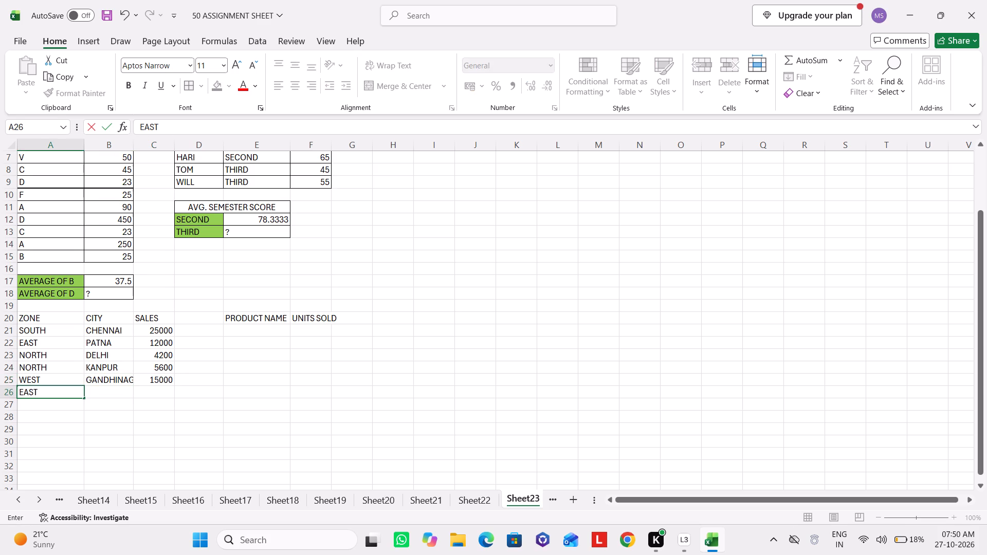
key("Right")
type("HUBL")
key("i")
key("Tab")
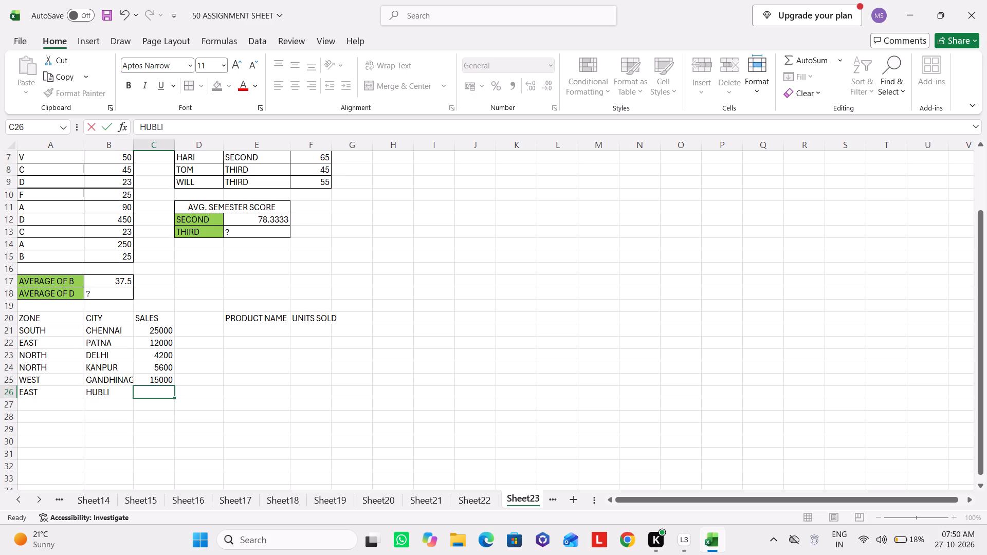
type("7000")
key("Down")
Enter the seventh sales record in row 27: SOUTH, MANGLORE, 5200.
key("Left")
key("Left")
key("Left")
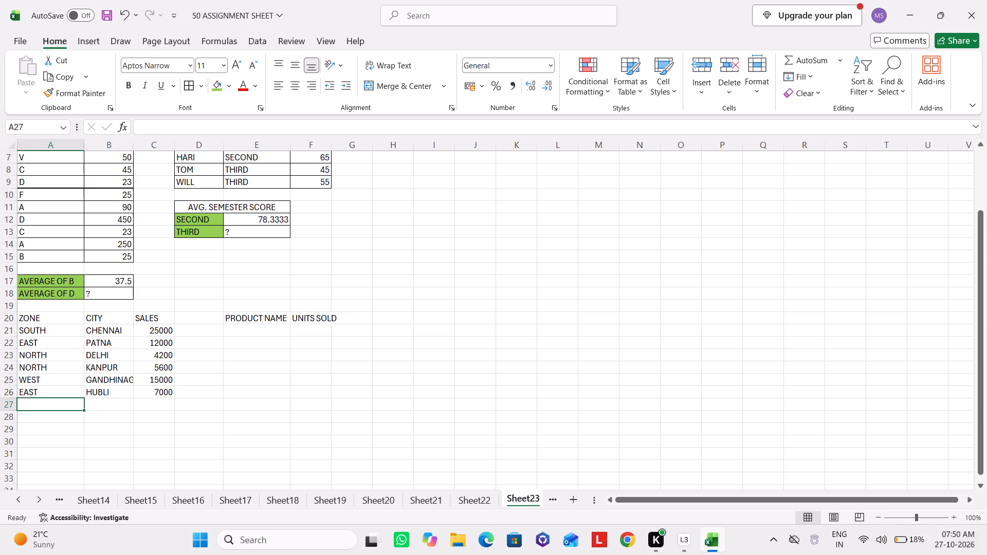
type("SOUTH")
key("Tab")
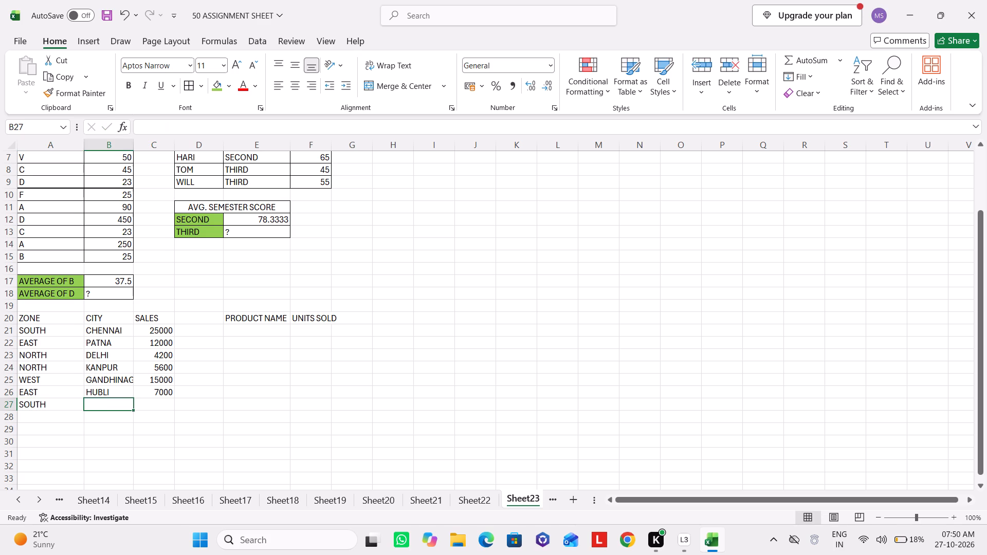
type("MAGLORE")
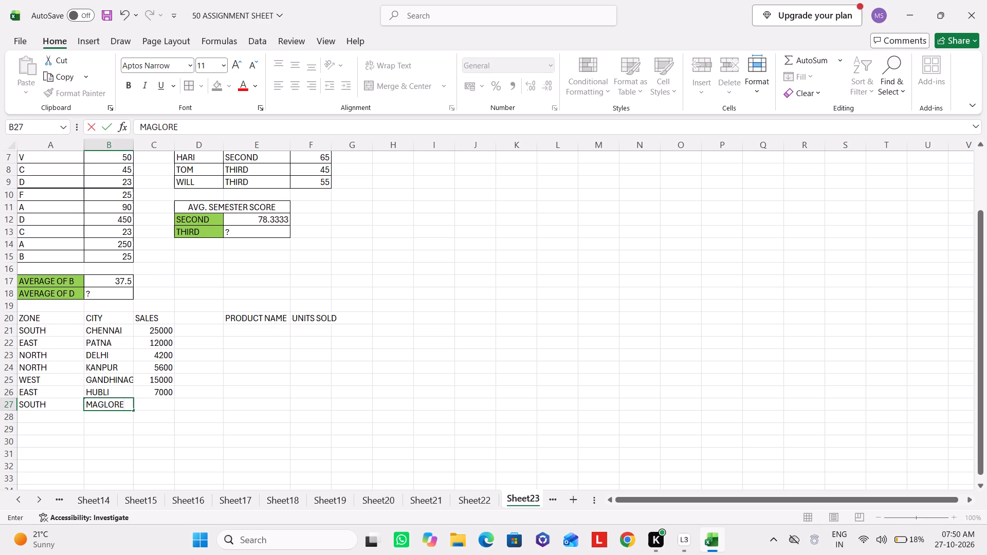
key("BackSpace")
key("BackSpace")
key("BackSpace")
key("BackSpace")
key("BackSpace")
type("NGLORE")
key("Tab")
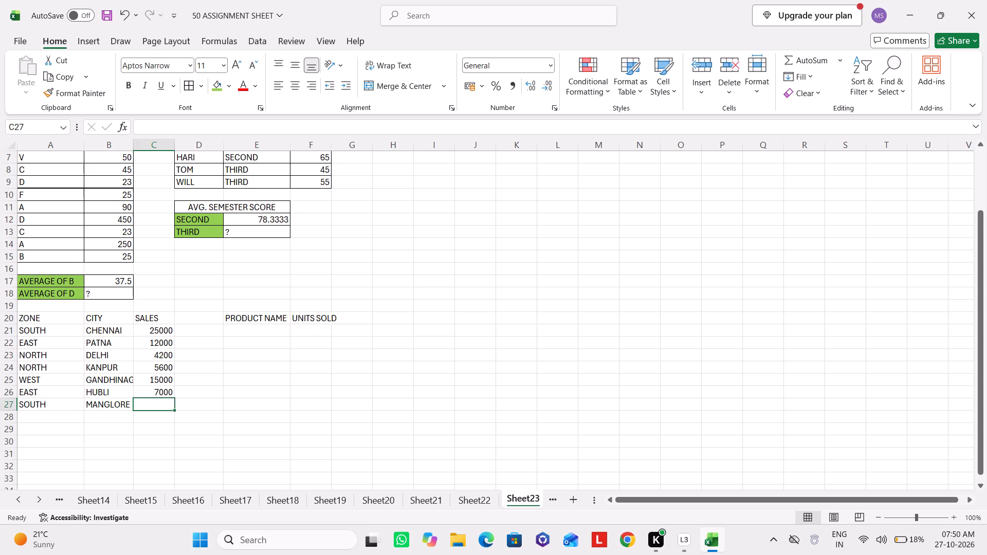
type("5200")
key("Down")
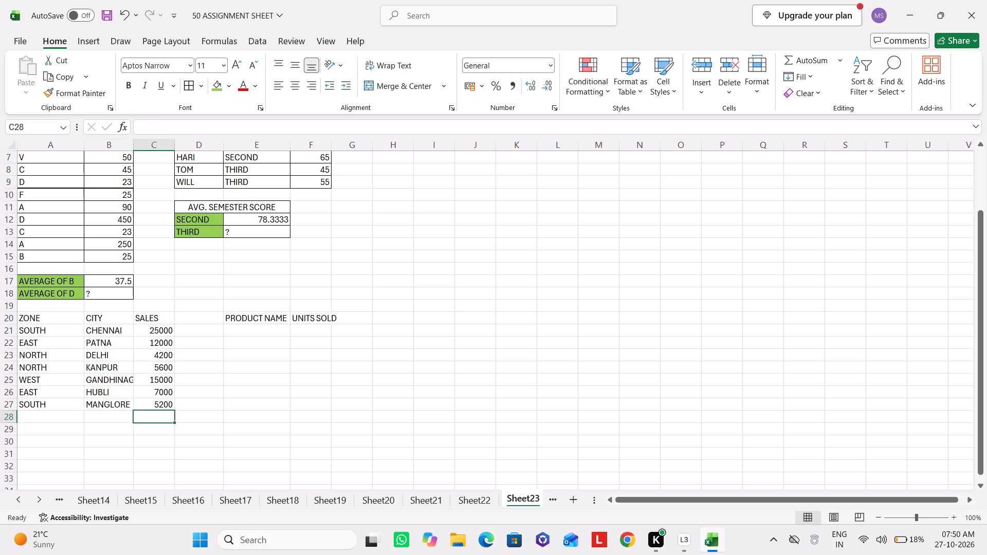
Enter the eighth sales record in row 28: NORTH, CHANDIGARH, 6000.
key("Left")
key("Left")
type("NORTH")
key("Tab")
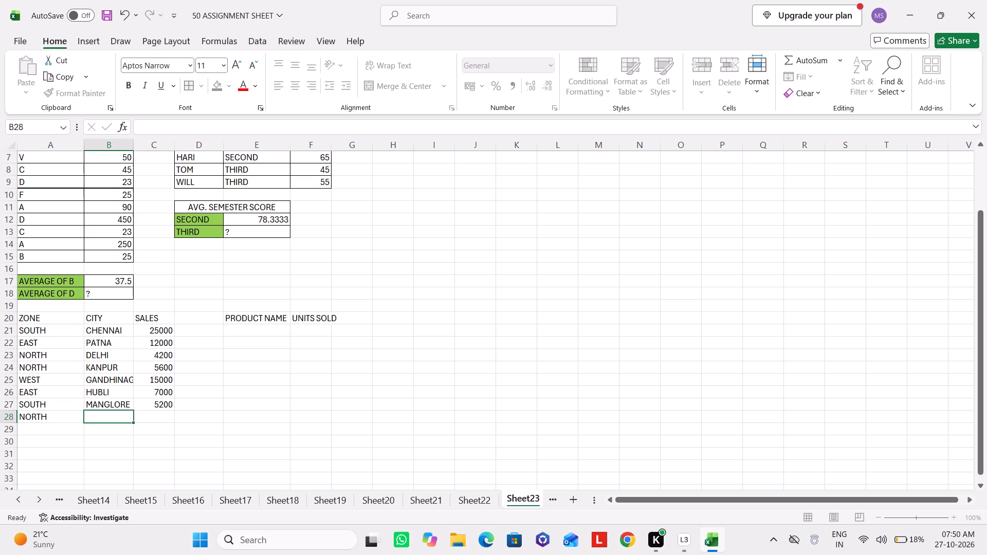
type("CHANDI")
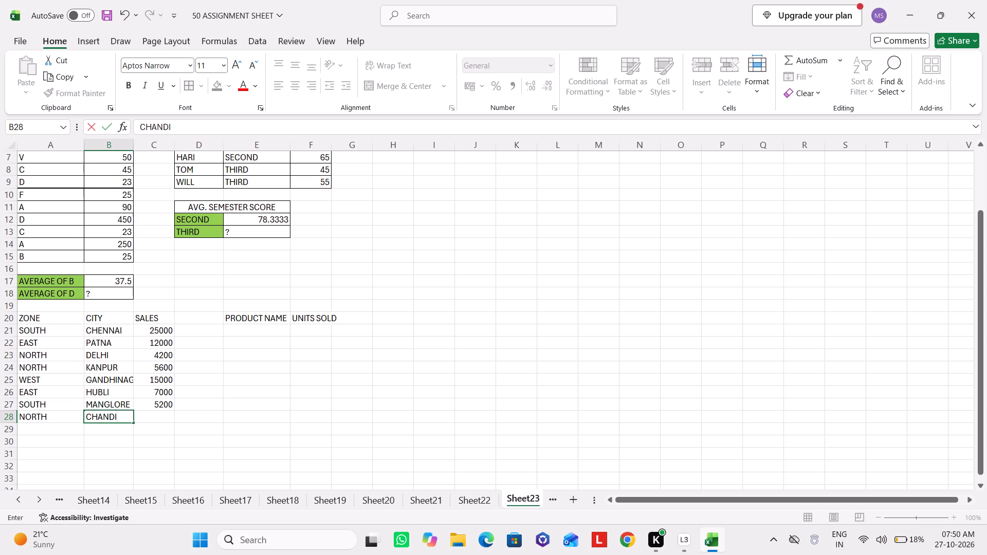
type("GARH")
key("Tab")
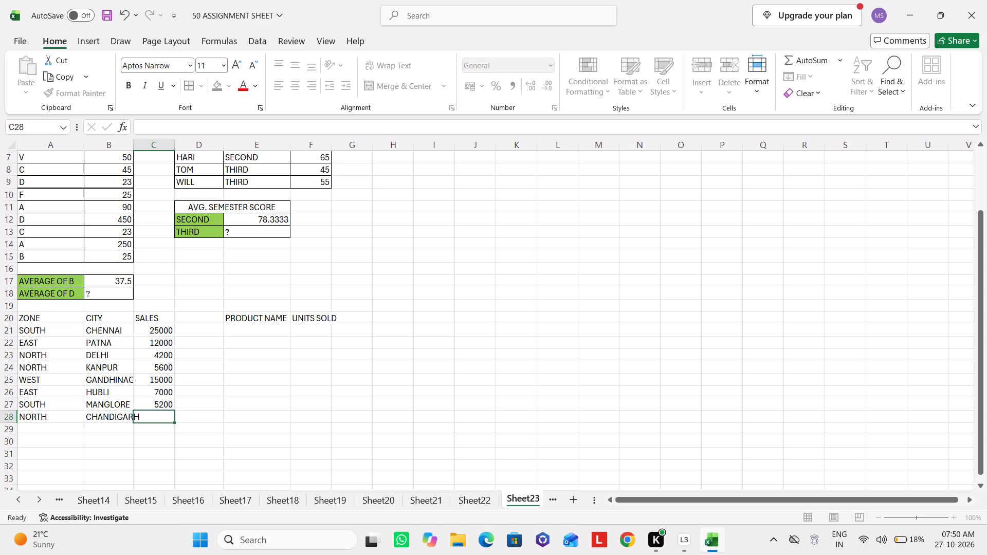
type("6000")
key("Down")
Enter the ninth sales record in row 29: WEST, PUNE, 8500.
key("Left")
key("Left")
key("Left")
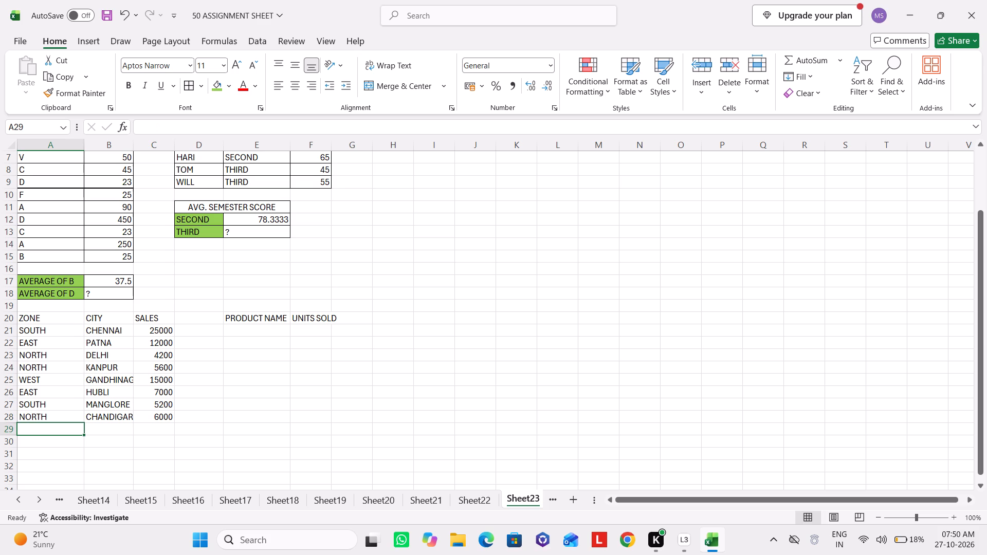
type("WEST")
key("Tab")
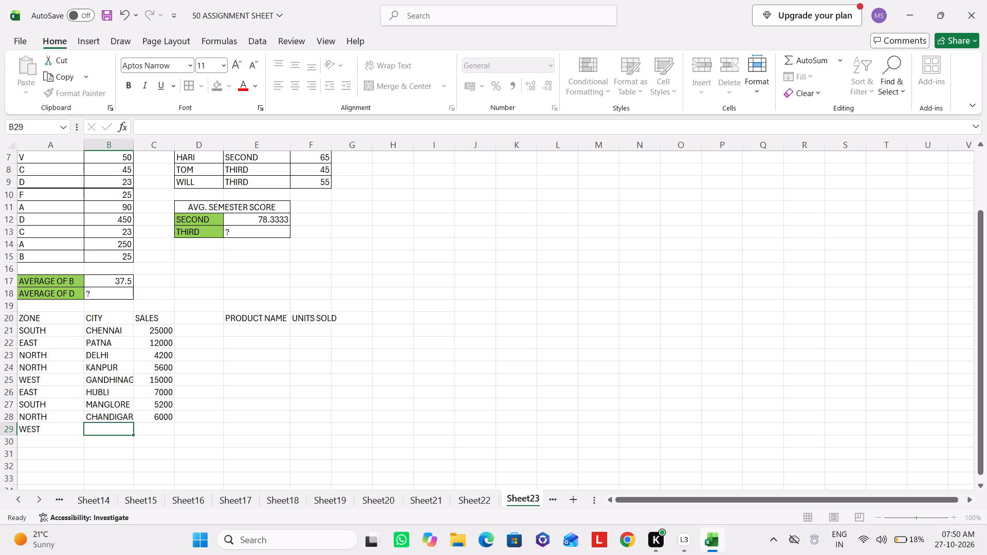
type("PUNE")
key("Tab")
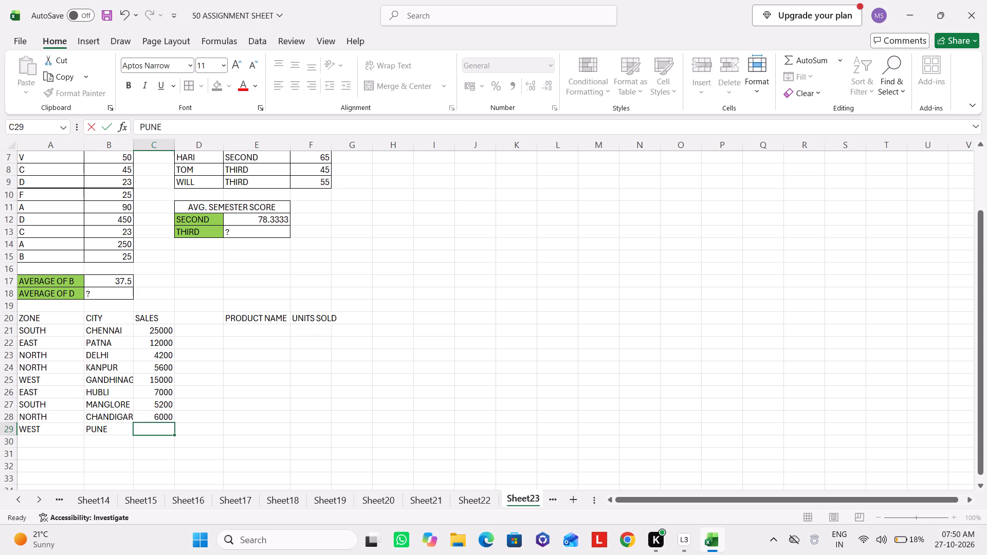
type("8500")
key("Down")
Enter the tenth sales record in row 30: SOUTH, HYDERABAD, 12000.
key("Left")
key("Left")
key("Left")
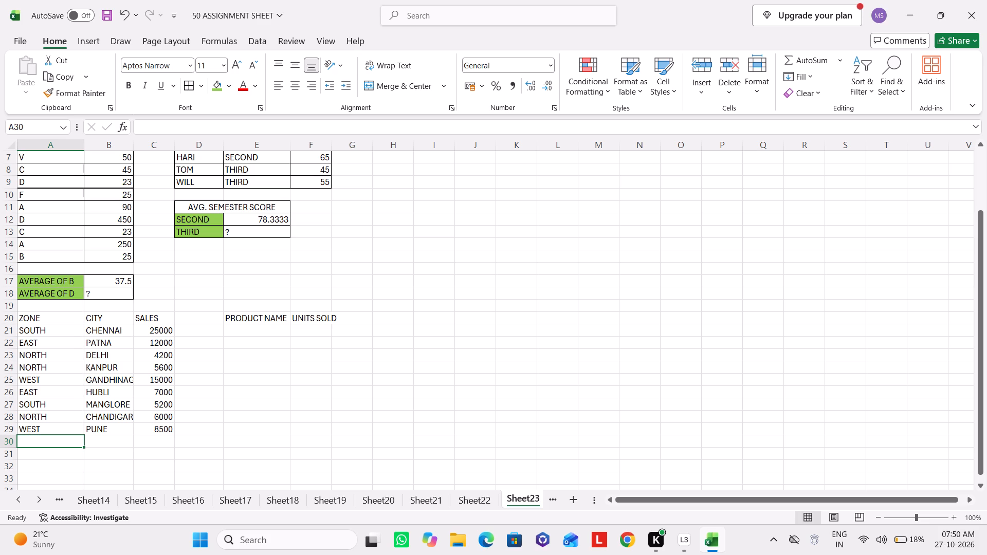
type("SOUTH")
key("Tab")
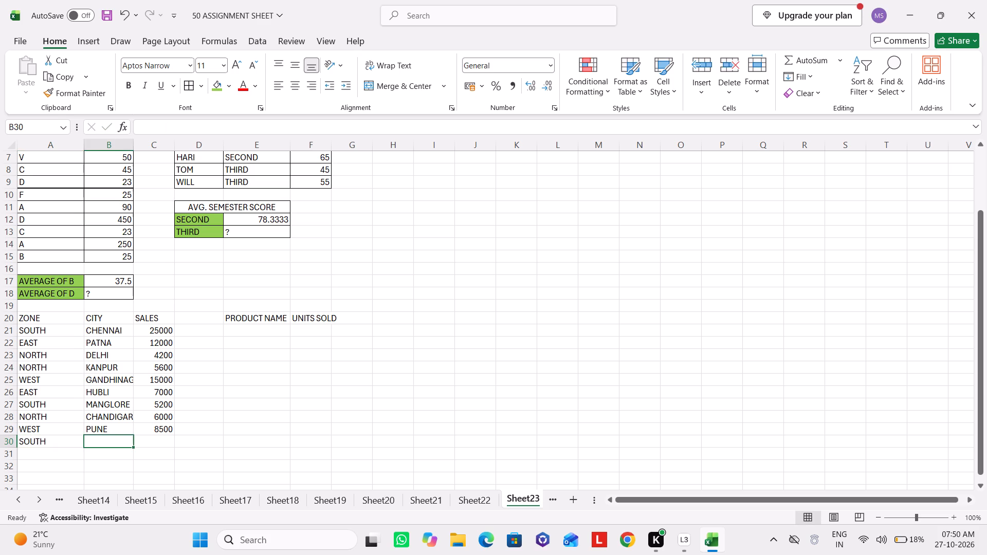
type("HYDE")
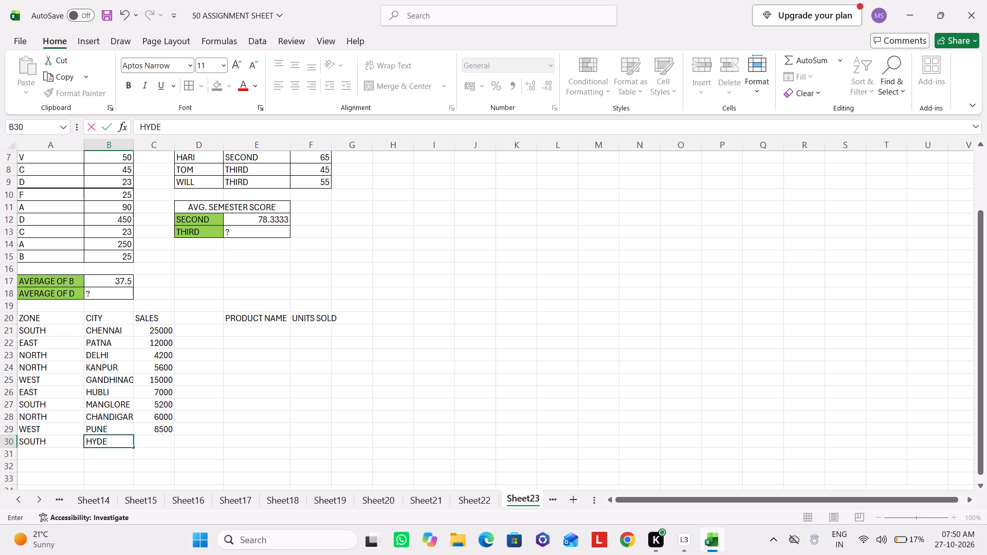
type("RABAD")
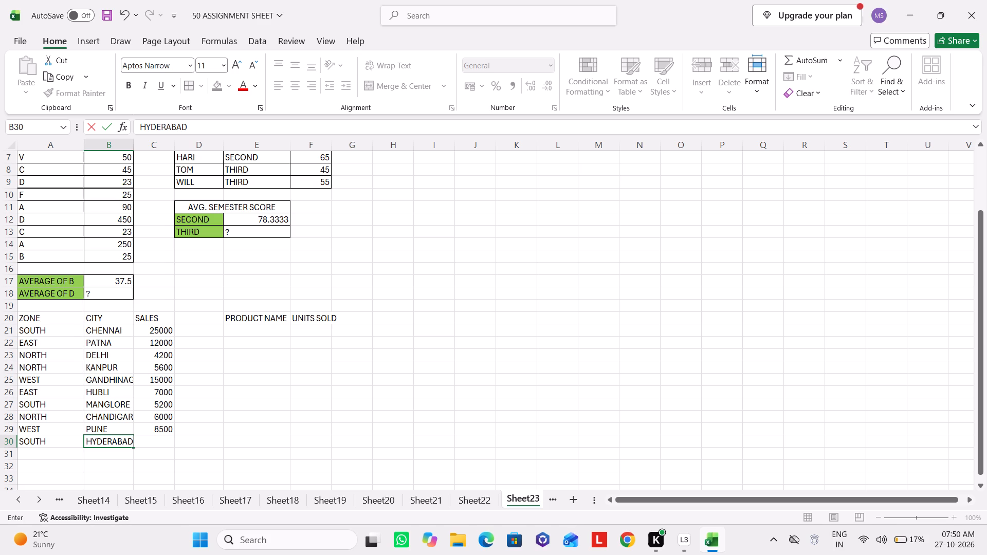
key("Tab")
type("12000")
key("Right")
Enter the eleventh sales record in row 31: NORTH, MEERUT, 4300.
key("Down")
key("Left")
key("Left")
key("Left")
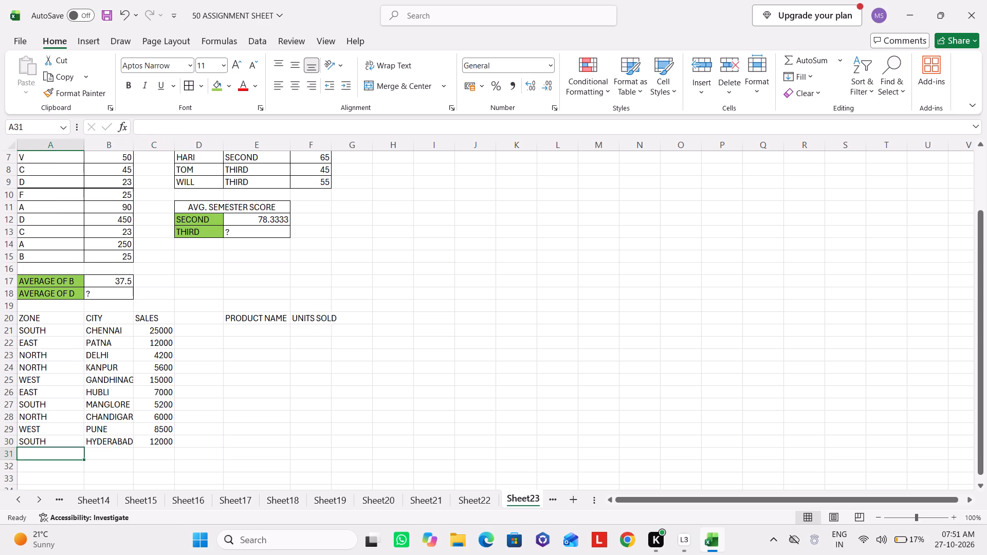
type("NORTH")
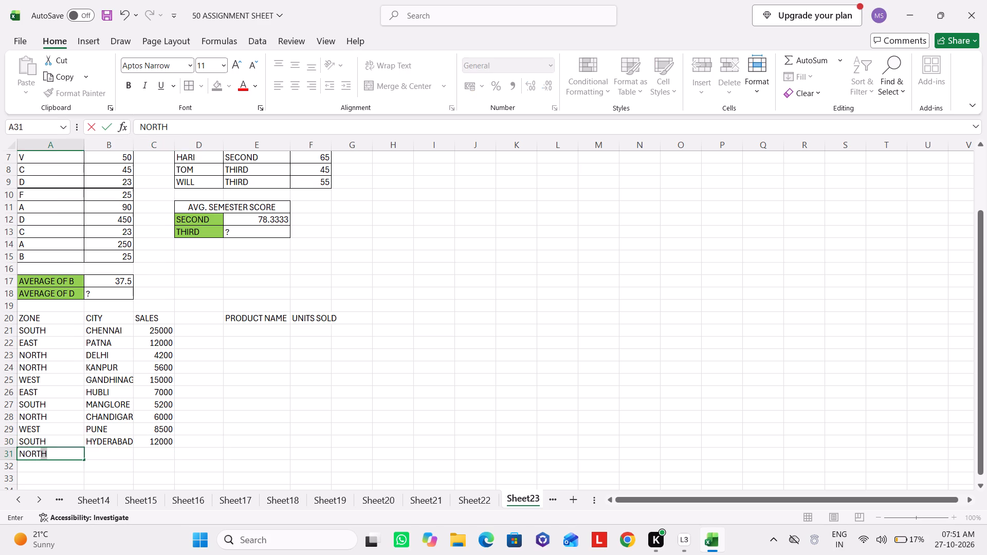
key("Tab")
type("MEERUT")
key("Tab")
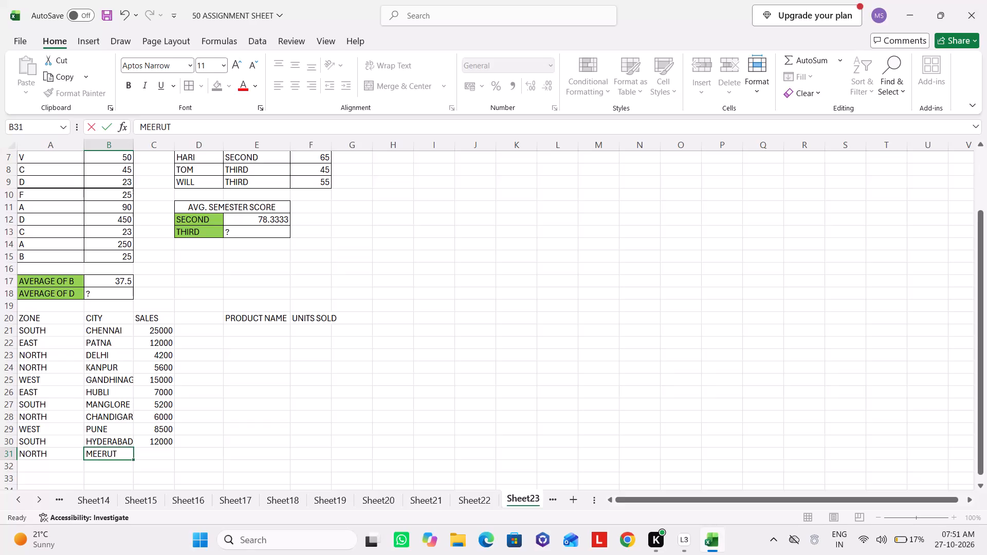
type("4300")
key("Down")
Enter the twelfth sales record in row 32: WEST, NAGPUR, 1200.
key("Left")
key("Left")
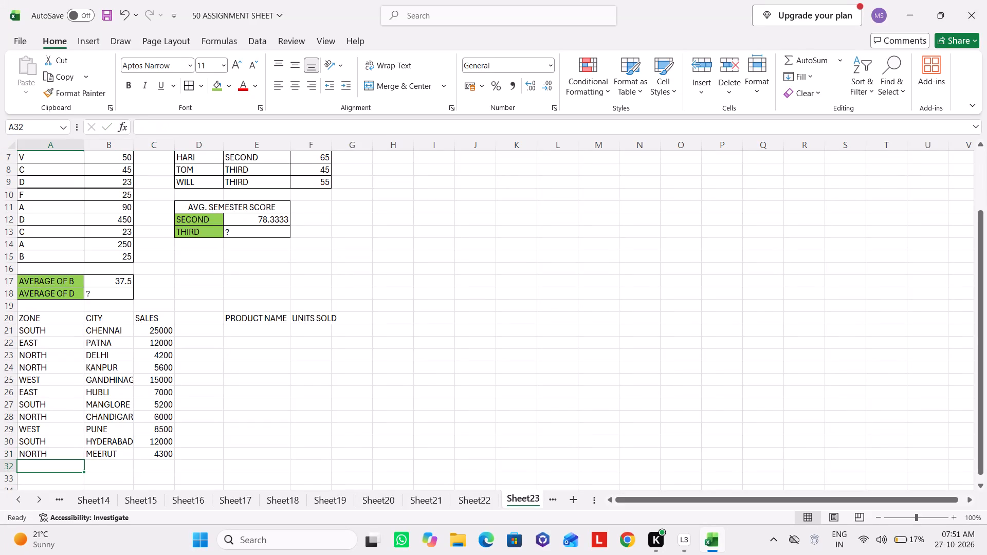
type("WEST")
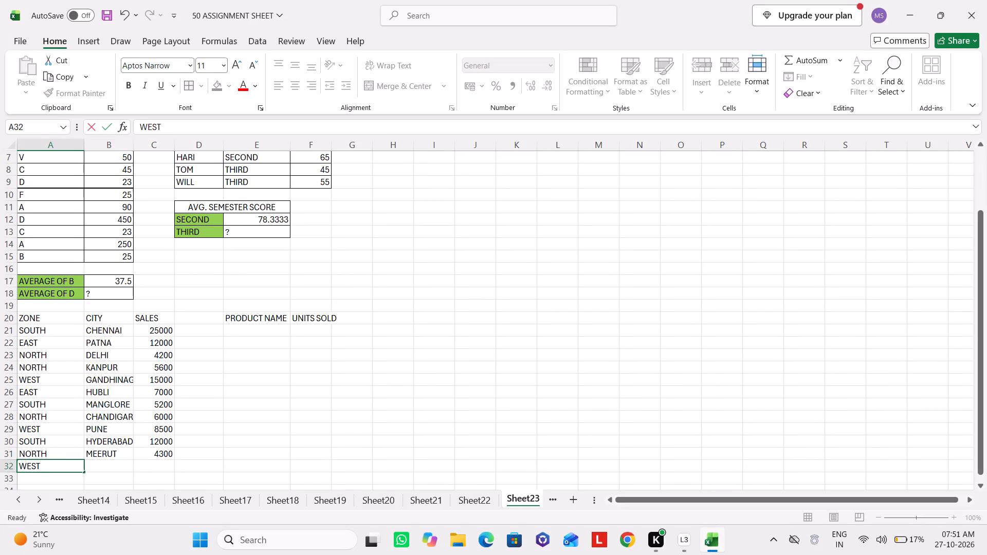
key("Tab")
type("NAGP R")
key("BackSpace")
key("BackSpace")
type("UR")
key("Tab")
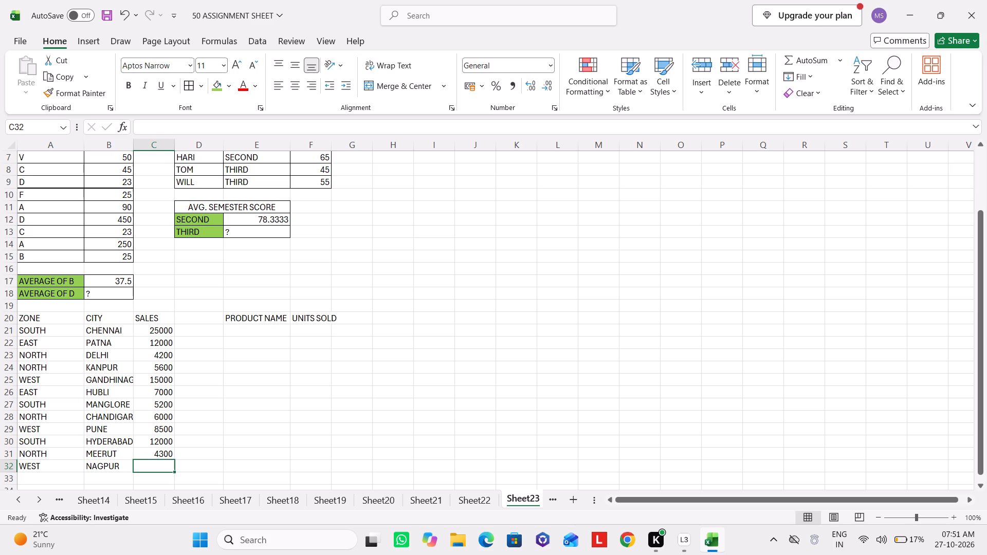
type("1200")
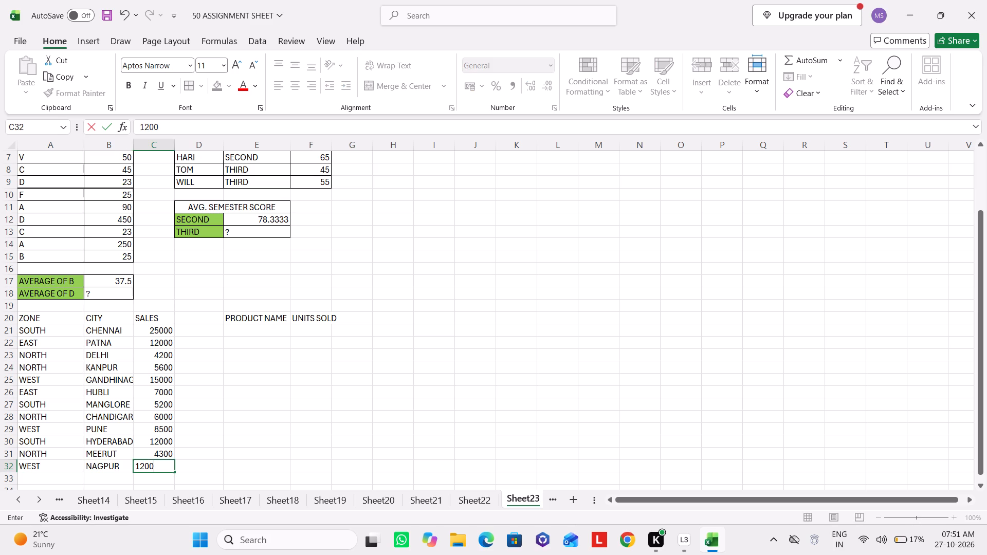
Fill the ZONE, CITY and SALES header cells in row 20 with green.
left_click_drag(42, 320, 151, 320)
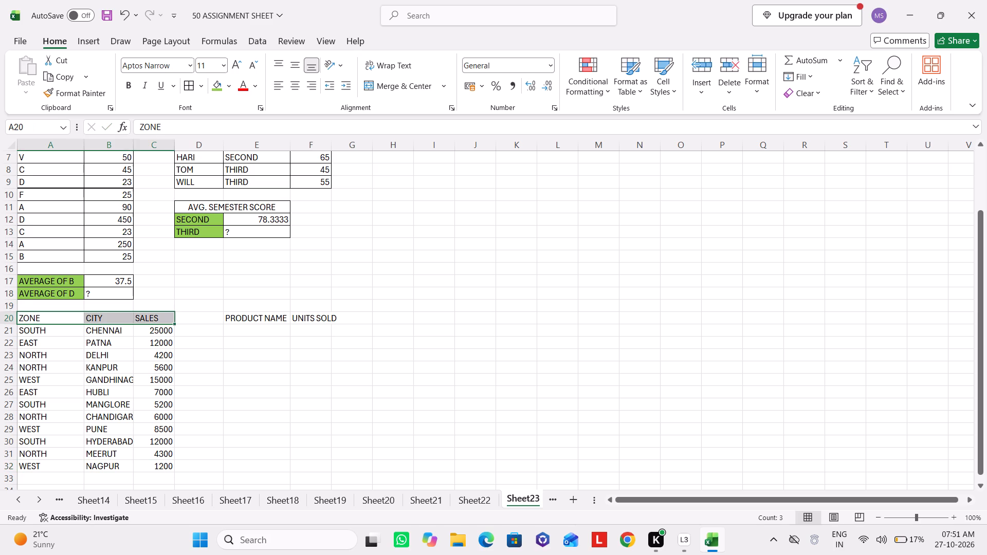
left_click(219, 88)
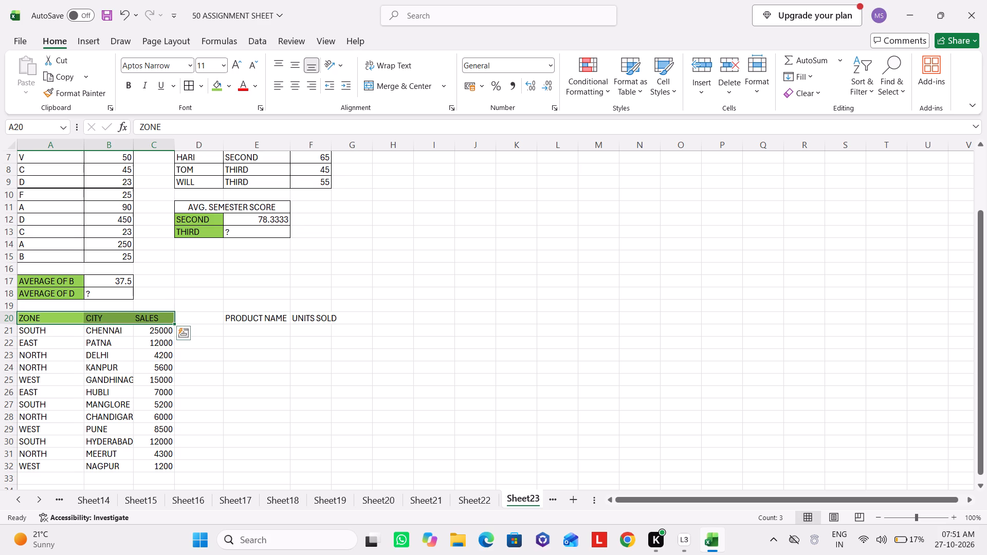
Widen column F so the UNITS SOLD header in F20 fits inside its cell.
left_click_drag(254, 313, 305, 320)
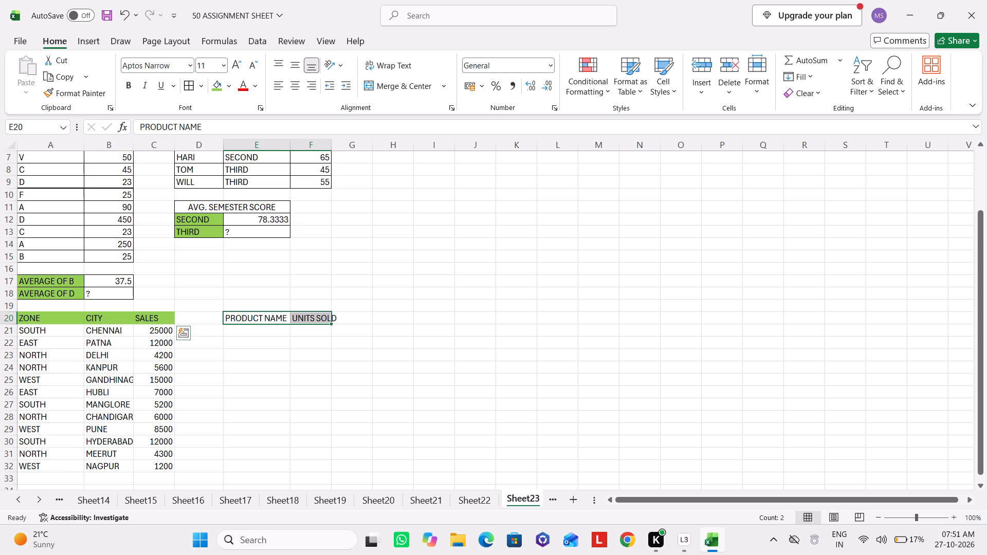
double_click(334, 144)
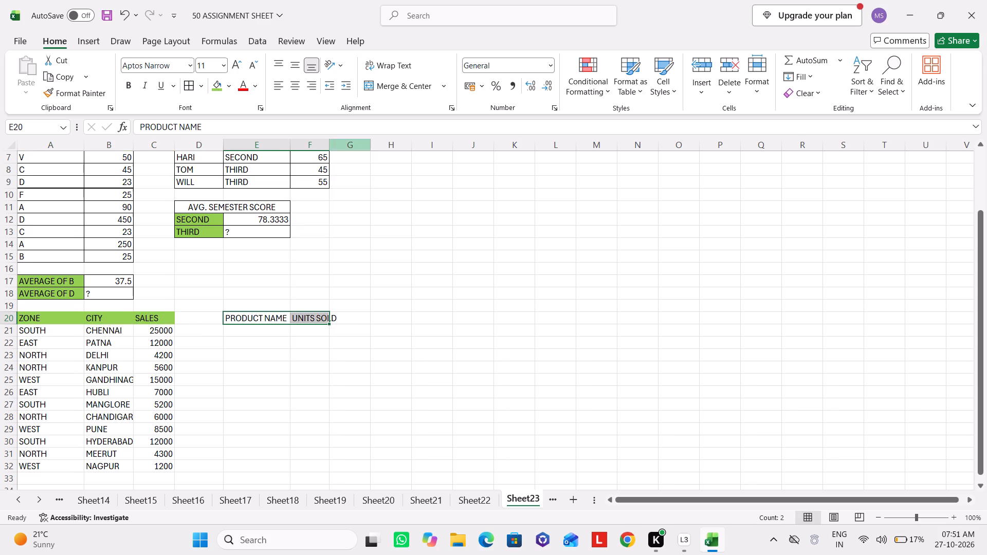
left_click(309, 337)
left_click(310, 318)
double_click(331, 144)
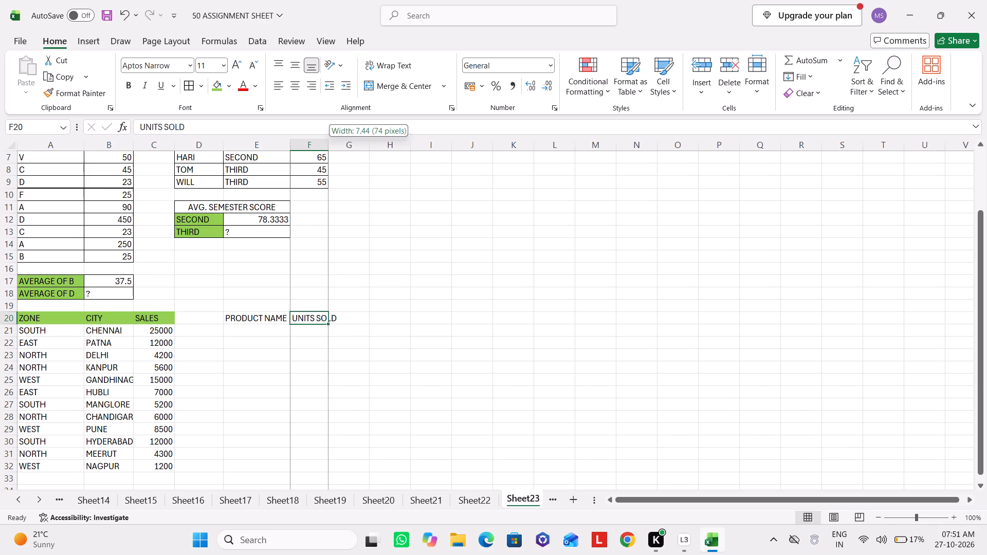
double_click(329, 145)
left_click(335, 319)
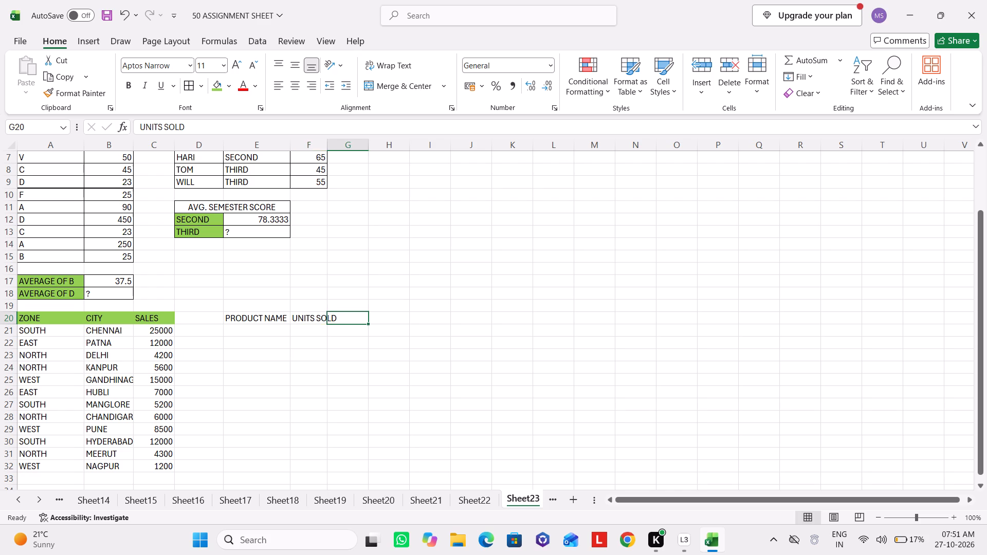
double_click(318, 319)
scroll(344, 324, "up", 8)
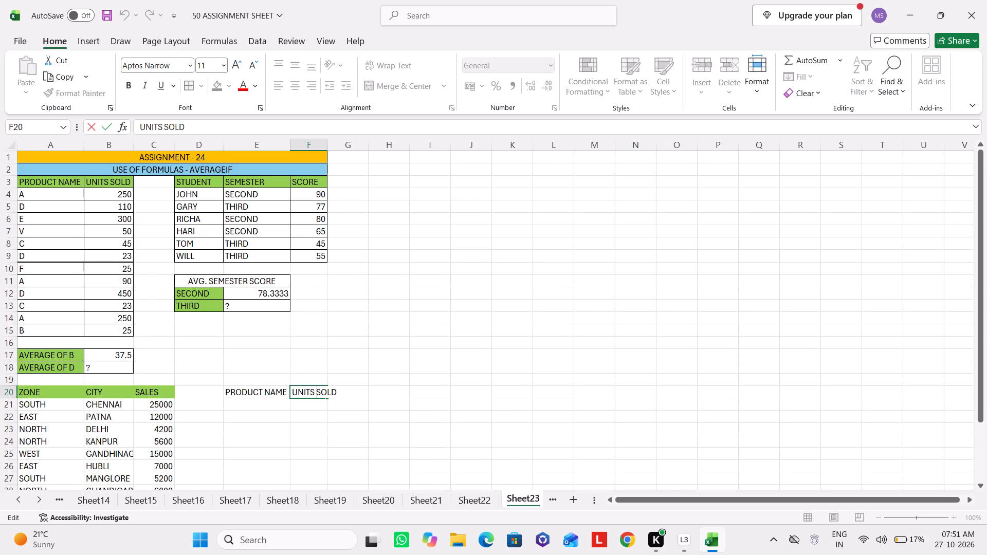
scroll(303, 271, "down", 3)
left_click(351, 302)
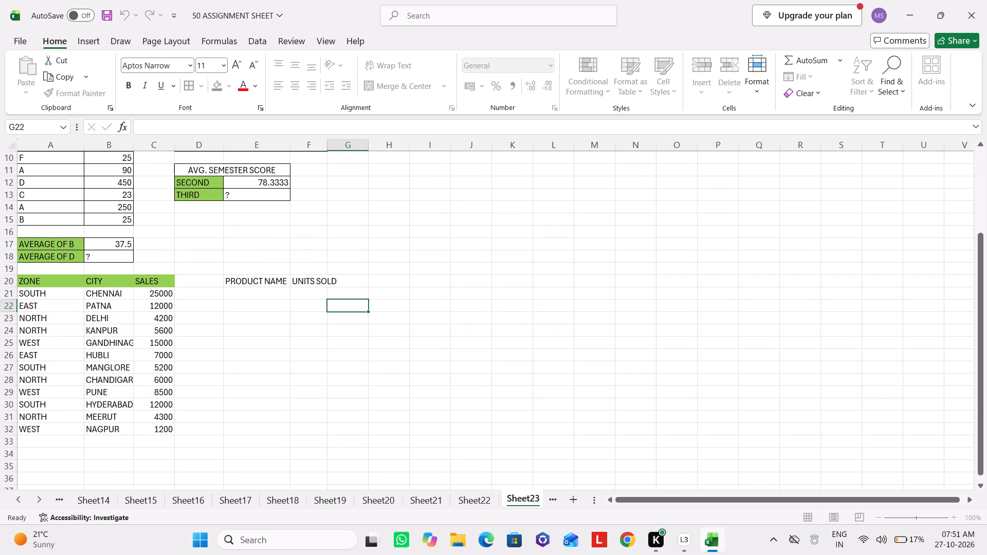
left_click_drag(254, 281, 327, 279)
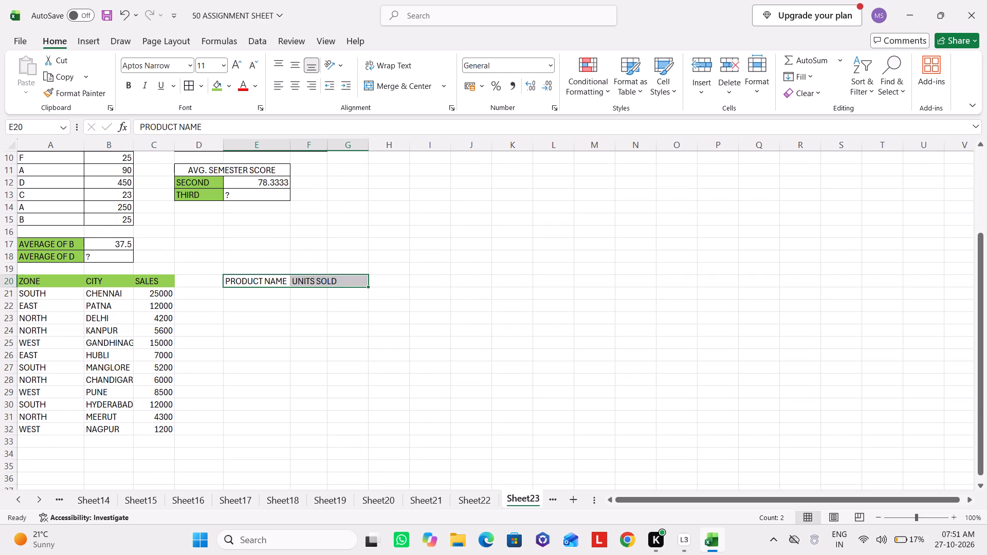
left_click(316, 323)
left_click(315, 290)
left_click(314, 283)
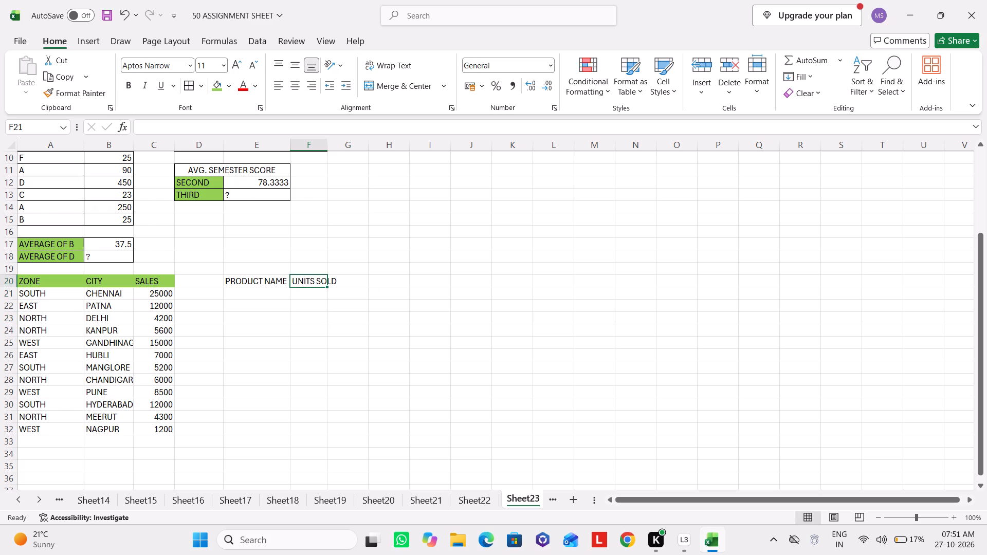
scroll(334, 267, "up", 6)
left_click(325, 145)
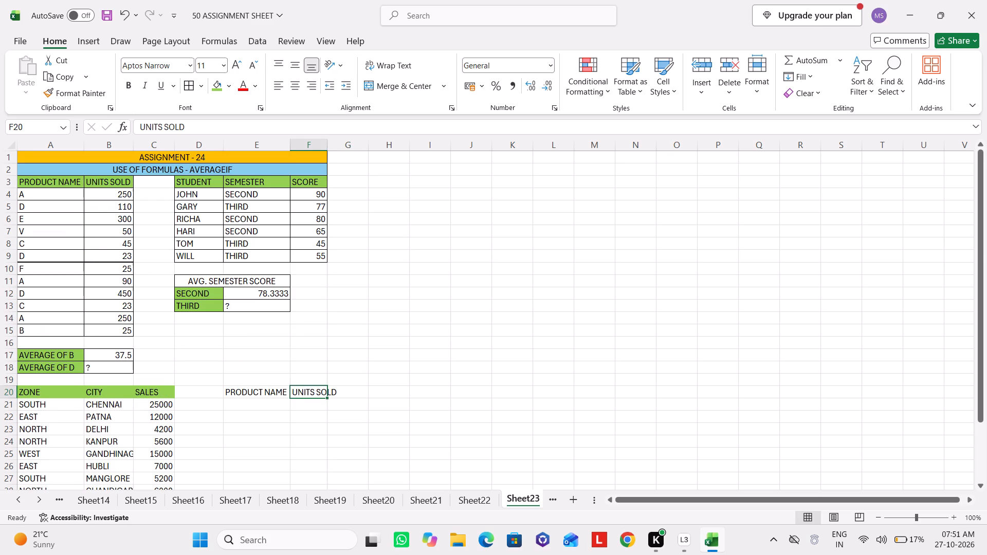
left_click(325, 145)
Enter the first four product names A, D, E and B under PRODUCT NAME in E21:E24.
left_click(249, 410)
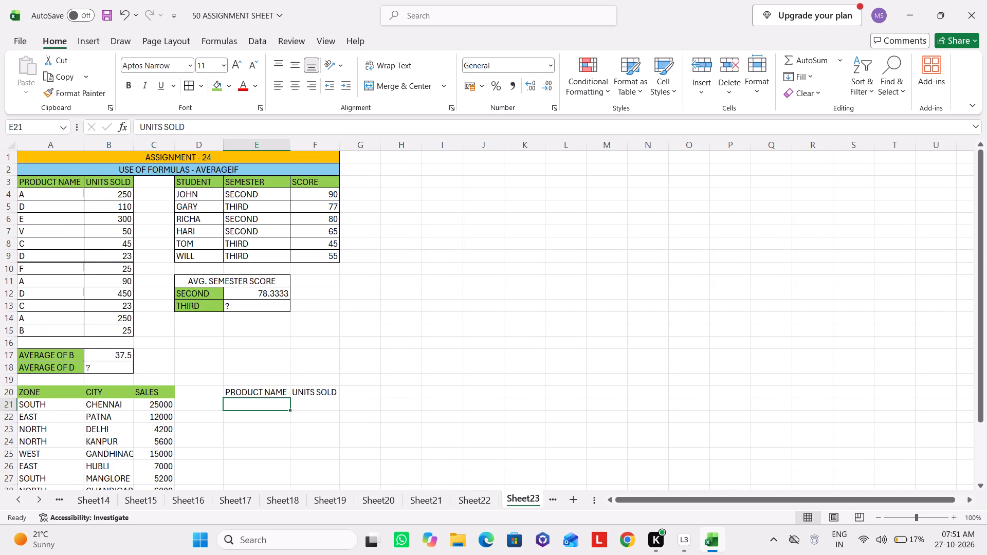
scroll(283, 401, "up", 2)
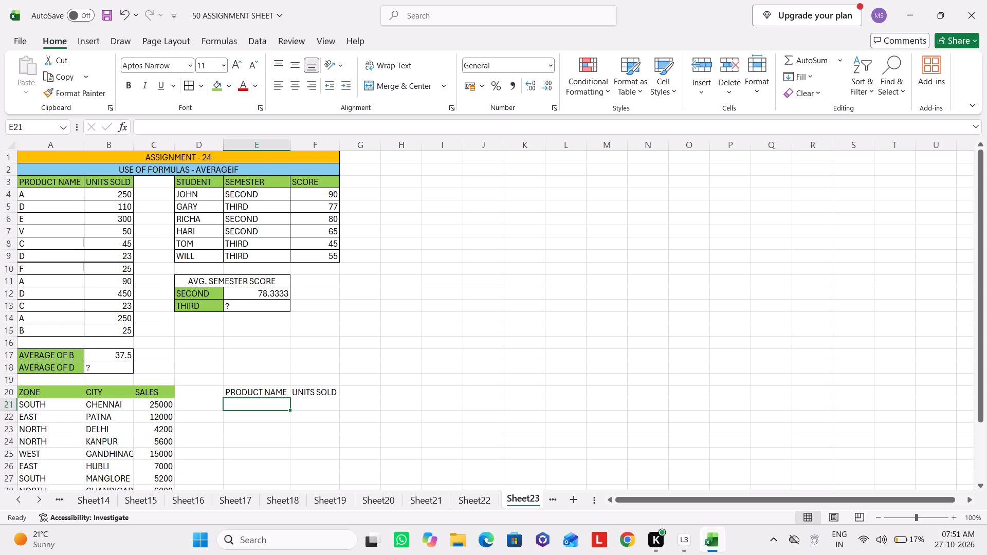
scroll(213, 364, "down", 2)
scroll(241, 366, "up", 2)
key("1")
key("Down")
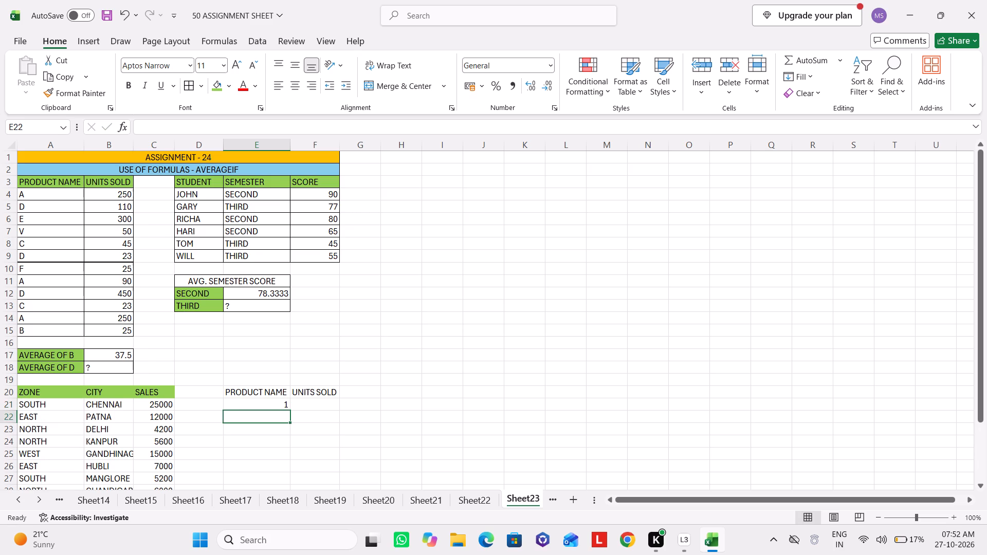
key("Up")
key("a")
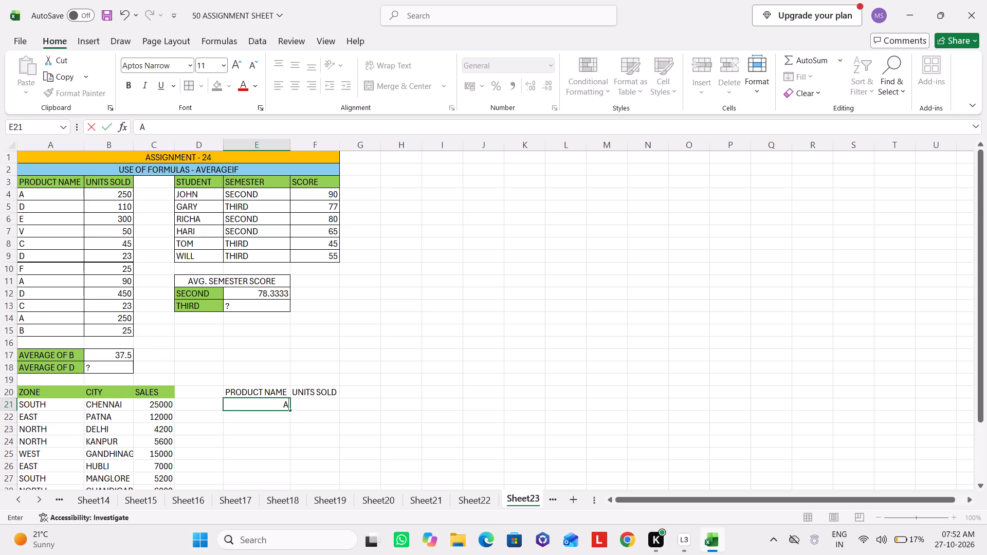
key("Down")
key("d")
key("Down")
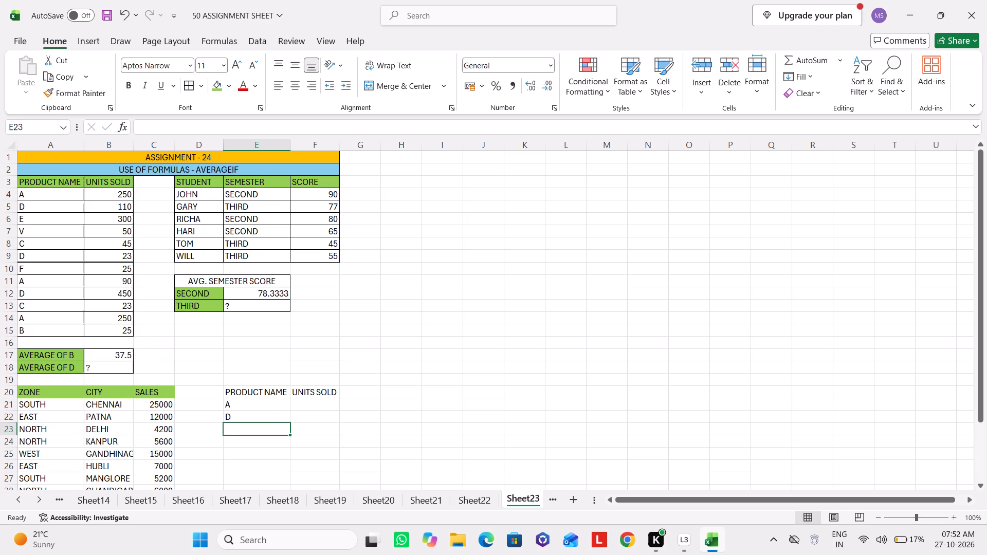
key("e")
key("Down")
key("b")
key("Down")
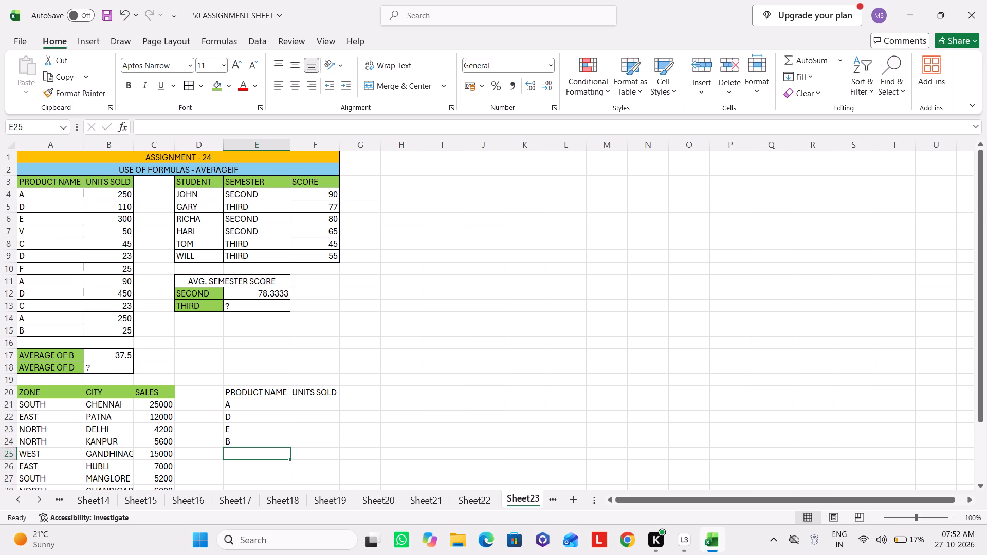
Enter the remaining product names C, D, F, A, D, C, A and B in E25:E32.
key("c")
key("Down")
key("d")
key("Down")
key("f")
key("Down")
key("a")
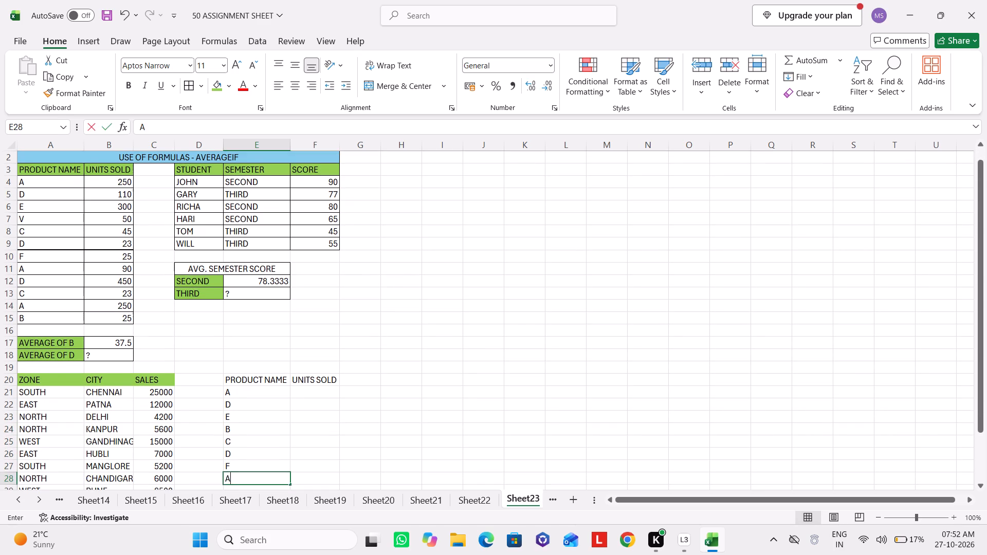
key("Down")
key("d")
key("Down")
key("c")
key("Down")
key("a")
key("Down")
key("b")
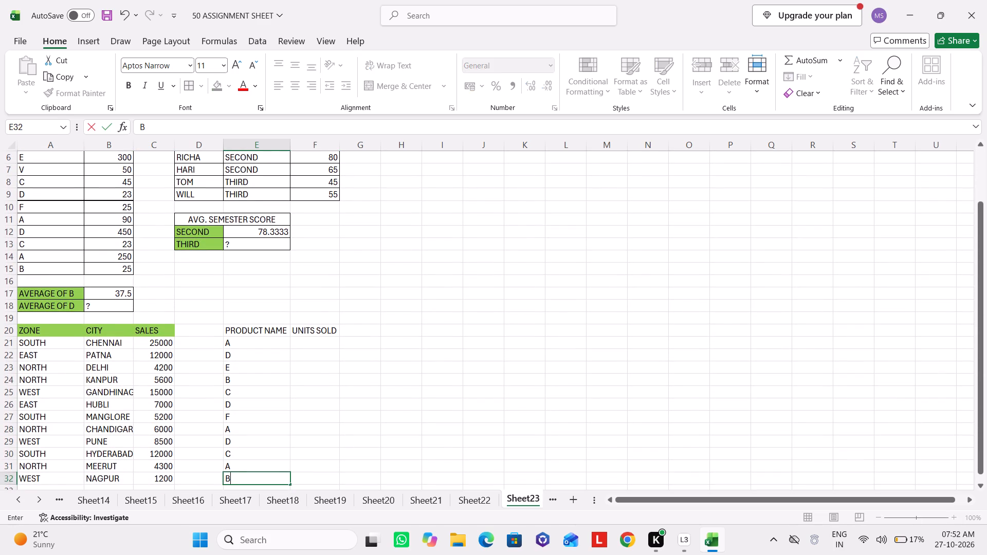
Enter the units sold for the first three products in F21:F23: 250, 110 and 300.
key("Up")
key("Up")
key("Up")
key("Up")
key("Up")
key("Up")
key("Up")
key("Up")
key("Up")
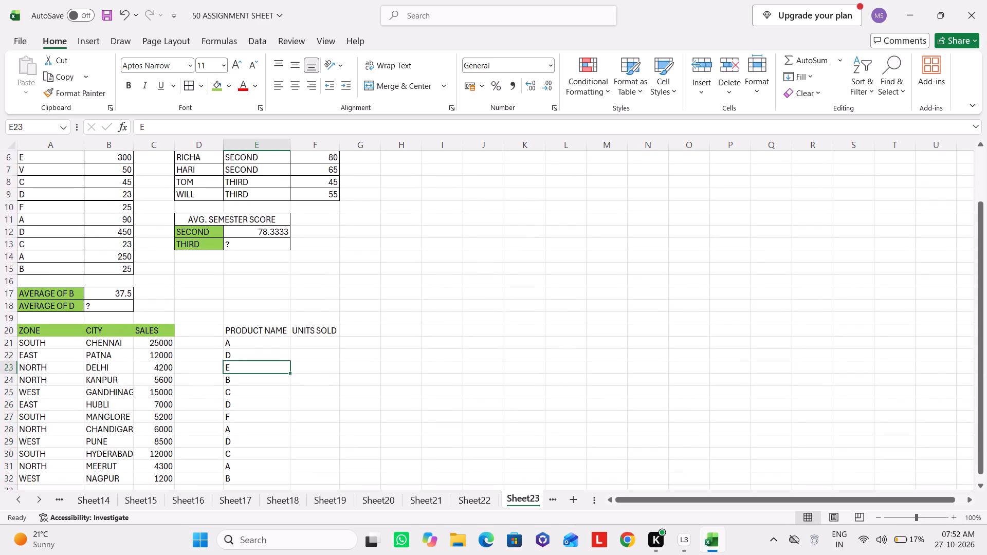
key("Up")
key("Up")
key("Right")
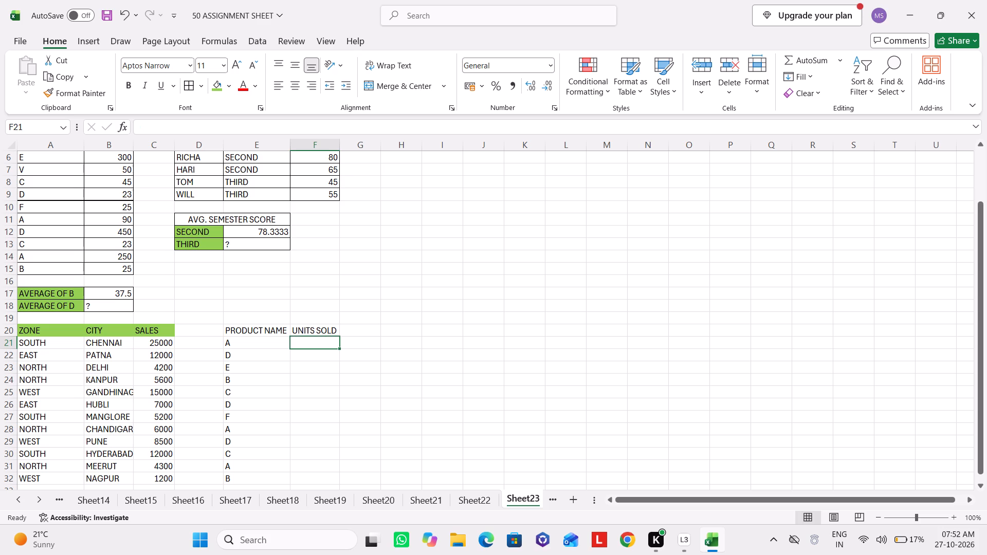
type("2250")
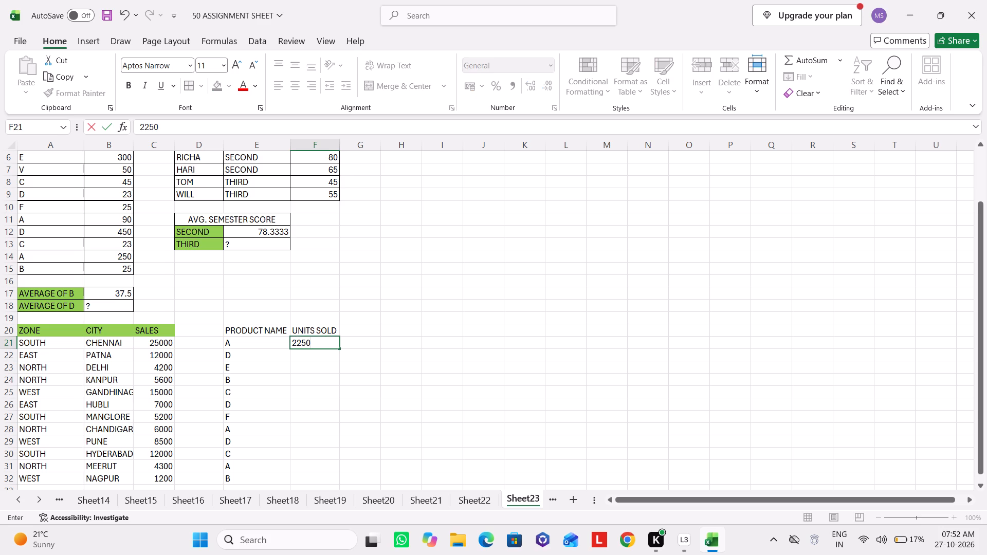
key("BackSpace")
key("Down")
key("BackSpace")
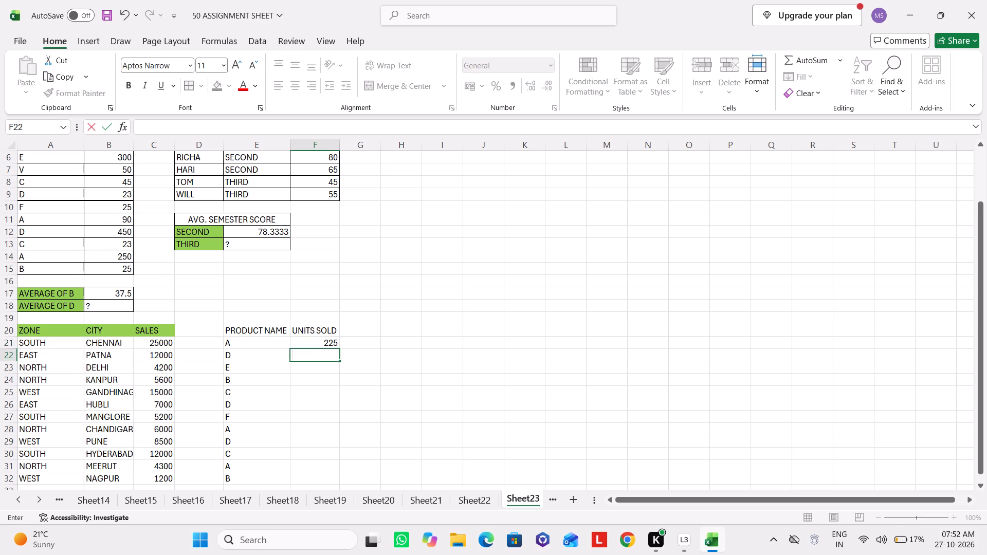
key("Up")
type("250")
key("Down")
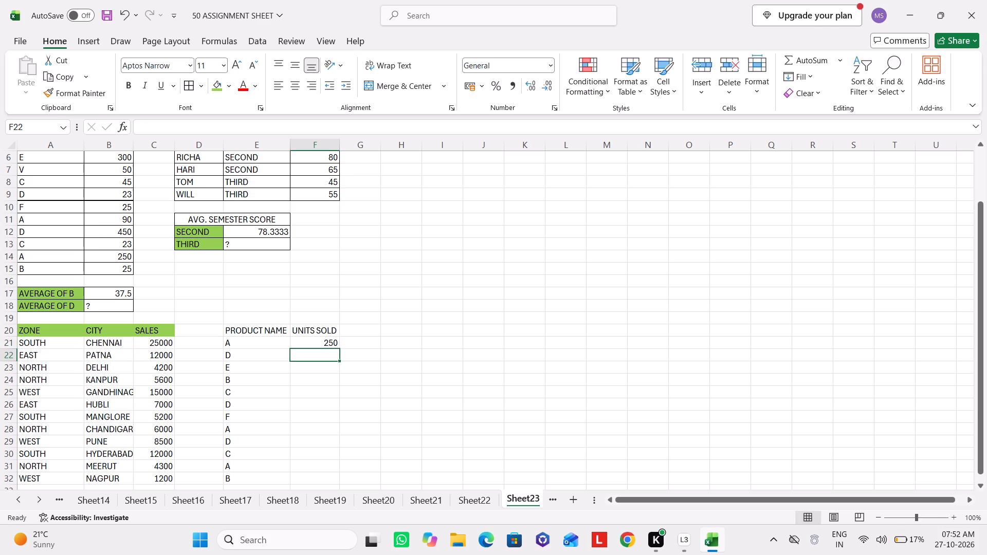
type("110")
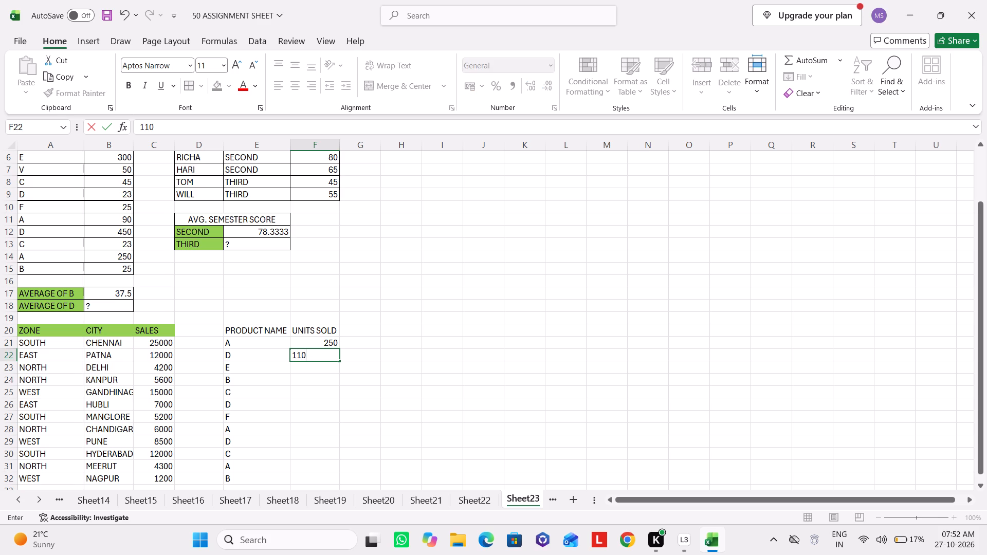
key("Down")
type("300")
key("Down")
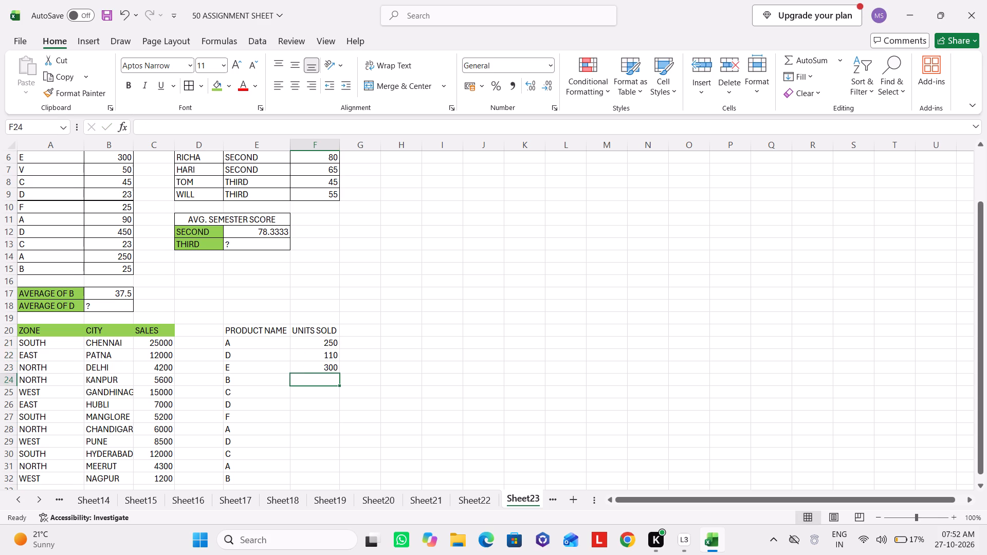
Enter the units sold 50, 45, 23 and 25 in F24:F27 for products B, C, D and F.
type("50")
key("Down")
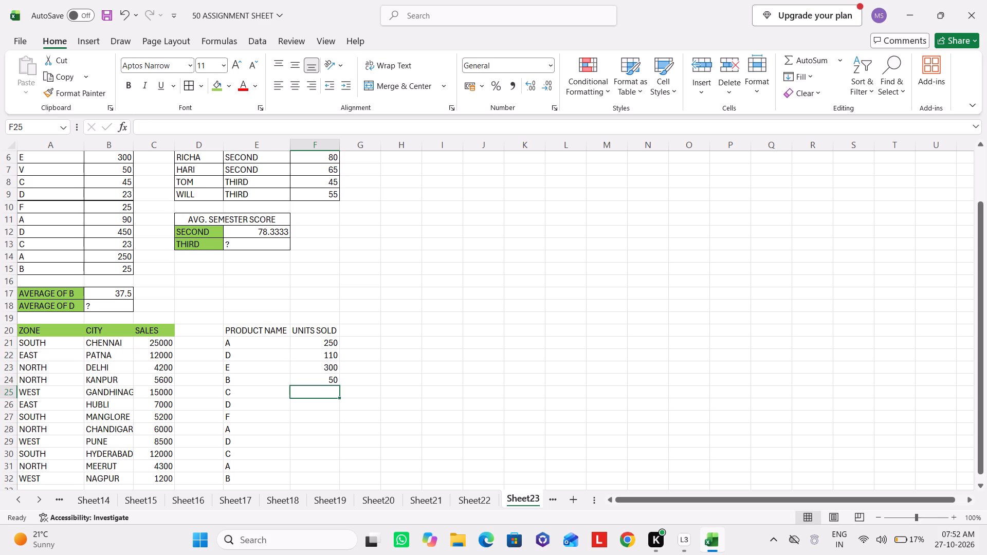
type("45")
key("Down")
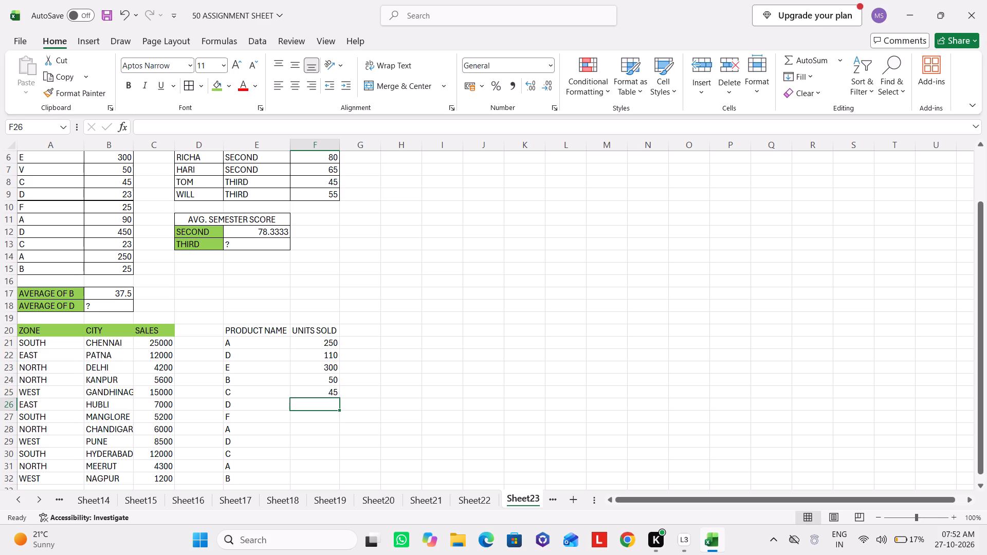
type("23")
key("Down")
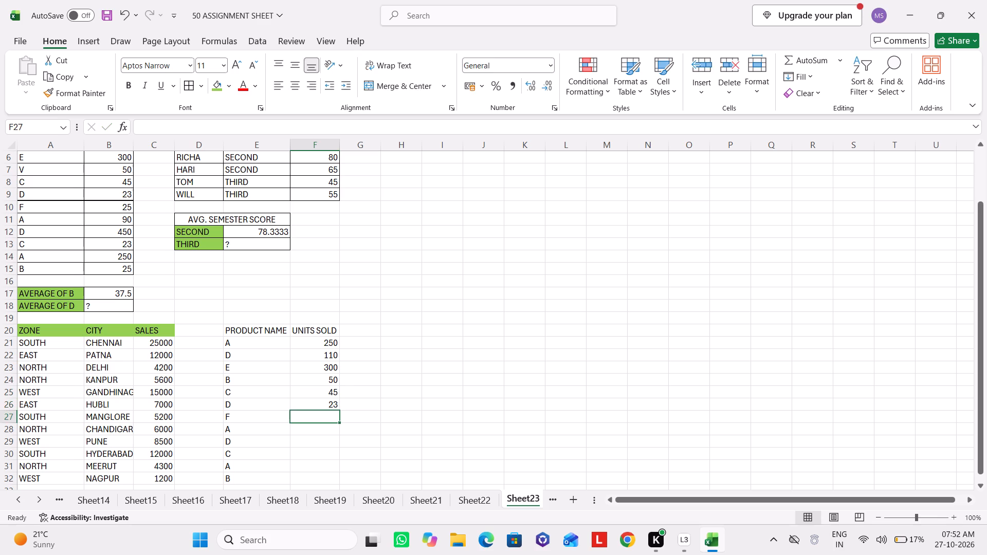
type("25")
key("Down")
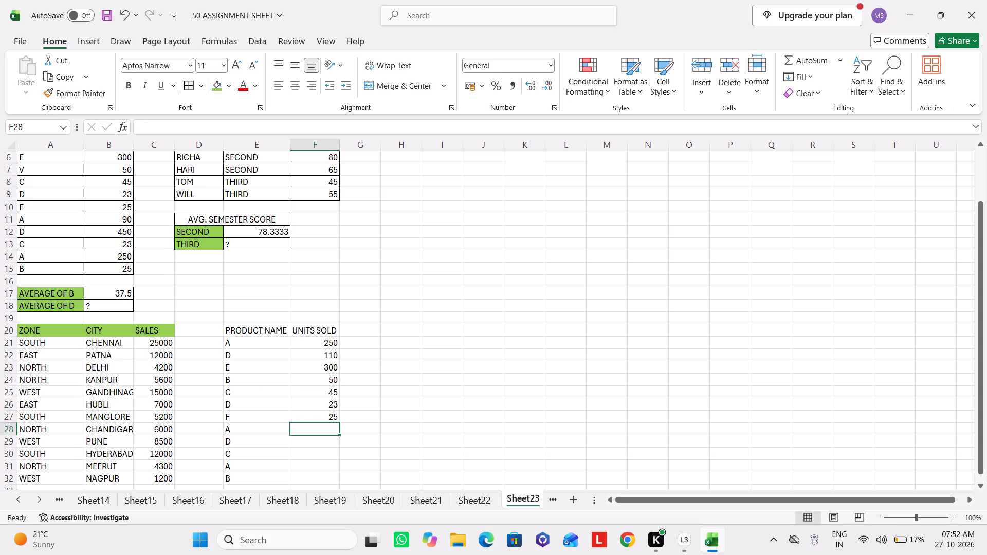
Enter the remaining units sold 90, 450, 23, 250 and 25 in F28:F32.
type("90")
key("Down")
type("450")
key("Down")
type("23")
key("Down")
type("250")
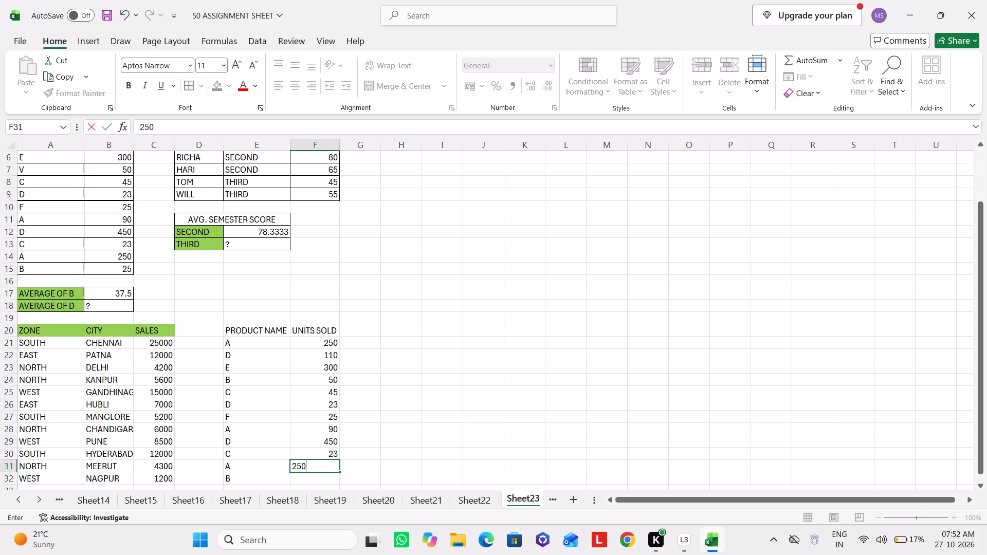
key("Down")
type("25")
Fill the PRODUCT NAME and UNITS SOLD headers in E20:F20 with the same green as the zone table's header.
scroll(257, 316, "down", 1)
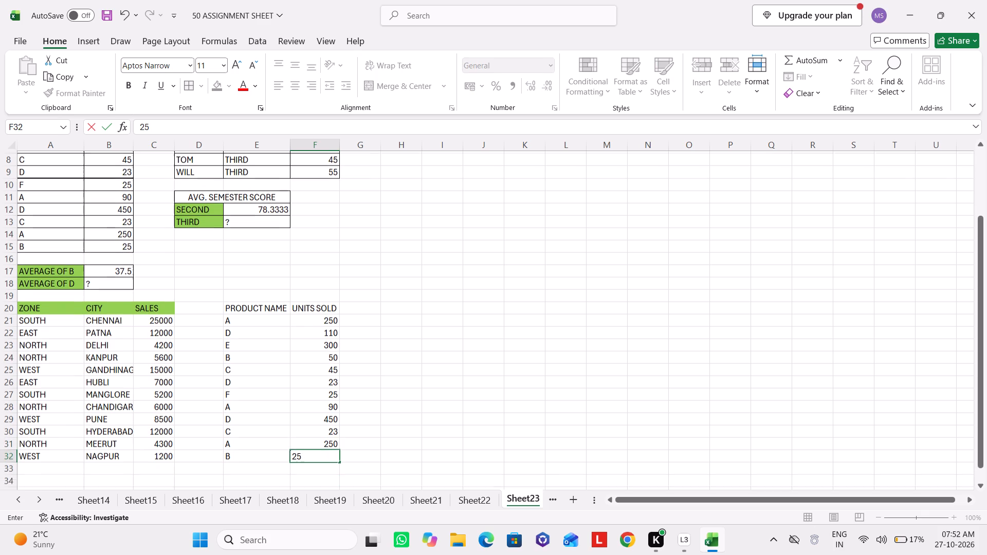
left_click_drag(240, 290, 317, 292)
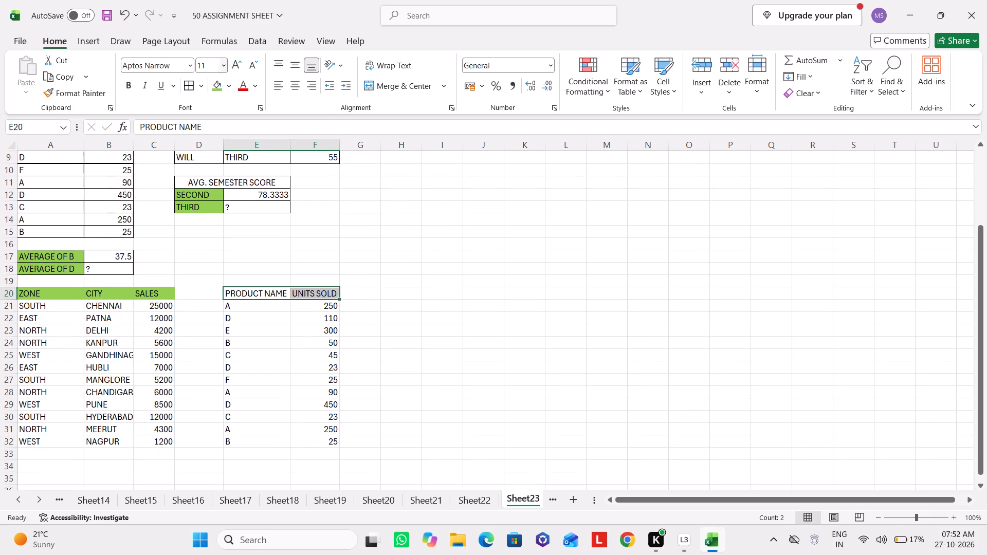
left_click(216, 86)
scroll(301, 249, "down", 1)
left_click(264, 307)
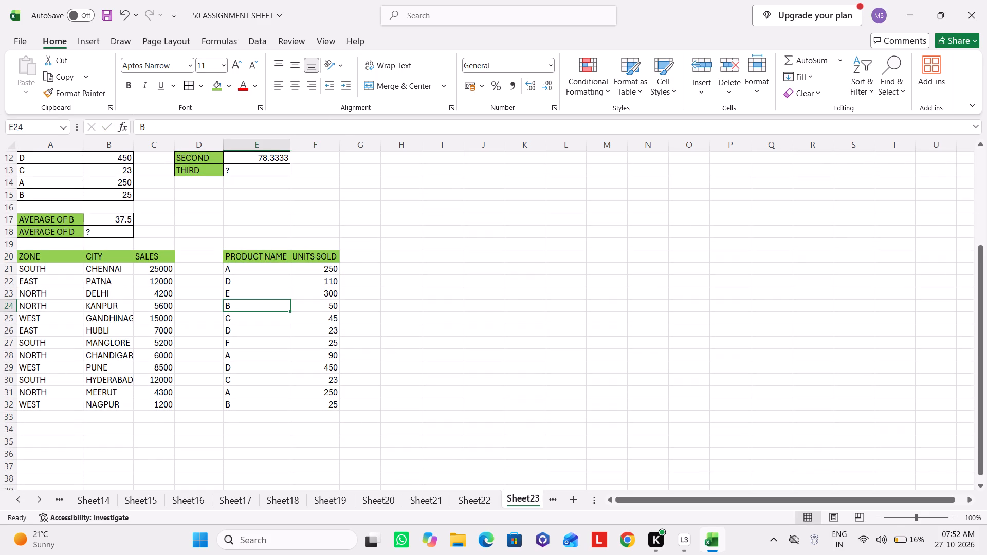
Apply all borders to the zone, city and sales table A20:C32 and to the product table E20:F32.
left_click_drag(24, 257, 163, 405)
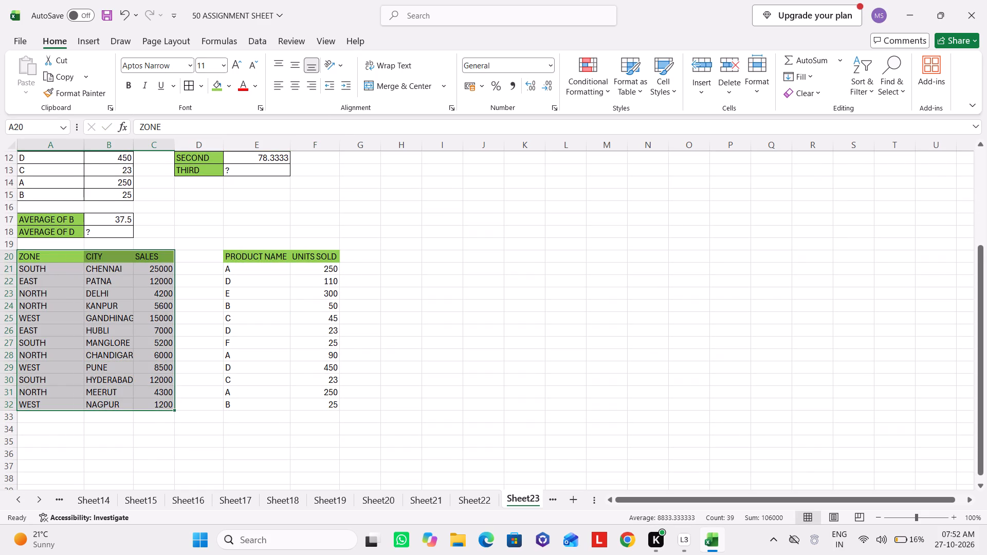
left_click(188, 84)
left_click_drag(240, 253, 327, 408)
left_click(182, 82)
left_click(360, 399)
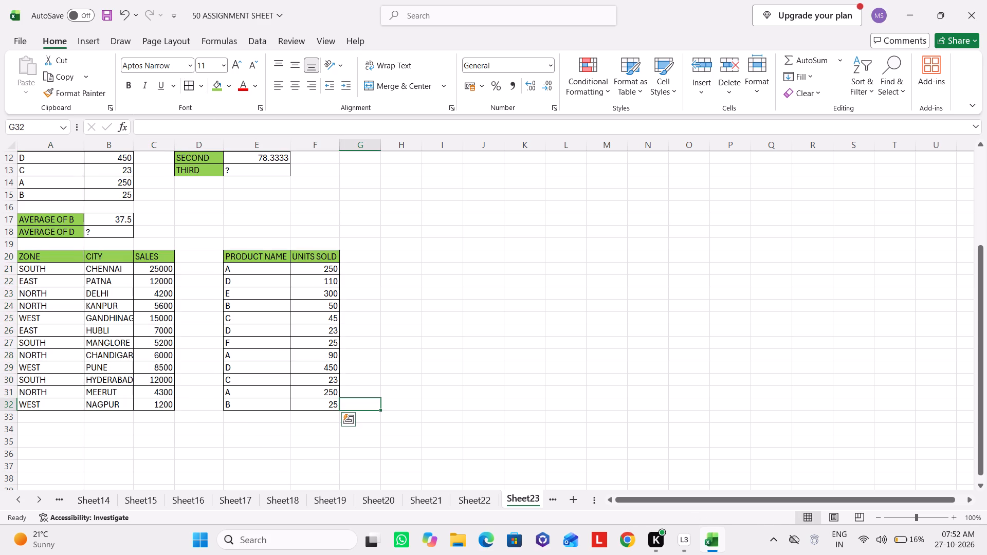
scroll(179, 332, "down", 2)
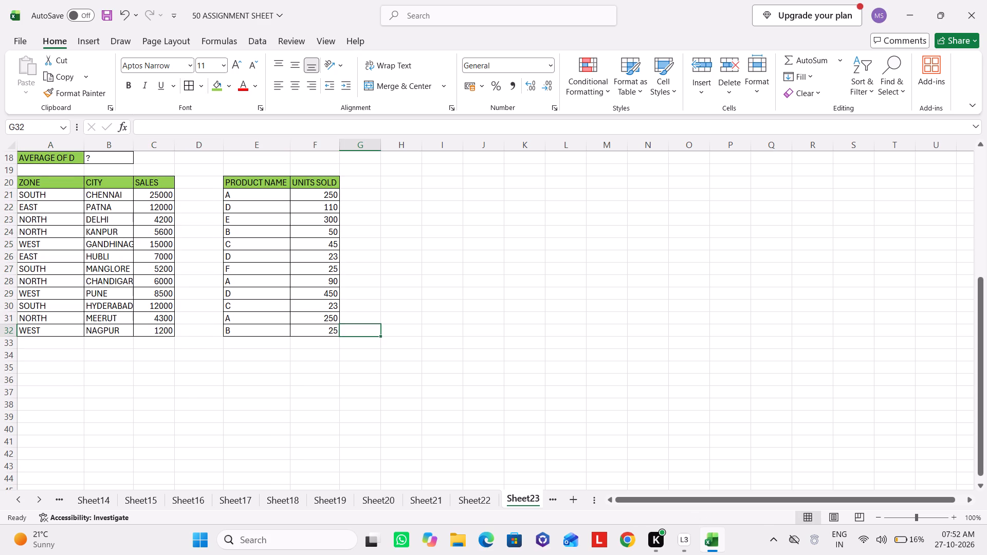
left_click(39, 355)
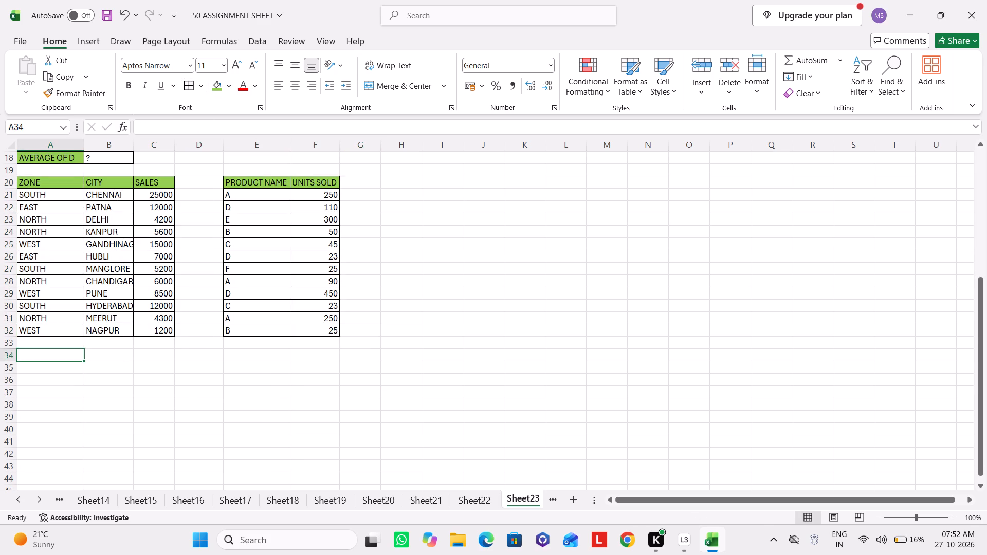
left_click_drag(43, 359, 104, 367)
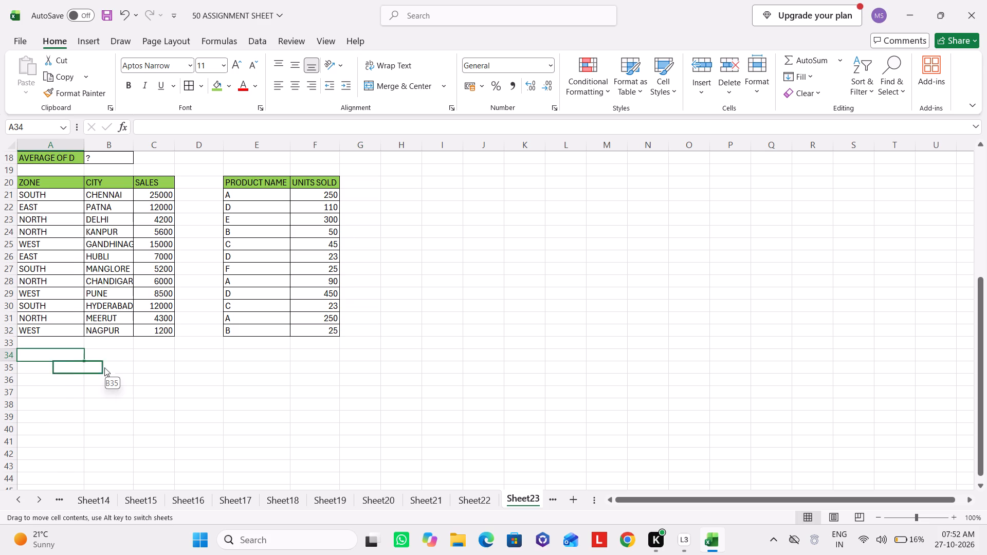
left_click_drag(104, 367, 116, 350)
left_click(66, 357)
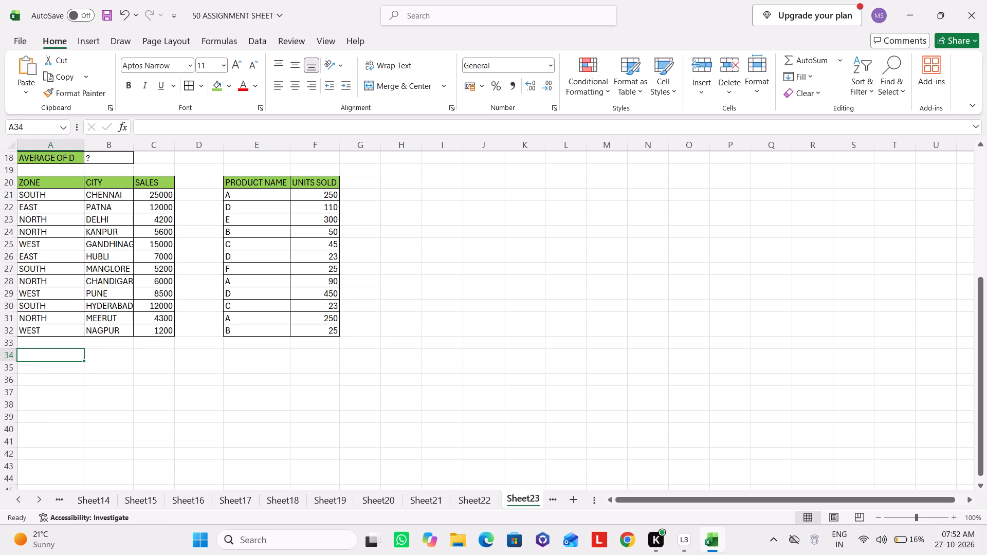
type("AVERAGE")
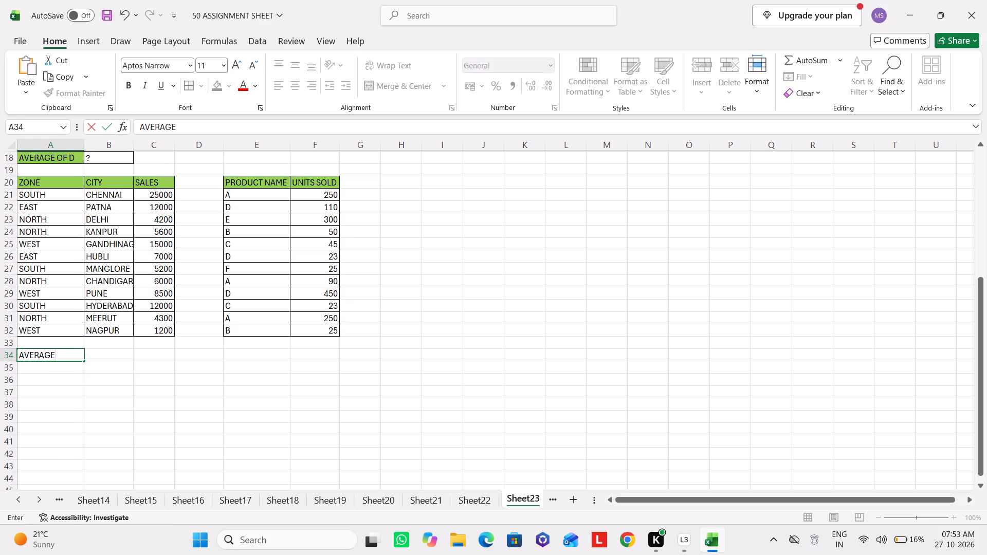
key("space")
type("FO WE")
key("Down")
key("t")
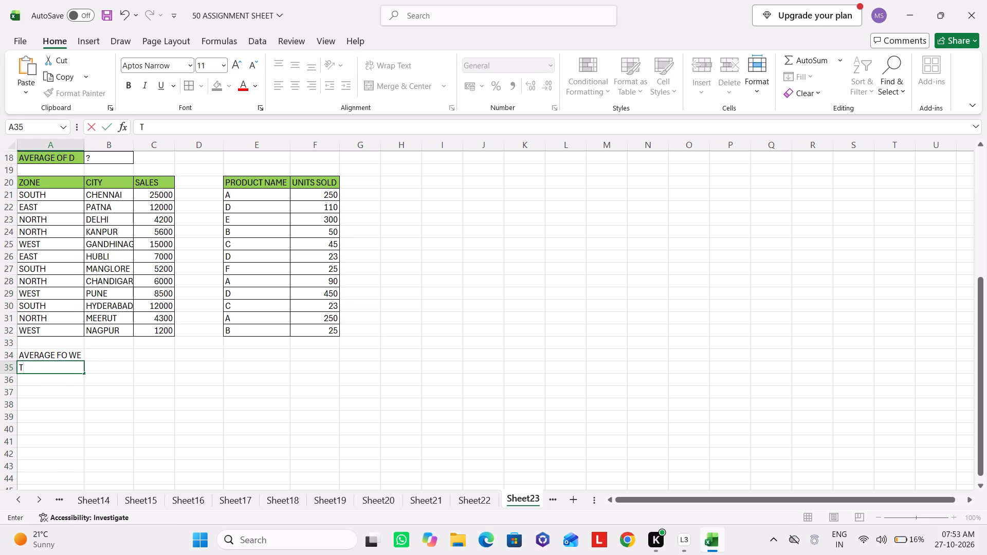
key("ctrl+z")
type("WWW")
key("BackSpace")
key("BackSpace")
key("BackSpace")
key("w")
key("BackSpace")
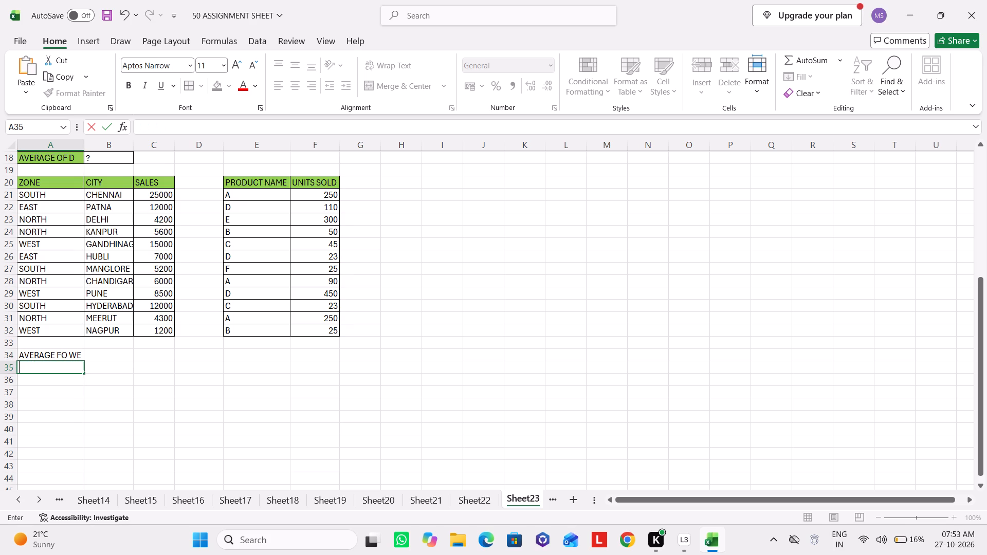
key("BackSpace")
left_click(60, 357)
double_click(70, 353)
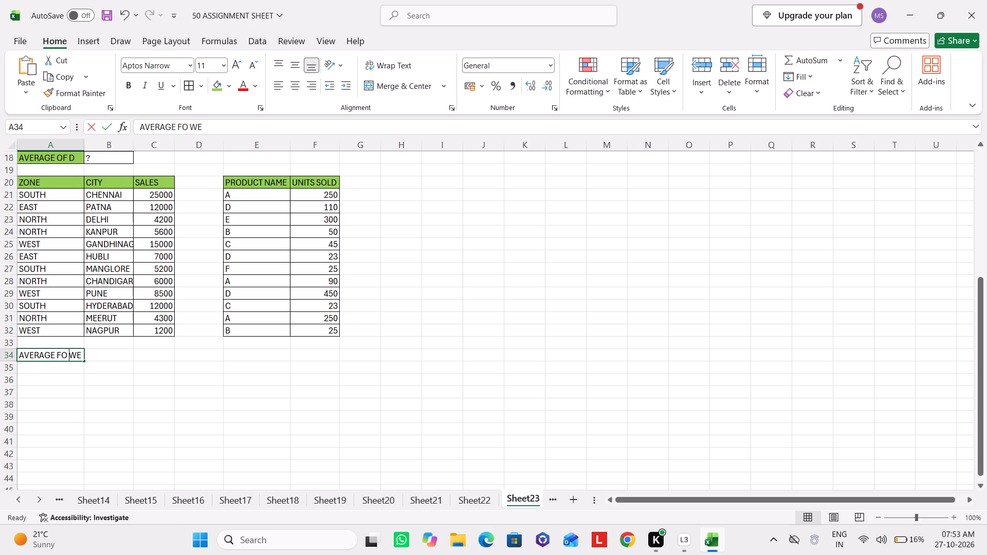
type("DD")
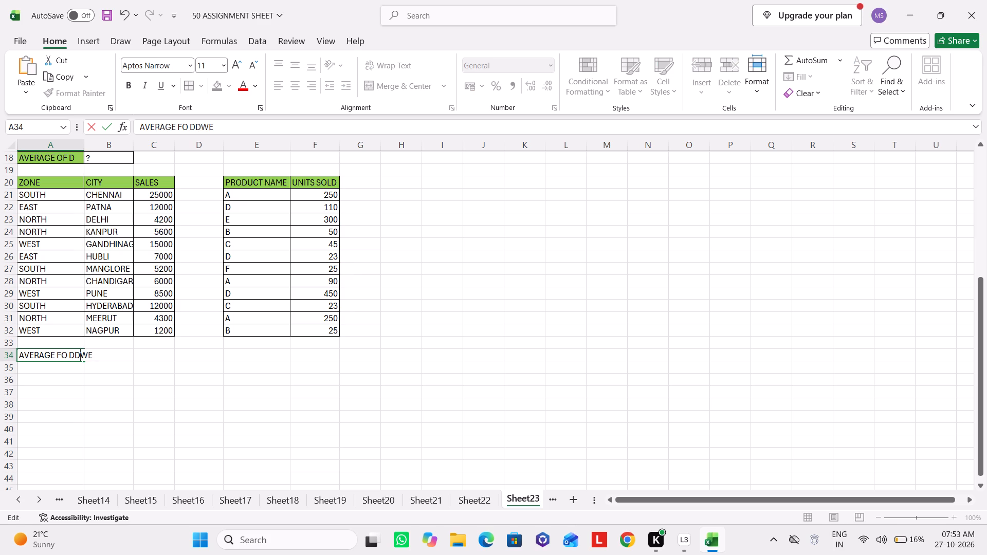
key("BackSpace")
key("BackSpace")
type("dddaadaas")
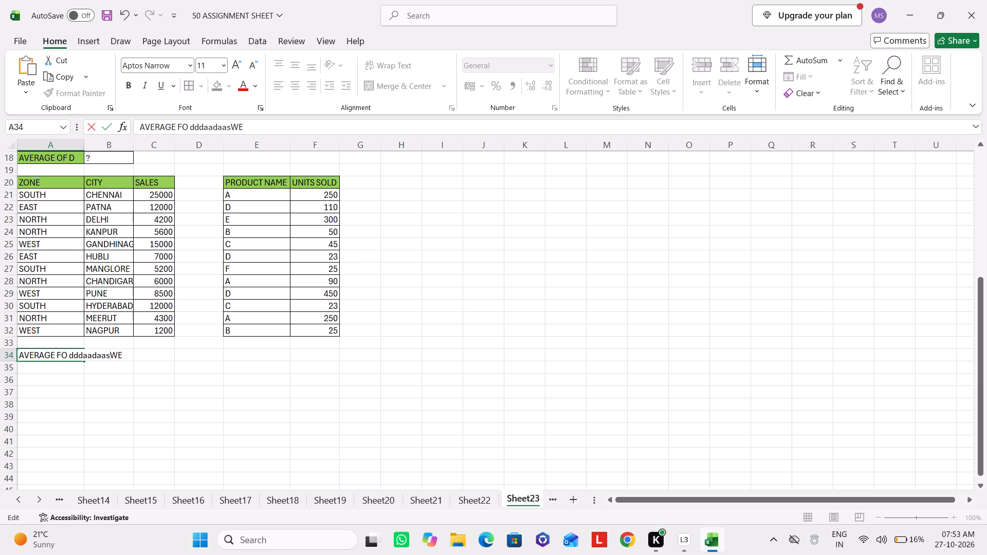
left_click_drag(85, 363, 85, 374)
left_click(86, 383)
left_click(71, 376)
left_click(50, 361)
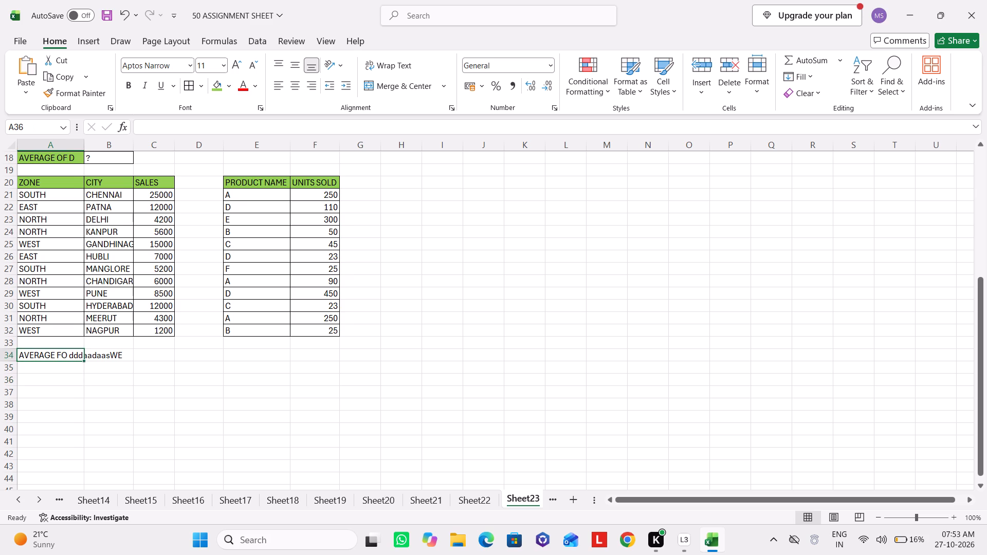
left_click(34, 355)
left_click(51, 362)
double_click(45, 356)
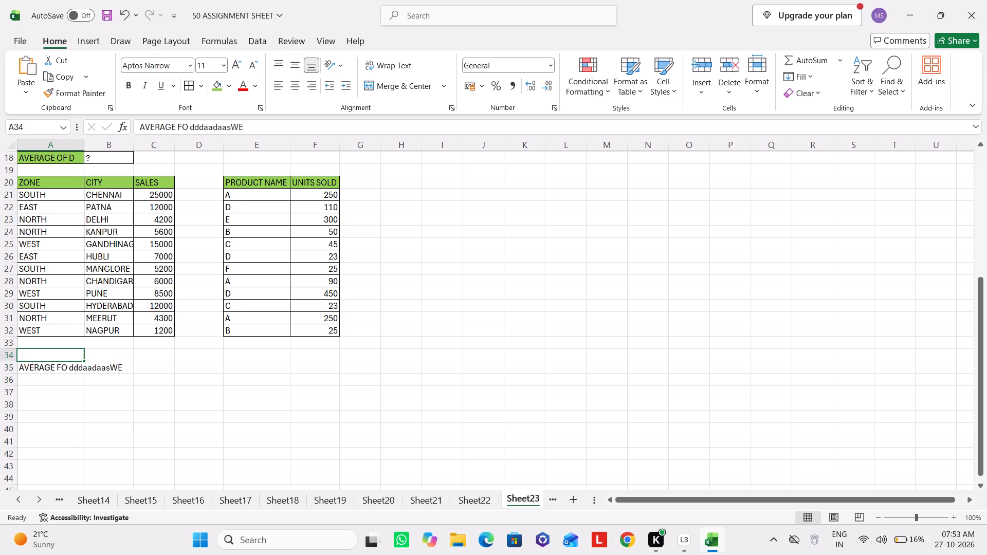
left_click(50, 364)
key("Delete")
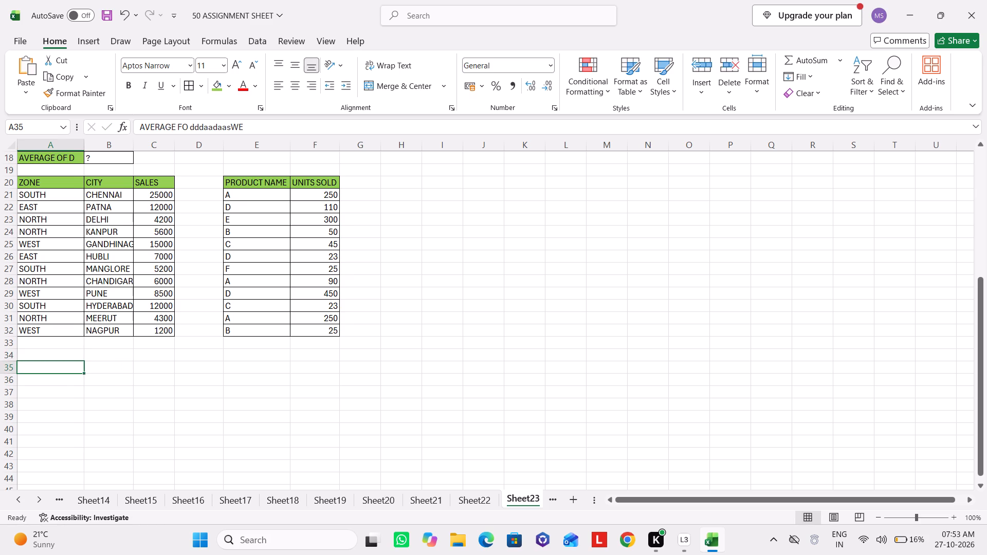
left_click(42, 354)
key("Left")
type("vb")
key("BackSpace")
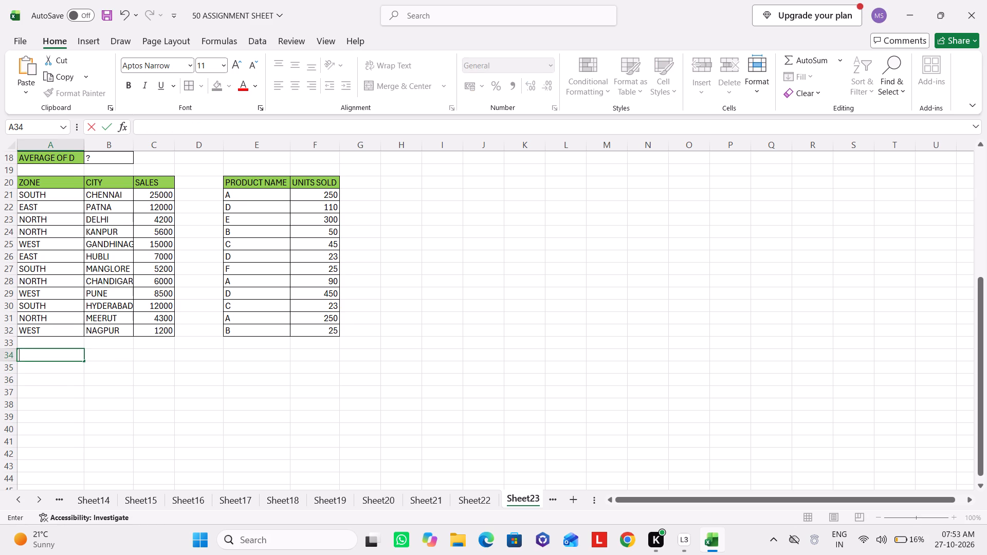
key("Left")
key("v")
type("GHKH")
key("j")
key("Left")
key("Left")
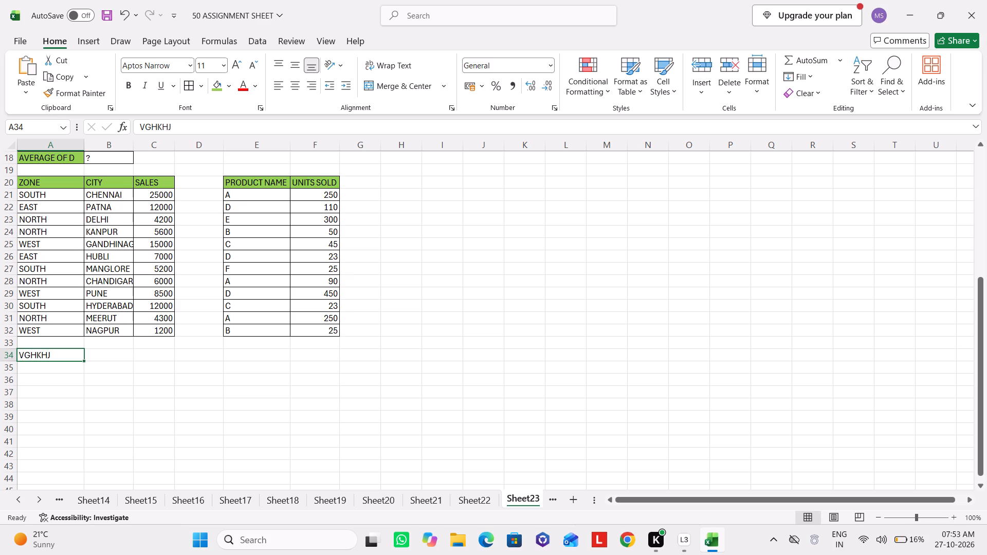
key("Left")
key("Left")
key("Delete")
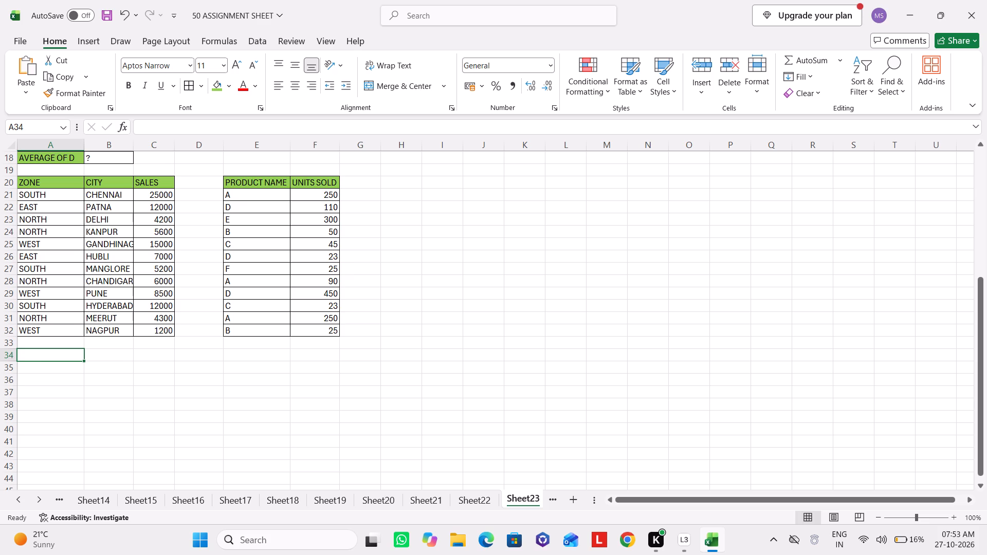
Enter the label AVERAGE OF WEST ZONE in A34 and merge and center it across A34:B34.
left_click(46, 362)
left_click(39, 354)
type("AVERAGE")
key("space")
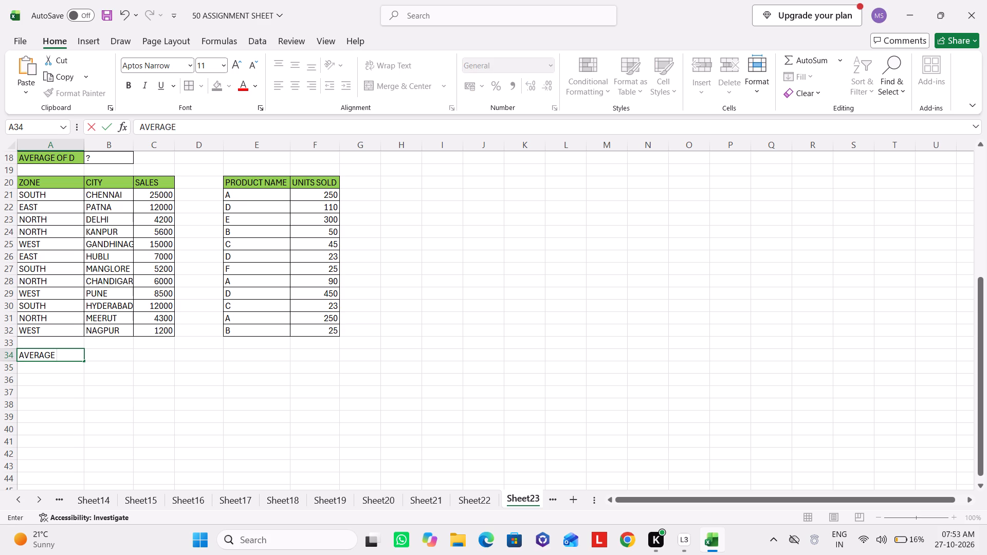
type("OF WST")
key("BackSpace")
key("BackSpace")
type("EST")
key("space")
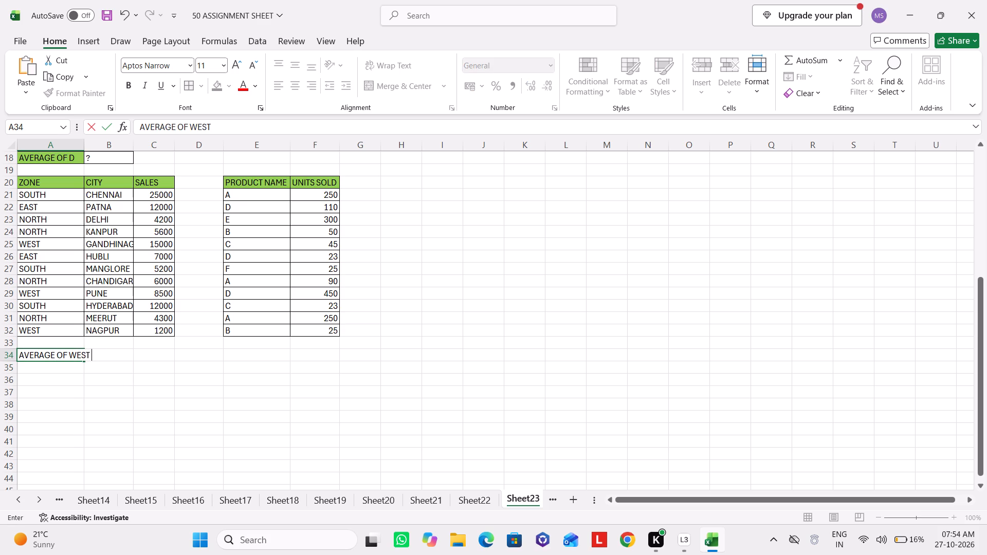
type("ZONE")
key("shift+Right")
type("HMC")
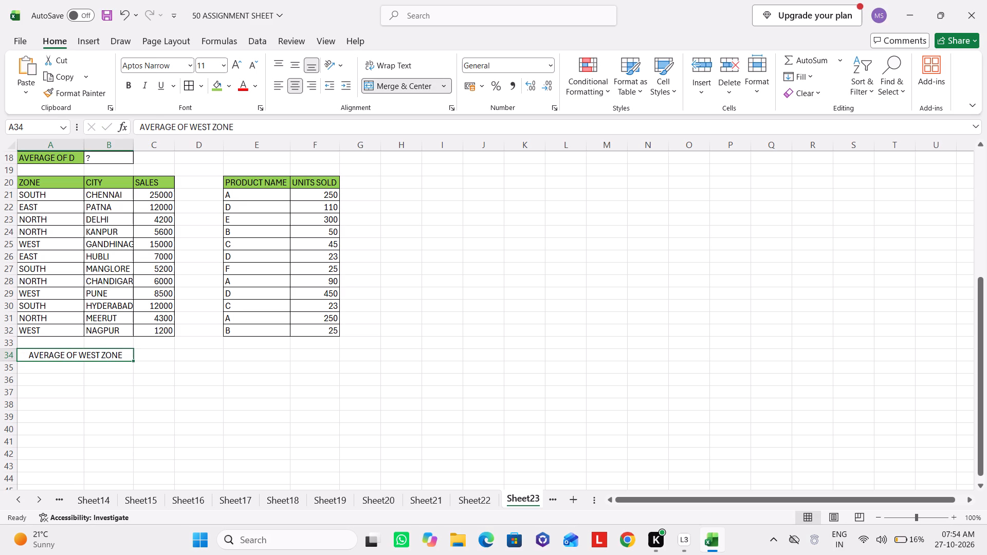
Merge and center A35:B35 below the AVERAGE OF WEST ZONE label and enter 8233.33 in it.
key("Down")
key("shift+Right")
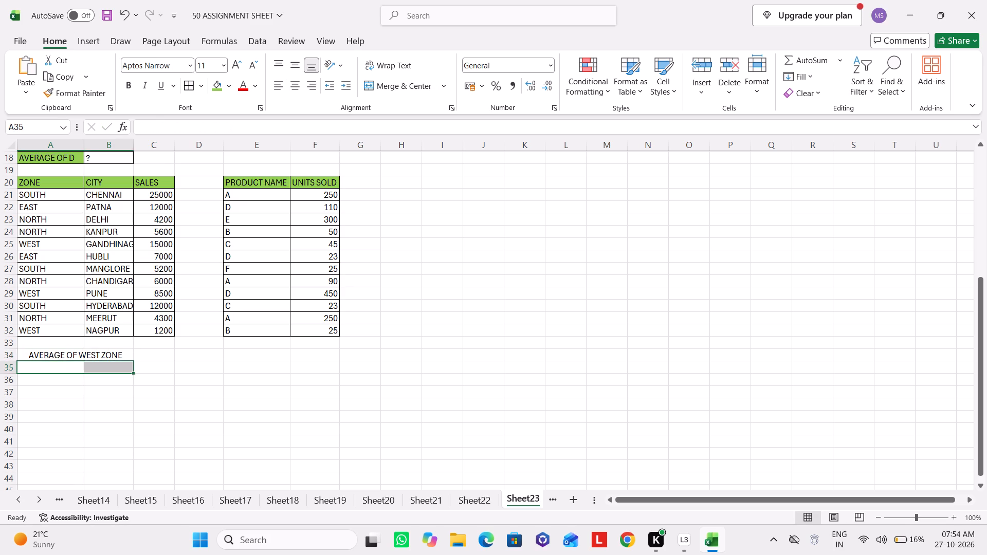
type("HMC")
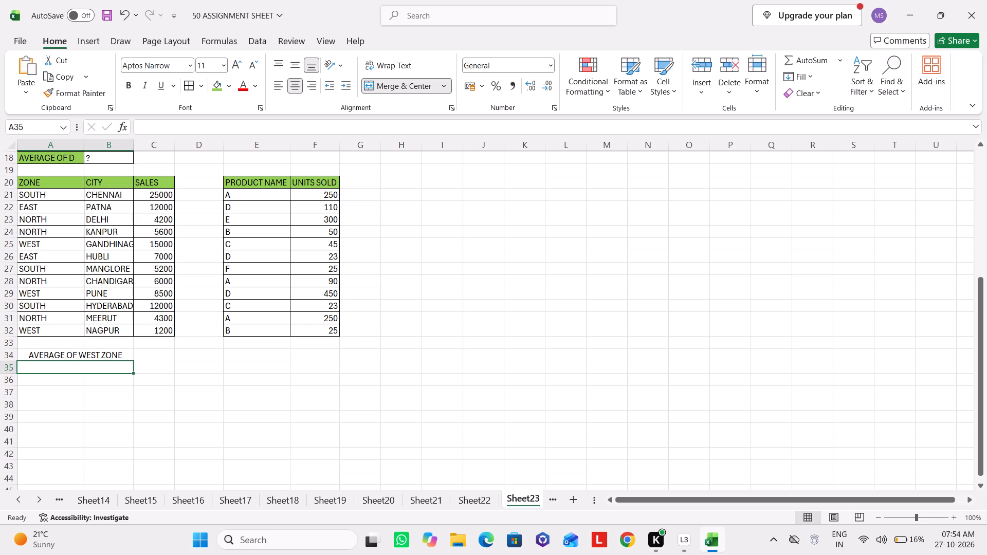
type("8233.")
type("33")
Fill the AVERAGE OF WEST ZONE label in A34 with the same green as the table headers.
key("Up")
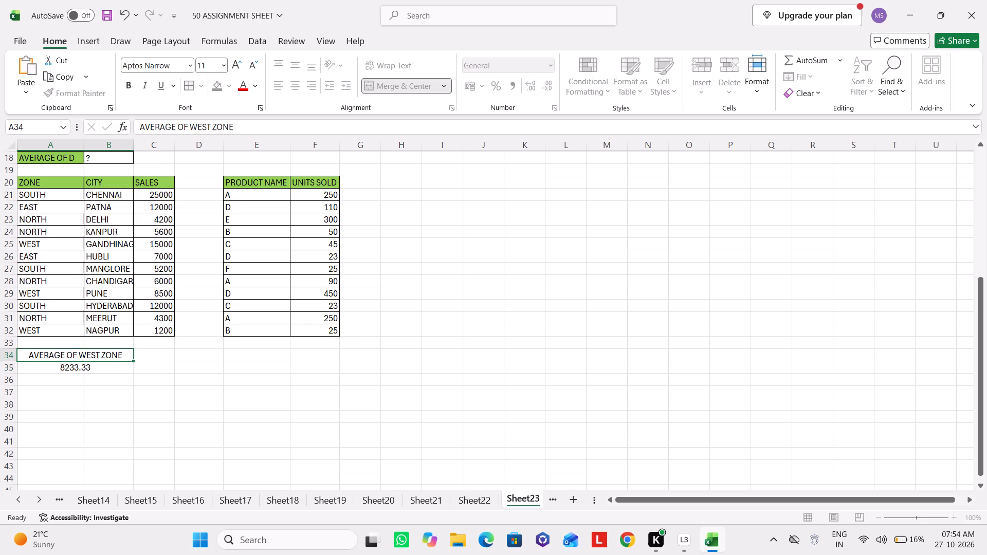
left_click(217, 87)
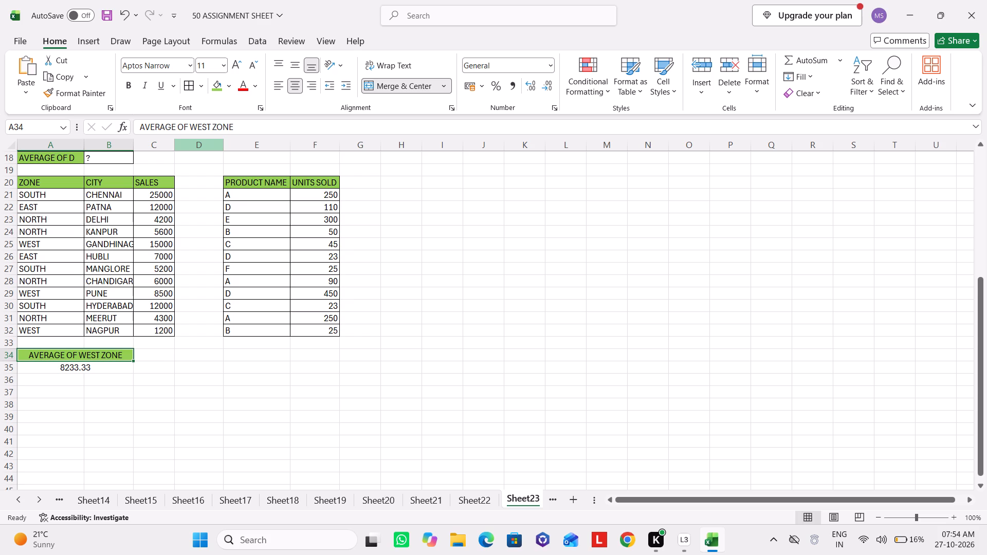
Enter the label AVERAGE OF UNITS SOLD ABOVE 250 in E34 and merge and center it across E34:G34.
left_click(232, 357)
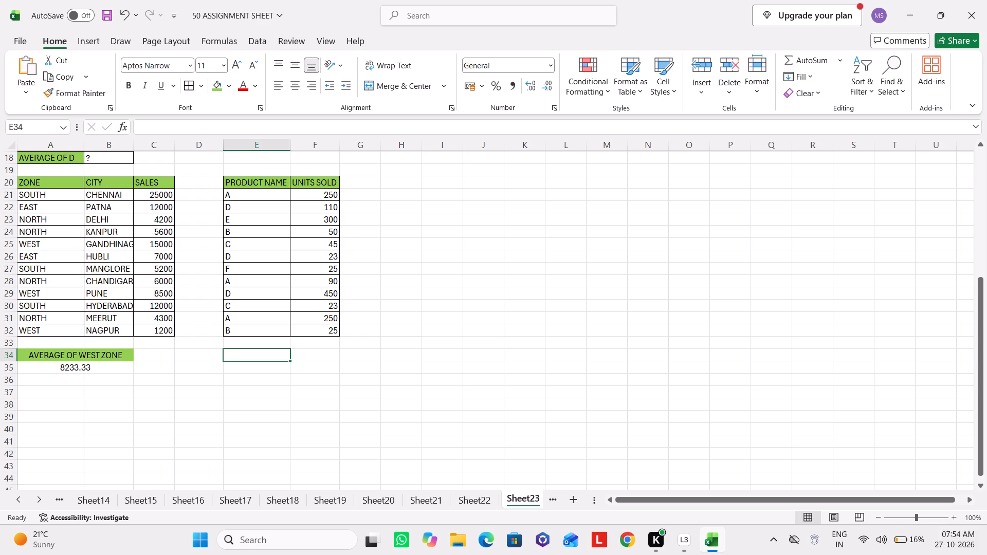
key("a")
type("VERAGE")
key("space")
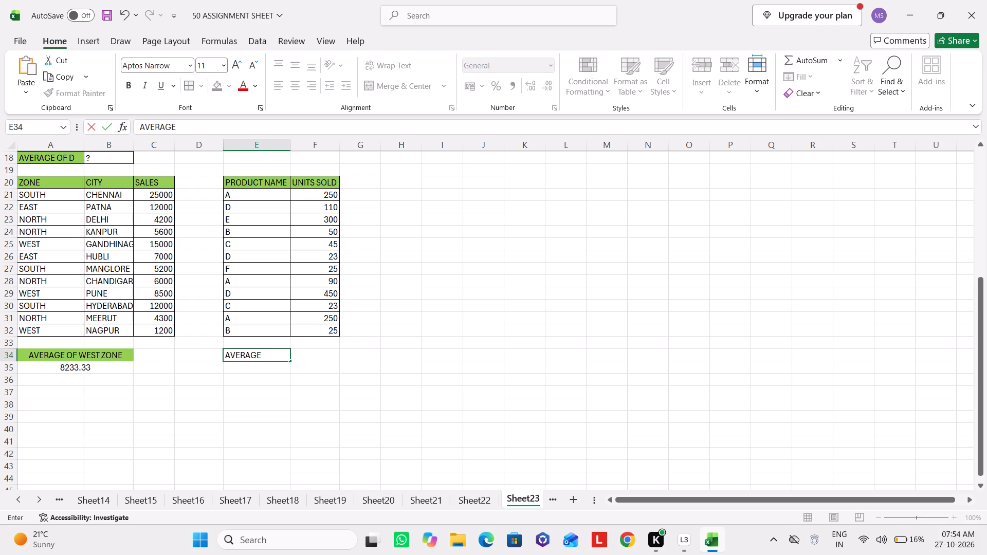
type("OF UNITS")
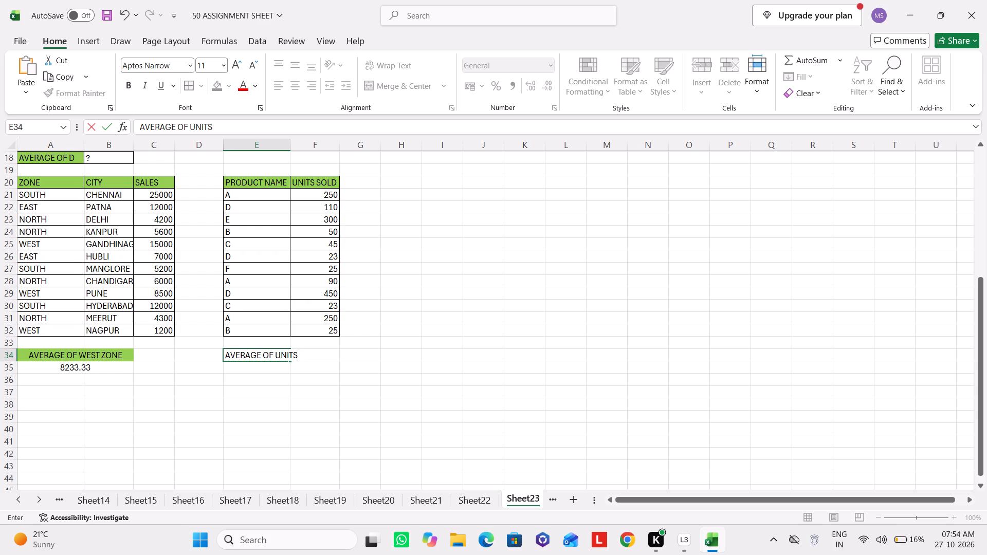
key("space")
type("SOLD ABL")
key("BackSpace")
type("OVE")
key("space")
type("250")
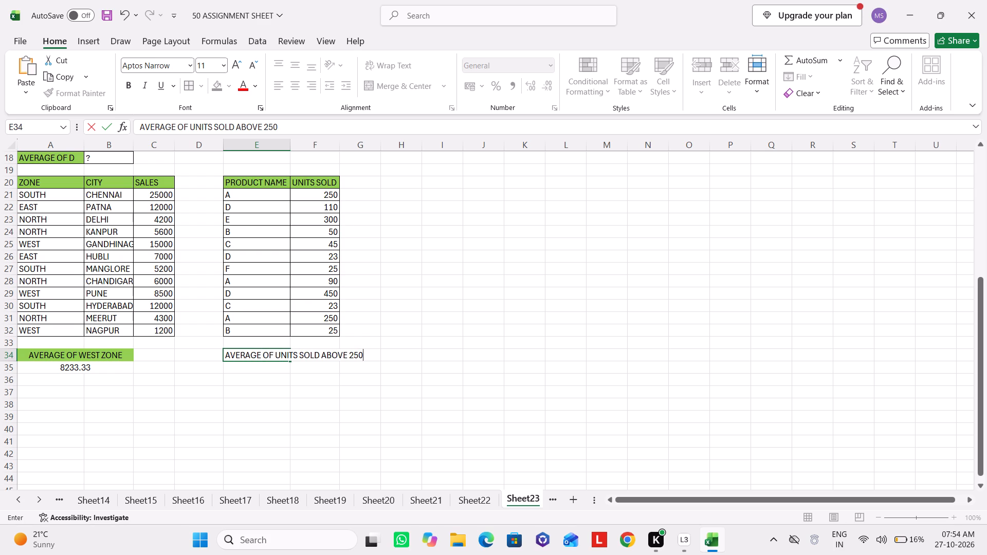
key("shift+Right")
key("shift+Right")
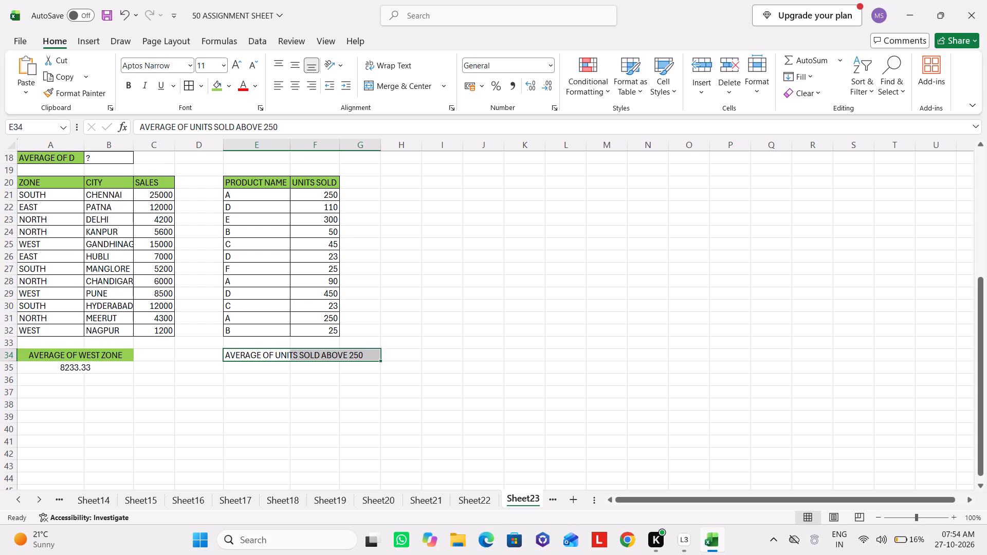
type("HMC")
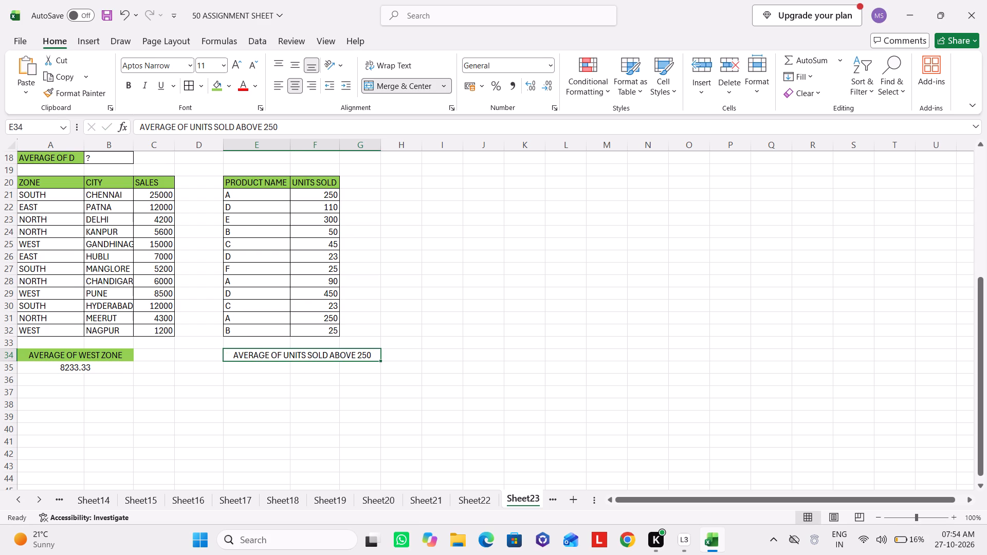
Enter the label AVERAGE OF UNITS SOLD BELOW 100 in E35 and merge and center it across E35:G35.
key("Down")
type("AV")
key("ctrl+e")
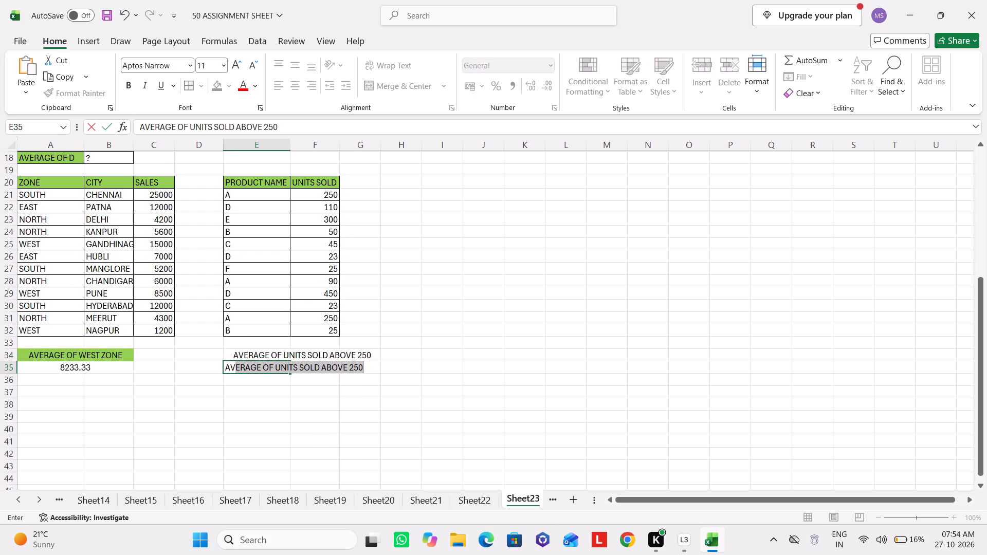
type("RA")
key("BackSpace")
key("BackSpace")
type("ERAGE OF UNITS SOLD BELOW 100")
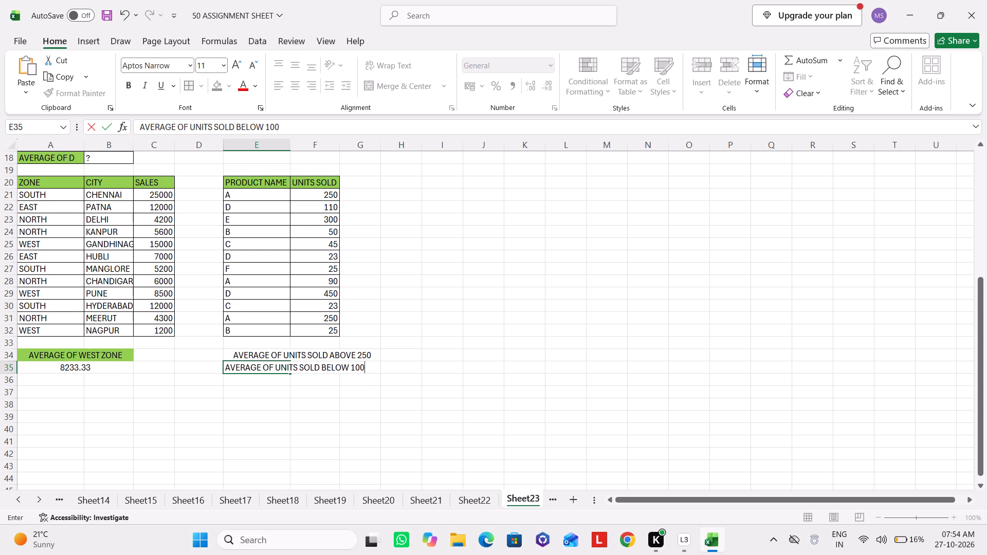
key("shift+Right")
key("shift+Right")
type("HMC")
Enter 375 in H34 and a question mark in H35 beside the two units-sold average labels.
left_click(394, 346)
left_click(399, 354)
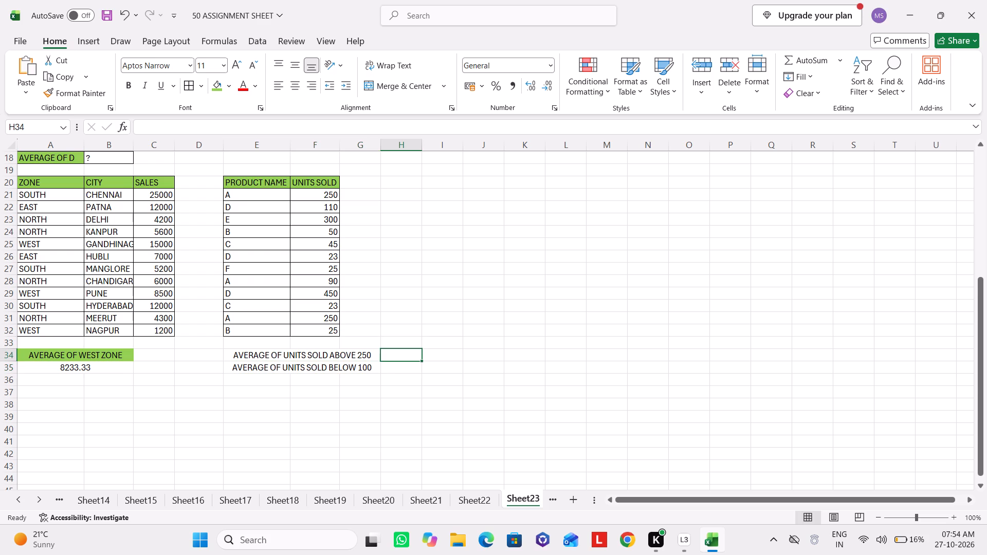
type("375")
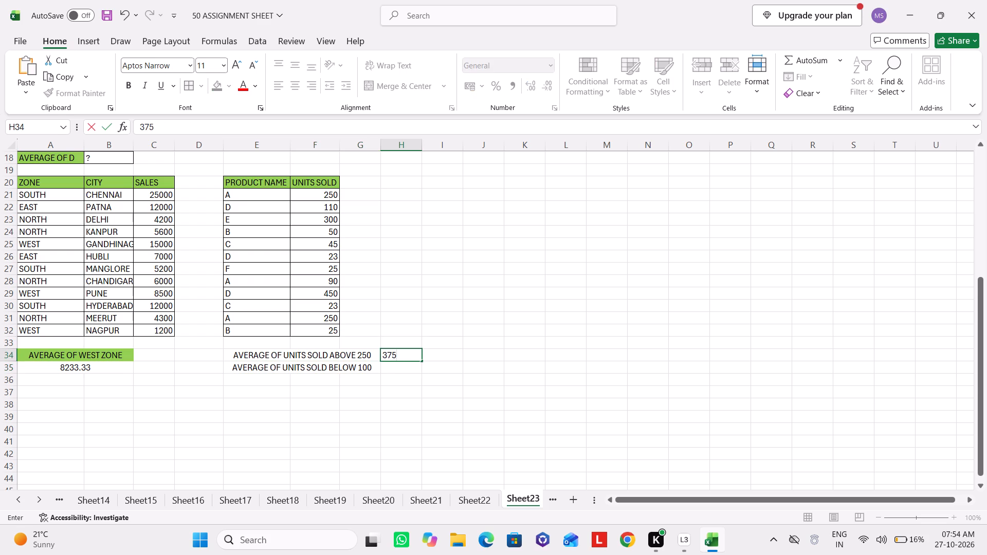
key("Down")
key("shift+question")
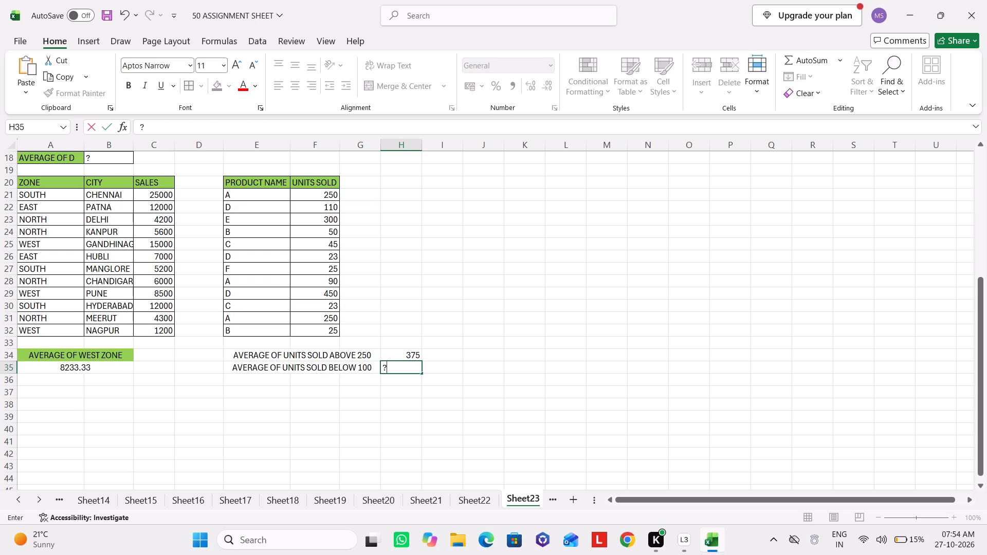
Apply all borders to the units-sold average block E34:H35.
left_click_drag(244, 351, 416, 369)
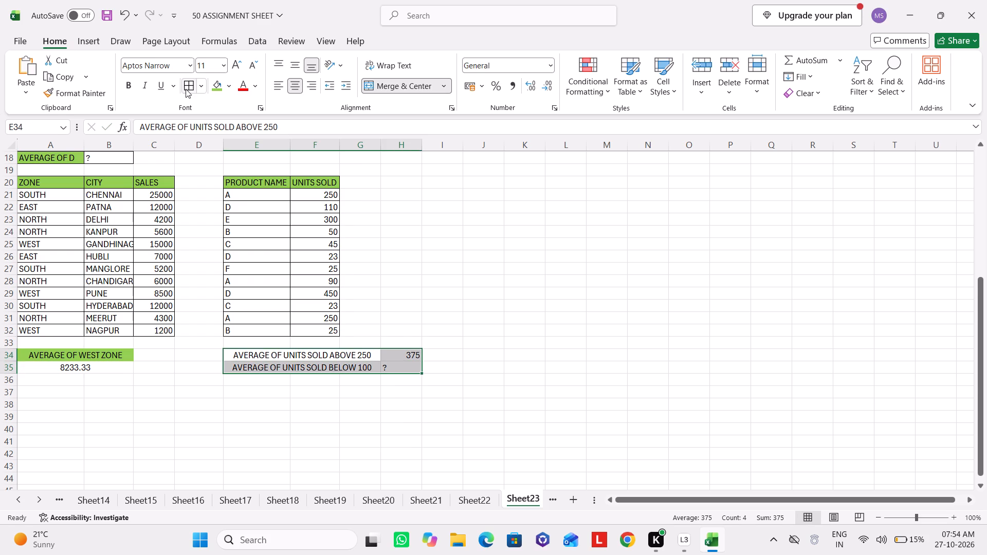
left_click(186, 89)
Fill the two units-sold average labels in E34:G35 with the same green as the headers.
left_click(354, 371)
left_click_drag(302, 350, 305, 361)
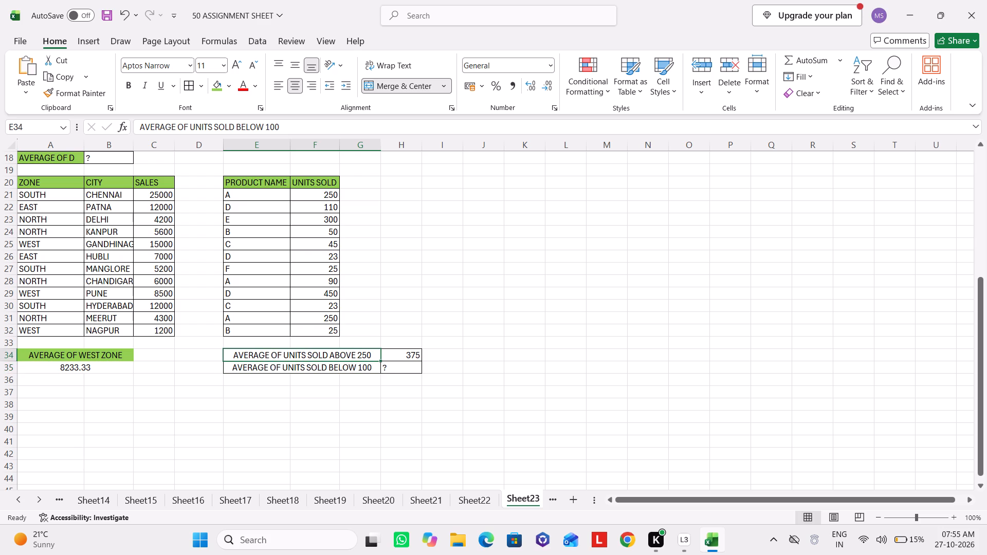
left_click_drag(305, 361, 305, 362)
left_click(213, 77)
left_click(218, 85)
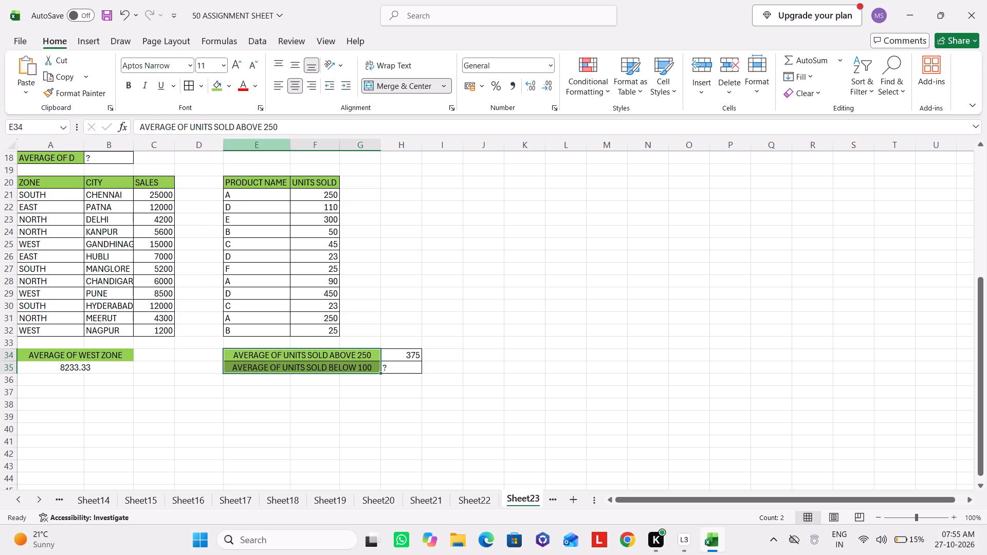
left_click(468, 409)
Check over the completed Assignment 24 sheet and save the workbook.
scroll(356, 397, "up", 10)
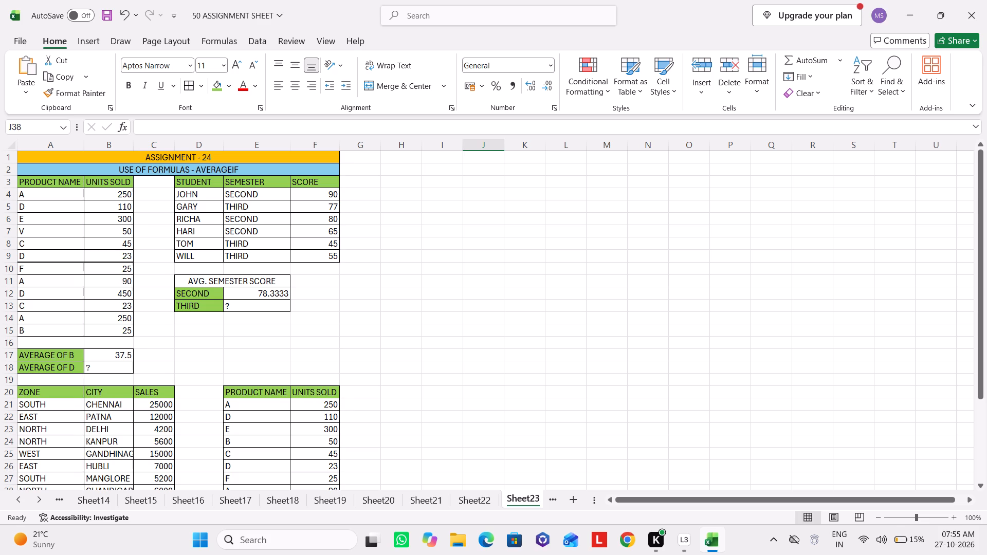
scroll(141, 314, "down", 3)
scroll(194, 317, "down", 3)
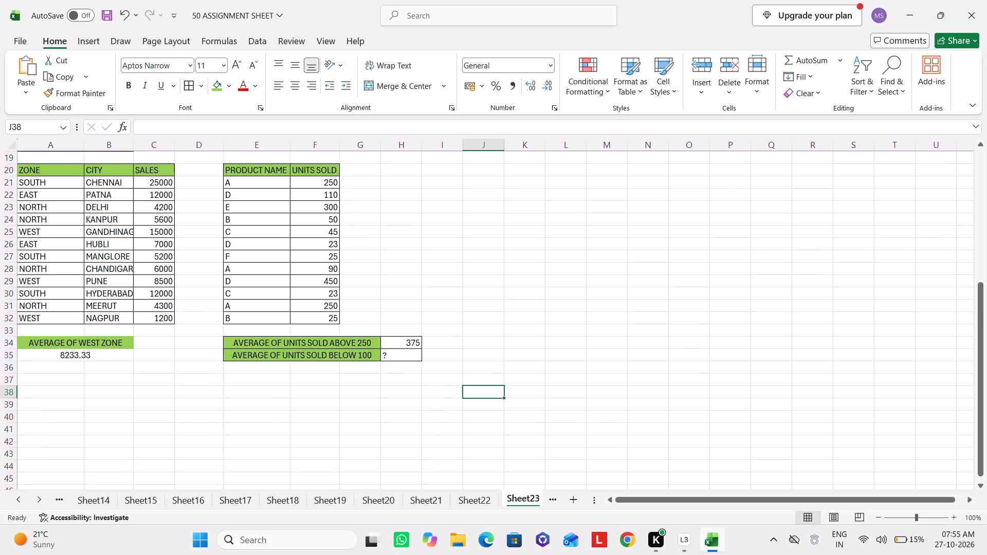
key("ctrl+s")
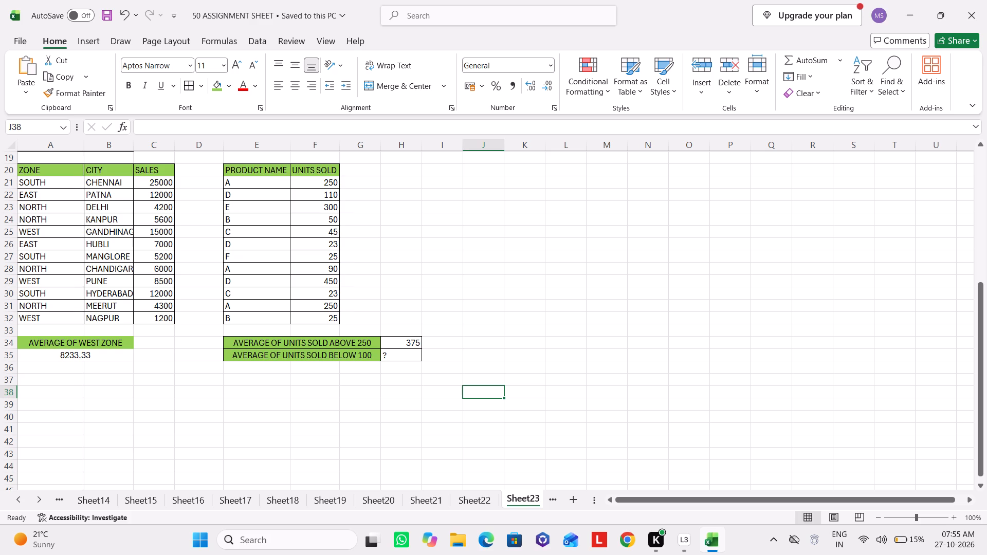
Add a new blank worksheet after Sheet23.
left_click(554, 496)
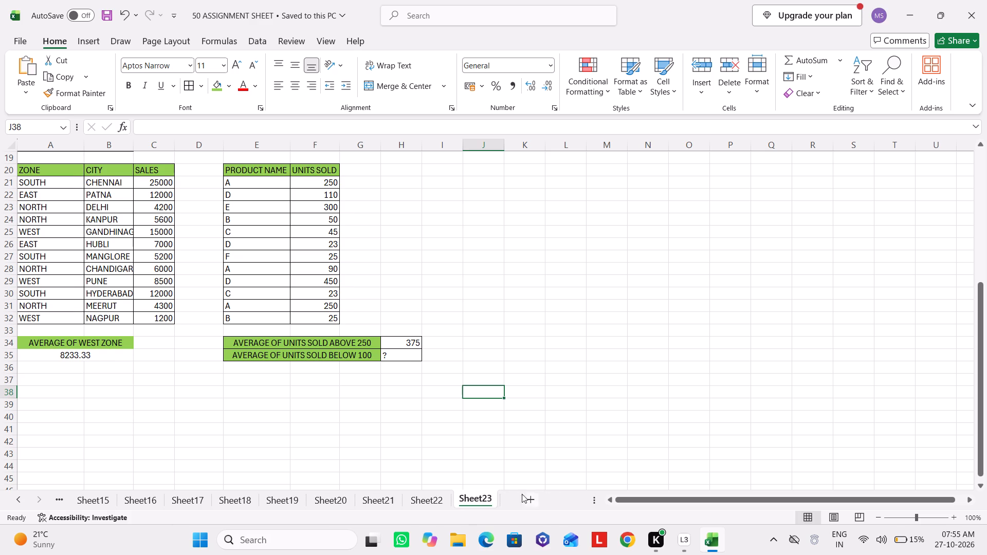
scroll(515, 458, "up", 8)
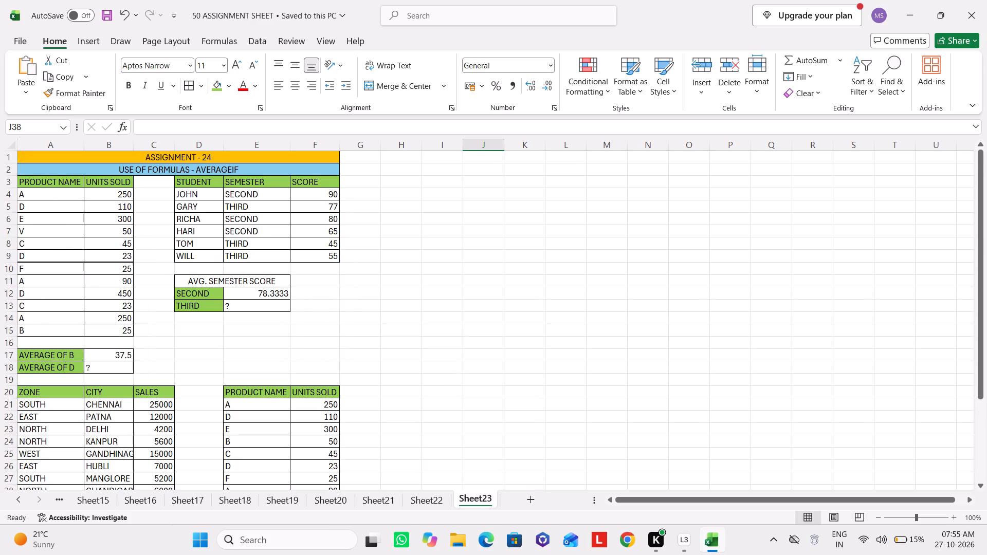
scroll(480, 454, "up", 2)
scroll(489, 452, "down", 2)
scroll(518, 493, "down", 1)
left_click(532, 501)
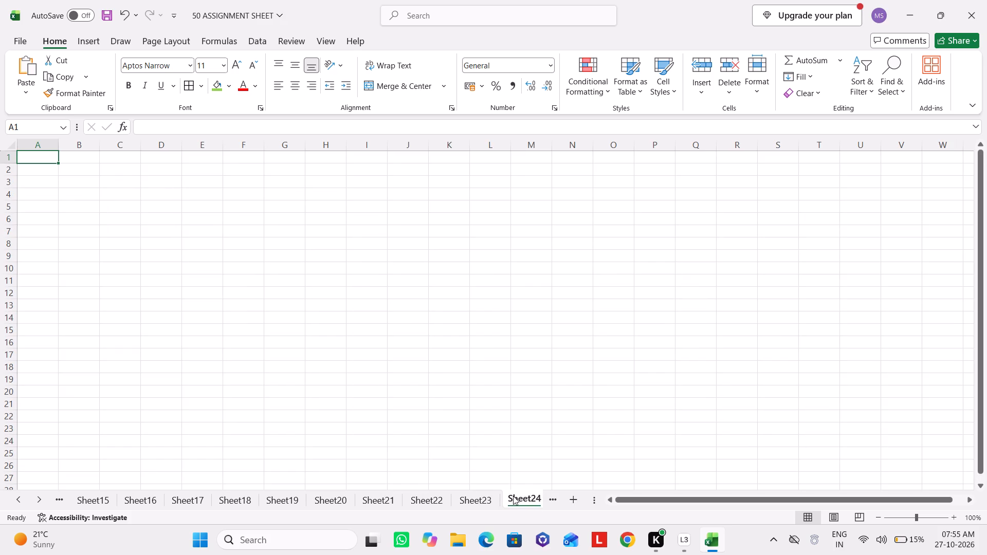
scroll(185, 286, "up", 3)
Merge and center A1:G1 on the new sheet and enter the title ASSIGNMENT - 26.
key("shift+Right")
key("shift+Right")
key("shift+Right")
key("shift+Right")
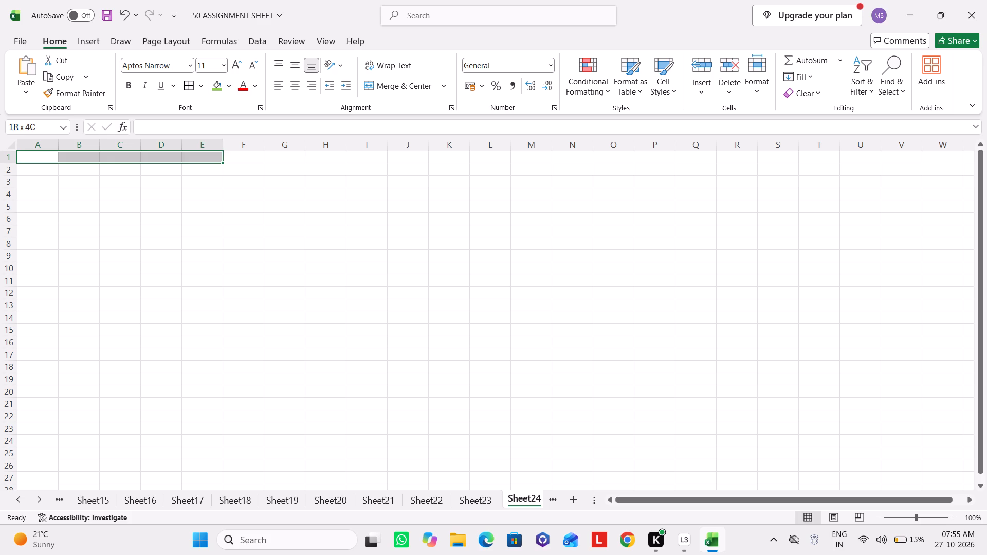
key("shift+Right")
key("shift+Right")
type("HMCASSIGNMENT - 26")
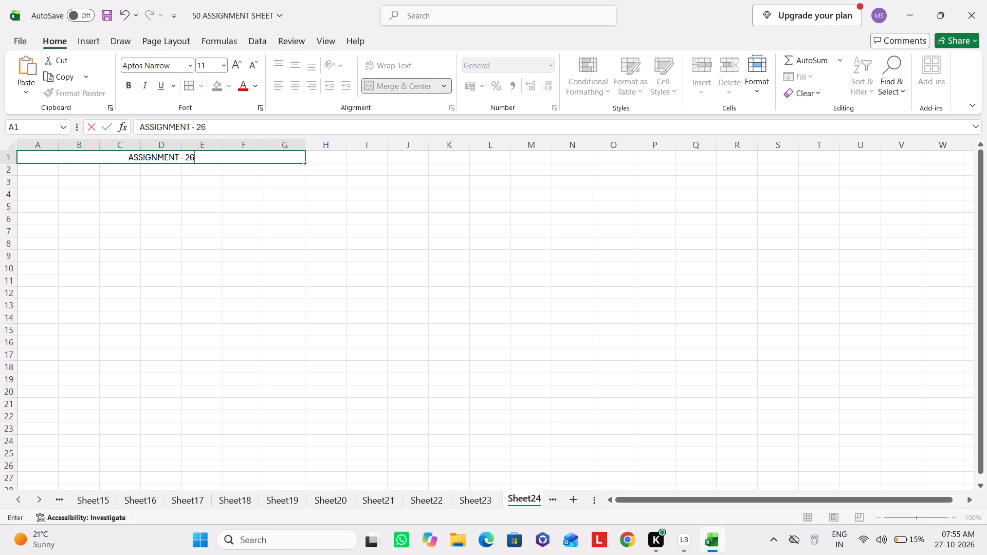
Merge and center A2:G2 and enter the subtitle USE OF IF AND VLOOKUP - COMPARE LIST 1 TO LIST 2.
key("Down")
key("shift+Right")
key("shift+Right")
key("shift+Right")
key("shift+Right")
key("shift+Right")
key("shift+Right")
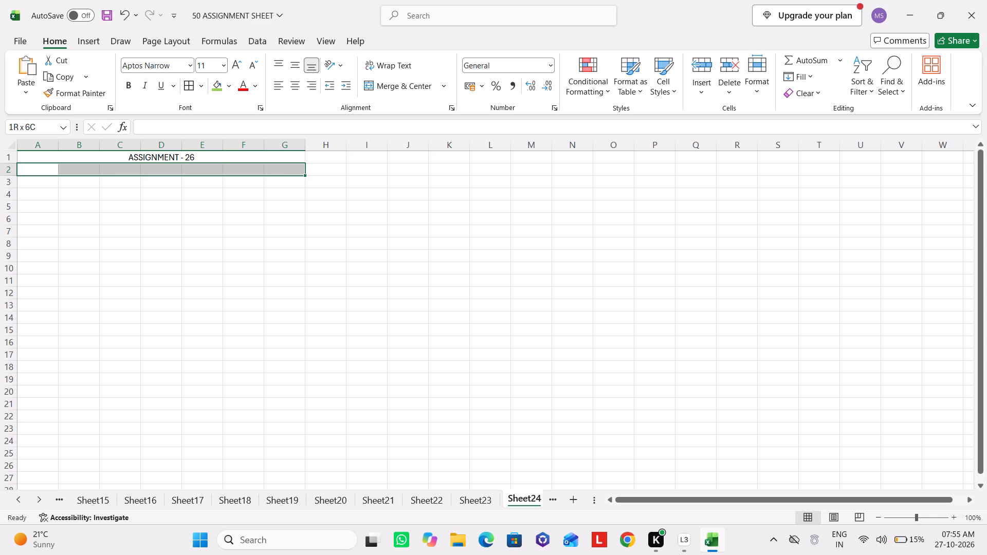
type("HM")
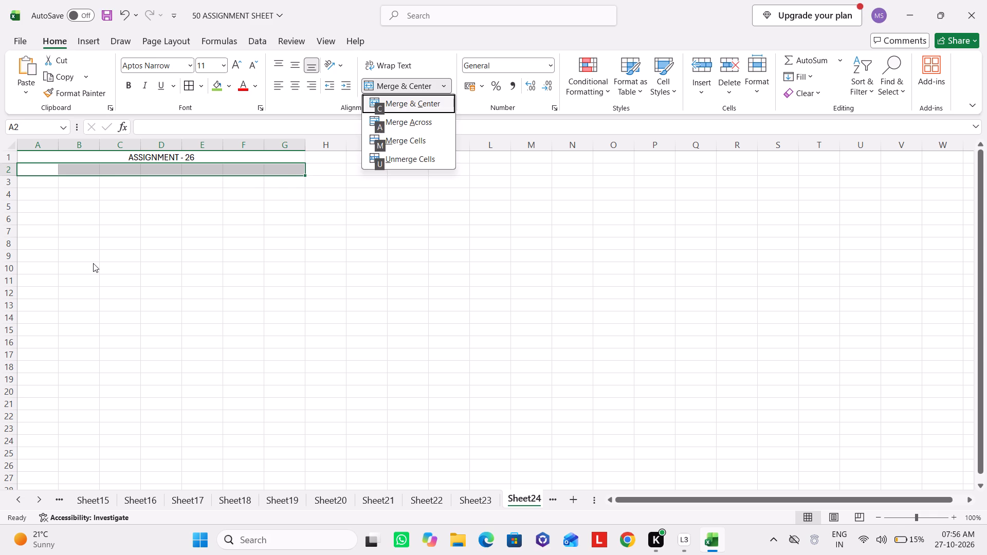
key("c")
type("USE OF")
key("space")
type("IF AND")
key("space")
type("VLOOKUP")
key("space")
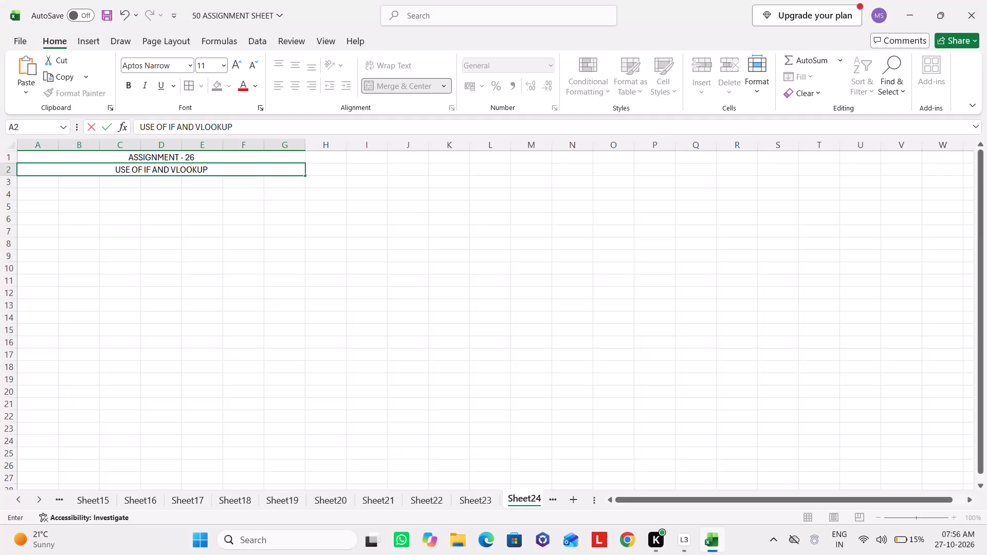
type("-")
key("space")
type("COMPARE LIST")
key("space")
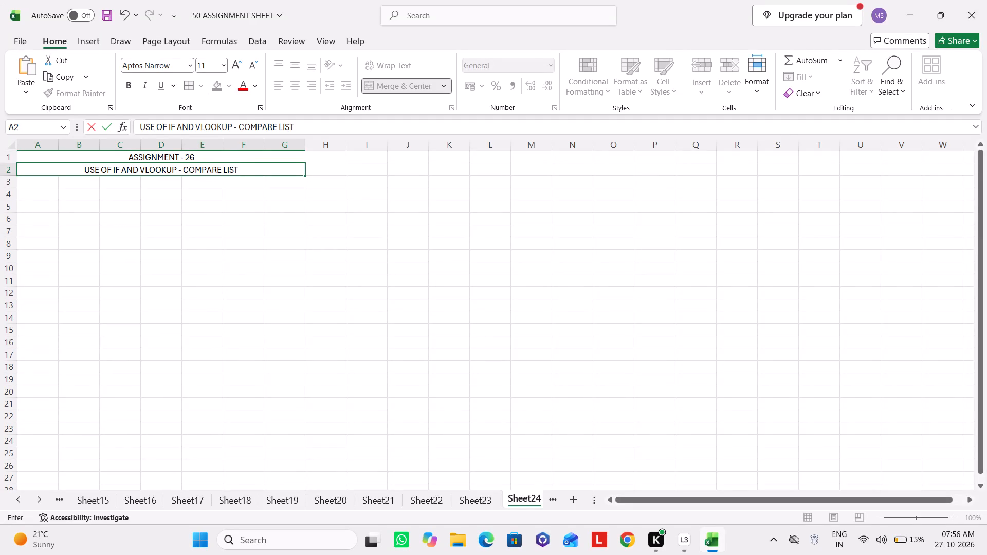
type("1 TO")
key("space")
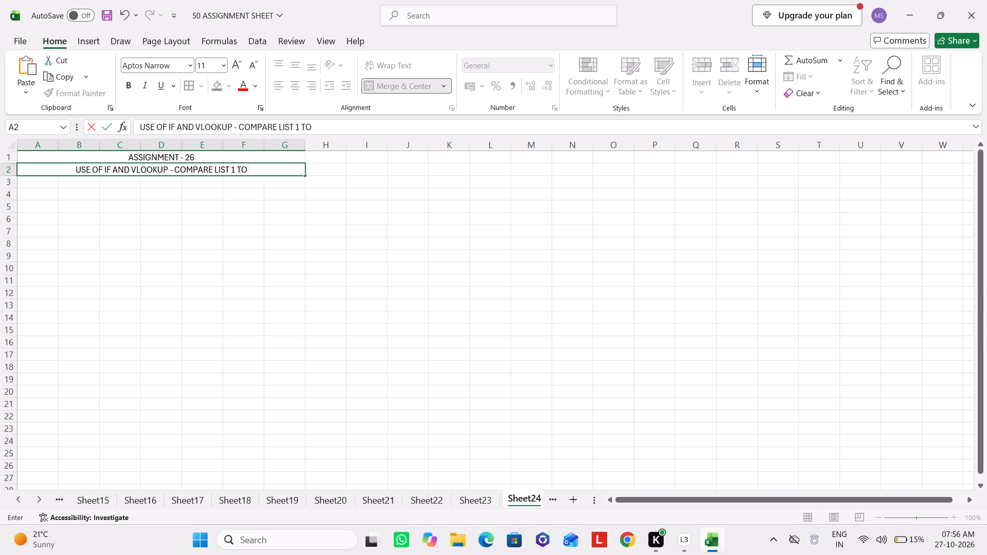
type("LIST 2")
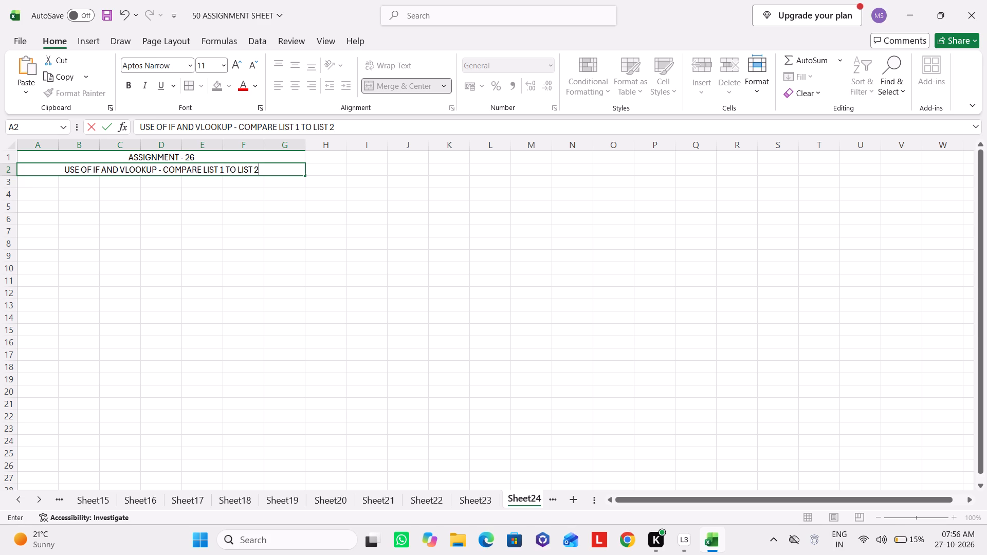
Enter the column headings LIST 1, LIST 2 and RESULT in A3:C3.
key("Down")
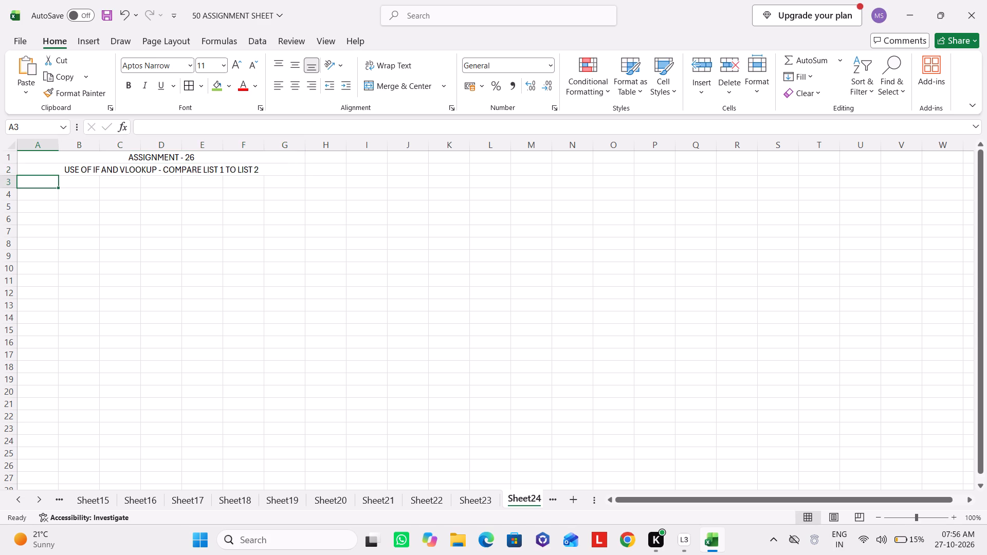
type("LIST")
key("space")
type("1")
key("space")
key("Tab")
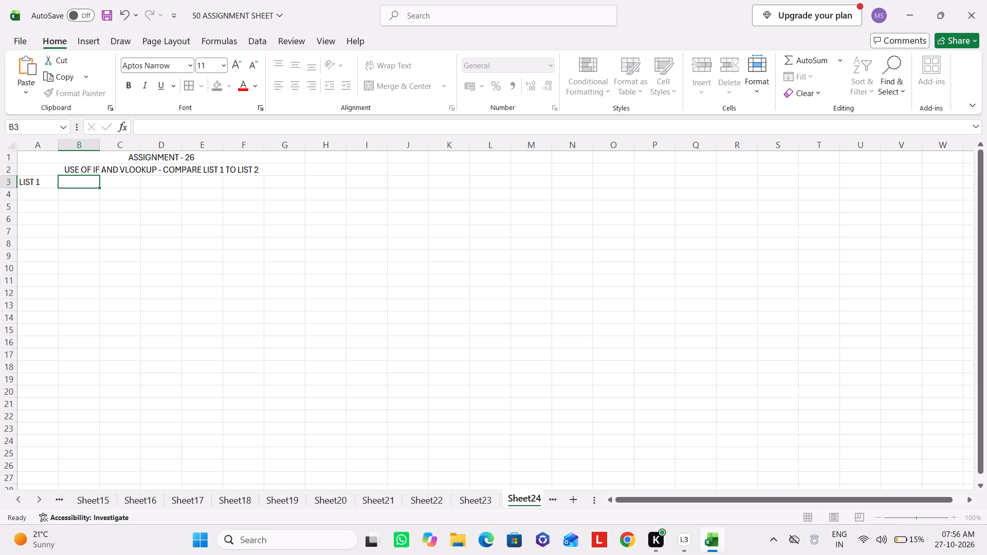
type("LIST 2")
key("Tab")
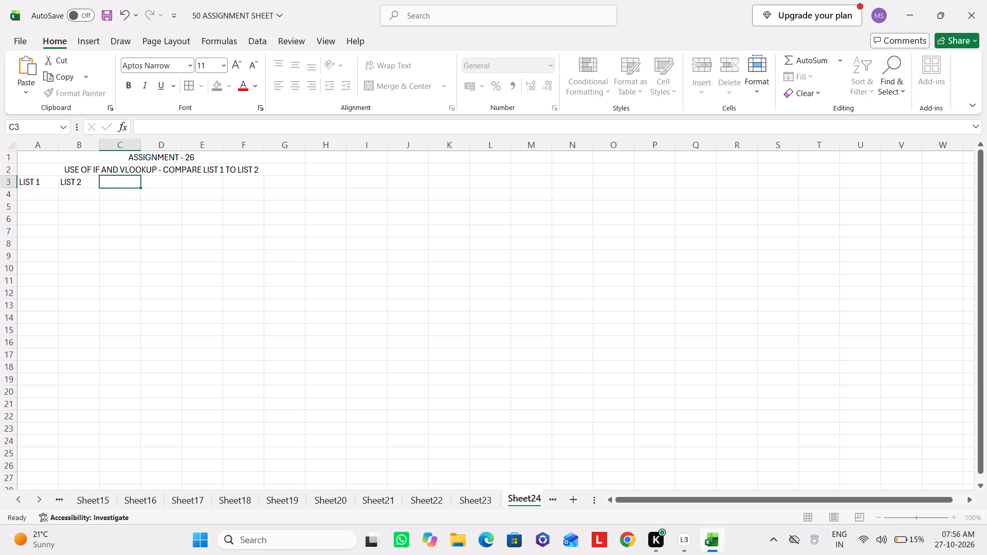
type("RESULT")
Fill the first LIST 1 column, A4:A8, with RAJ, ROHIT, KAJAL, ROHAN and AKSHAY.
key("Down")
key("Left")
key("Left")
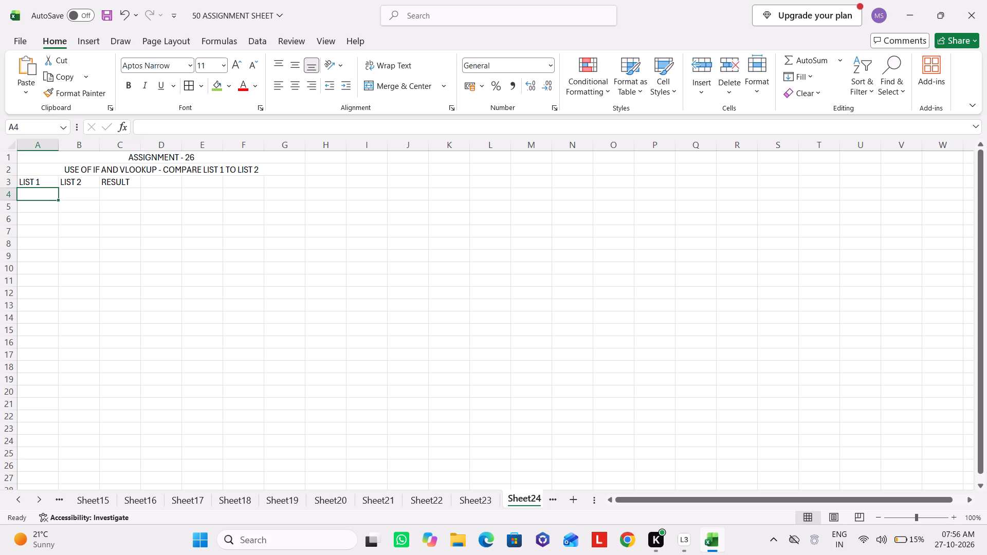
type("RAJ")
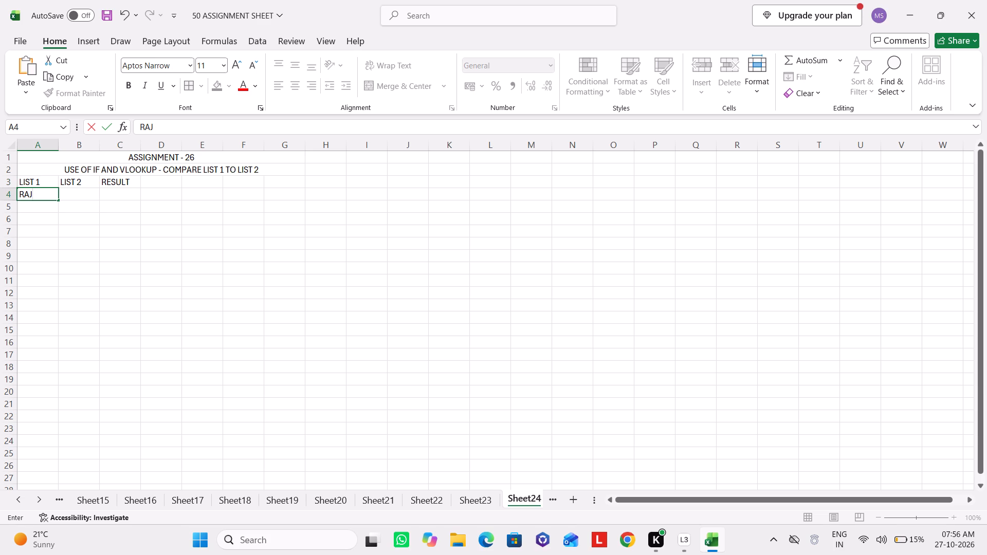
key("Down")
type("ROHIT")
key("Down")
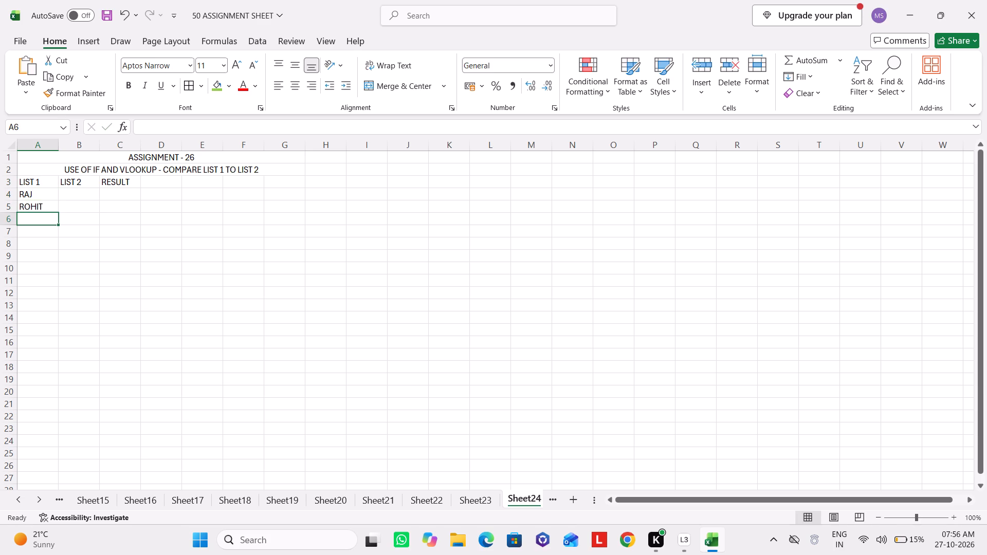
type("KAJAL")
key("Down")
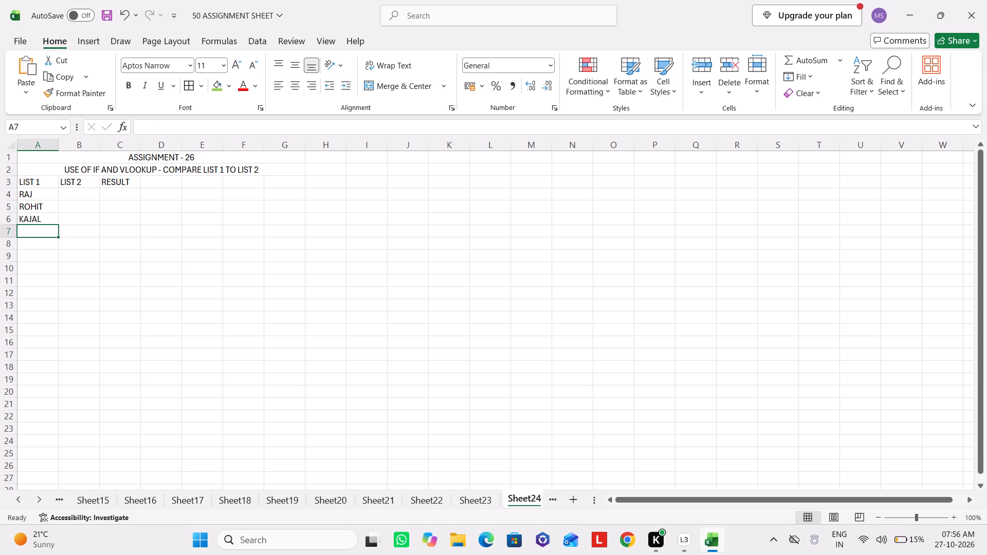
type("ROHAN")
key("Down")
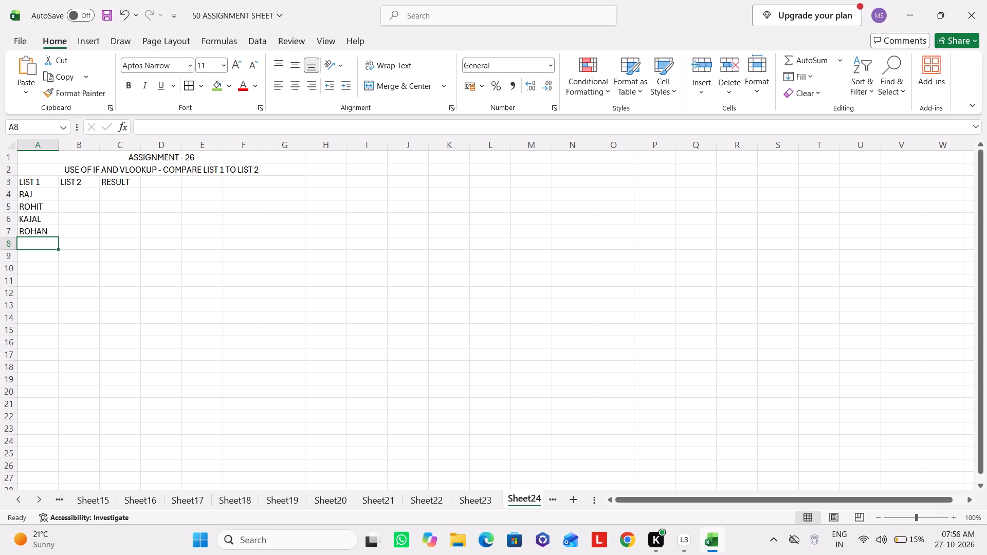
type("AKSAY")
key("BackSpace")
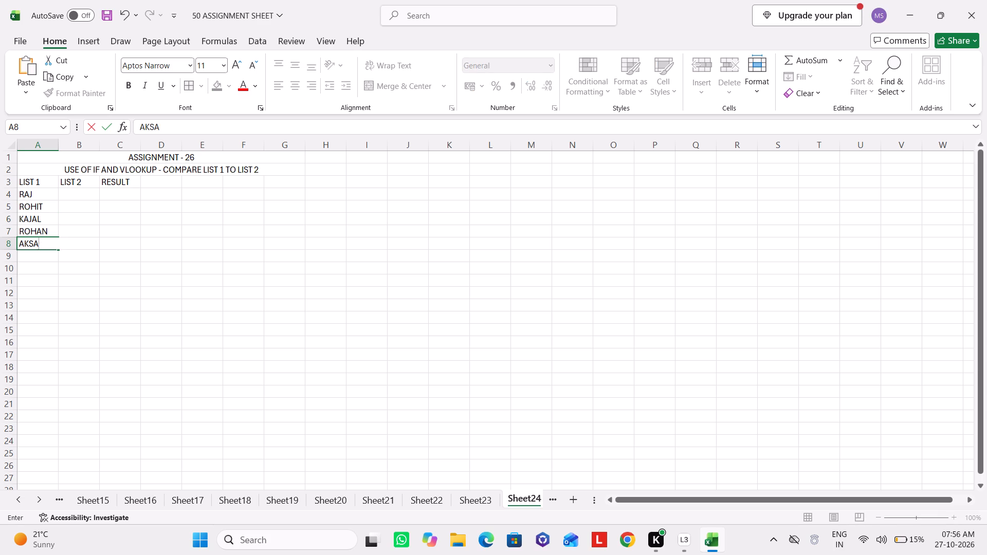
key("BackSpace")
type("HAY")
Fill the LIST 2 column, B4:B8, with ANKITA, ROHIT, ABHAY, ROHAN and PUNEET.
key("Up")
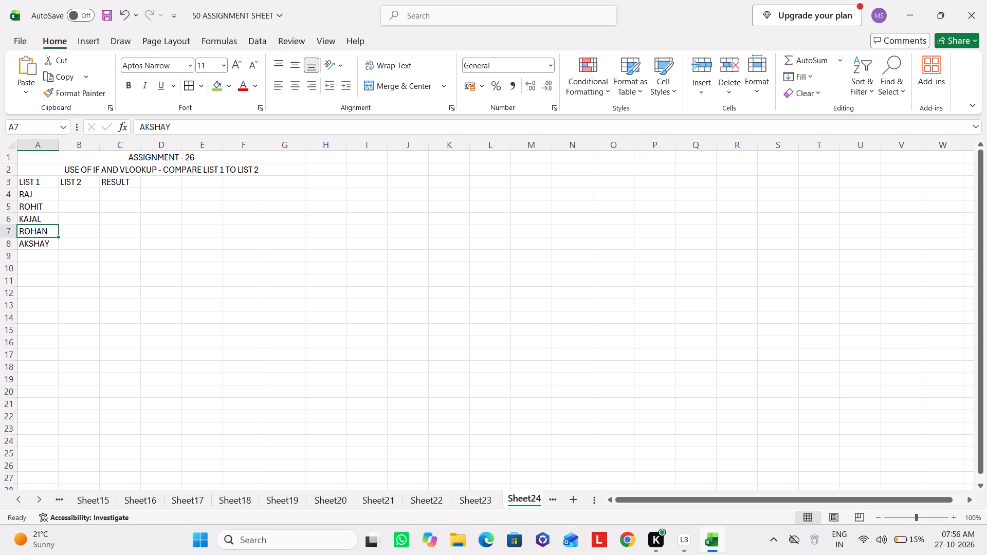
key("Up")
key("Up")
key("Up")
key("Right")
key("Right")
key("Left")
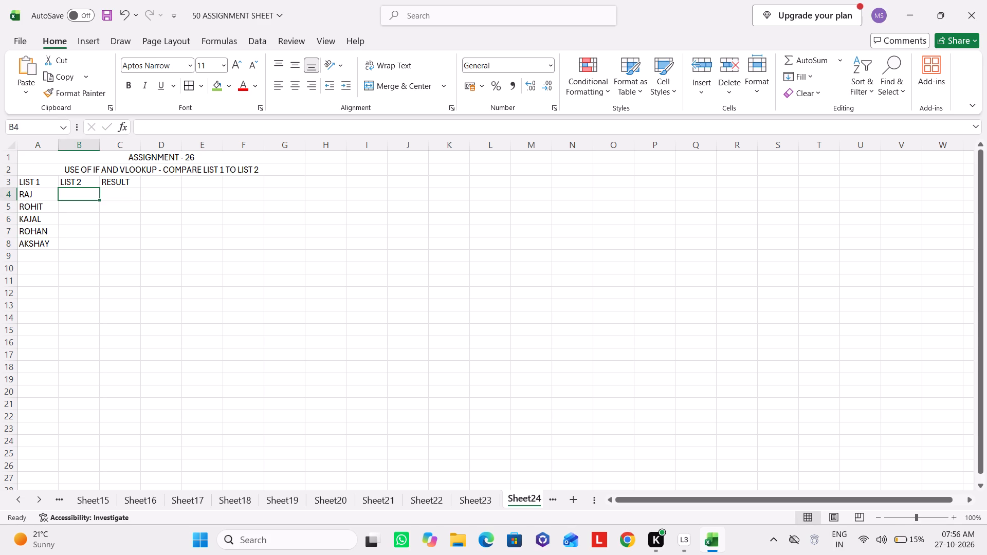
type("ANKITA")
key("Down")
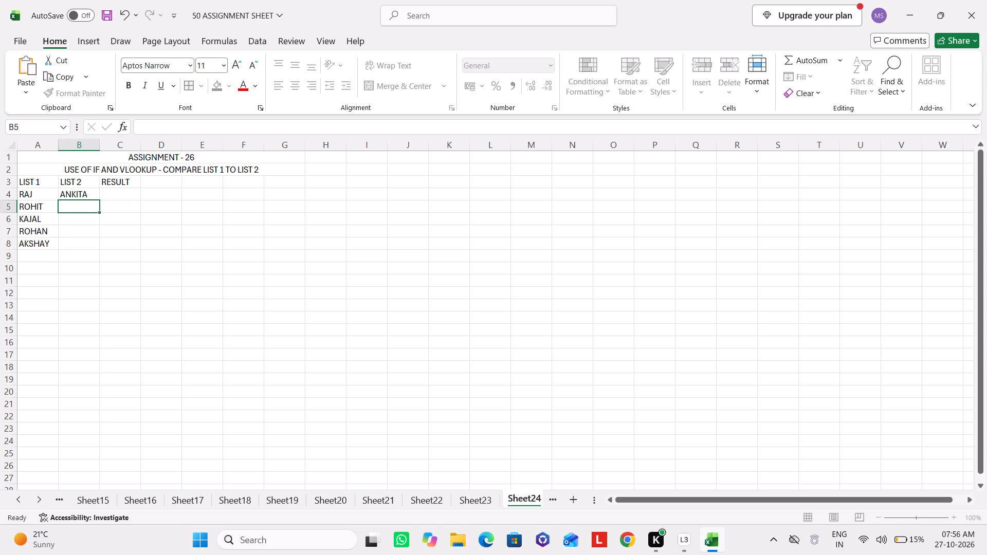
type("ROHIT")
key("Down")
type("ABHAY")
key("Down")
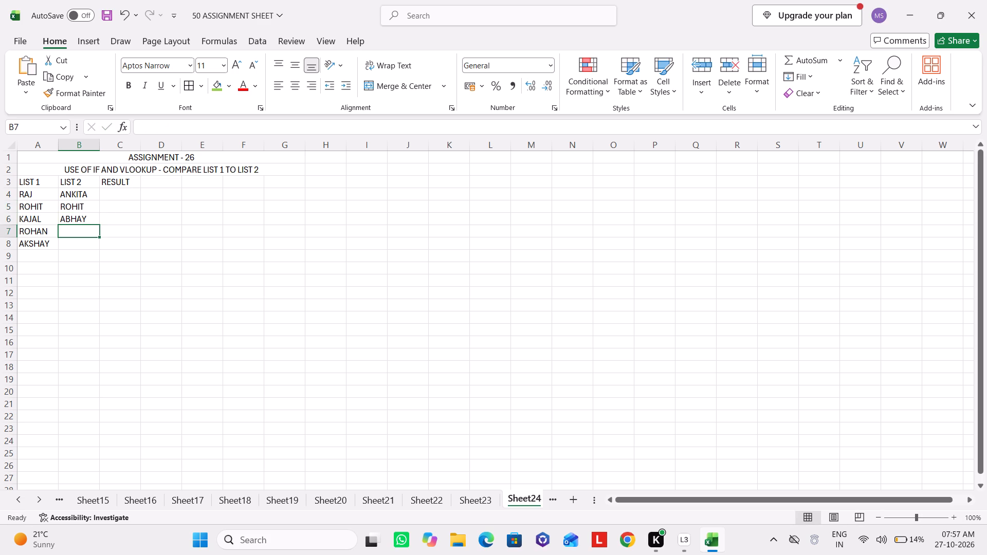
type("ROHAN")
key("Down")
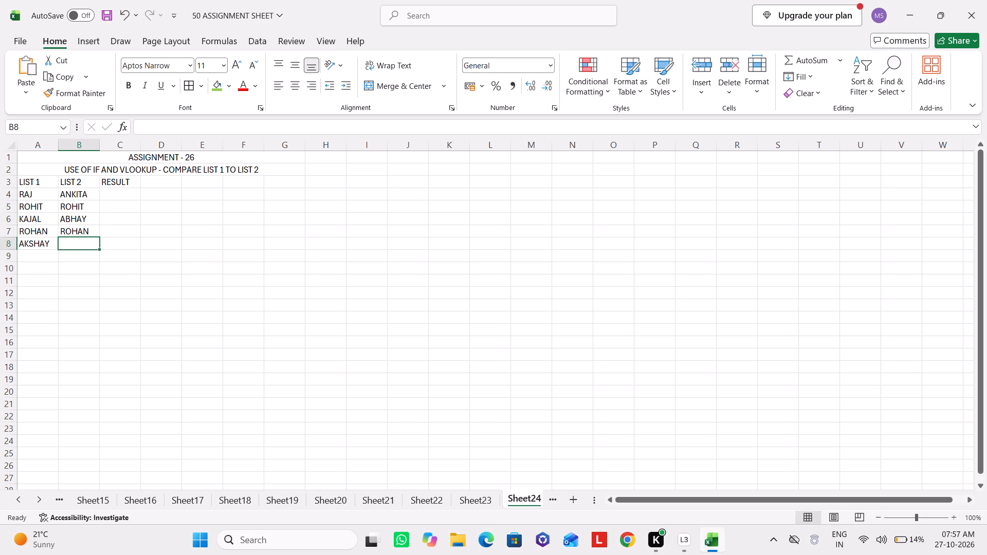
type("PUNEET")
Enter the comparison results NOT MATCHING, MATCHING and NOT MATCHING in C4:C6 of the RESULT column.
key("Tab")
key("Up")
key("Up")
key("Up")
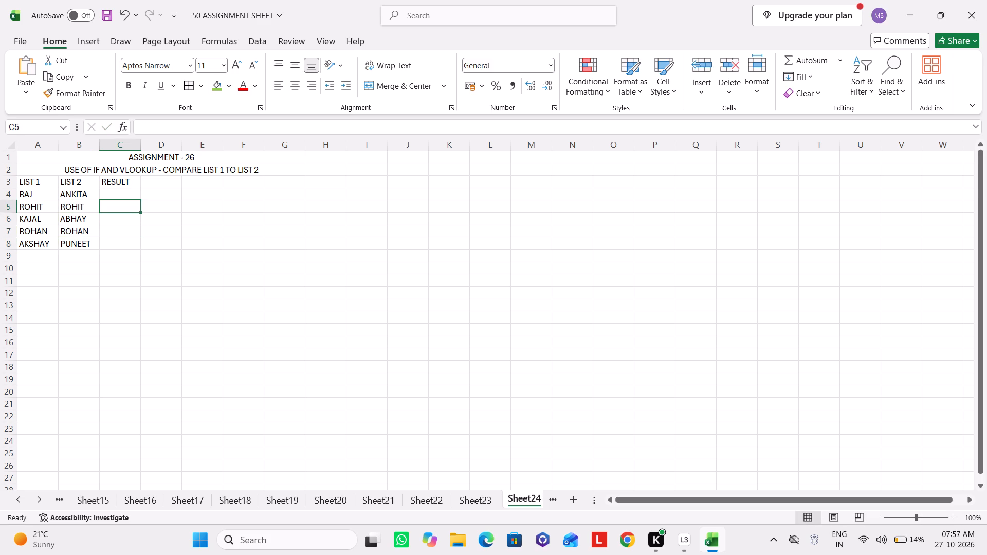
key("Up")
type("NOT MATCHING")
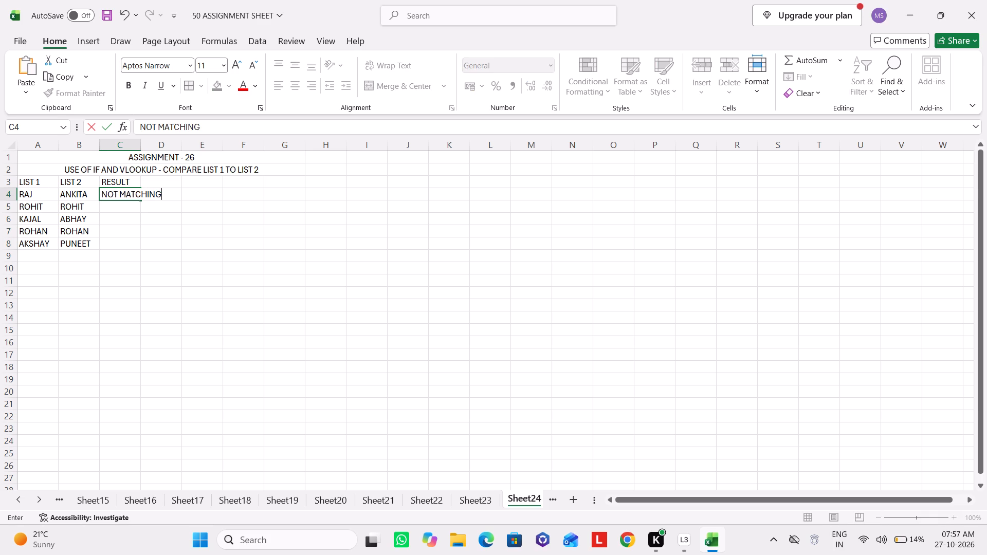
key("Down")
type("MATFH")
key("BackSpace")
key("BackSpace")
type("CHING")
key("space")
key("Down")
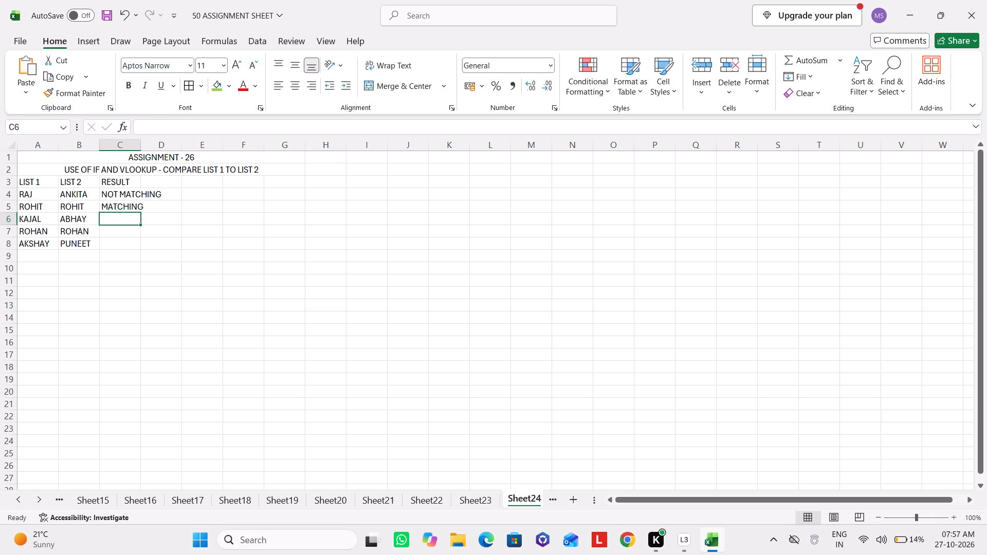
type("NOT MATCHING")
key("space")
key("Down")
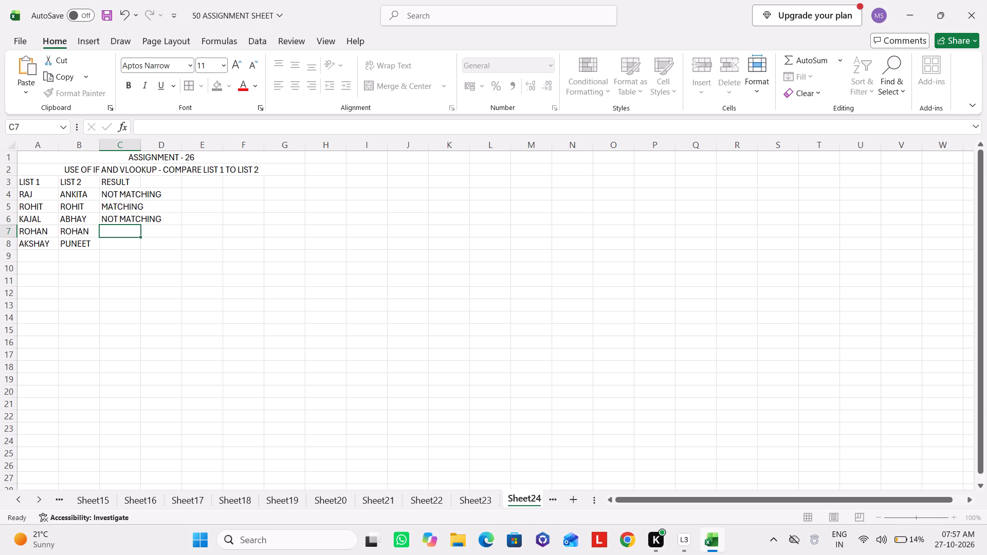
Complete the RESULT column with MATCHING in C7 and NOT MATCHING in C8.
type("MATCHING")
key("space")
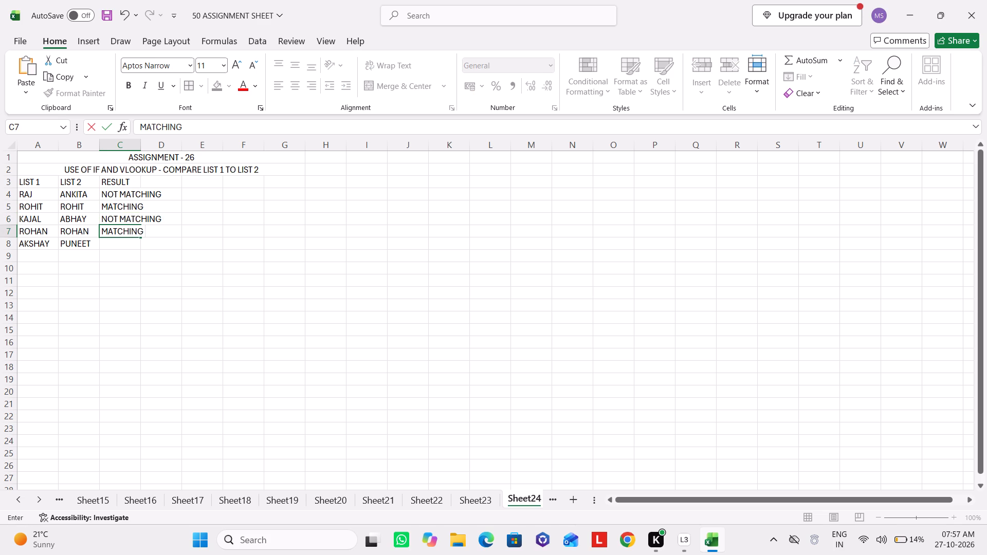
key("Down")
type("NOT MACHING")
key("space")
key("BackSpace")
key("BackSpace")
key("BackSpace")
key("BackSpace")
key("BackSpace")
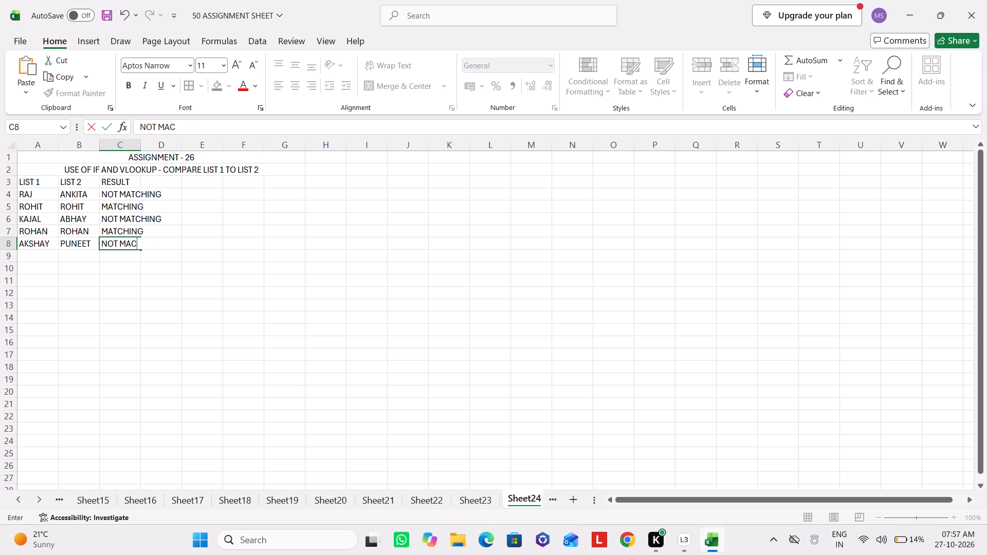
key("BackSpace")
type("TCHING")
key("space")
AutoFit the column widths for the whole data range A1:G8.
left_click(213, 182)
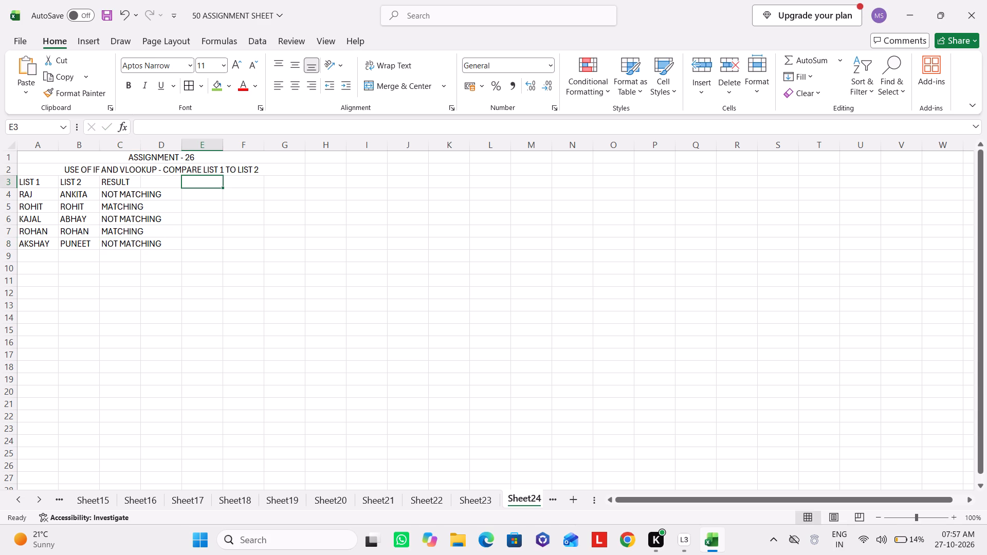
key("ctrl+a")
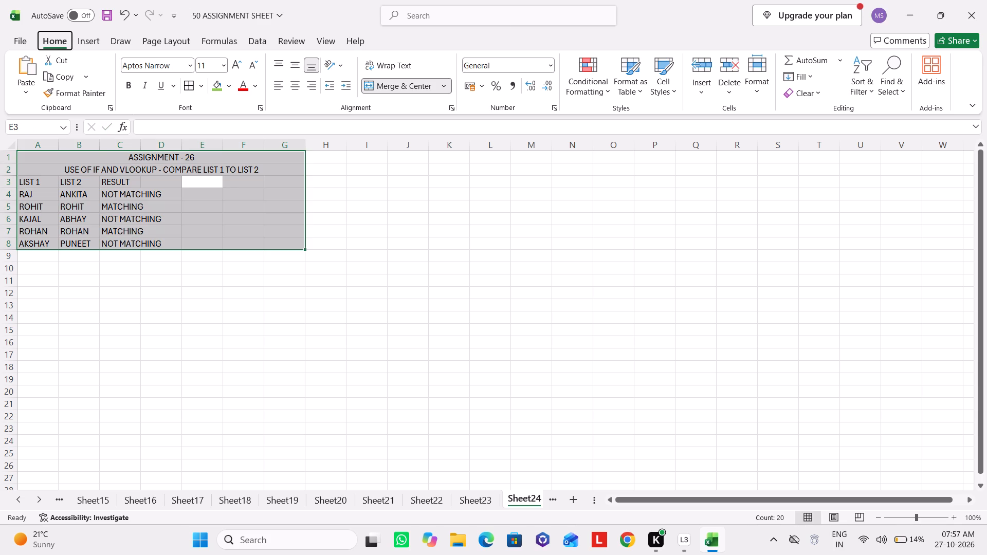
key("h")
type("OI")
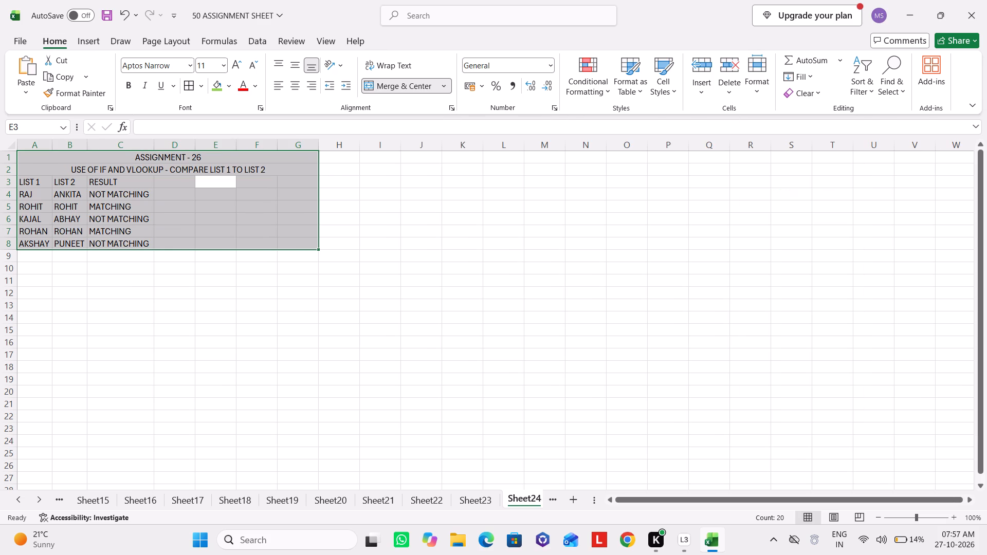
left_click(209, 225)
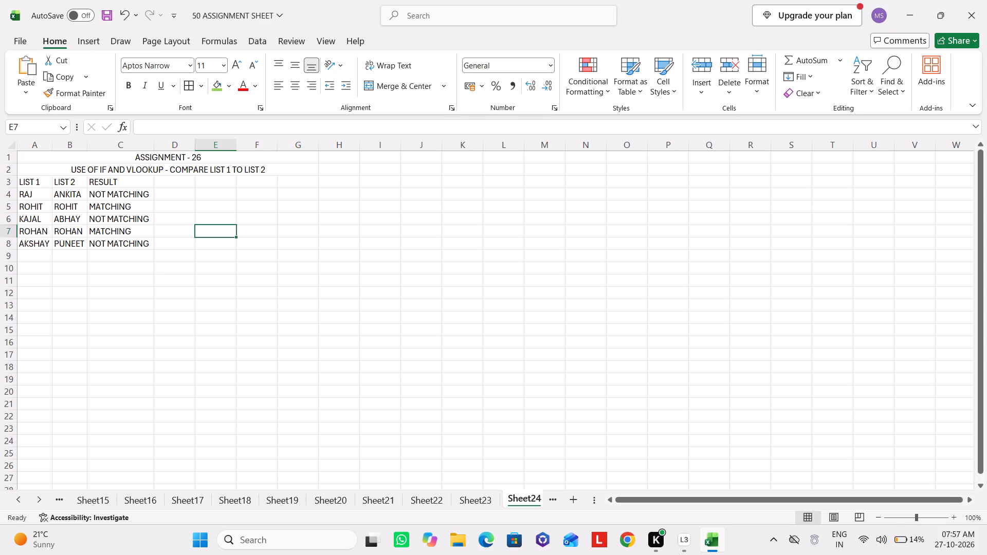
Enter the headings LIST 1, LIST 2 and RESULT for a second table in E3:G3.
left_click(207, 185)
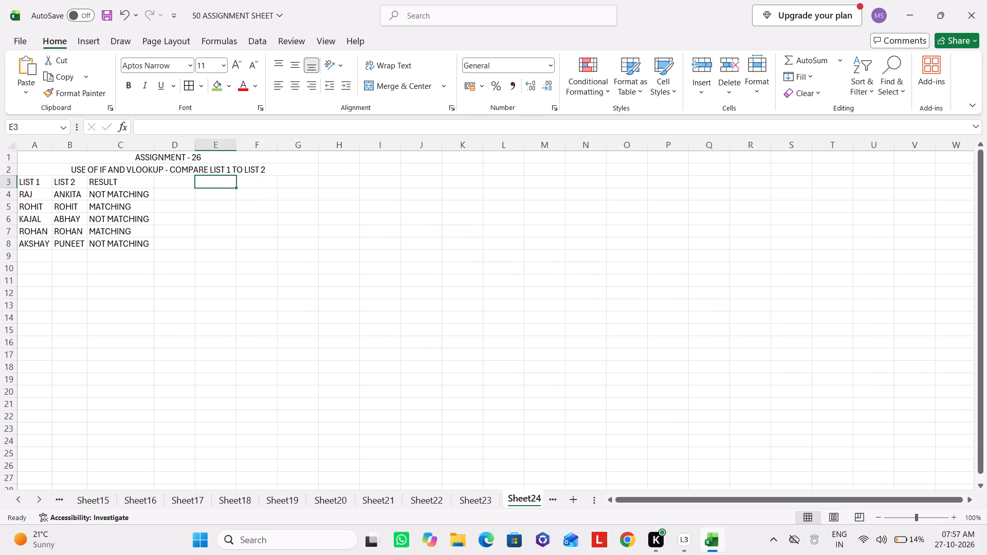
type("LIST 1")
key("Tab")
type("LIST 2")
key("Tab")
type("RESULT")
Fill row 4 of the second table with 343749, 160466 and the result 160466.
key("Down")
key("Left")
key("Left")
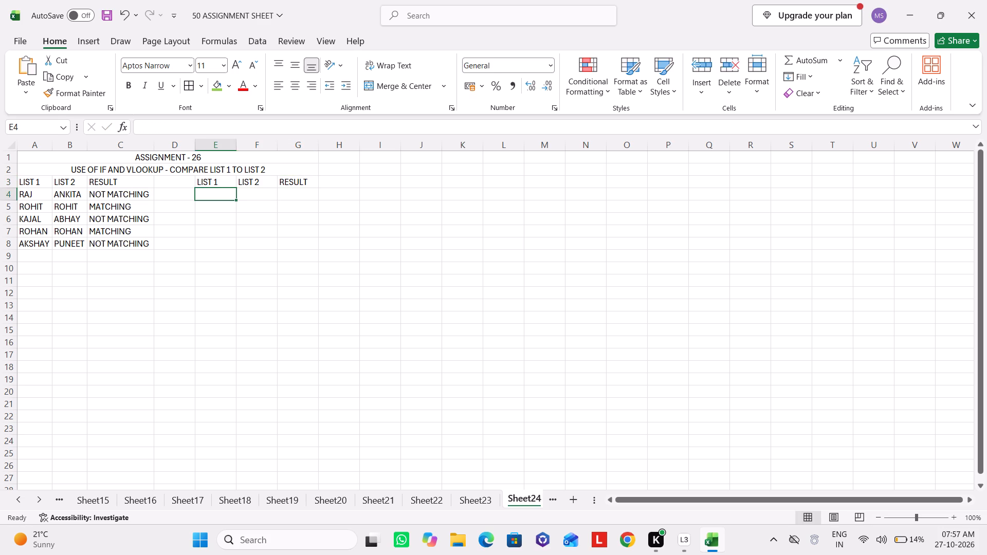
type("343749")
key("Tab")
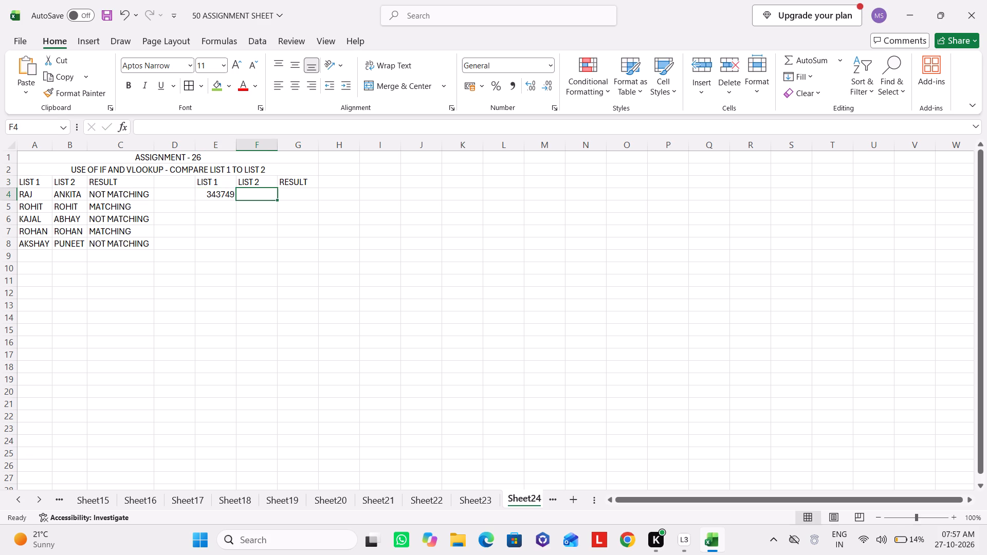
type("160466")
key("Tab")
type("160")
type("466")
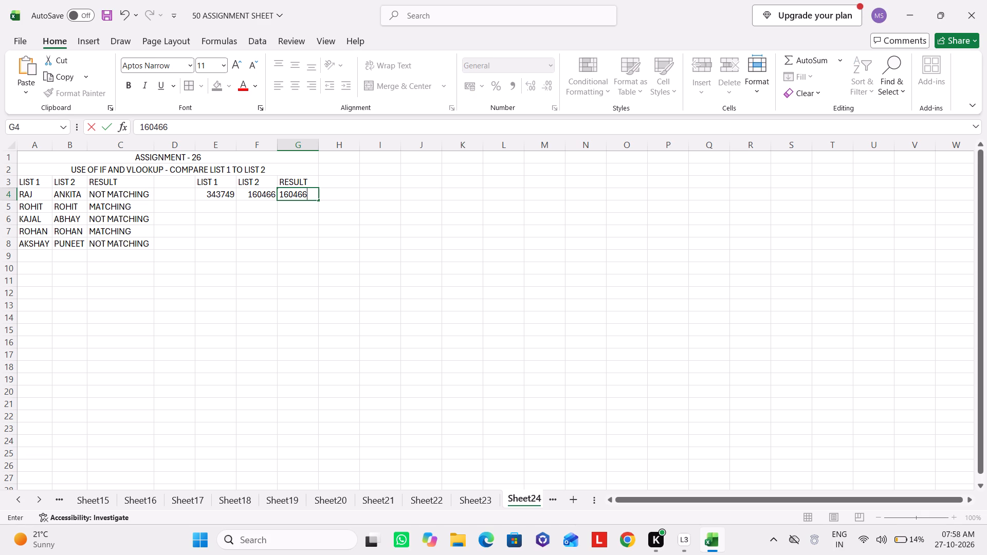
Fill row 5 of the second table with 183257, 183258 and the result VALUE NOT IN LIST 1.
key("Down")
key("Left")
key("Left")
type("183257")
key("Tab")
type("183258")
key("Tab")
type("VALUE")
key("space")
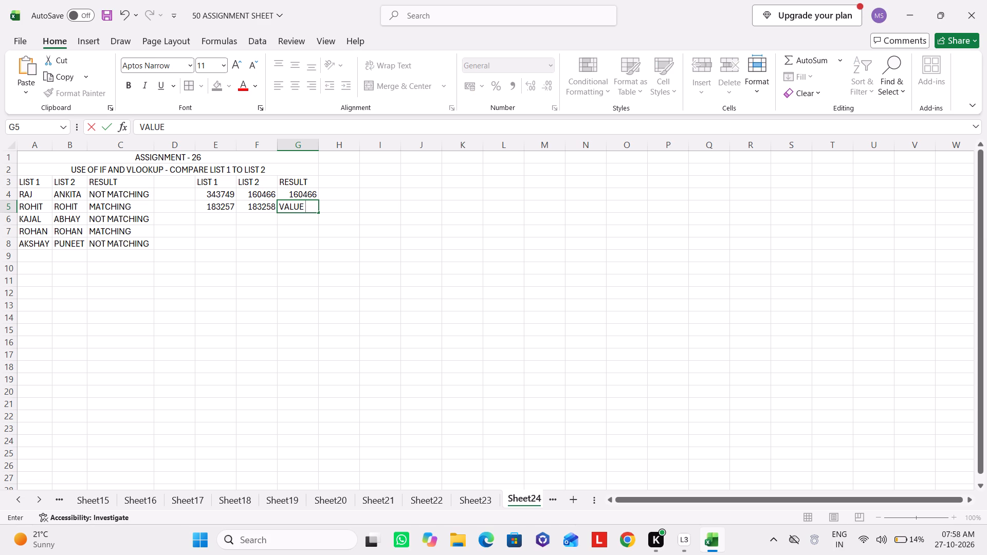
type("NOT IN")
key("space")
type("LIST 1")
Fill row 6 of the second table with 160466, 249447 and the result 249447.
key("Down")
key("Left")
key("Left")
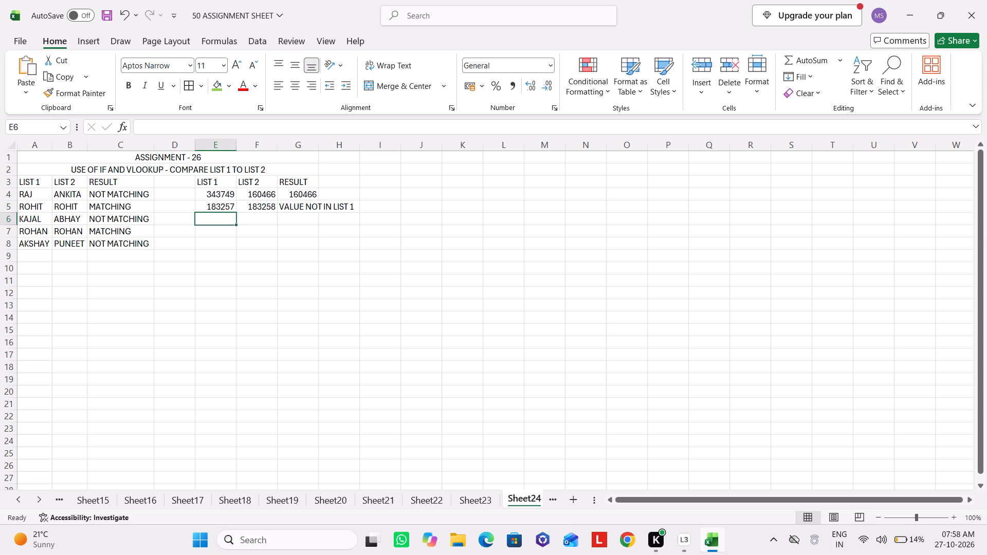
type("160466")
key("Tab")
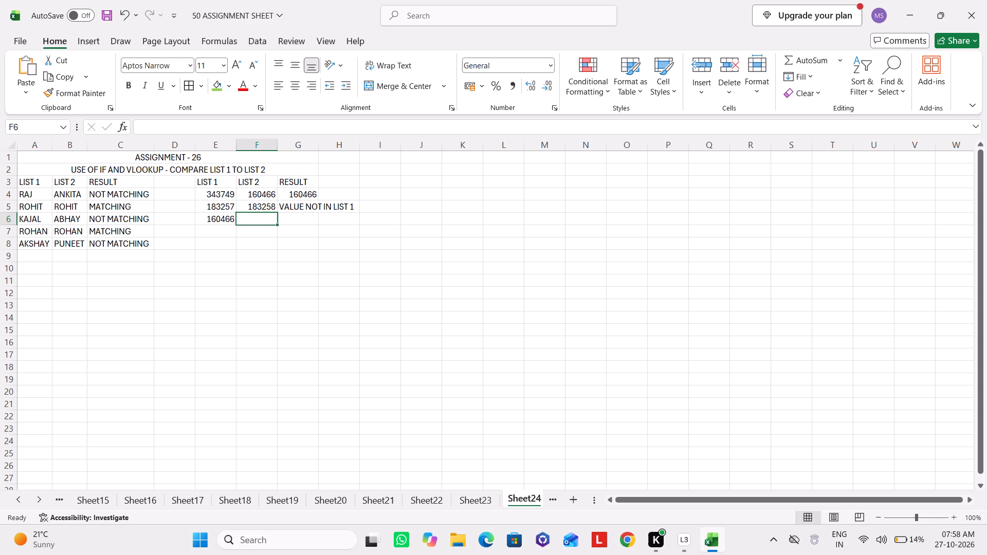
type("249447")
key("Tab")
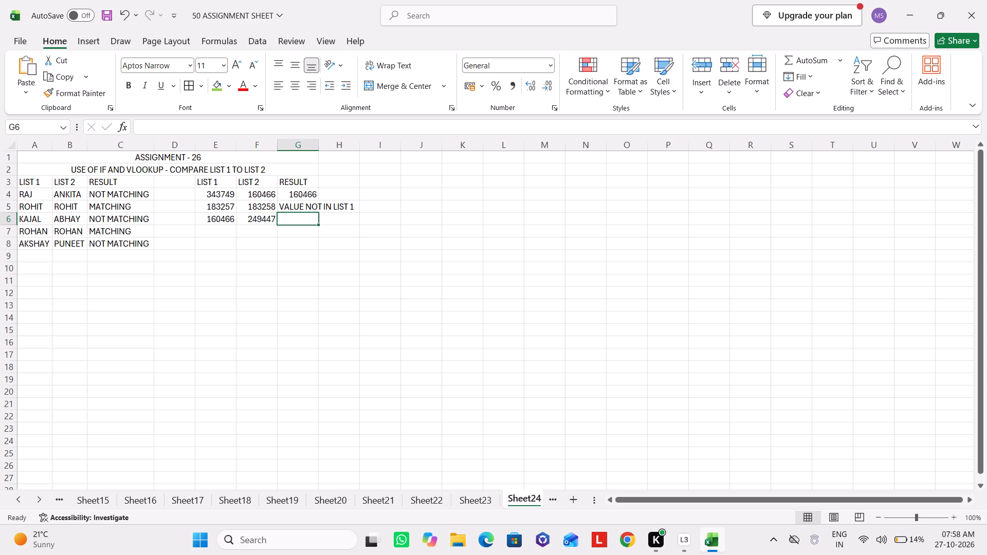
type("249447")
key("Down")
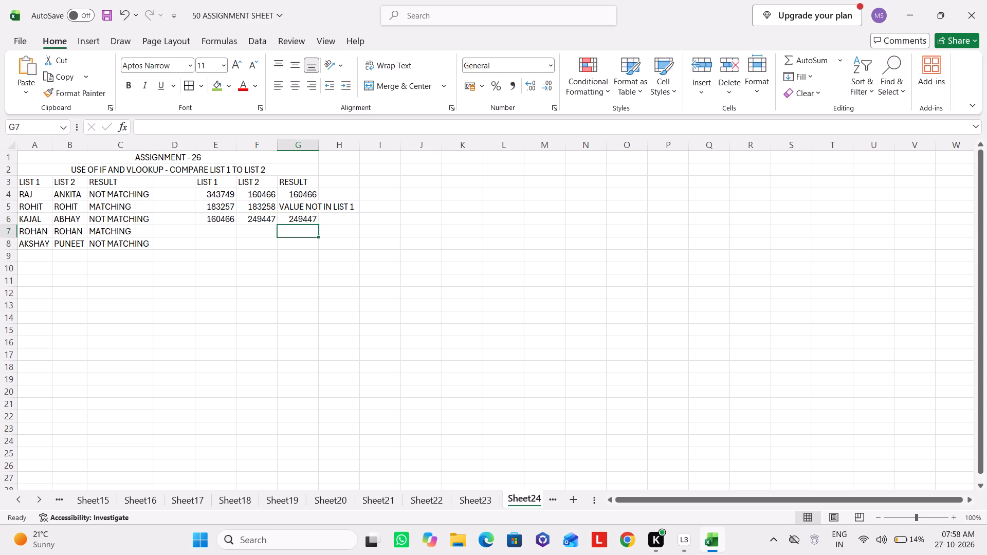
Fill row 7 of the second table with 249447, 343749 and the result 343749.
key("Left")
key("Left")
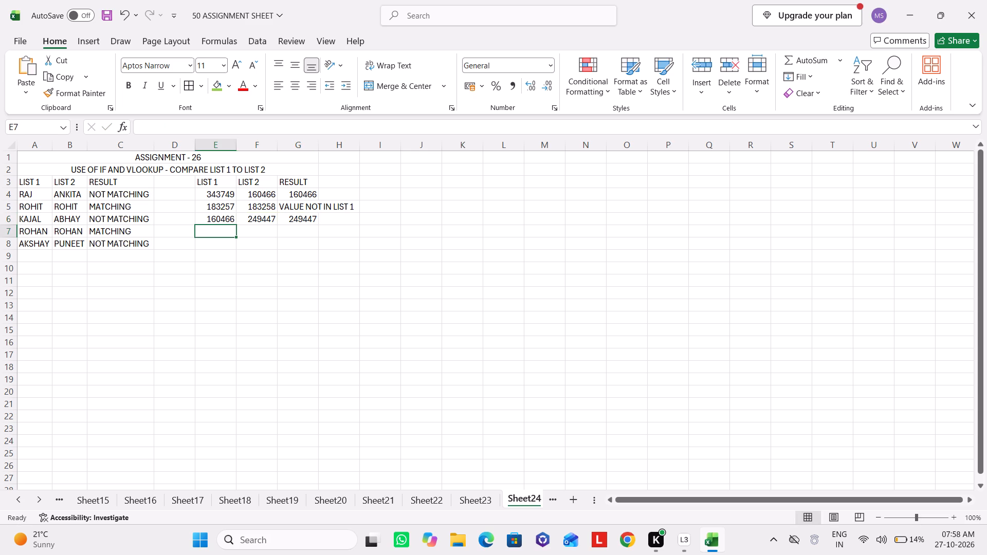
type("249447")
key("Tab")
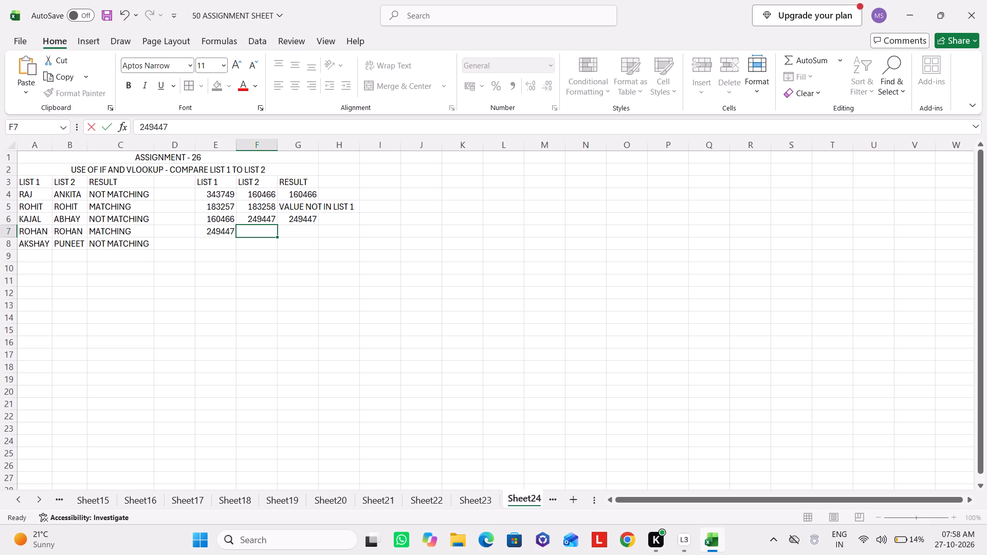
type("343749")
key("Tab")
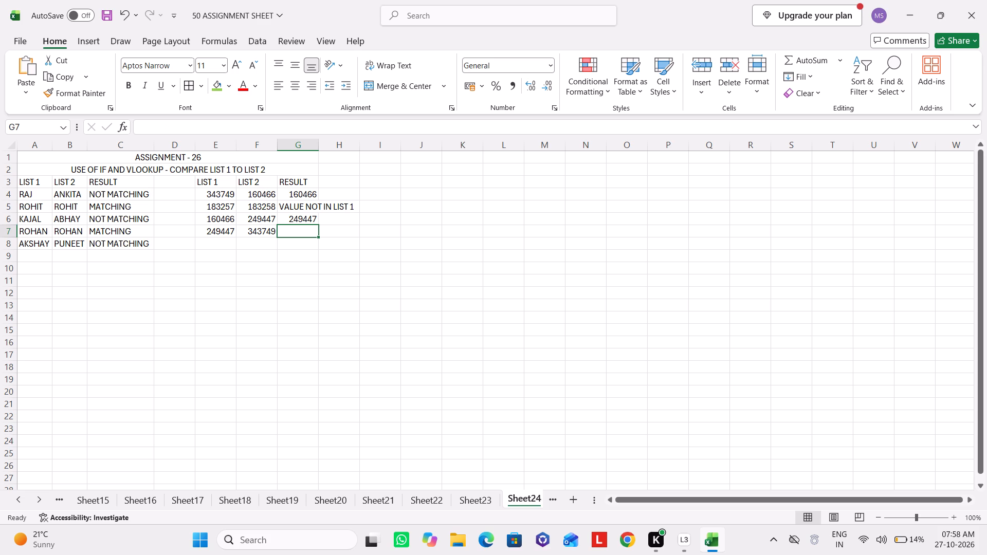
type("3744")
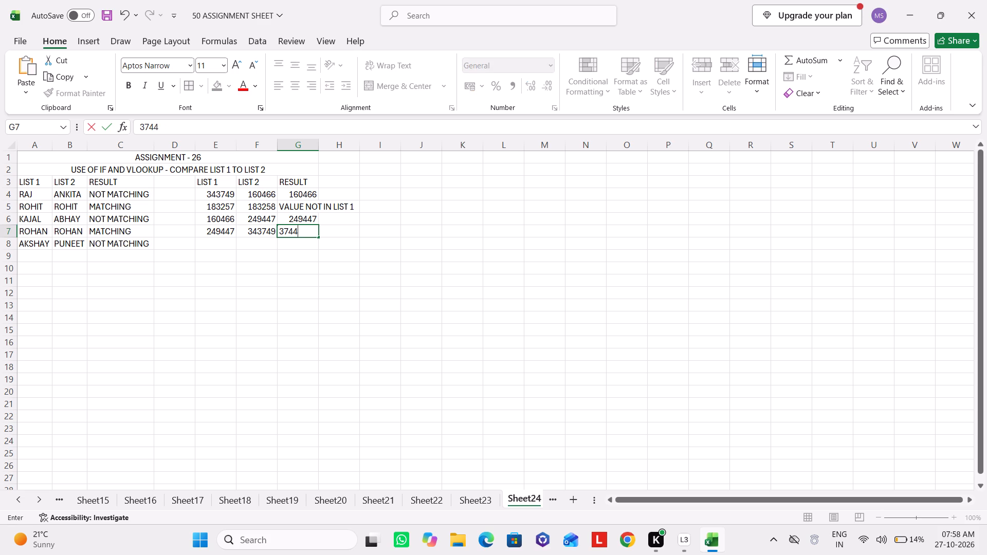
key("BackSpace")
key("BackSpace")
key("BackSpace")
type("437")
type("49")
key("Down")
Fill row 8 of the second table with 532765, 356160 and the result VALUE NOT IN LIST 1.
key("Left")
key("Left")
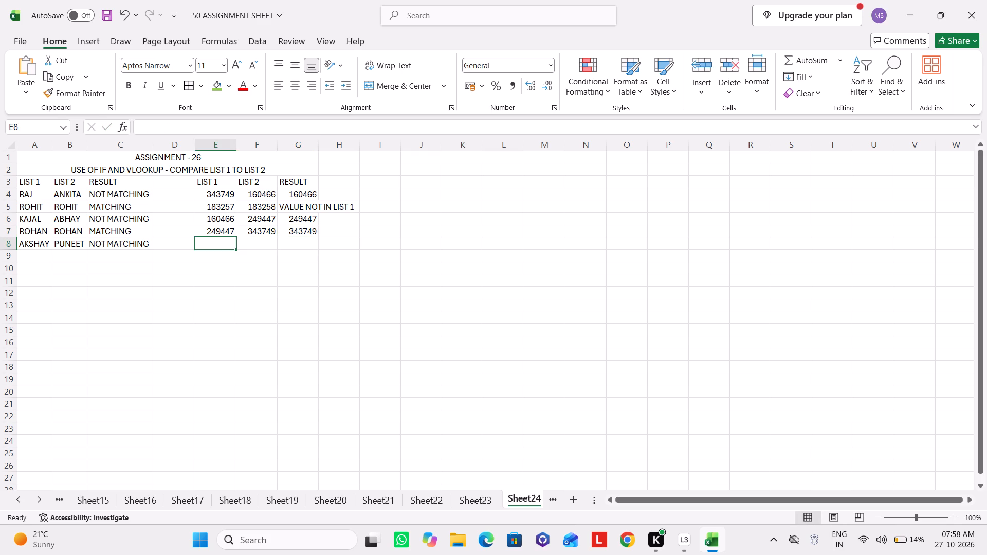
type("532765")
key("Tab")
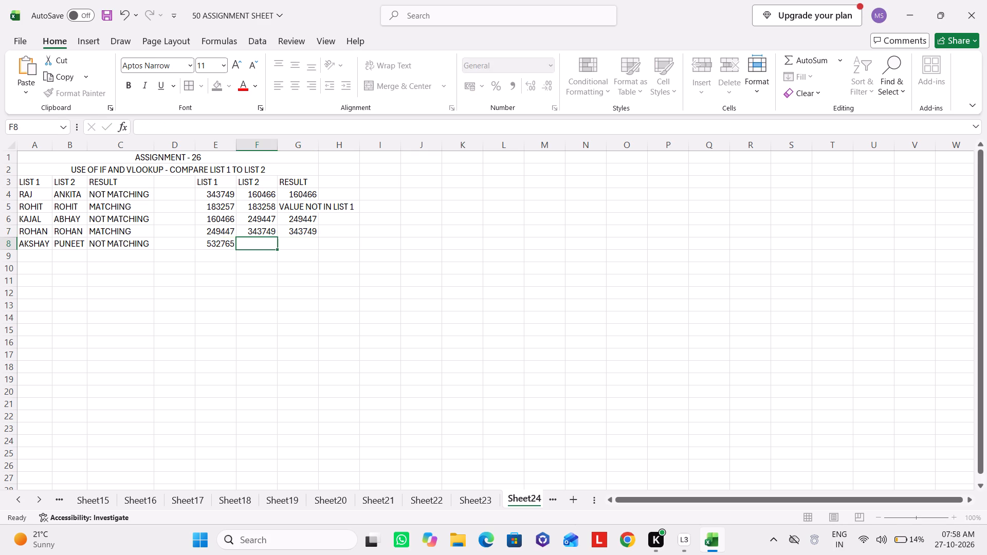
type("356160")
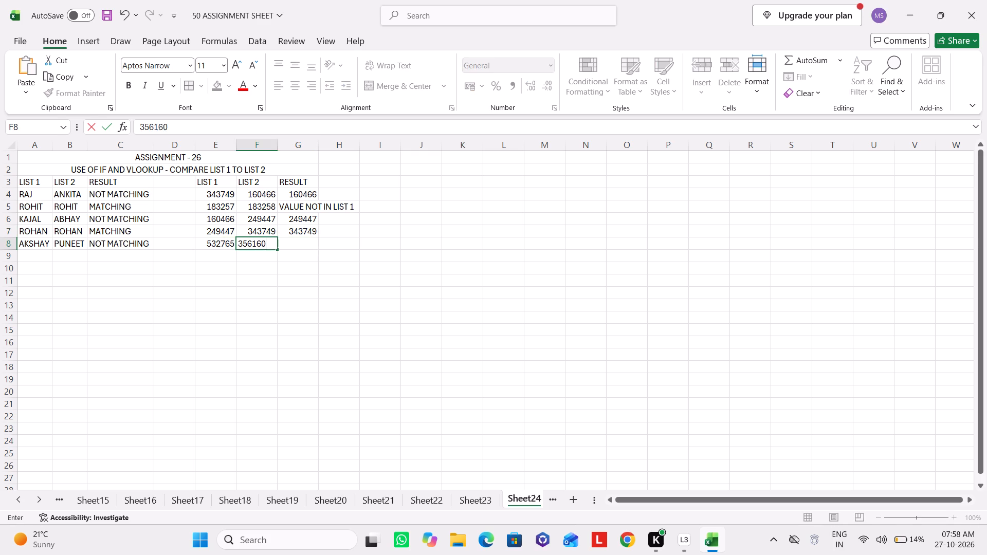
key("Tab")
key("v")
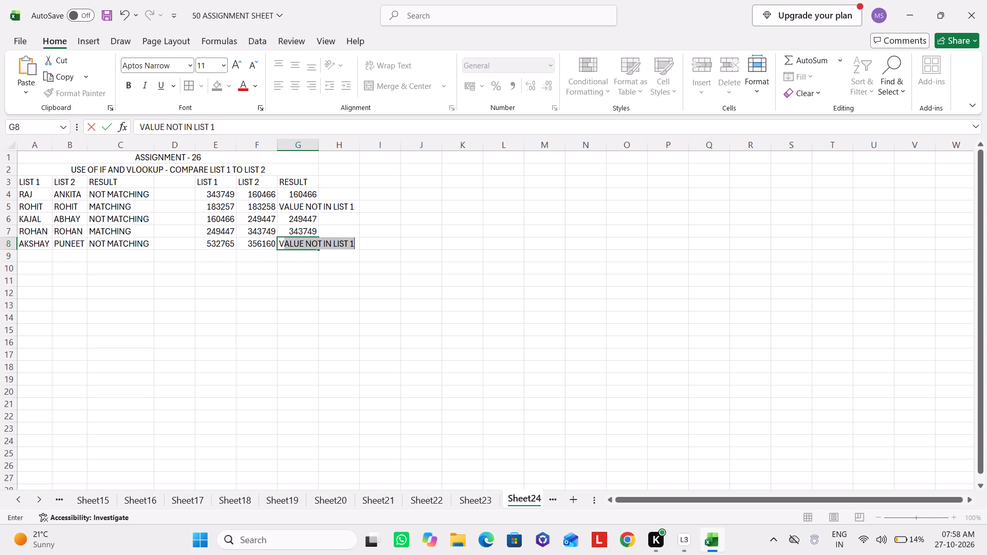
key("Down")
Fill row 9 of the second table with 356163, 379391 and the result 379391.
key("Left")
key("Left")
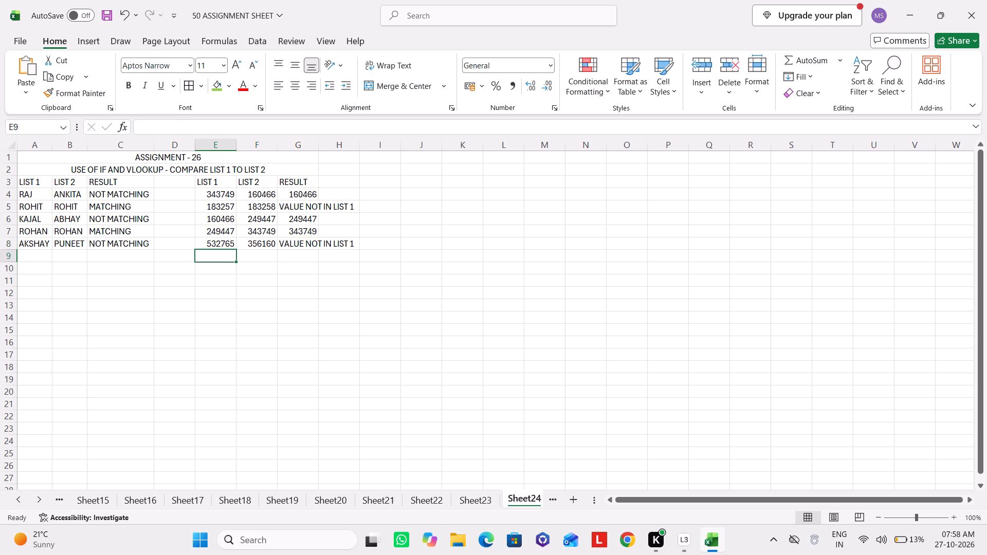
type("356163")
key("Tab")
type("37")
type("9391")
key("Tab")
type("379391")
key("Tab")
Fill row 10 of the second table with 455292, 455292 and the result 4552292.
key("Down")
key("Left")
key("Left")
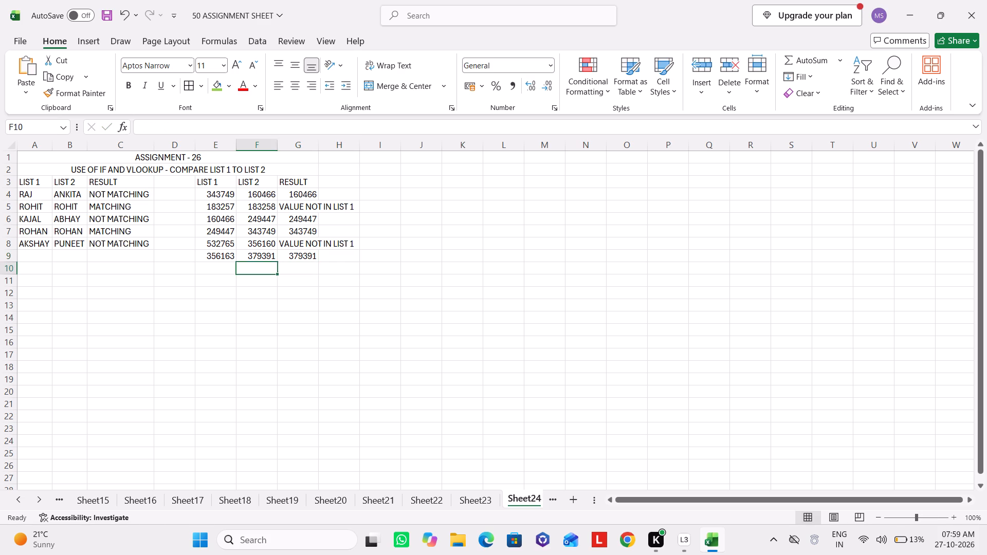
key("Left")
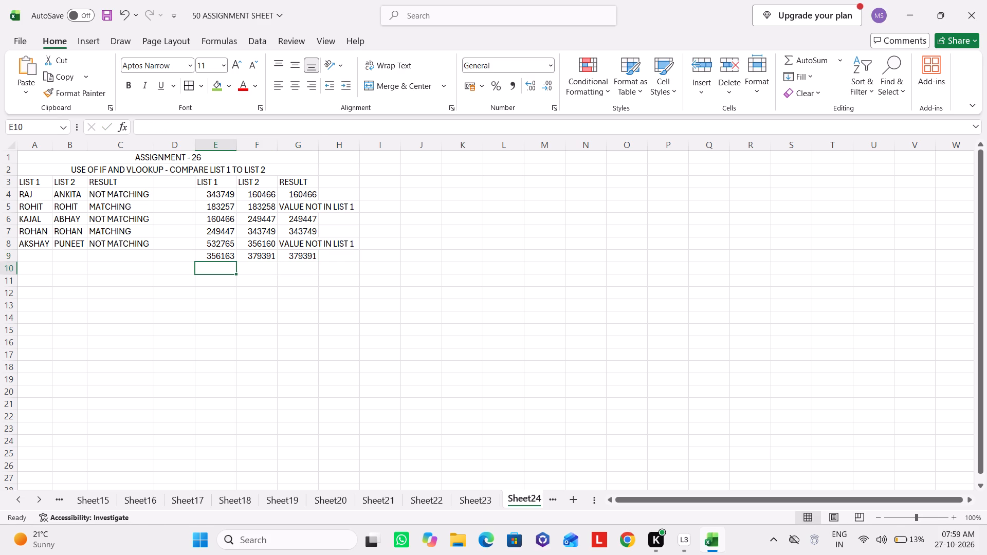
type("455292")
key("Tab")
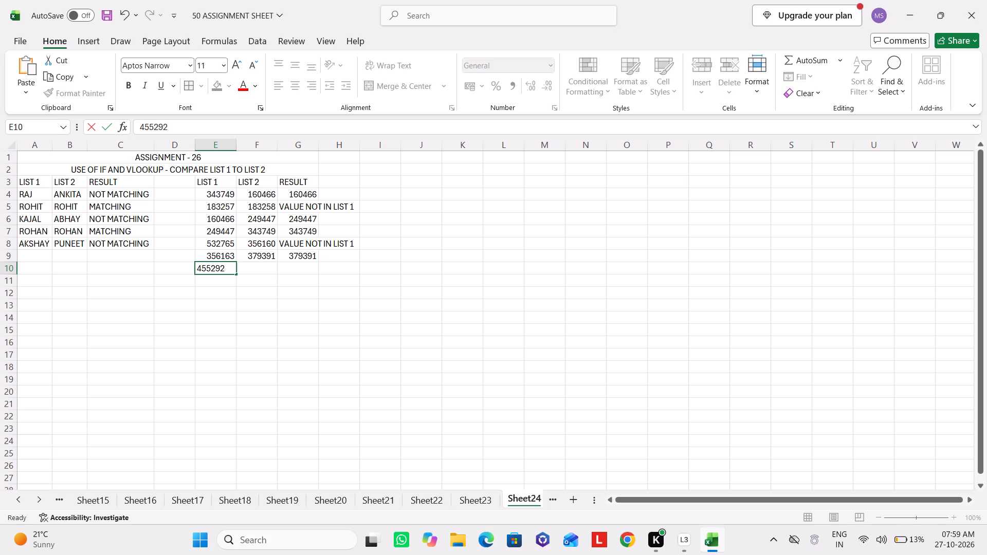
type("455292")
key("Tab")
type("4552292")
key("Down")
Fill row 11 of the second table with 379391, 532765 and the result 532765.
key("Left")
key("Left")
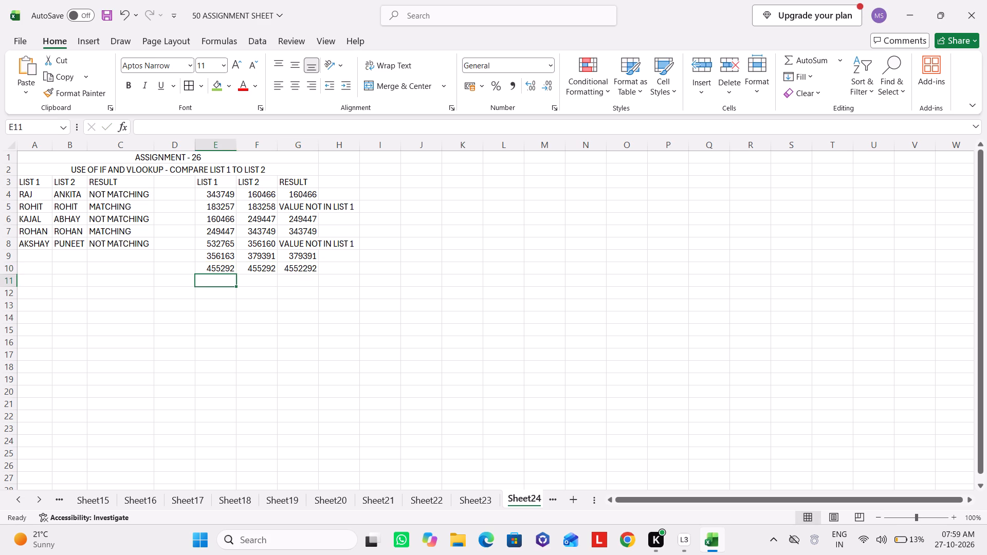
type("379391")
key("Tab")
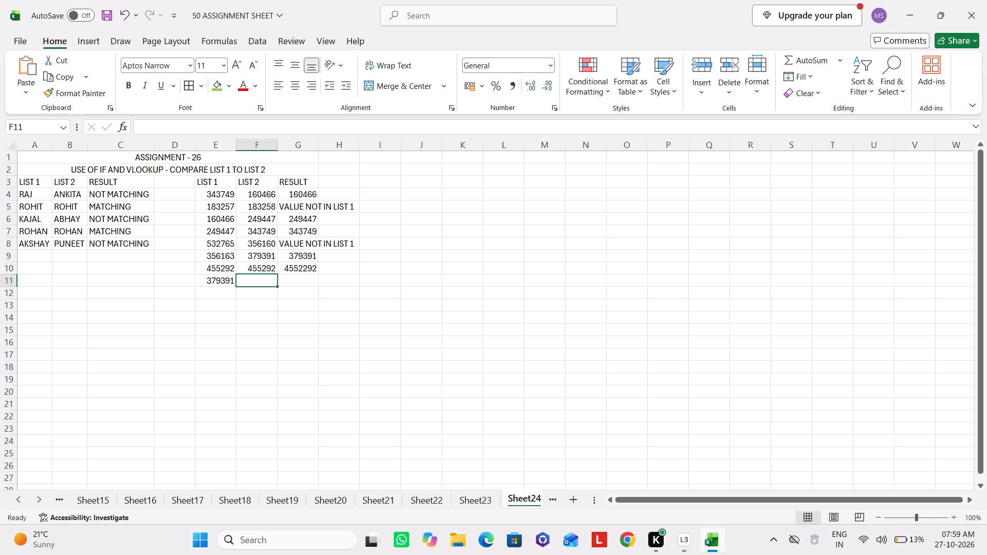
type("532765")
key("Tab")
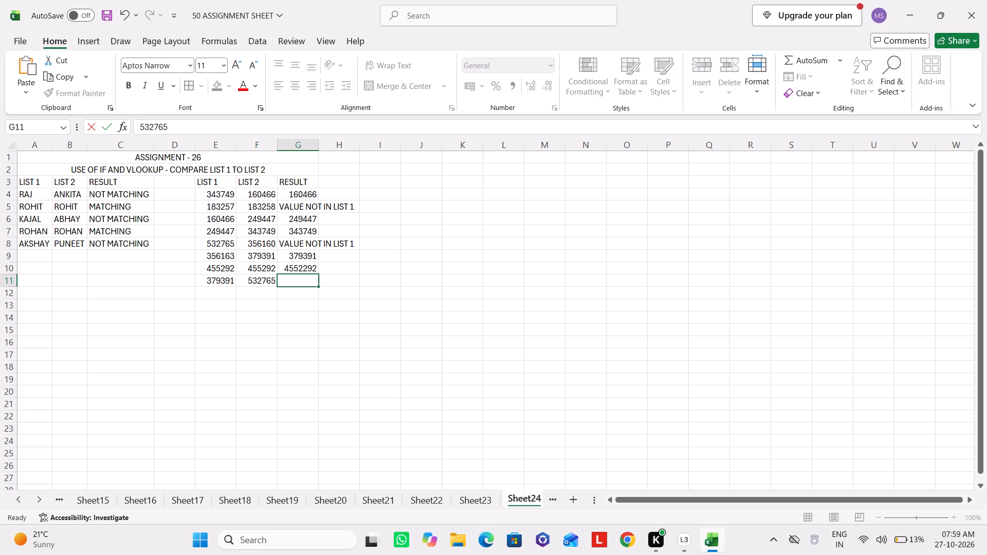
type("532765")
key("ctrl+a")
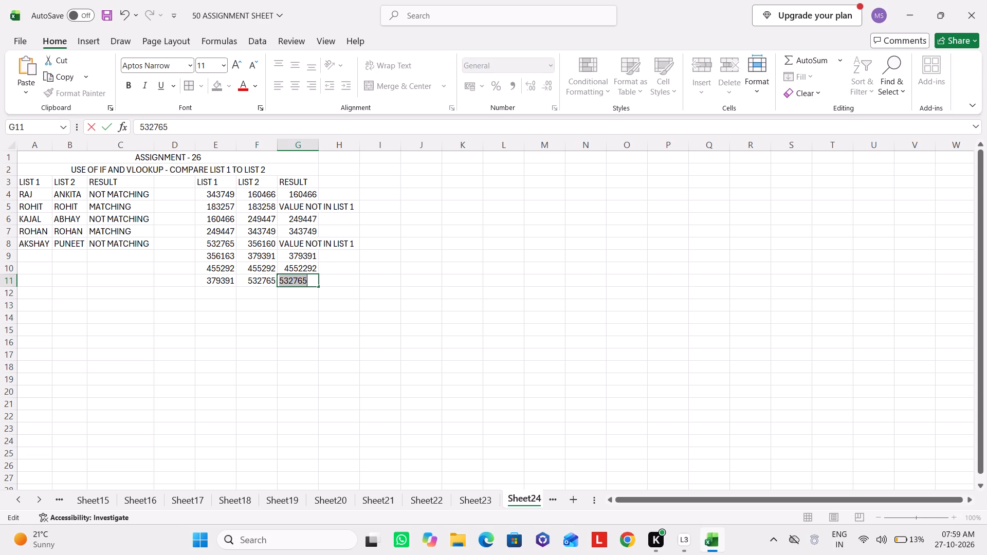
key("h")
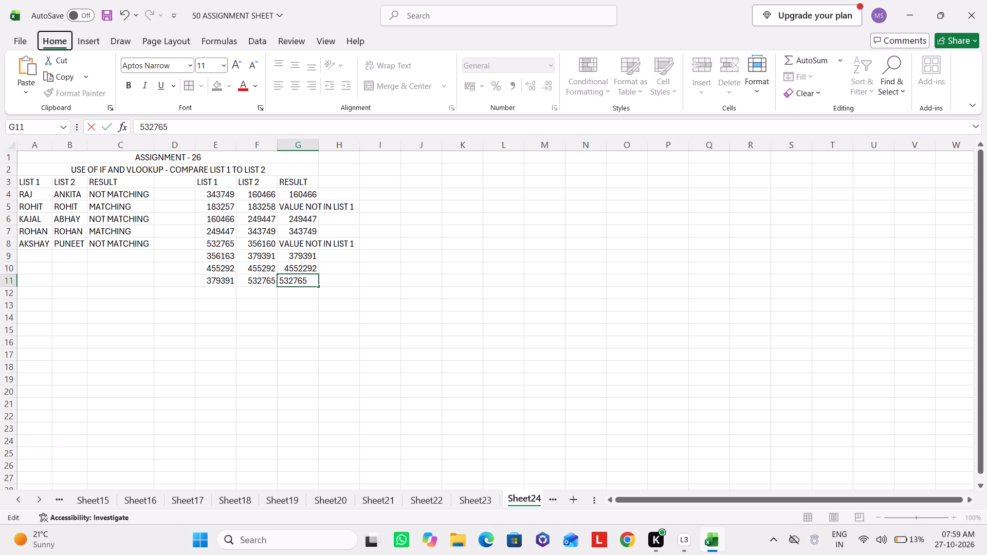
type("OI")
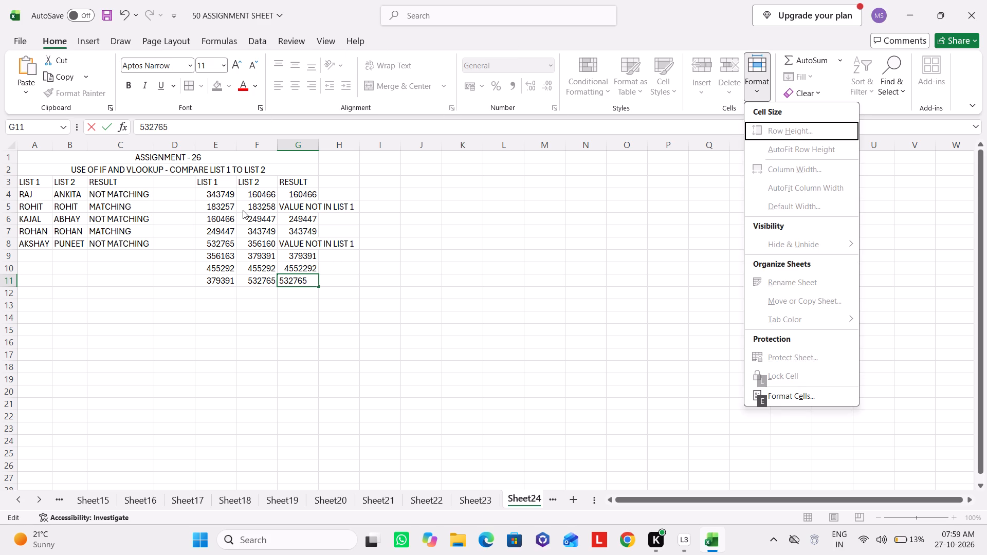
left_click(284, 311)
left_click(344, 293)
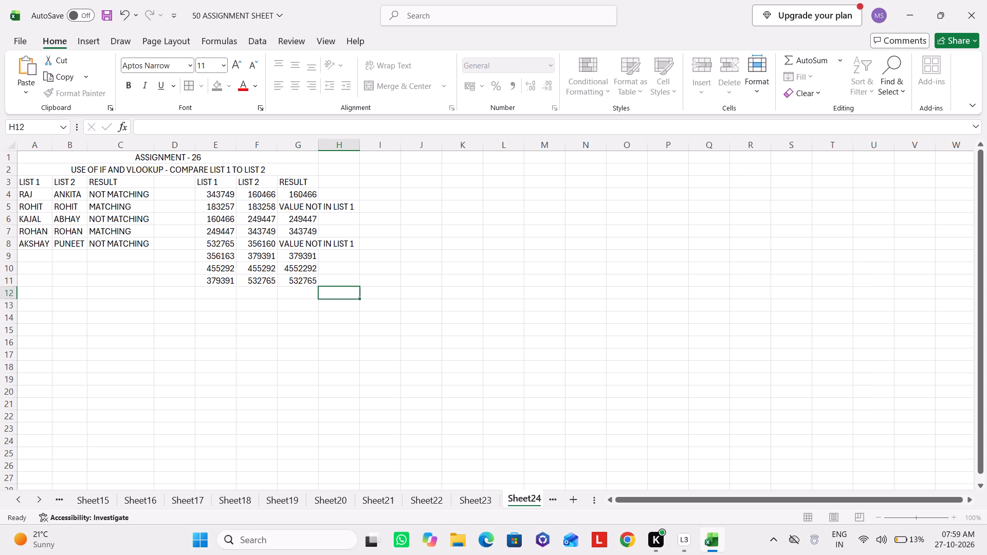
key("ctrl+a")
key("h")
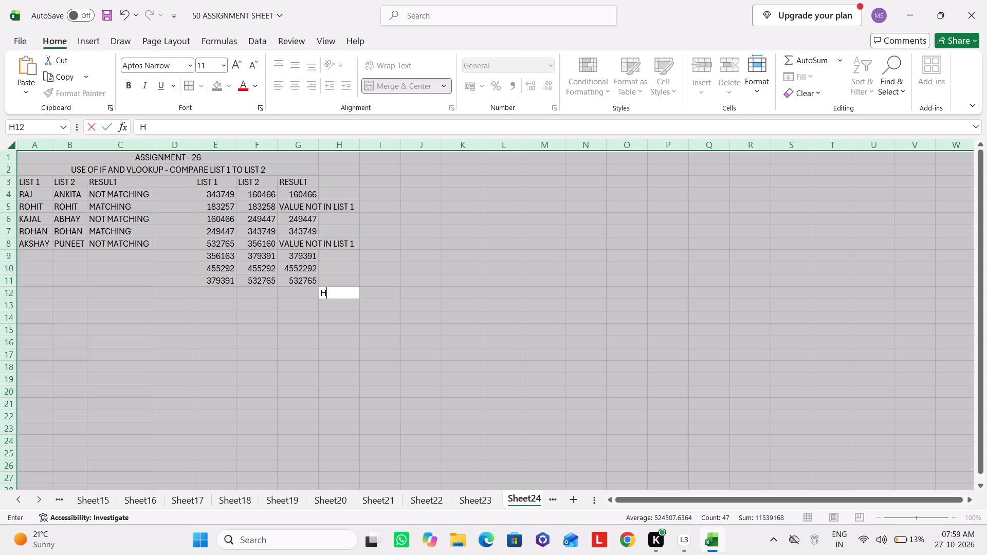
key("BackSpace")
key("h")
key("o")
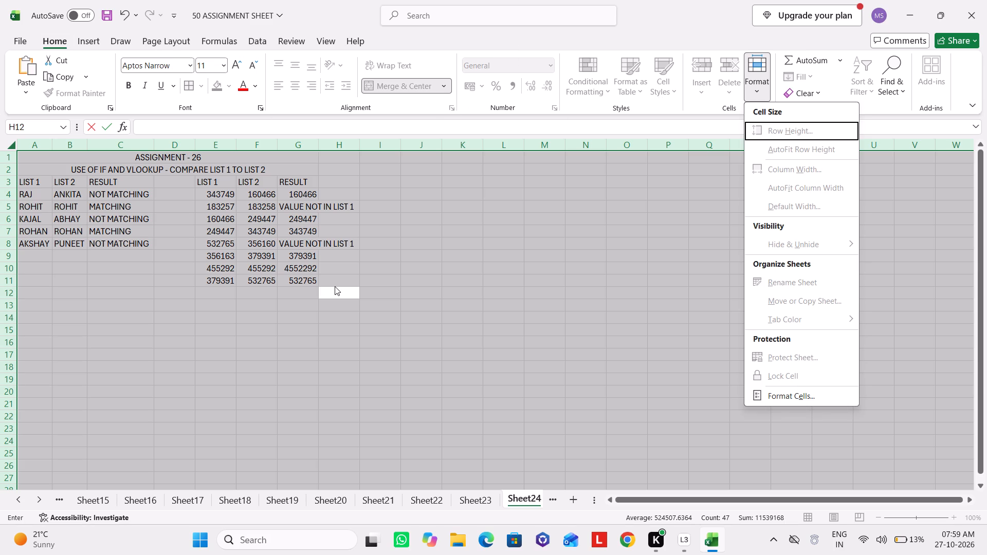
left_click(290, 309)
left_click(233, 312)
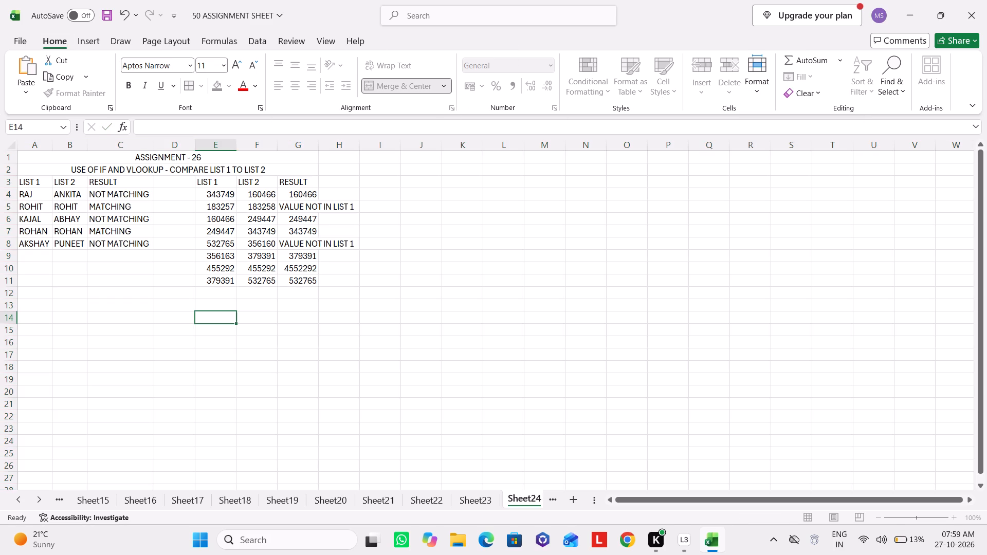
AutoFit the column widths for the second table range E3:G11.
left_click_drag(204, 183, 305, 277)
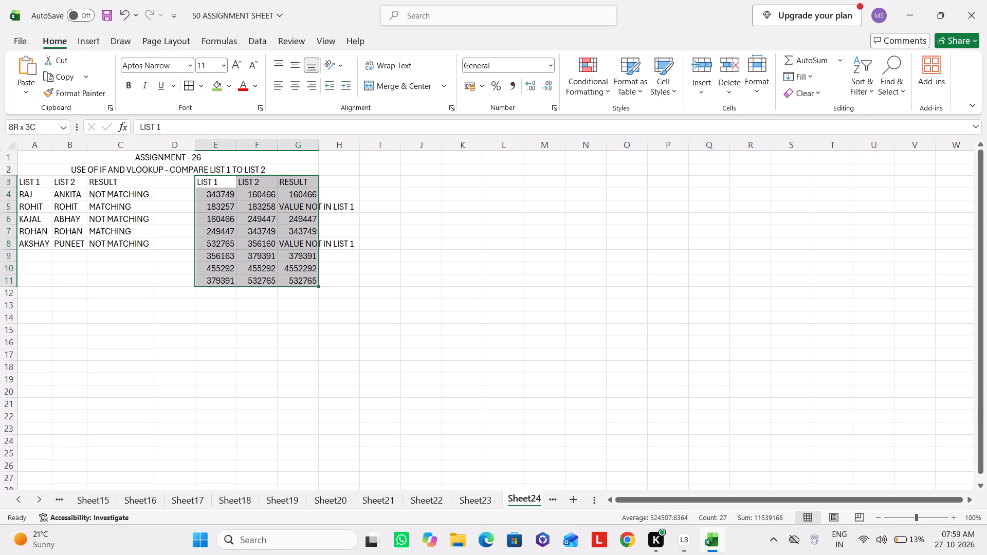
left_click_drag(305, 277, 305, 279)
key("h")
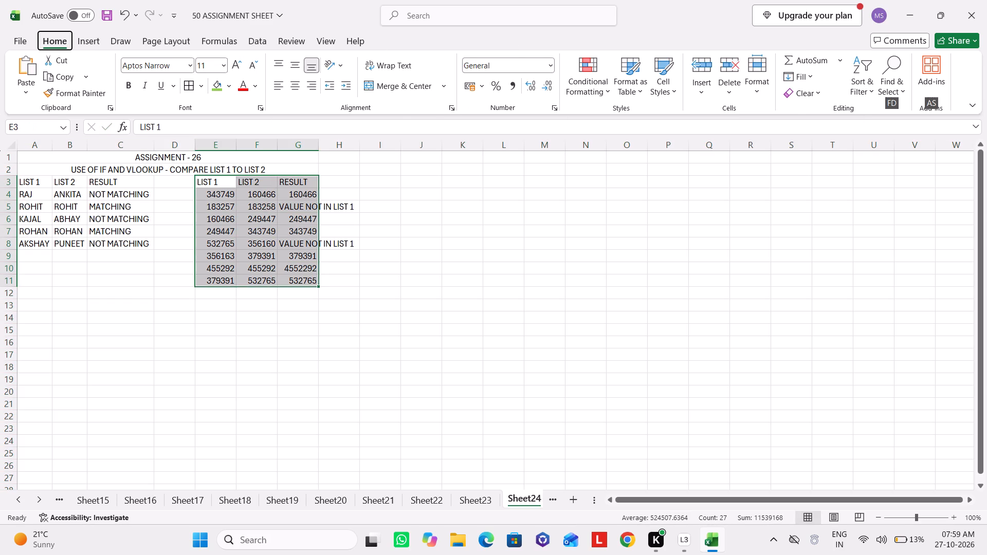
key("m")
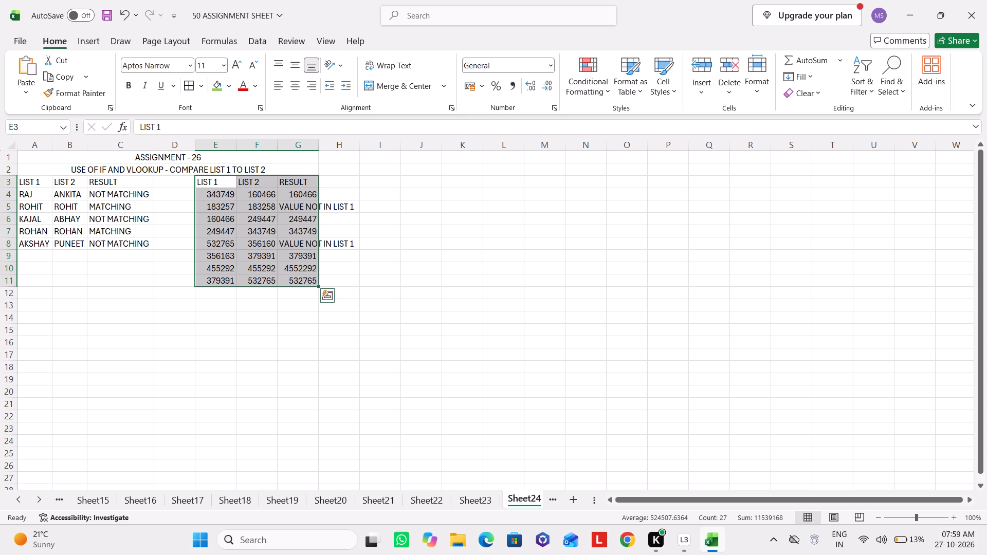
key("h")
key("o")
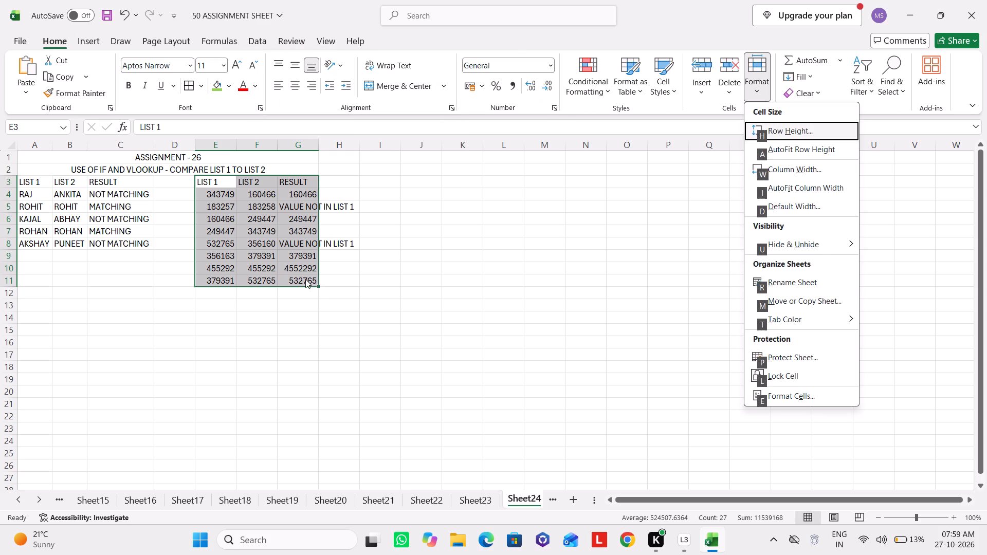
key("i")
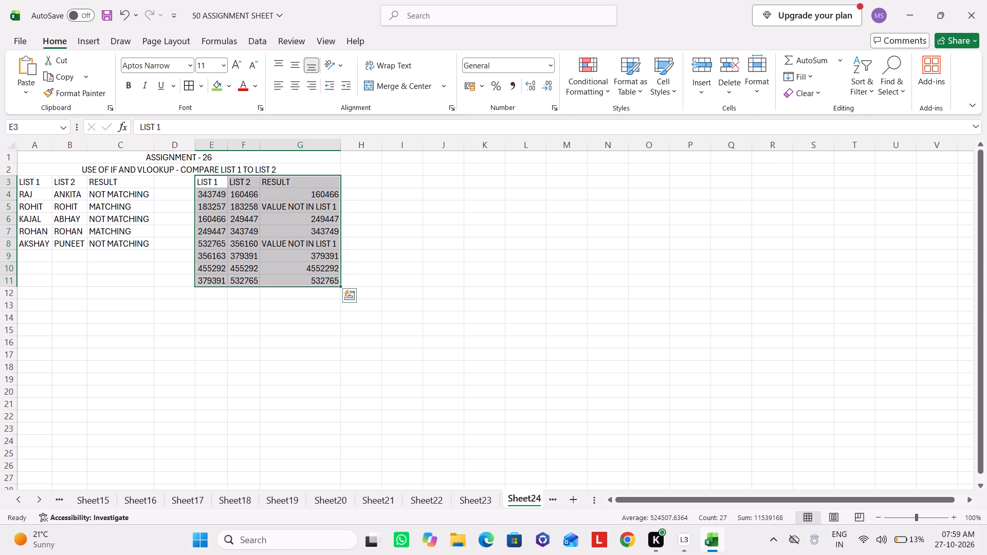
left_click(308, 303)
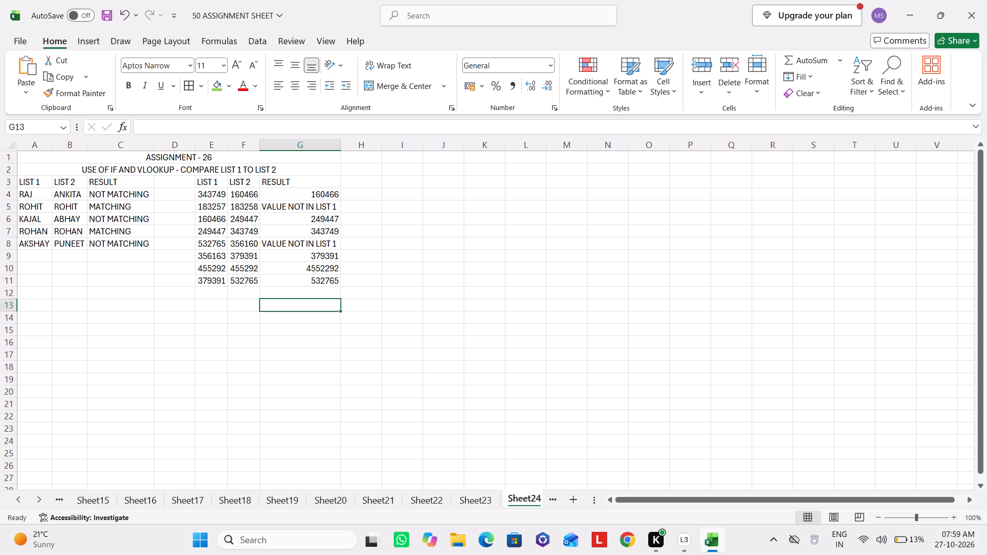
Center the contents of the second table's RESULT column, G3:G11.
left_click_drag(279, 183, 302, 274)
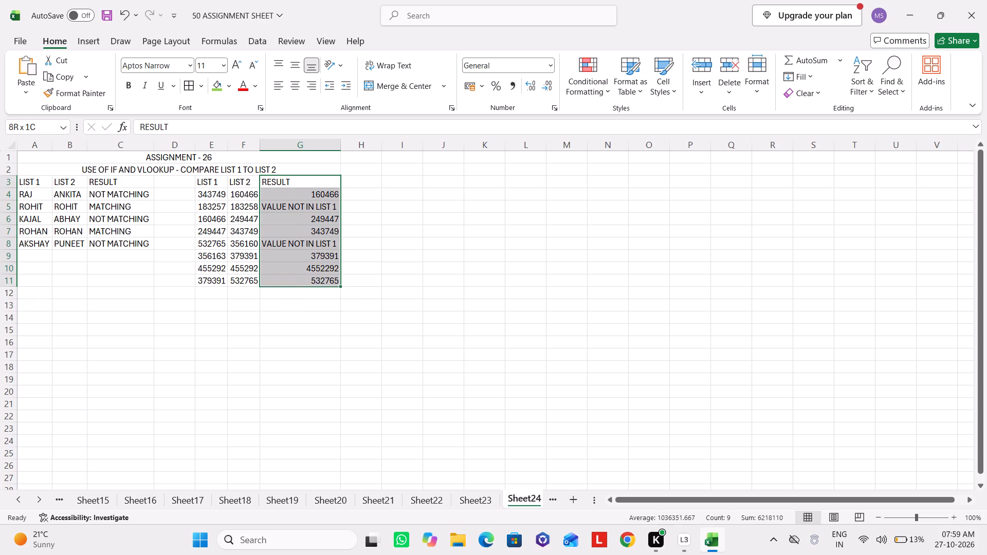
left_click_drag(302, 274, 302, 276)
left_click(296, 90)
left_click(322, 340)
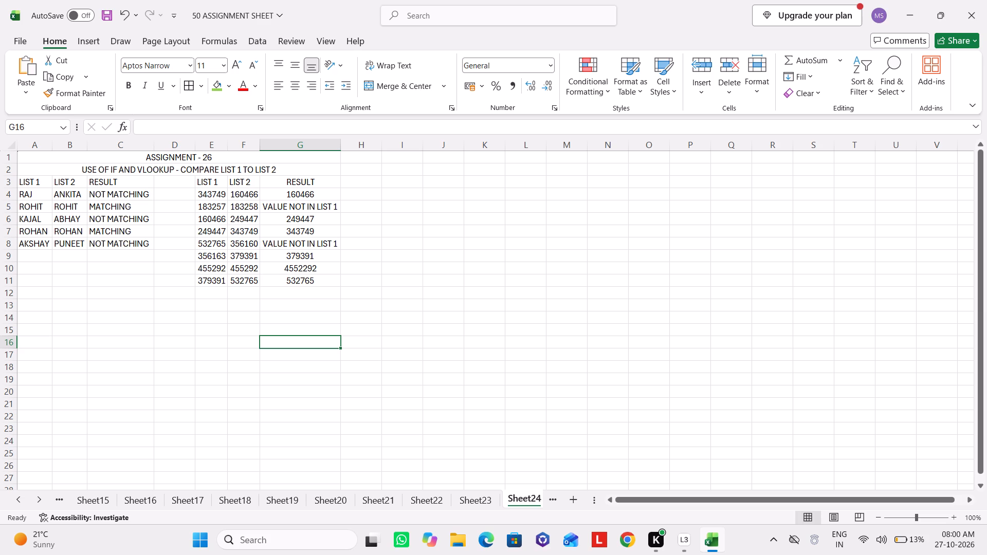
Shade the ASSIGNMENT - 26 title row orange and the subtitle row below it light blue.
left_click(122, 162)
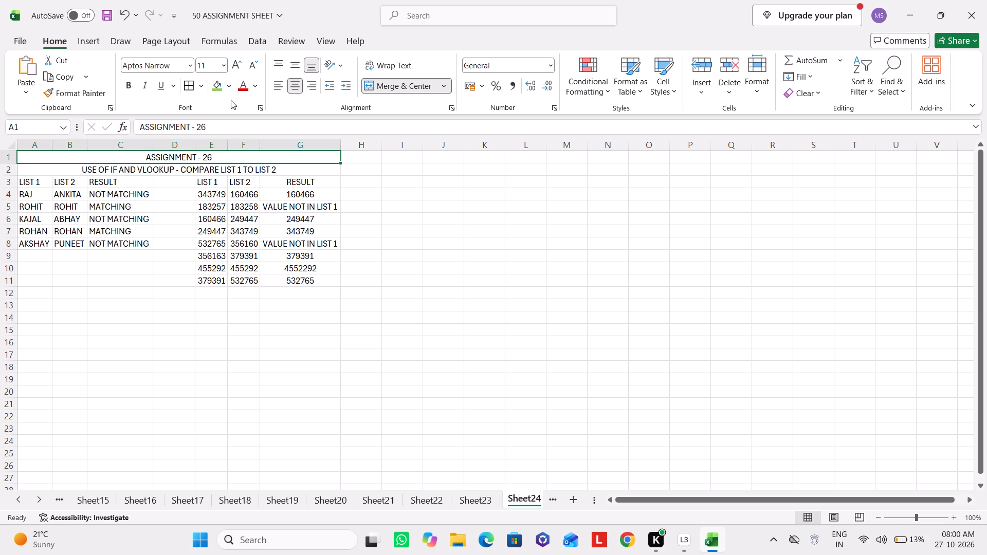
left_click(231, 89)
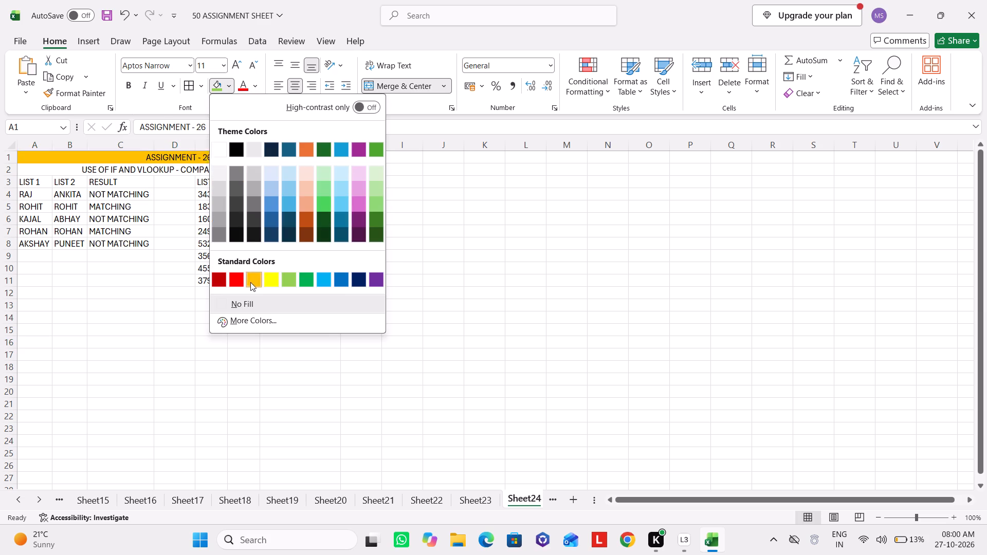
left_click(250, 282)
left_click(173, 172)
left_click(235, 86)
left_click(229, 85)
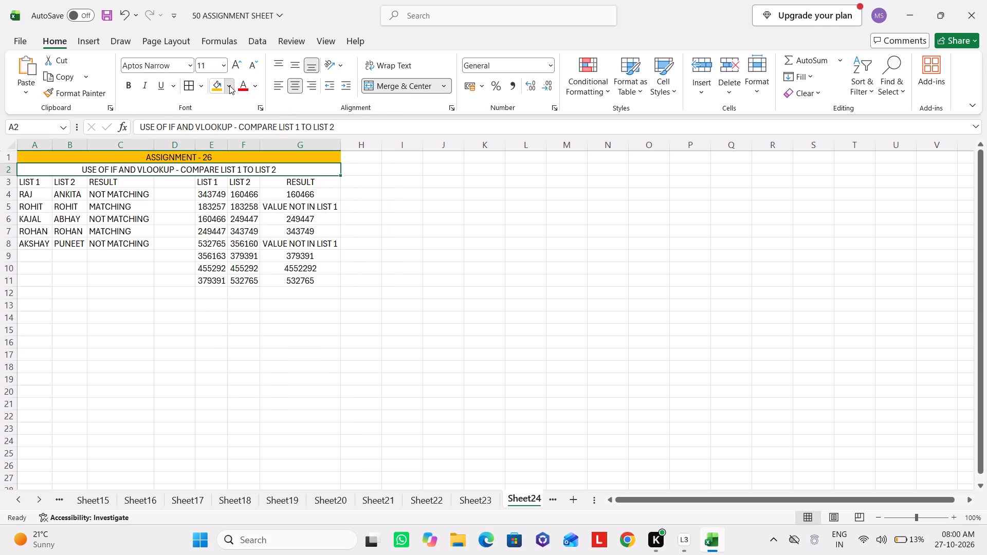
left_click(268, 189)
Shade the header cells of both tables, A3:C3 and E3:G3, light green.
left_click_drag(28, 180, 84, 179)
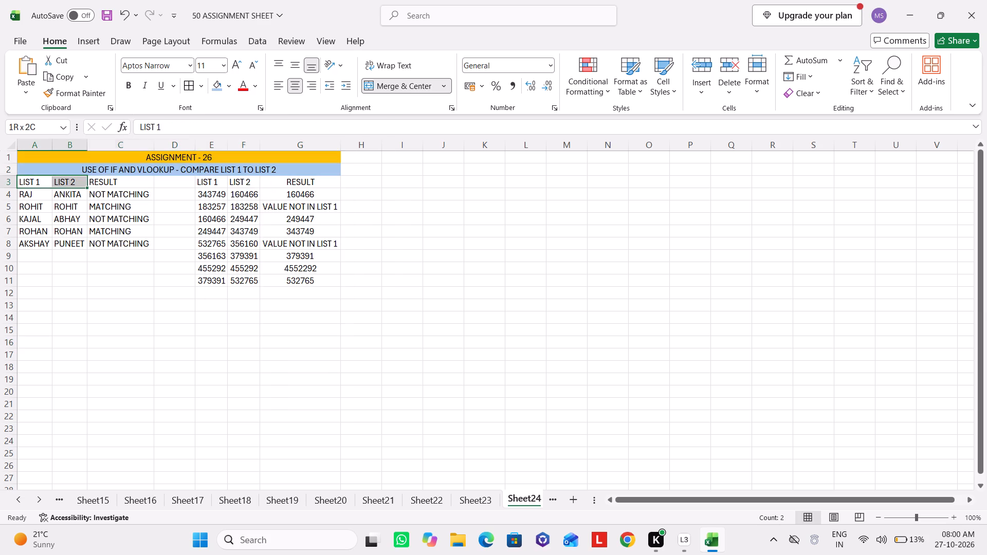
left_click_drag(84, 179, 151, 183)
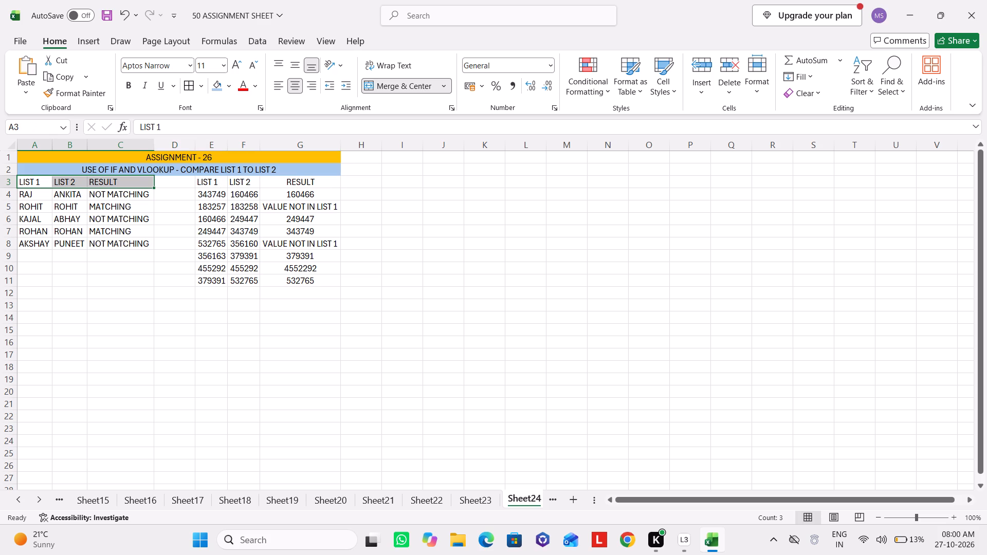
left_click(229, 91)
left_click(288, 279)
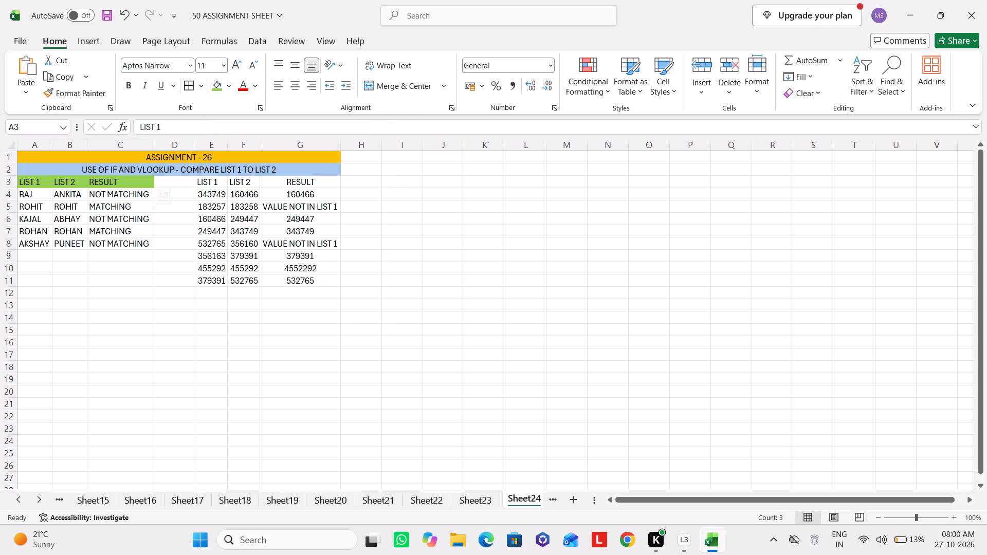
left_click_drag(206, 183, 281, 182)
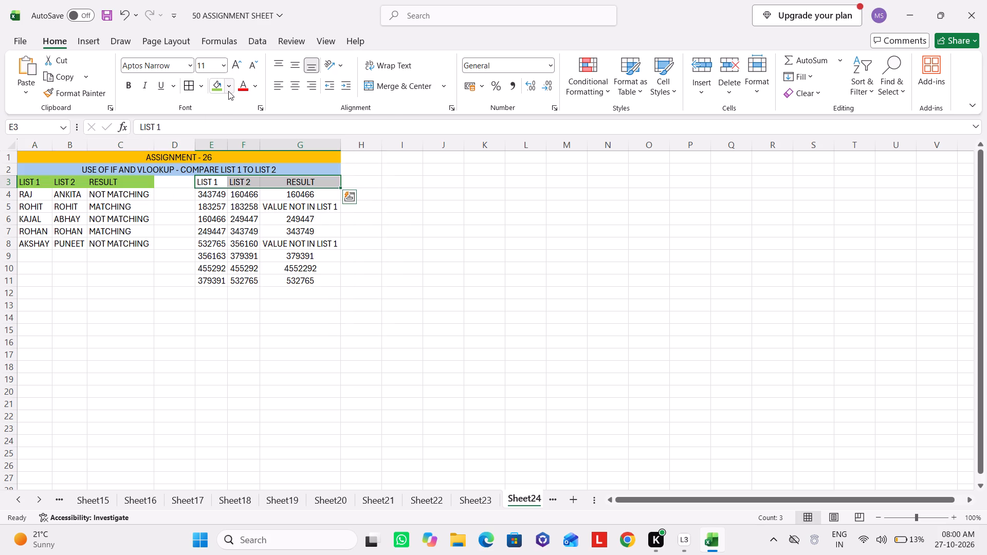
left_click(224, 86)
left_click(258, 241)
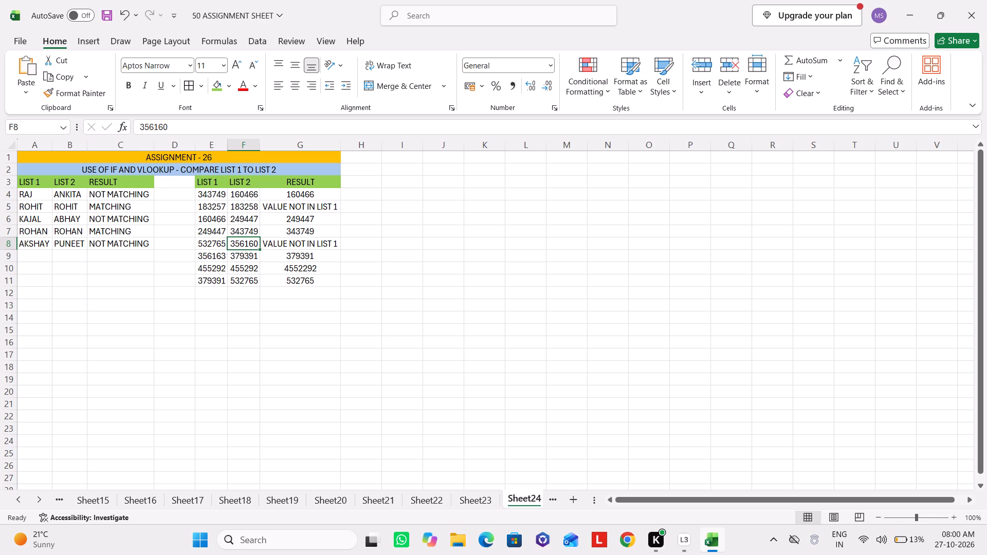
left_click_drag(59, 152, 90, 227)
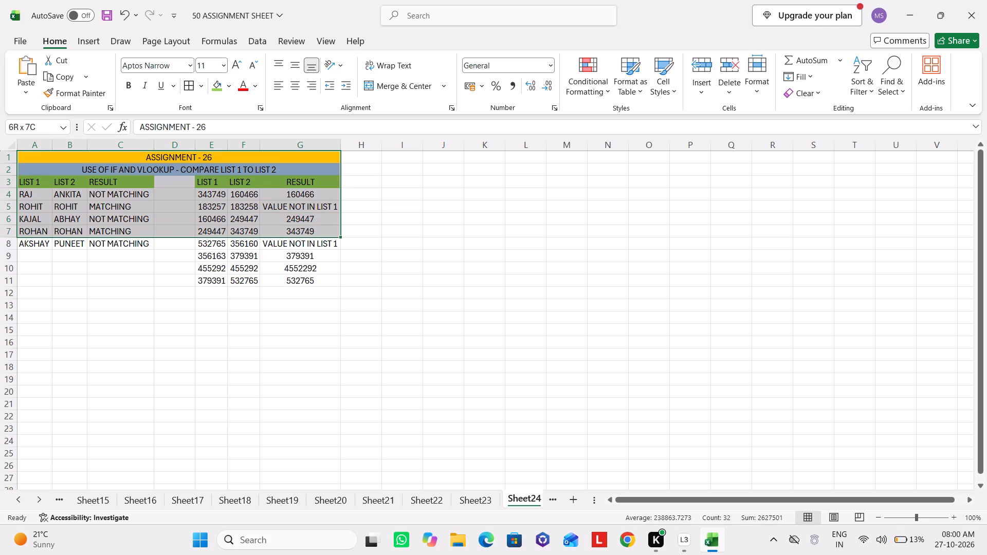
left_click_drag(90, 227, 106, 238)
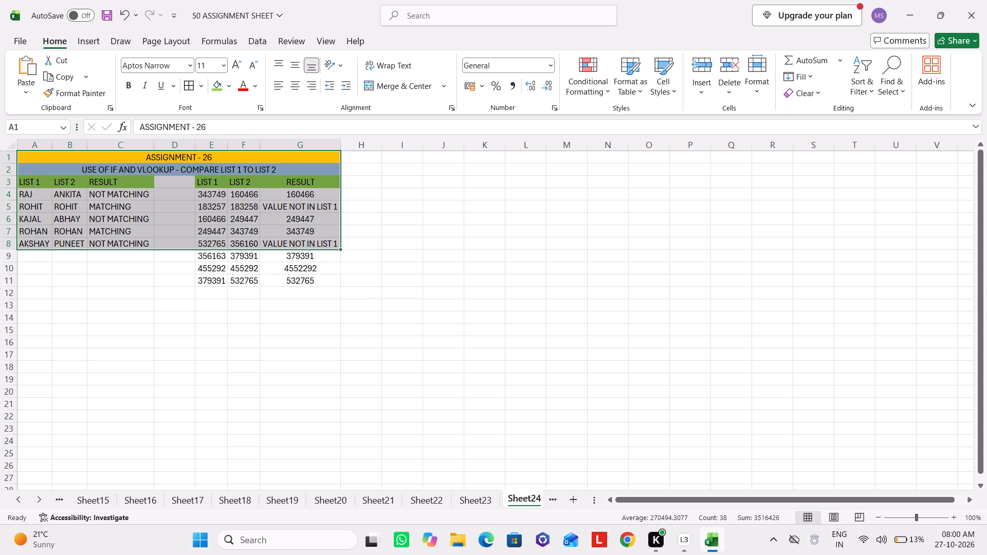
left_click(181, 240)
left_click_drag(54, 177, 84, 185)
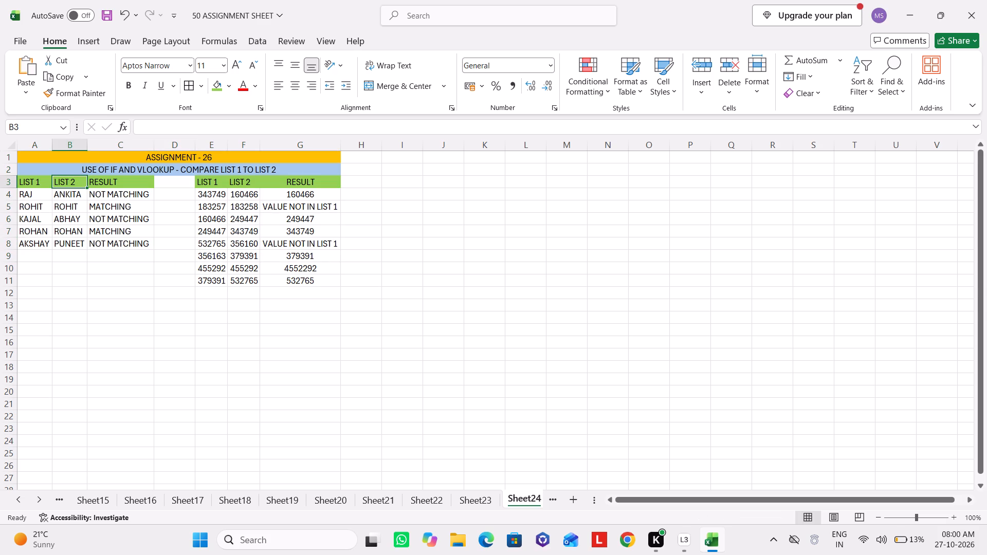
Apply all borders to the first table A3:C8, the second table E3:G11 and the two title rows.
left_click_drag(34, 182, 128, 237)
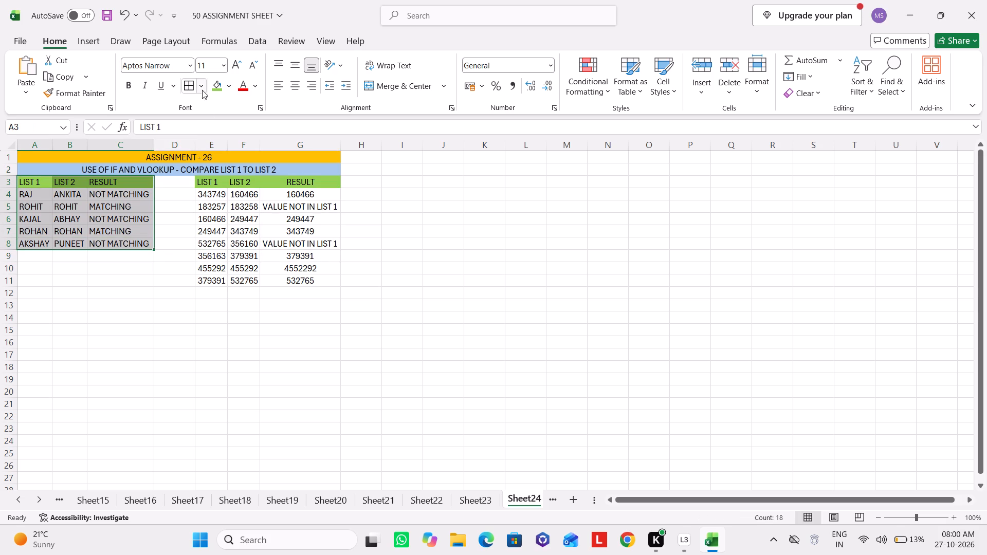
left_click(187, 88)
left_click_drag(212, 182, 307, 295)
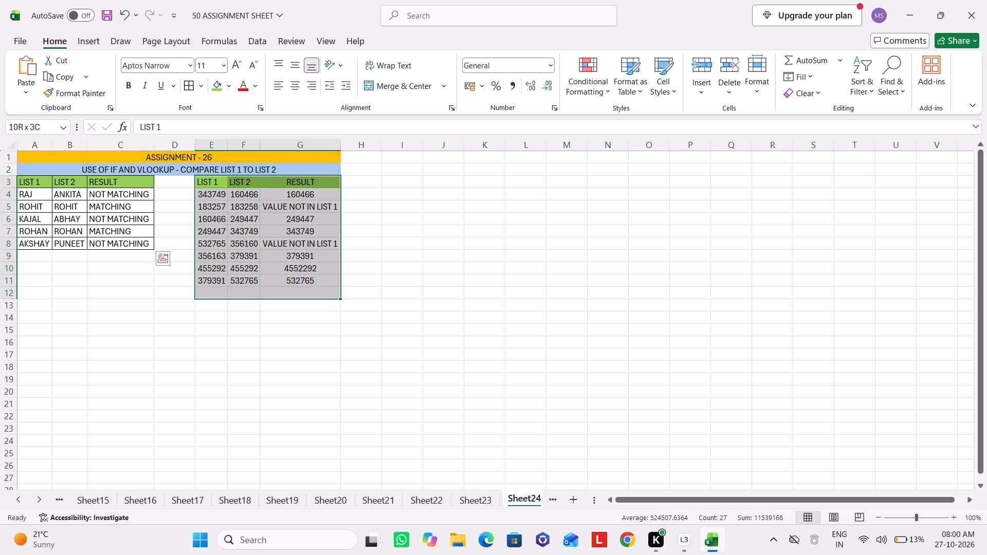
left_click_drag(307, 295, 302, 285)
left_click(191, 85)
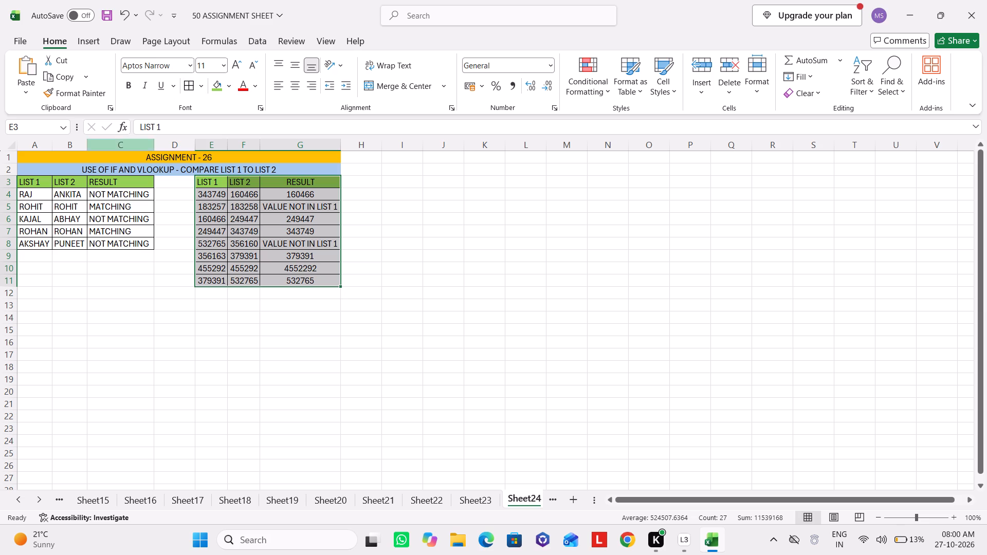
left_click_drag(112, 154, 119, 166)
left_click(184, 87)
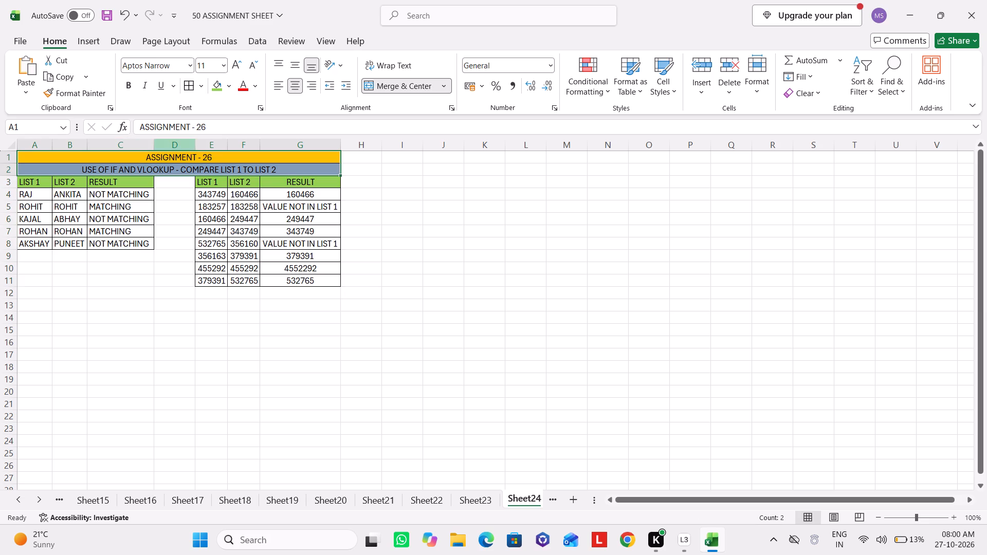
left_click(172, 236)
Enter the formula text IF(A9=B9,"MATCHING',NOT MATCHING") in cell A10 below the first table.
left_click(36, 271)
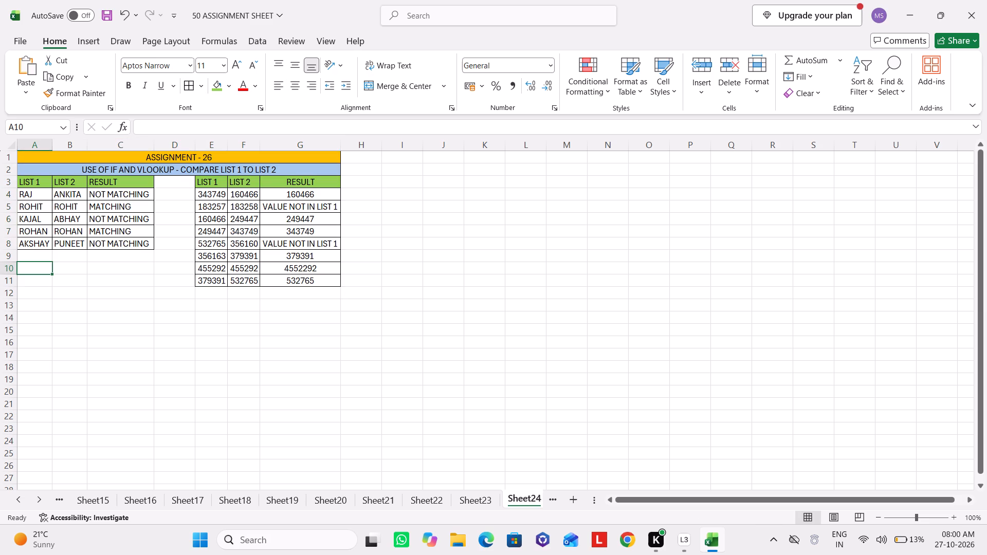
type("IF")
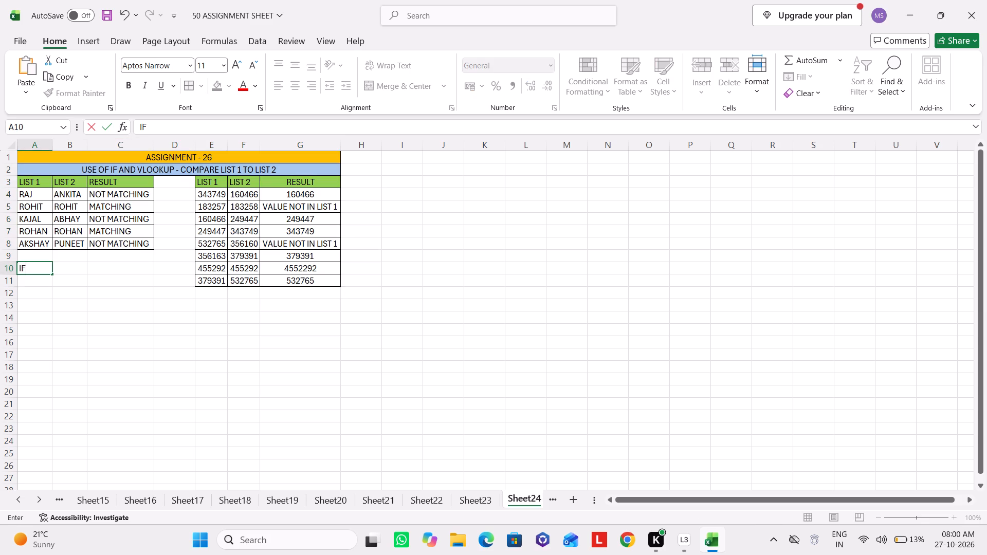
key("shift+parenleft")
key("a")
key("9")
type("=B")
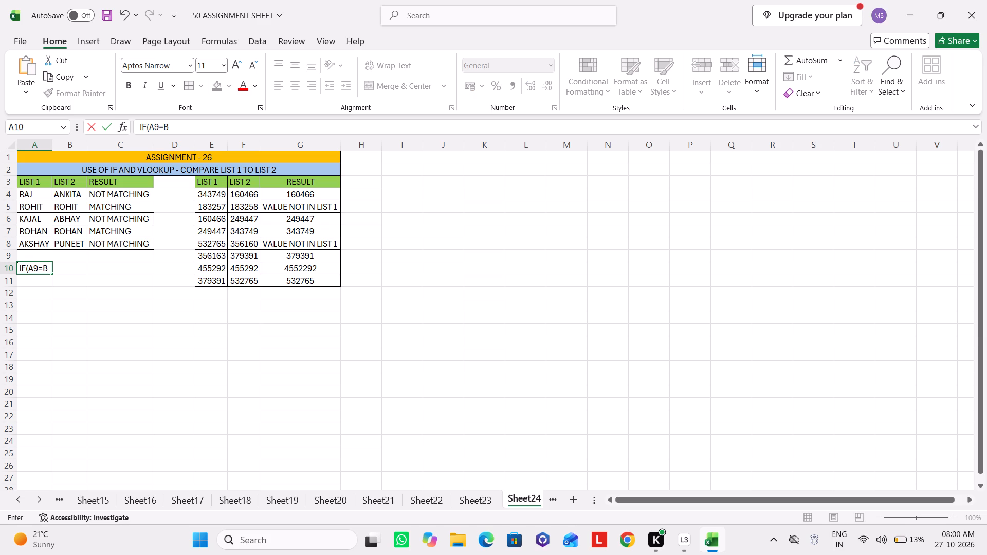
key("9")
key("m")
key("BackSpace")
key("comma")
type("MA")
key("BackSpace")
key("BackSpace")
type("\"MATCHING")
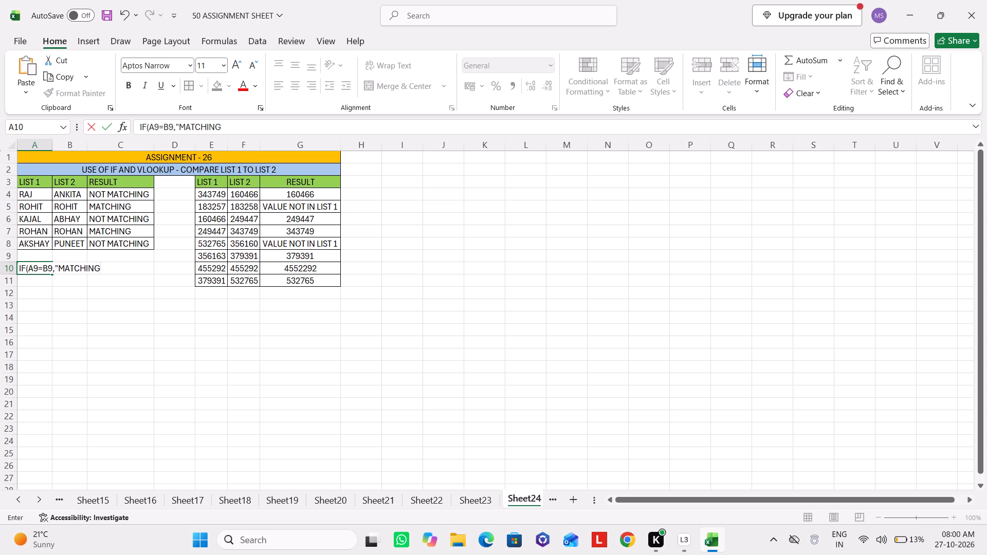
type("',NOT")
key("space")
type("MATH")
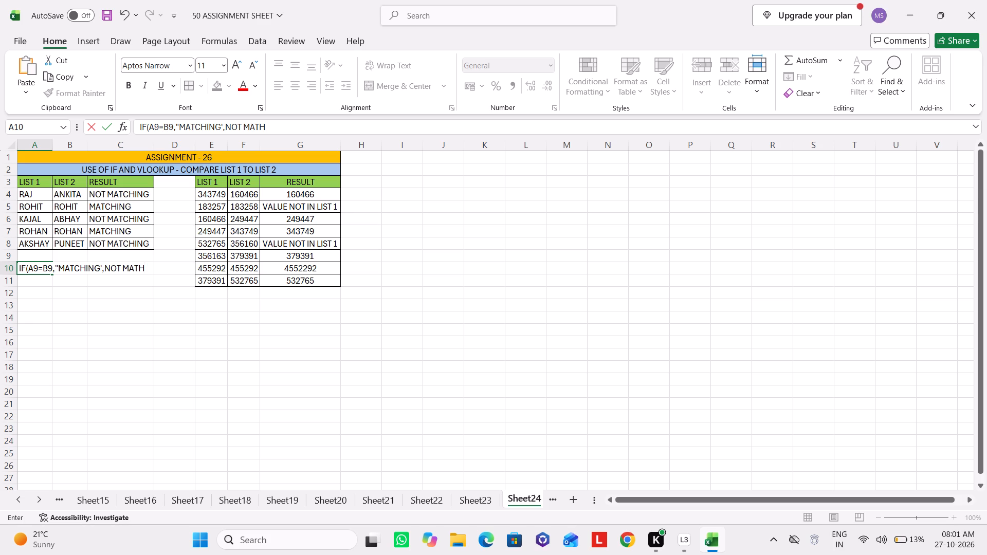
key("BackSpace")
type("CHING")
key("shift+colon")
key("BackSpace")
key("shift+quotedbl")
key("0")
key("BackSpace")
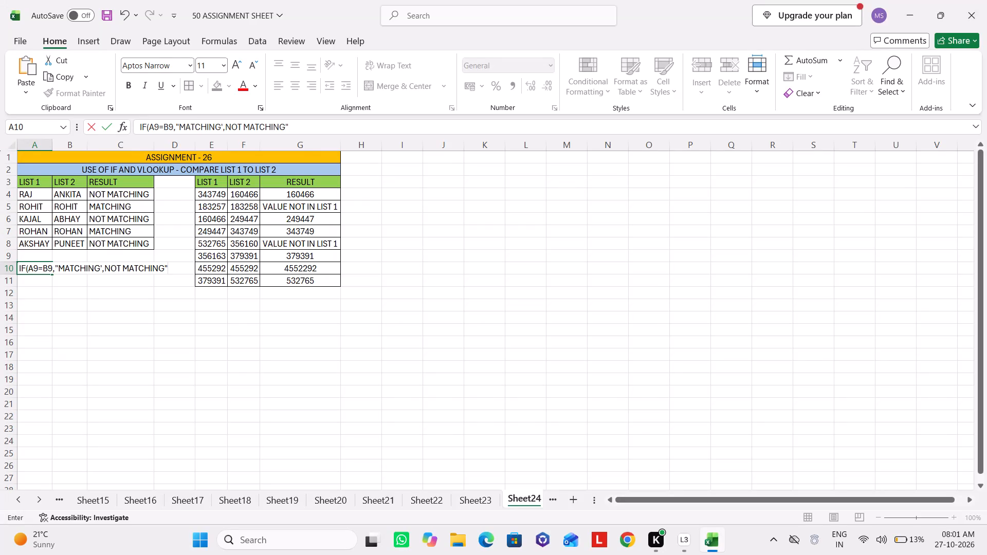
key("0")
key("BackSpace")
key("shift+parenright")
key("Down")
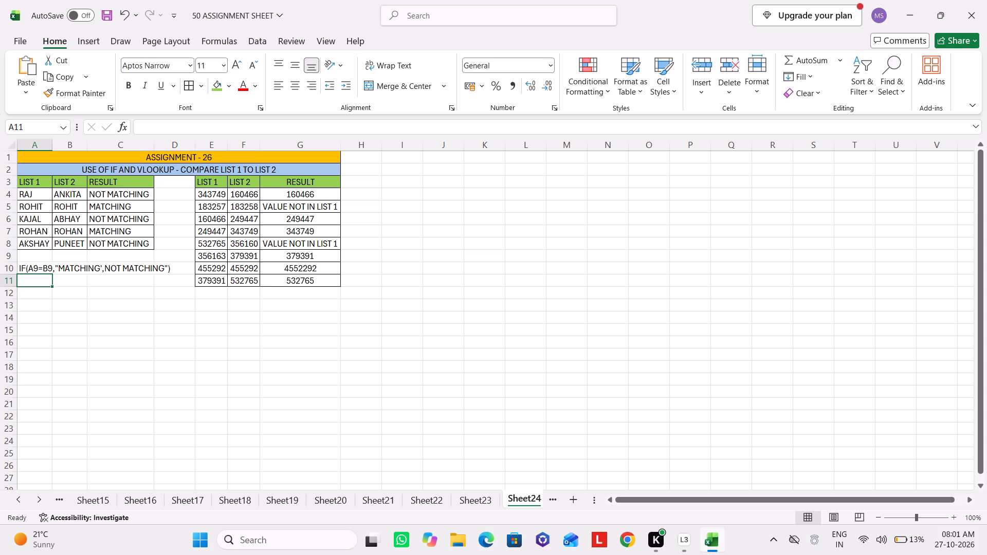
left_click(208, 305)
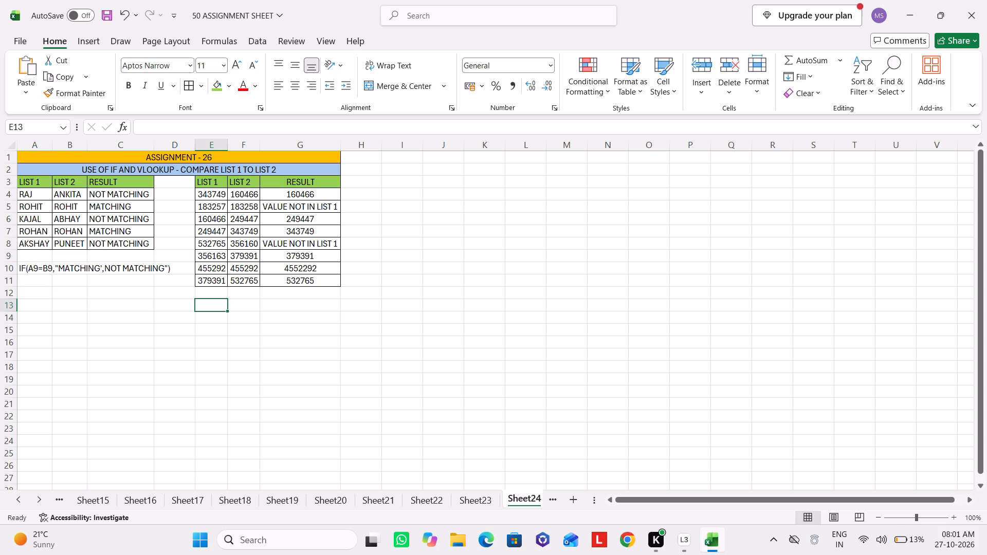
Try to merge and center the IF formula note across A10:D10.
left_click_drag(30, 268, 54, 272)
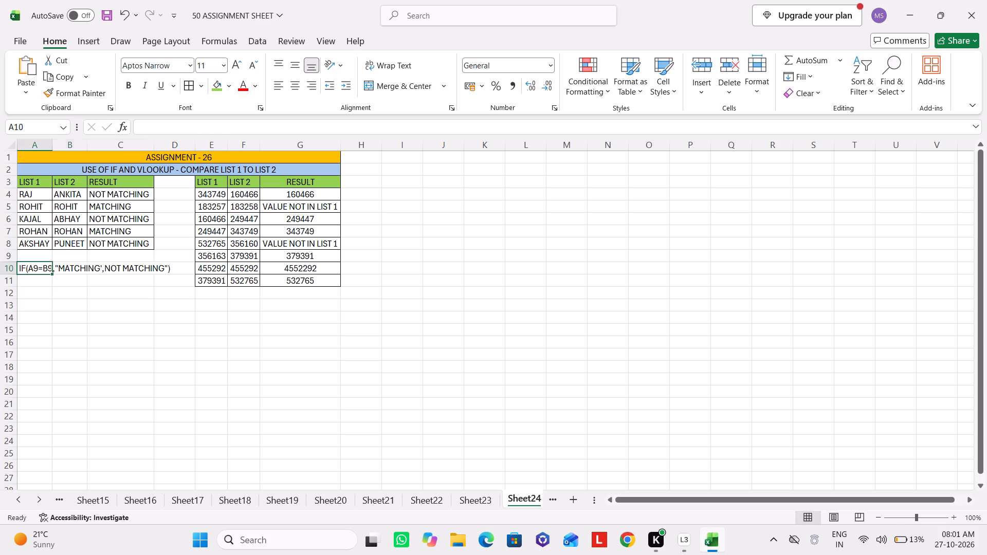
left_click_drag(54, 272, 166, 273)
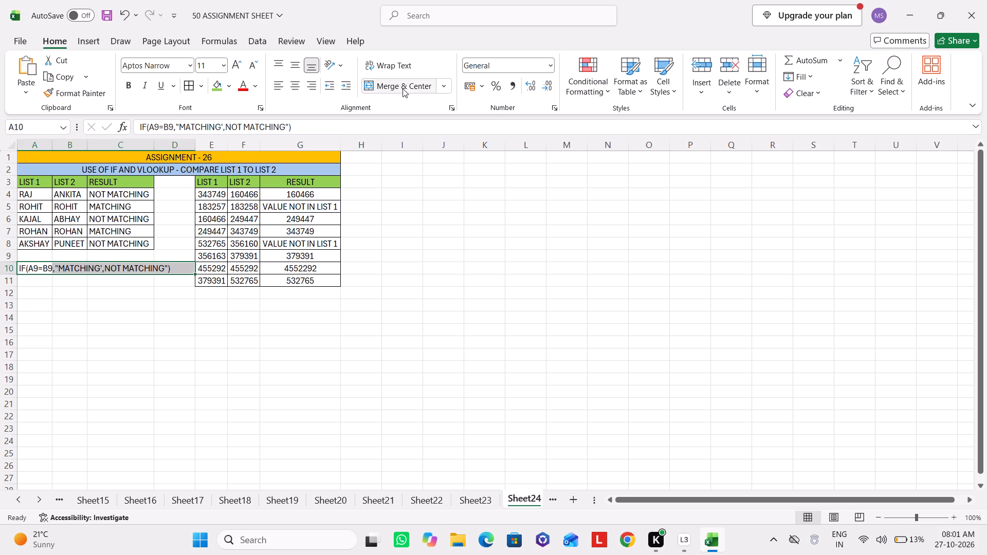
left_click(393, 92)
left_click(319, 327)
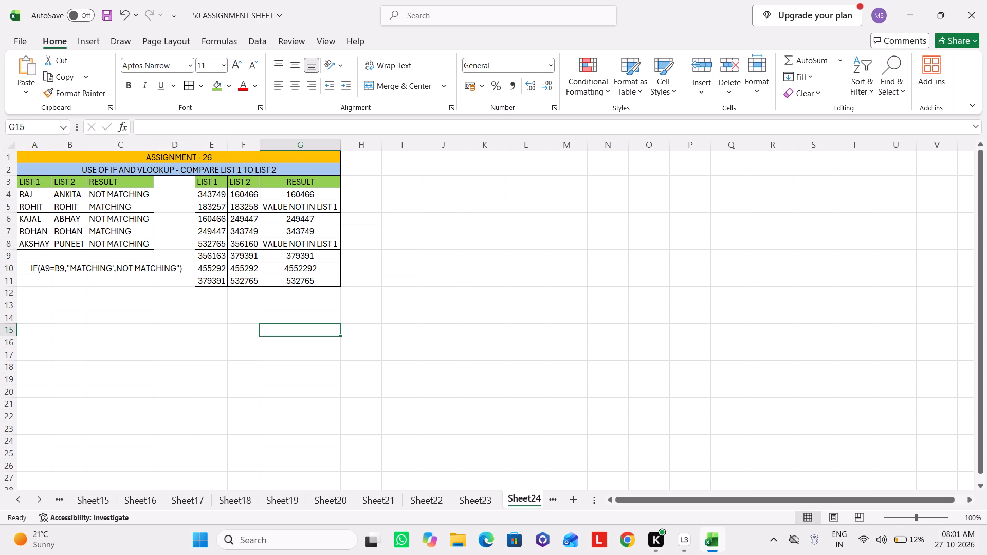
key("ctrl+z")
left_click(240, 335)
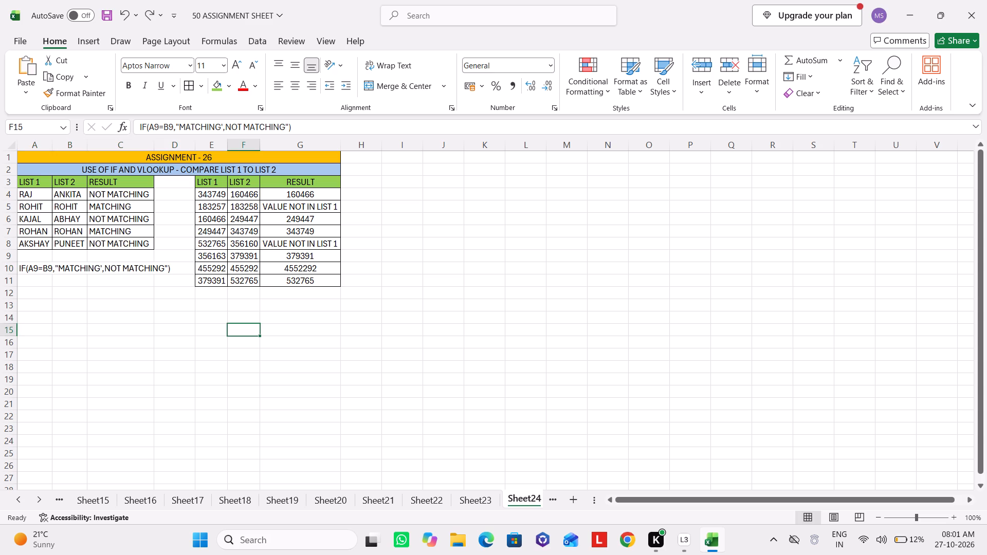
Enter the formula text VLOOKUP(F12,E5:E12,1,0) in cell E13 below the second table.
left_click(212, 302)
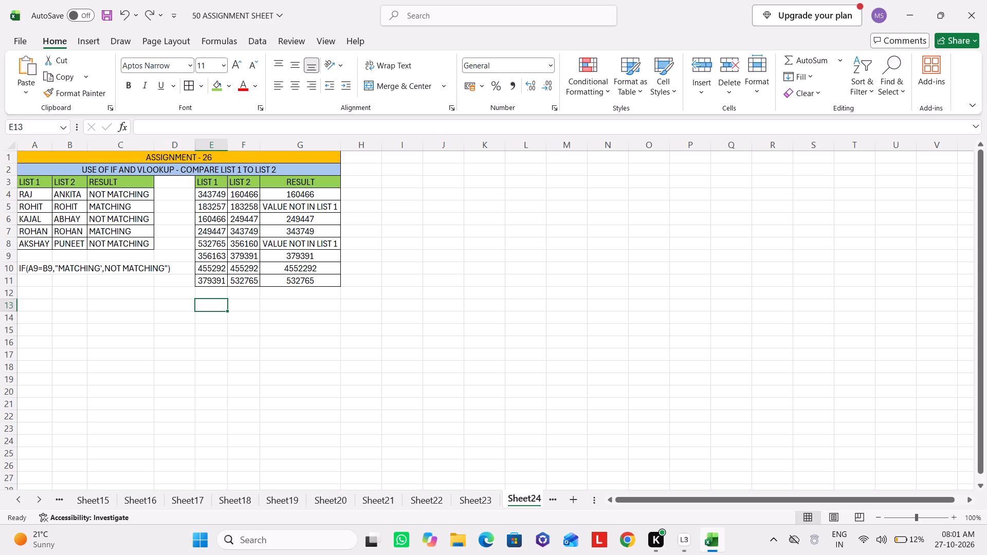
type("VLL")
key("BackSpace")
type("OOKUP")
key("space")
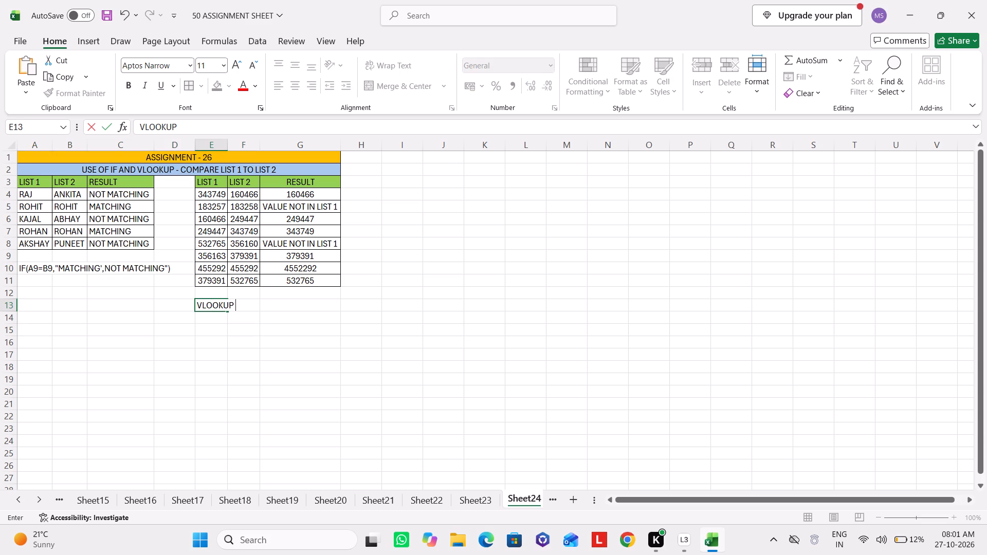
key("BackSpace")
type("(F122")
key("BackSpace")
type(",E")
key("5")
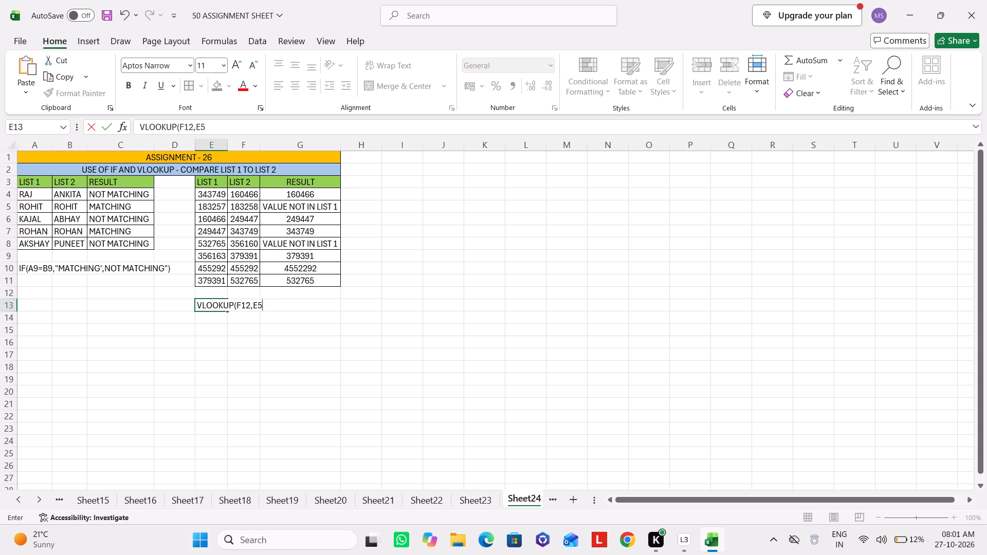
key("shift+colon")
key("e")
type("12")
key("comma")
type("1,0")
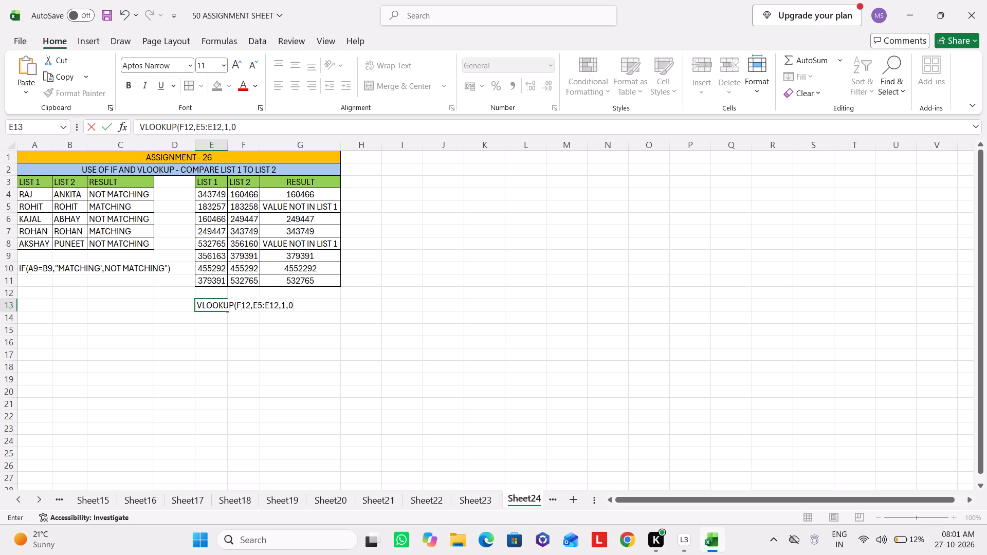
key("shift+parenright")
key("Return")
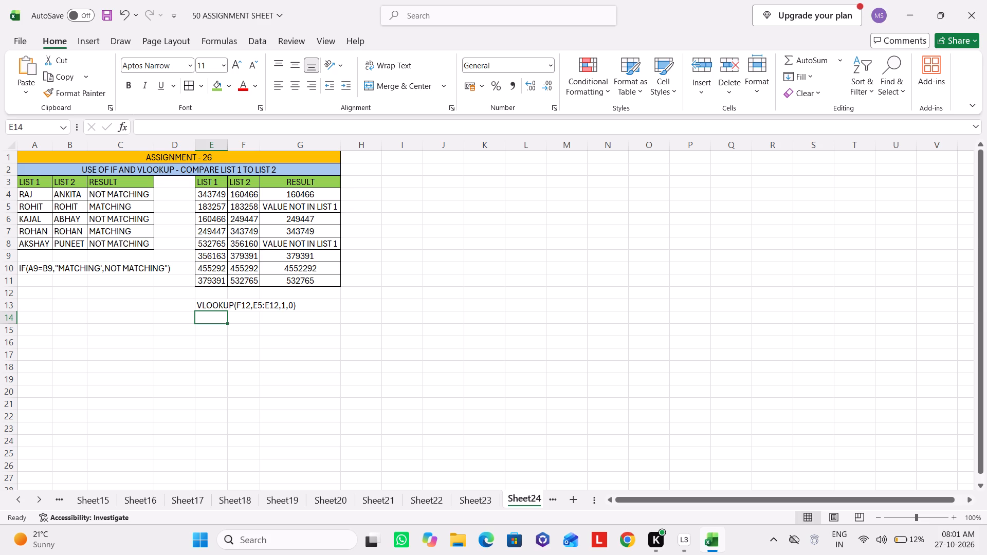
Enter the headers COLOR LIST-1 in A15, RESULT in C15 and COLOR LIST-2 in E15.
scroll(42, 246, "up", 1)
left_click(39, 330)
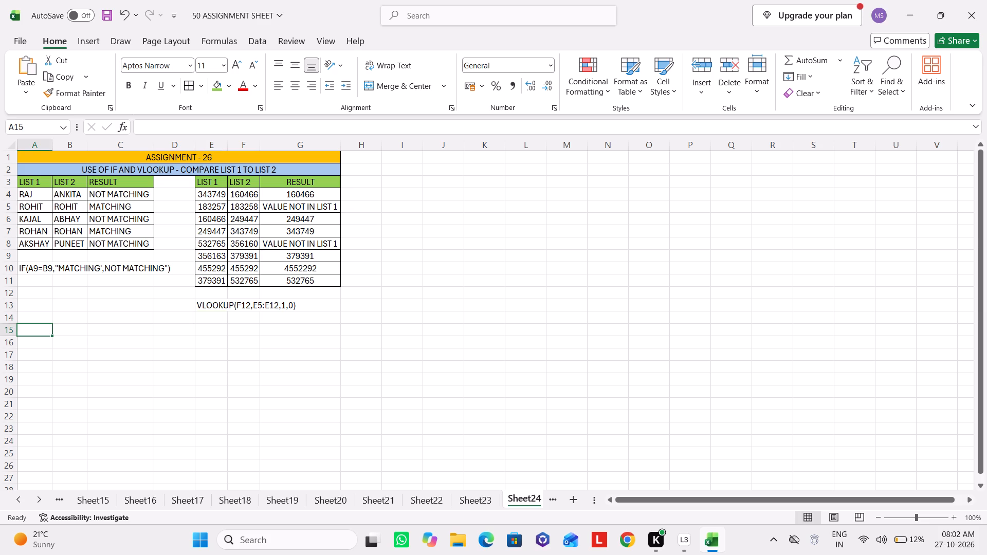
type("COLOR LIST")
type("-1")
key("Tab")
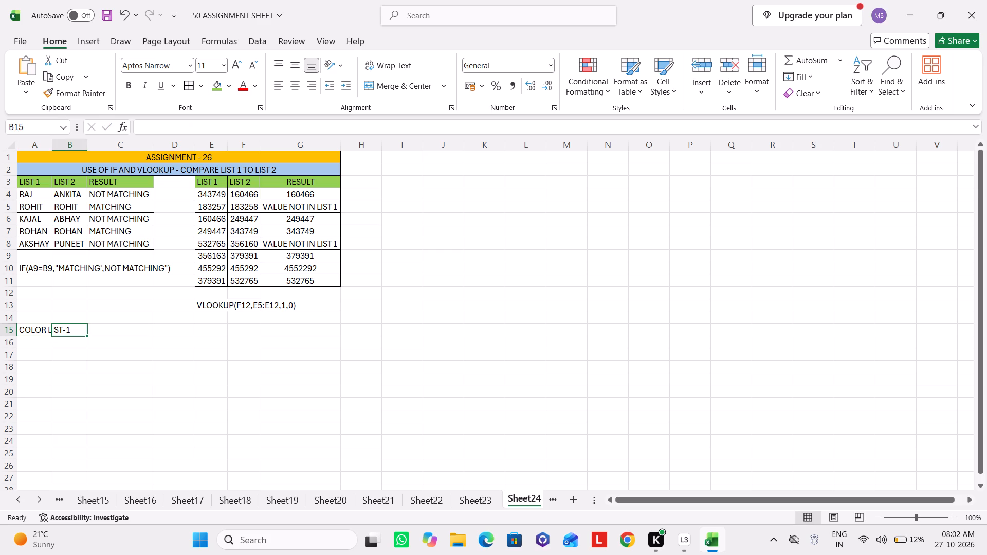
key("Tab")
type("RESULT")
key("Tab")
key("Tab")
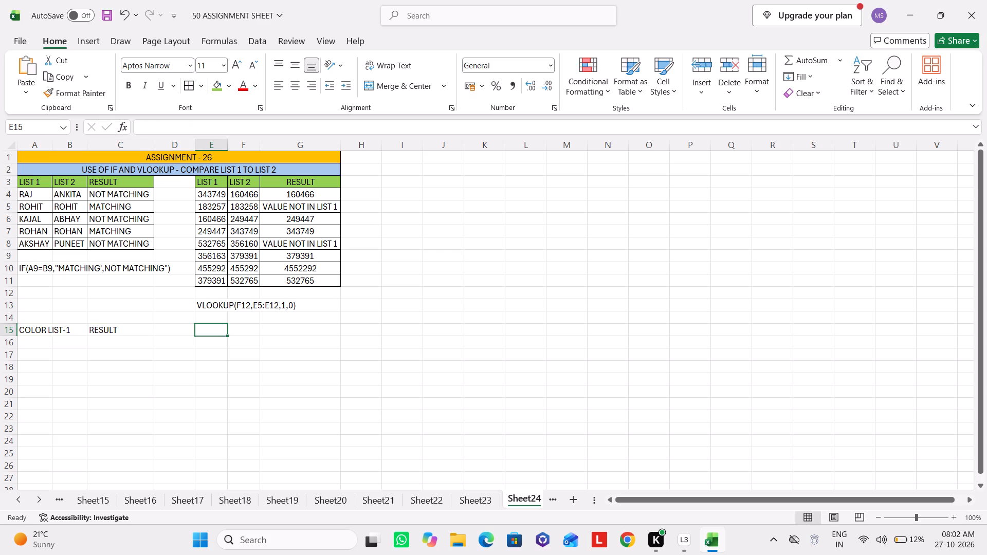
type("COLOR LIST")
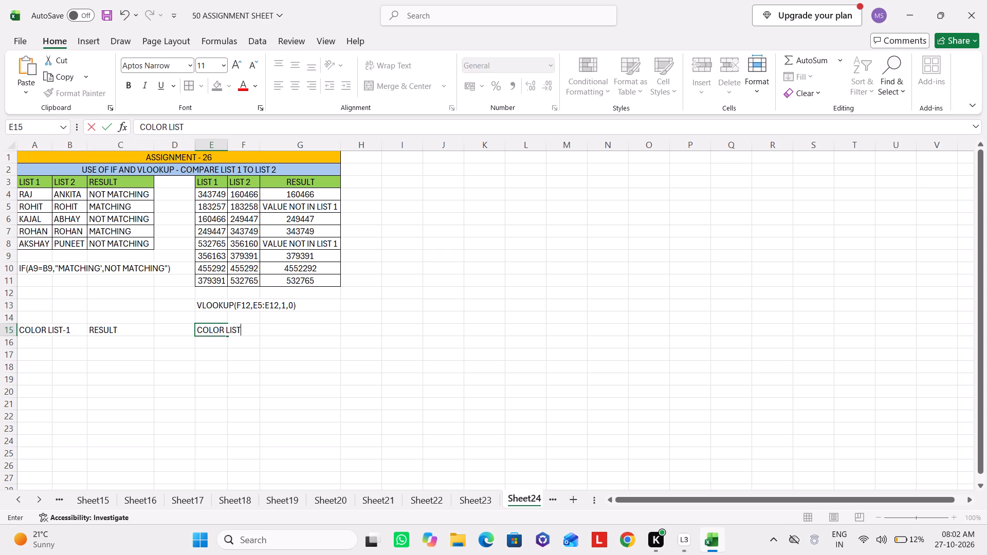
type("-2")
AutoFit column A's width to the COLOR LIST-1 header in A15.
left_click(45, 329)
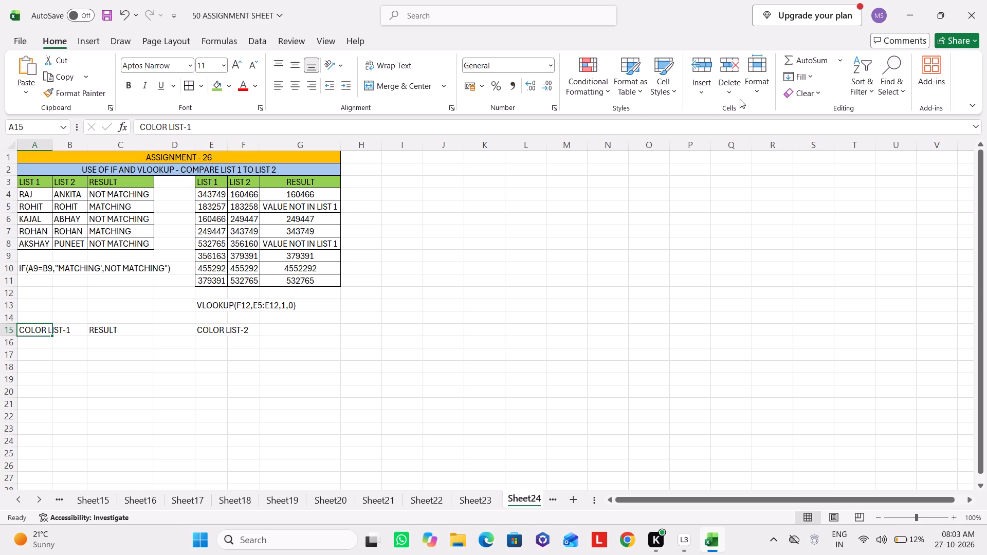
left_click(754, 94)
left_click(788, 189)
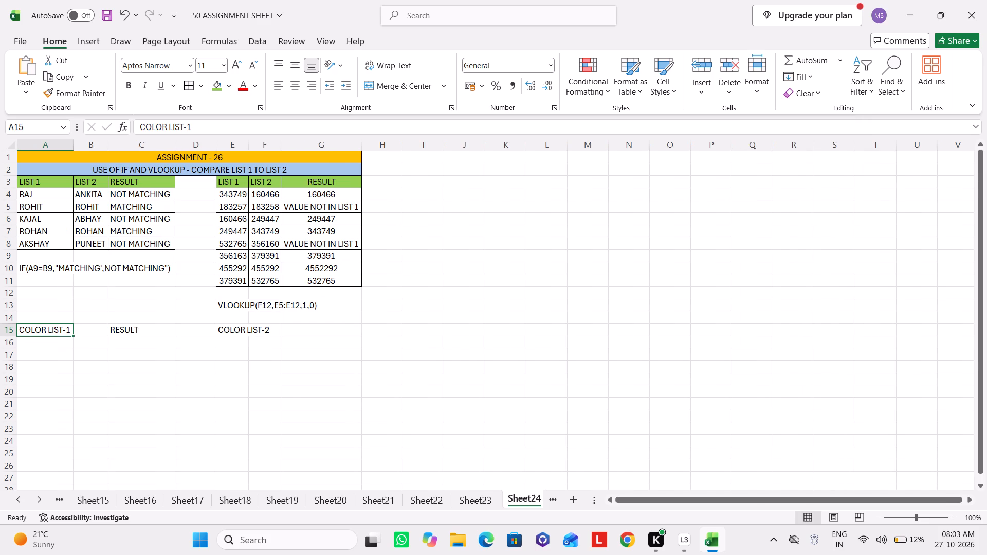
left_click(104, 360)
Fill A16:A21 under COLOR LIST-1 with RED, YELLOW, GREEN, BLUE, ORANGE and WHITE.
left_click(35, 345)
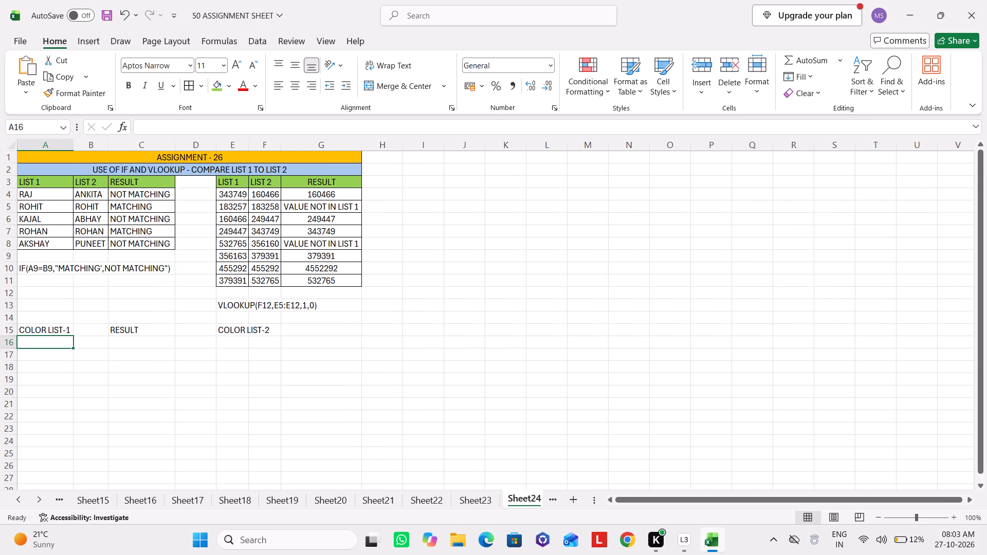
type("RED")
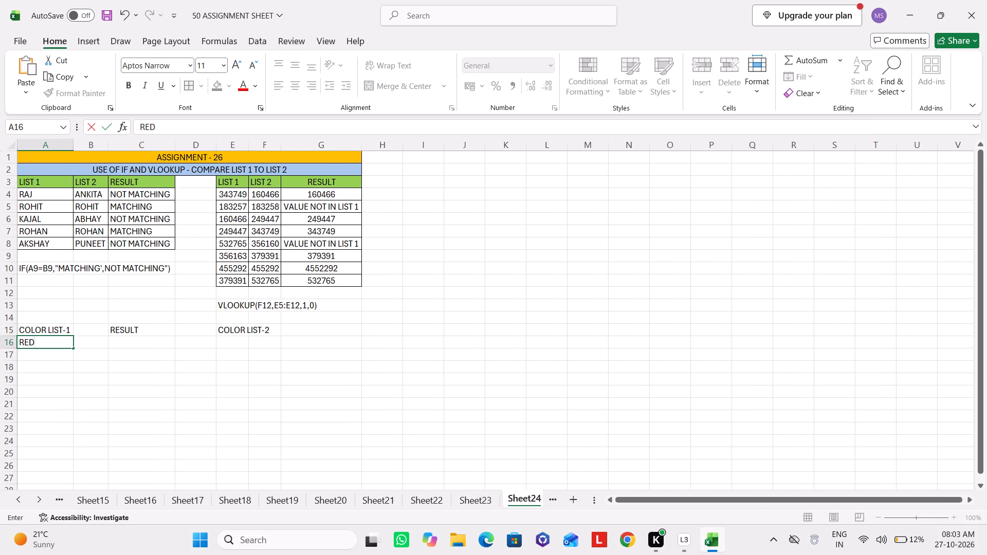
key("Down")
type("YELLOW")
key("Down")
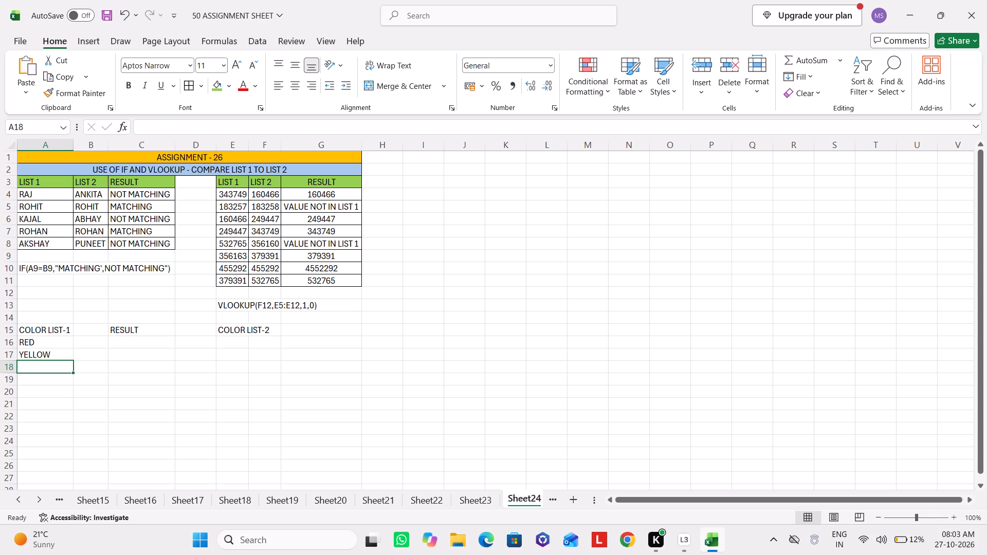
type("GREEN")
key("Down")
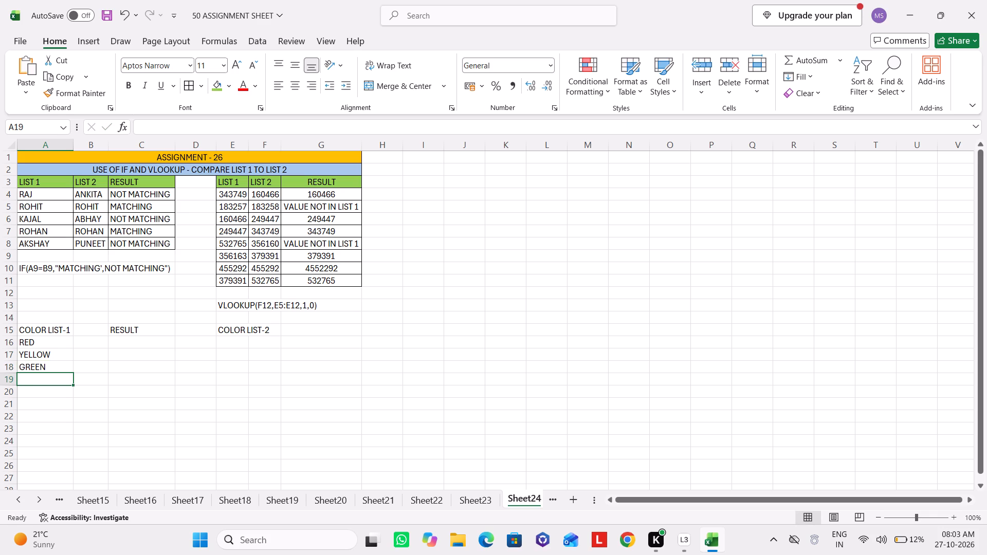
type("BLUE")
key("Down")
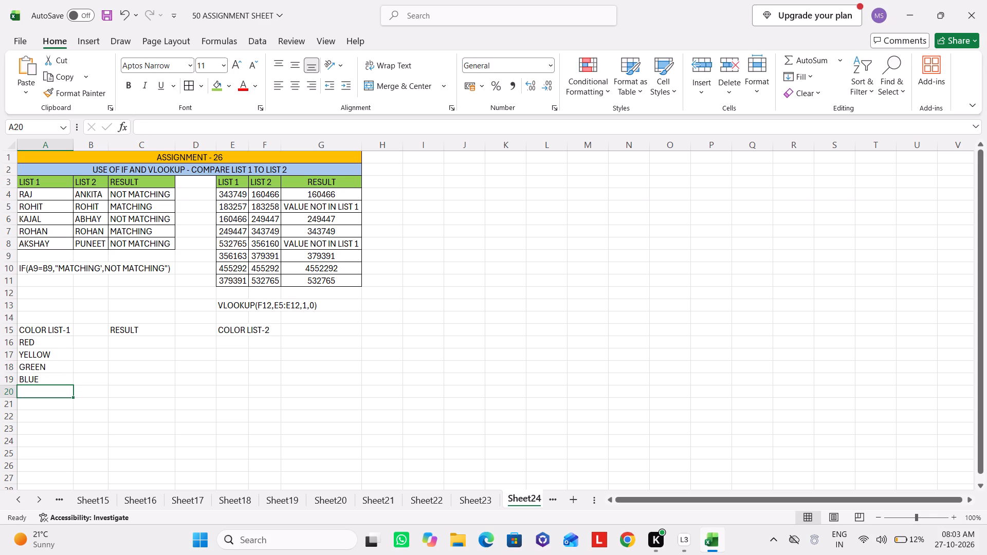
type("ORANGE")
key("Down")
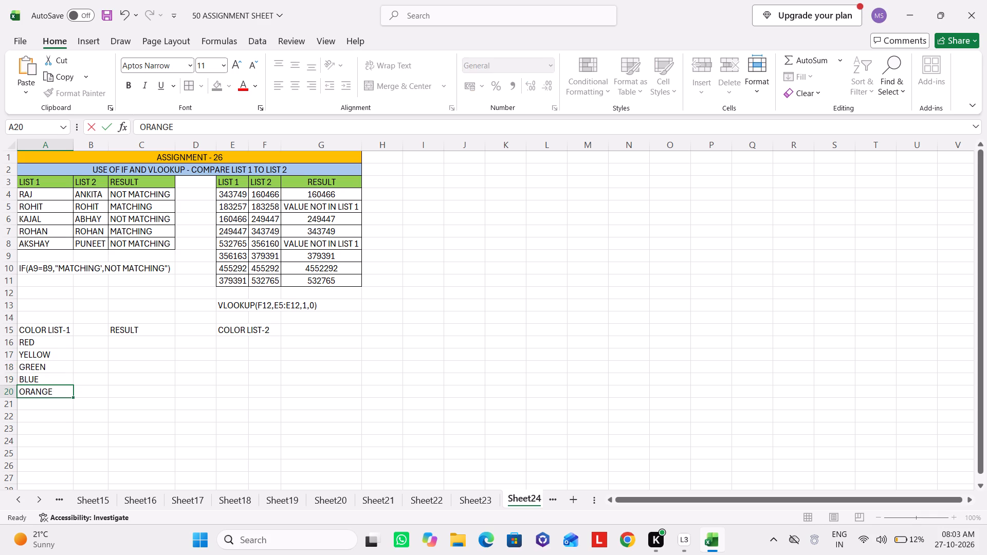
type("WHITE")
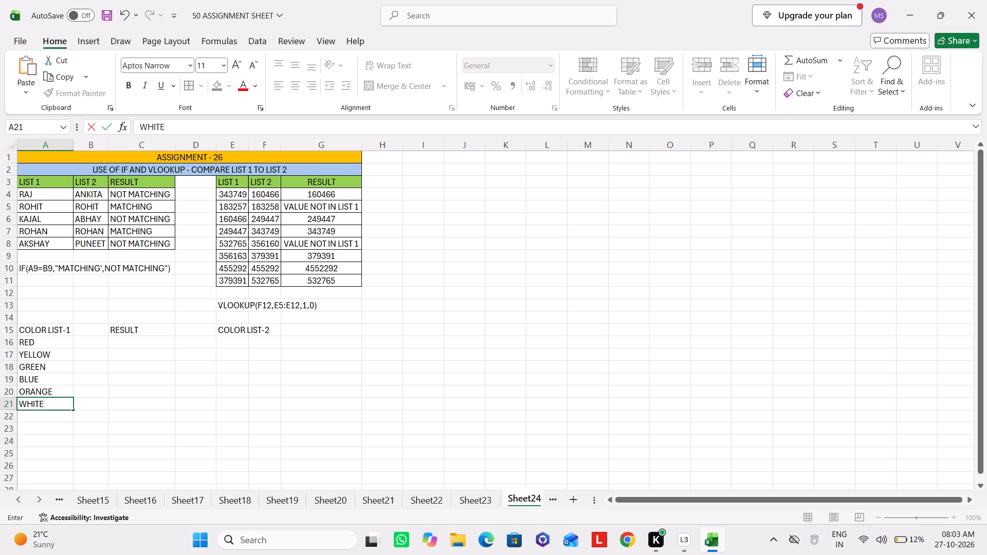
Fill C16:C21 under the lower RESULT header with RED, YELLOW, GREEN, ?, ORANGE and ?.
left_click(125, 347)
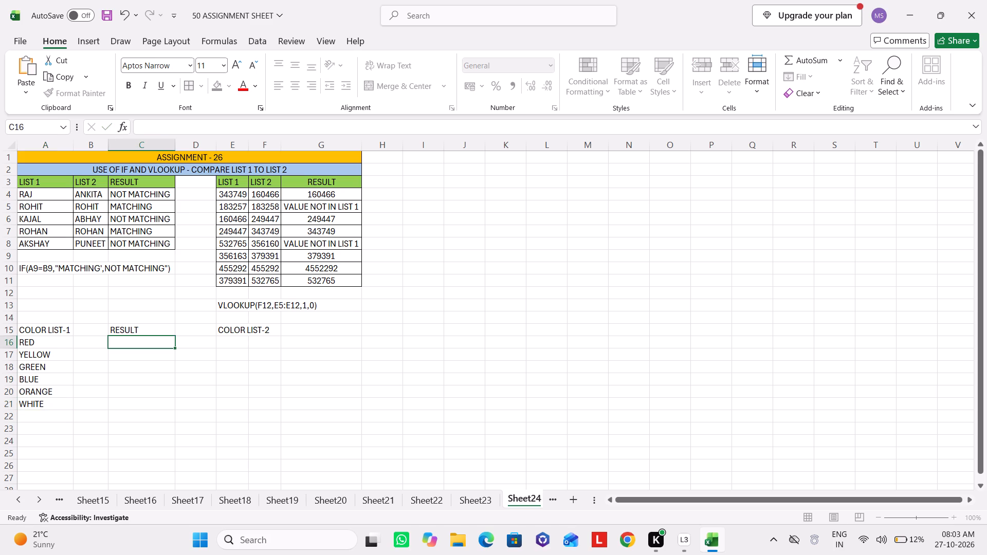
type("RED")
key("Down")
type("YELLOW")
key("Down")
type("GREEN")
key("Down")
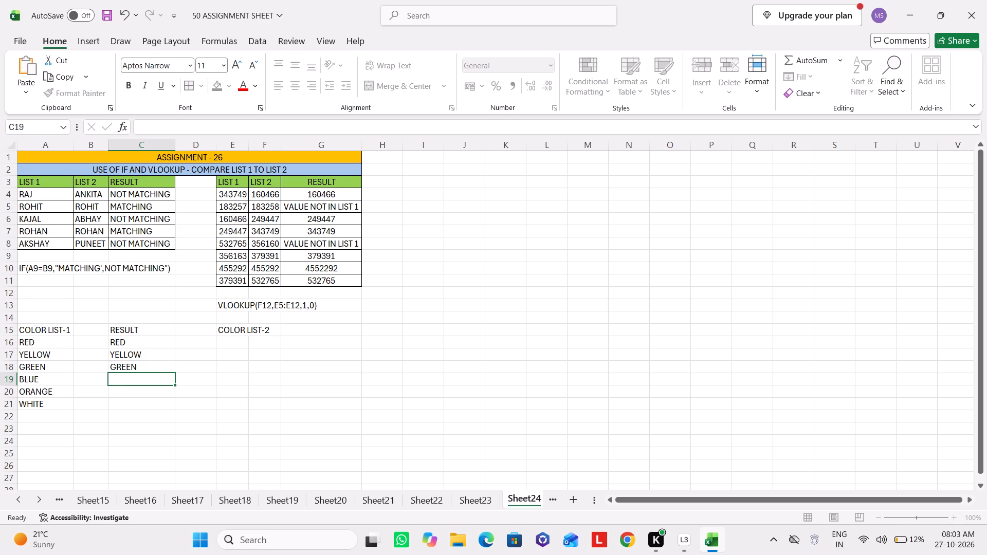
key("shift+question")
key("Down")
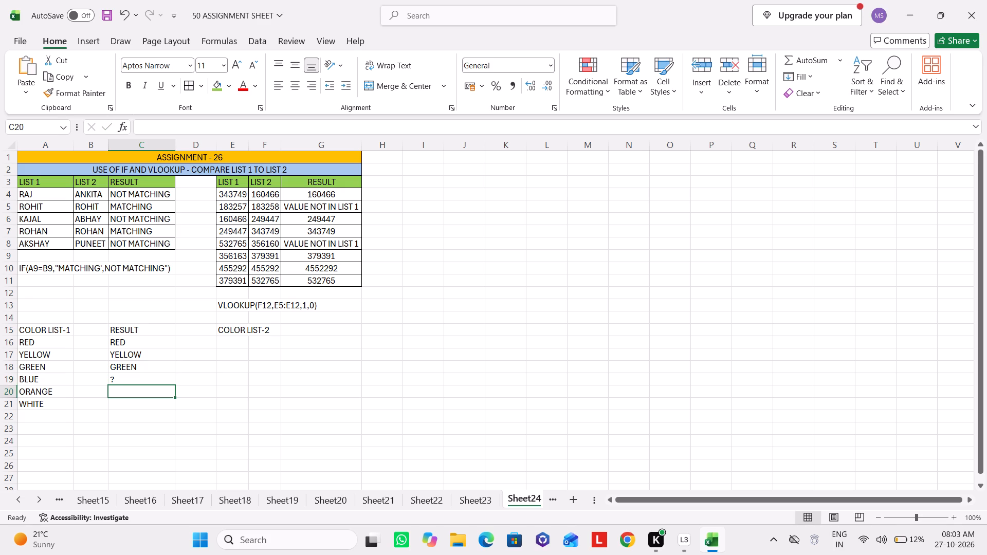
type("ORAGE")
key("BackSpace")
key("BackSpace")
type("NGTE")
key("BackSpace")
key("BackSpace")
key("e")
key("Down")
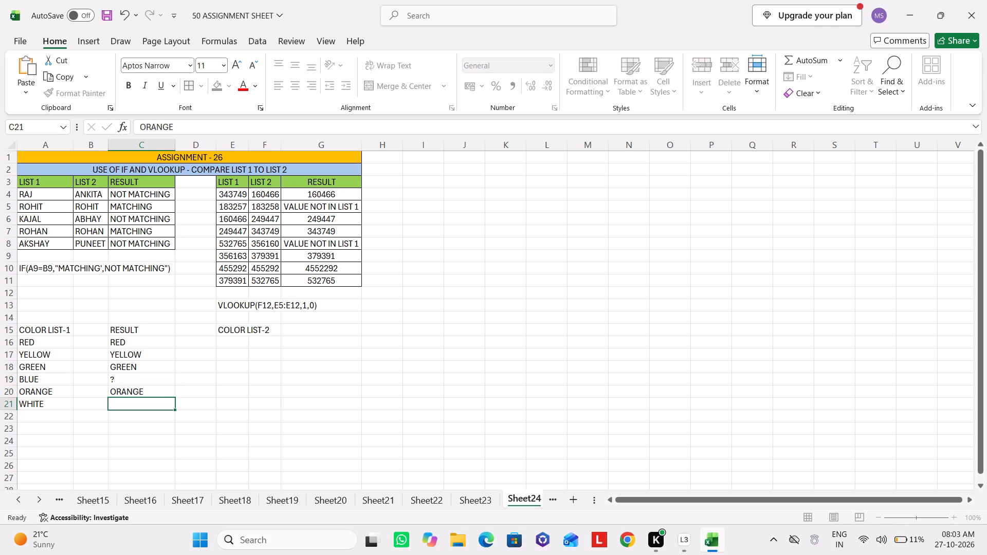
key("slash")
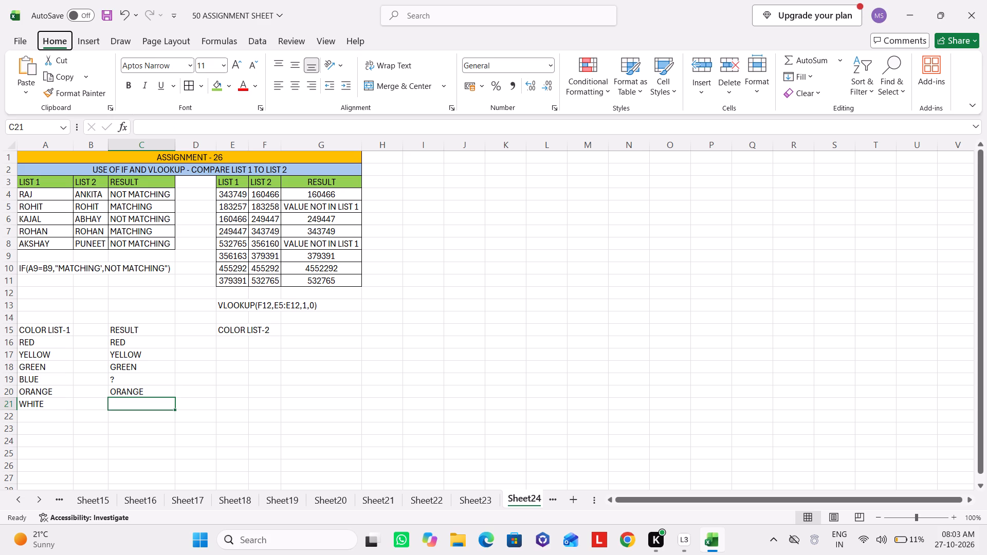
key("shift+question")
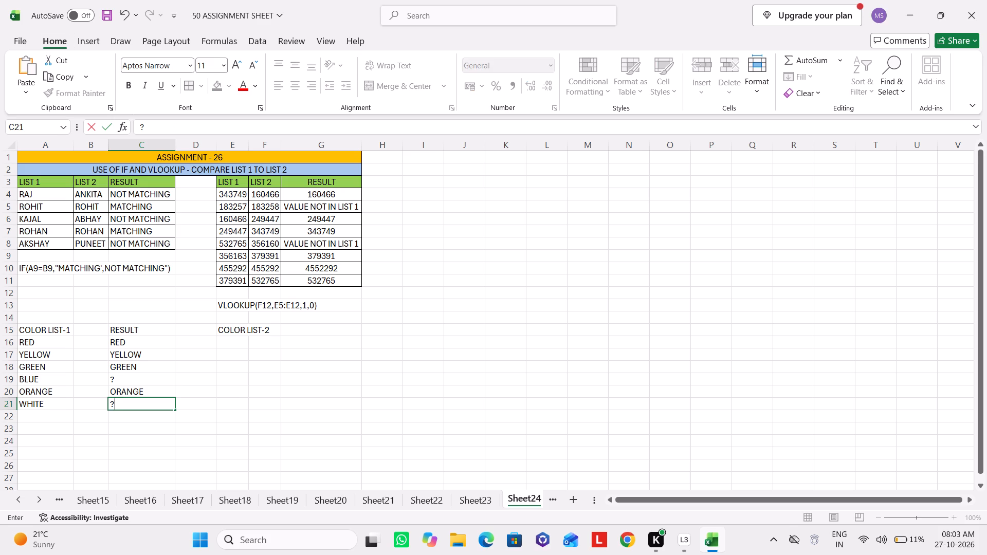
AutoFit column E's width to the COLOR LIST-2 header in E15.
key("Up")
key("Up")
key("Up")
key("Right")
key("Right")
key("Up")
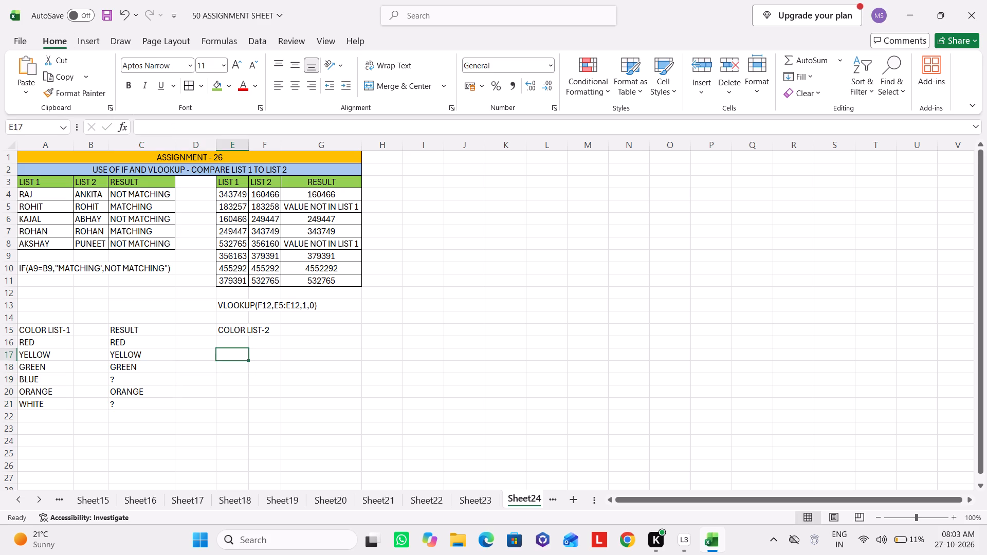
key("Up")
key("Up")
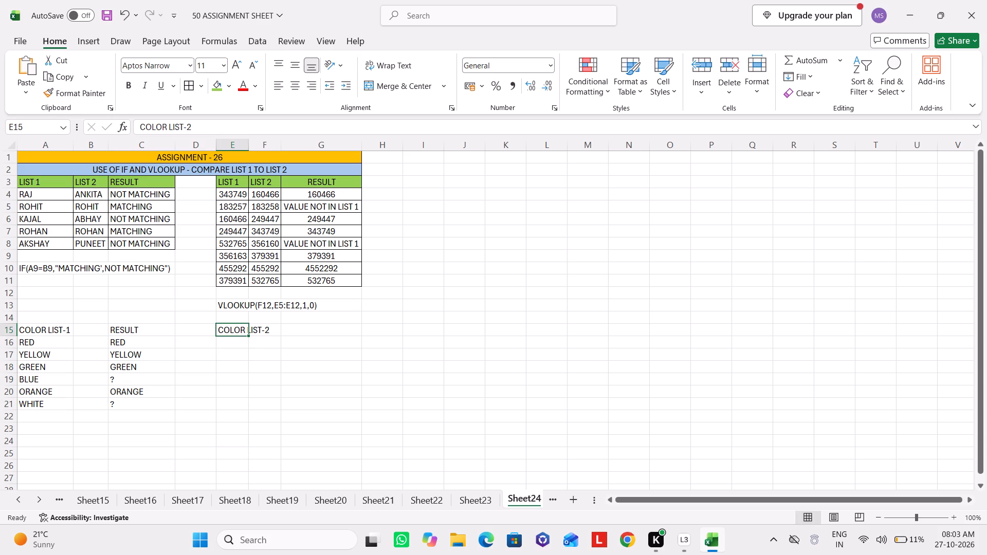
left_click(763, 88)
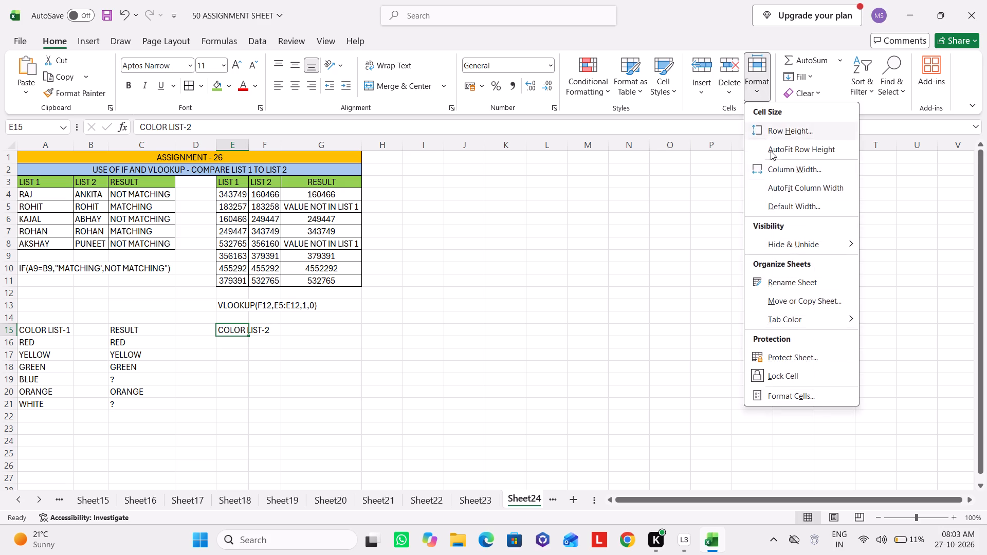
left_click(800, 192)
Fill E16:E21 under COLOR LIST-2 with RED, YELLOW, GREY, GREEN, ORANGE and BLACK.
left_click(240, 355)
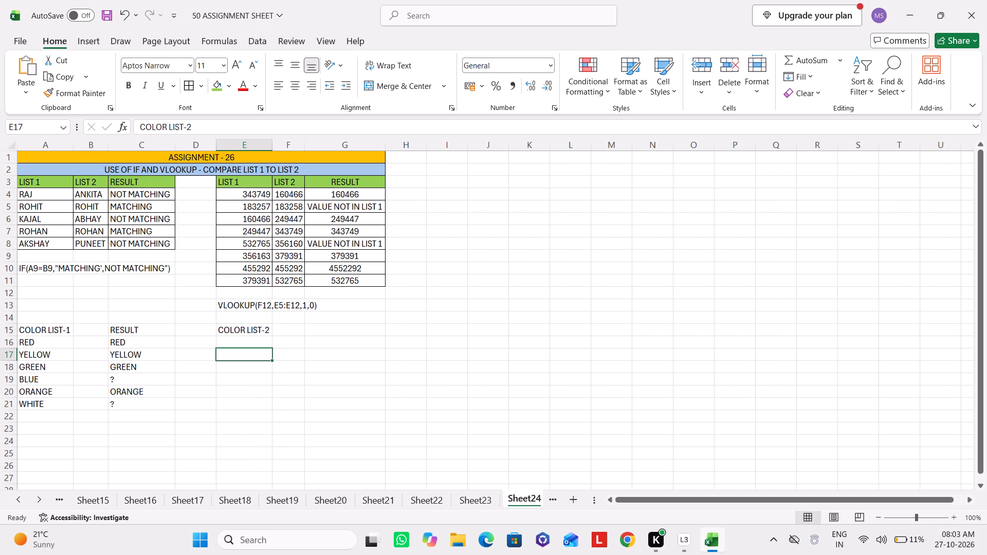
left_click(259, 354)
left_click(253, 350)
left_click(249, 344)
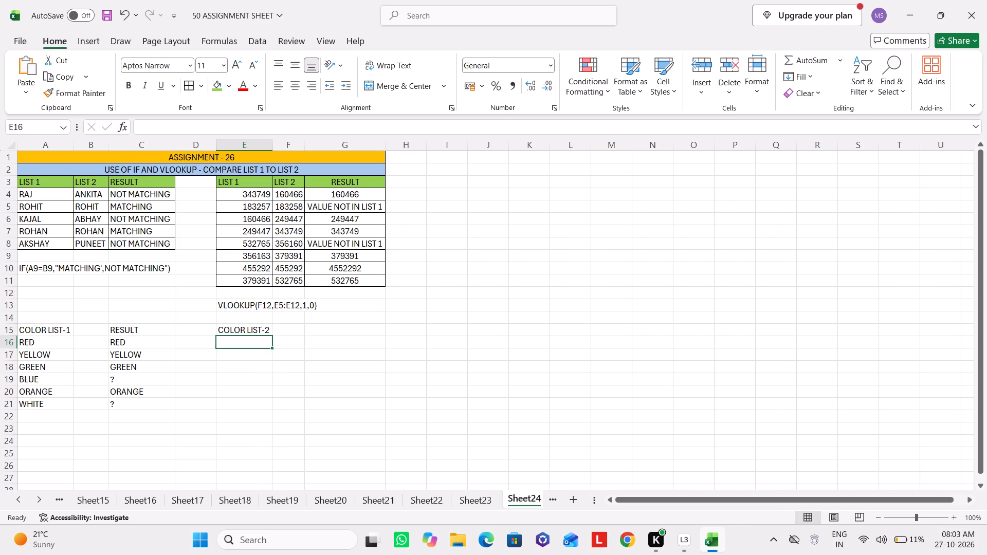
type("RED")
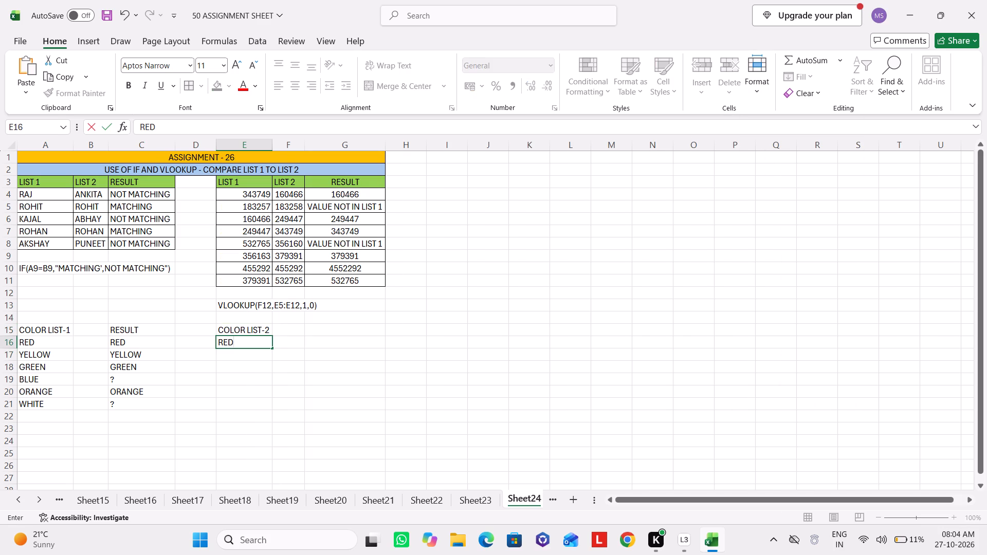
key("Down")
type("YELLOW")
key("Down")
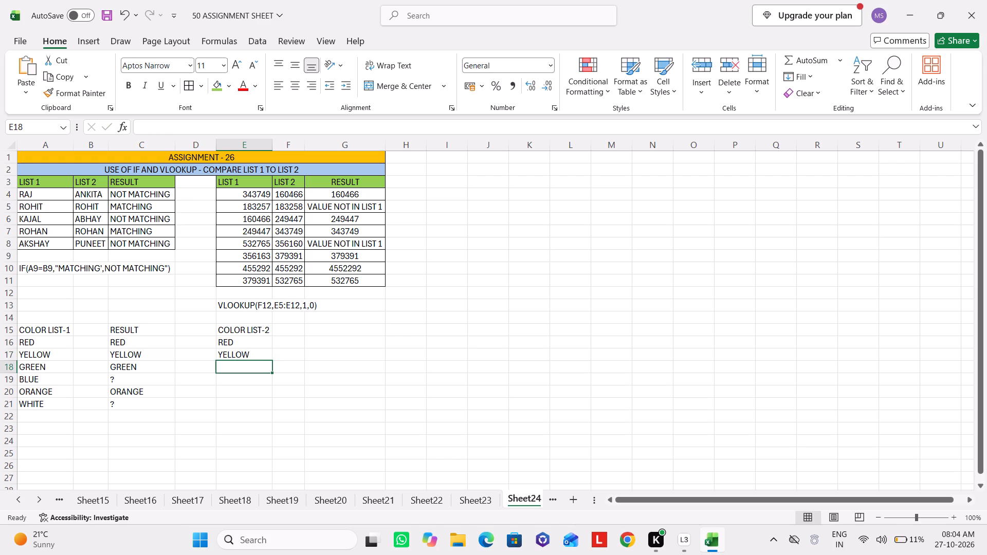
type("REY")
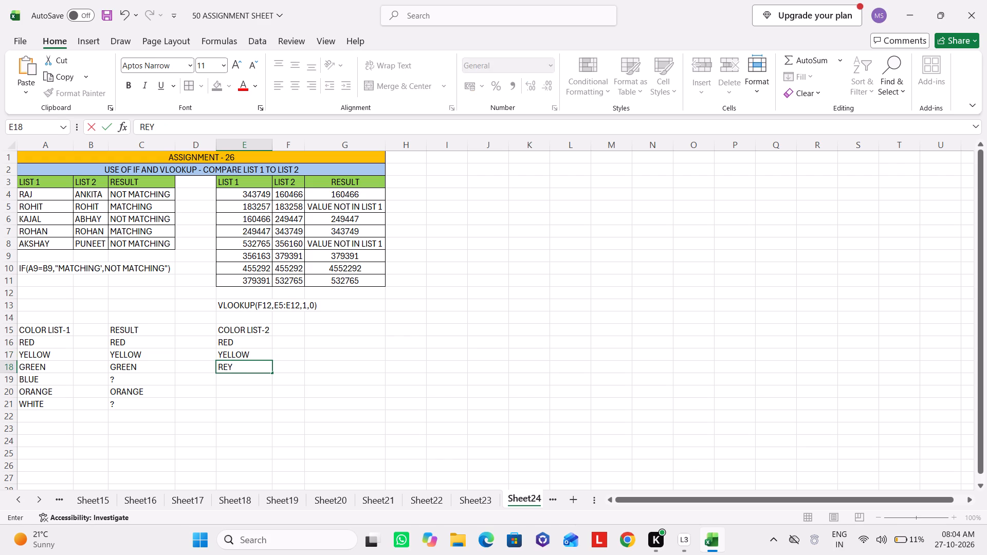
key("BackSpace")
key("BackSpace")
key("BackSpace")
type("GRE")
key("y")
key("Down")
type("GREEN")
key("Down")
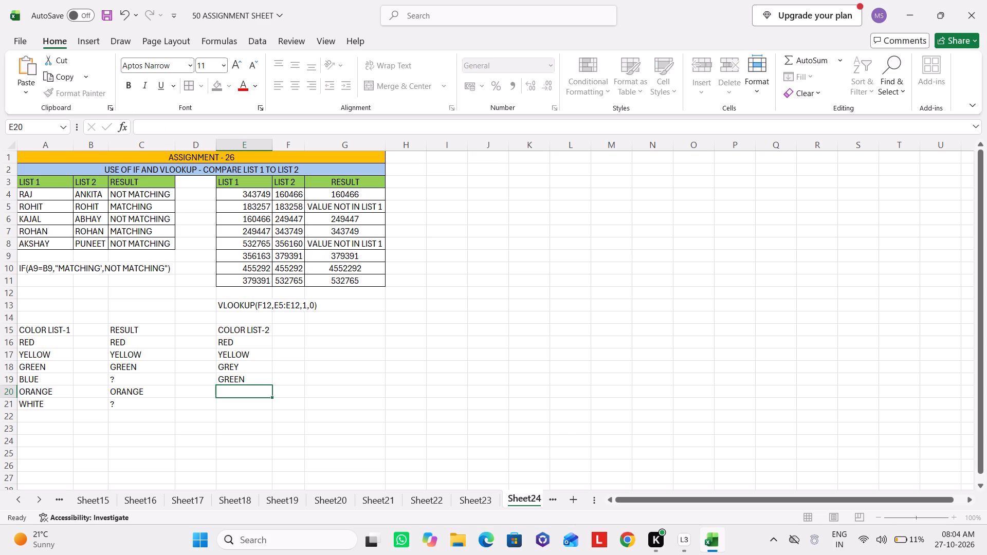
type("ORANGE")
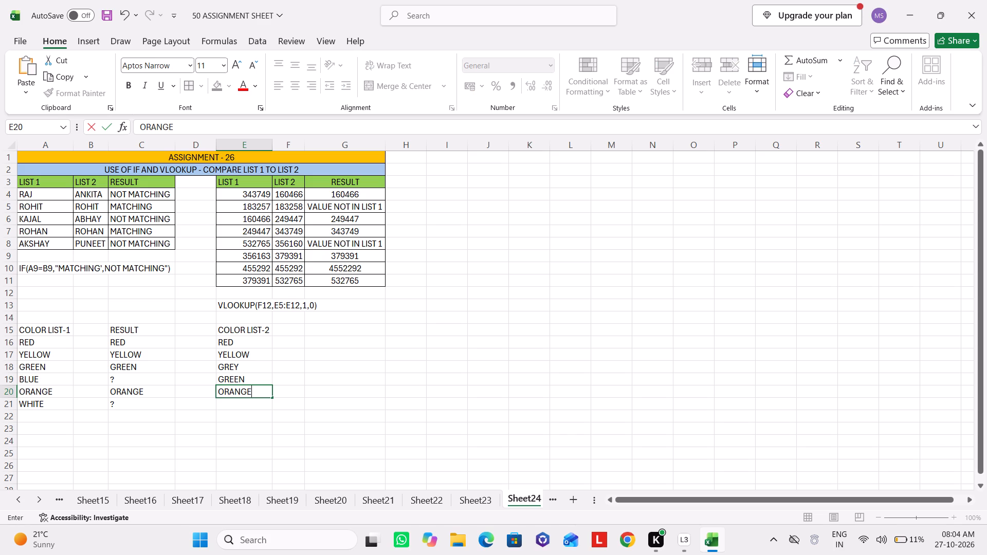
key("Left")
key("Right")
key("Down")
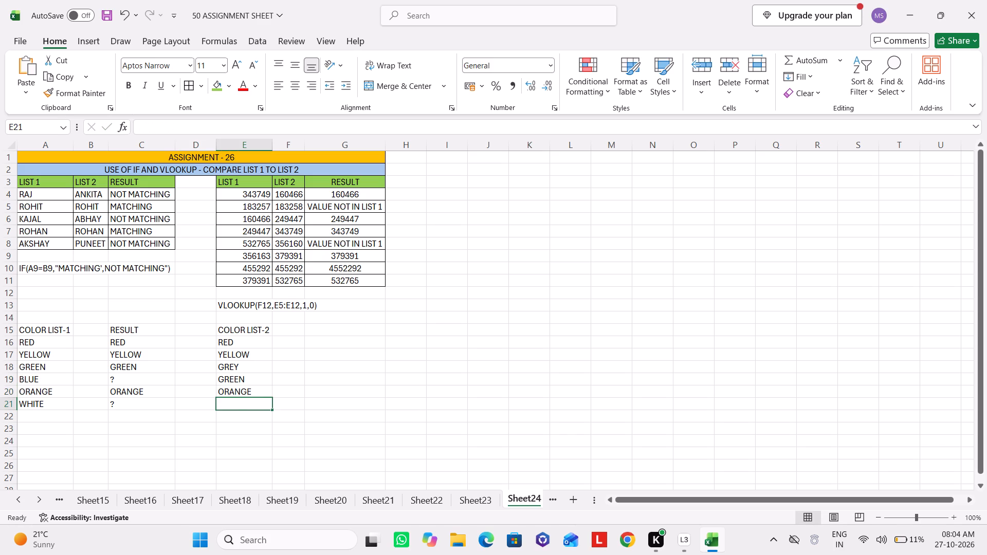
type("BLACK")
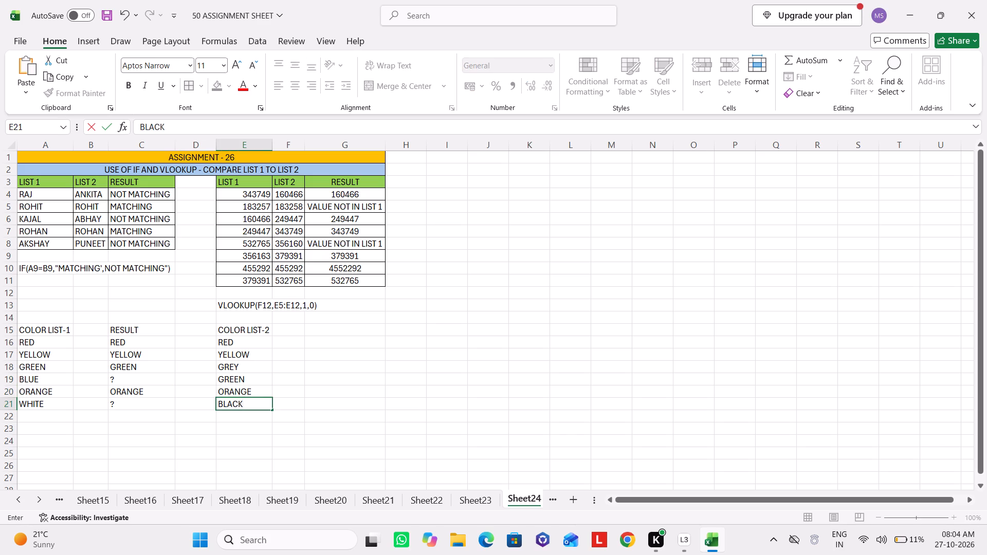
Apply all borders to the three colour-table columns A15:A21, C15:C21 and E15:E21.
left_click_drag(35, 327, 47, 405)
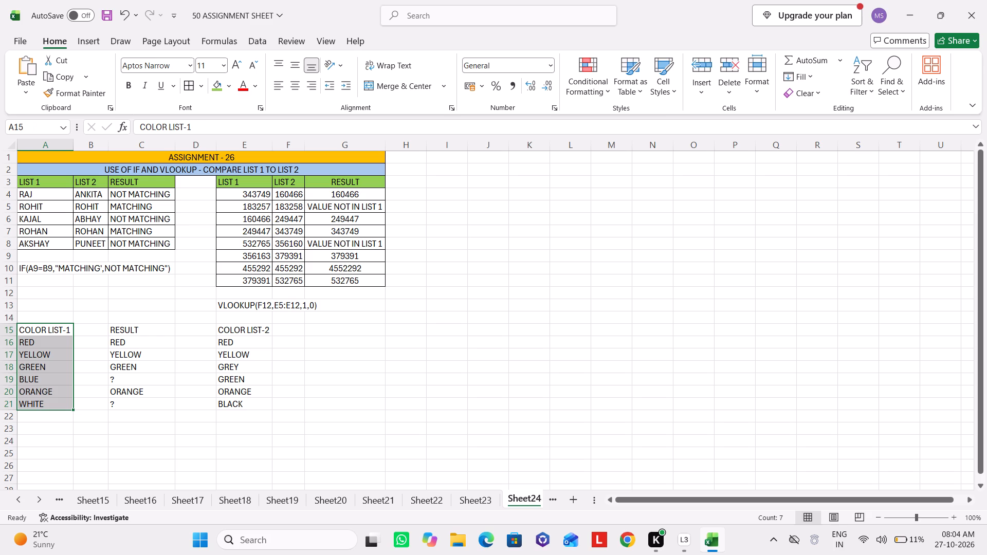
left_click(188, 78)
left_click_drag(125, 331, 147, 403)
left_click(192, 86)
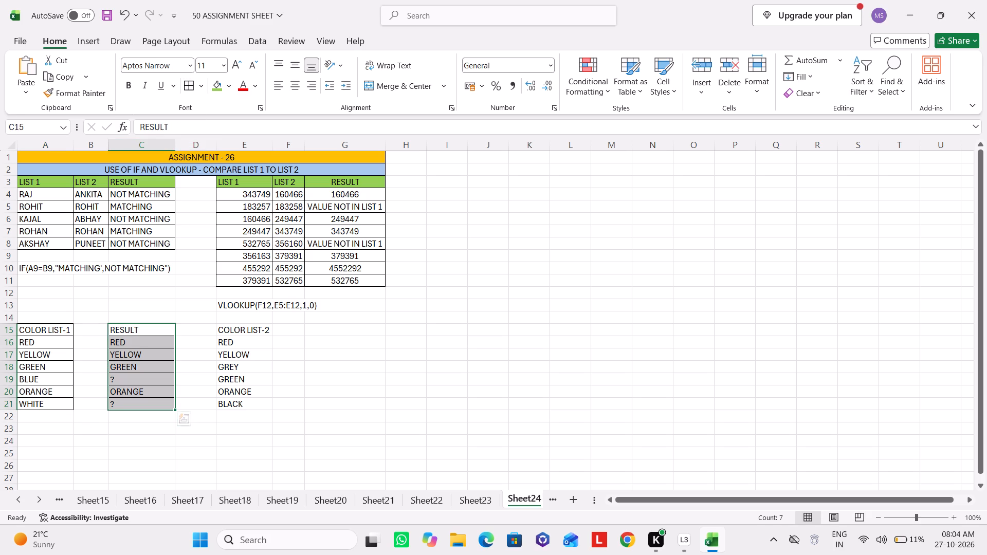
left_click_drag(229, 328, 238, 403)
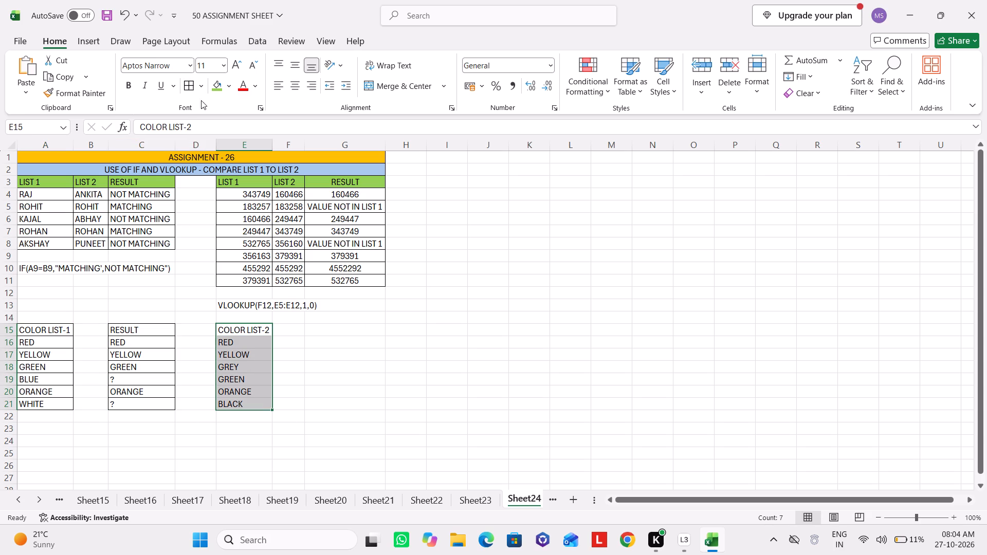
left_click(187, 85)
Fill the header cells COLOR LIST-1, RESULT and COLOR LIST-2 in row 15 with the standard light green.
left_click(43, 330)
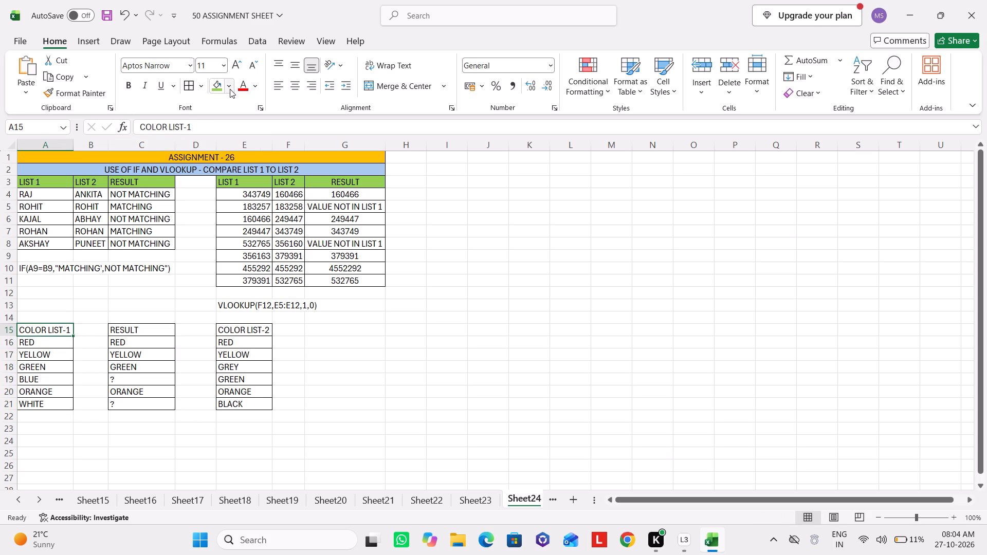
left_click(229, 86)
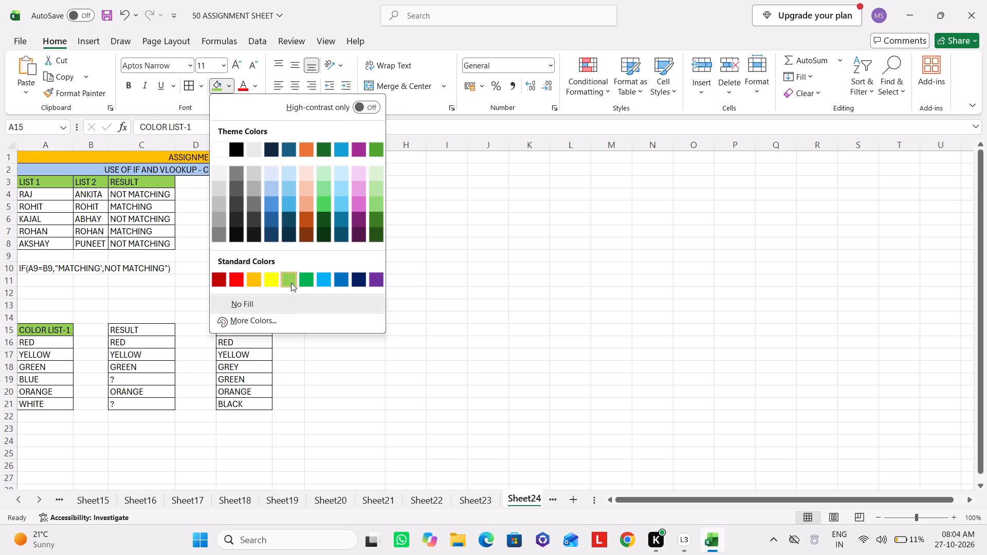
left_click(291, 283)
left_click(133, 335)
left_click(213, 90)
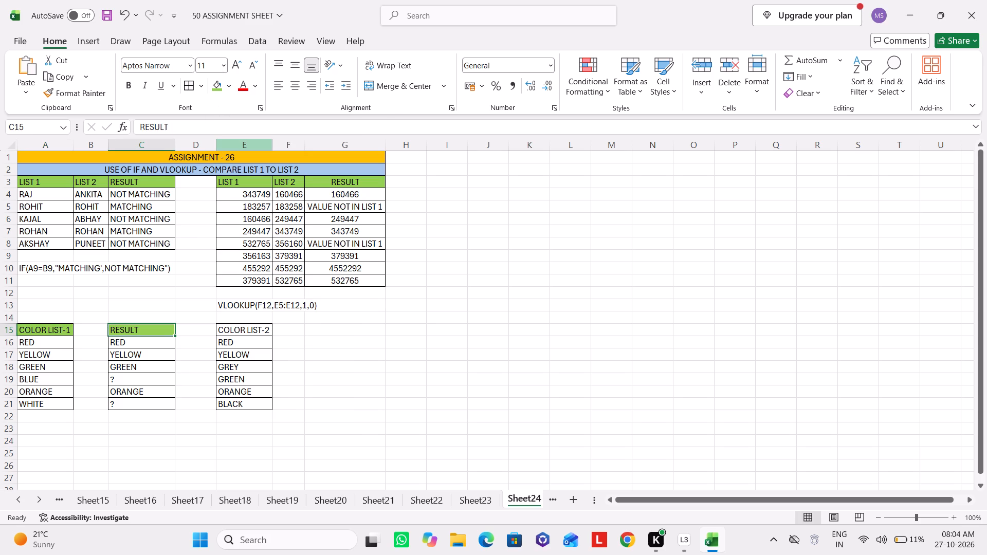
left_click(252, 329)
left_click(217, 86)
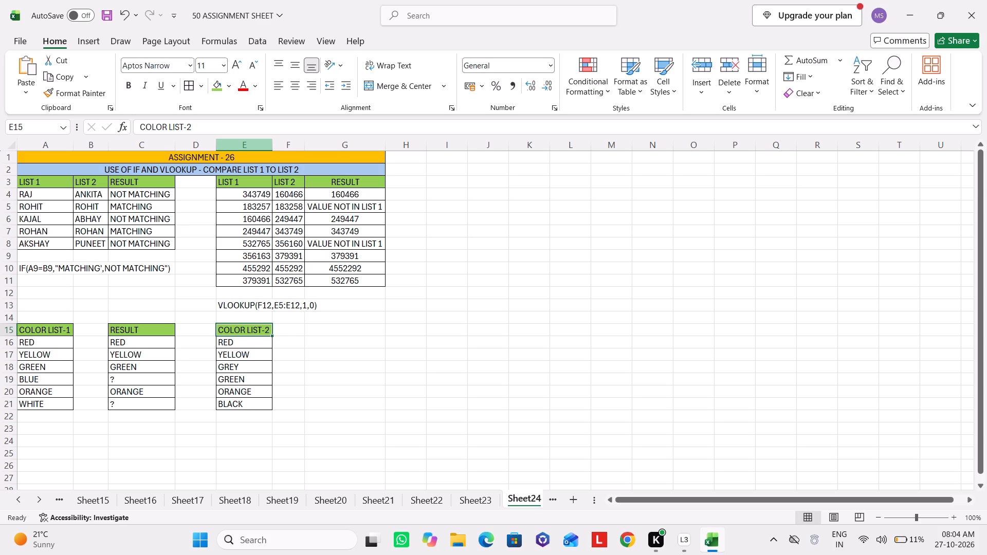
Enter the formula note VLOOKUP(A17,E17:E22,1,FALSE) as plain text in A23 below the colour table.
left_click(330, 356)
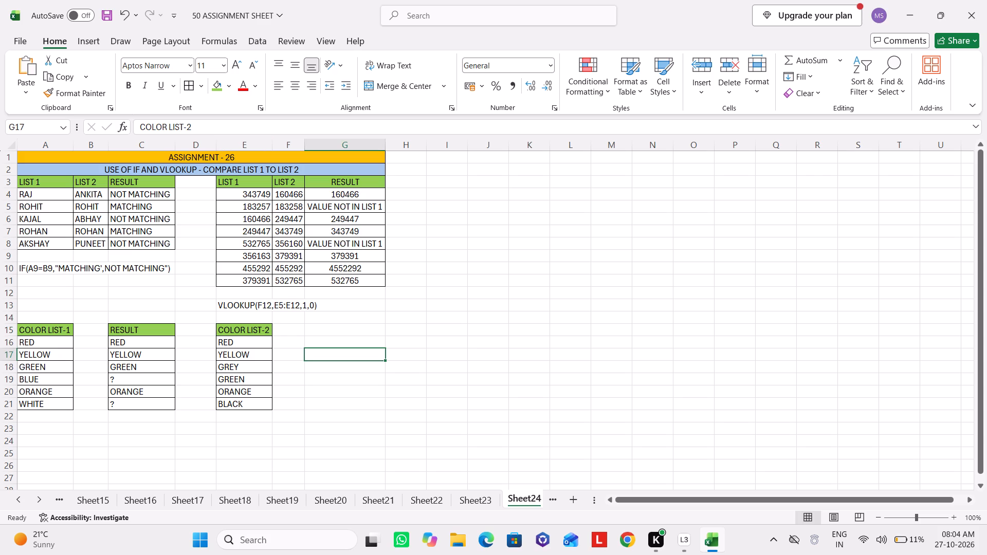
left_click(39, 431)
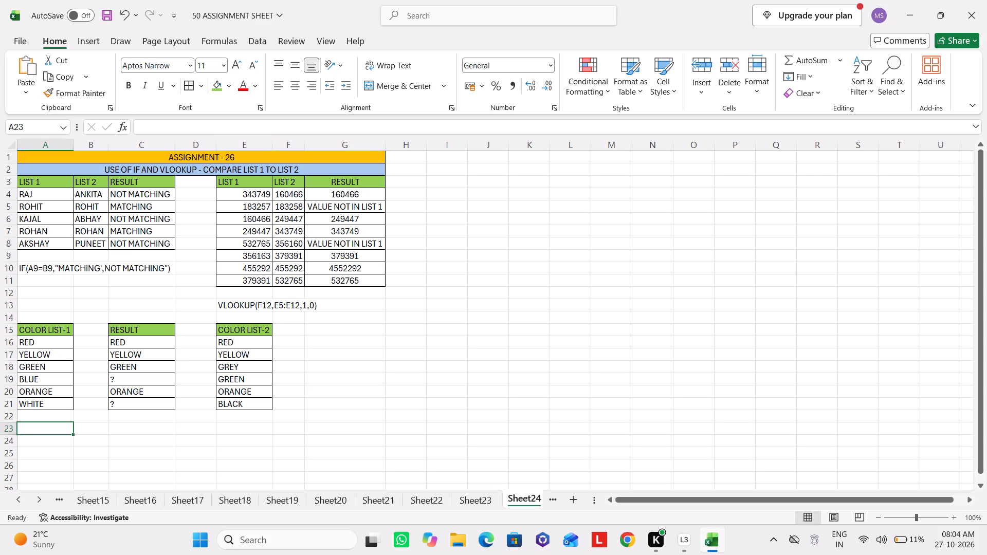
type("VLLOK")
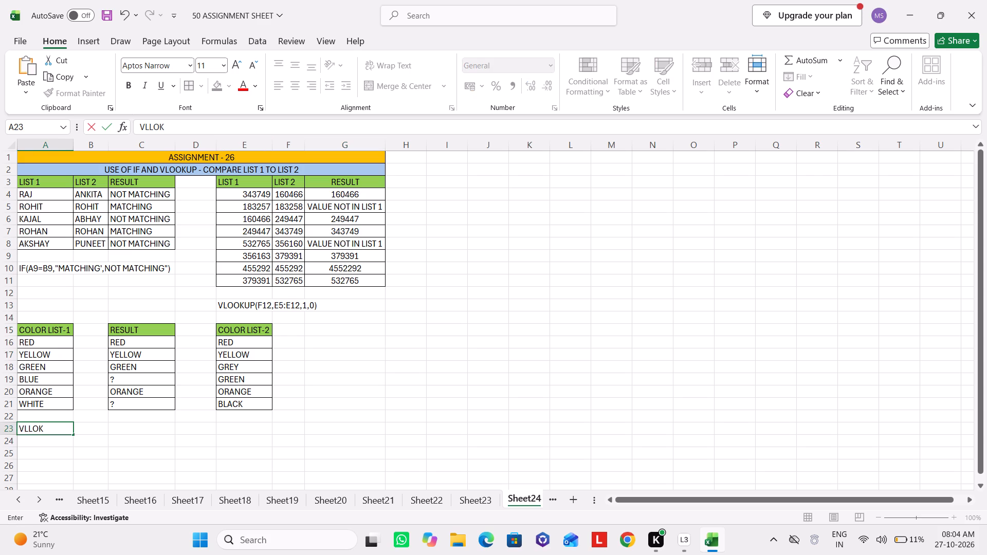
key("BackSpace")
key("BackSpace")
key("BackSpace")
type("OOKUP")
type("(A17")
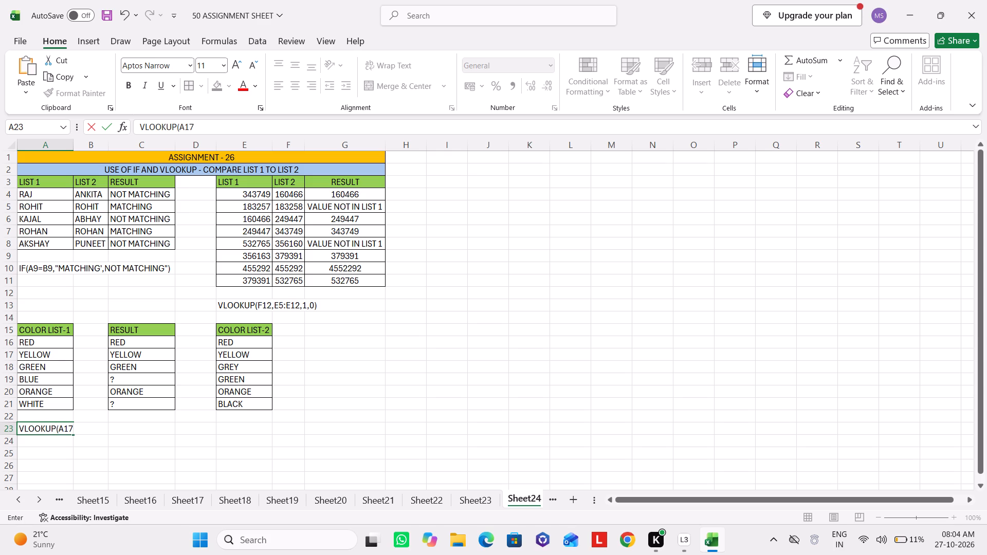
type(",E")
type("17")
key("shift+colon")
type("E22")
key("comma")
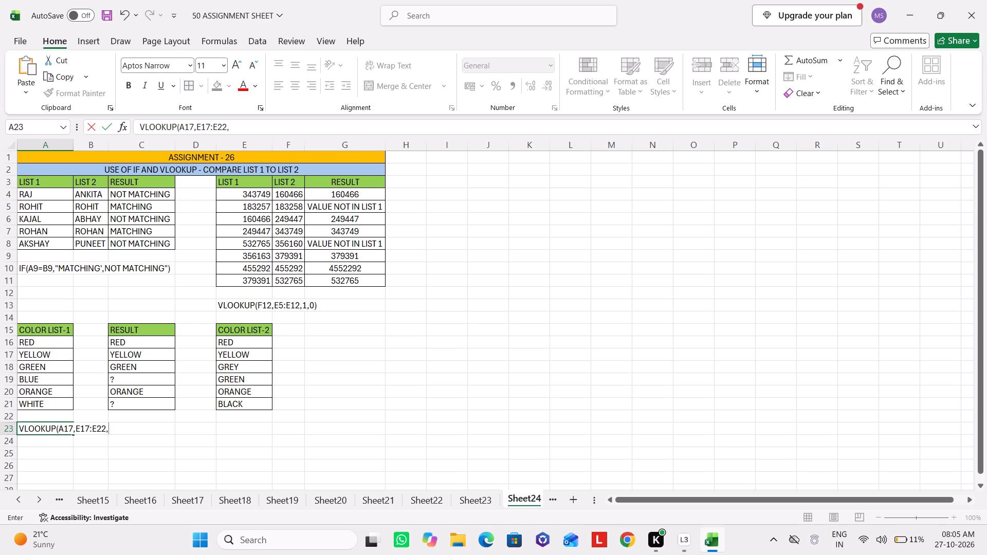
type("1,FALSE")
key("shift+parenright")
Save the workbook.
key("ctrl+s")
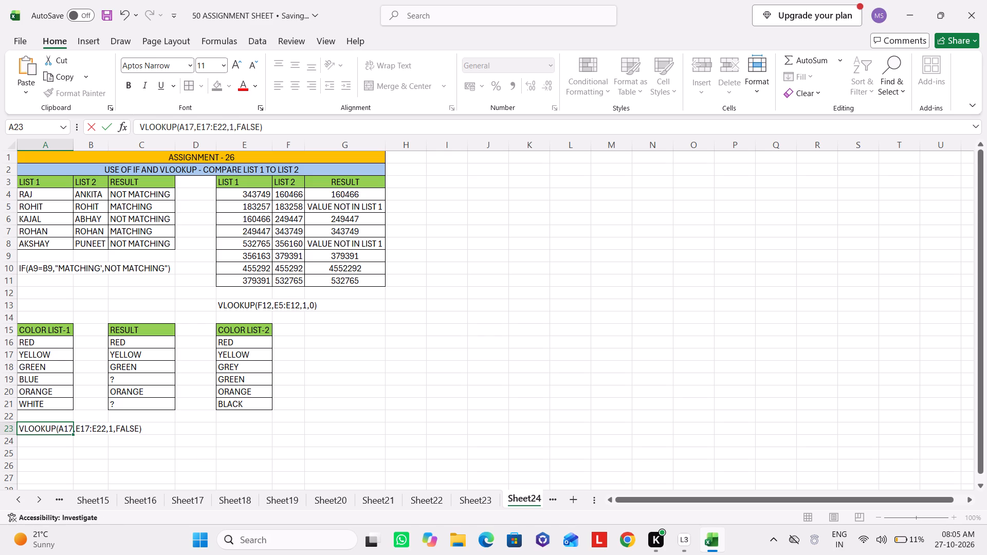
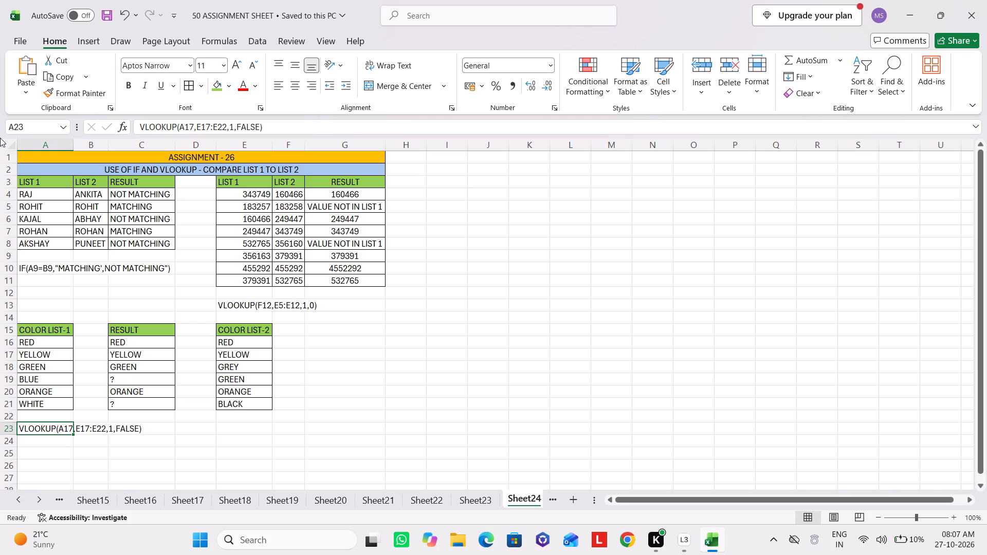
Toggle Energy saver in the Windows quick settings, then return to the workbook.
scroll(40, 29, "down", 1)
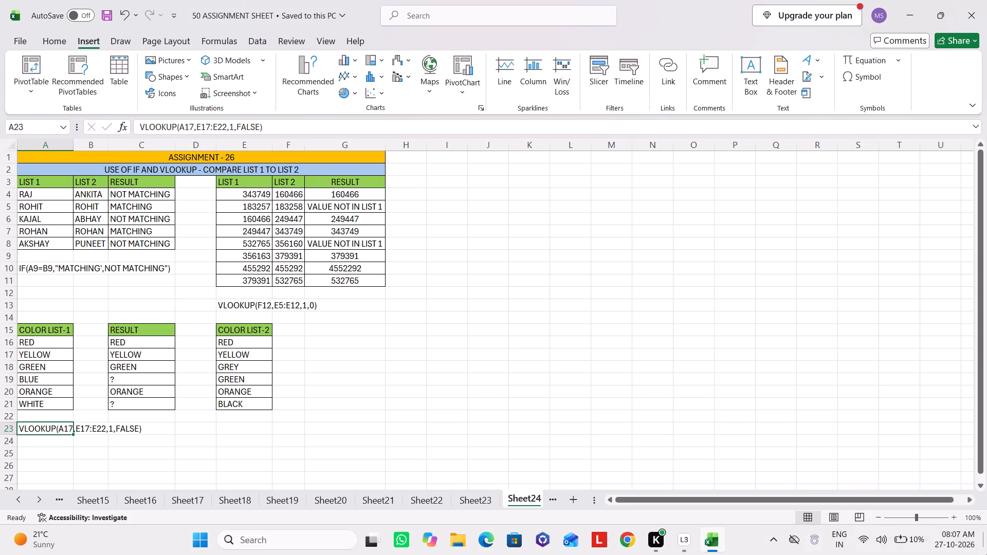
left_click(912, 541)
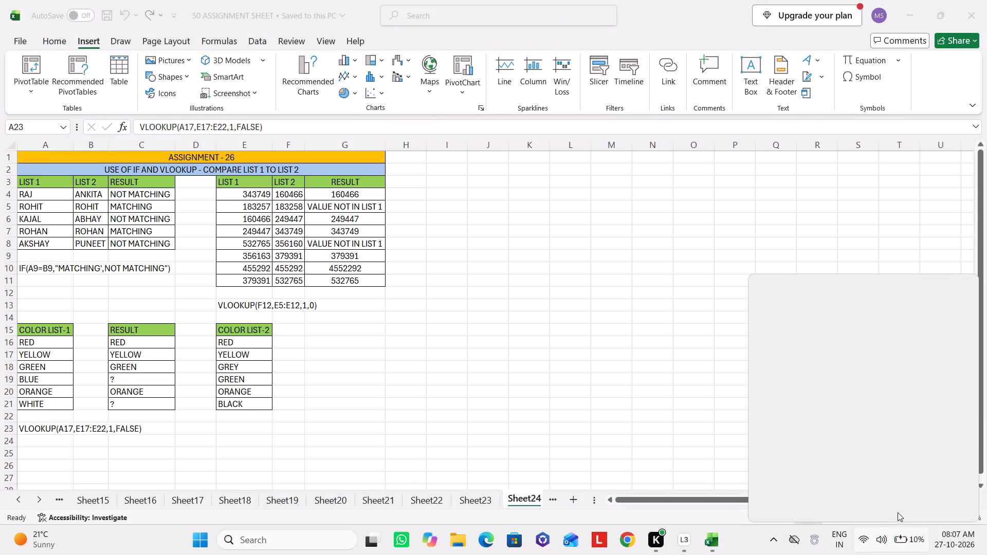
left_click(860, 362)
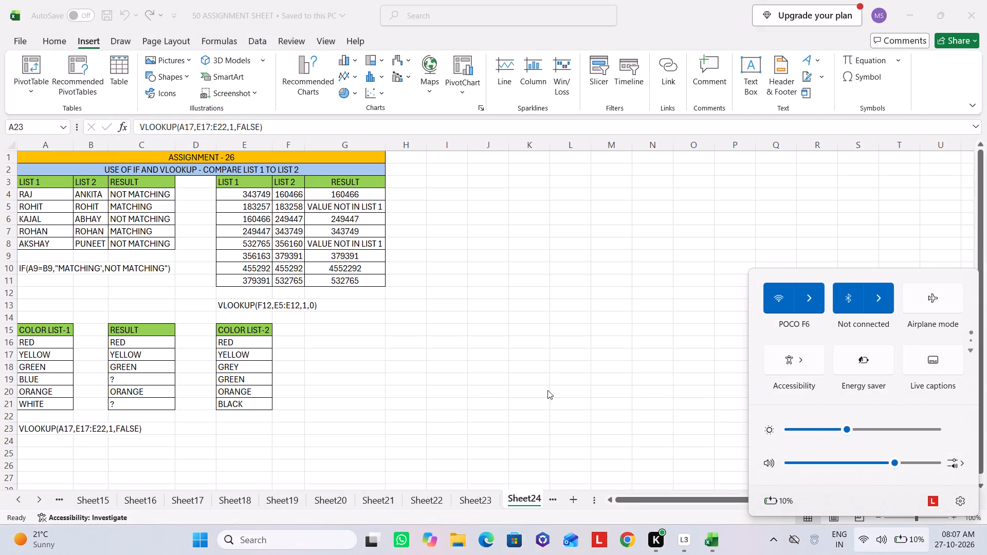
left_click(406, 310)
Add a new blank worksheet after Sheet24.
left_click(553, 497)
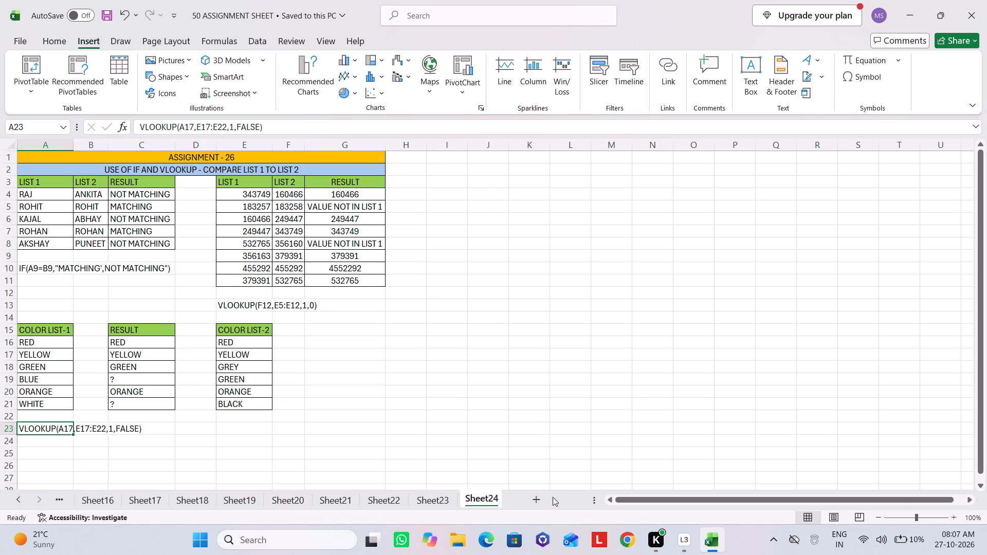
left_click(531, 501)
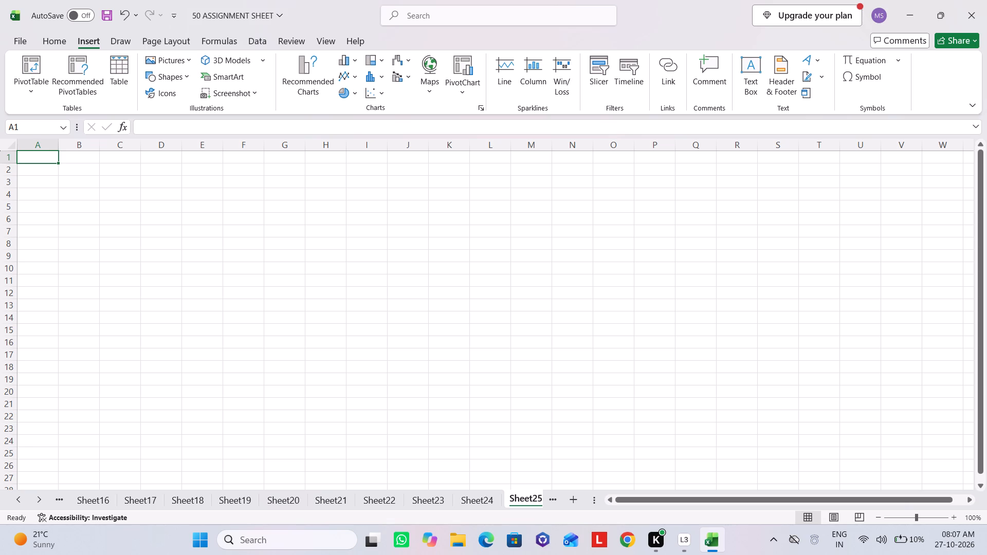
Merge and center cells A1:D1 and enter the title ASSIGNMENT - 27.
key("shift+Right")
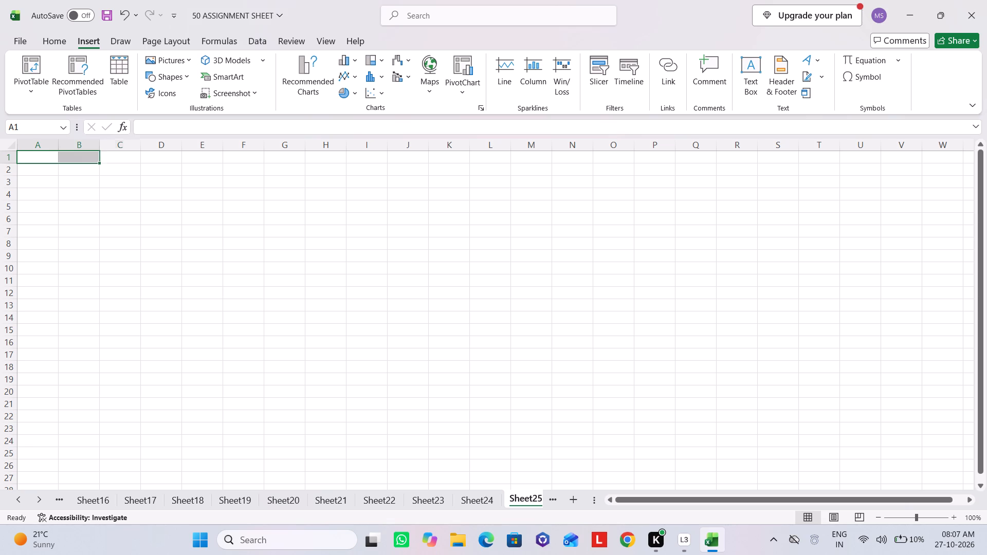
key("shift+Right")
key("shift+Right")
key("h")
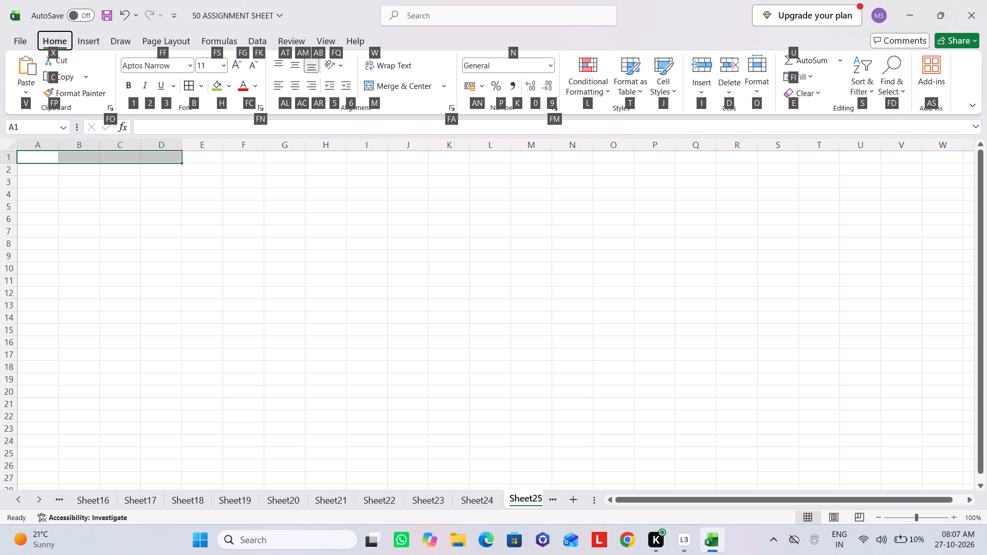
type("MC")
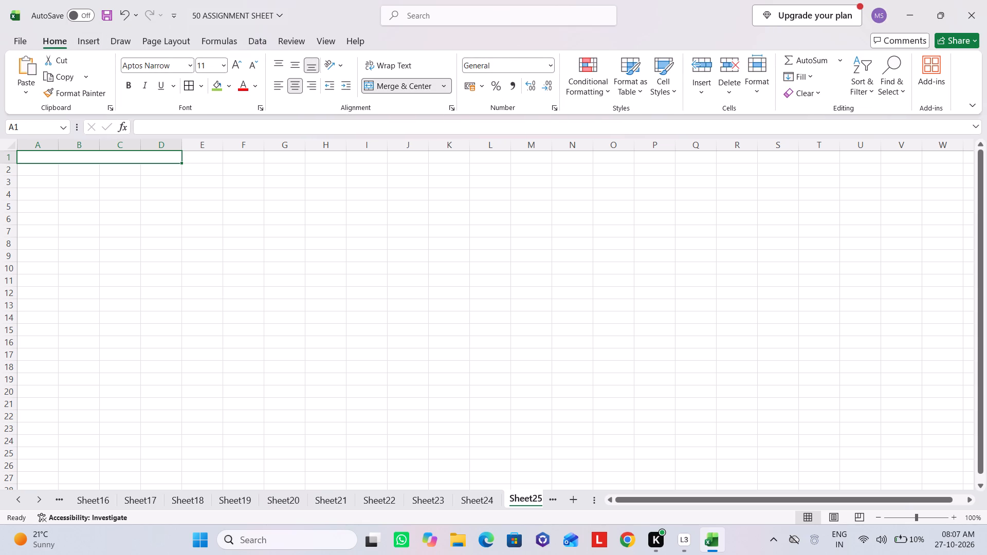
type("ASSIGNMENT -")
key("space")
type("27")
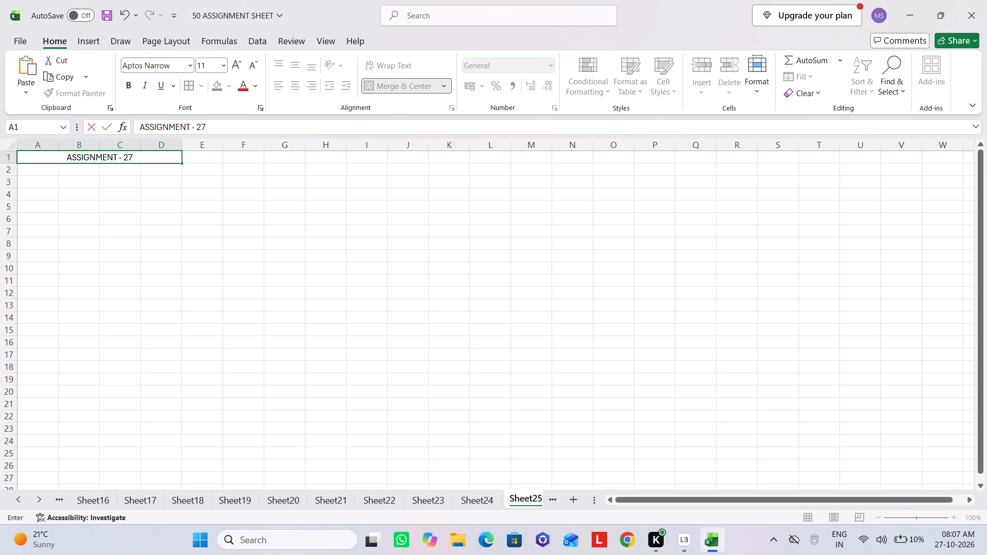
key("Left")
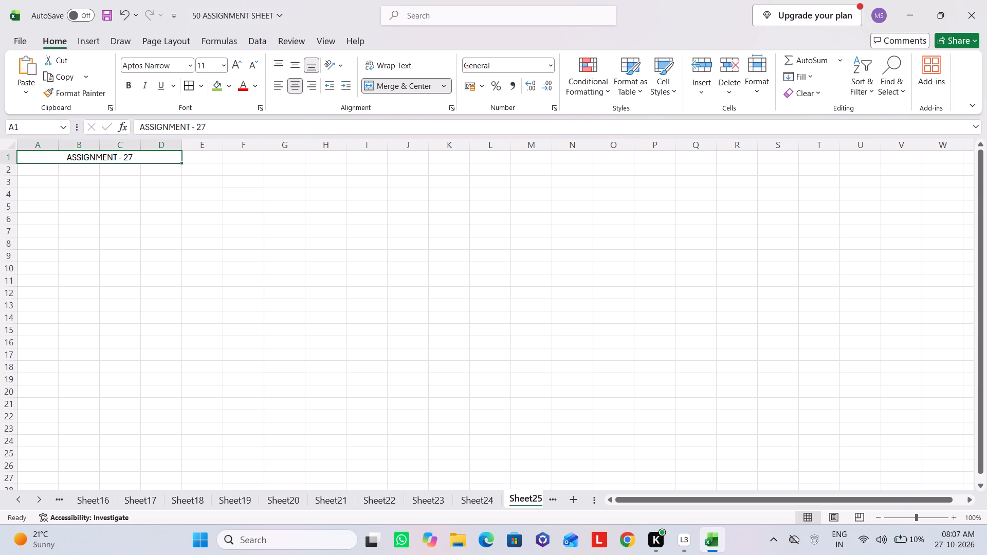
Merge and center cells A2:D2 and enter the subtitle USE OF CONCATENATE.
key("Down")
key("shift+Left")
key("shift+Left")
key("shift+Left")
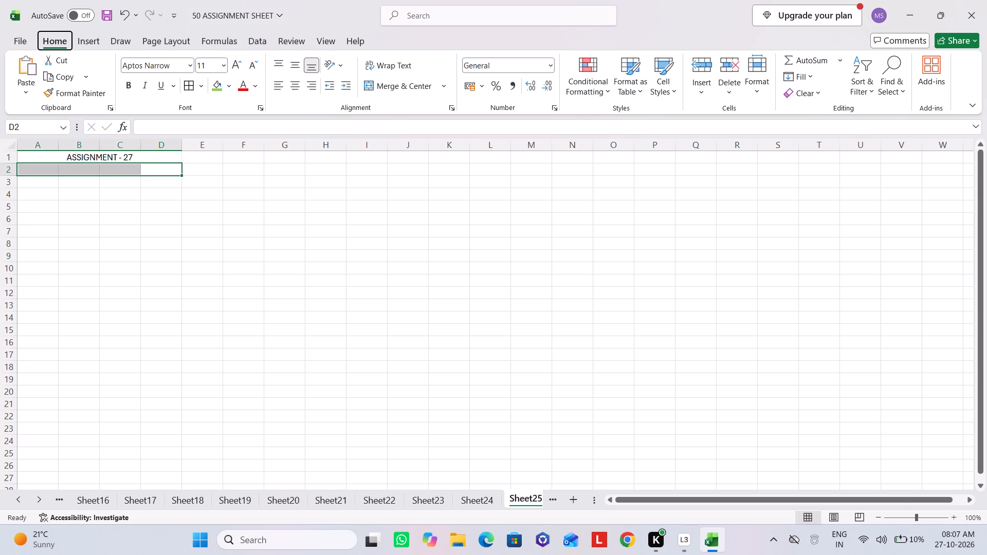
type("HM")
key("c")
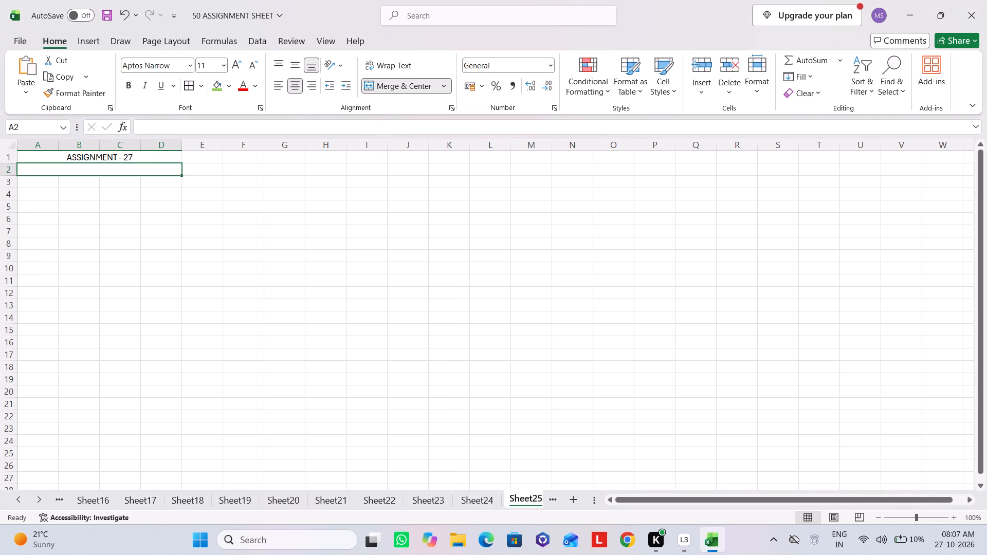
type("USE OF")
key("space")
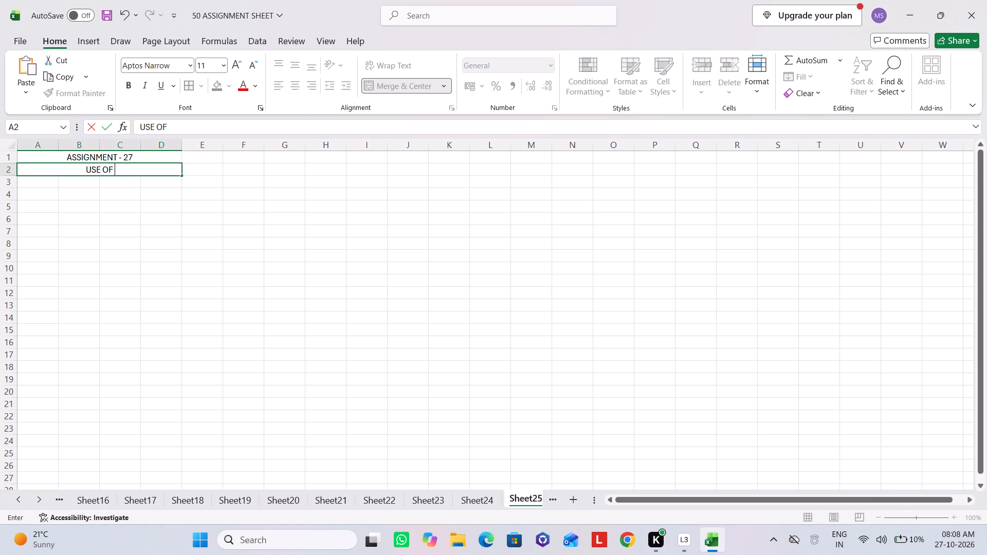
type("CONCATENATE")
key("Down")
Enter the headers EMPLOYEE ID, FIRST NAME, LAST NAME and FULL NAME in cells A3 to D3.
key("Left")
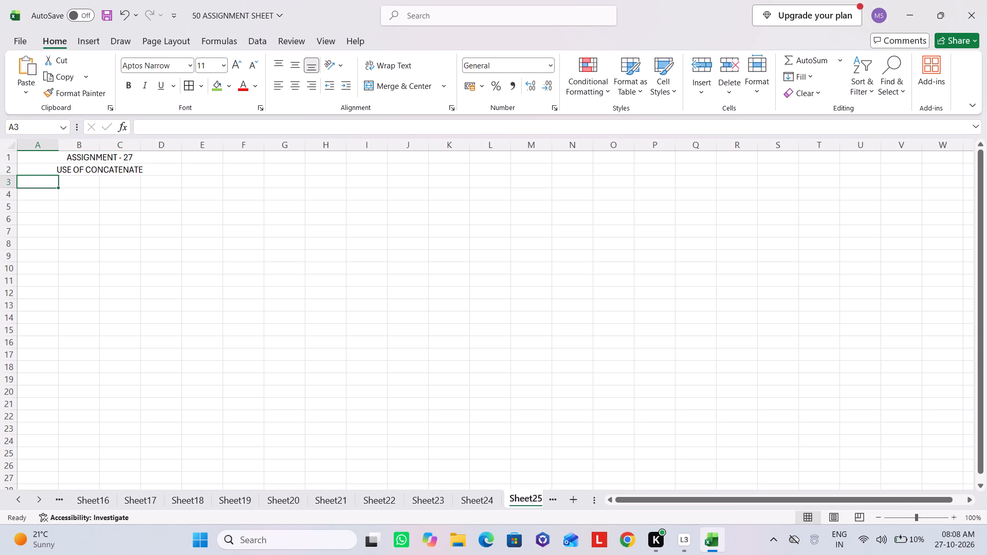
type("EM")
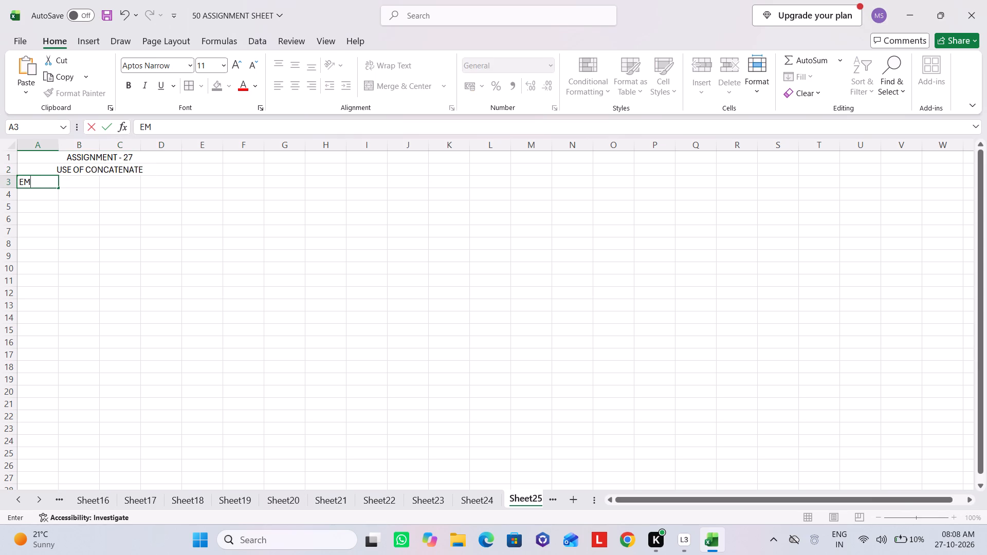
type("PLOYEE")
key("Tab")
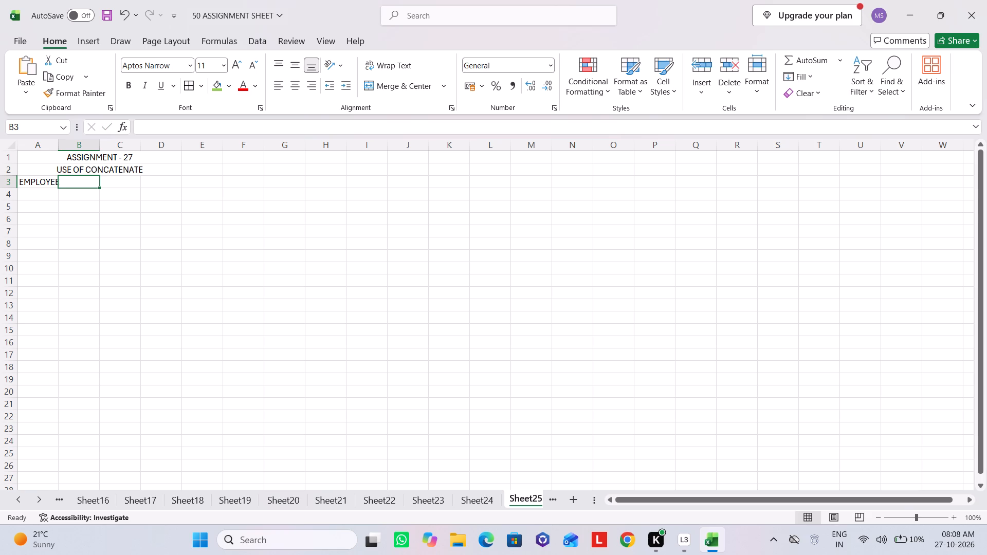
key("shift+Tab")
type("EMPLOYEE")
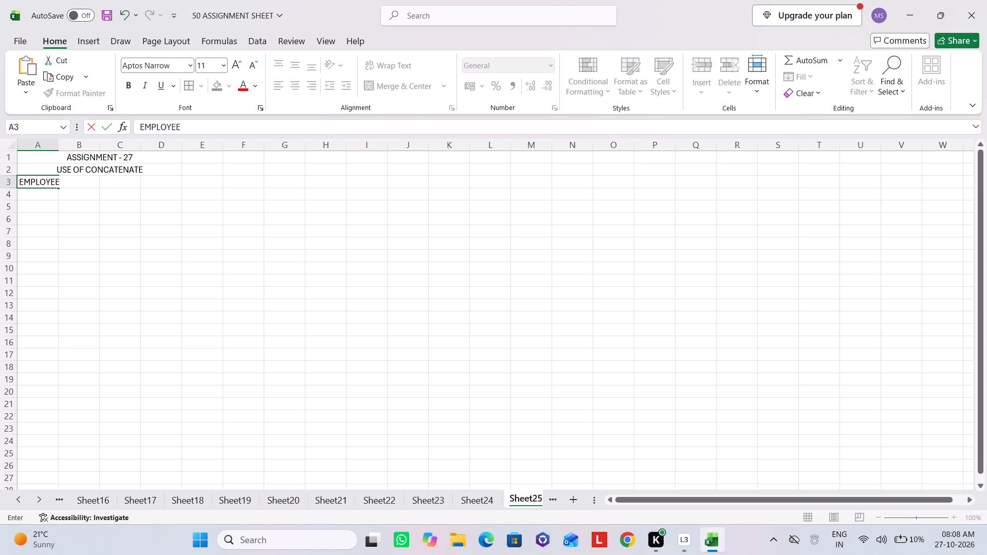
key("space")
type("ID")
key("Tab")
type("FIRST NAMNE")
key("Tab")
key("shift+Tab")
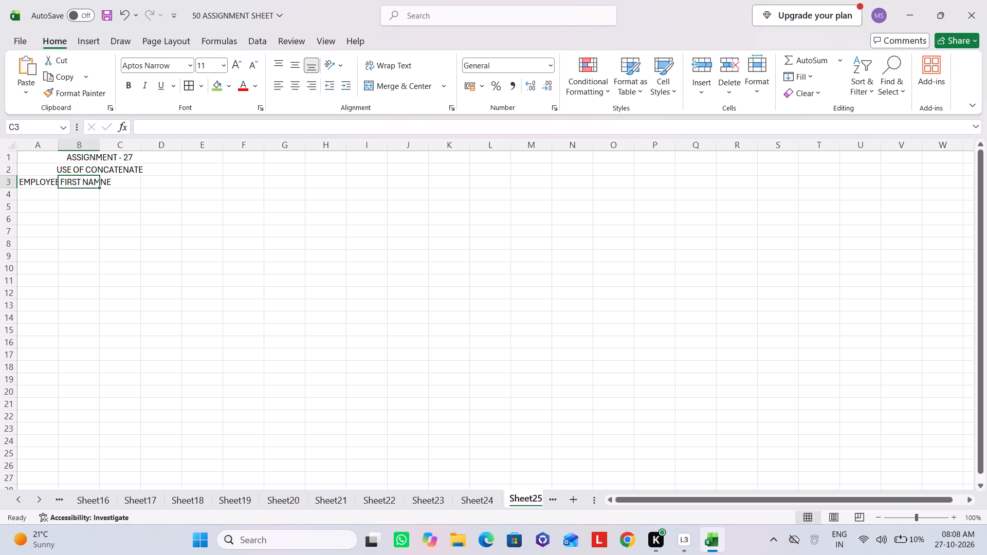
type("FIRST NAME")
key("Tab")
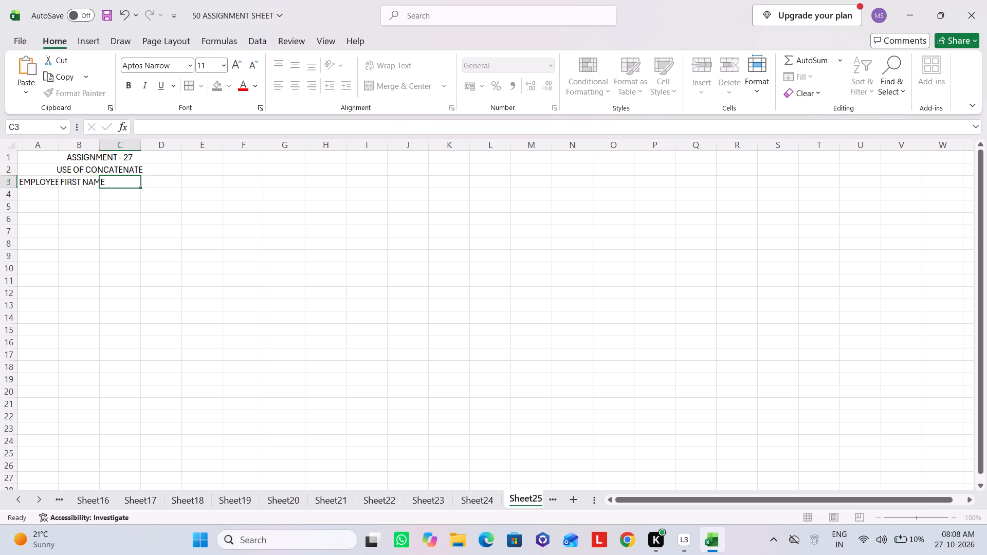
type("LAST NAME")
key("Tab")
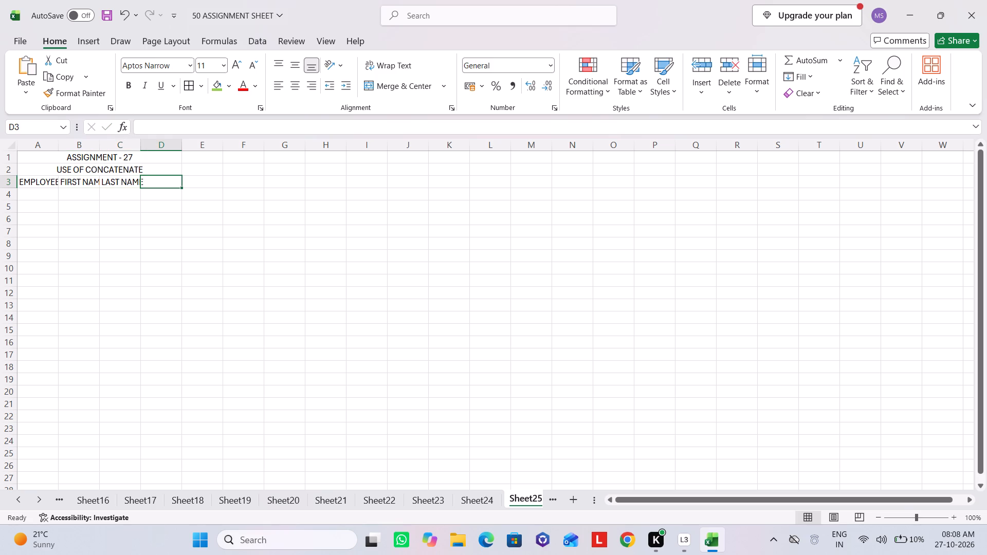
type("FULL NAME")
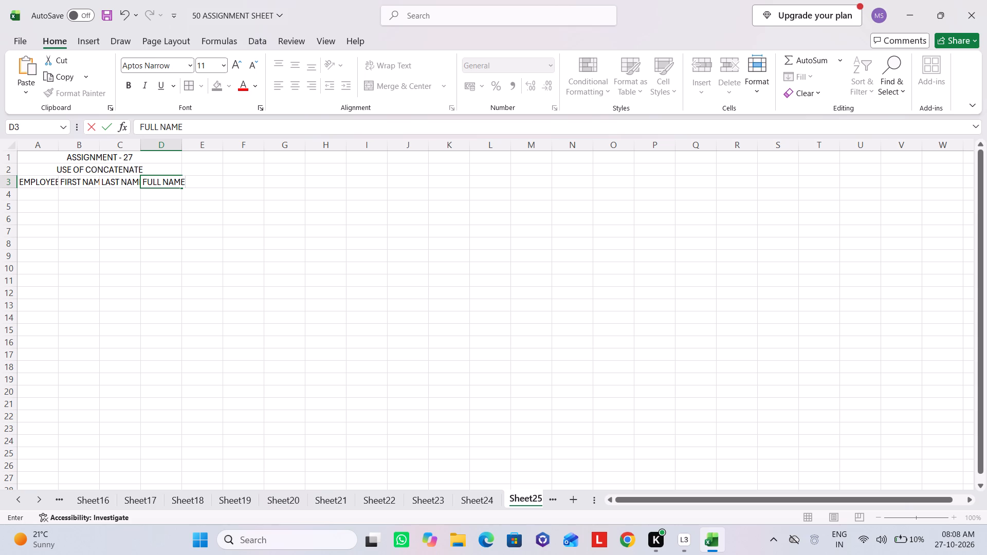
AutoFit the widths of columns A to D to the header text.
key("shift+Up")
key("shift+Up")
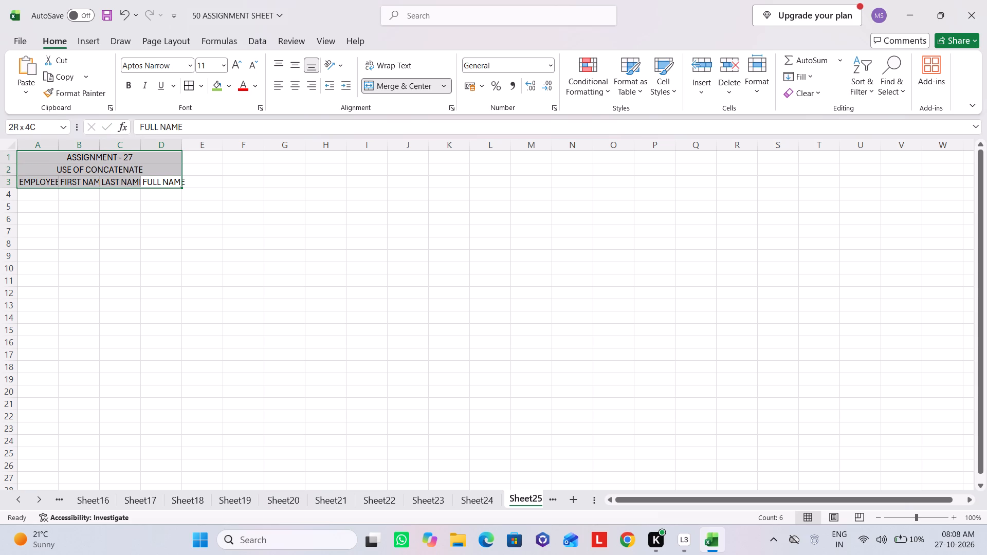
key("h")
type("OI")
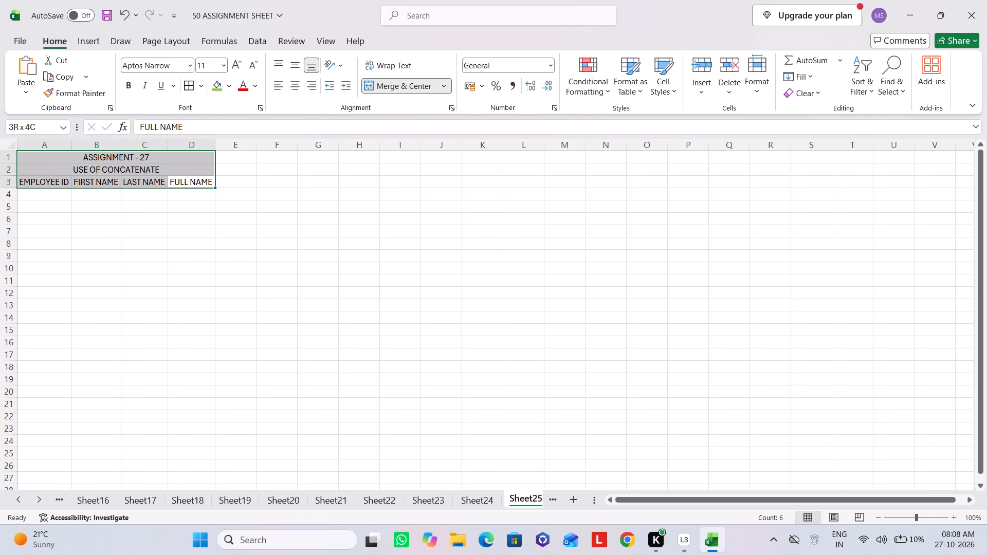
Fill the EMPLOYEE ID column in cells A4 to A9 with D21, D22, D23, D24, D25 and D26.
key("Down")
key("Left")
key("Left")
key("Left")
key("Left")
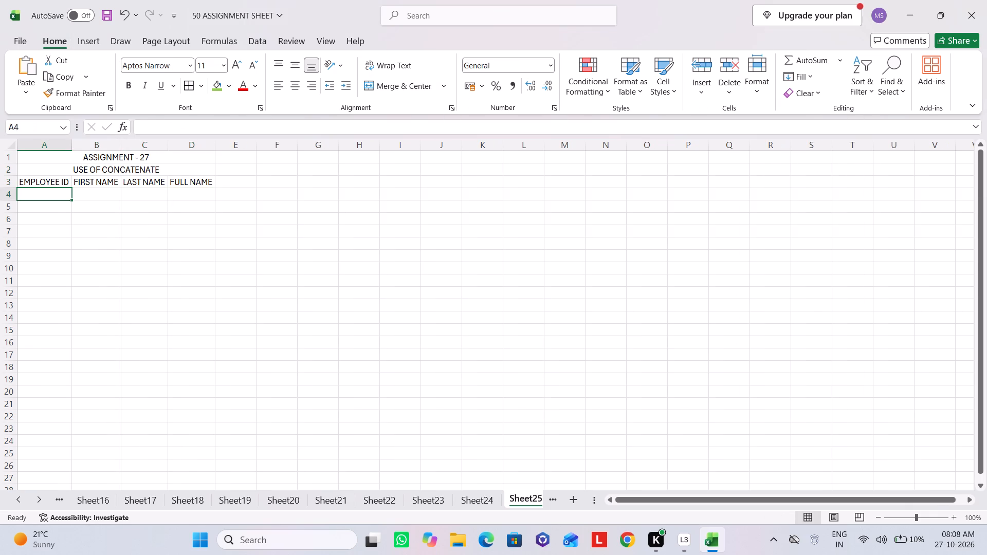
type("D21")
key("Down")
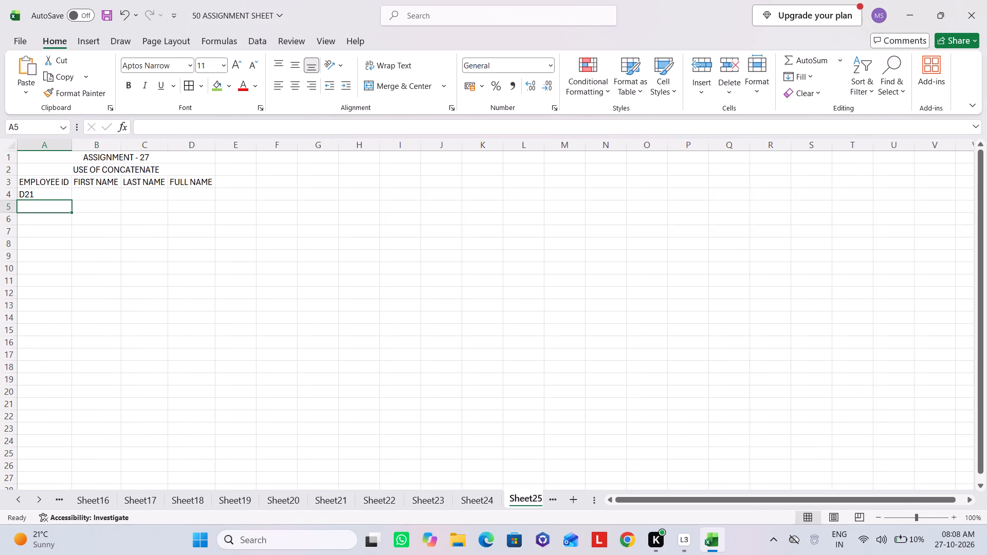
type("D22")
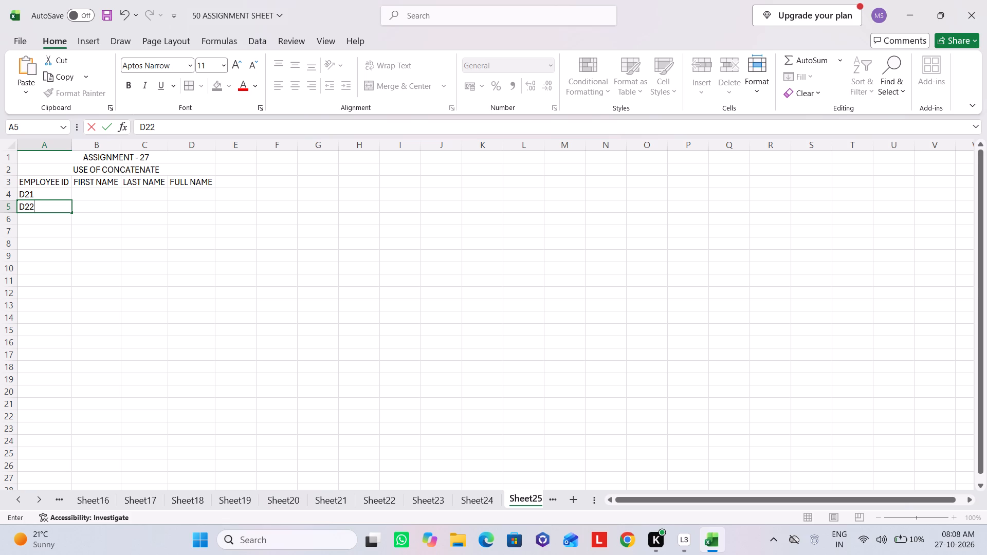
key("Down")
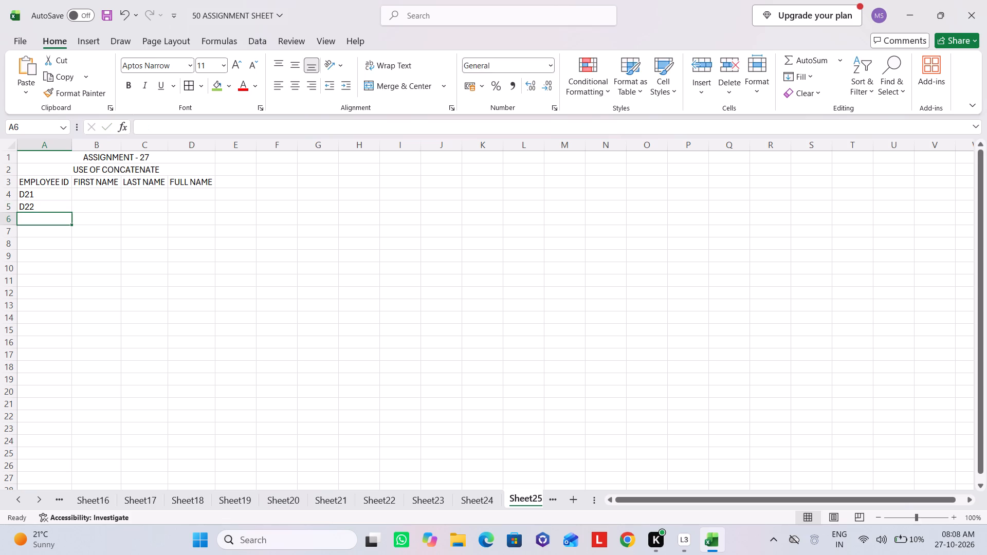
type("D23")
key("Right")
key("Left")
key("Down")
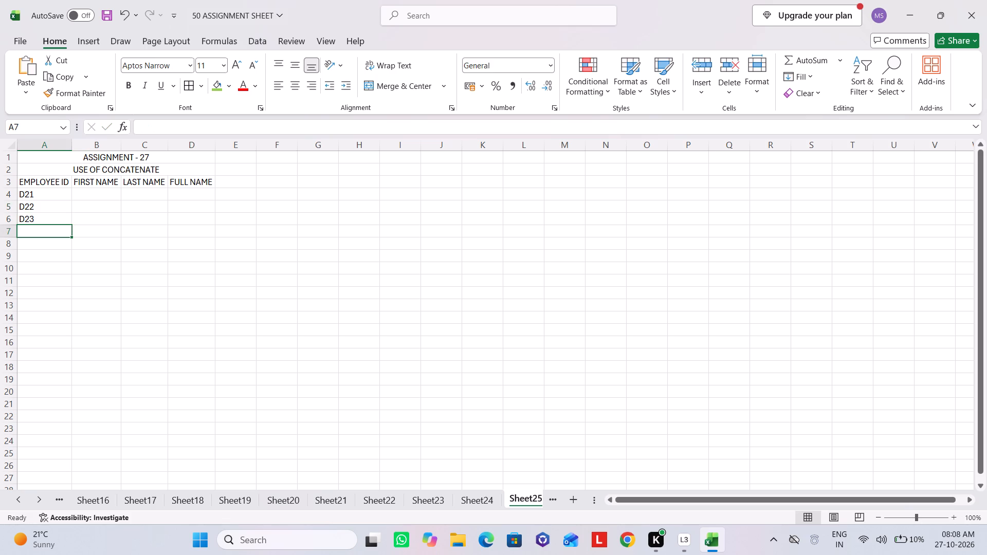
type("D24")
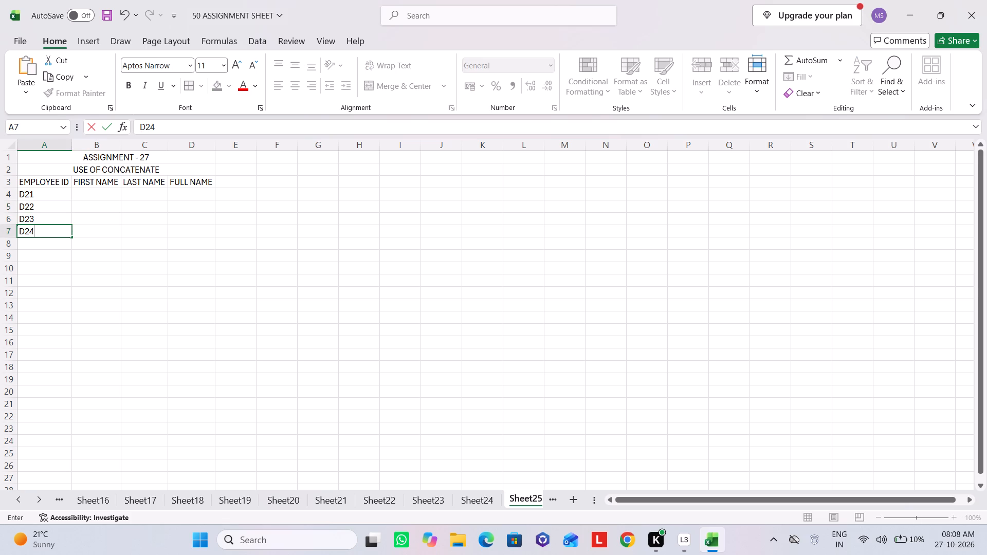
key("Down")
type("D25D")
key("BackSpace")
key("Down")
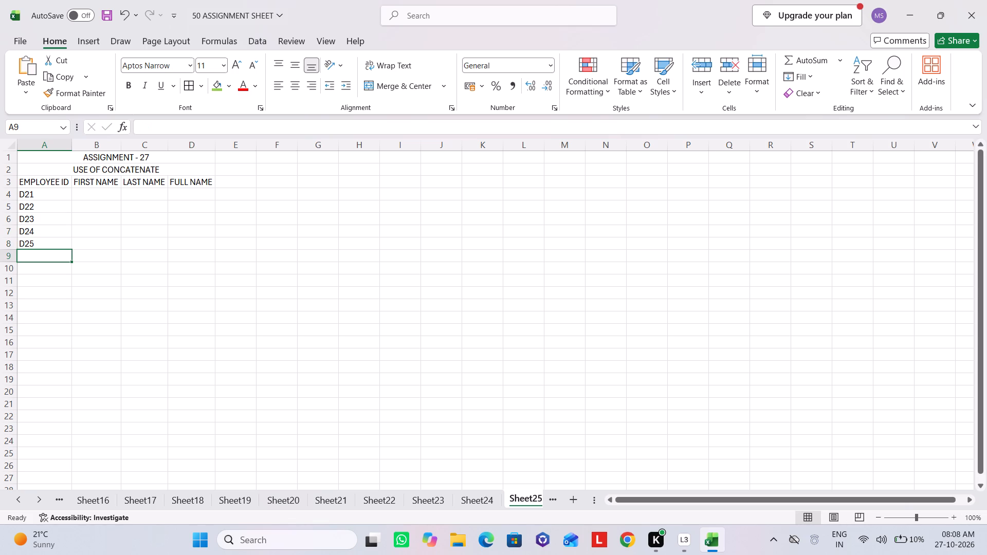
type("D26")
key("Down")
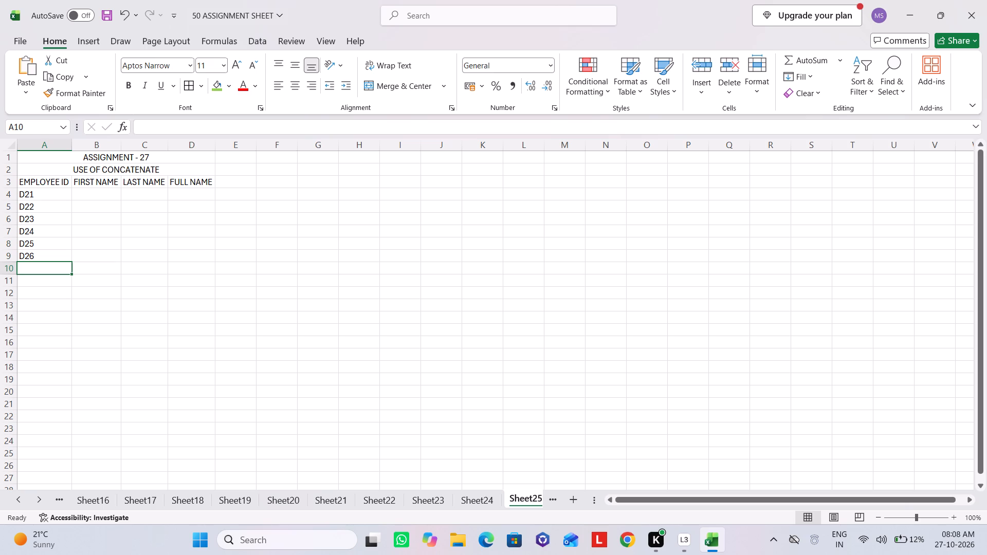
Fill the FIRST NAME column in cells B4 to B9 with VISHAL, JOHN, JAMEMAH, ARUNDHATI, PETER and ROGER.
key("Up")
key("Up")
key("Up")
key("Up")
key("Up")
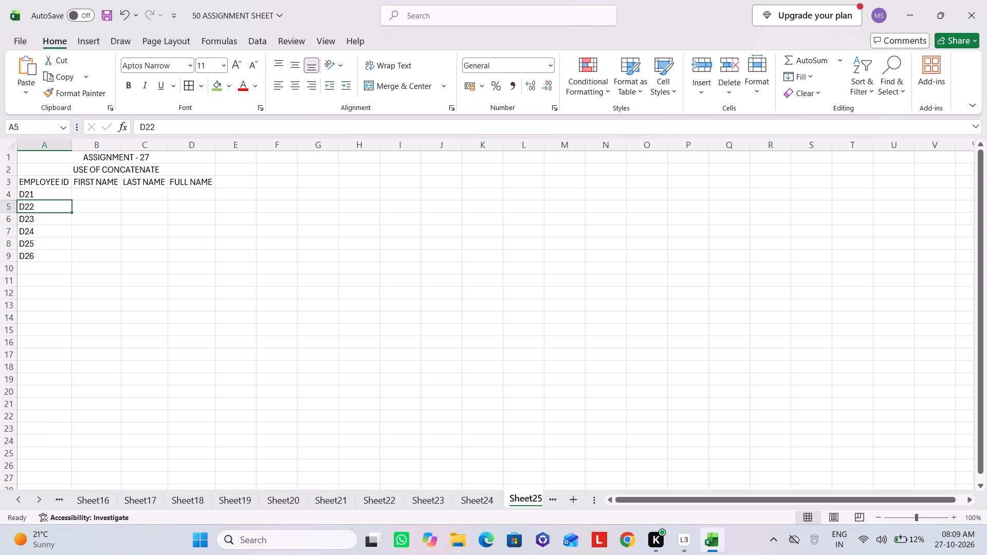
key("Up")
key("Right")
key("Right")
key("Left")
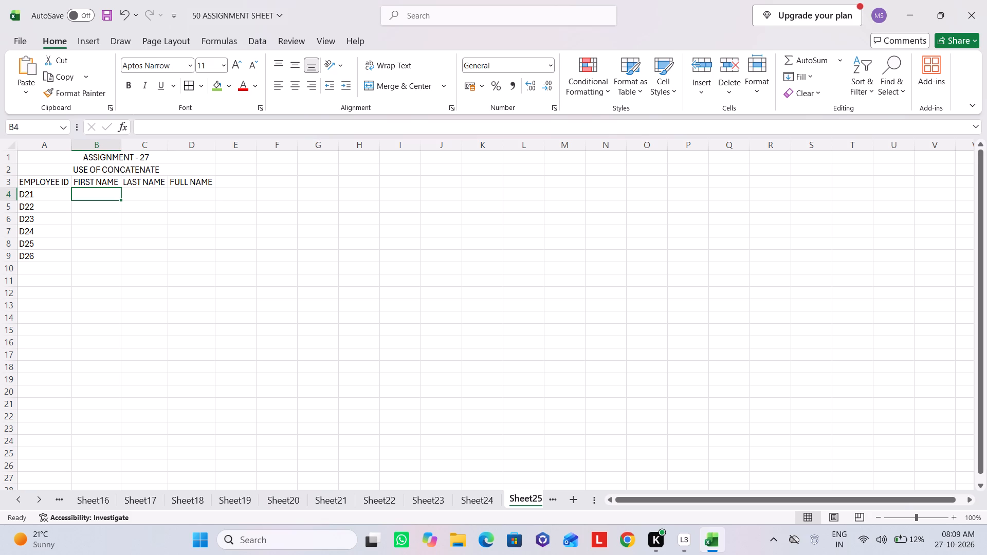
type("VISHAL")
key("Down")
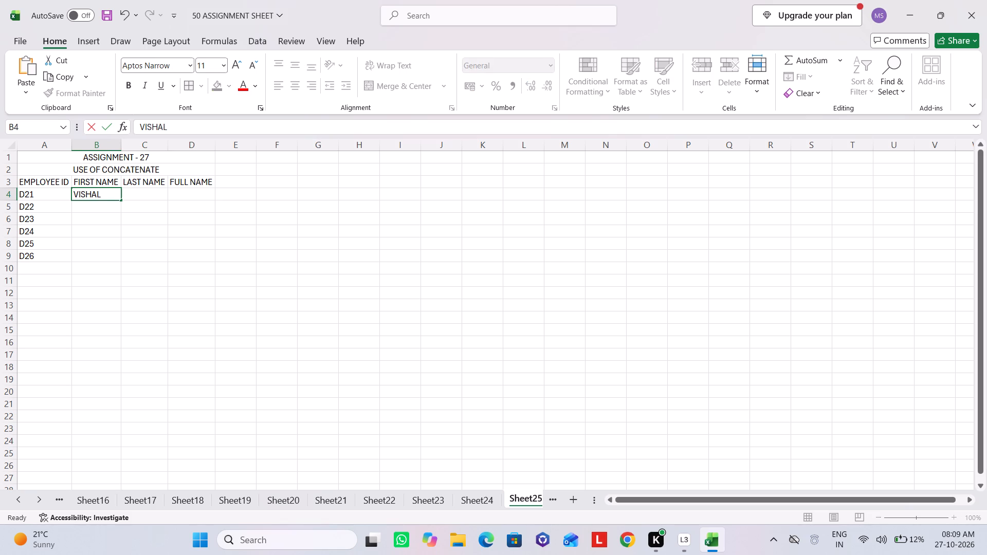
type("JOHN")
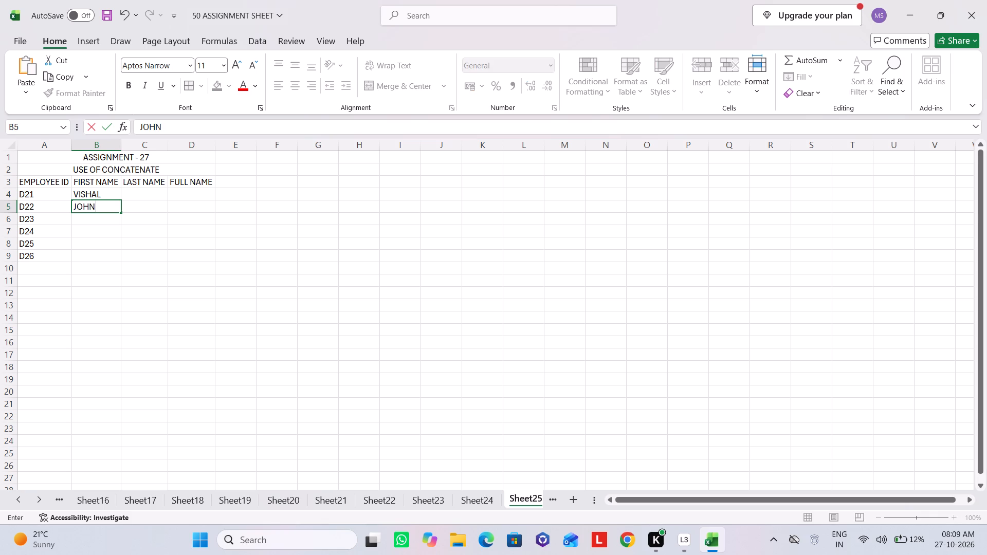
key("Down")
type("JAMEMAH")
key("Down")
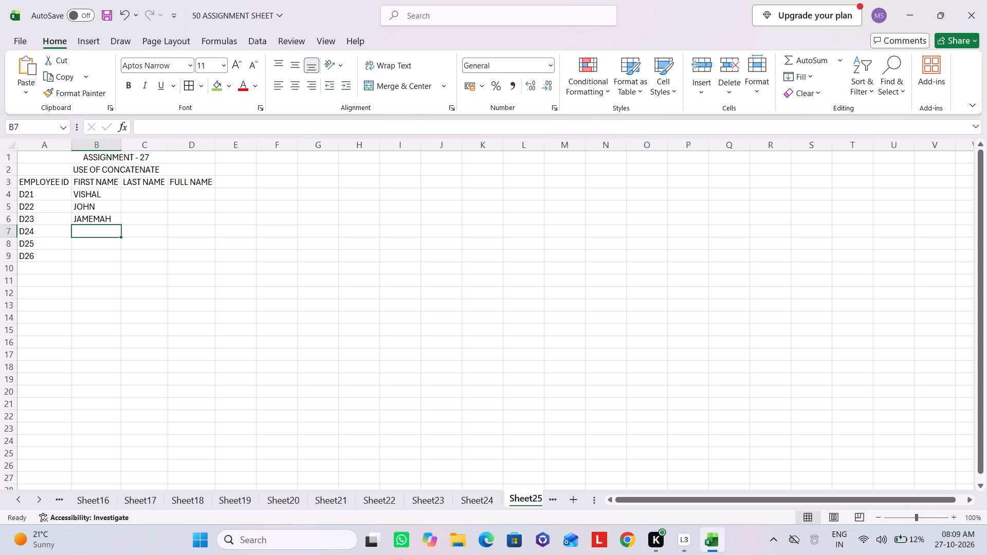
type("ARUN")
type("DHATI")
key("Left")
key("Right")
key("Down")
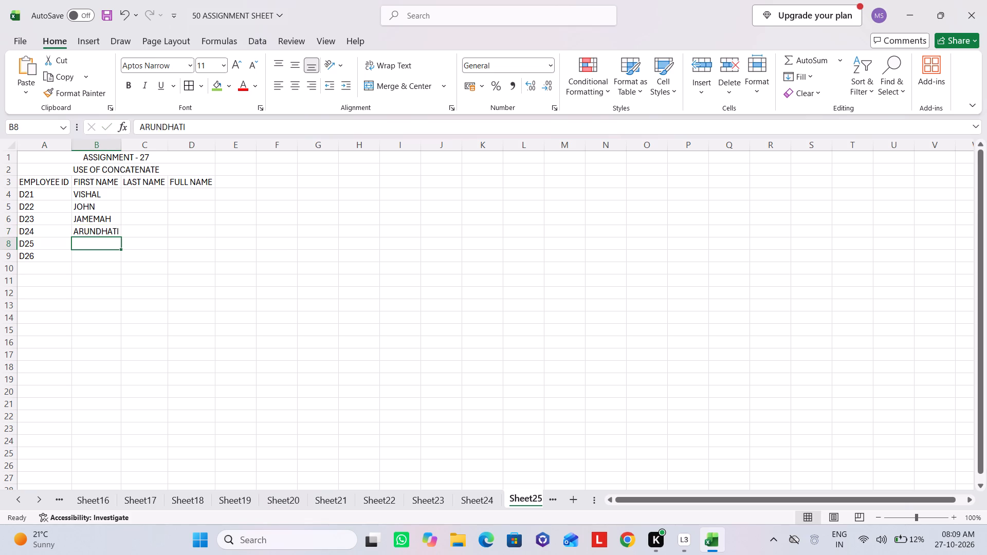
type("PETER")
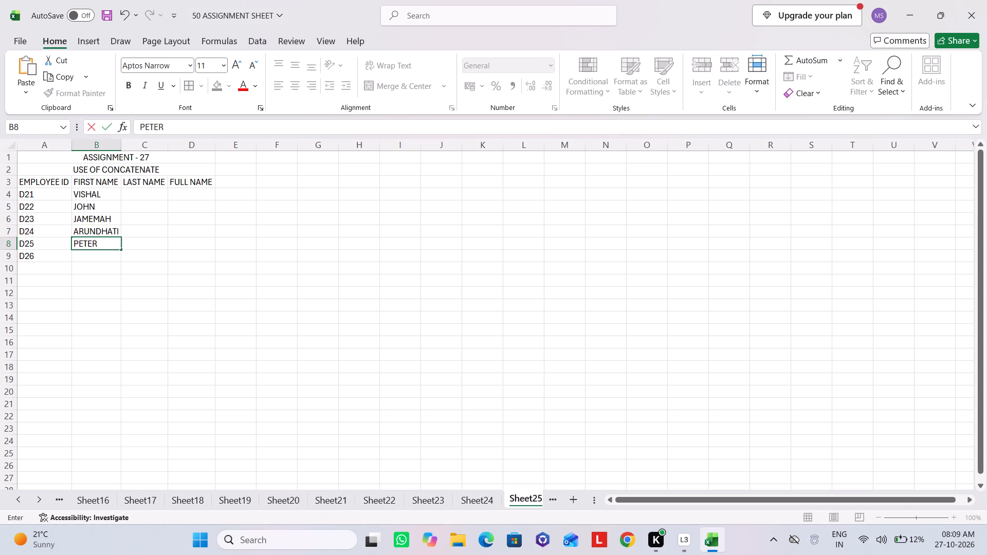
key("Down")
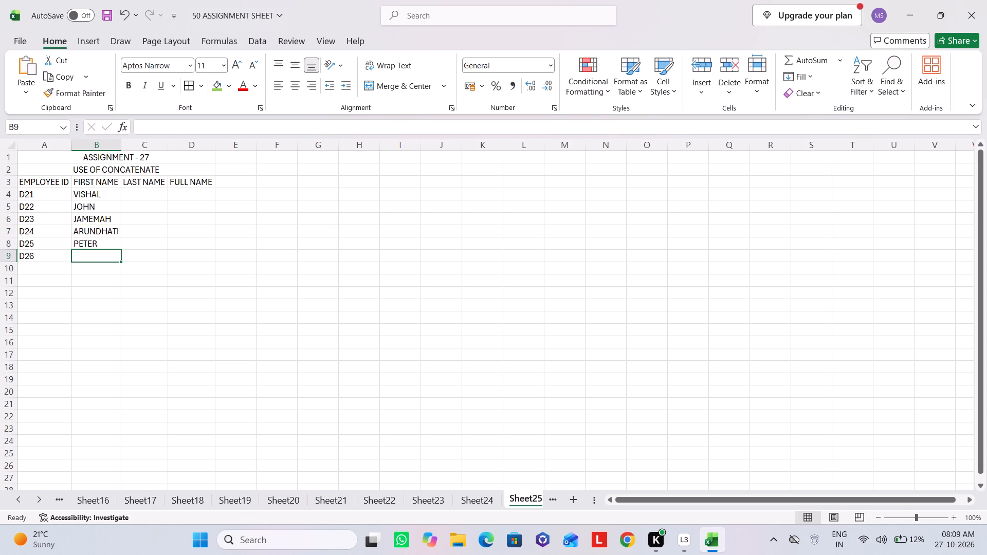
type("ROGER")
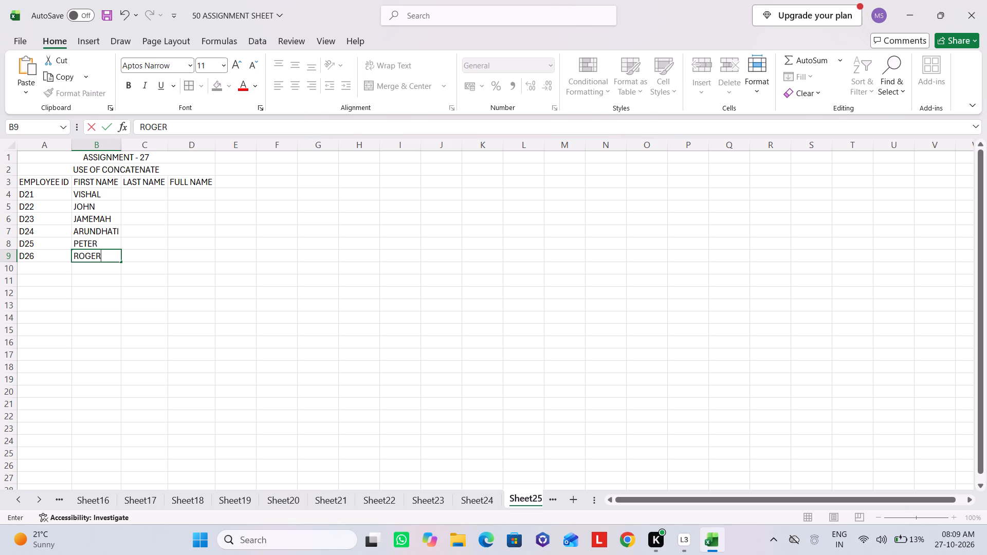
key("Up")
Fill the LAST NAME column in cells C4 to C9 with MOHAN, MATHEW, POWEL, SWAMINATHAN, POTTER and WILLIAMS.
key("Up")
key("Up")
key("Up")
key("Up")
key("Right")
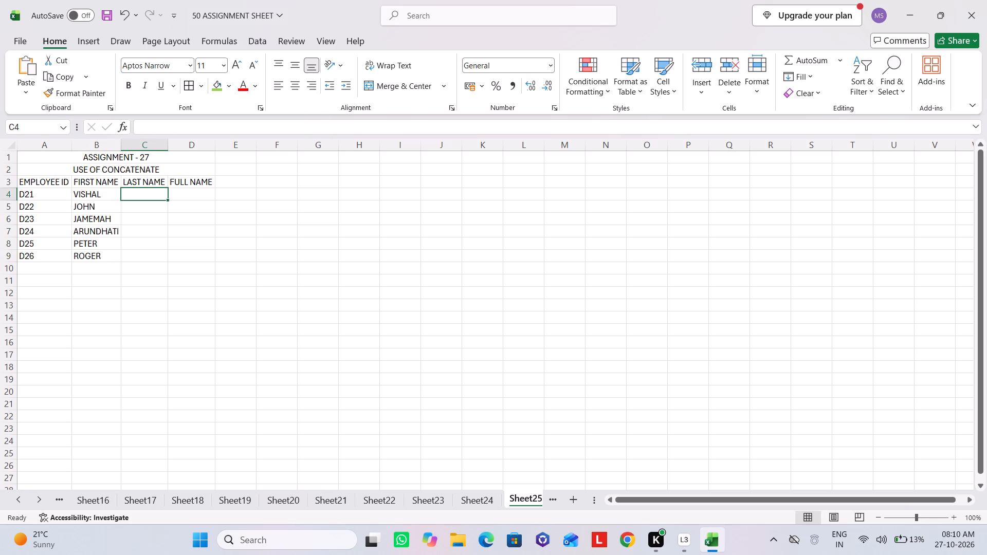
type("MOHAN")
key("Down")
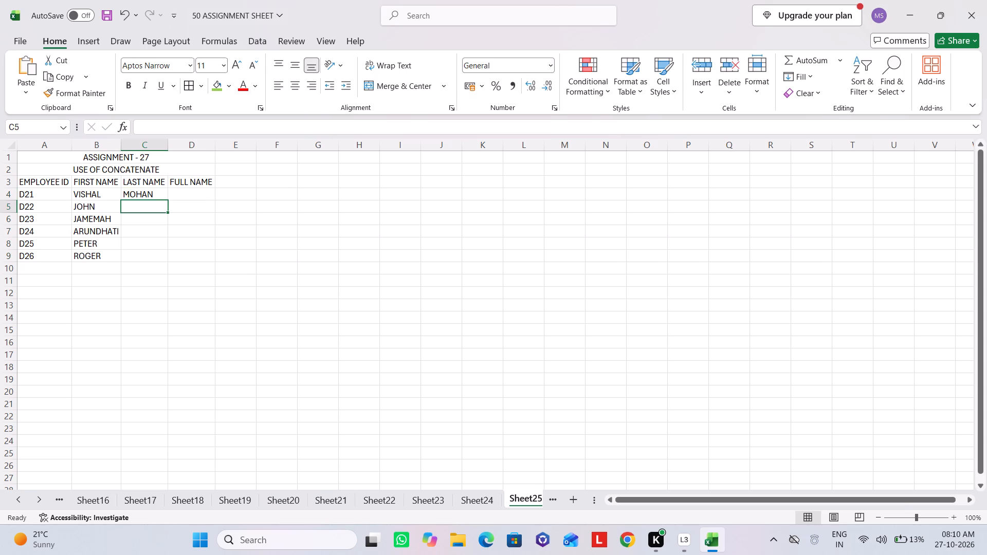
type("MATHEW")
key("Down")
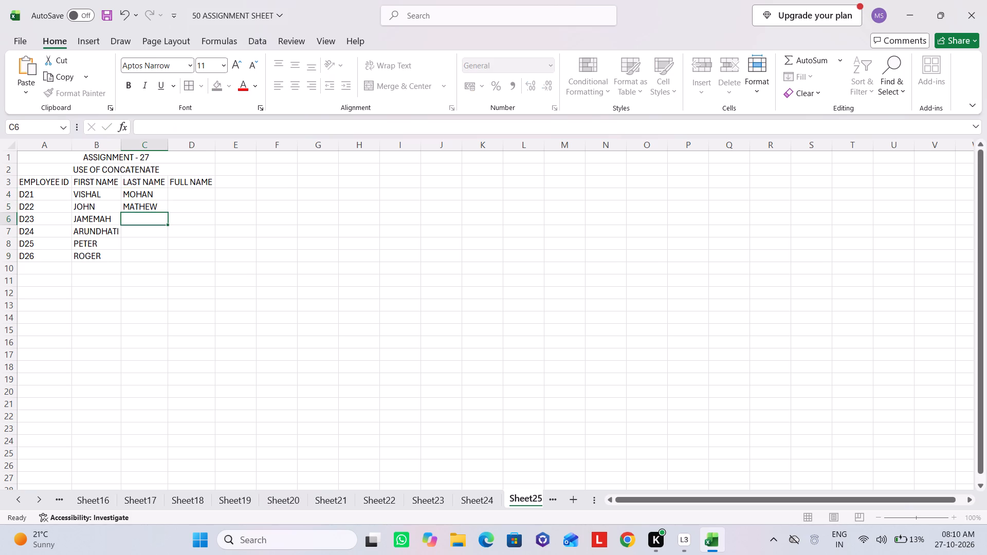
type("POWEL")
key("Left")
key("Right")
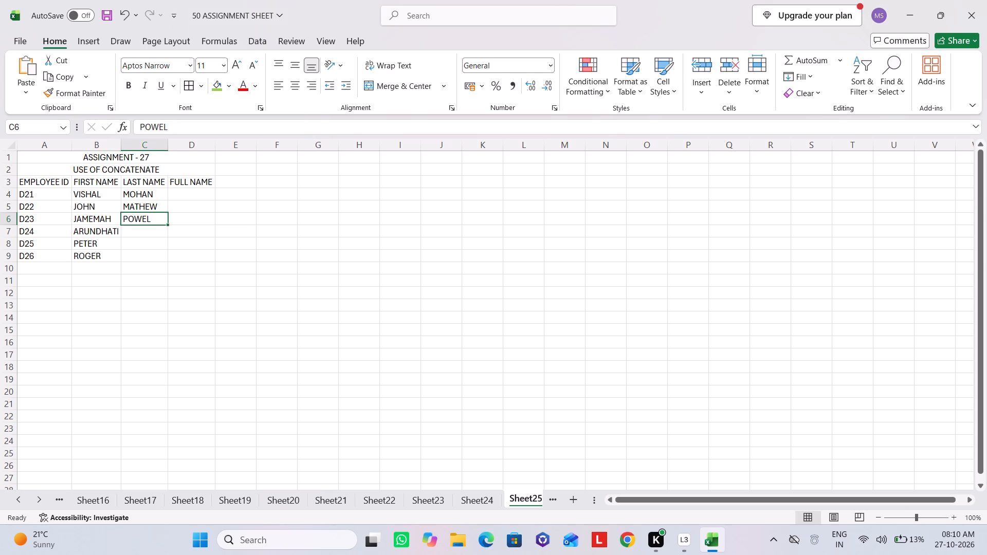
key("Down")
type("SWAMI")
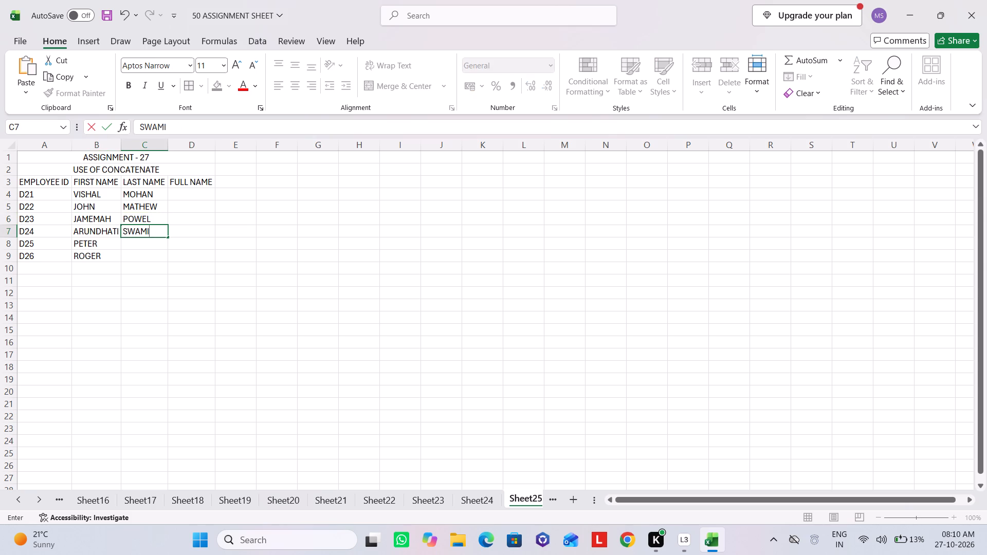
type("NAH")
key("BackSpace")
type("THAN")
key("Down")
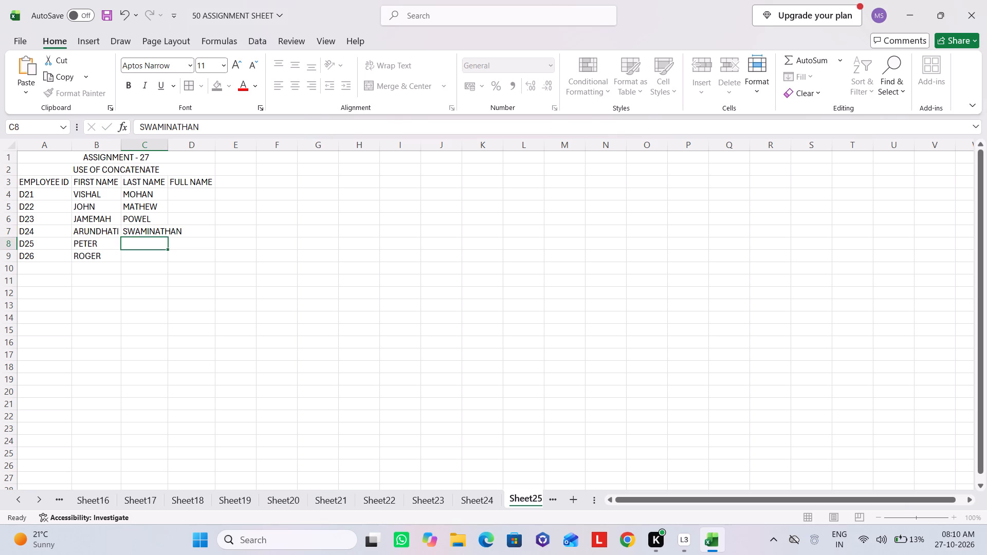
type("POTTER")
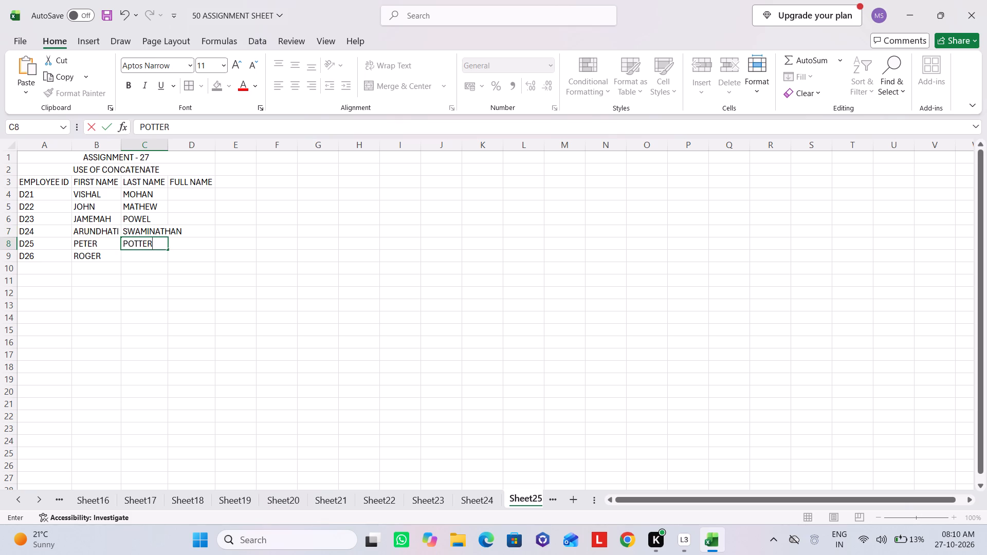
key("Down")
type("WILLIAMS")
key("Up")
Enter each row's first and last name separated by a space in D4 and D5, and Flash Fill the FULL NAME column down to D9.
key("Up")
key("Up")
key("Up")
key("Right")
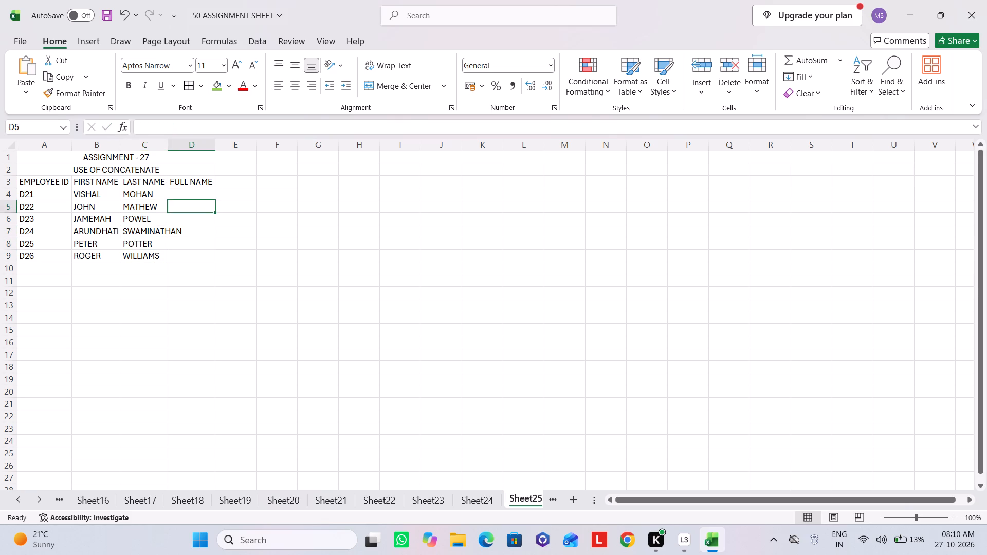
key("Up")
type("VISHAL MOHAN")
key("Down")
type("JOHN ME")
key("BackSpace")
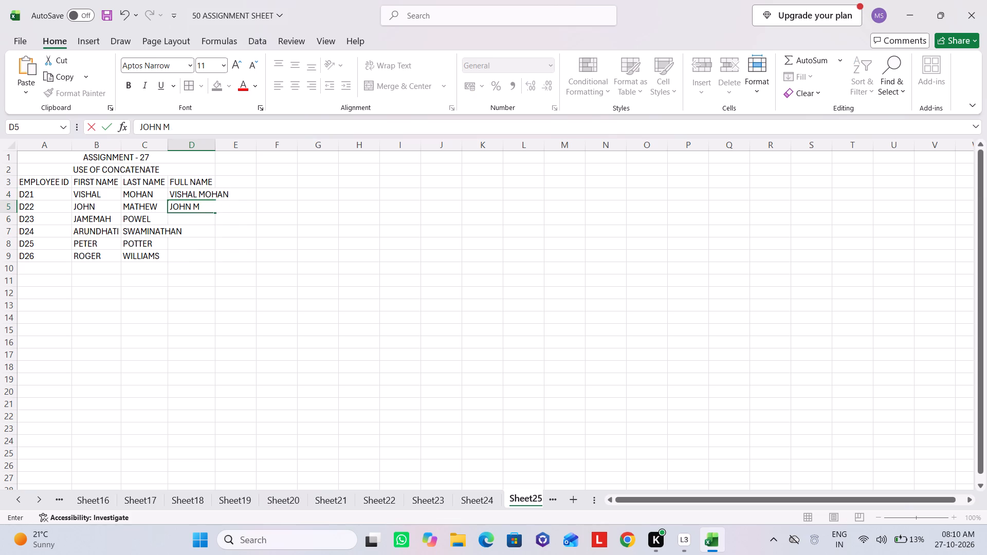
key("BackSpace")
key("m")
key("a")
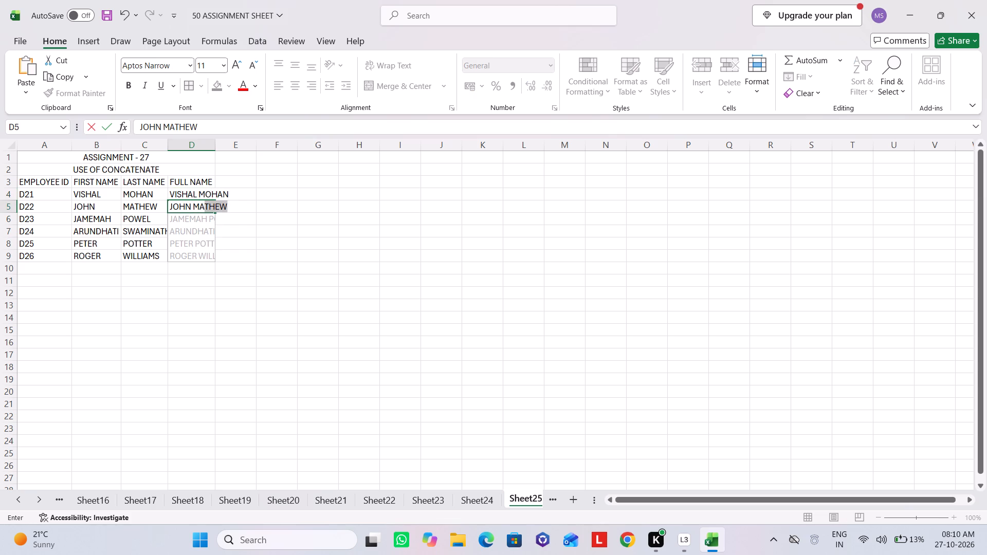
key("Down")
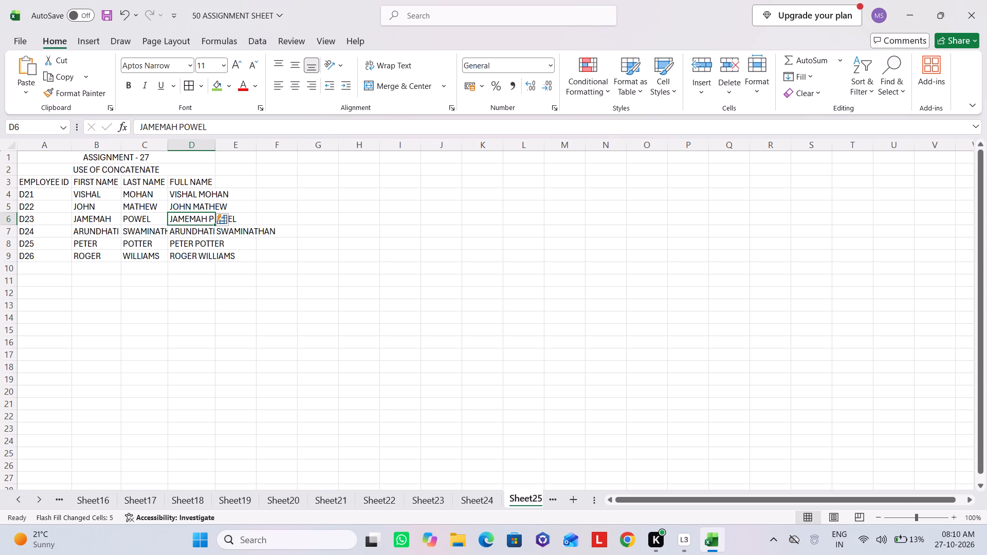
left_click(235, 265)
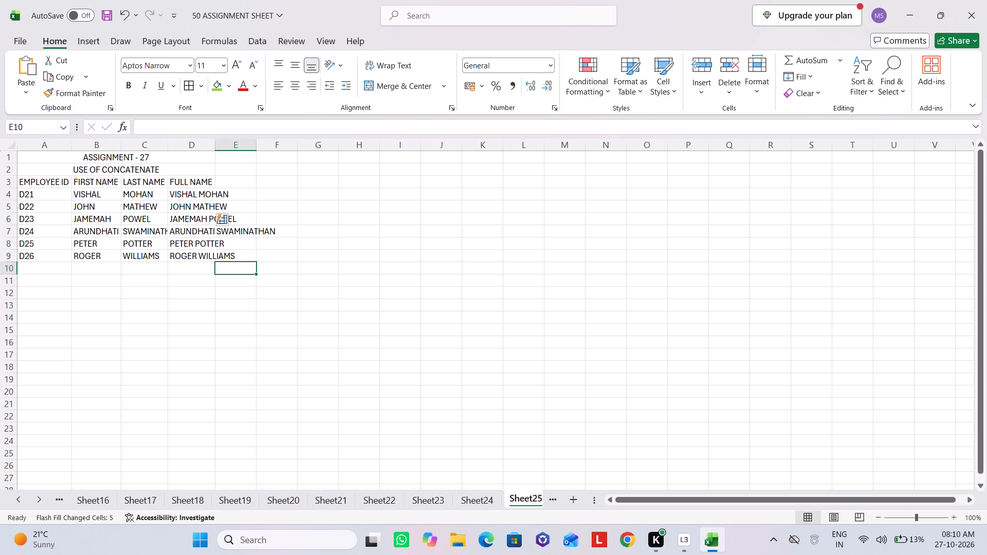
AutoFit the widths of columns B, C and D to the names.
double_click(122, 142)
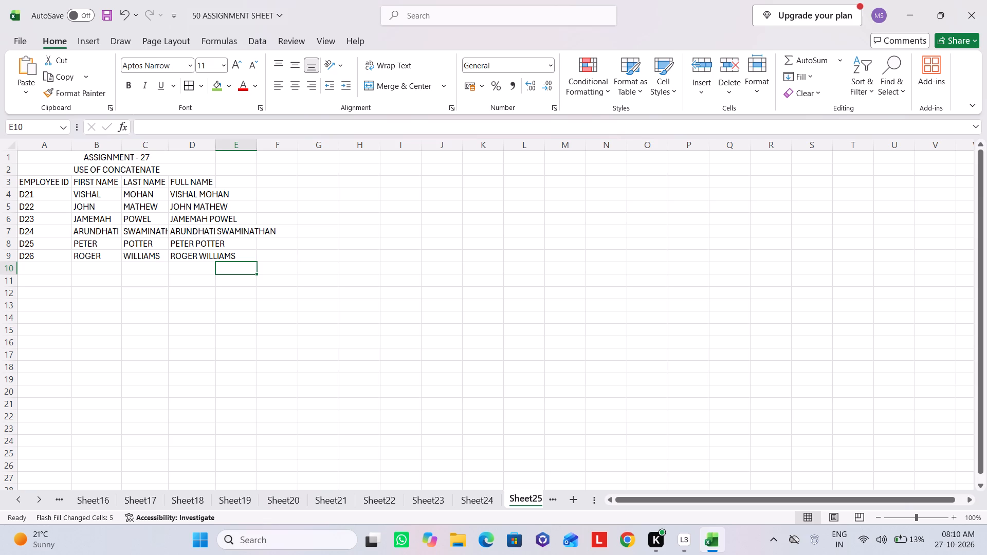
double_click(168, 141)
double_click(232, 143)
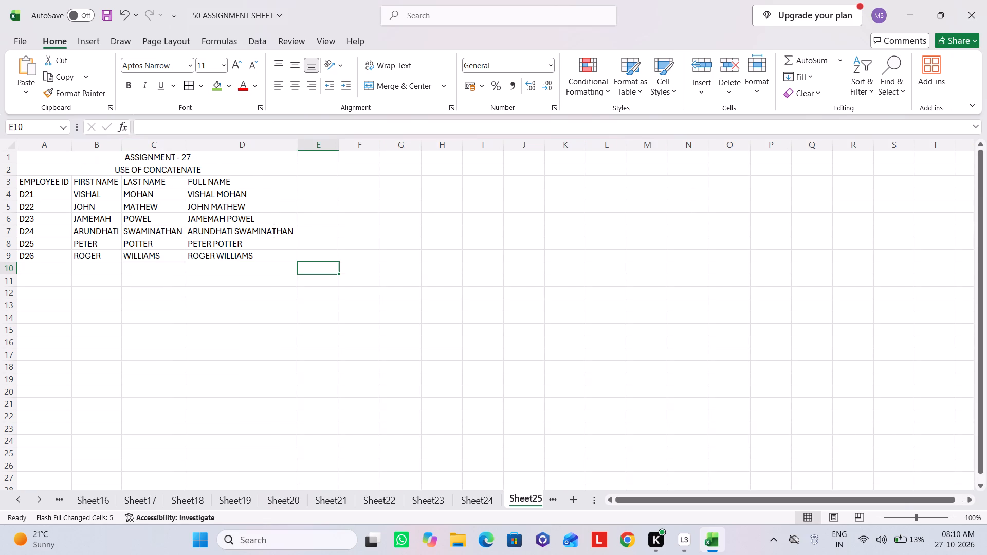
Enter a second set of headers, EMPLOYEE ID, FIRST NAME, LAST NAME and FULL NAME, in cells A11 to D11.
left_click(52, 284)
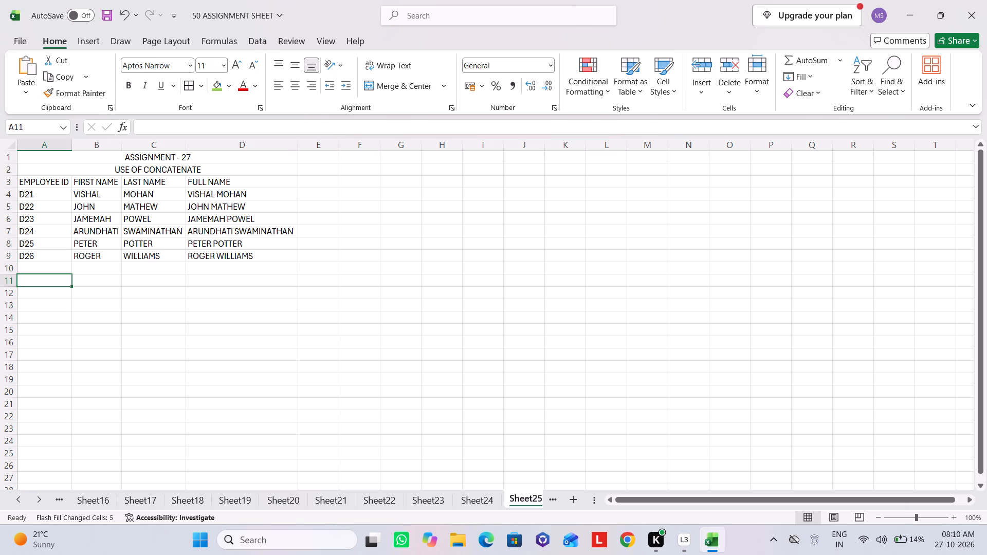
type("EMPL0O")
key("BackSpace")
key("BackSpace")
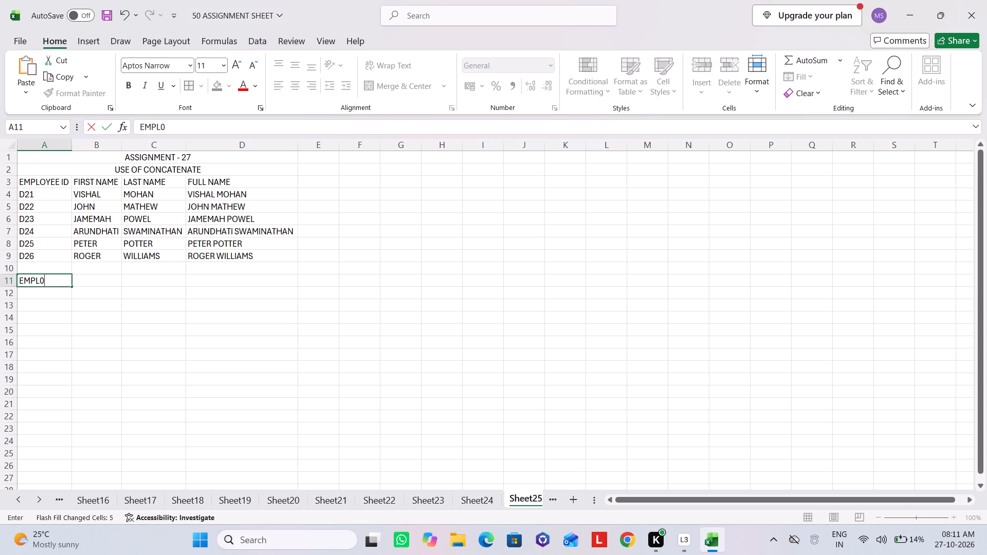
type("OYEE ID")
key("Tab")
type("FIRST NAME")
key("Tab")
type("LAS")
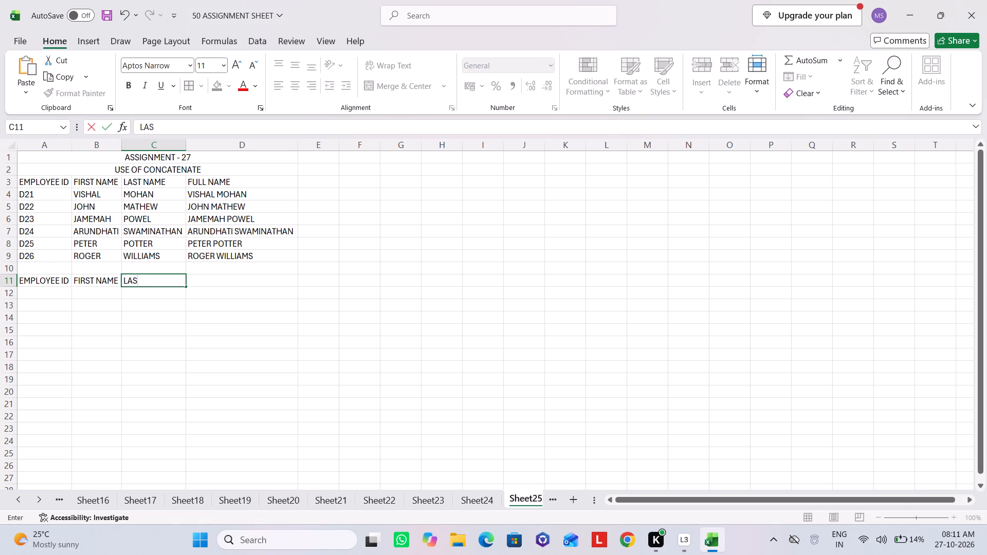
key("space")
key("BackSpace")
type("T NAME")
key("Tab")
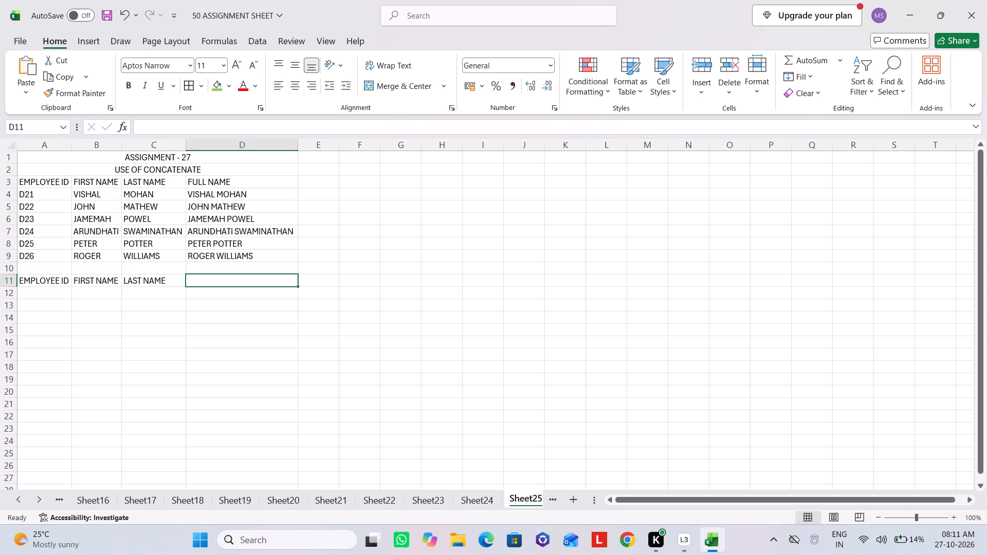
type("FULL NAME")
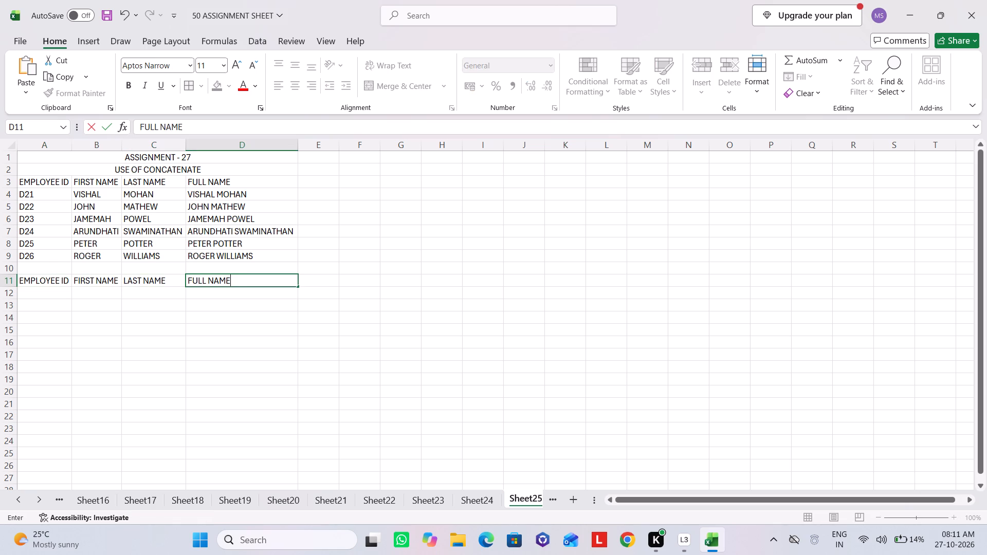
key("Up")
Insert an entire row at row 10, between the employee table and the second header row.
key("Left")
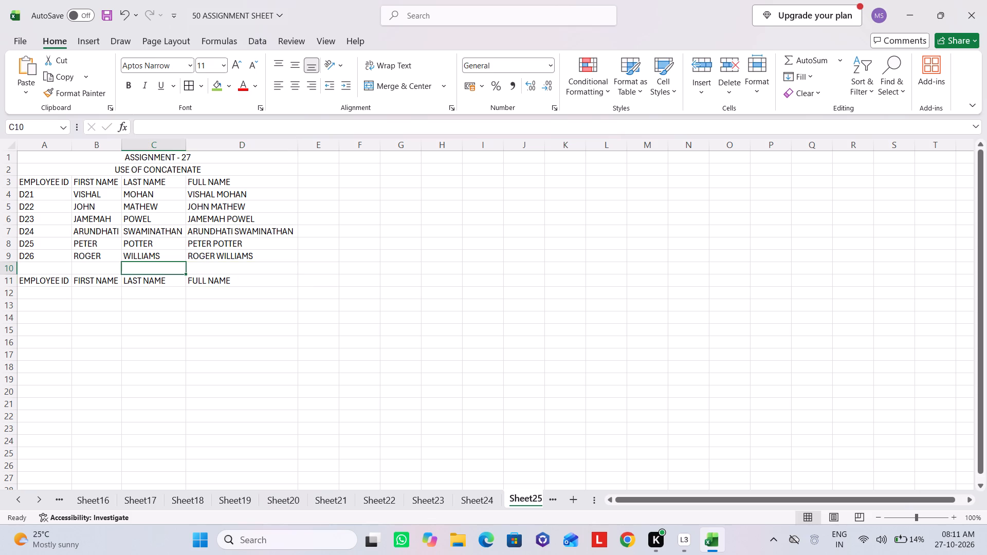
key("Left")
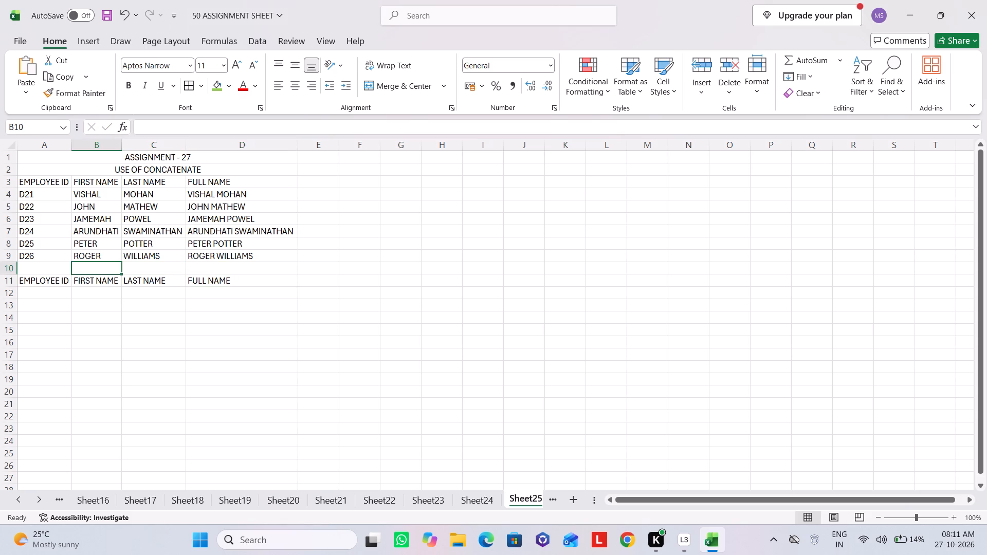
key("Down")
key("Up")
left_click(698, 95)
left_click(714, 110)
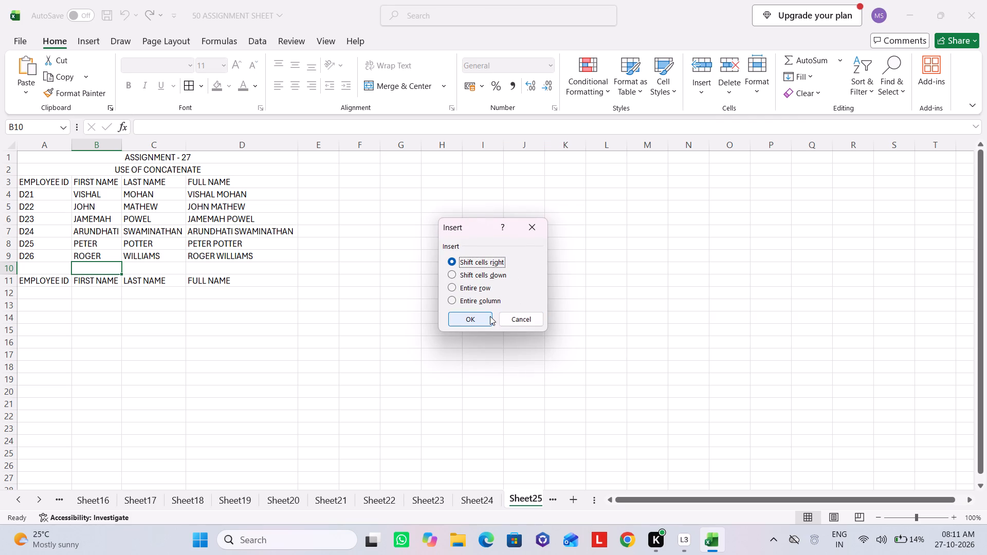
left_click(474, 285)
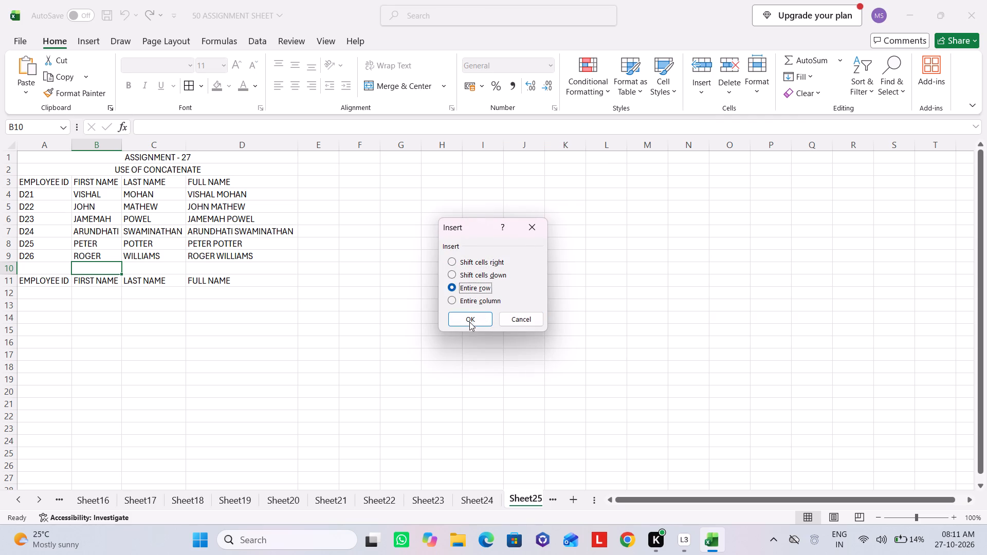
left_click(469, 322)
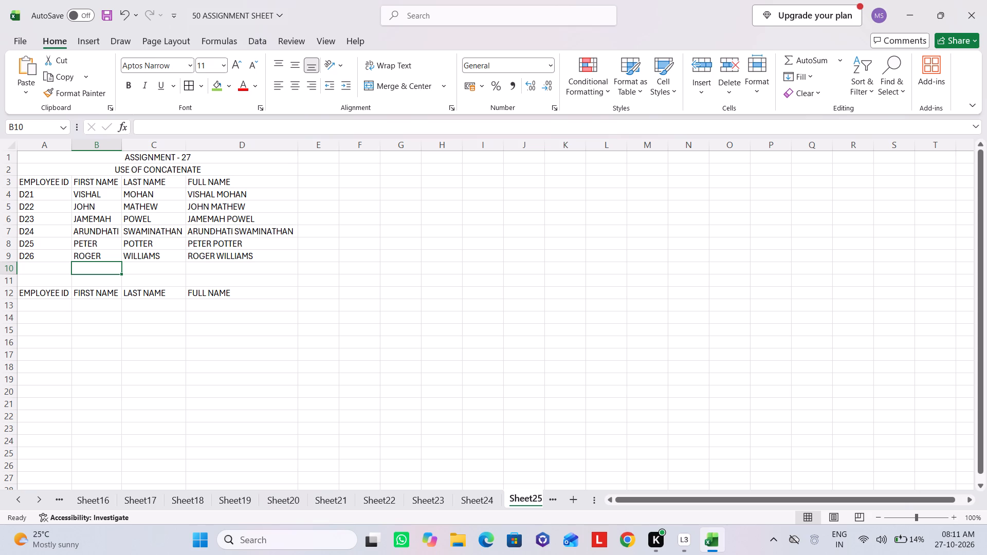
key("Left")
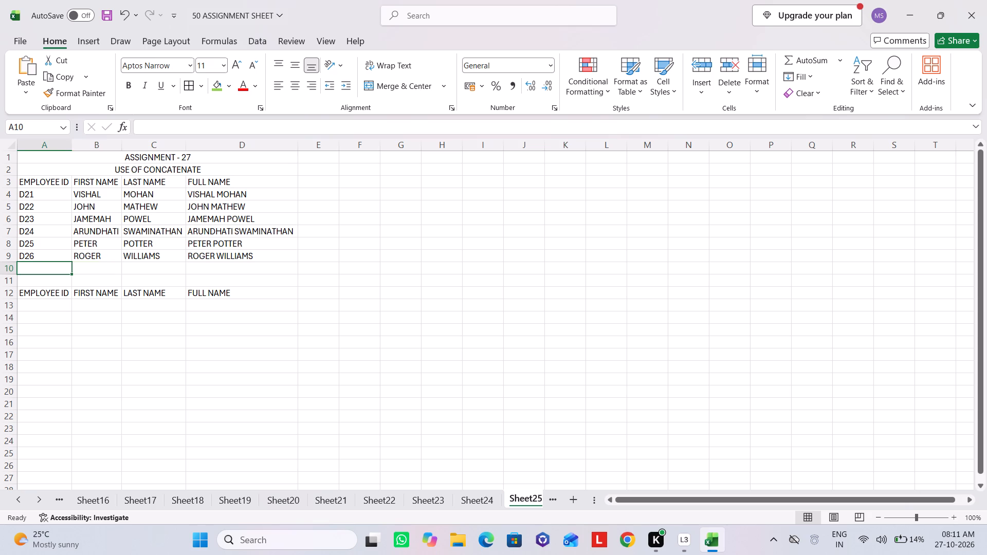
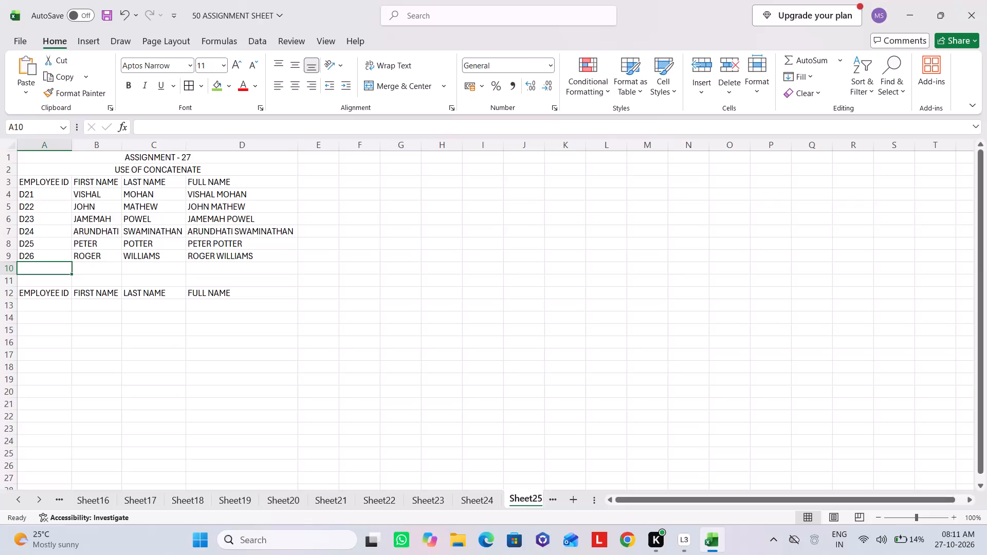
Insert another entire row at row 10, between the employee table and the second header row.
left_click(482, 496)
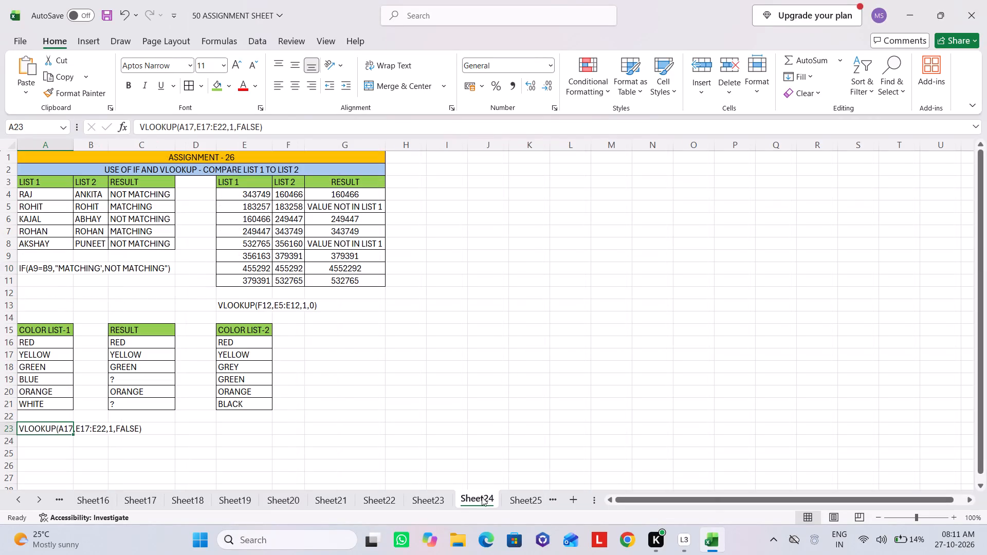
left_click(519, 501)
left_click(701, 90)
left_click(720, 116)
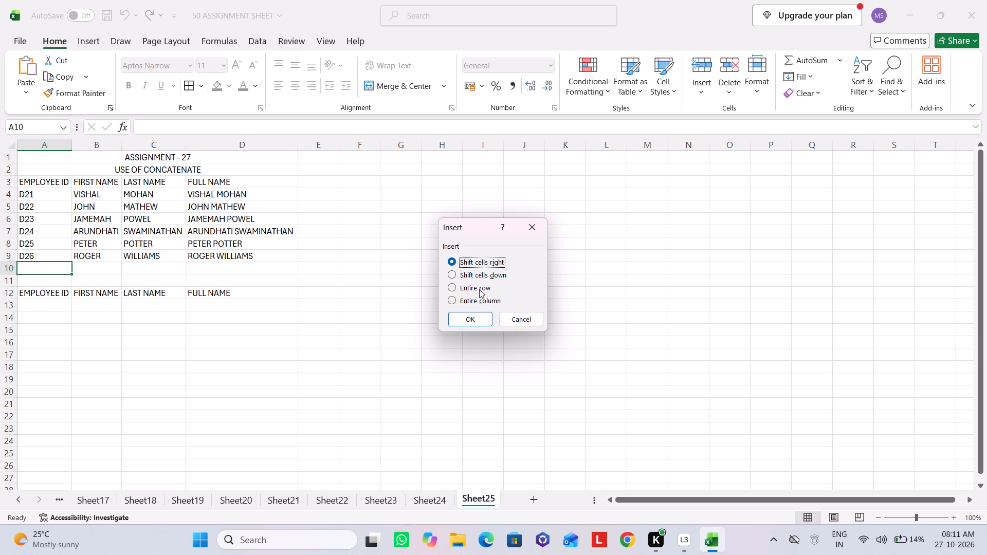
left_click(479, 288)
left_click(472, 318)
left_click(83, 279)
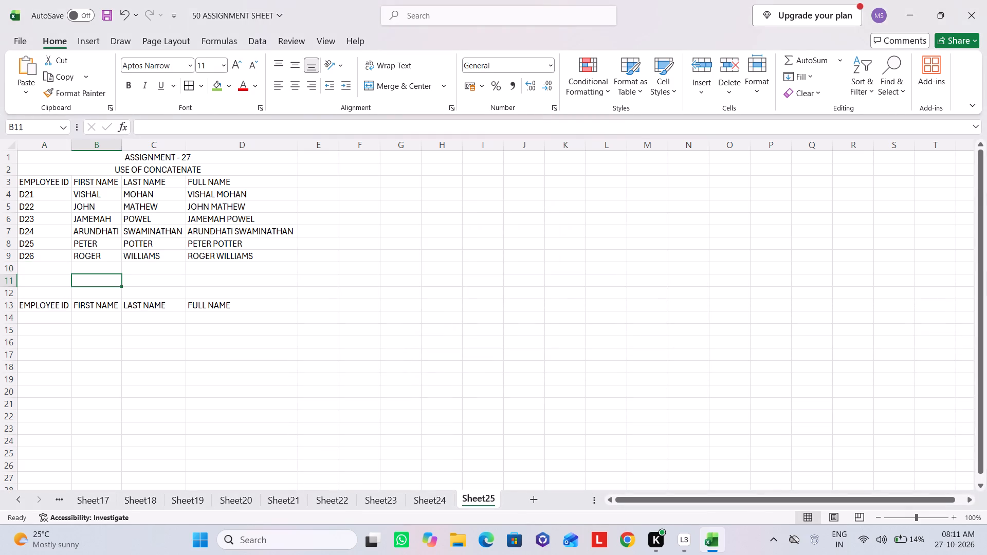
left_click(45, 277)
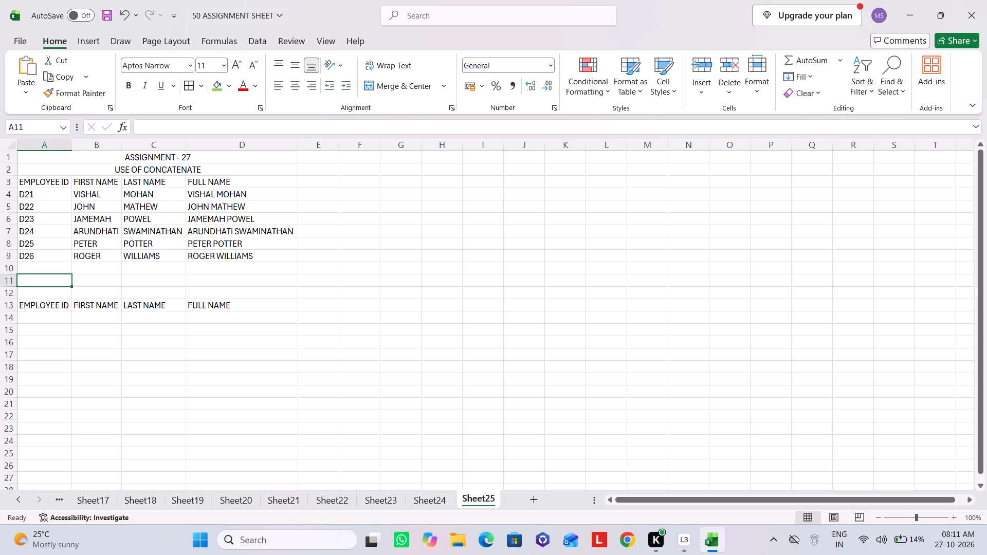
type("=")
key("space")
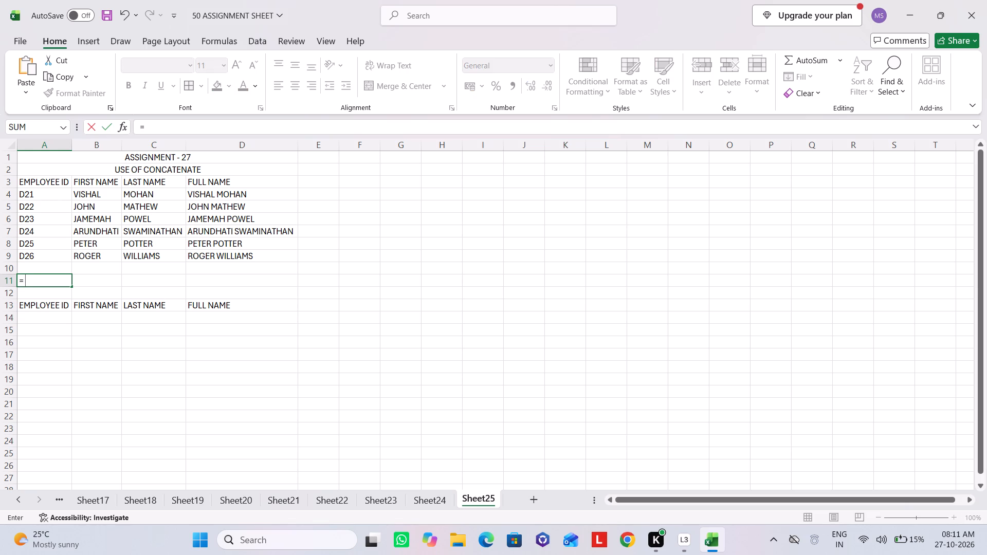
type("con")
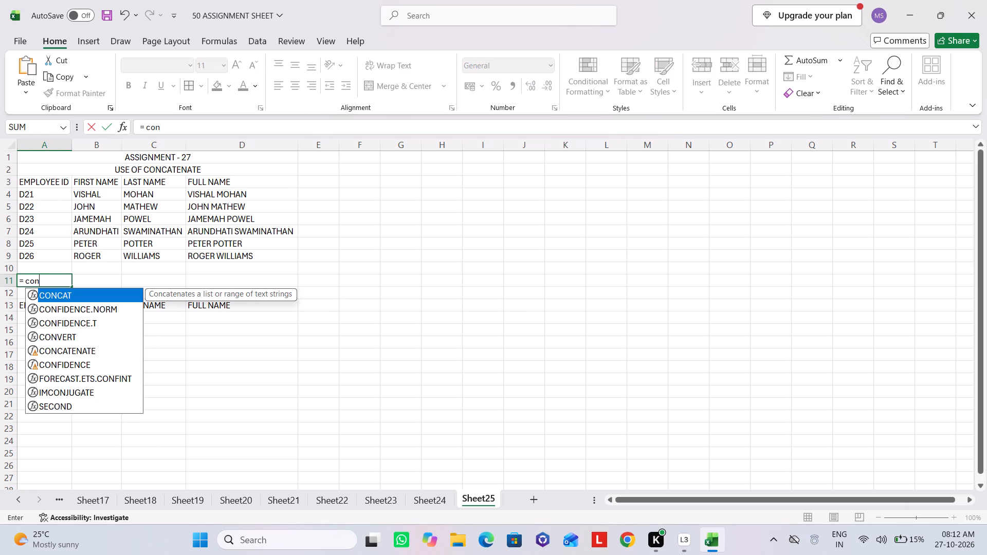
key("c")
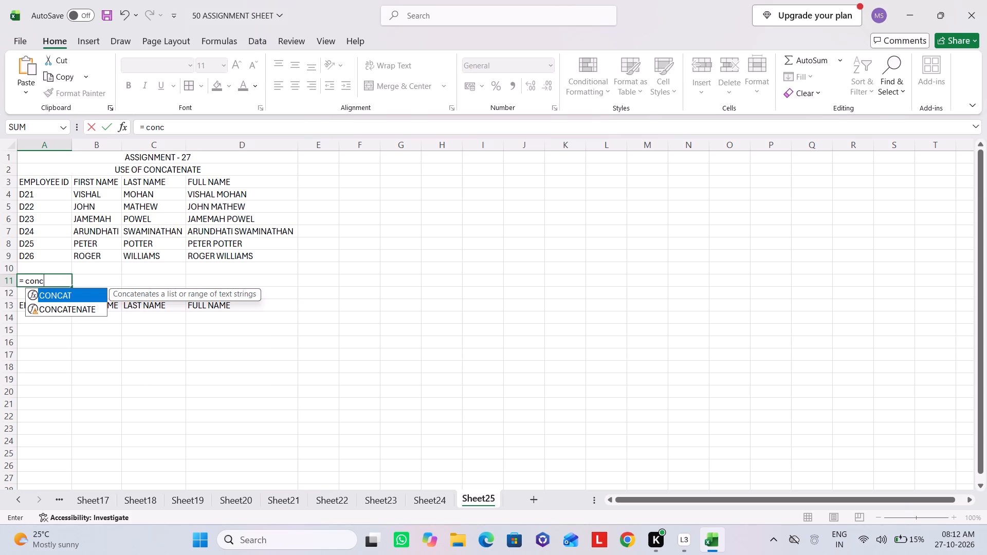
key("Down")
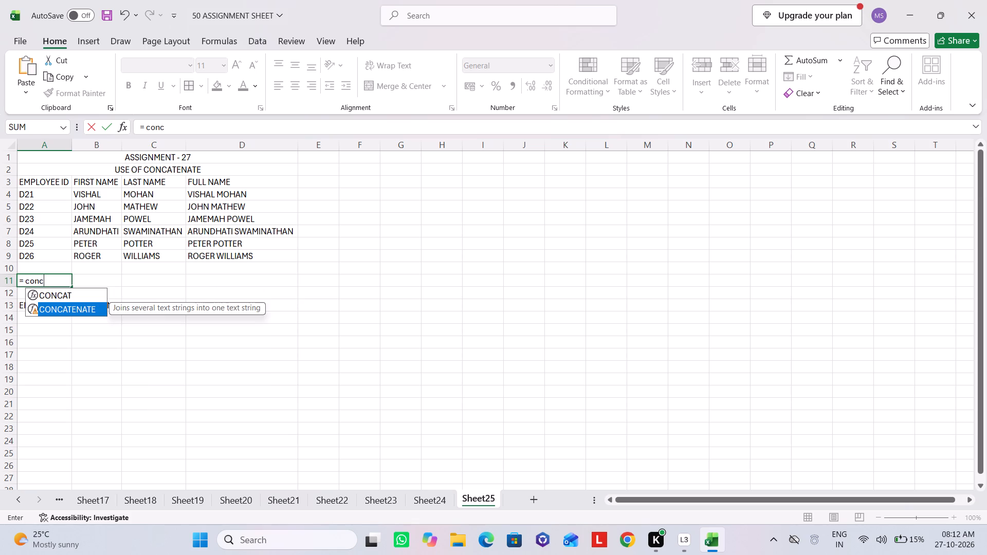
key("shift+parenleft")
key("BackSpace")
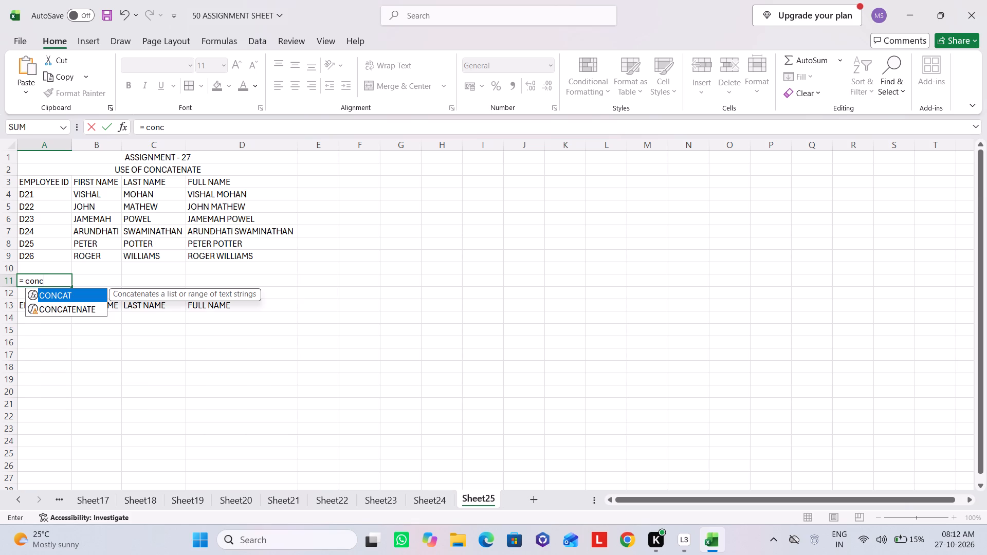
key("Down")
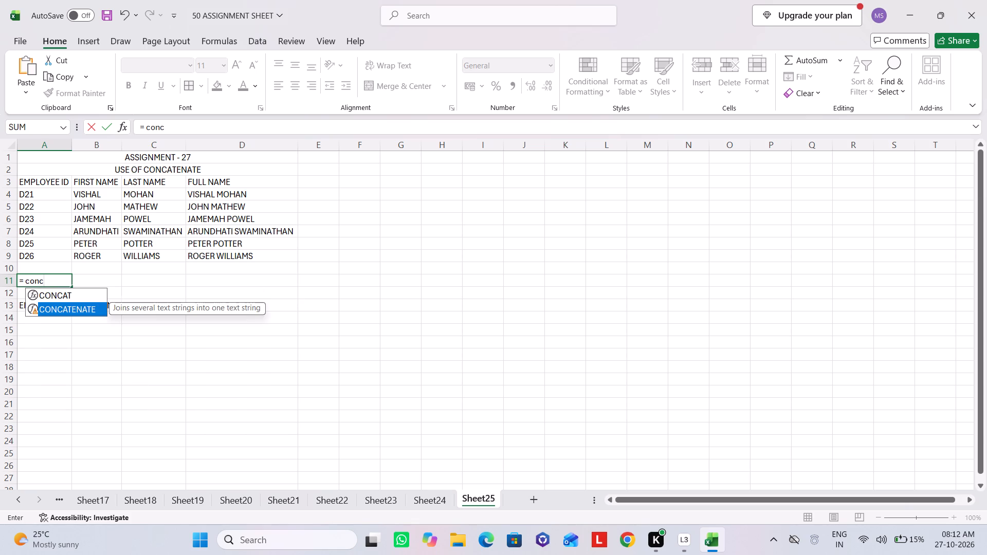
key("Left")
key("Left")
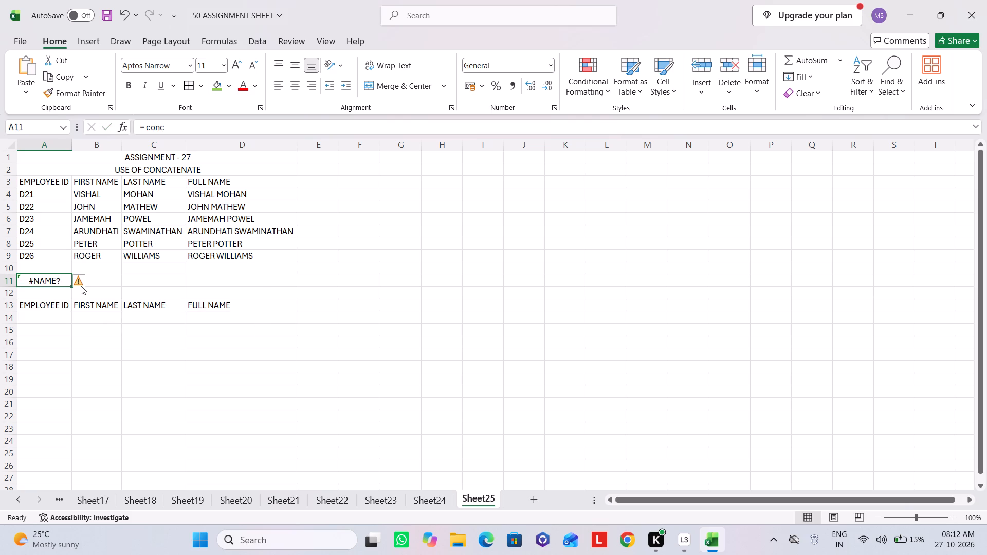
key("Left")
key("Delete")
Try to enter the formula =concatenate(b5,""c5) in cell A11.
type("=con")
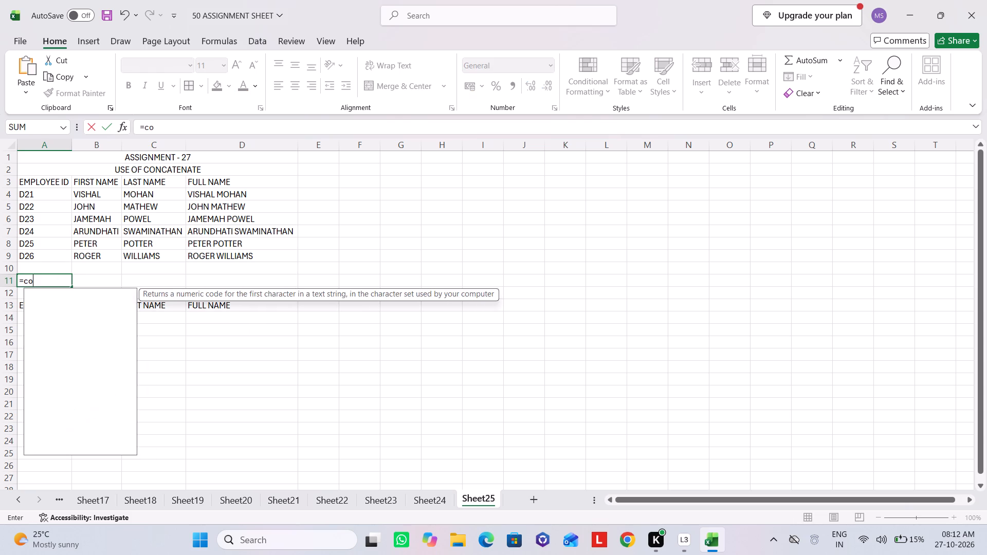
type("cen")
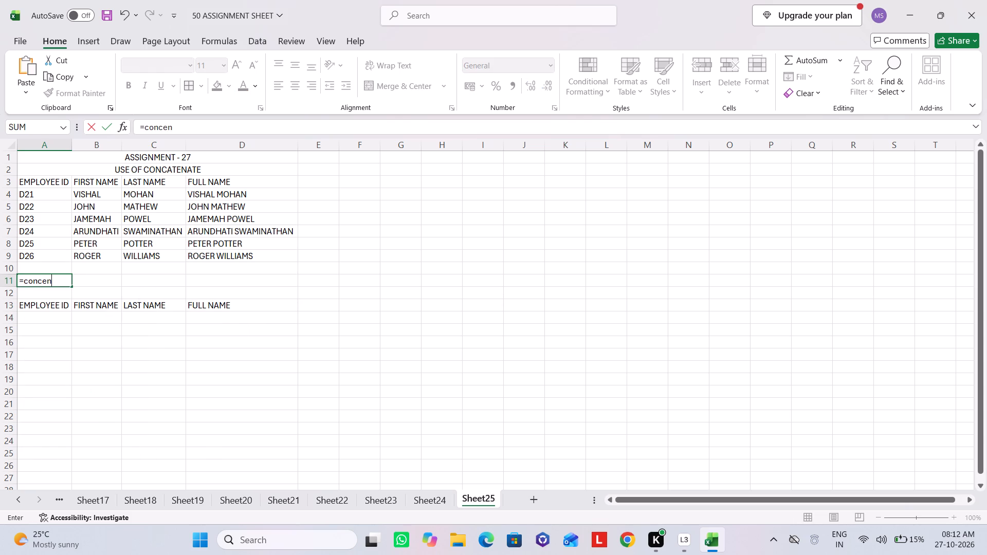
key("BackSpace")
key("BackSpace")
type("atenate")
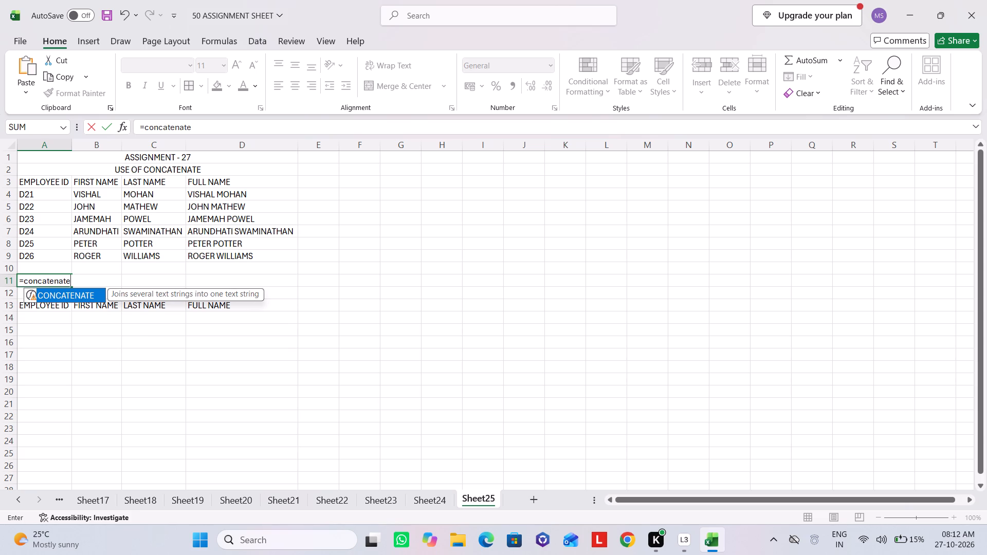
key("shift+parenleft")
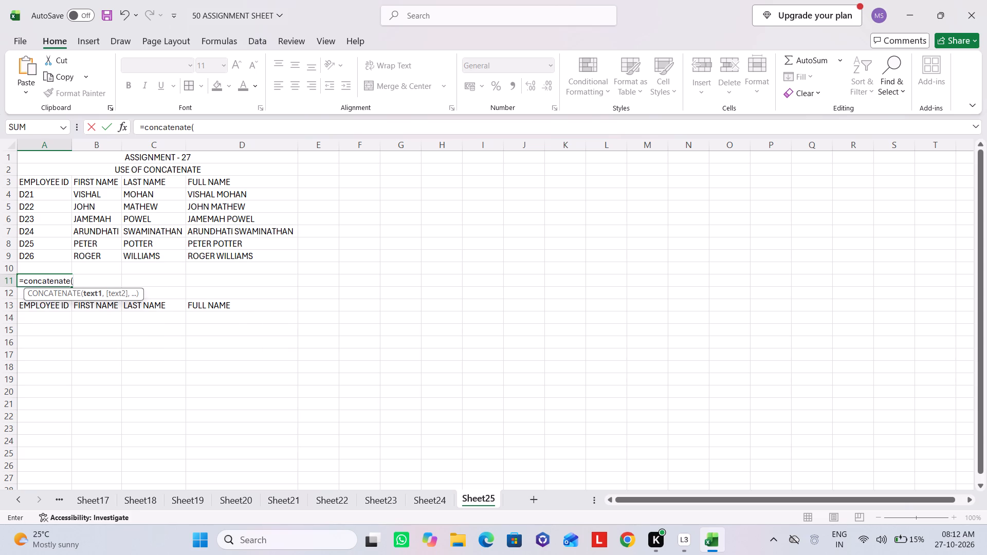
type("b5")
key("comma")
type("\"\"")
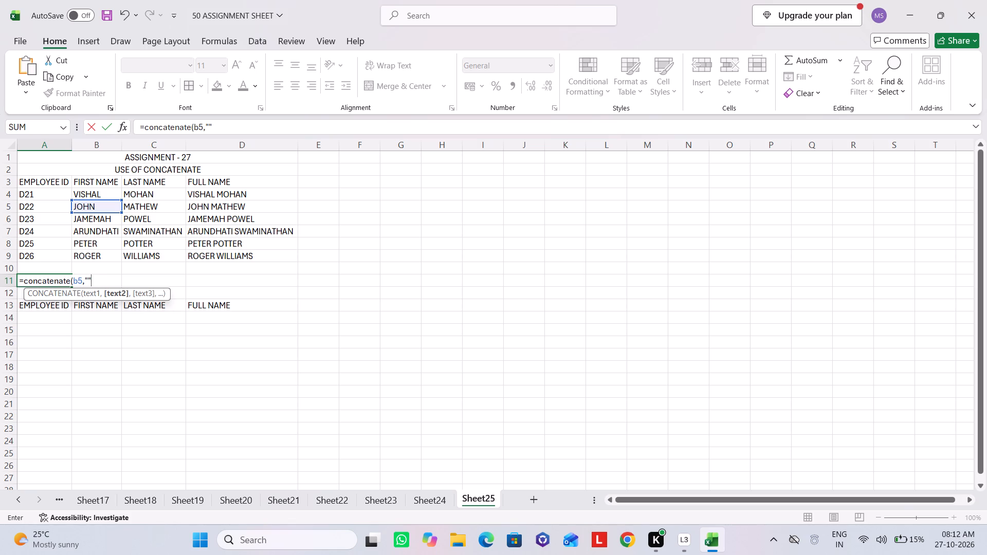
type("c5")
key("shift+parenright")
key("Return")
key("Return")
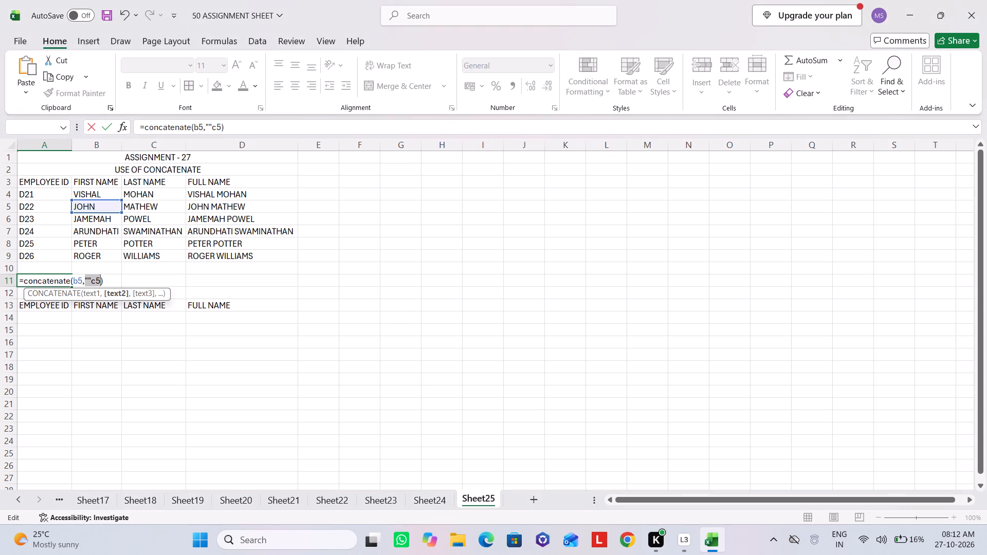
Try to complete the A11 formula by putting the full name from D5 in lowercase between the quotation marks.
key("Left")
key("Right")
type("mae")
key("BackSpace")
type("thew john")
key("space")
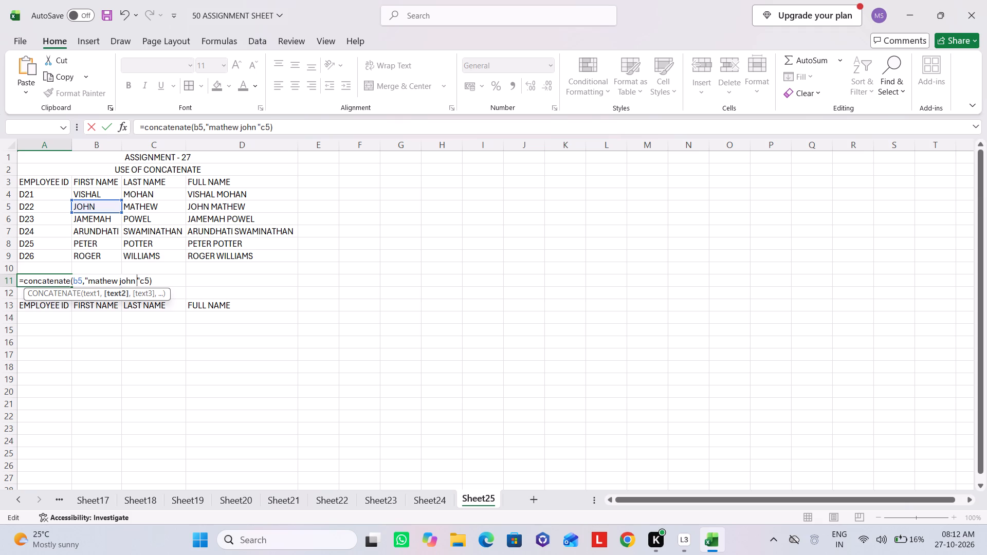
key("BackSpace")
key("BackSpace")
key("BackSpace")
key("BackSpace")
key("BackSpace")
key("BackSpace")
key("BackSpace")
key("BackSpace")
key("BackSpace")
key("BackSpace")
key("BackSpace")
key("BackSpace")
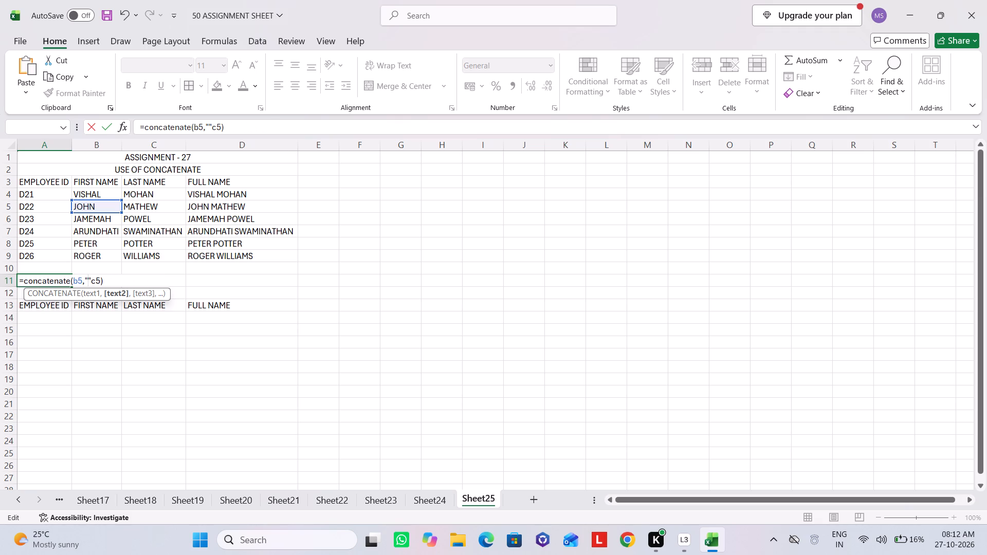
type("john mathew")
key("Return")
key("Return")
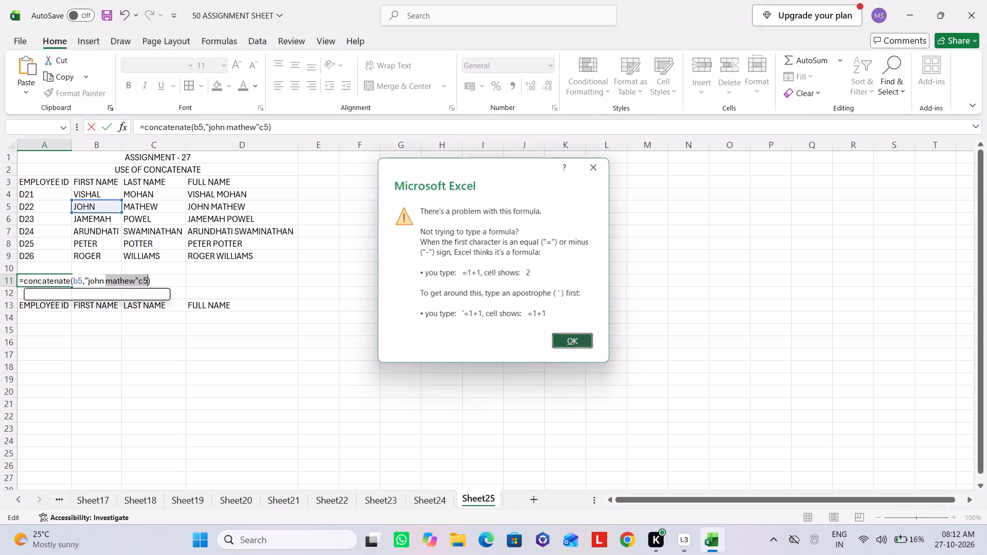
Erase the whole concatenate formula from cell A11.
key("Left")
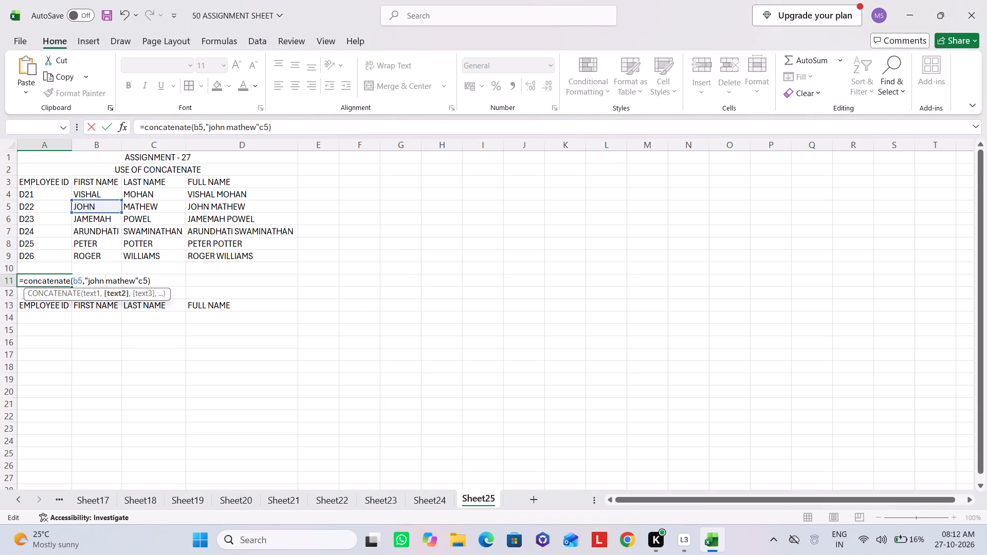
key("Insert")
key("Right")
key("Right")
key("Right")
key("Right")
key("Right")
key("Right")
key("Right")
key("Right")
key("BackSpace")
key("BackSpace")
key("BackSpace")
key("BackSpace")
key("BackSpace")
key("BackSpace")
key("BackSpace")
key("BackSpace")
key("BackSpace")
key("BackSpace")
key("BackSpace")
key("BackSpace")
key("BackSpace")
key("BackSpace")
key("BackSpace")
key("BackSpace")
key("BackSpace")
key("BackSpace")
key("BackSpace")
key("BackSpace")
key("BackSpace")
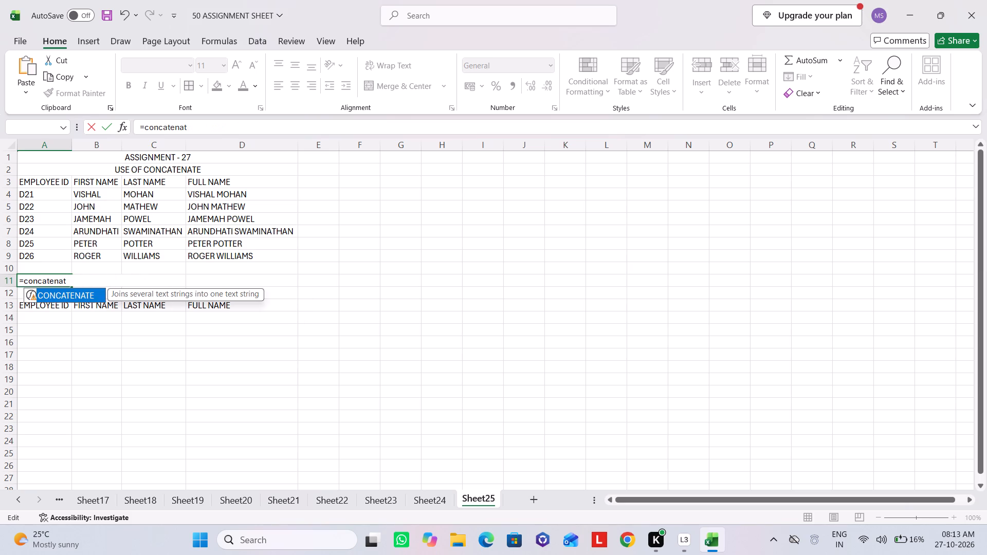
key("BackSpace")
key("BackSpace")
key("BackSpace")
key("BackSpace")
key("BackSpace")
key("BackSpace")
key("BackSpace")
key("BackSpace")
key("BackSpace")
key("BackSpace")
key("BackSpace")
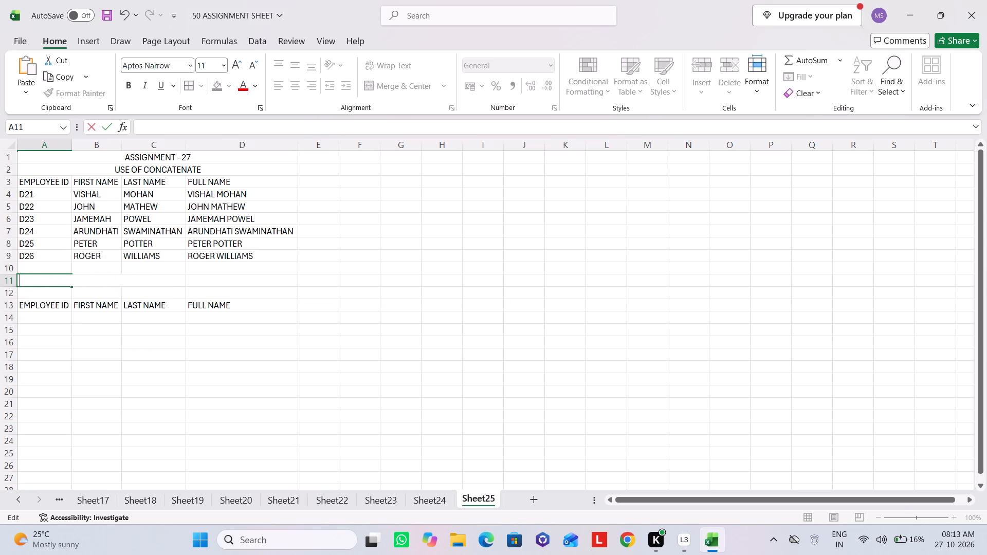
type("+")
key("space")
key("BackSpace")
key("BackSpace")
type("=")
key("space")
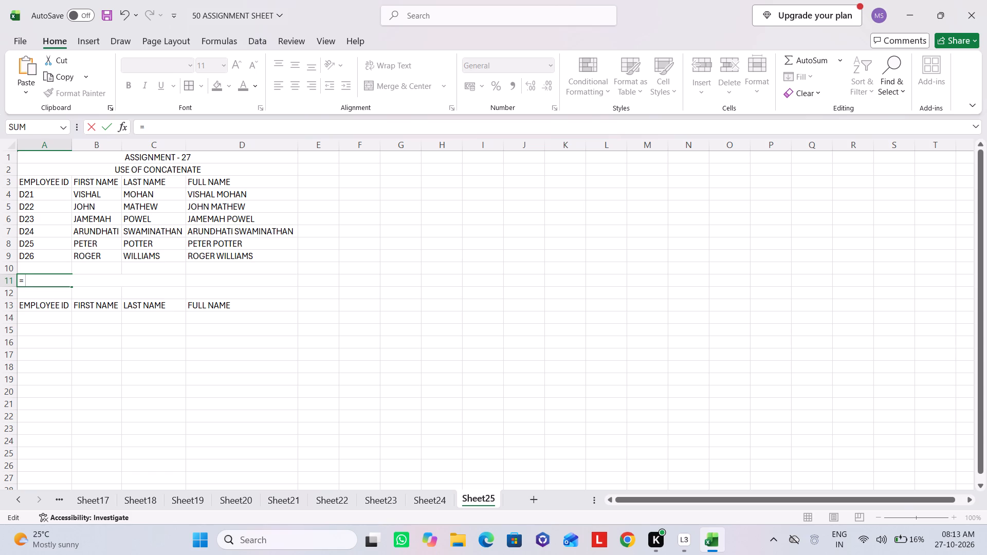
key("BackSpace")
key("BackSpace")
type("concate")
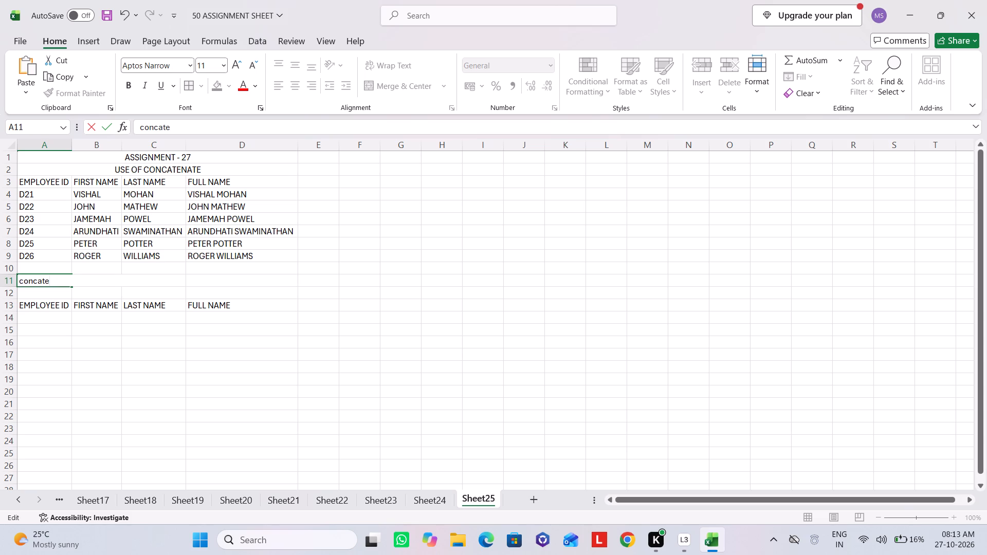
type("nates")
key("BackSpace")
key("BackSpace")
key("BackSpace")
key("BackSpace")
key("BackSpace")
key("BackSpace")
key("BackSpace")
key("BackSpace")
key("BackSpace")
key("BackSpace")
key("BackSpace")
Enter CONCATENATE(B5,"",C5) in capitals as plain text, without an equals sign, in cell A11.
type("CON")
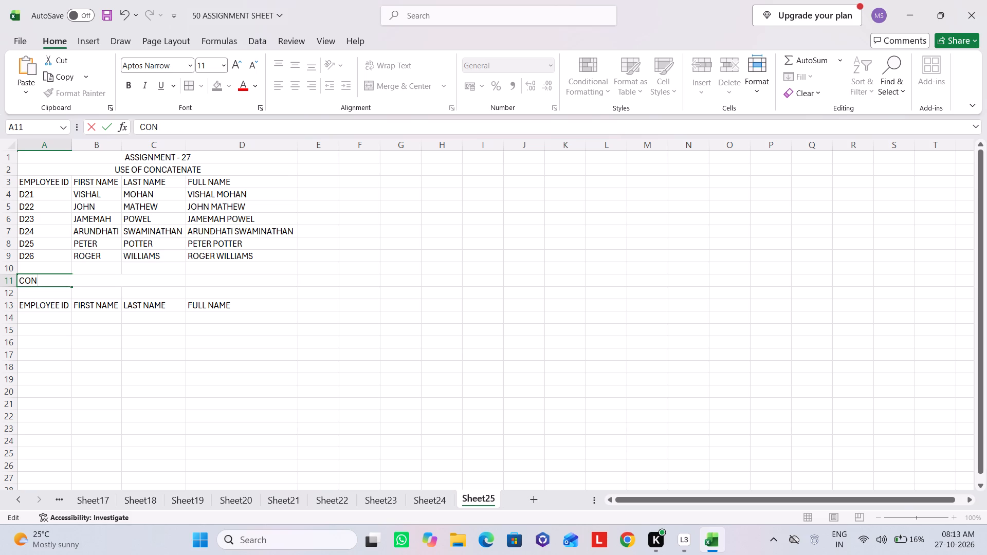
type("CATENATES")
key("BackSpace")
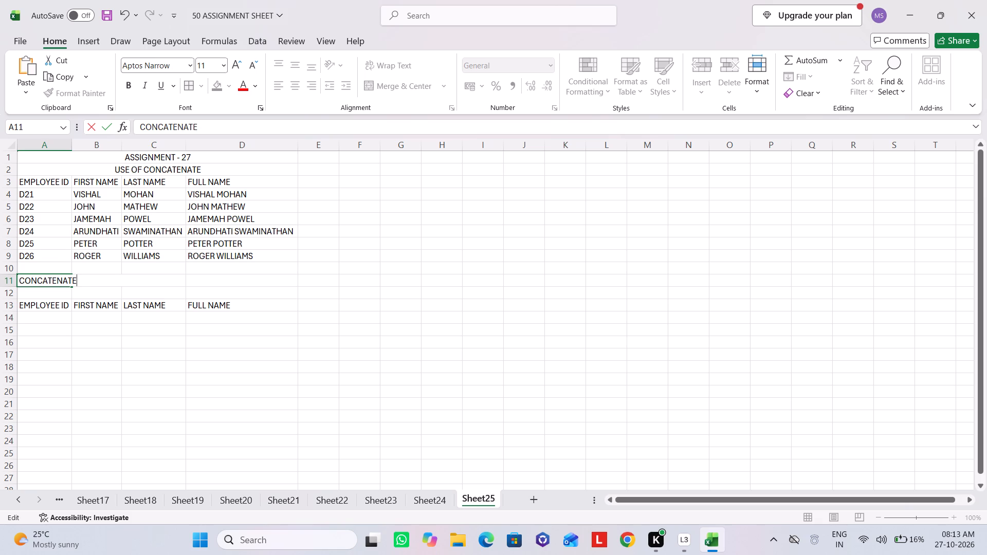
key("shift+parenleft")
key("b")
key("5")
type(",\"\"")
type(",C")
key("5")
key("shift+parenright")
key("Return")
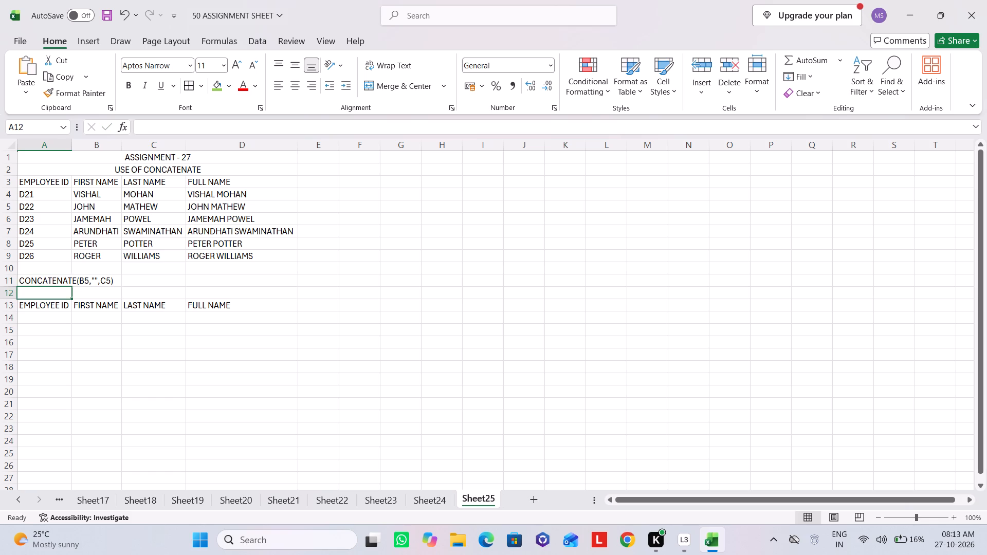
Enter the employee IDs D21, D22 and D23 in cells A14 to A16 under the second header row.
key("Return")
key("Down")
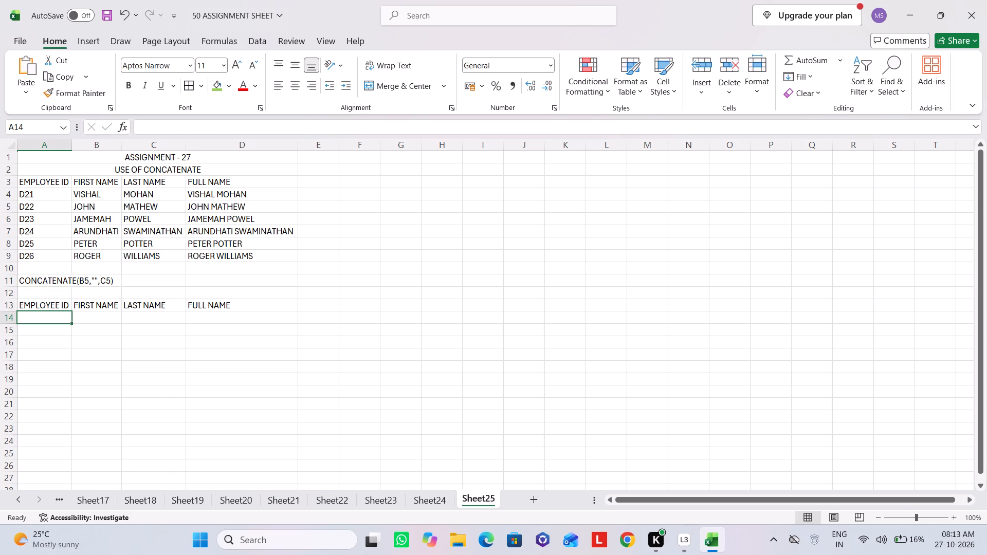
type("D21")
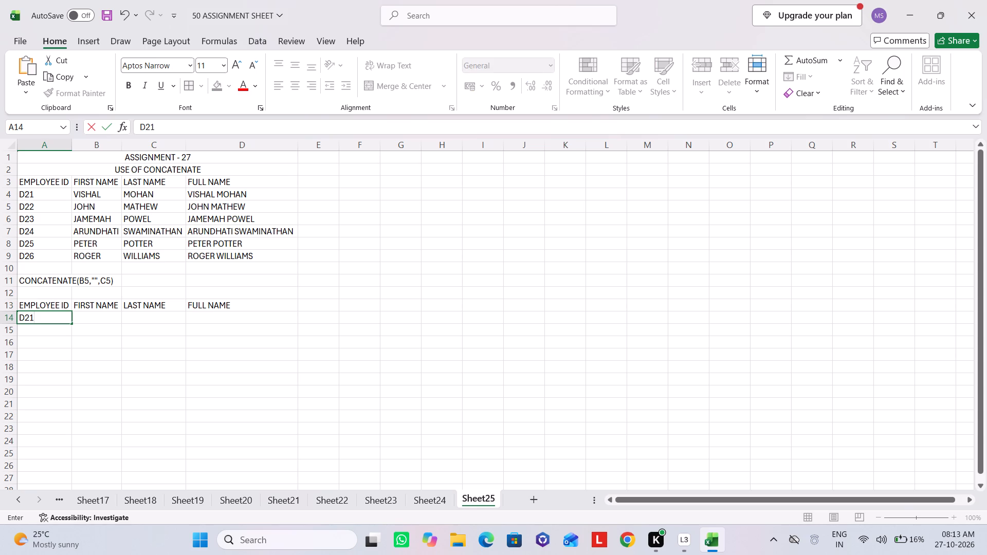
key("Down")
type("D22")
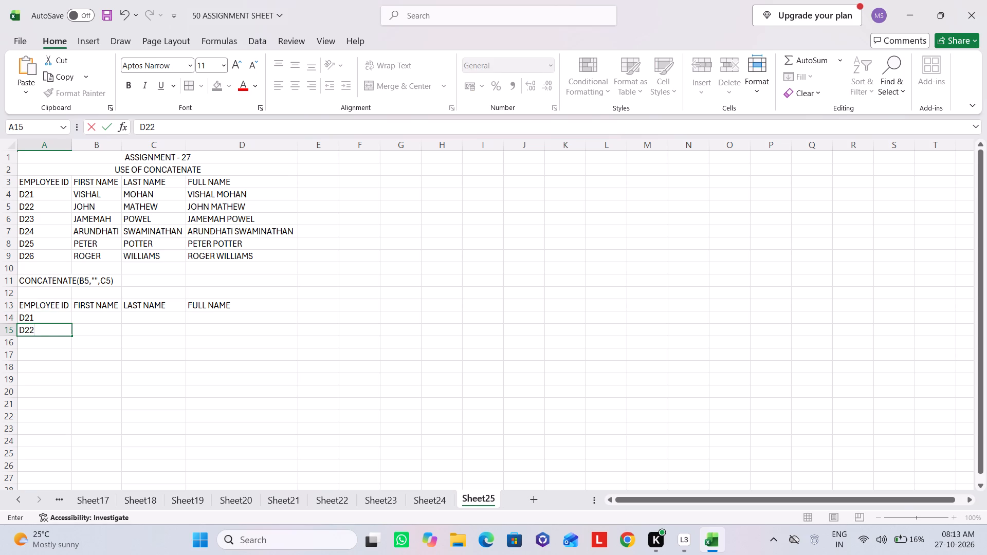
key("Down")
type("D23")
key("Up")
Fill in the first, last and full name for employee D21 in B14:D14, matching the upper table.
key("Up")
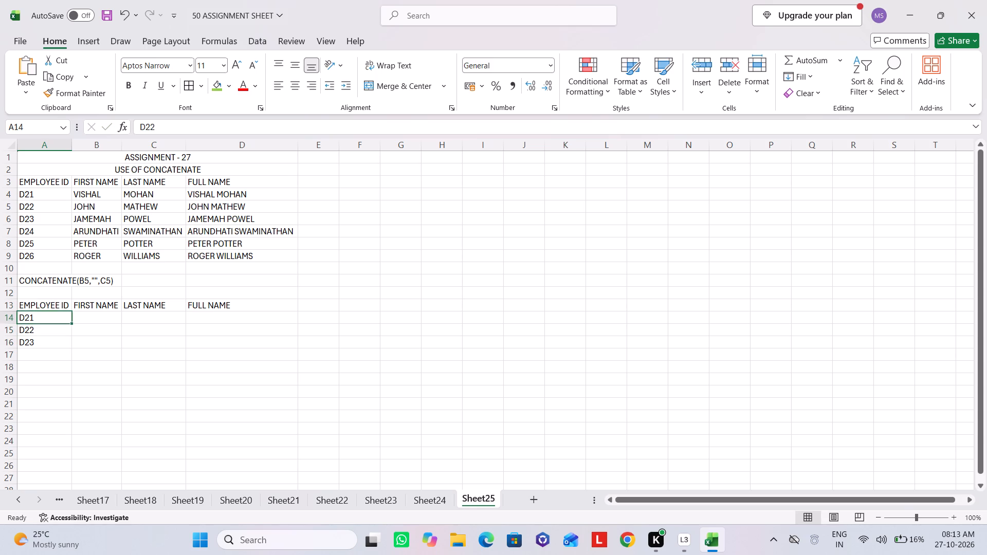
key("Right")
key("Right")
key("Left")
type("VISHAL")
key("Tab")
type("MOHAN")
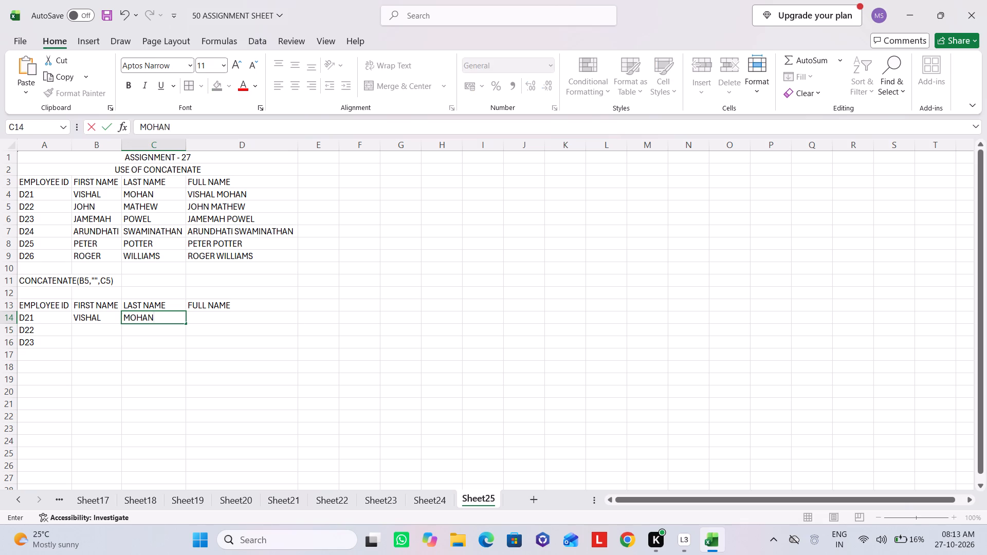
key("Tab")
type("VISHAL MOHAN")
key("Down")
Fill in the first, last and full name for employee D22 in B15:D15, matching the upper table.
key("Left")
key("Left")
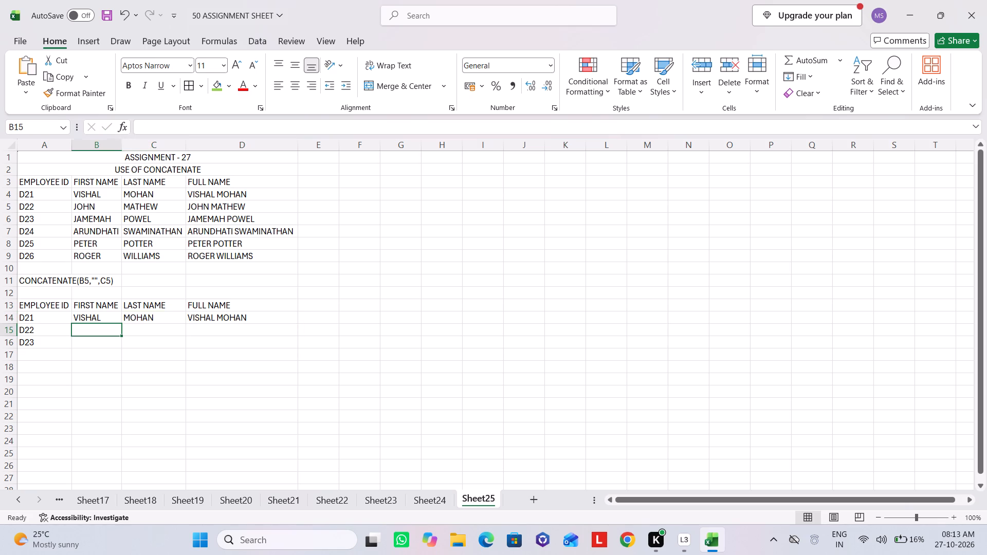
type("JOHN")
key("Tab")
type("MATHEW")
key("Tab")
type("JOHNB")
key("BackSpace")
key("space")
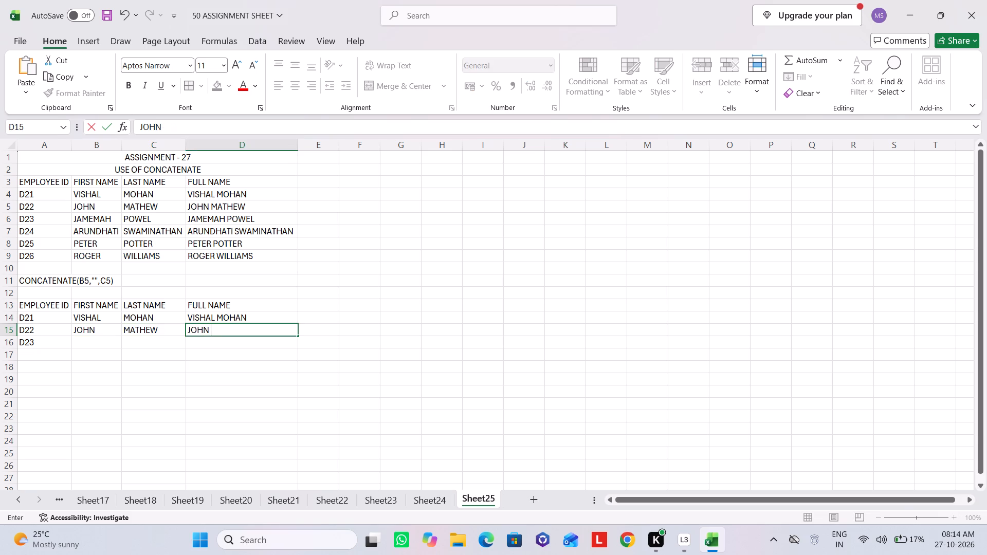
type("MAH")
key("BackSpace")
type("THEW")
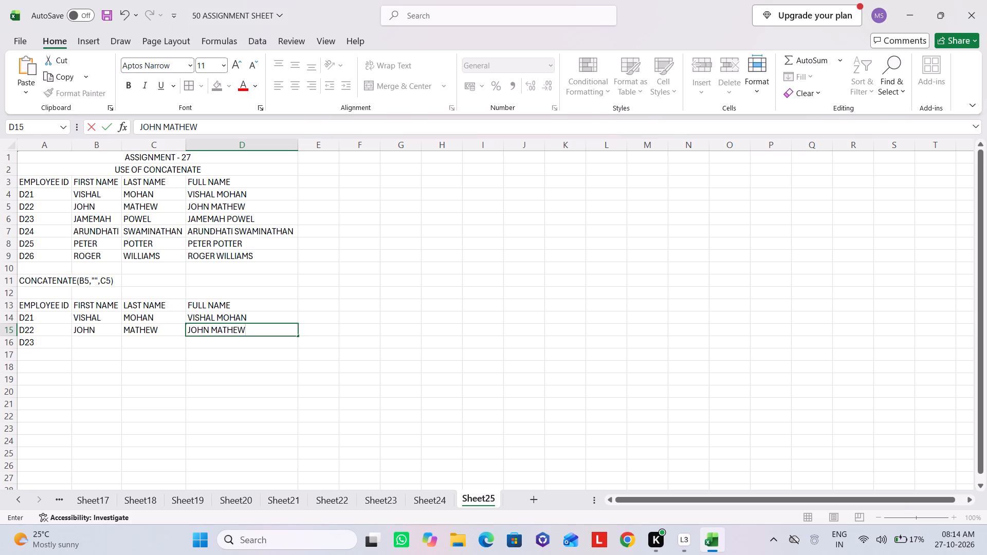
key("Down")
Fill in the first, last and full name for employee D23 in B16:D16, matching the upper table.
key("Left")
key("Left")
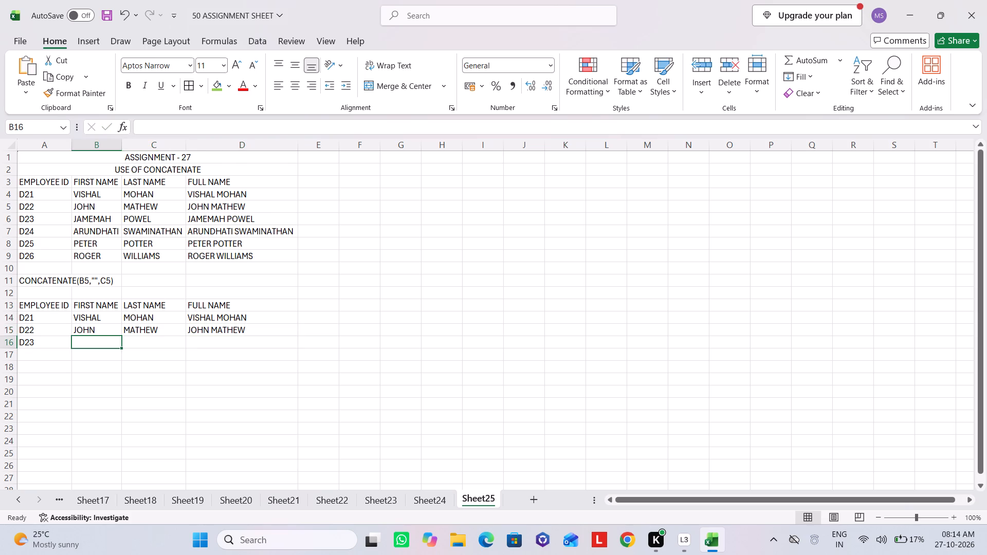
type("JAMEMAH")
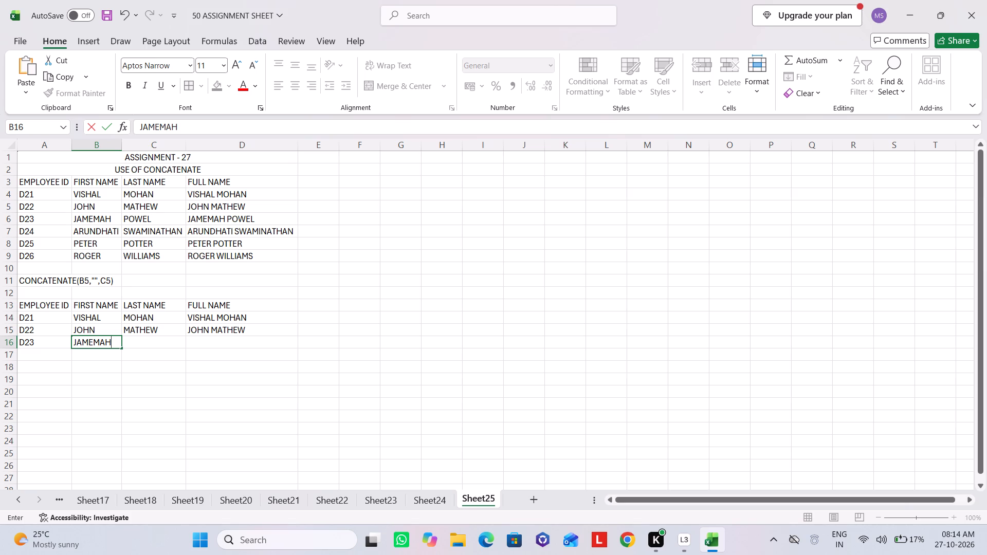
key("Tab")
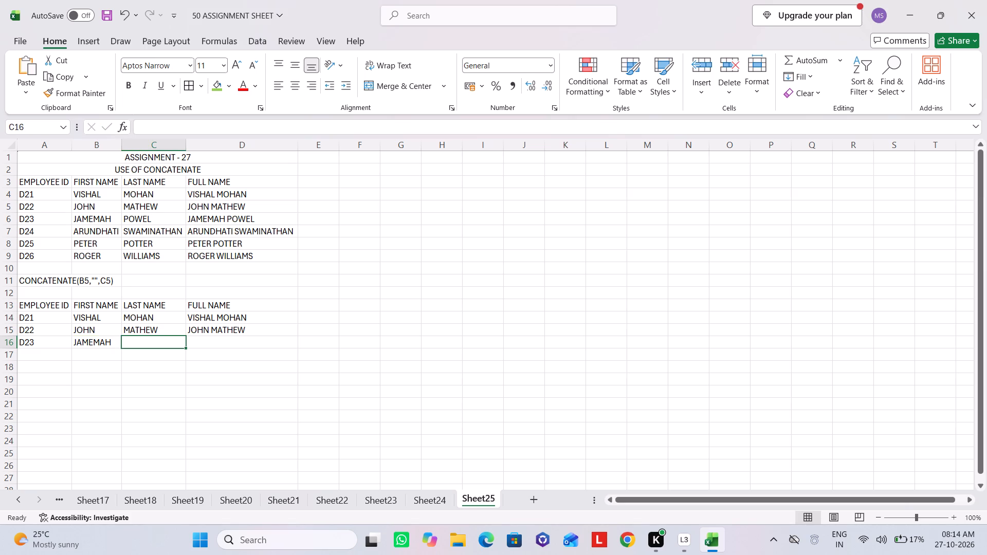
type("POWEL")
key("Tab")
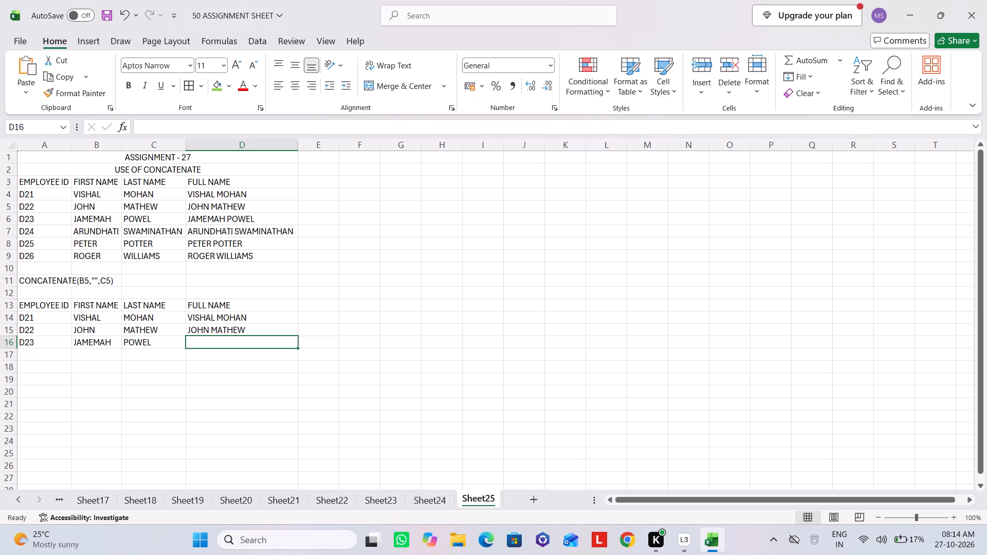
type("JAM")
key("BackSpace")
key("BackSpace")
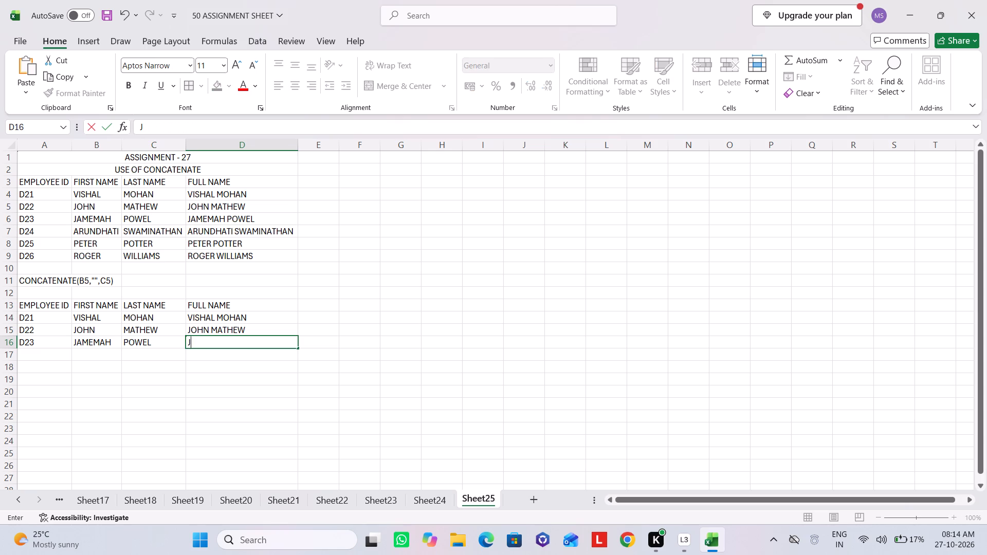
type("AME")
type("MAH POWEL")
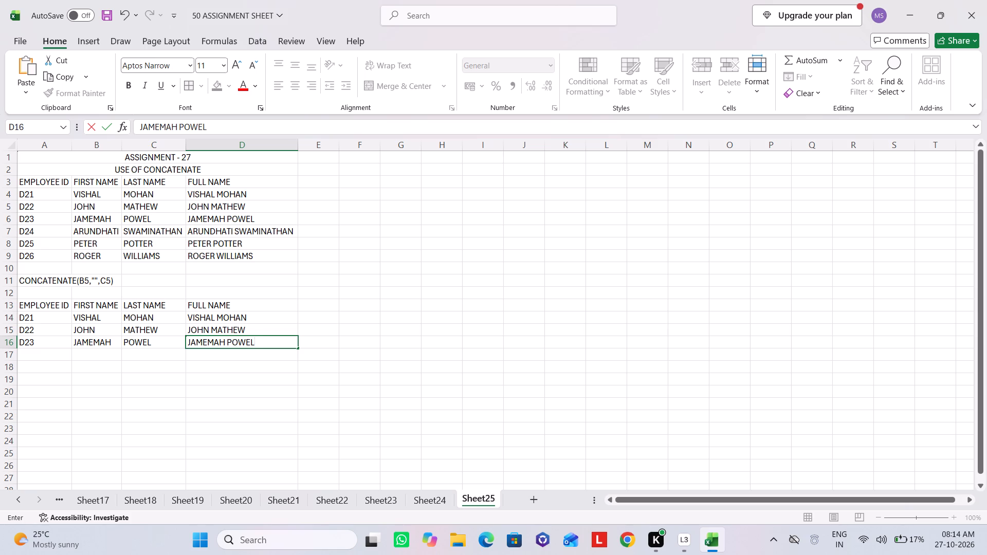
Fill the ASSIGNMENT - 27 title row with orange and the USE OF CONCATENATE row with light blue.
left_click(125, 159)
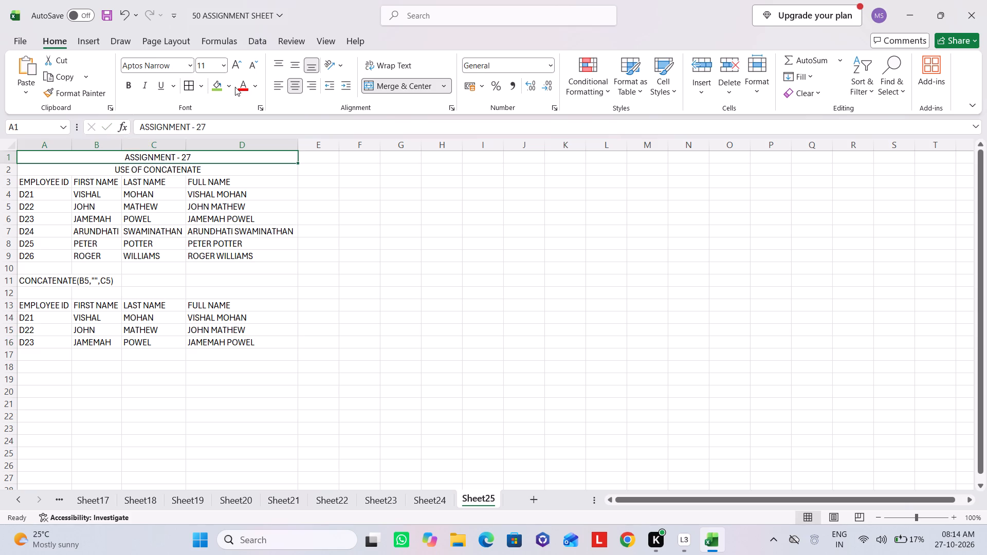
left_click(231, 84)
left_click(253, 280)
left_click(140, 172)
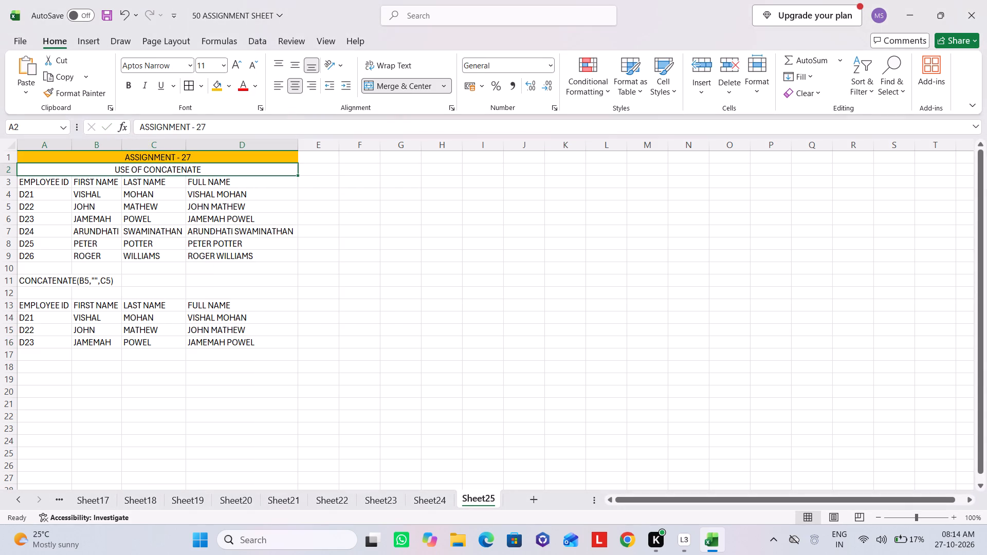
left_click(231, 89)
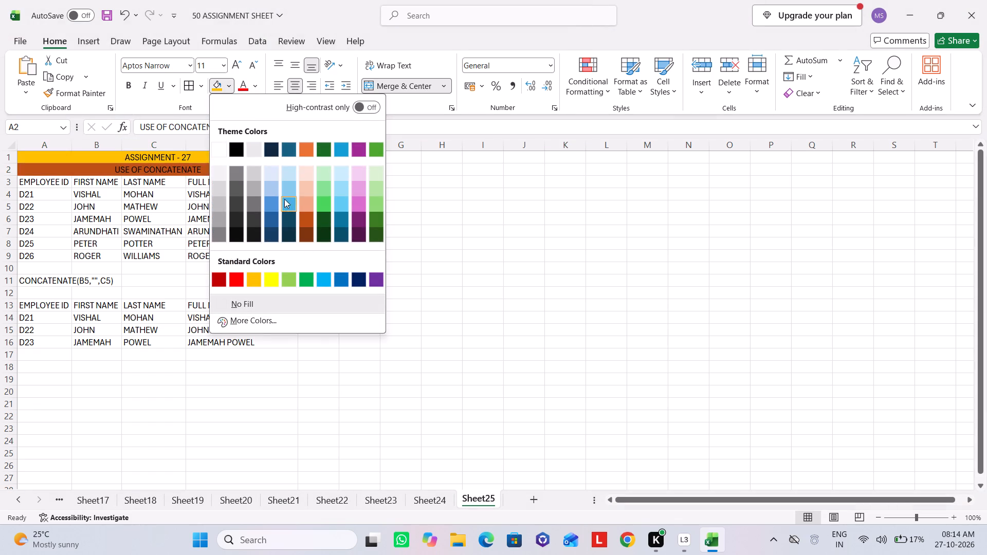
left_click(285, 190)
Fill the header rows of both tables, A3:D3 and A13:D13, with the standard light green.
left_click_drag(37, 180, 239, 183)
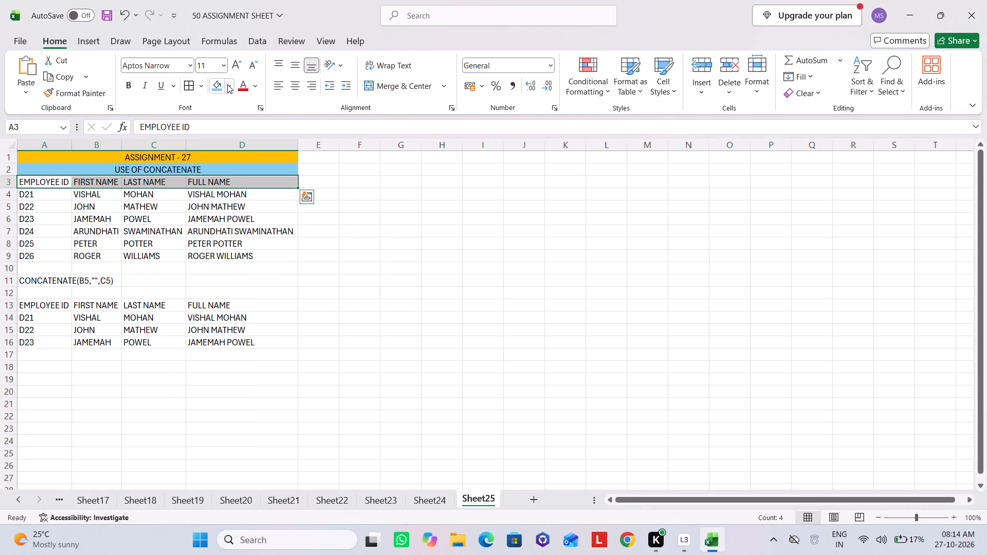
left_click(227, 84)
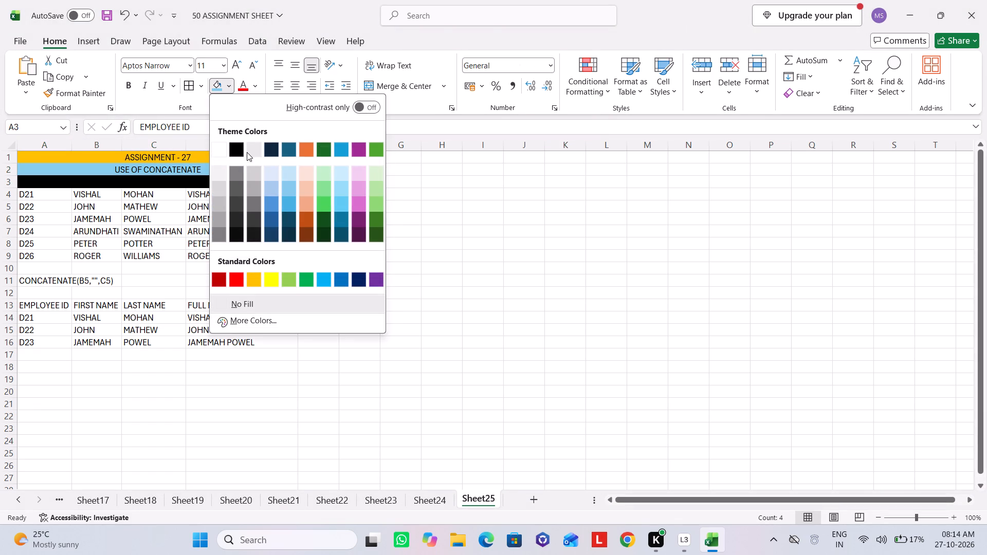
left_click(291, 279)
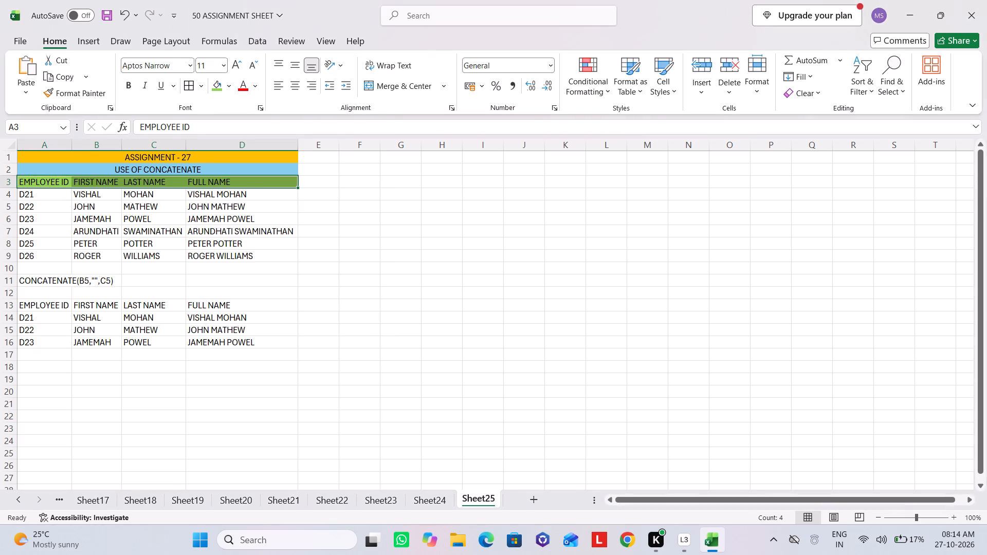
left_click_drag(38, 305, 207, 302)
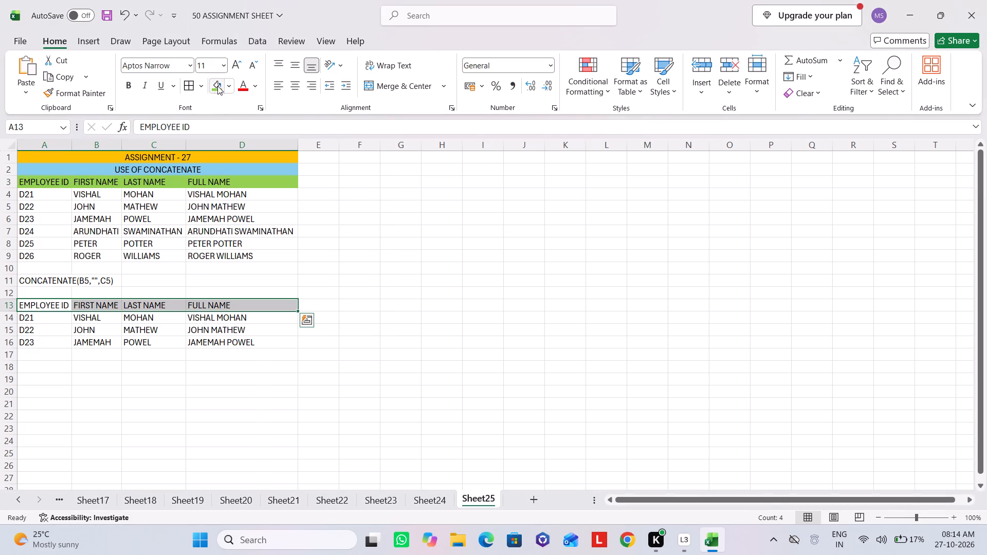
left_click(217, 86)
left_click(116, 364)
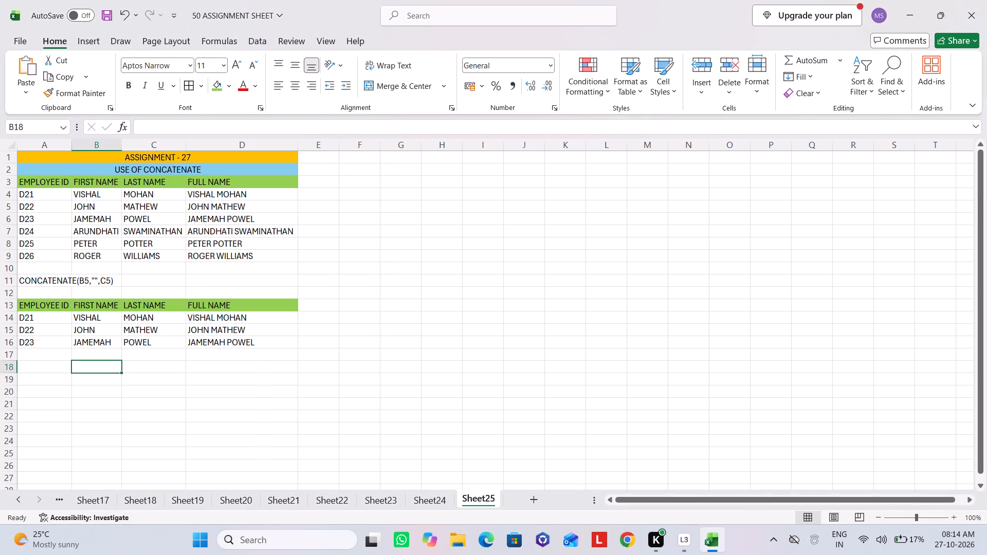
Apply all borders to the upper table with its titles, A1:D9, and to the lower table, A13:D16.
left_click_drag(49, 159, 121, 216)
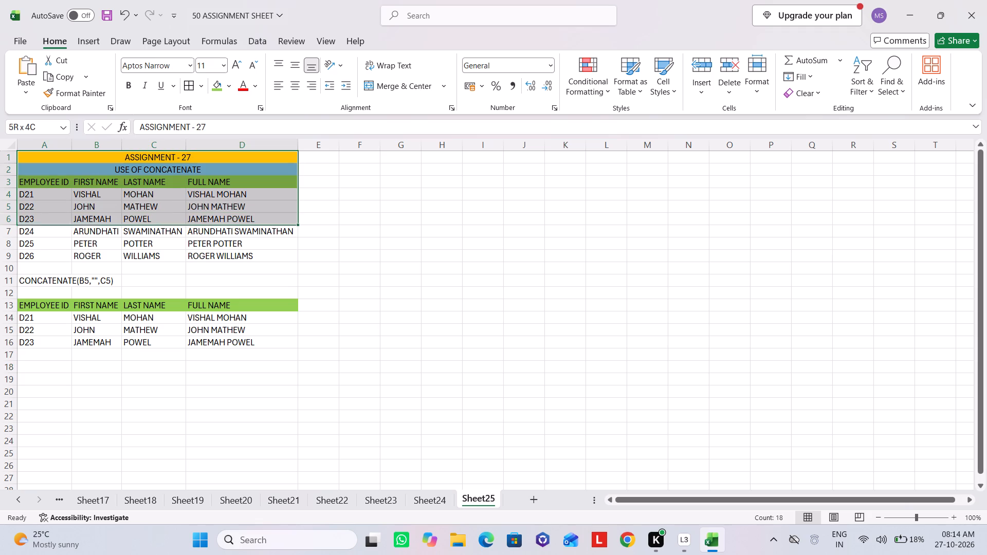
left_click_drag(121, 216, 129, 261)
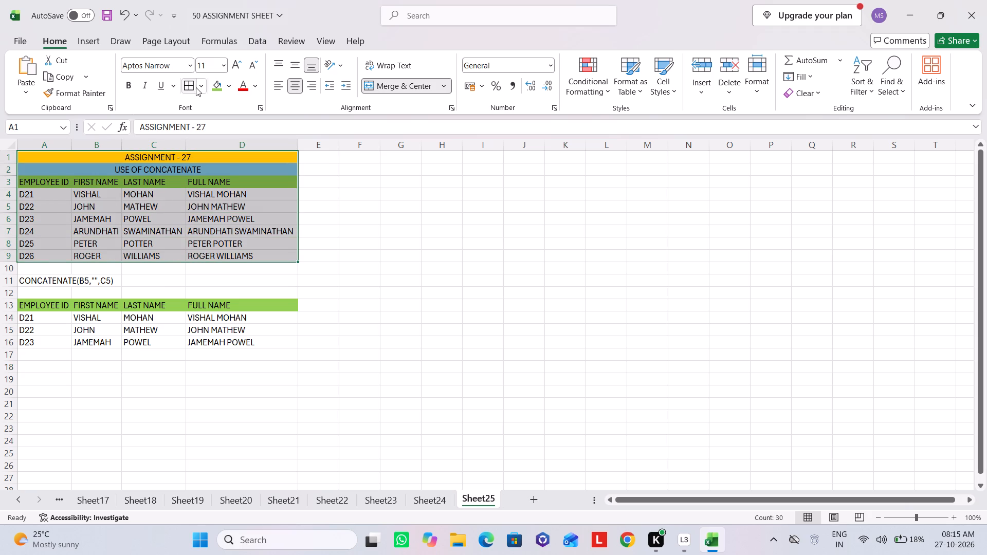
left_click(194, 86)
left_click_drag(29, 307, 175, 320)
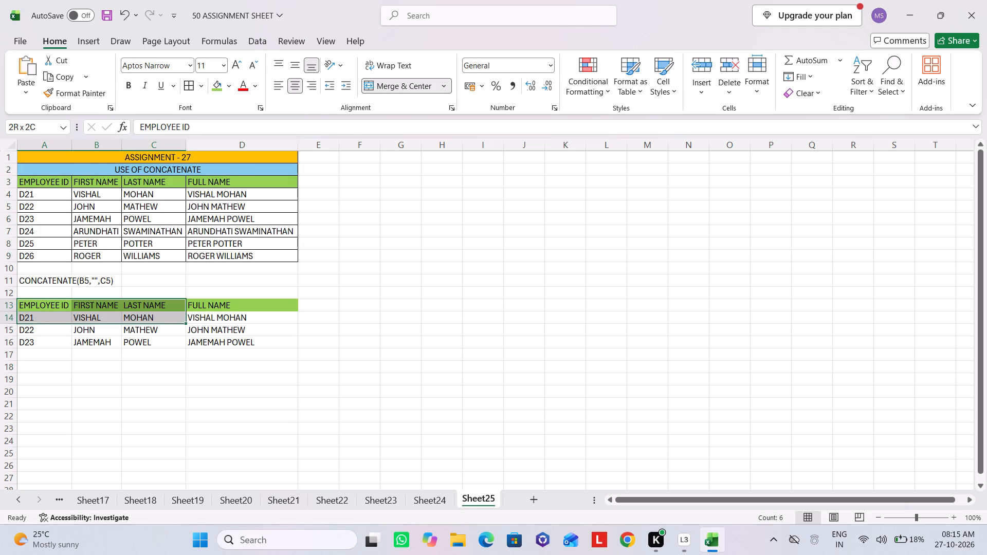
left_click_drag(175, 320, 206, 345)
left_click(186, 87)
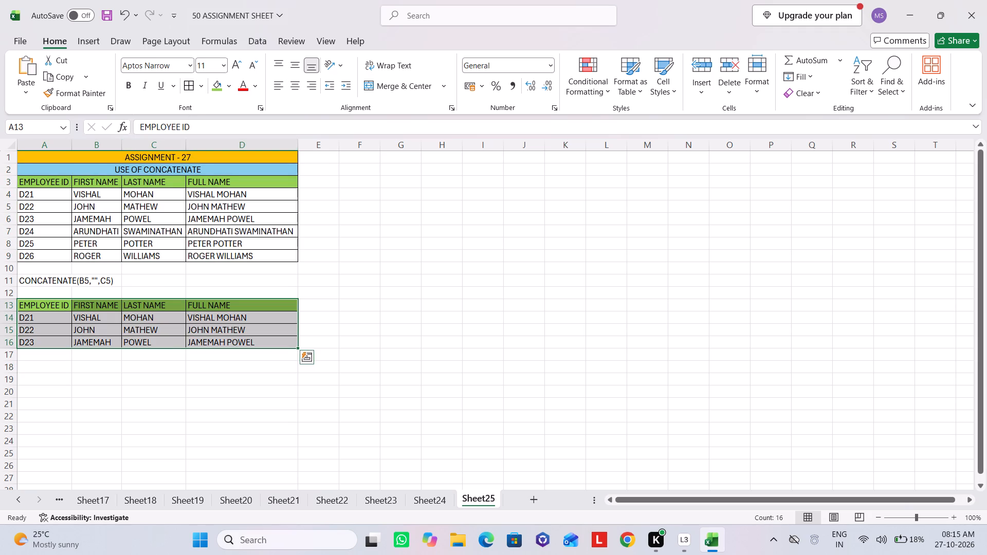
Enter the formula B16&""&C16 as plain text in A18, below the lower table.
left_click(145, 386)
left_click(123, 353)
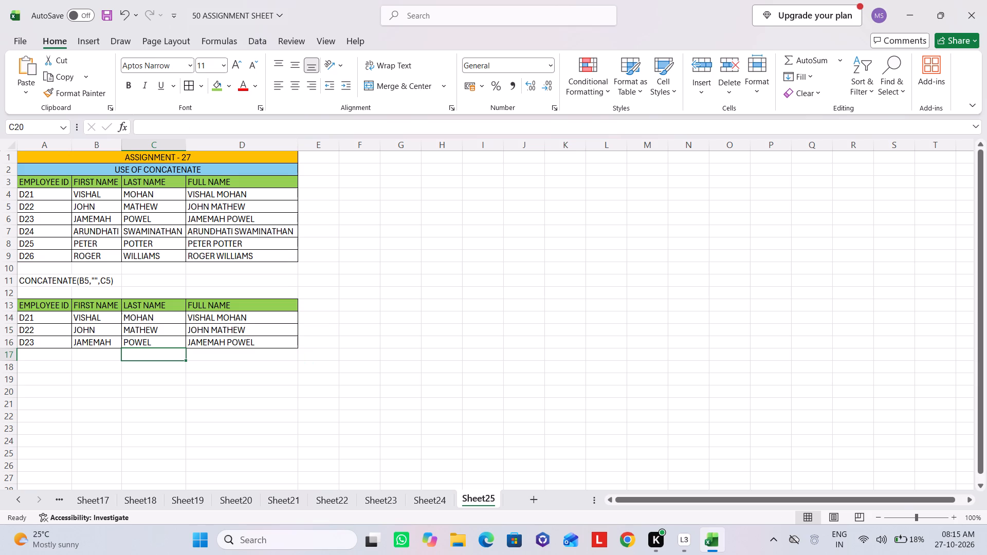
key("Down")
key("Left")
key("Left")
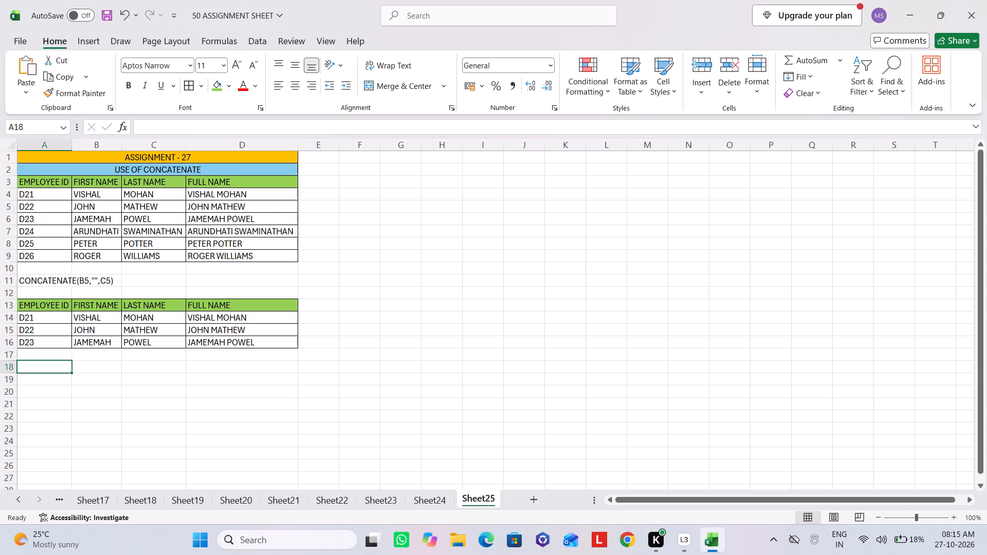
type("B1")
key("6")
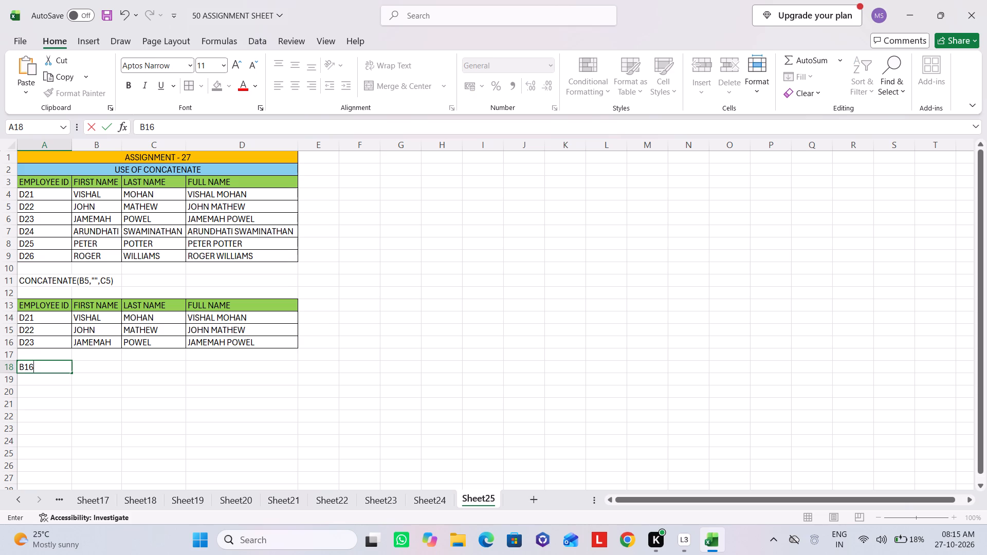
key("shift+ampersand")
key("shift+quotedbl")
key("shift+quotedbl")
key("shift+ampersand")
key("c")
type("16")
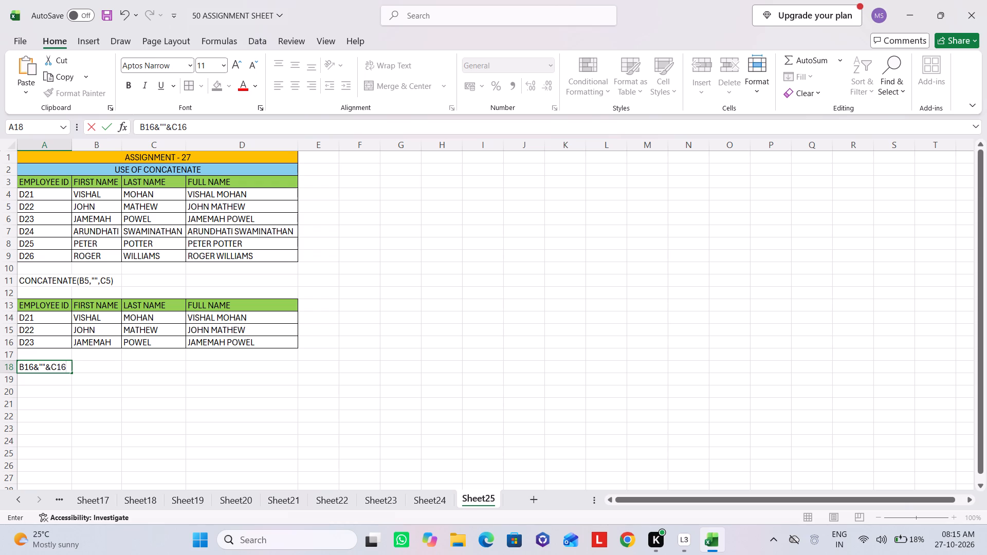
left_click(102, 399)
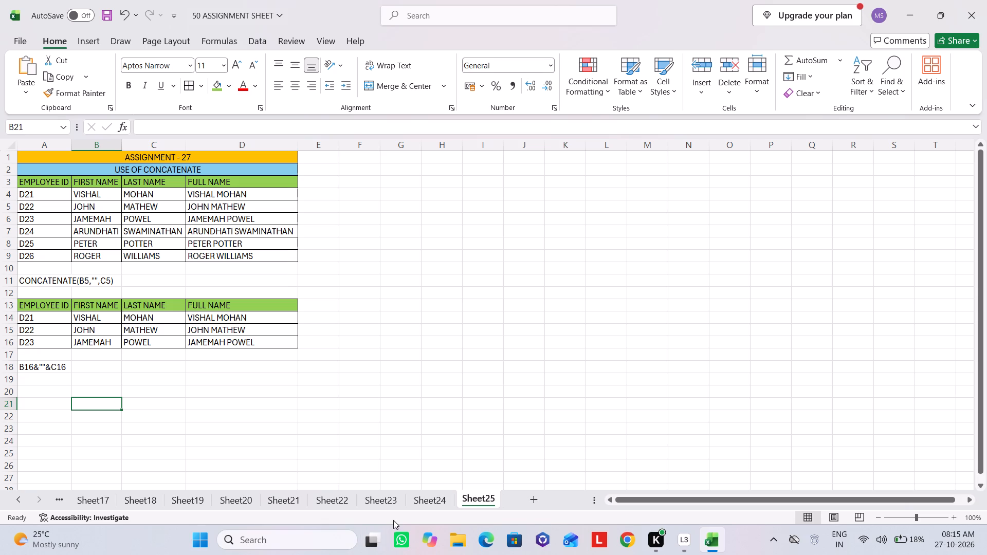
Save the workbook.
key("ctrl+s")
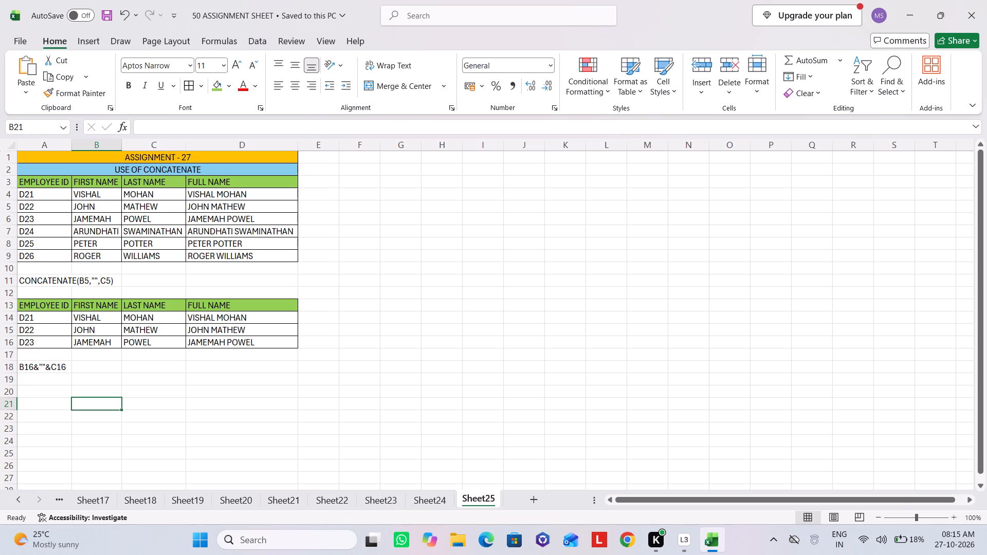
On a new worksheet, merge and center A1:E1 and enter the title ASSIGNMENT - 28.
left_click(534, 502)
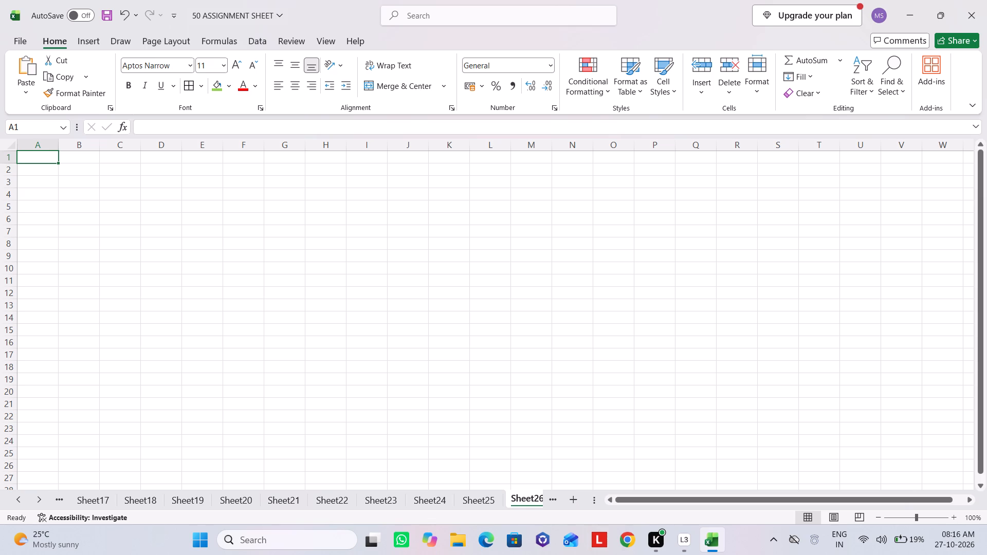
key("shift+Right")
key("shift+Right")
key("shift+Right")
key("shift+Right")
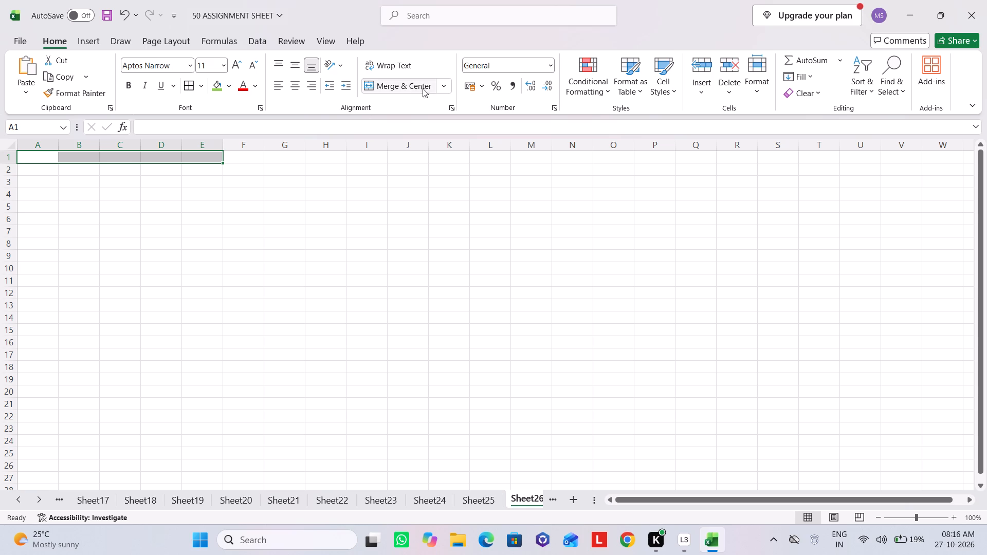
left_click(408, 84)
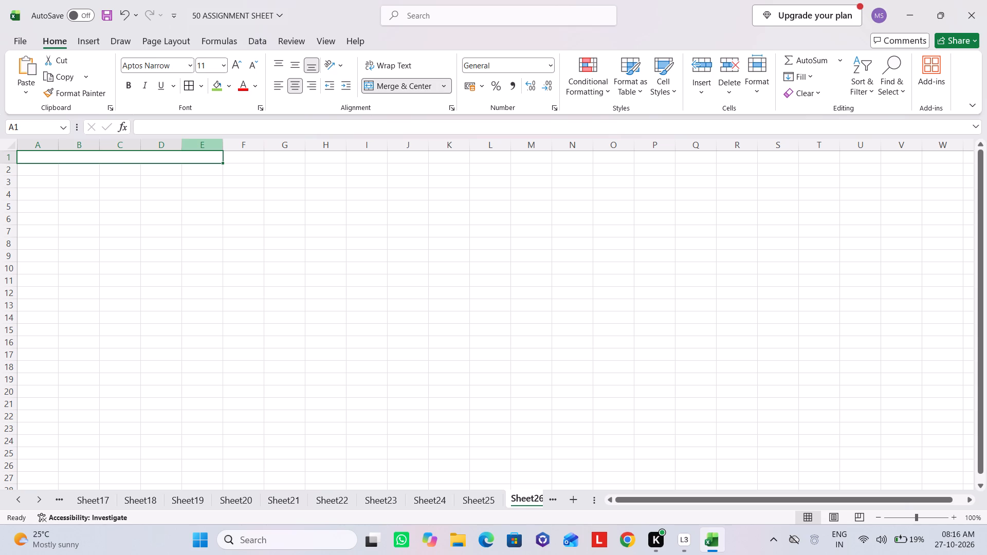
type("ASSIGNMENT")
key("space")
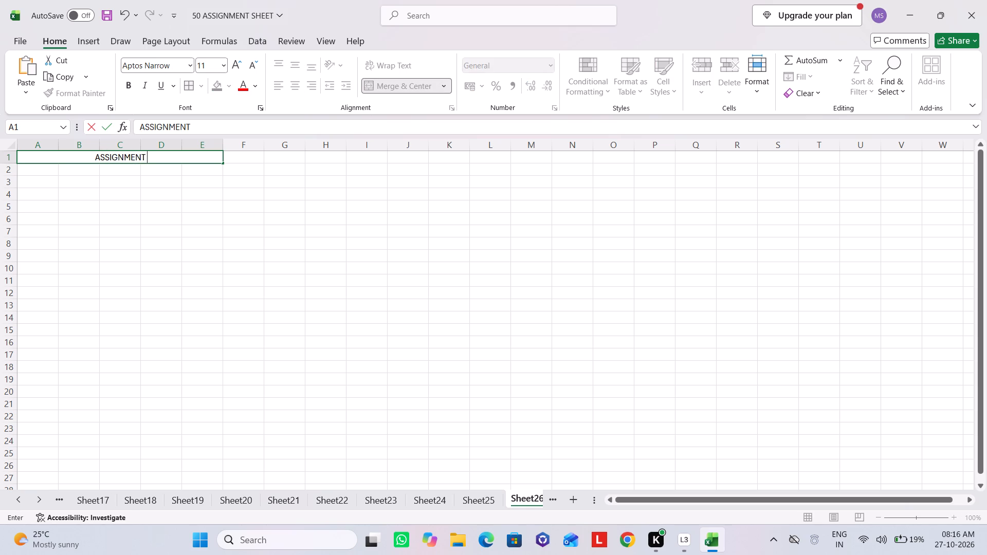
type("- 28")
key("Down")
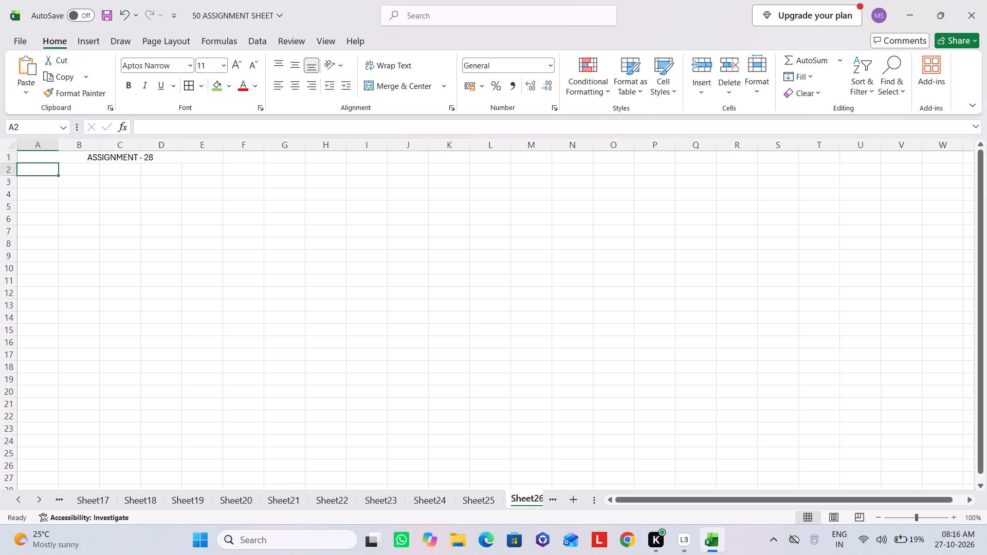
Merge and center A2:E2 and enter USE OF COUNTA, COUNTIF, COUNTIFS, VLOOKUP AND INDEX WITH MATCH.
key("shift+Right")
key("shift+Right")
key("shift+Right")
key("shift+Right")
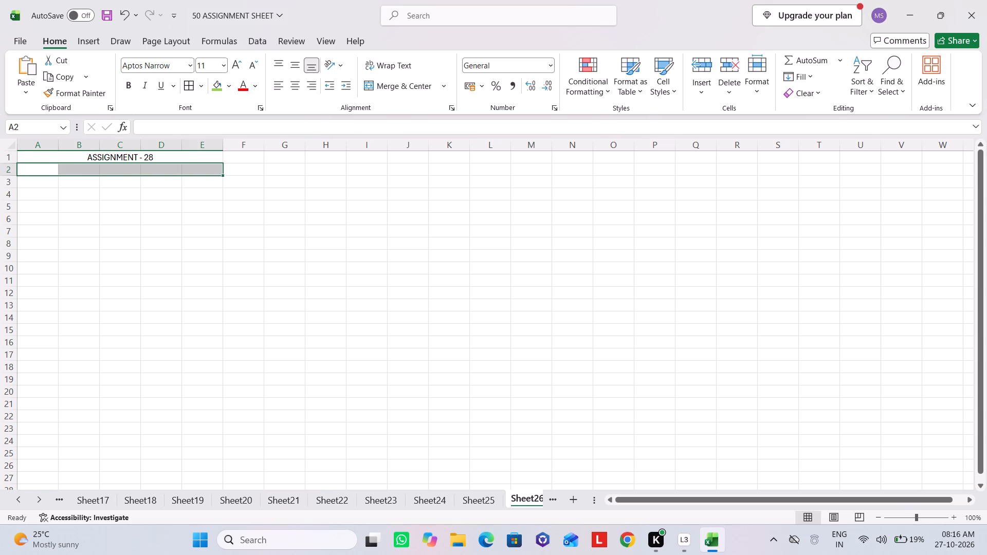
left_click(407, 83)
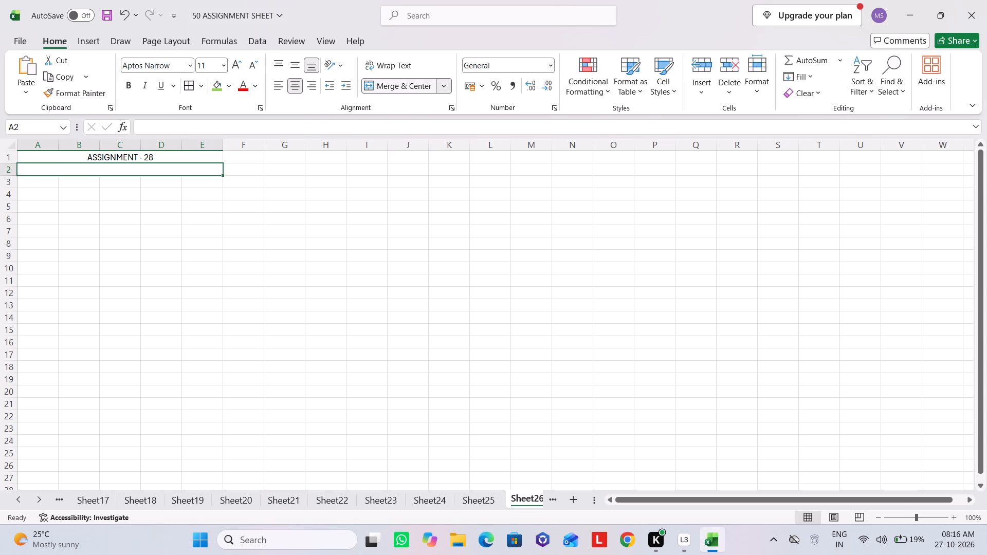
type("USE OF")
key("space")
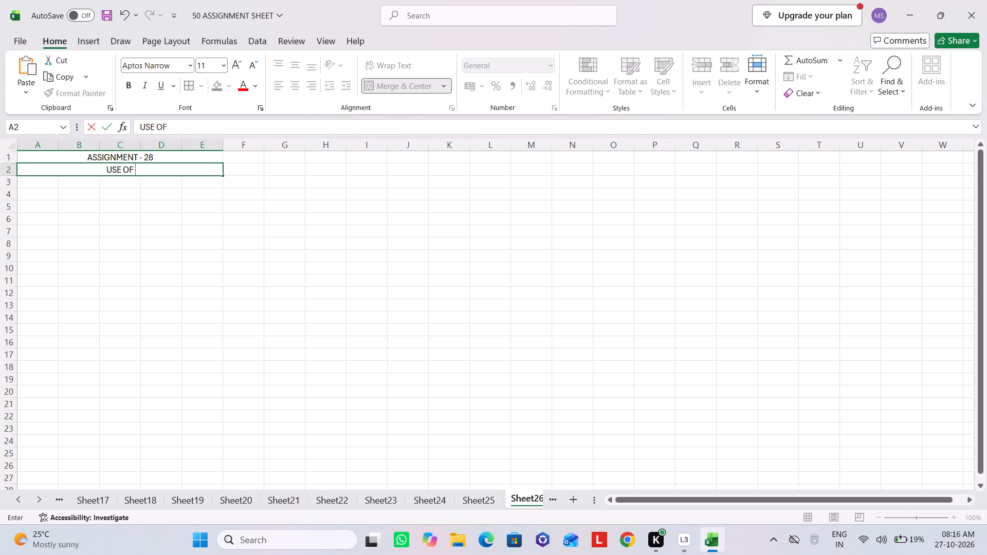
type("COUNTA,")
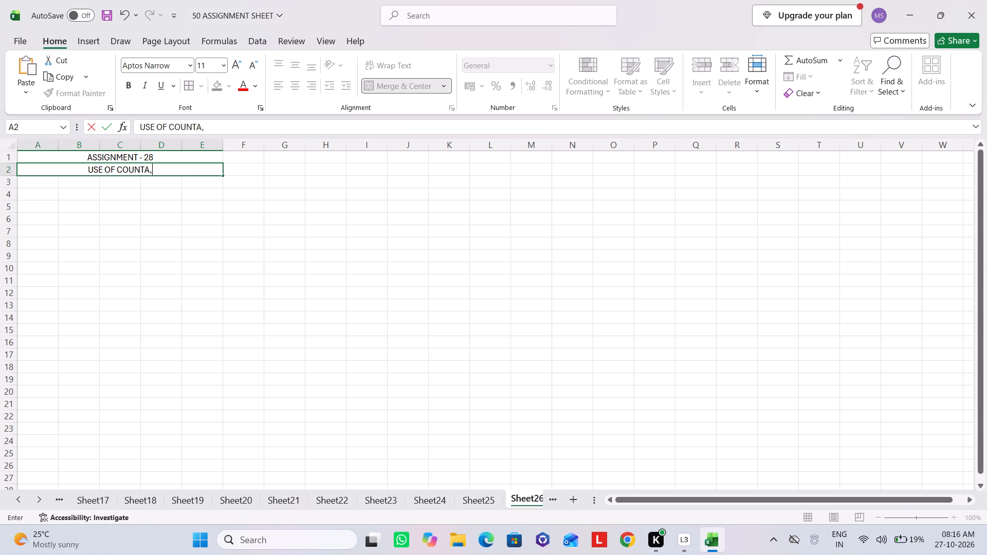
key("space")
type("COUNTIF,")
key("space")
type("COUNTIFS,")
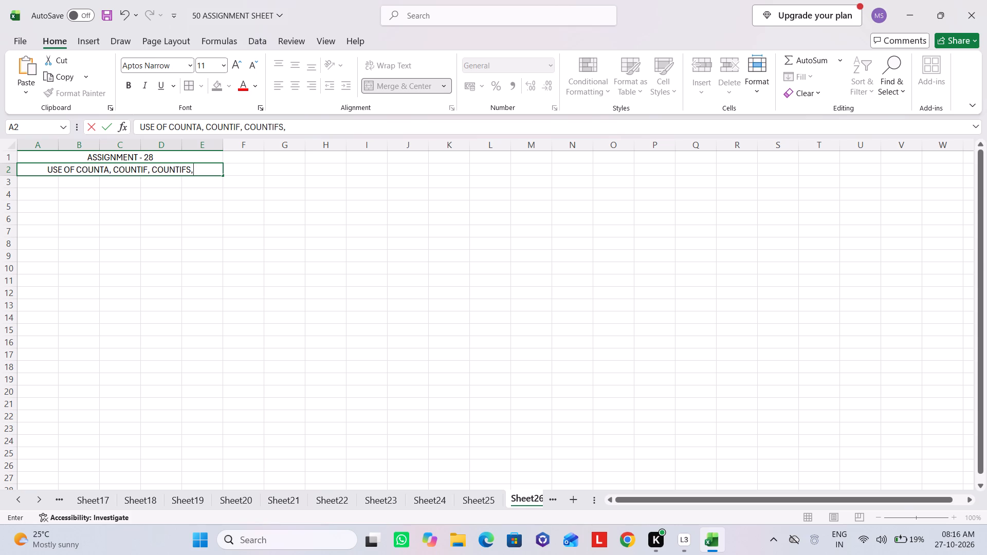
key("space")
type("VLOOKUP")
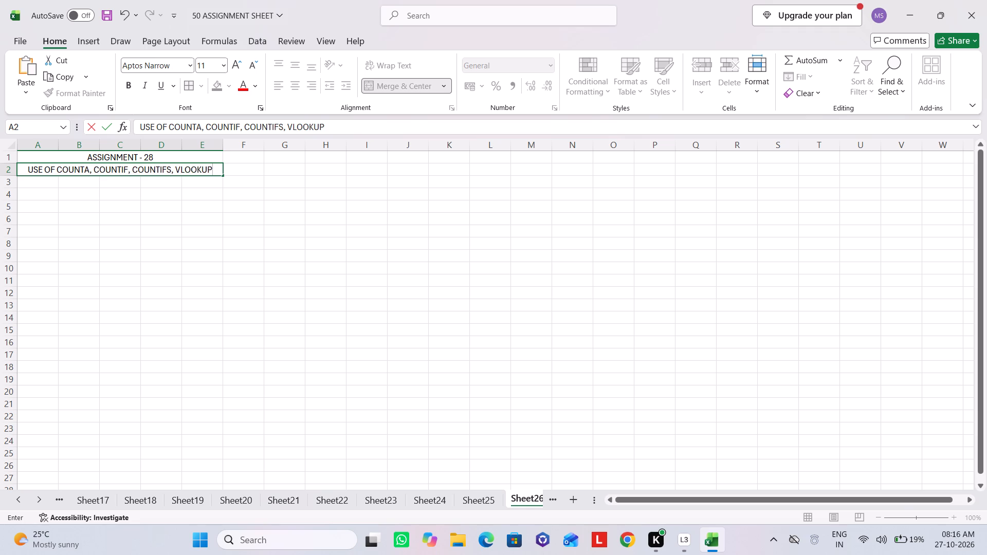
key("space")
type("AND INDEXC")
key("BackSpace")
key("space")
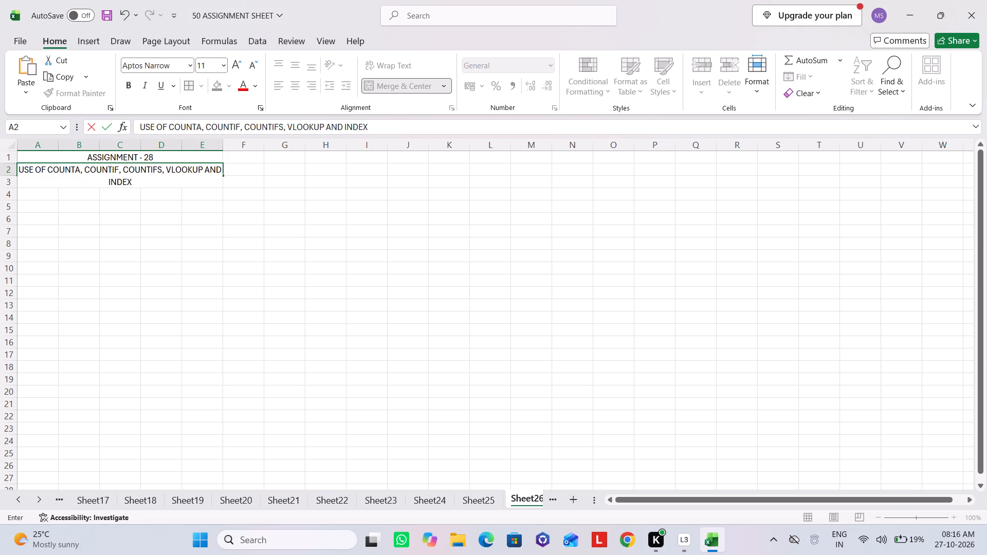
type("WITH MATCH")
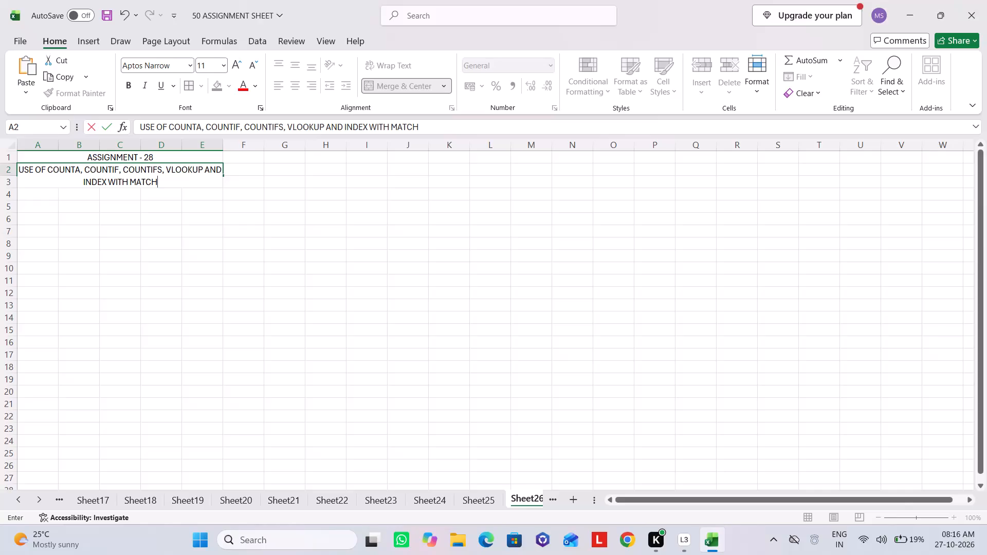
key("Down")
Extend the merged USE OF COUNTA subtitle over A2:E3 with its text wrapped.
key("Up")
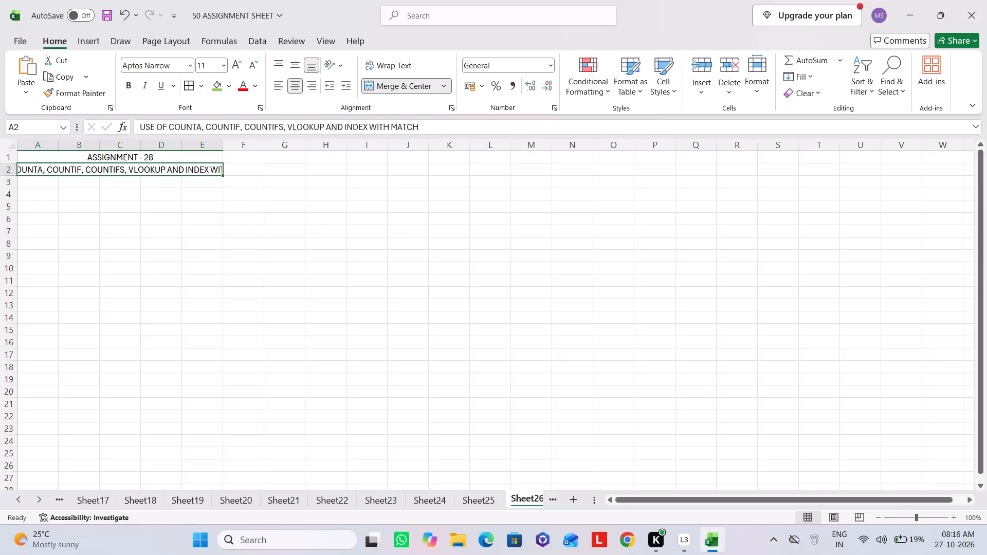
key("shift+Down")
left_click(409, 62)
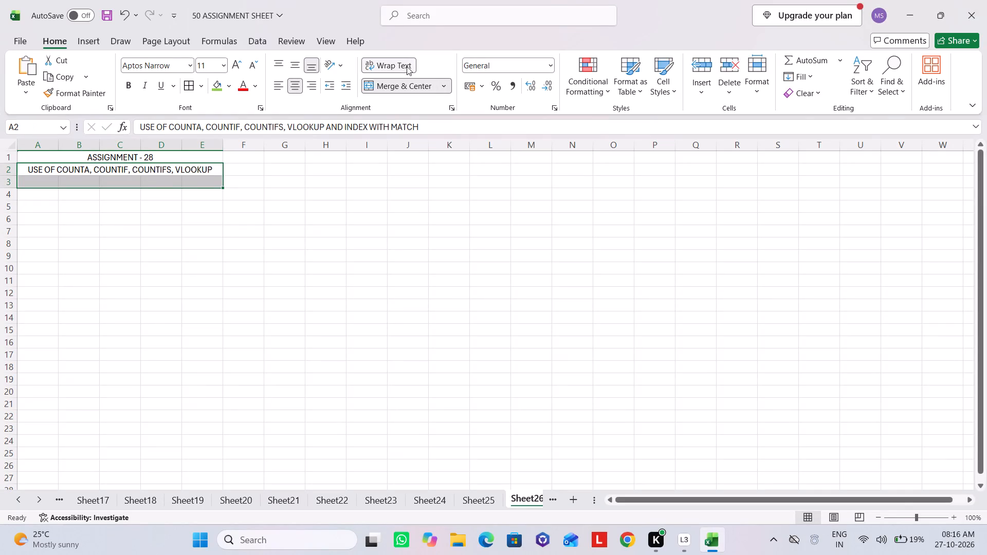
left_click(401, 87)
left_click(399, 85)
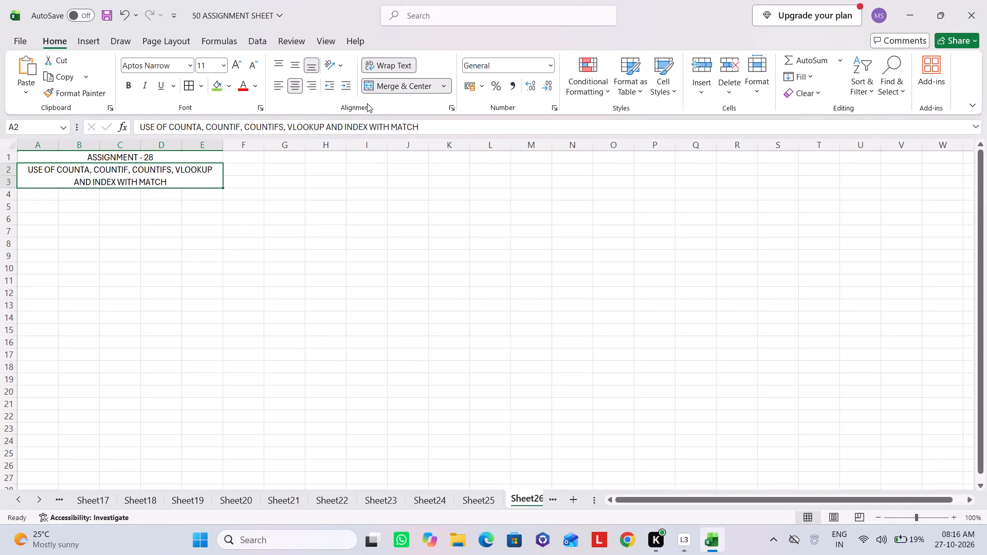
Merge and center A4:E4 and enter the heading EMPLOYEES DATABASE.
left_click(37, 196)
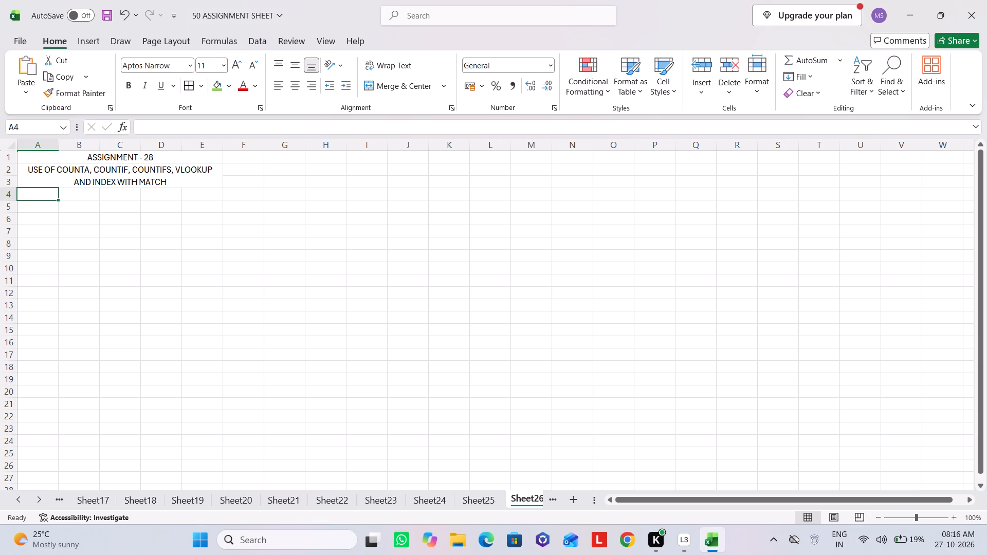
key("shift+Right")
key("shift+Right")
key("shift+Right")
key("shift+Right")
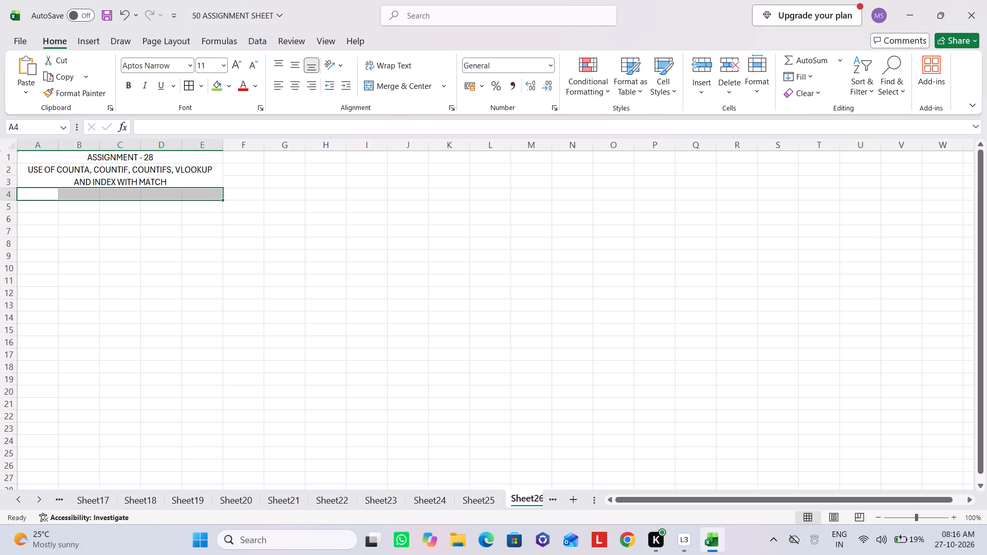
left_click(401, 81)
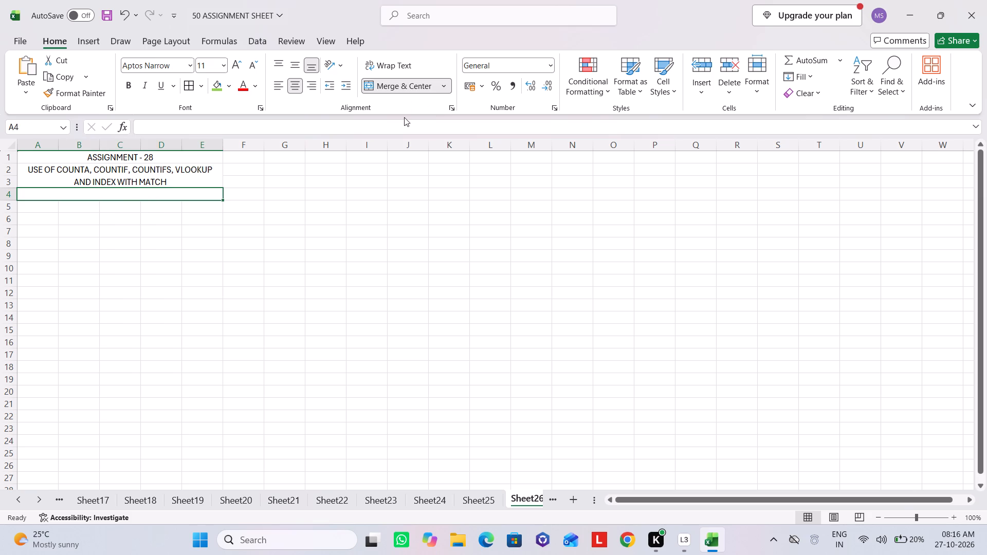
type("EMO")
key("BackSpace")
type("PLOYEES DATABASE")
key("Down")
Enter the column headers DATE, EMPLOYEE ID, NAME, DESIGNATION and KRA in A5:E5.
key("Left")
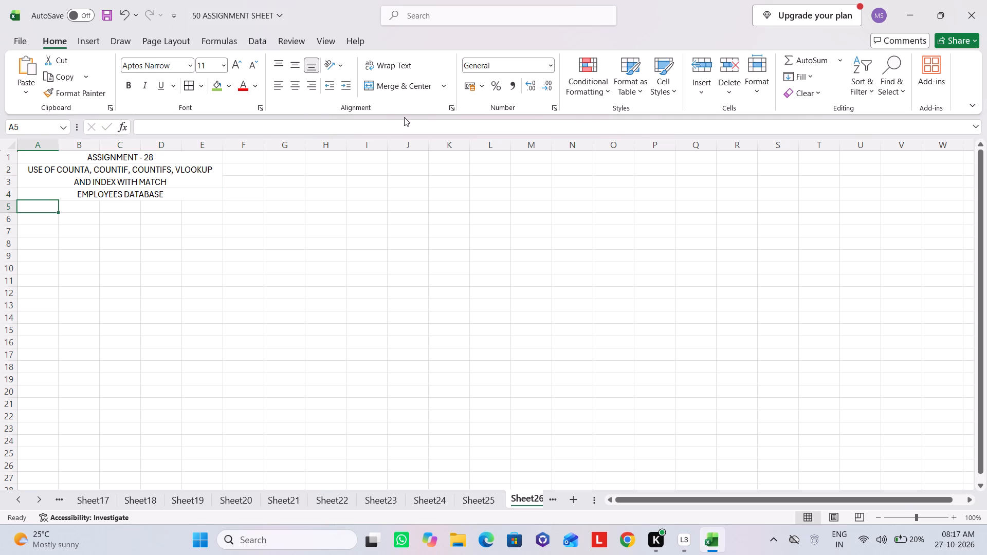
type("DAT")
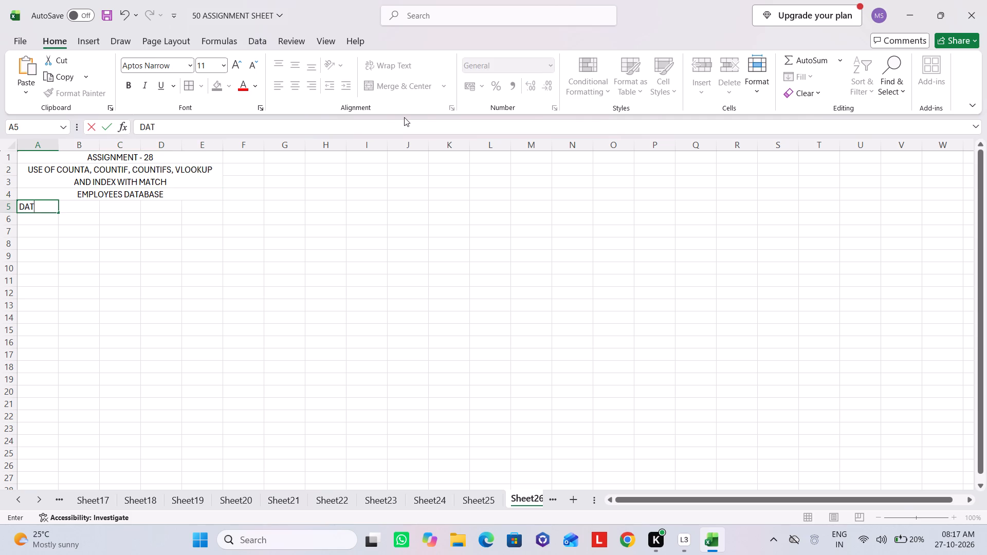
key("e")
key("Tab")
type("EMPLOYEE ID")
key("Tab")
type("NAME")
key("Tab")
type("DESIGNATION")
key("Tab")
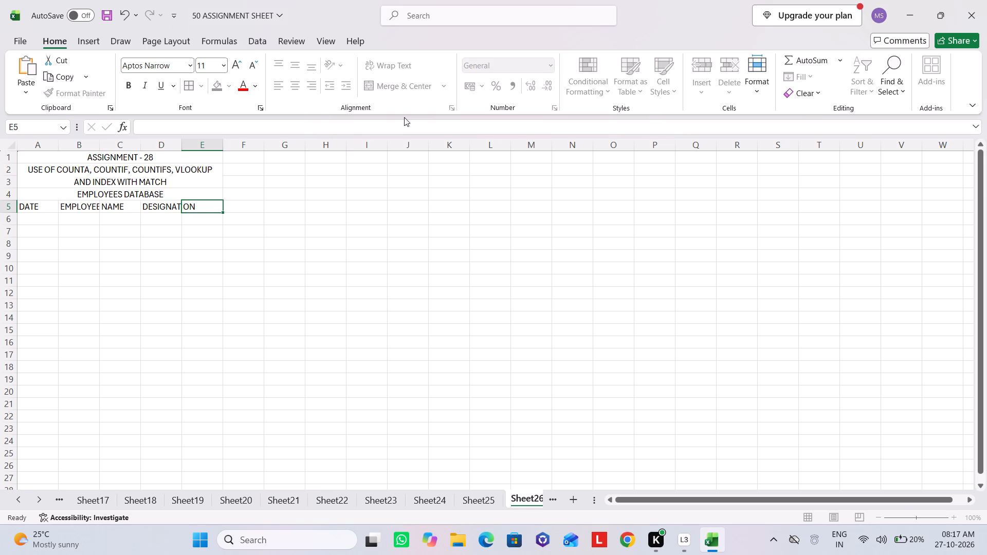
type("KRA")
AutoFit the widths of columns A to E to the contents of A1:E5.
left_click_drag(49, 159, 125, 190)
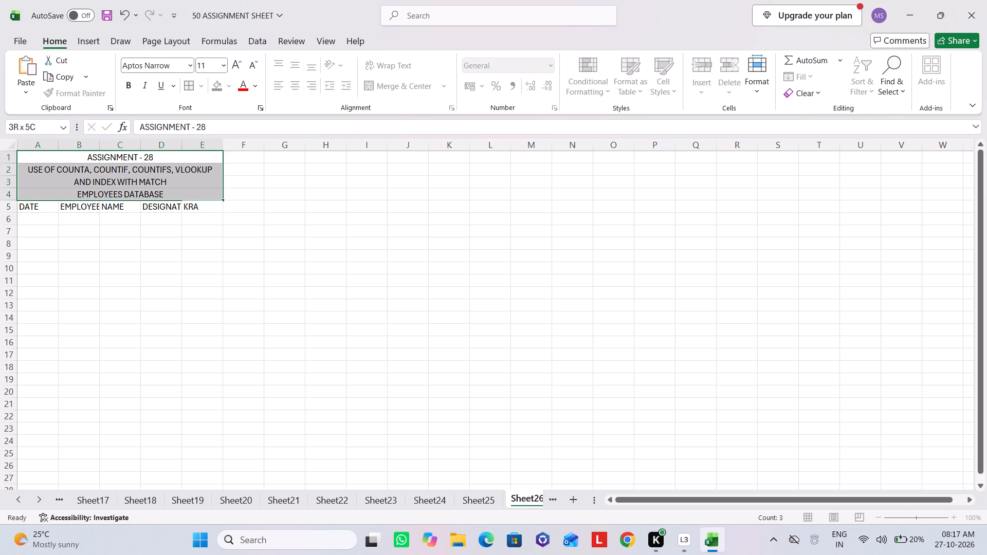
left_click_drag(125, 190, 121, 205)
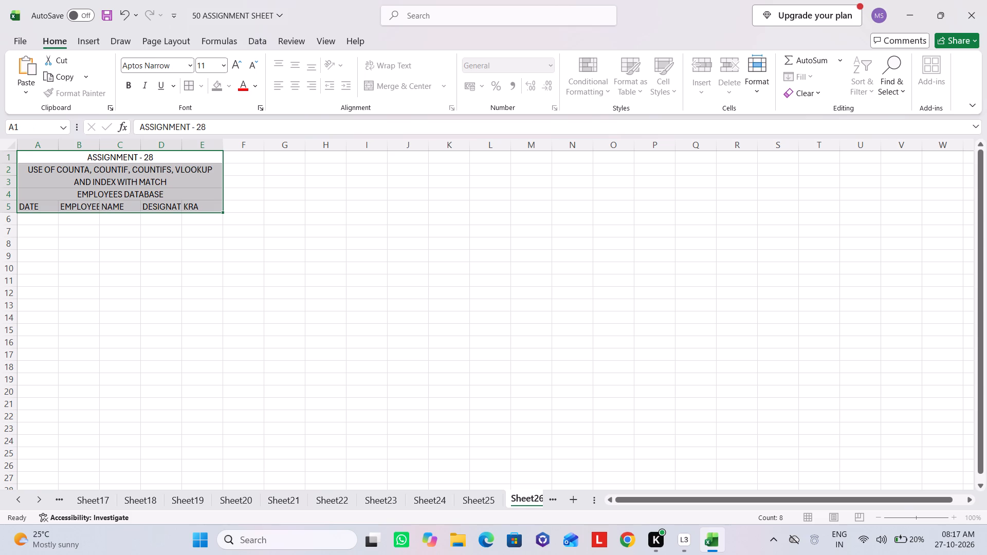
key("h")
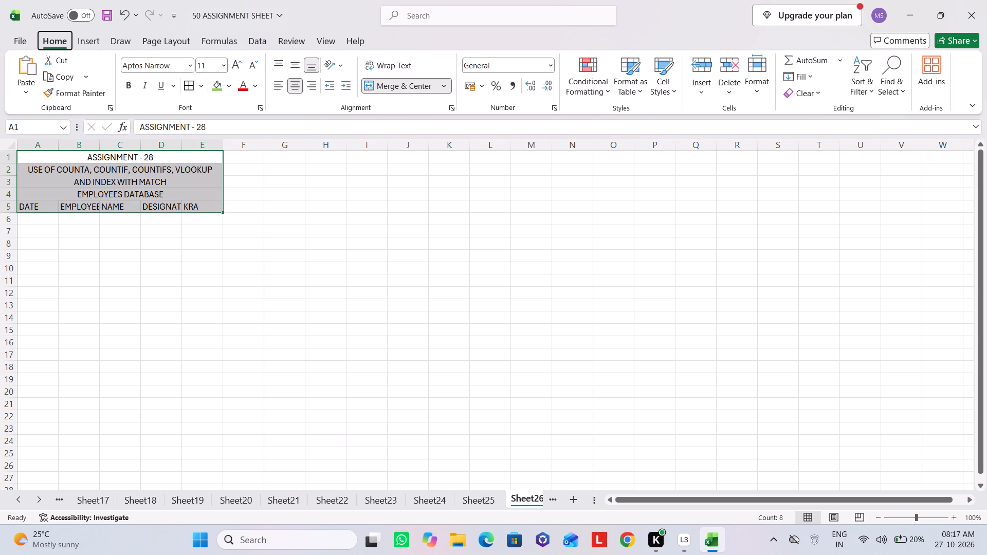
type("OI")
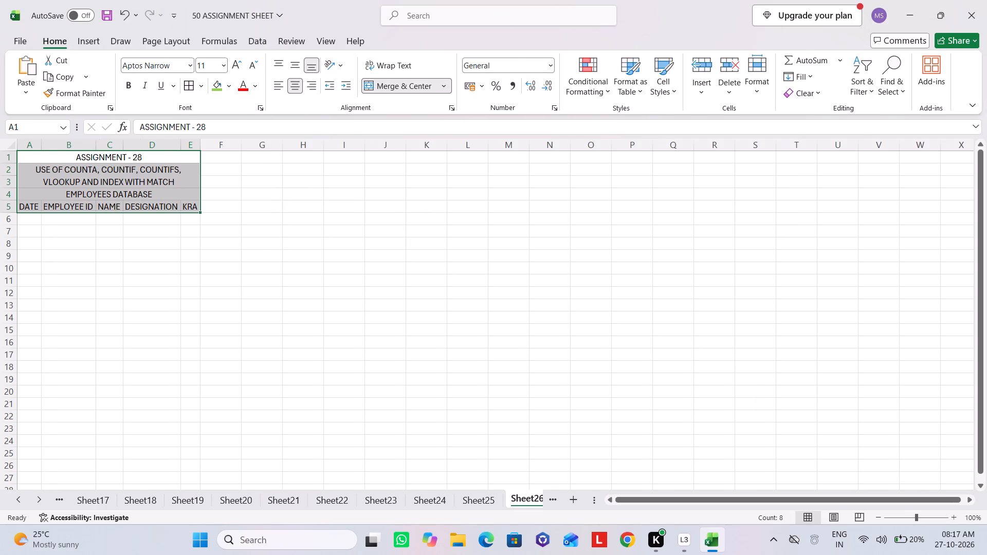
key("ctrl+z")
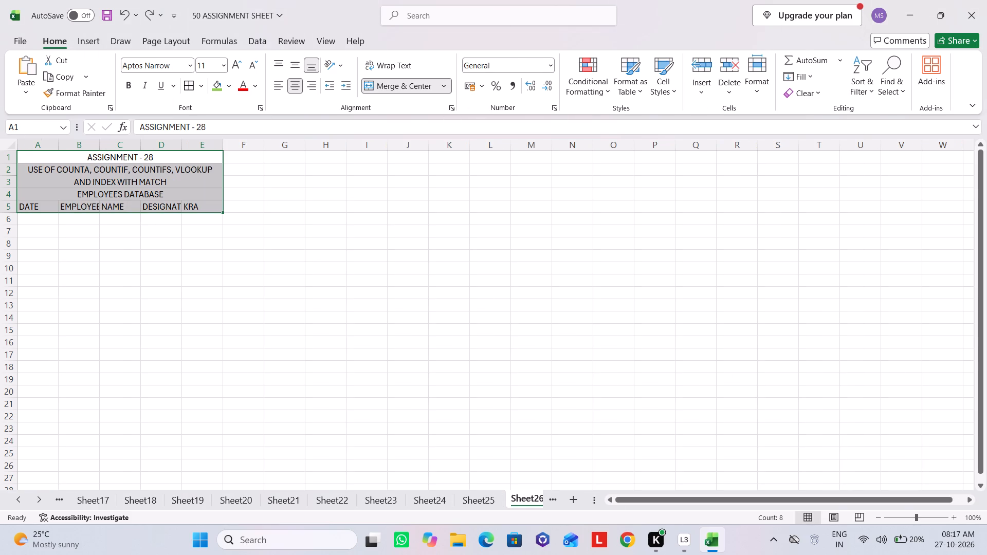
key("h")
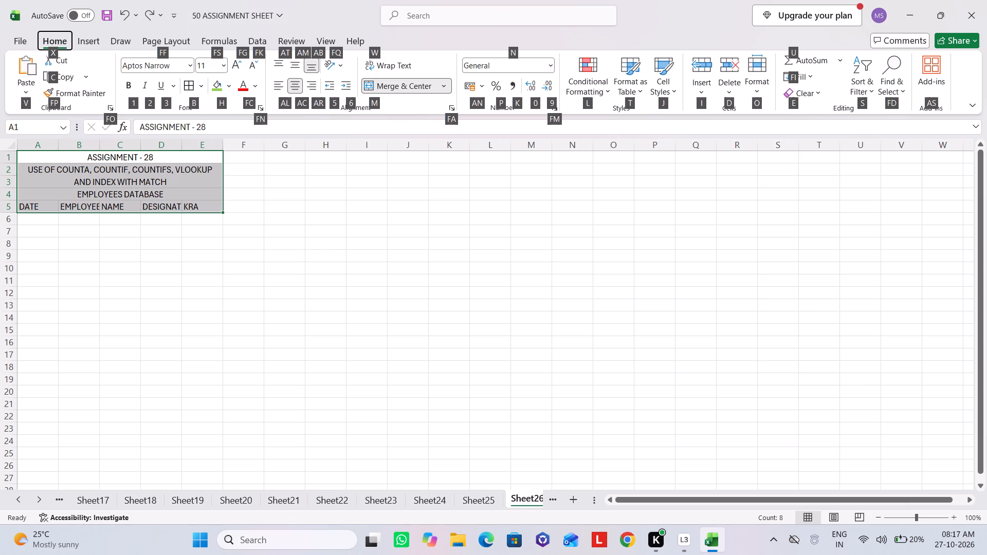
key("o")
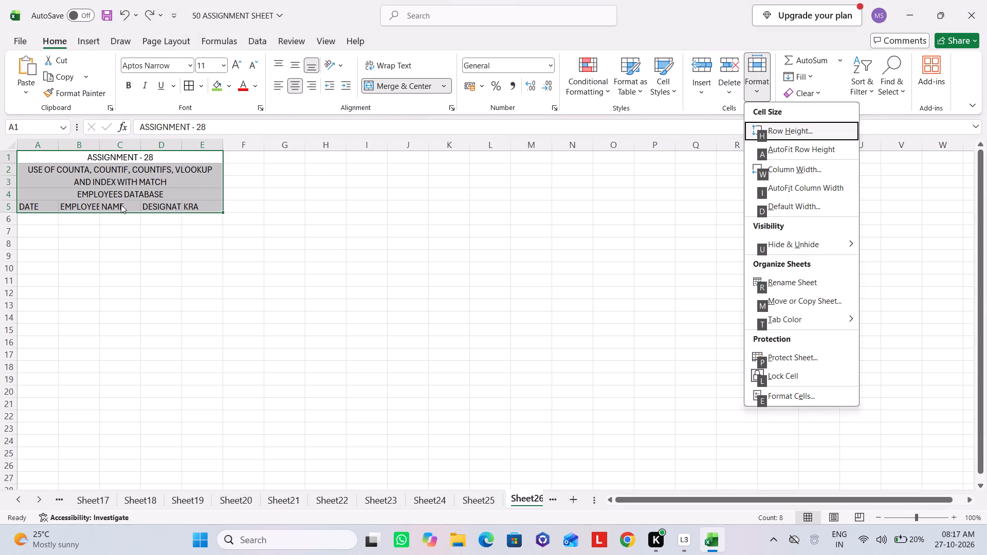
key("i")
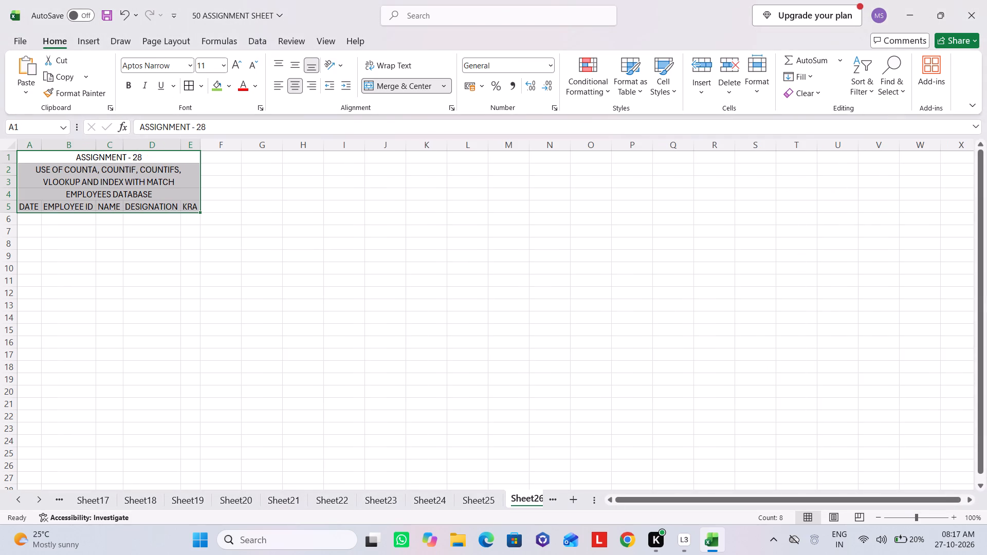
left_click(105, 234)
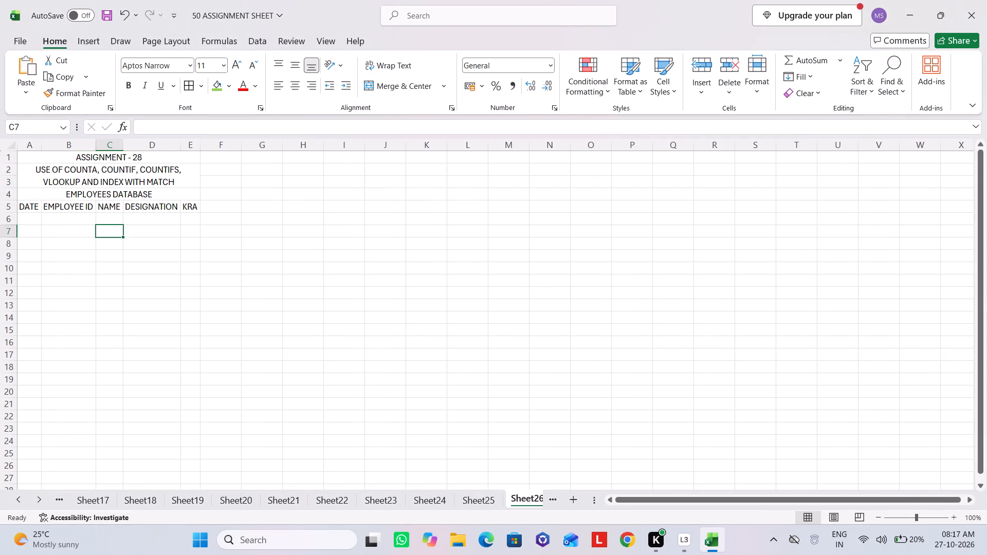
left_click(25, 221)
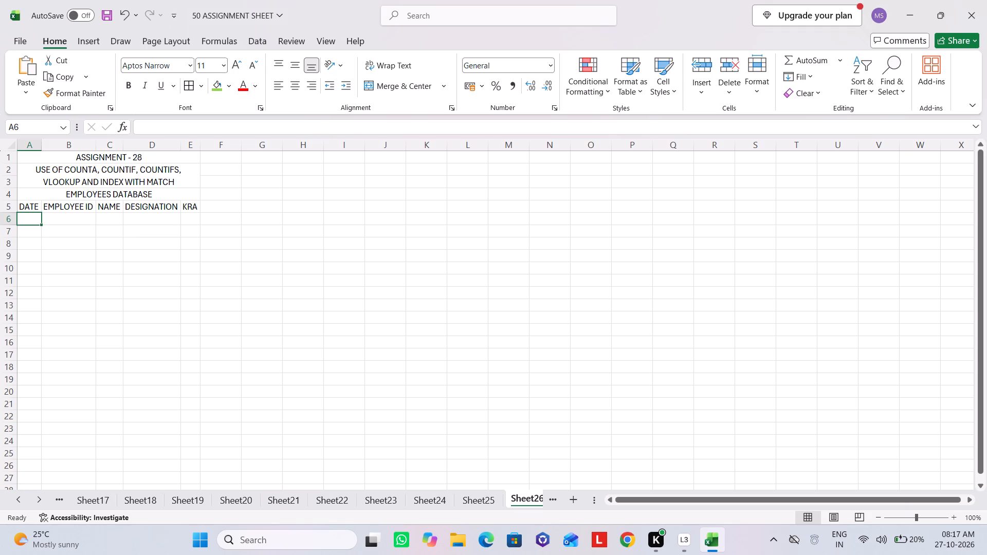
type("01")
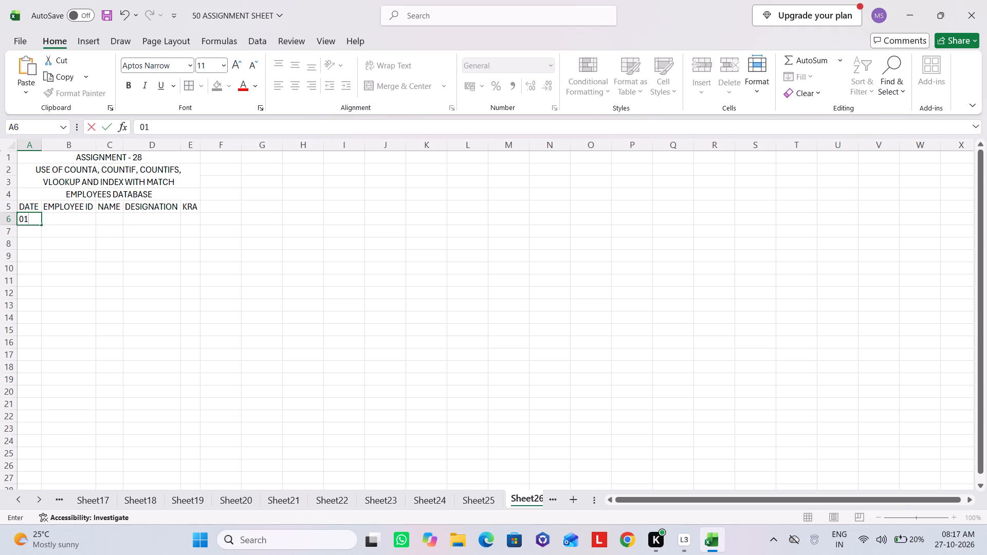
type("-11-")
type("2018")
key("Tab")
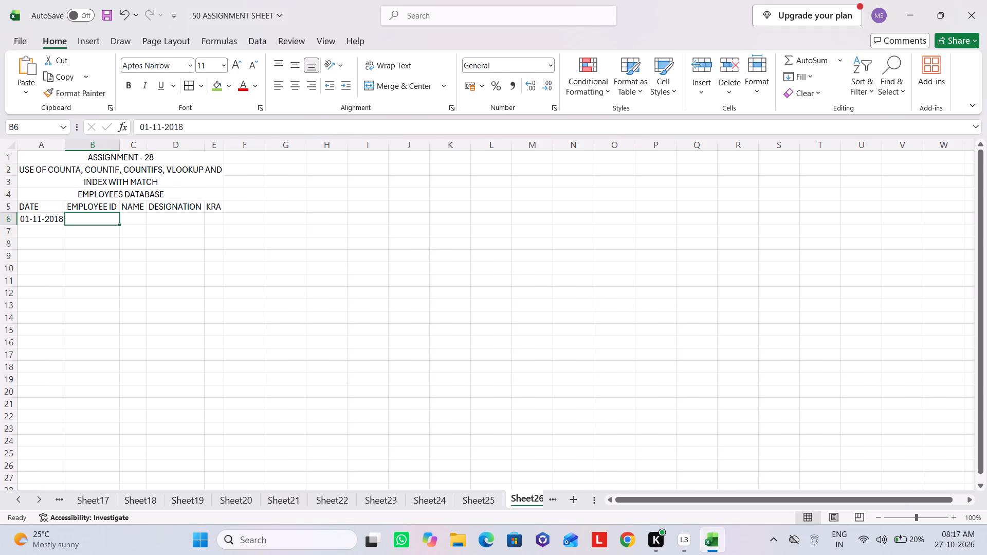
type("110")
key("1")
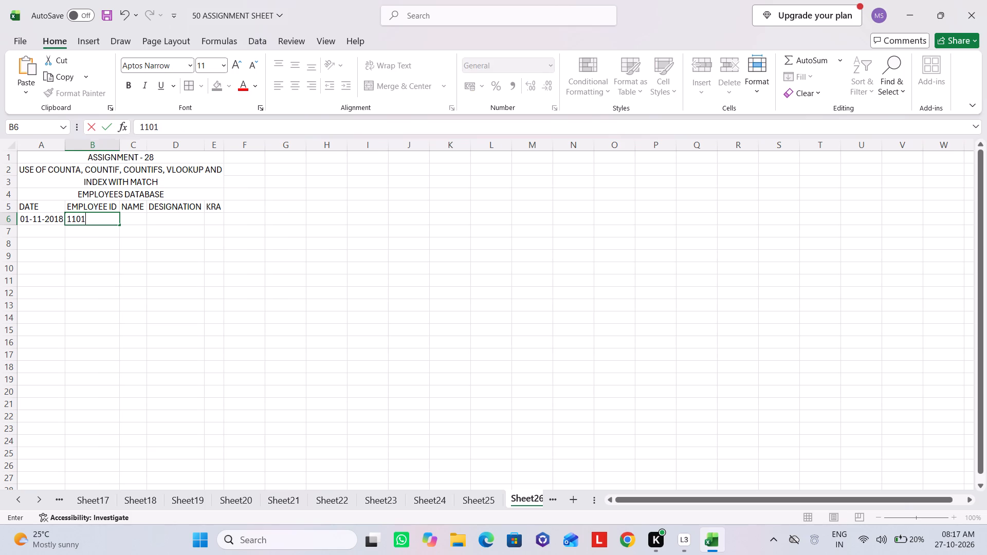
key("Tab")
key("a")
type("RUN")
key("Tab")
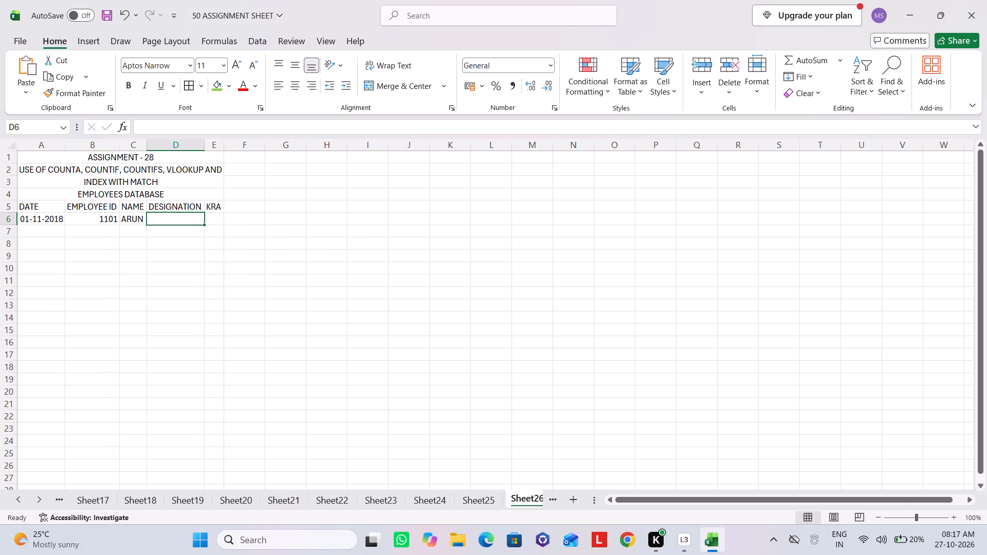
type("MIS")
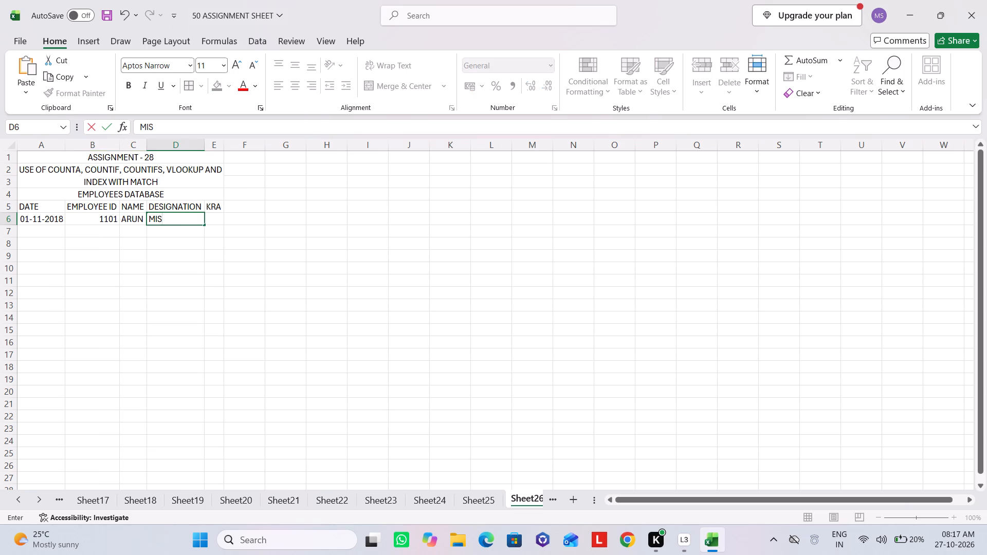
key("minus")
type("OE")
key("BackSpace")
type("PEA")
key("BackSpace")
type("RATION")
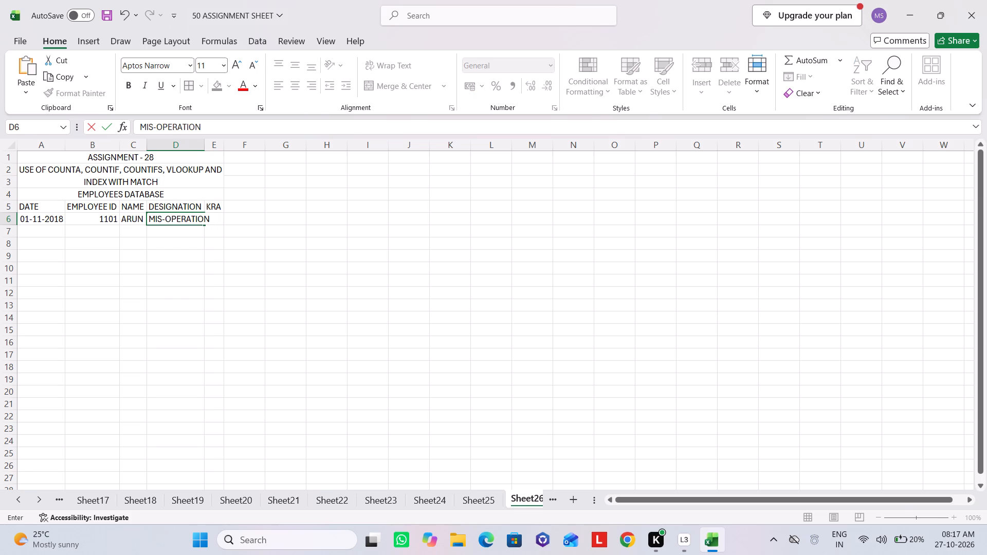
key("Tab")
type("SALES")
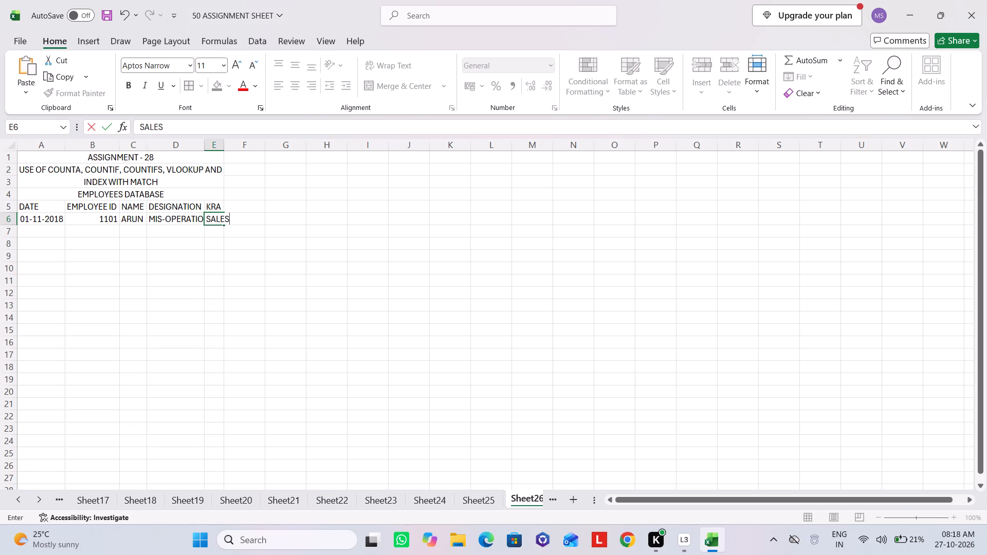
AutoFit the widths of columns A to E to the contents of A1:E6.
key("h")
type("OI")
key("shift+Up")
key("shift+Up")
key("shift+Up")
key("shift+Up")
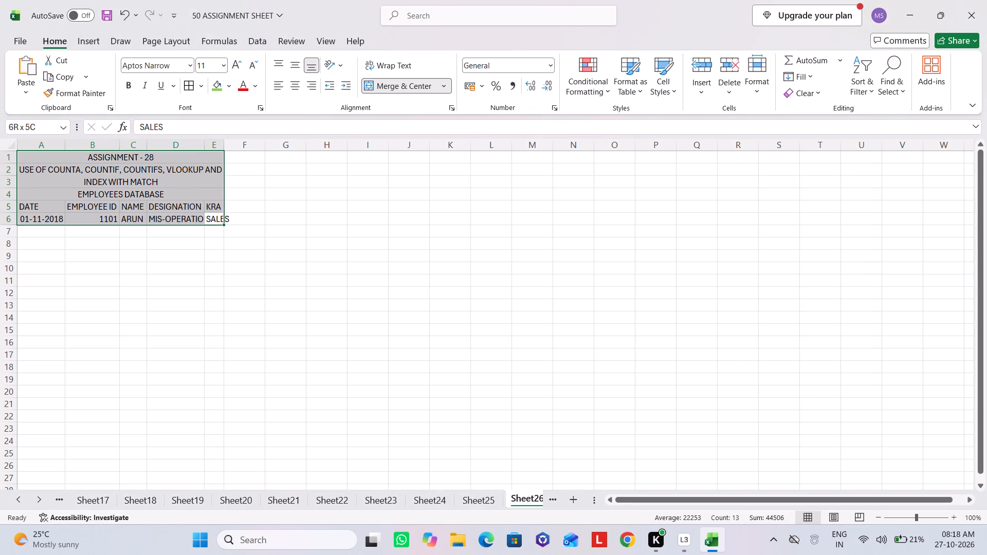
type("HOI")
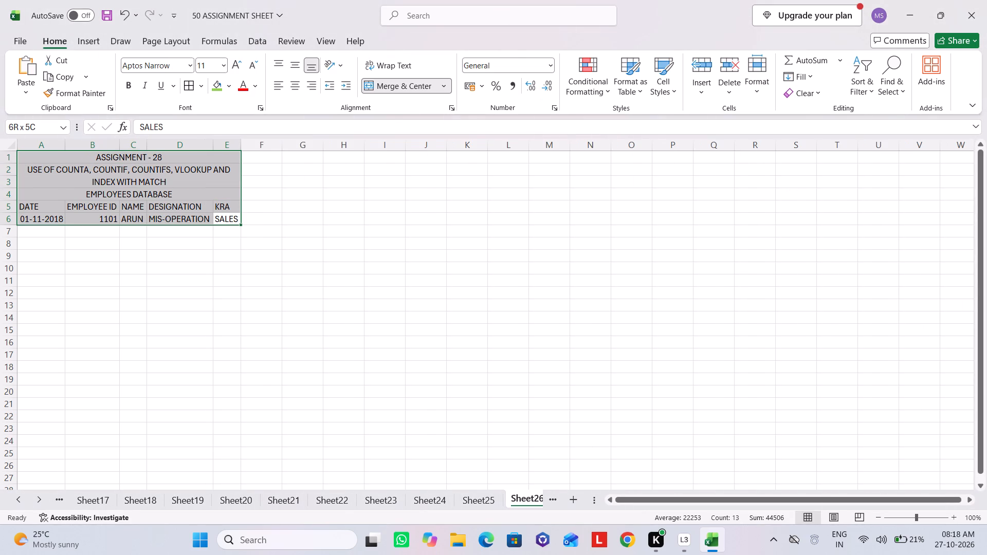
Enter the second employee record in row 7: 01-11-2018, 1102, ASHOK, OPERATION and PHP.
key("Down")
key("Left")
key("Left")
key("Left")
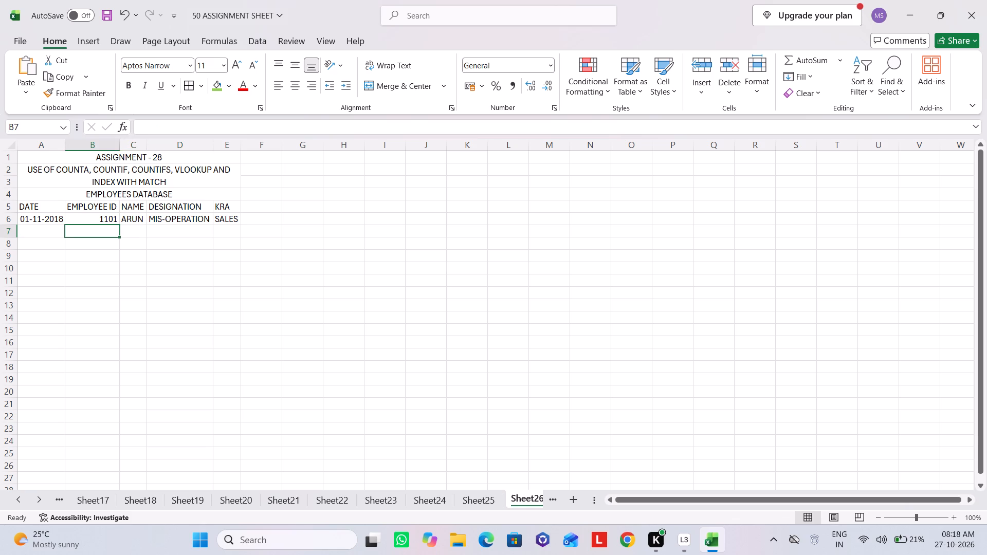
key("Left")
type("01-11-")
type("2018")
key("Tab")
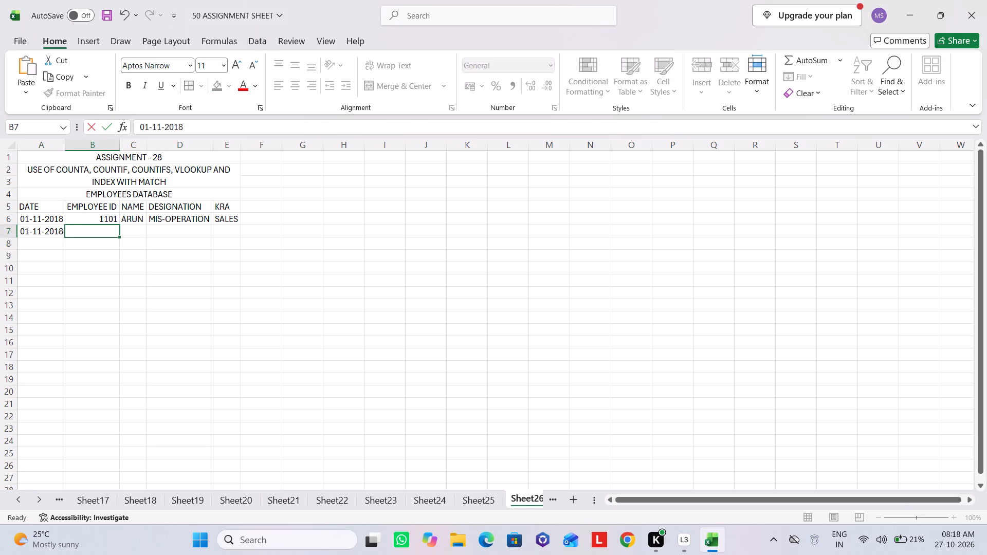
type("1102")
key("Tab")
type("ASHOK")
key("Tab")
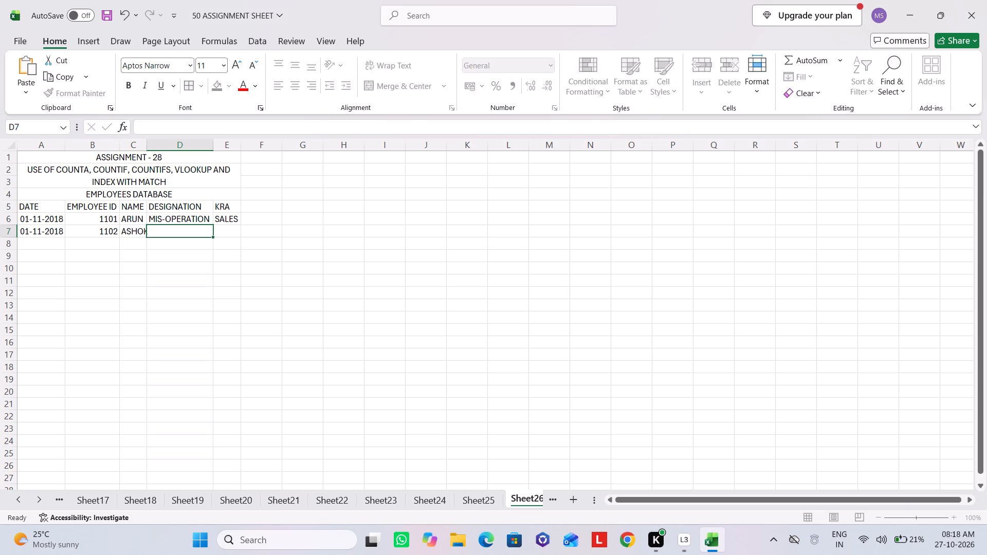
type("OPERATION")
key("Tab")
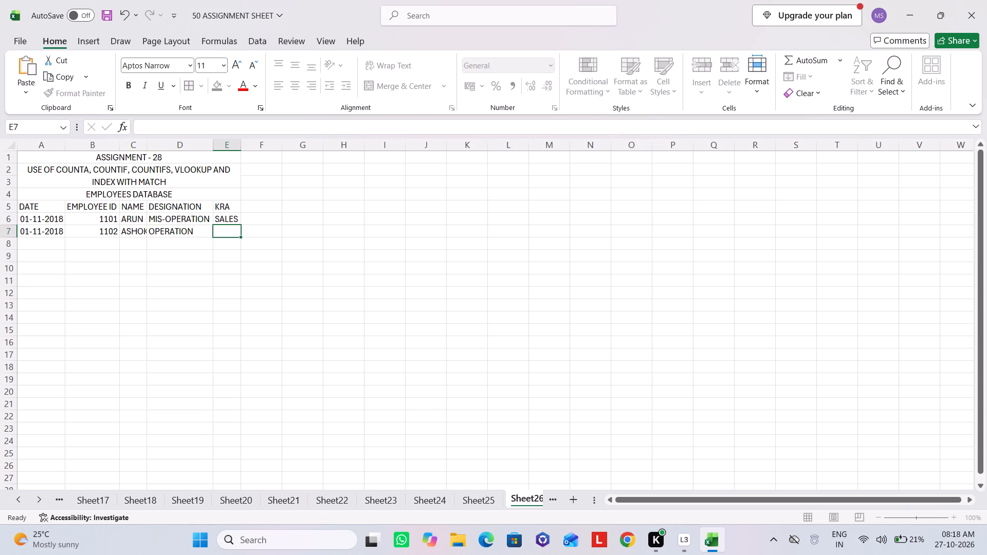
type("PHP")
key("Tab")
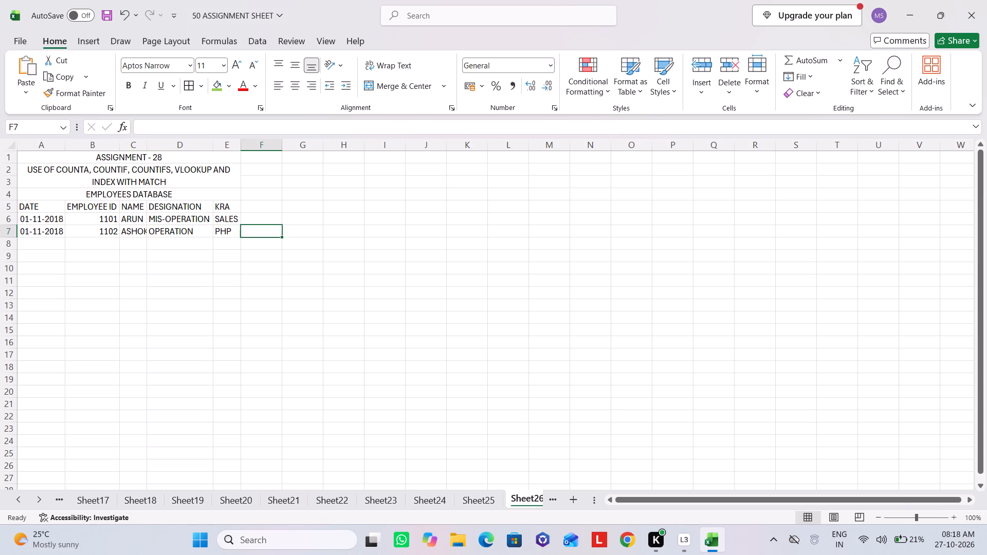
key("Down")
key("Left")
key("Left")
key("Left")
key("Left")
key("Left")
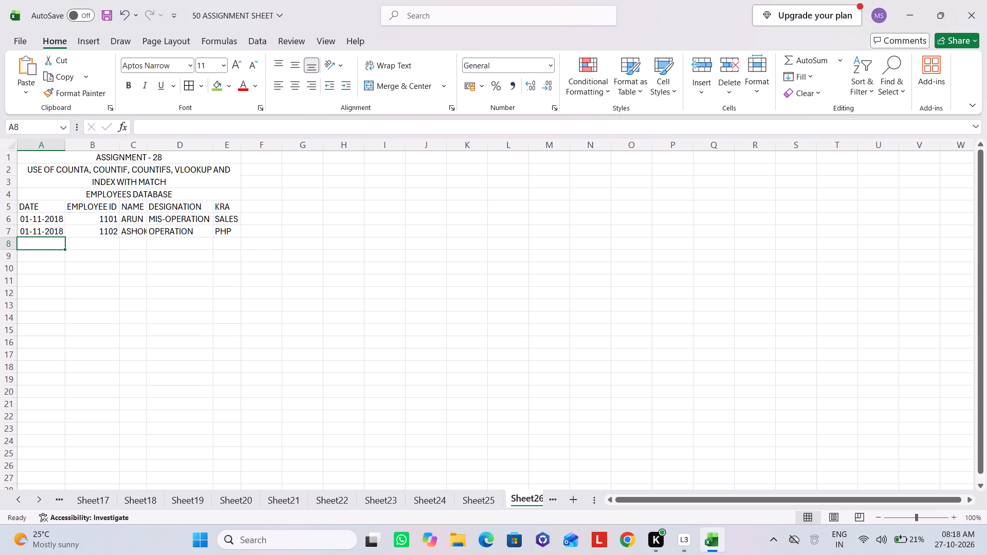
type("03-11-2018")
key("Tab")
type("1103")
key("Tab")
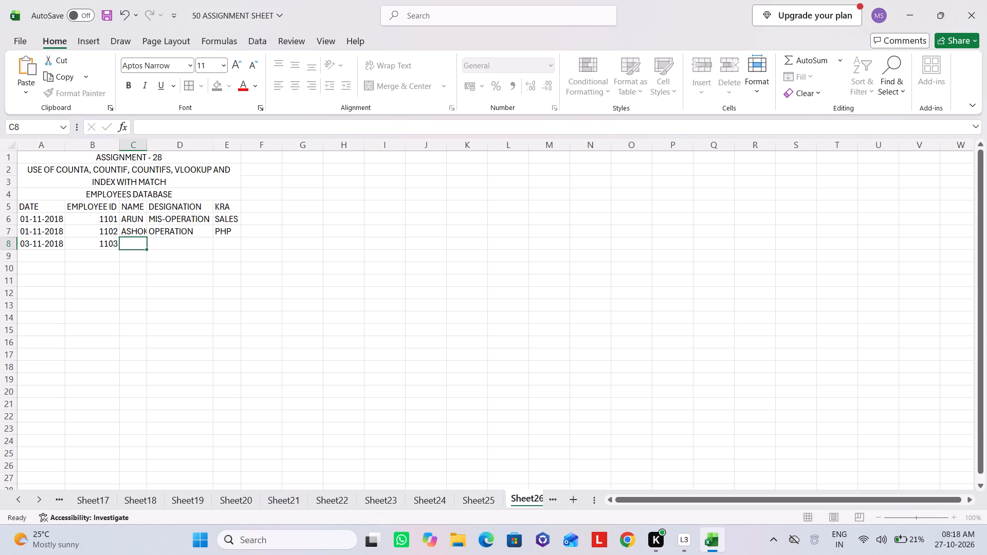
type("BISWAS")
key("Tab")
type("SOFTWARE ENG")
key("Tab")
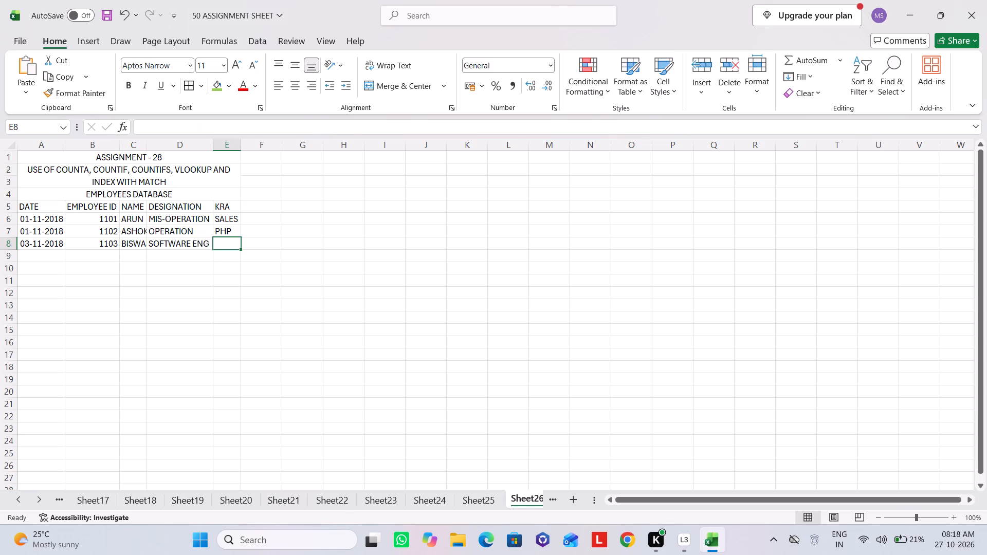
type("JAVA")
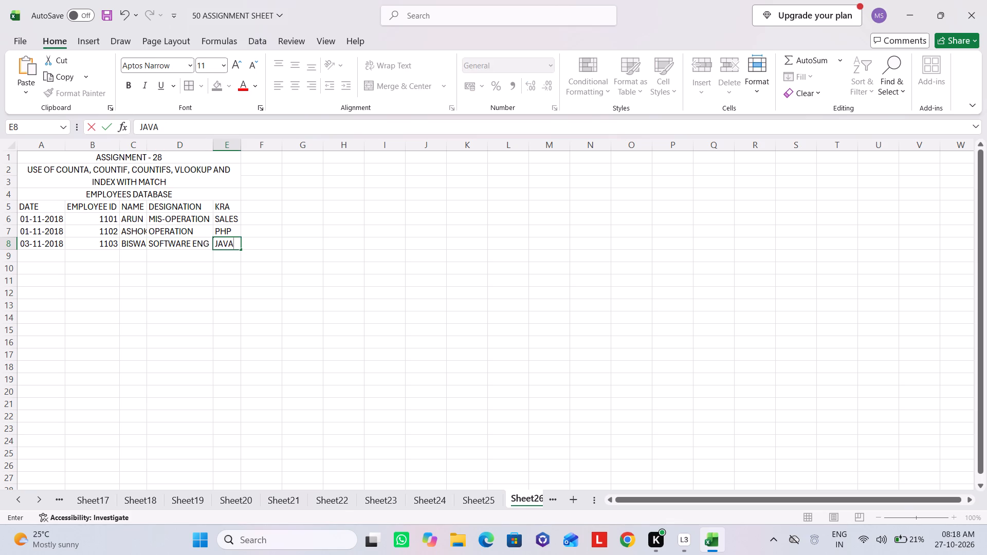
Enter the fourth employee record in row 9: 03-11-2018, 1104, DINESH, SME and MAILS.
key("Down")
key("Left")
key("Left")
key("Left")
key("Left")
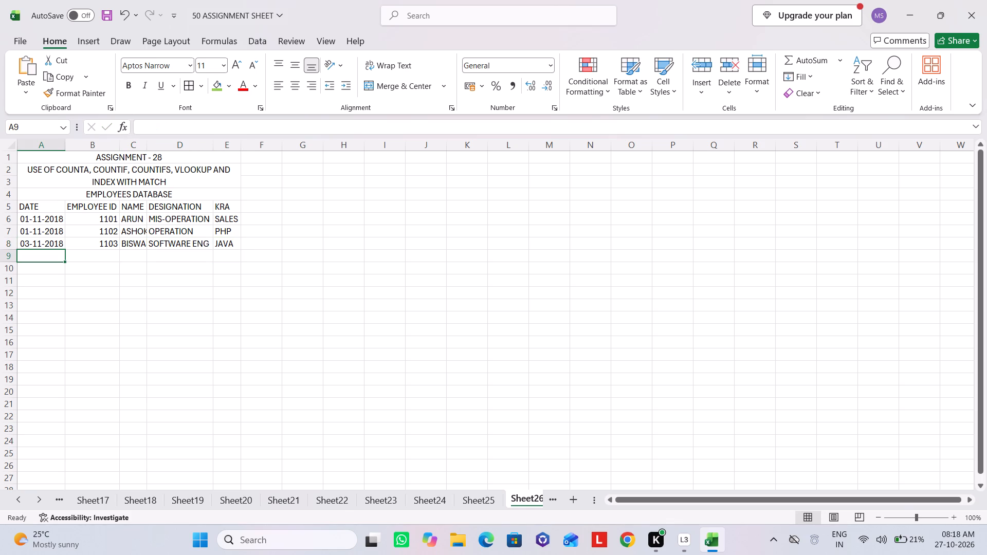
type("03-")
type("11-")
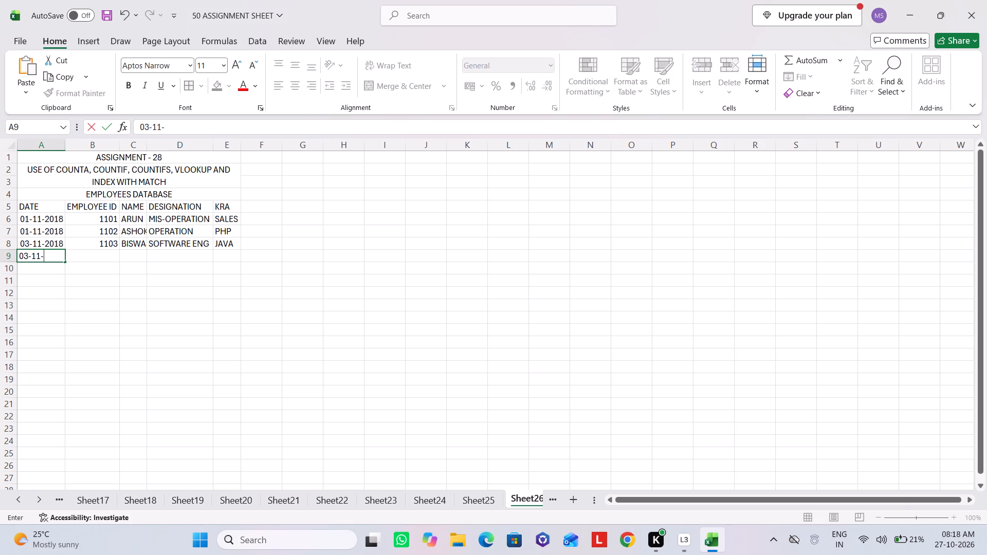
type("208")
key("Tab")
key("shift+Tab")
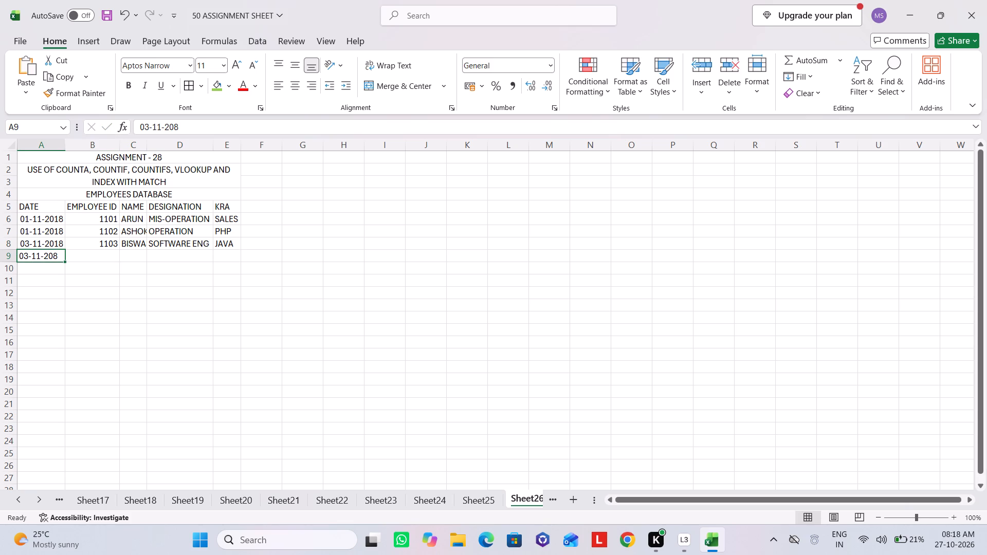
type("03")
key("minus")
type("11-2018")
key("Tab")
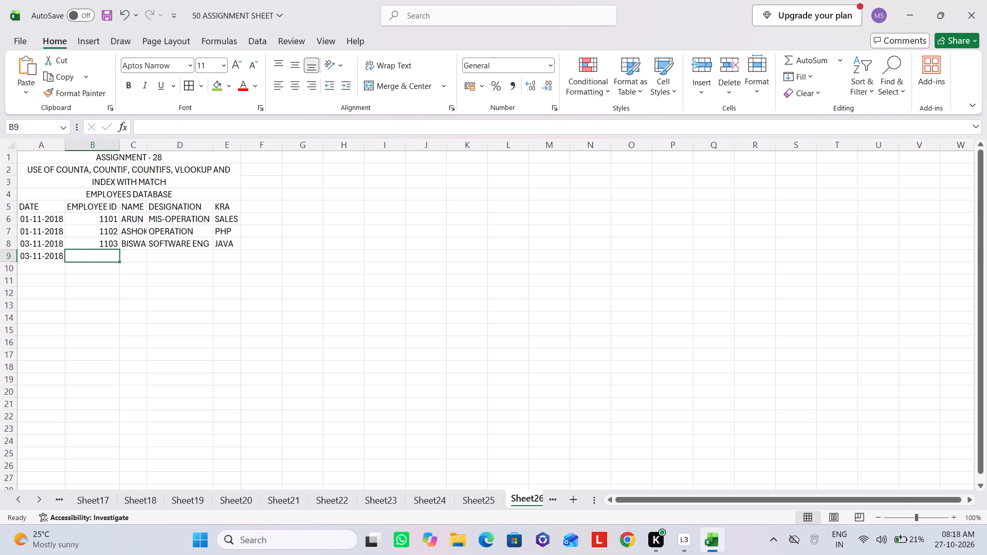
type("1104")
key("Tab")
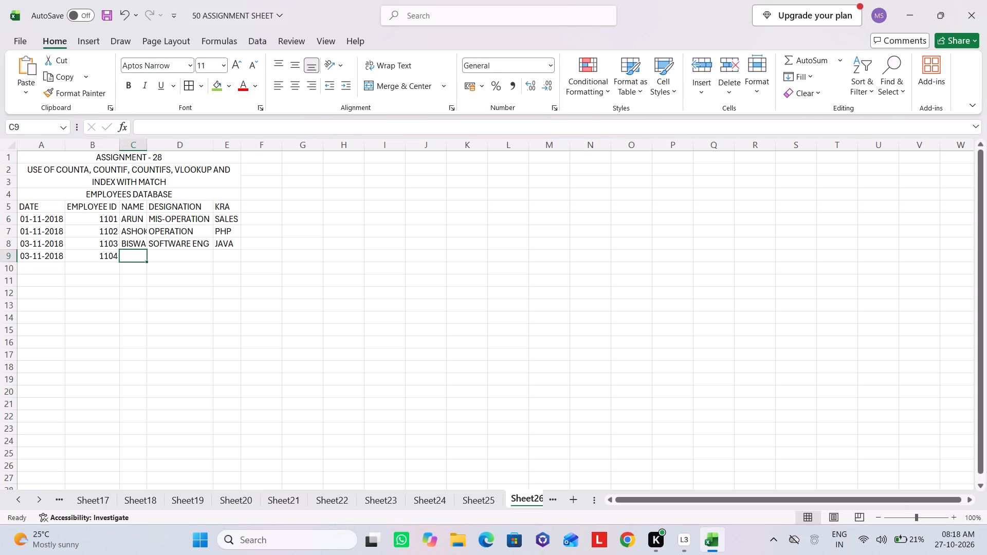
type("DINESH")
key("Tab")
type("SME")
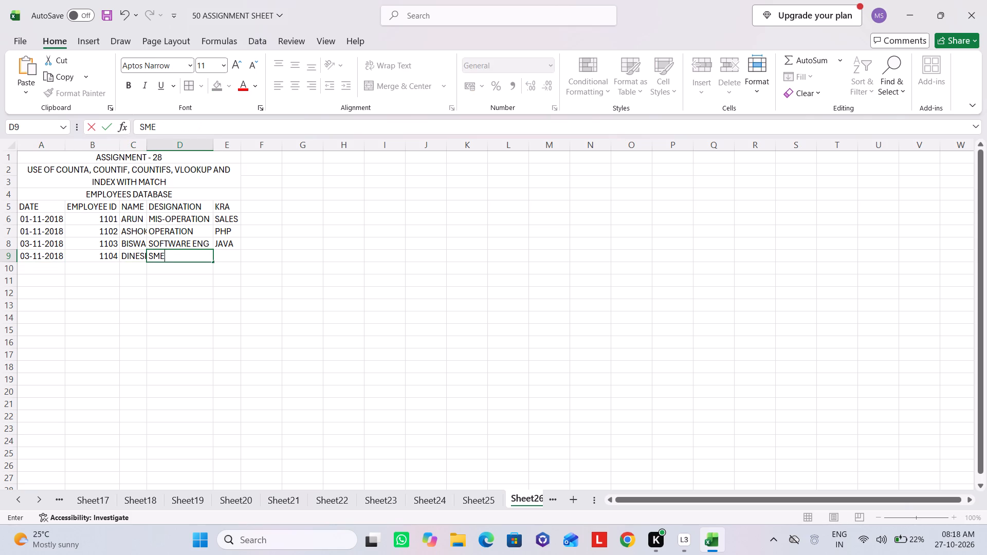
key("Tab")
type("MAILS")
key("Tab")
Enter the fifth employee record in row 10: 03-11-2018, 1105, ESHWAR, PROGRAMMER and C++.
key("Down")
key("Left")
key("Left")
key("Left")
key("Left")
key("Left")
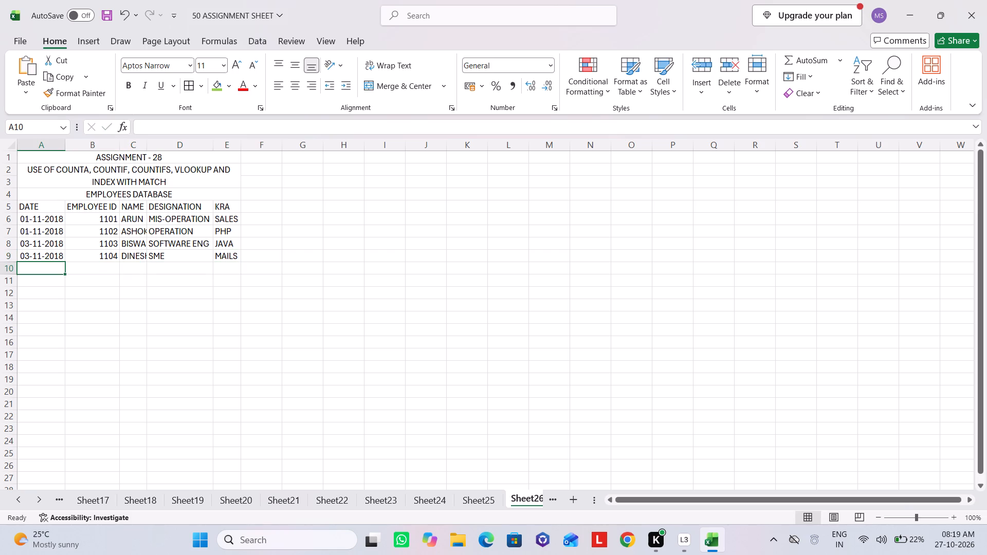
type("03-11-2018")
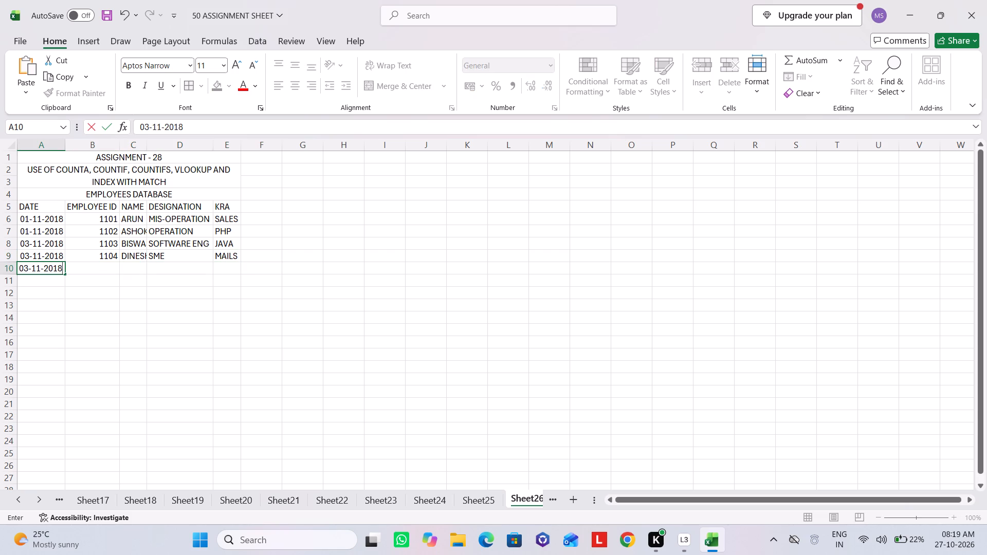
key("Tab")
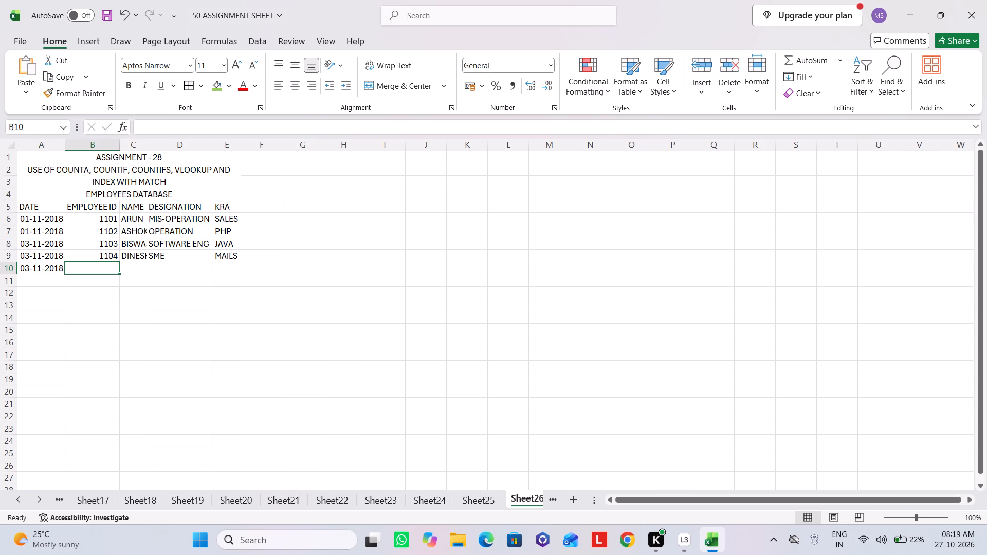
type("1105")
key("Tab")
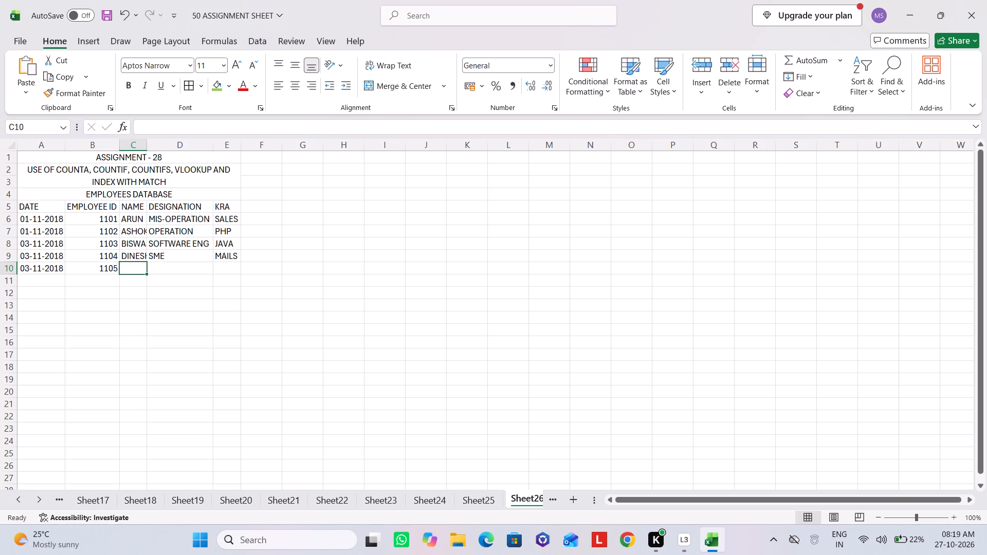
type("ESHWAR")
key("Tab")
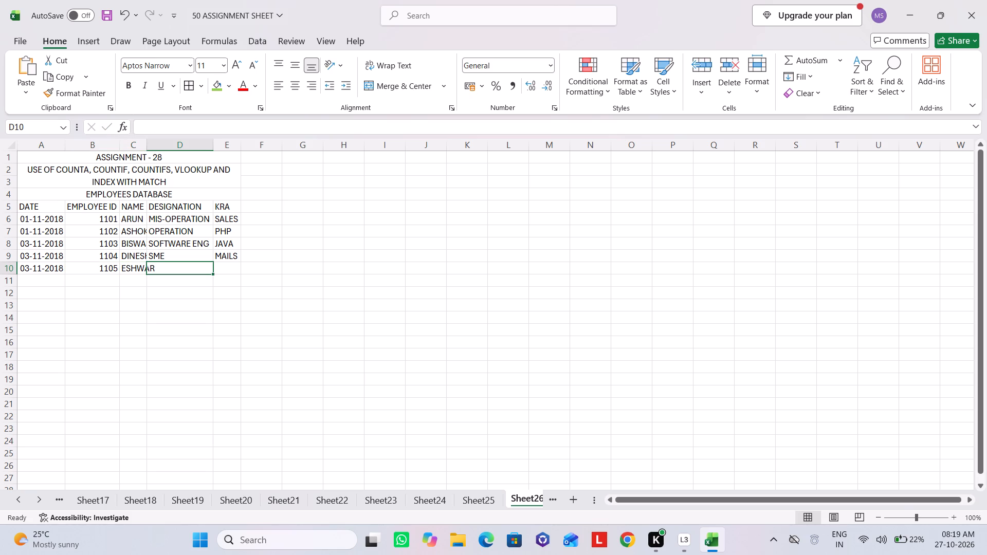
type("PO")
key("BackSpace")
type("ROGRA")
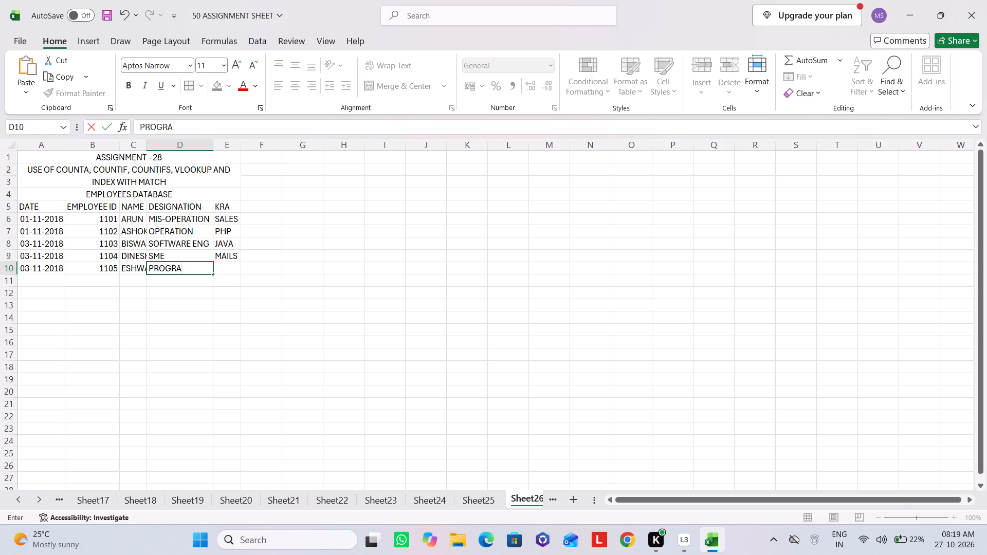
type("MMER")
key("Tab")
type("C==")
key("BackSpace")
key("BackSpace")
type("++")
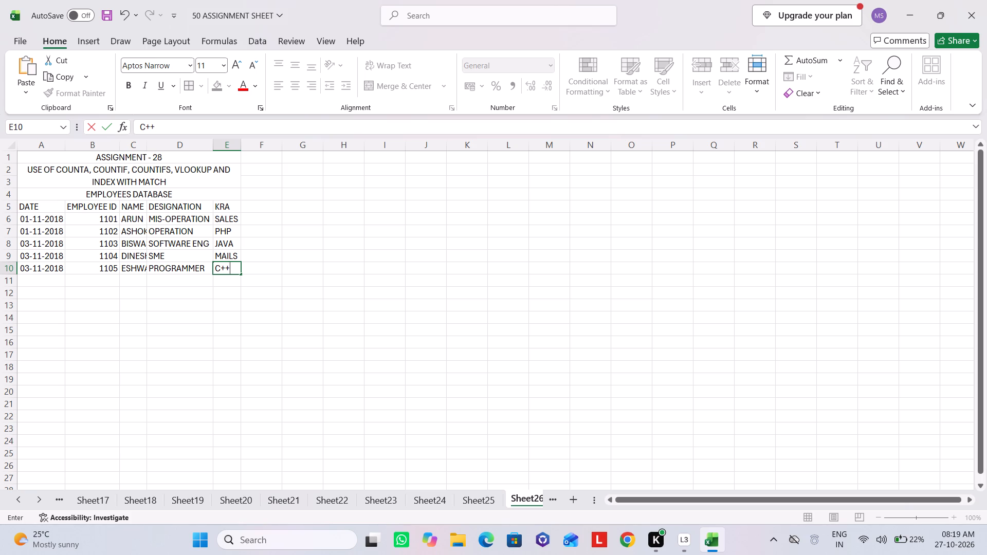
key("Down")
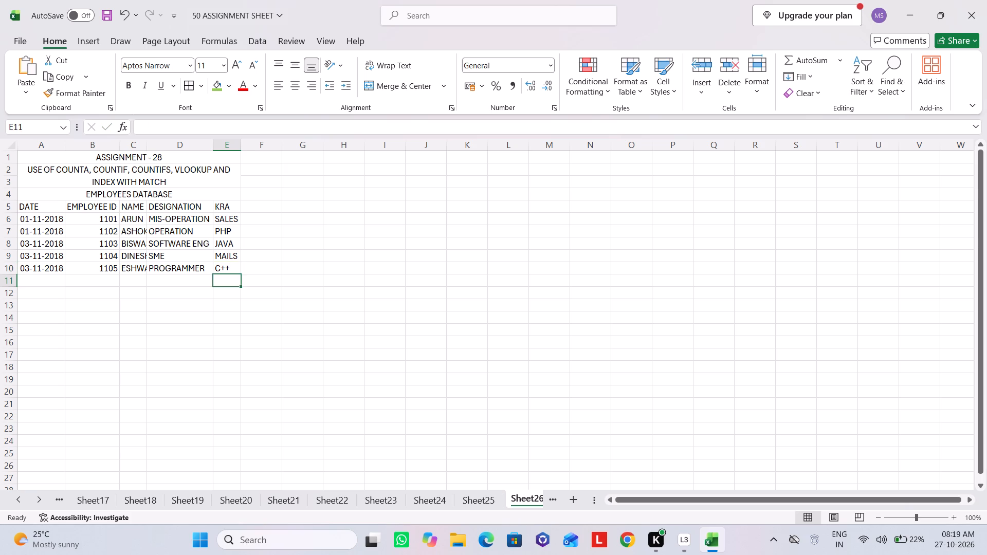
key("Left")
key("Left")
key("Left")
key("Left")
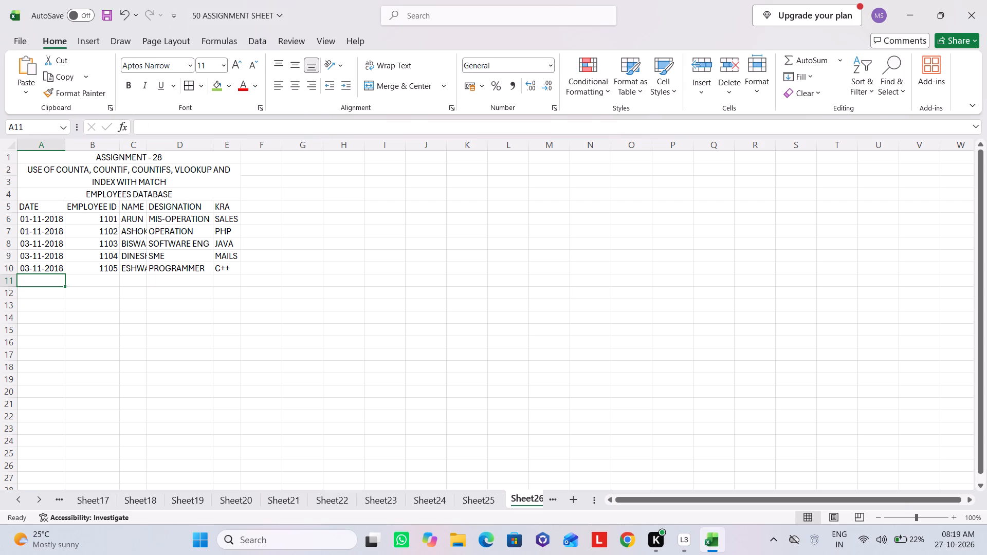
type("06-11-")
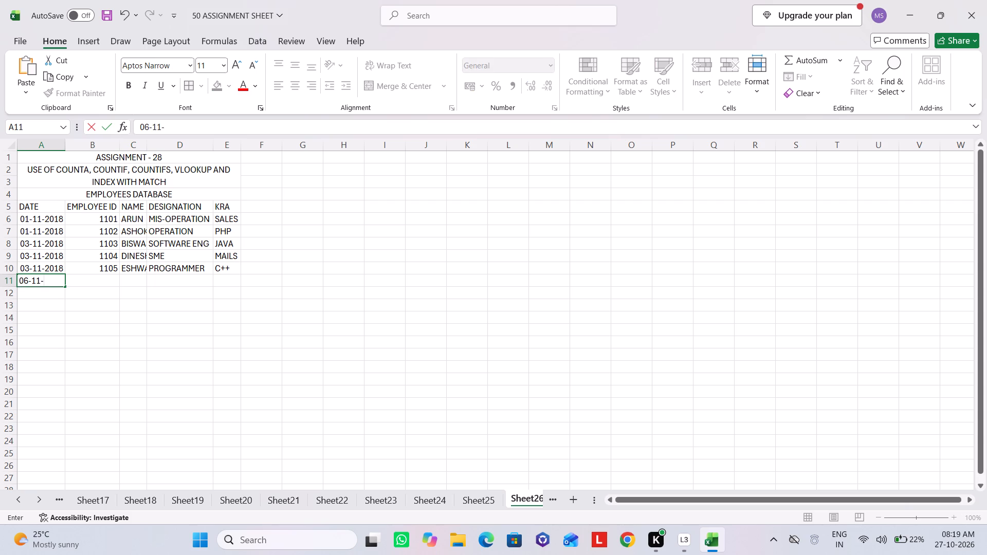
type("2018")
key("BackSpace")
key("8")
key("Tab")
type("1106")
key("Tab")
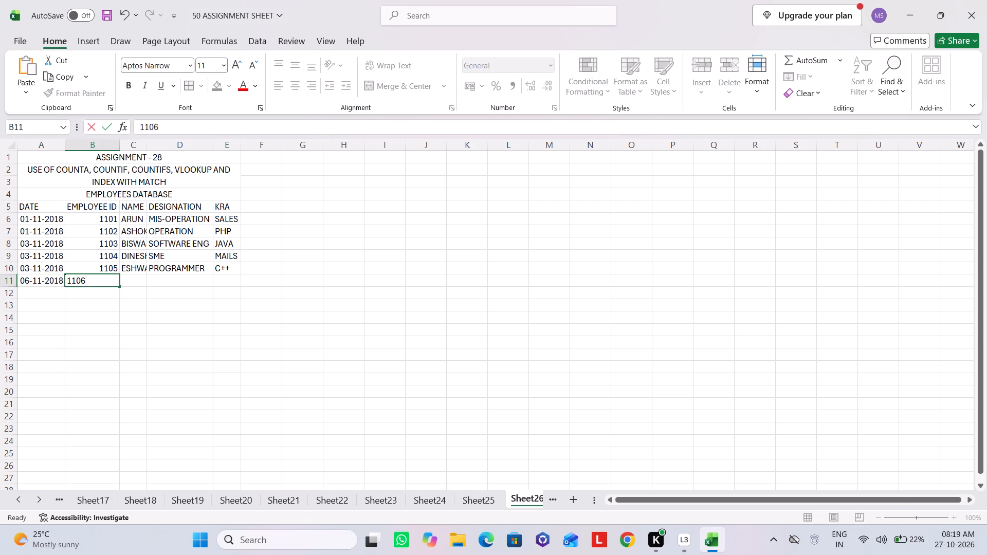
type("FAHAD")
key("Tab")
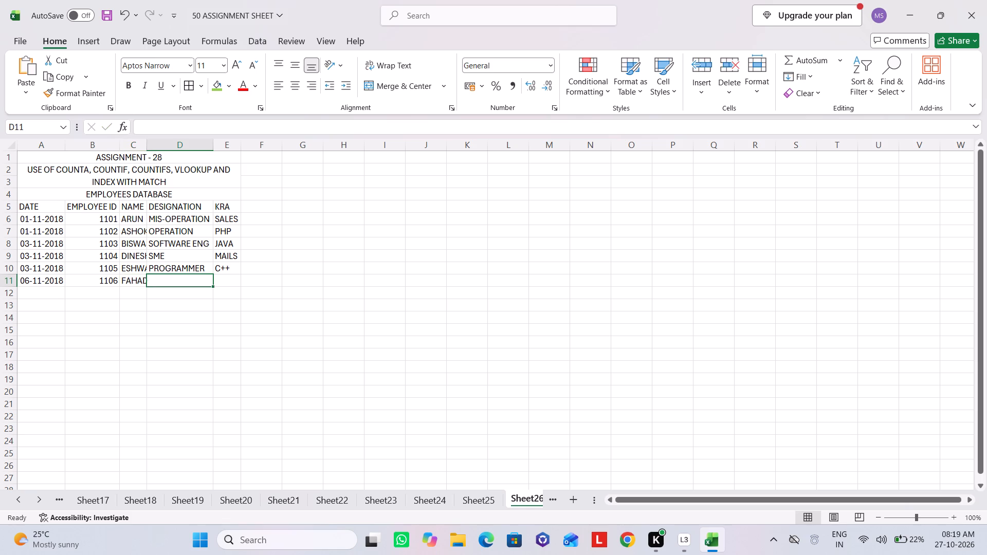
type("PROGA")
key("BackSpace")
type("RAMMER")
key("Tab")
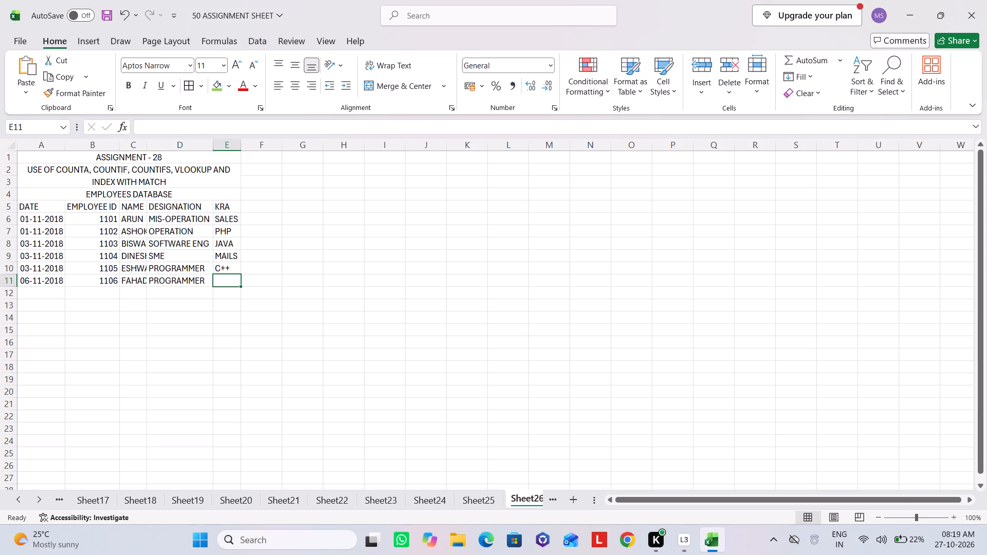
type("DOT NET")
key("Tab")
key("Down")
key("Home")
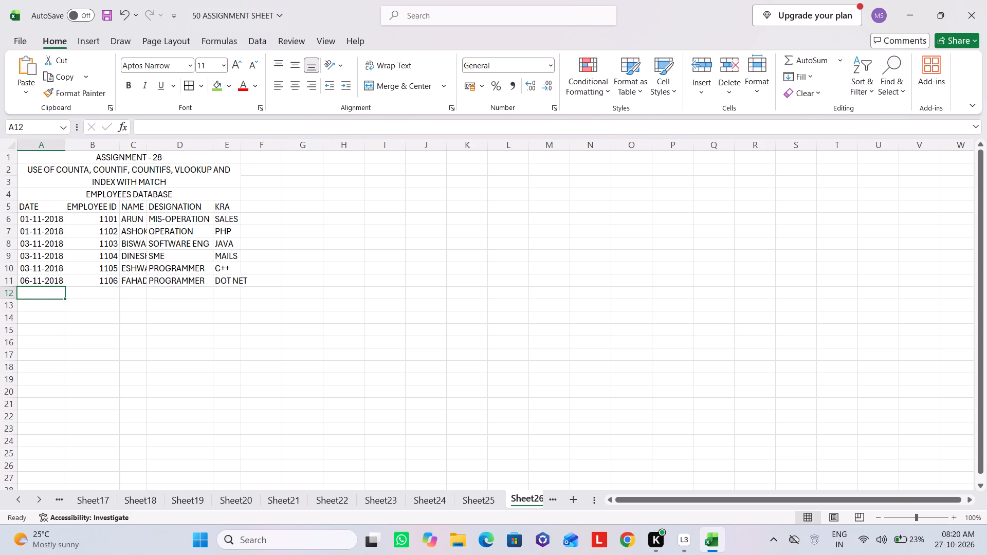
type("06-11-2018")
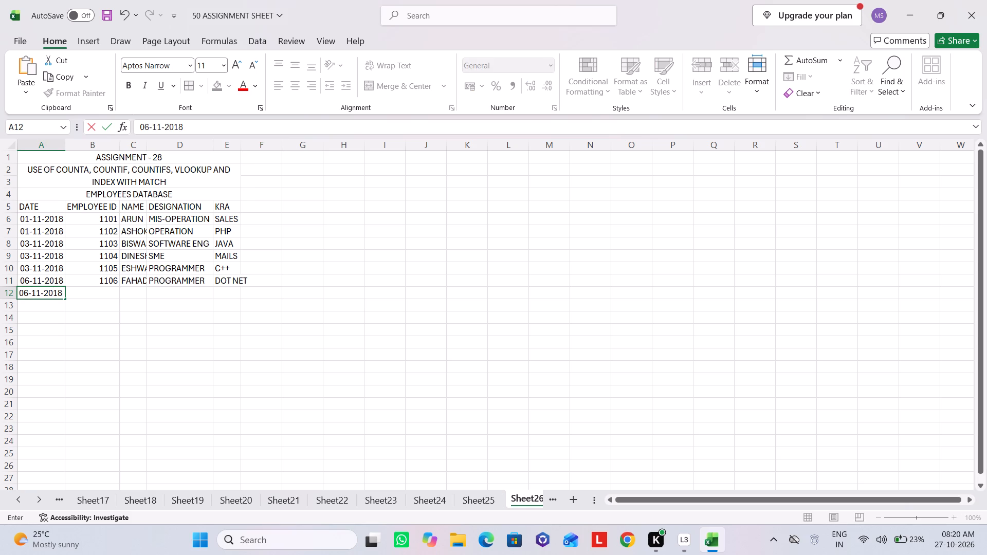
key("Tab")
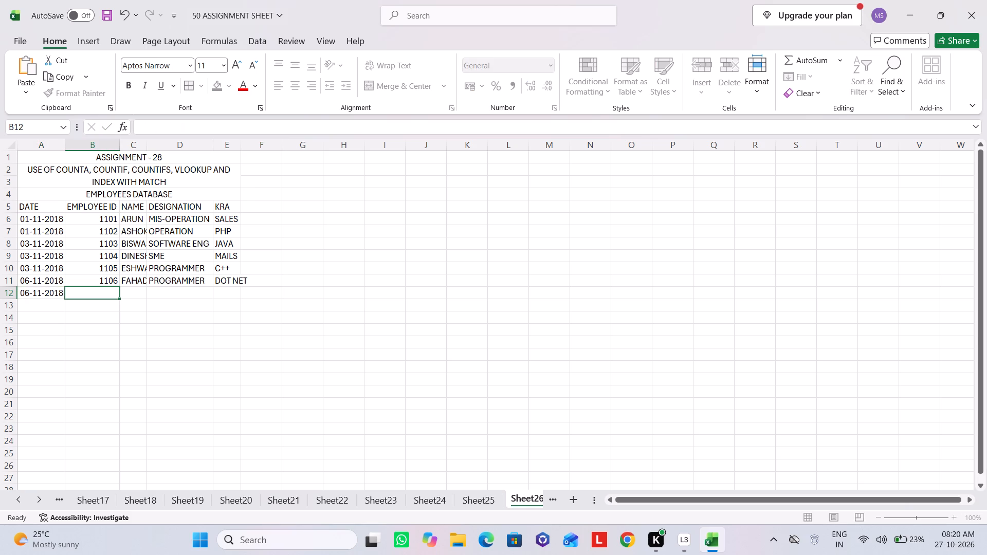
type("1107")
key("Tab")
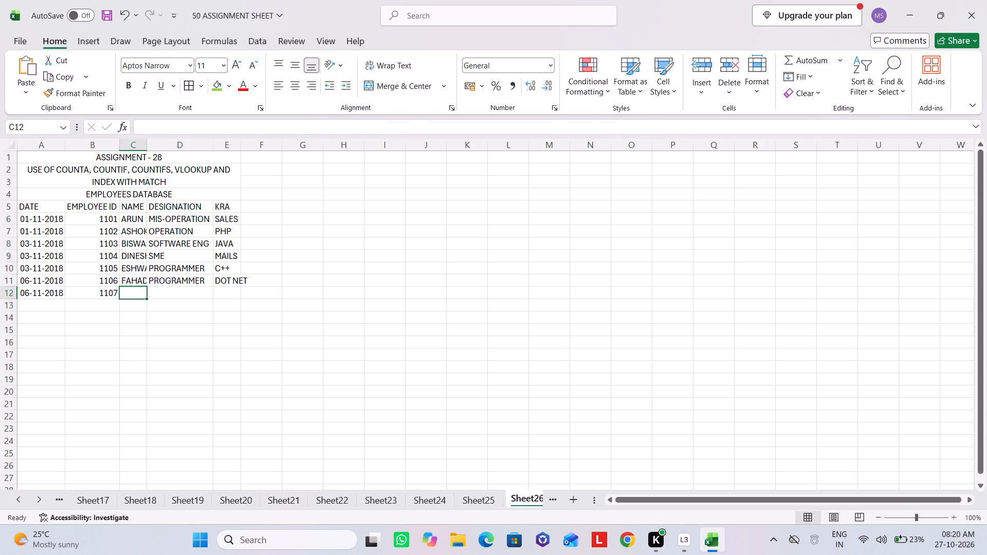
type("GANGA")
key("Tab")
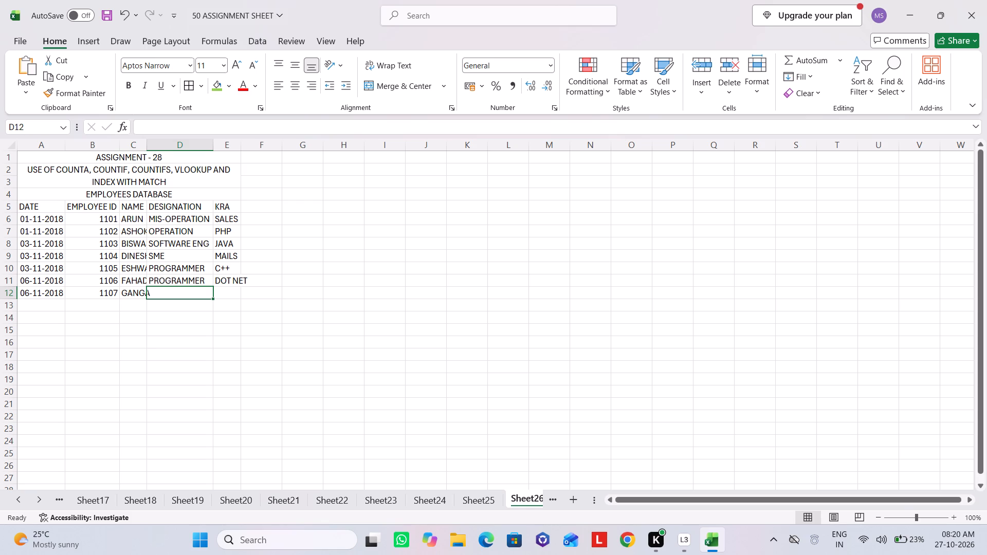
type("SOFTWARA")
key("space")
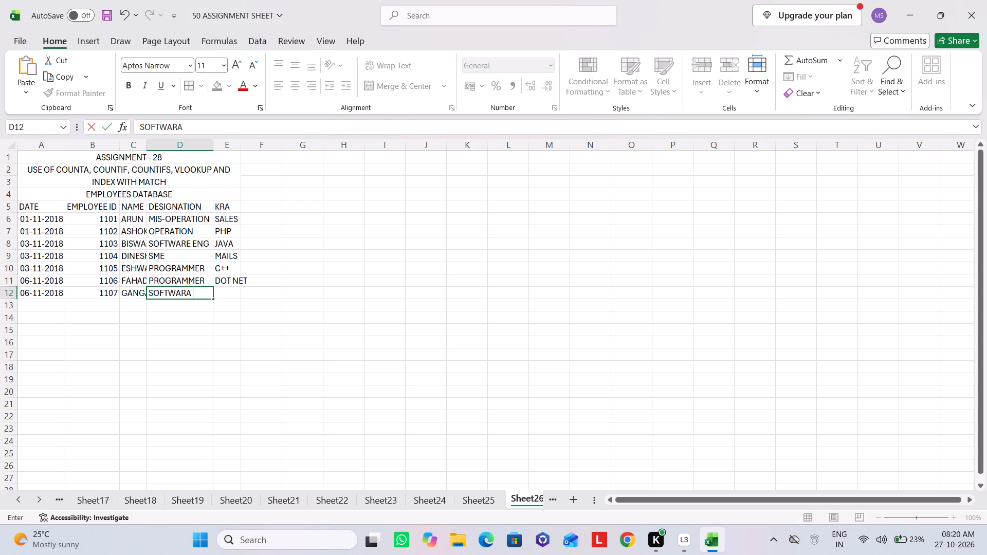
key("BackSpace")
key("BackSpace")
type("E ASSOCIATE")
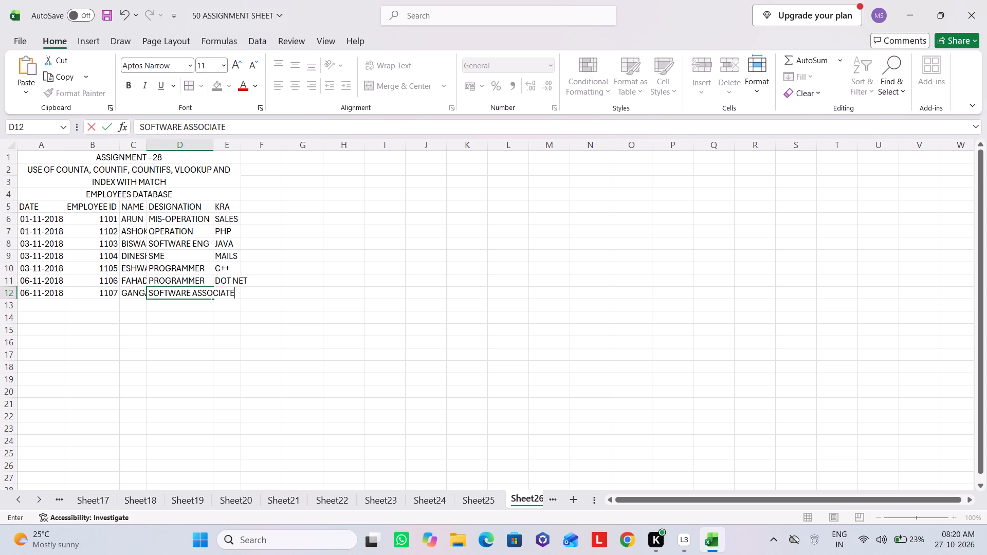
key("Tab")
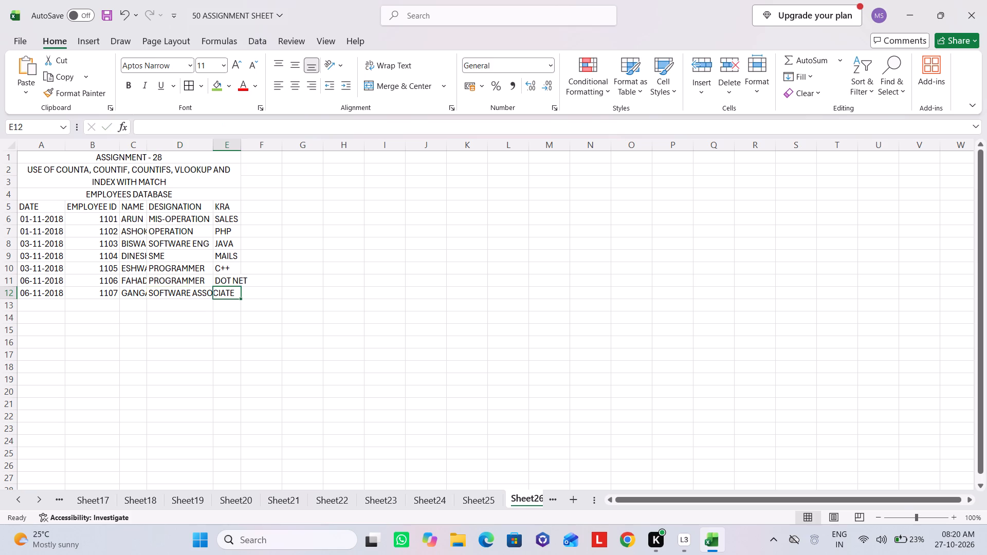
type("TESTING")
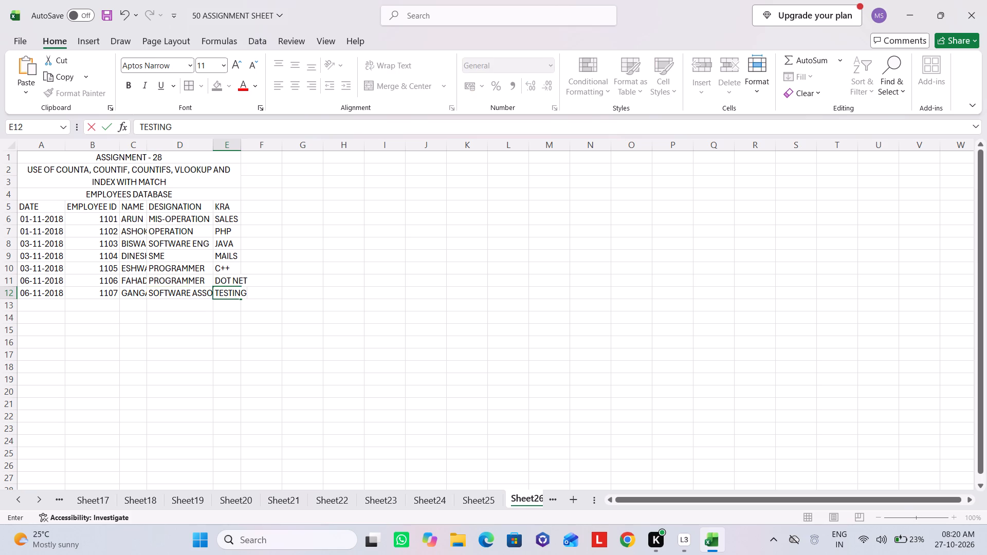
AutoFit the widths of columns A to E to the contents of A1:E12.
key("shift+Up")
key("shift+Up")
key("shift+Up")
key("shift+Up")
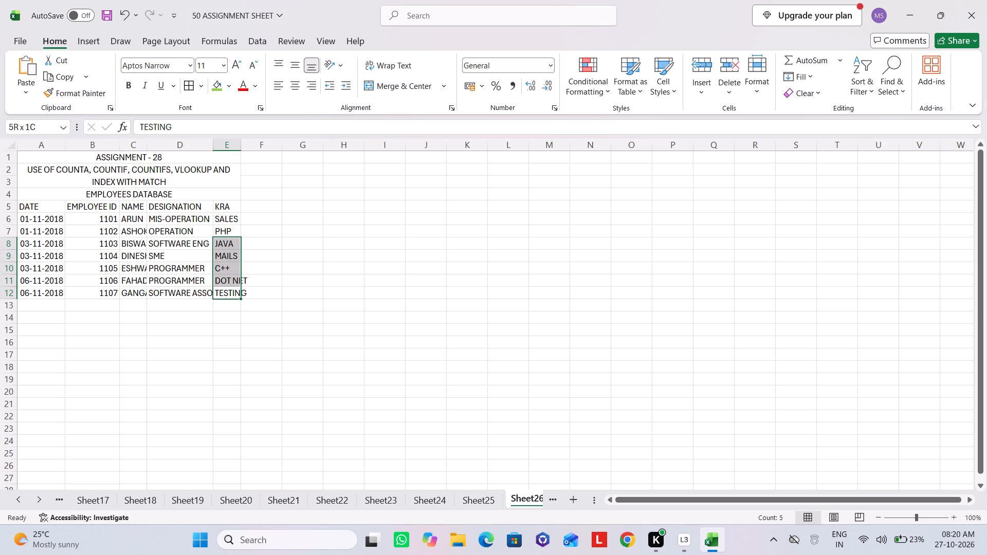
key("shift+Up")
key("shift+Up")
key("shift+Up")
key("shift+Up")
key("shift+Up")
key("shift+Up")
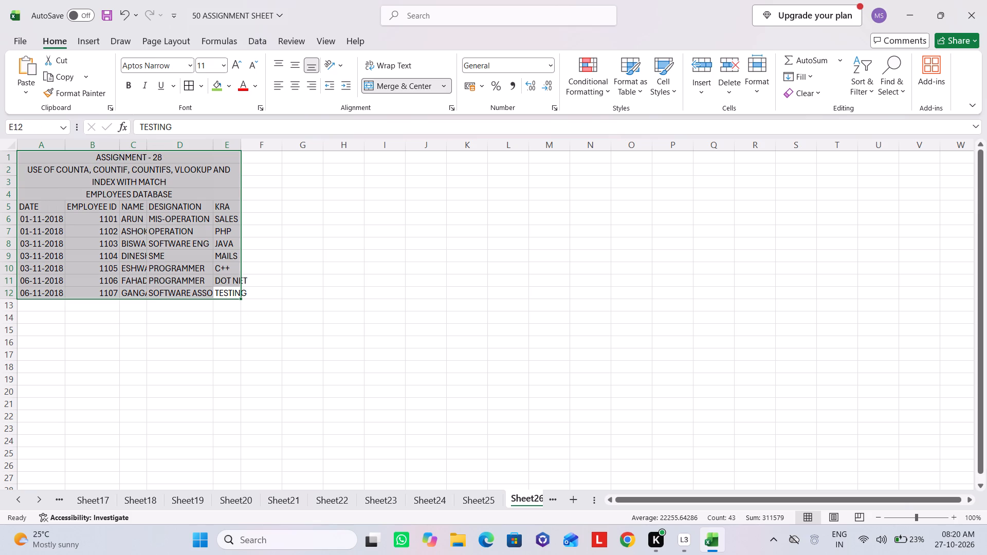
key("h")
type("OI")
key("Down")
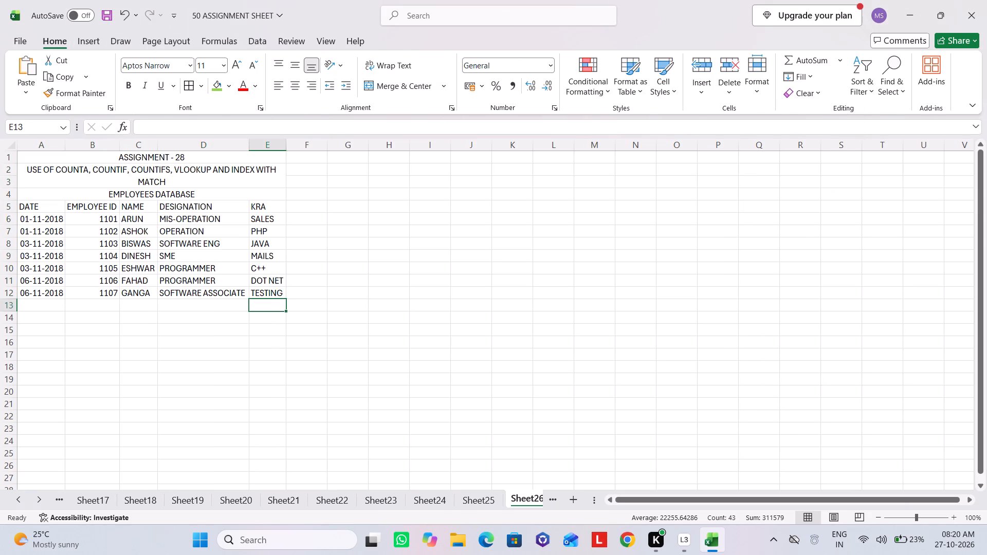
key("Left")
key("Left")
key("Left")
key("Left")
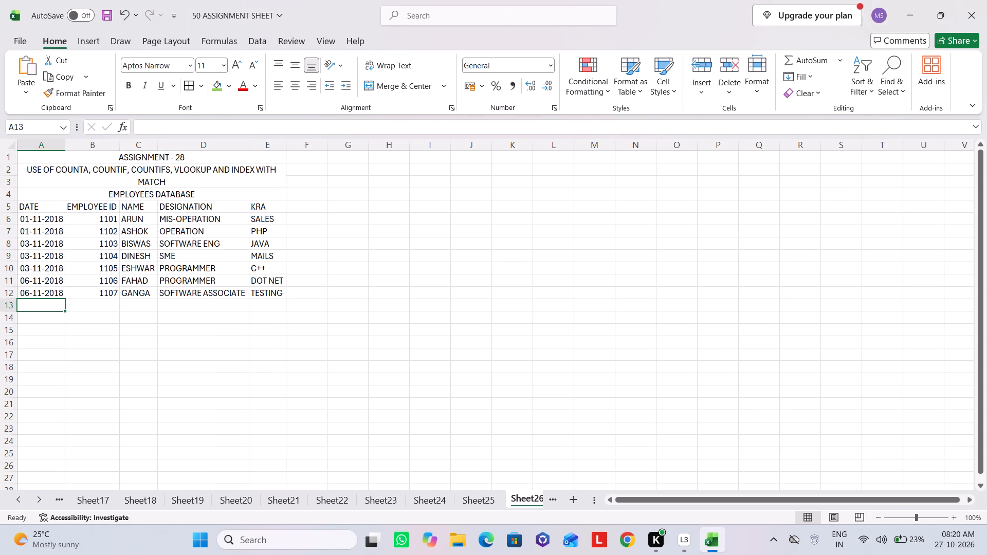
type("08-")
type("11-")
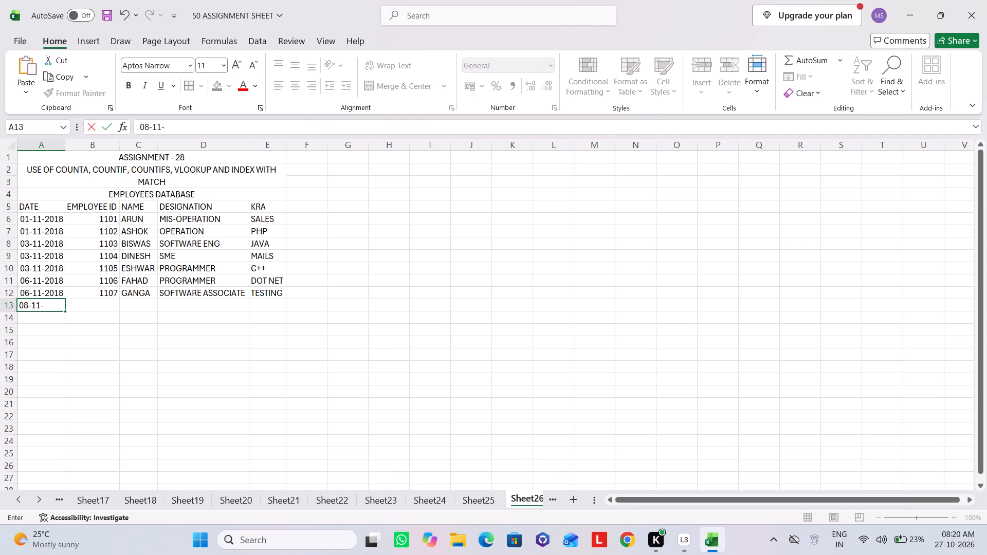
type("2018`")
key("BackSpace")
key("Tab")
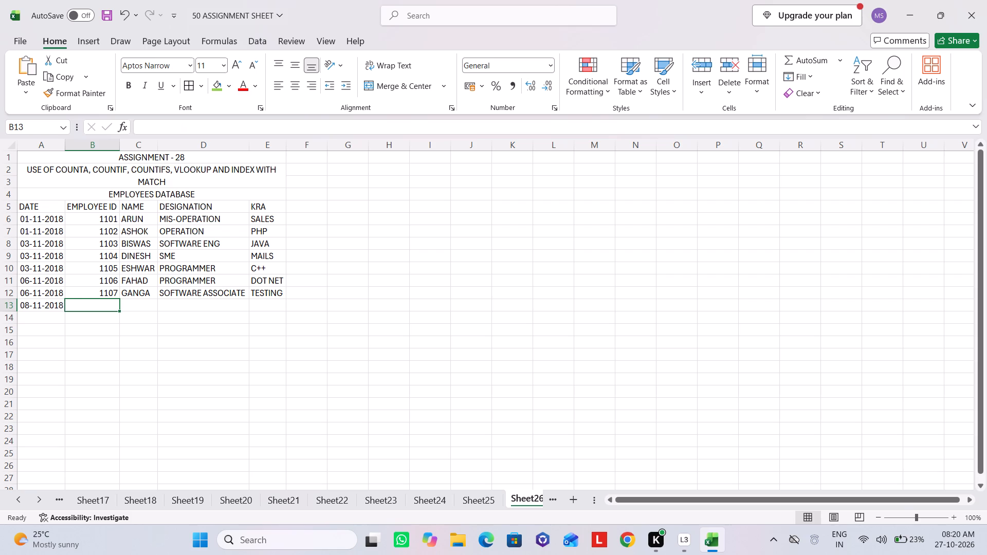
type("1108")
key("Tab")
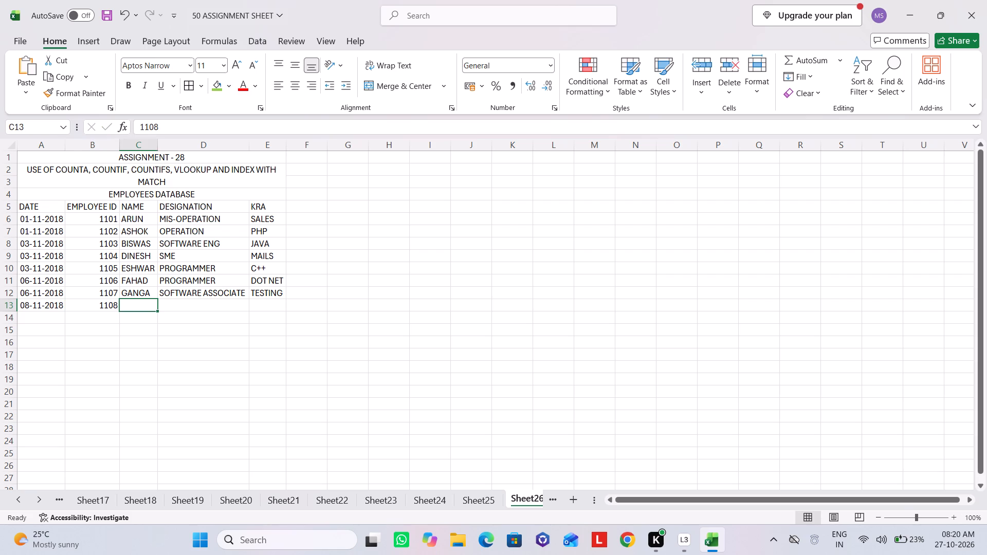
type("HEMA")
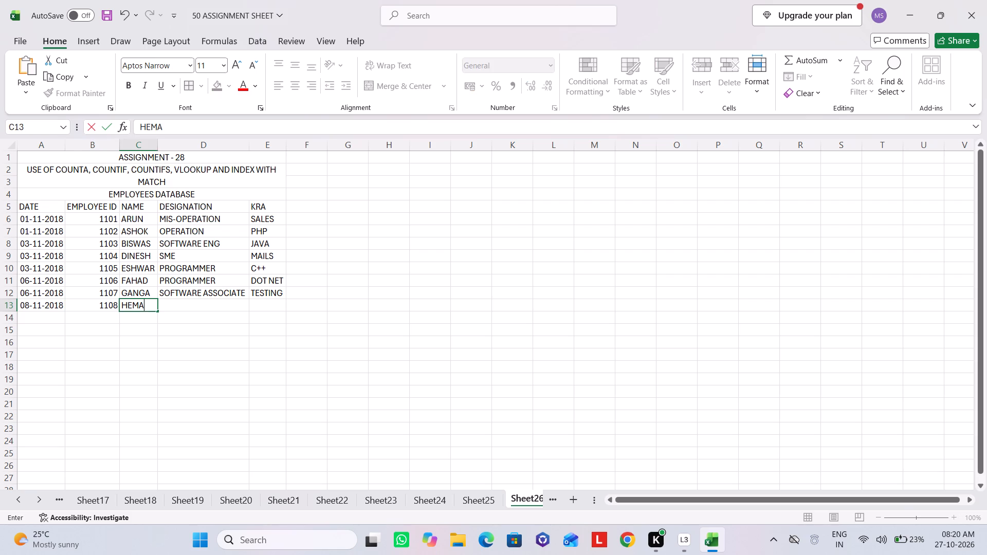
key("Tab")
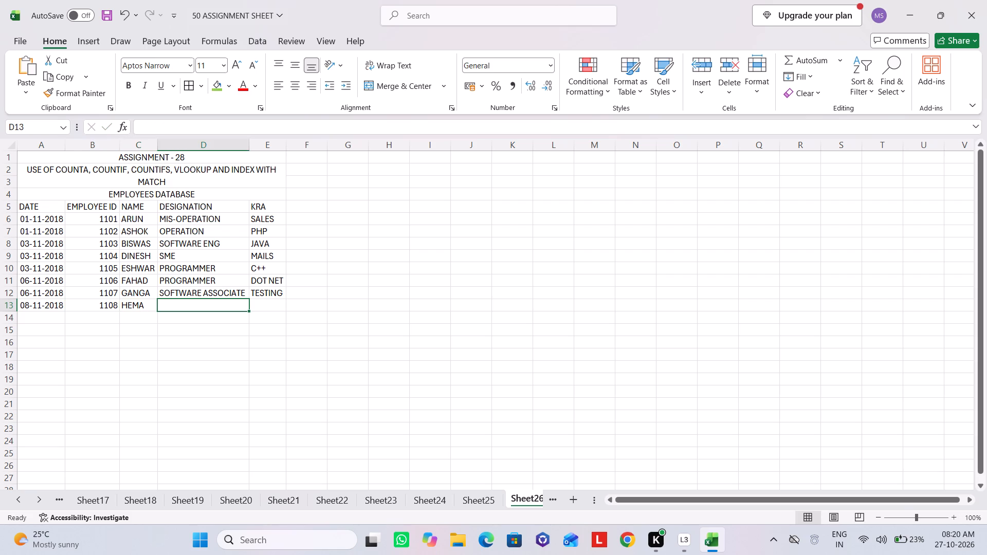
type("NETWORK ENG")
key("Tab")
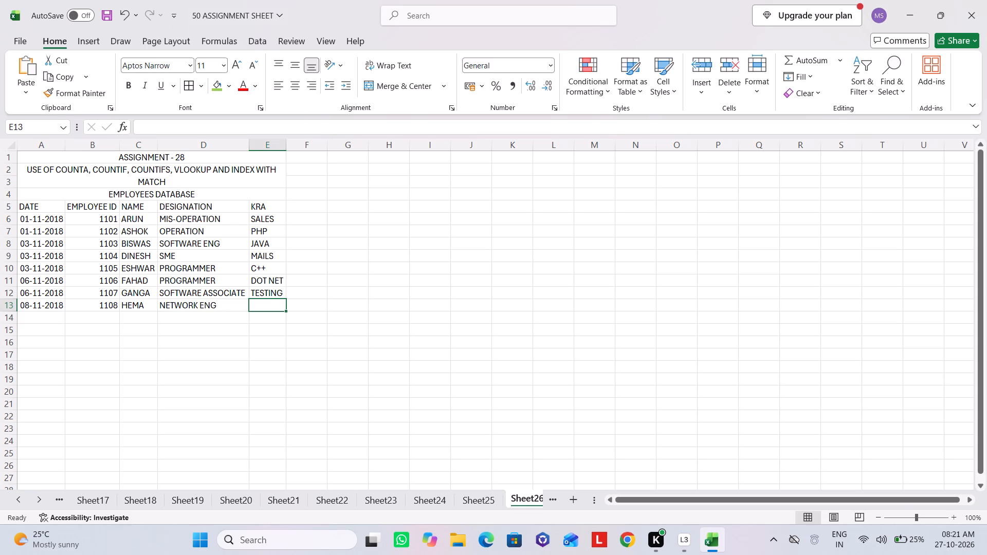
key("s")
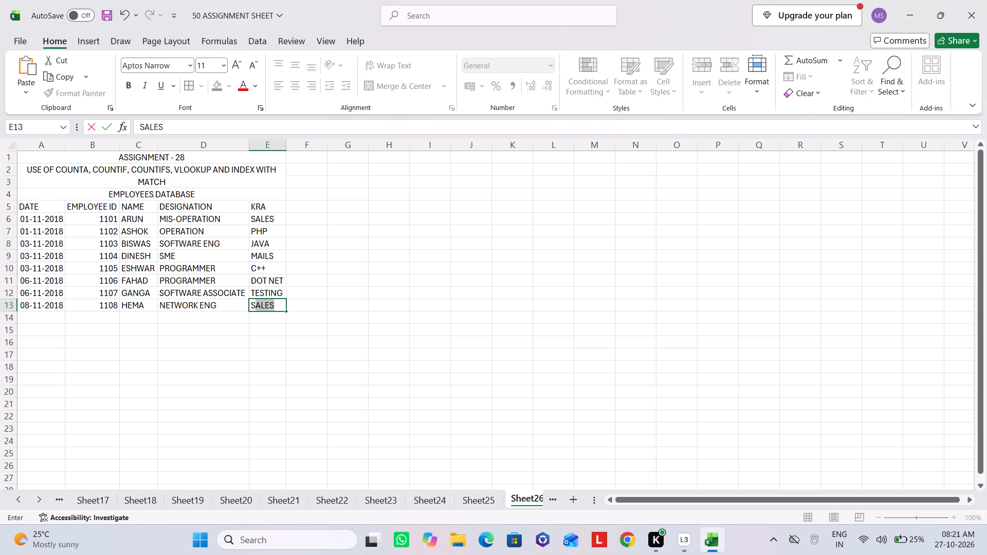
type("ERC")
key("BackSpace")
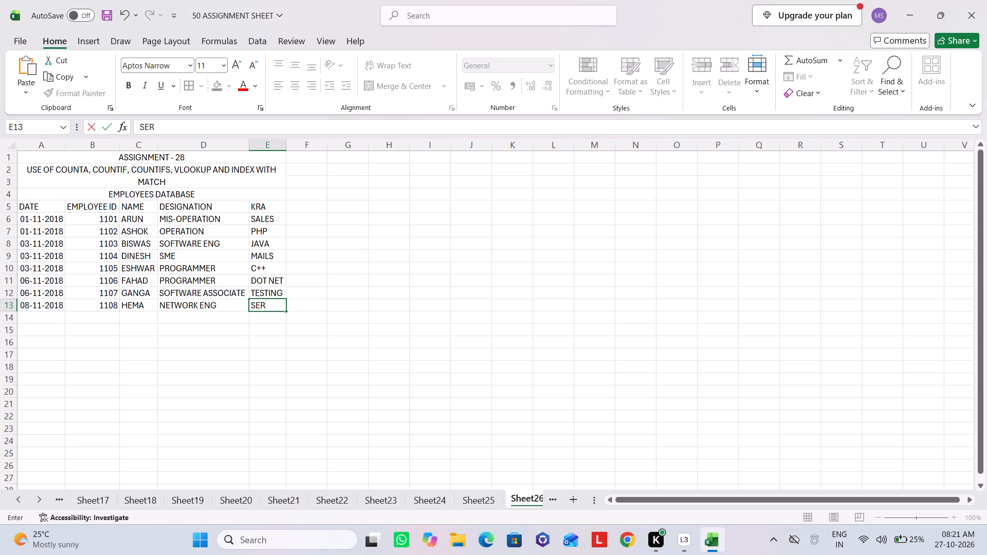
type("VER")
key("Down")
Enter the ninth employee record in row 14: 08-11-2018, 1109, FARZANA, SALES EXUETIVE and SALES.
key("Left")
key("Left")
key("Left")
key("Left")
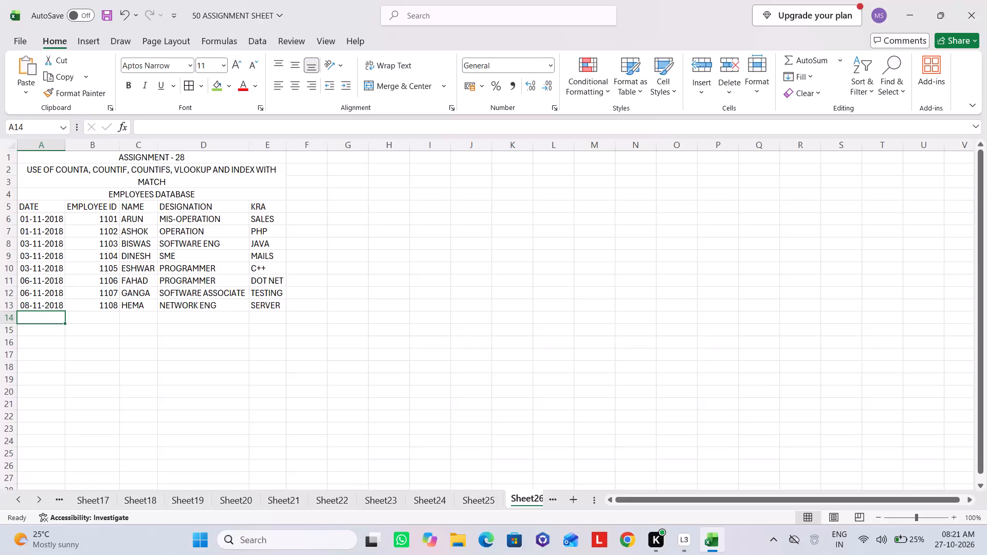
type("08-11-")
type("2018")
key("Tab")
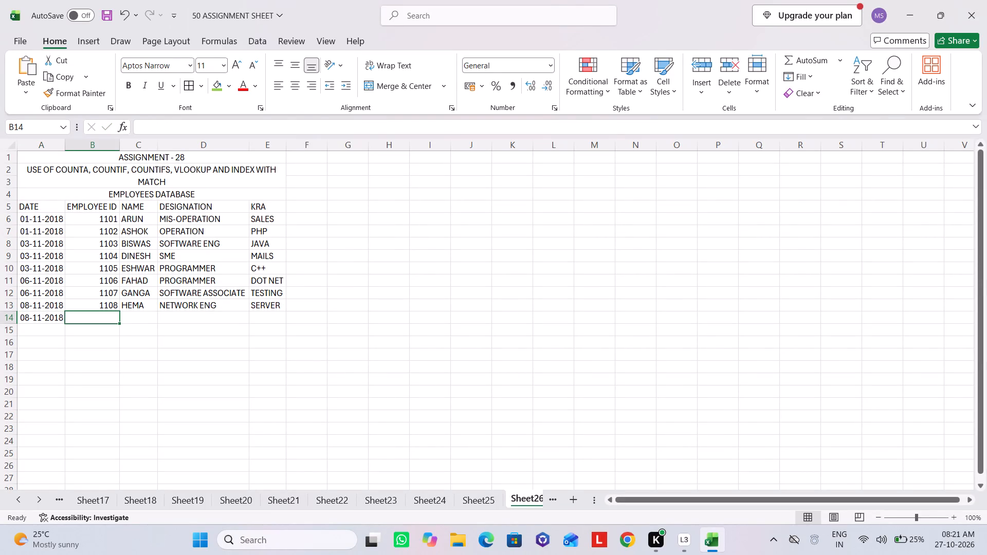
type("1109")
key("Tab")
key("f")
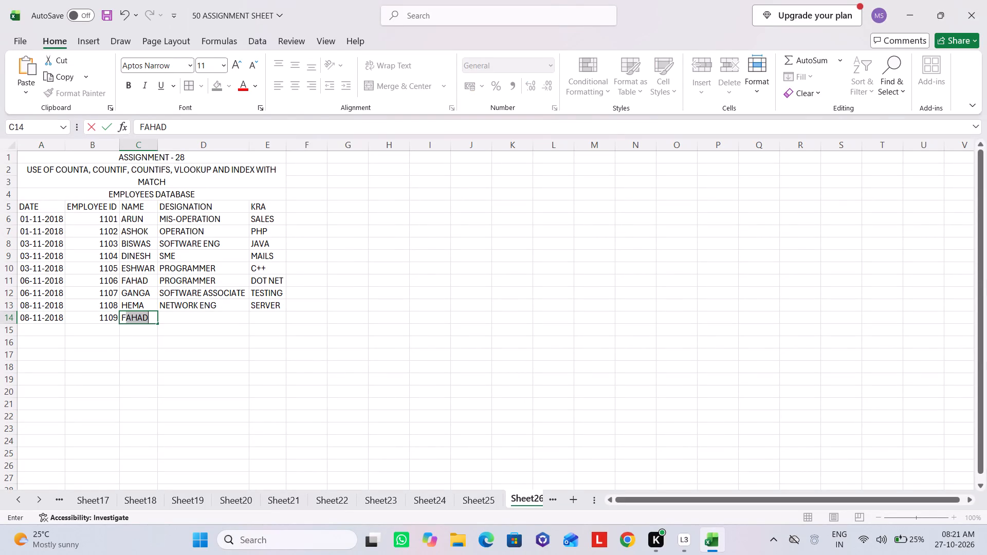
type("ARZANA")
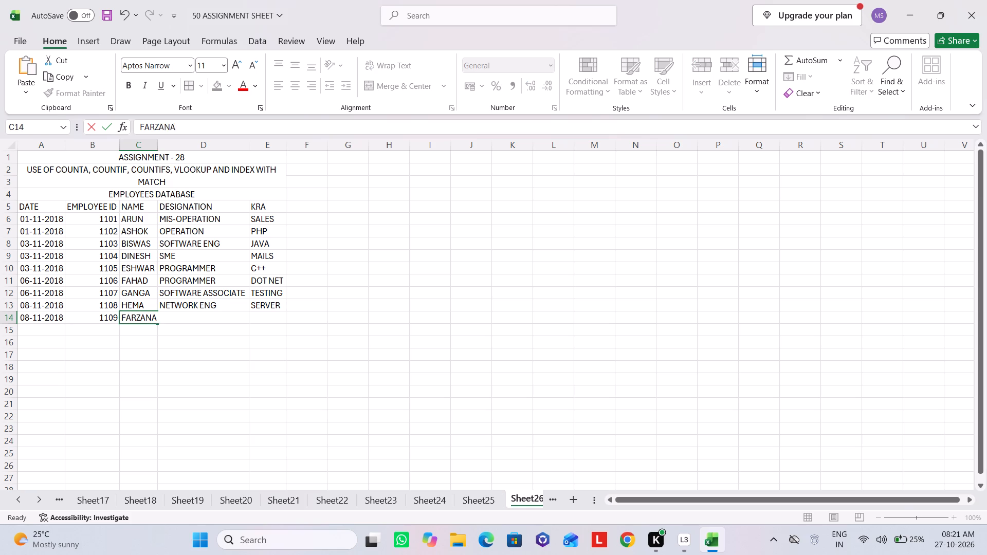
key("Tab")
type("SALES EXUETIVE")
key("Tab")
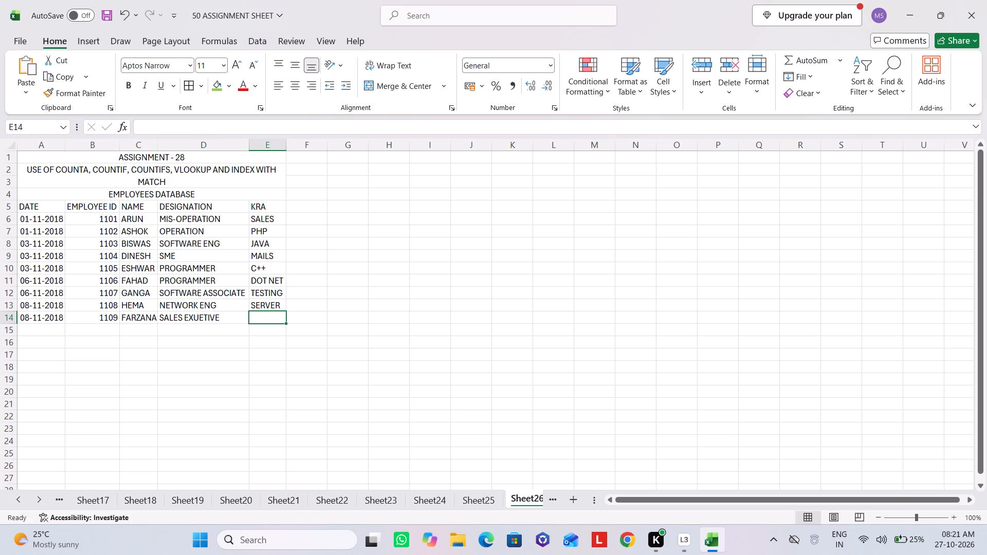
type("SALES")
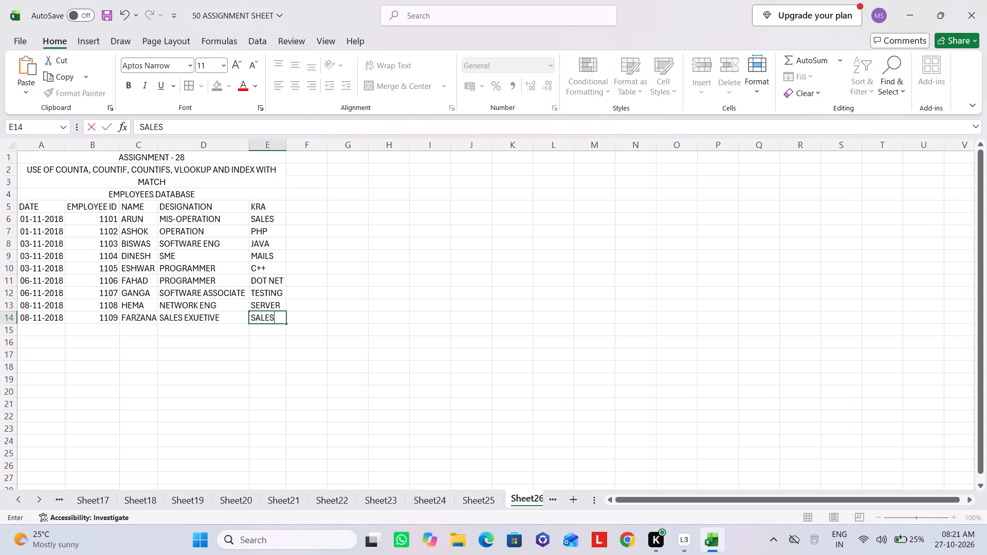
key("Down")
Enter the tenth employee record in row 15: 08-11-2018, 1110, AYESH, SALES EXUETIVE and SALES.
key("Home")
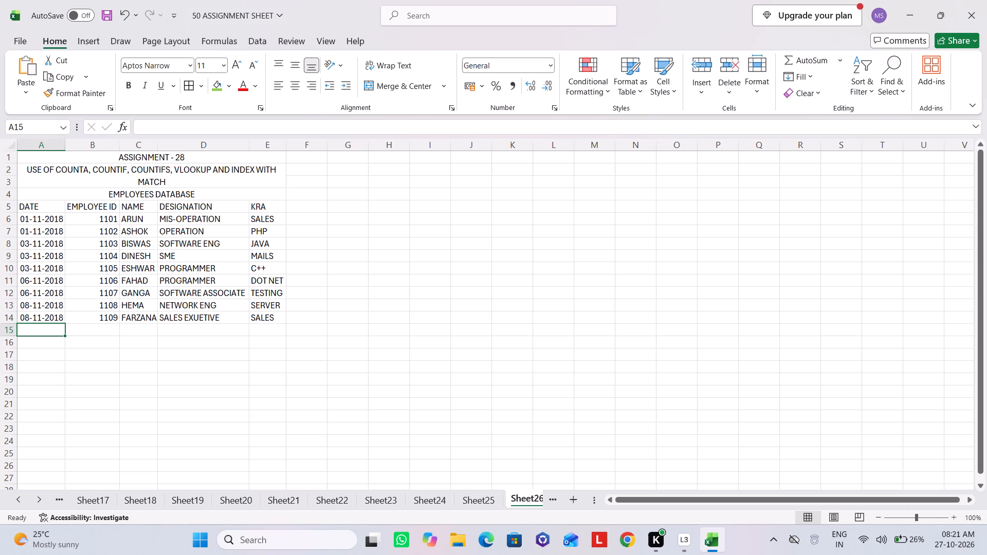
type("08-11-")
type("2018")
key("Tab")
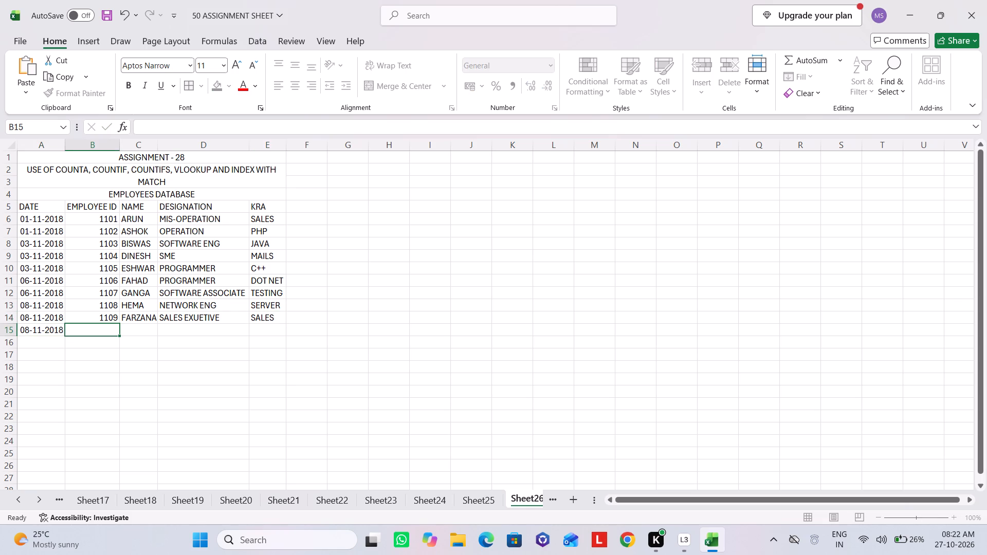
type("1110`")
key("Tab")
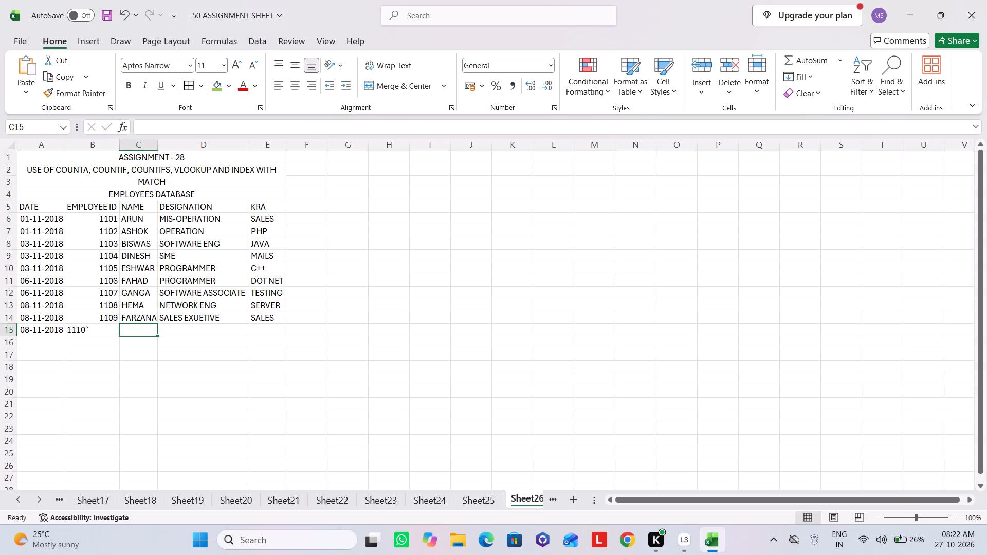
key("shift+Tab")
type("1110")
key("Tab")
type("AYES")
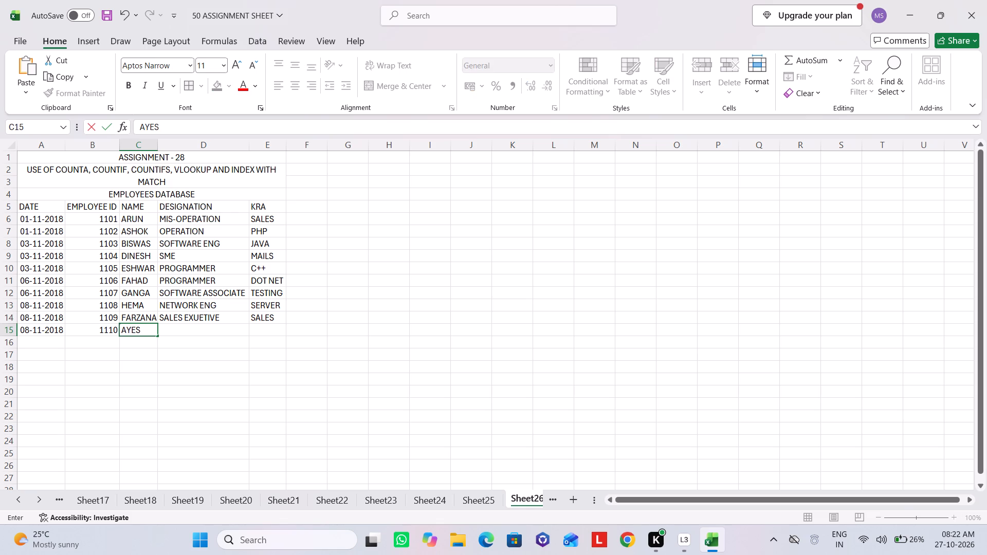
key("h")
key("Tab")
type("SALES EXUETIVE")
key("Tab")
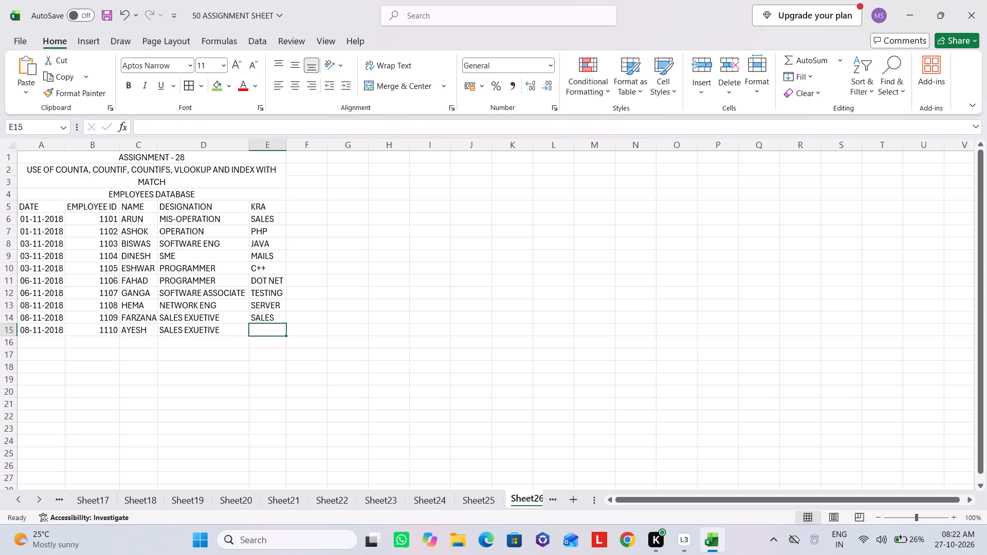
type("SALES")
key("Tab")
Enter the date 09-11-2018 in A16 to begin the eleventh employee record.
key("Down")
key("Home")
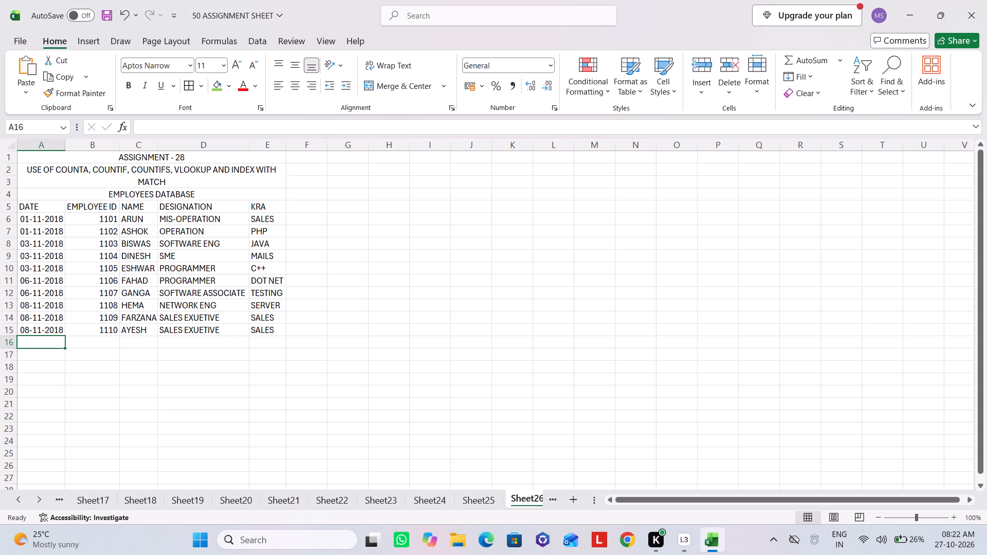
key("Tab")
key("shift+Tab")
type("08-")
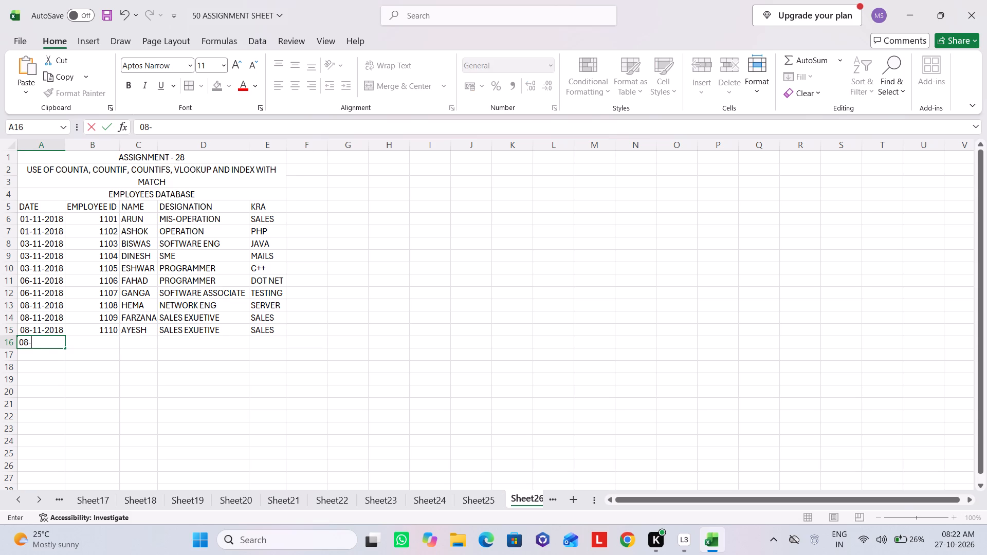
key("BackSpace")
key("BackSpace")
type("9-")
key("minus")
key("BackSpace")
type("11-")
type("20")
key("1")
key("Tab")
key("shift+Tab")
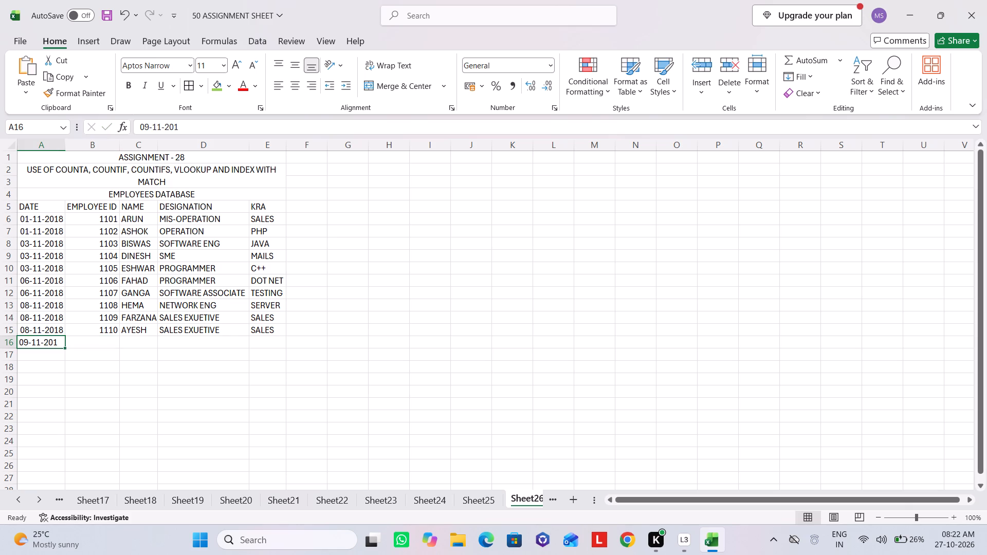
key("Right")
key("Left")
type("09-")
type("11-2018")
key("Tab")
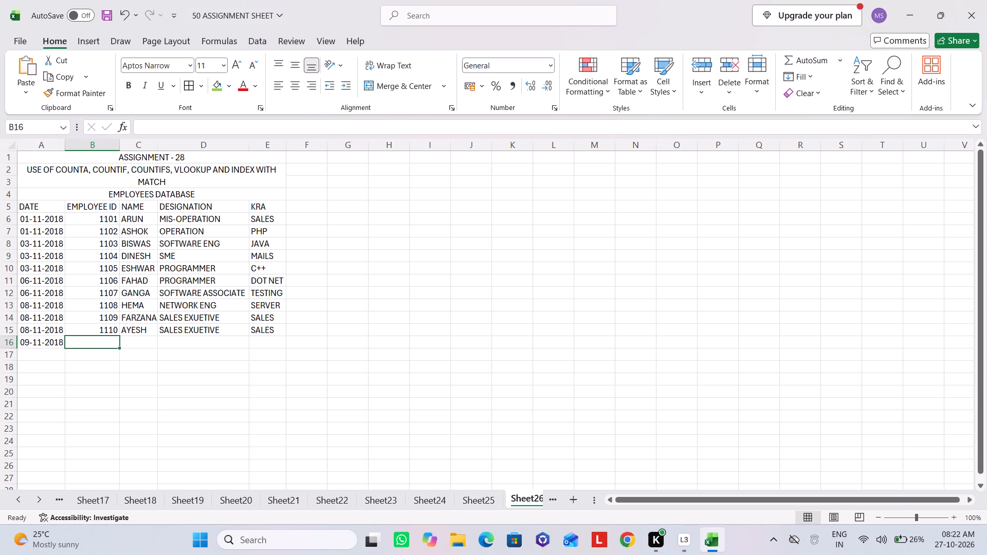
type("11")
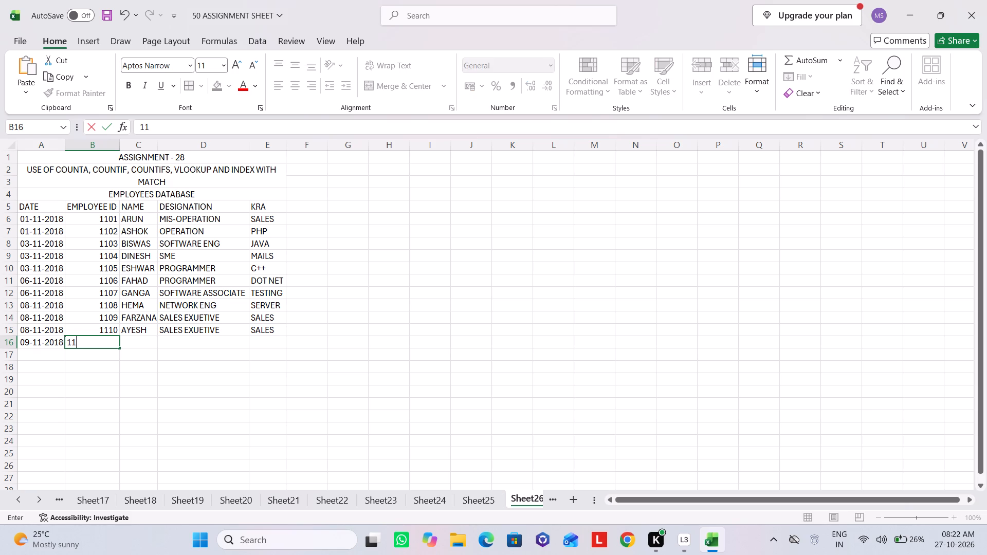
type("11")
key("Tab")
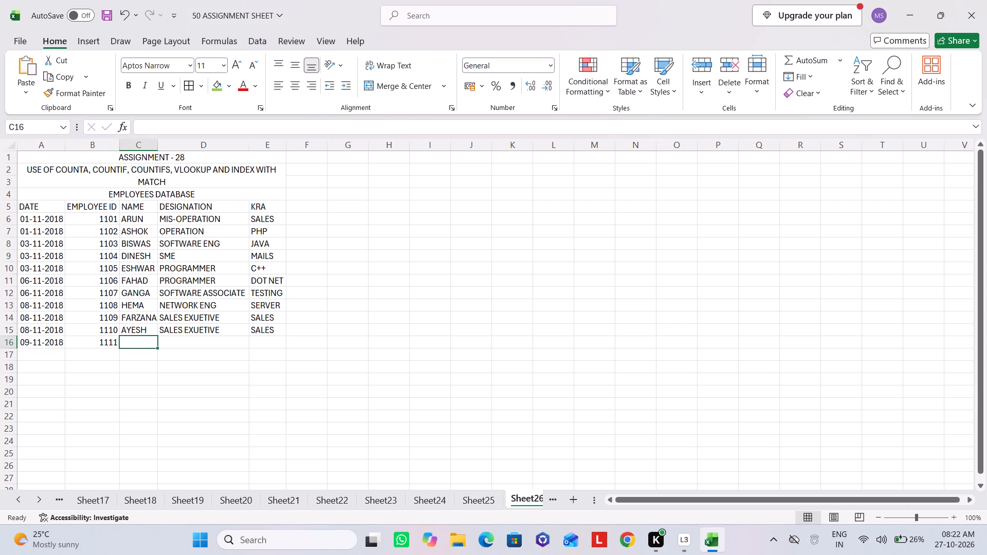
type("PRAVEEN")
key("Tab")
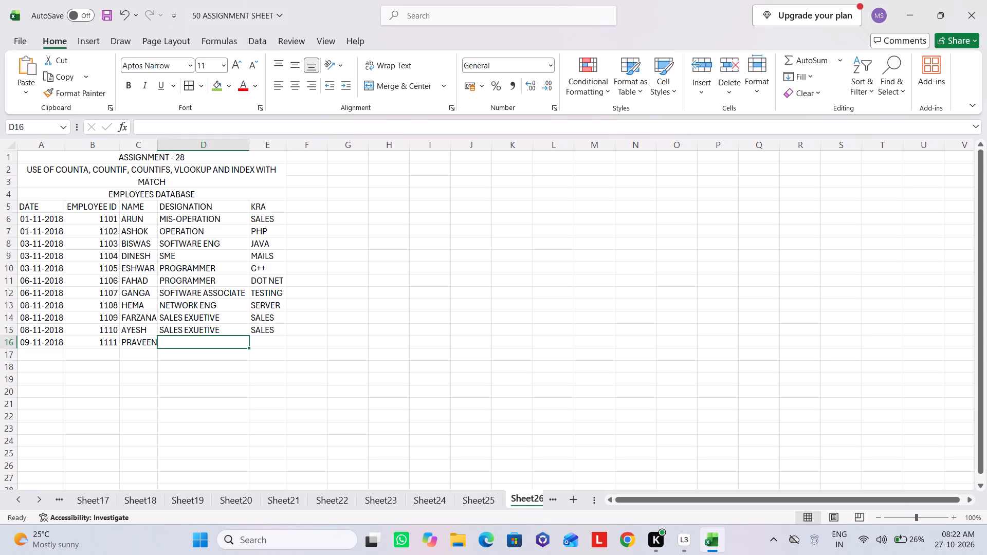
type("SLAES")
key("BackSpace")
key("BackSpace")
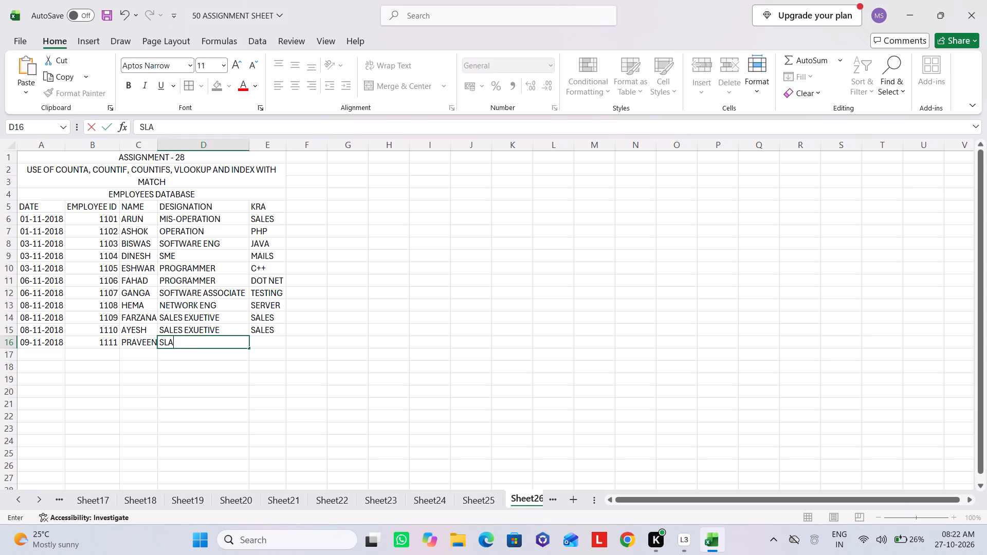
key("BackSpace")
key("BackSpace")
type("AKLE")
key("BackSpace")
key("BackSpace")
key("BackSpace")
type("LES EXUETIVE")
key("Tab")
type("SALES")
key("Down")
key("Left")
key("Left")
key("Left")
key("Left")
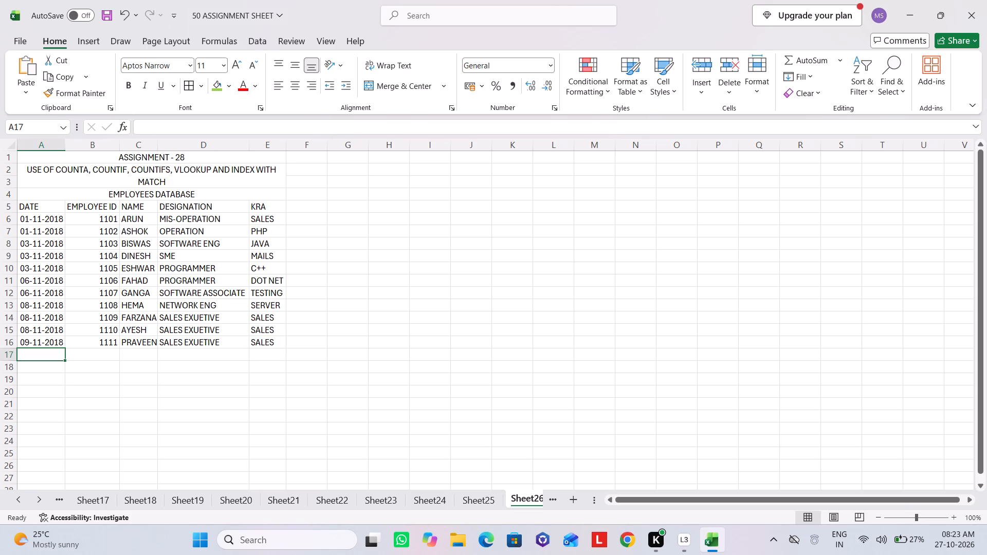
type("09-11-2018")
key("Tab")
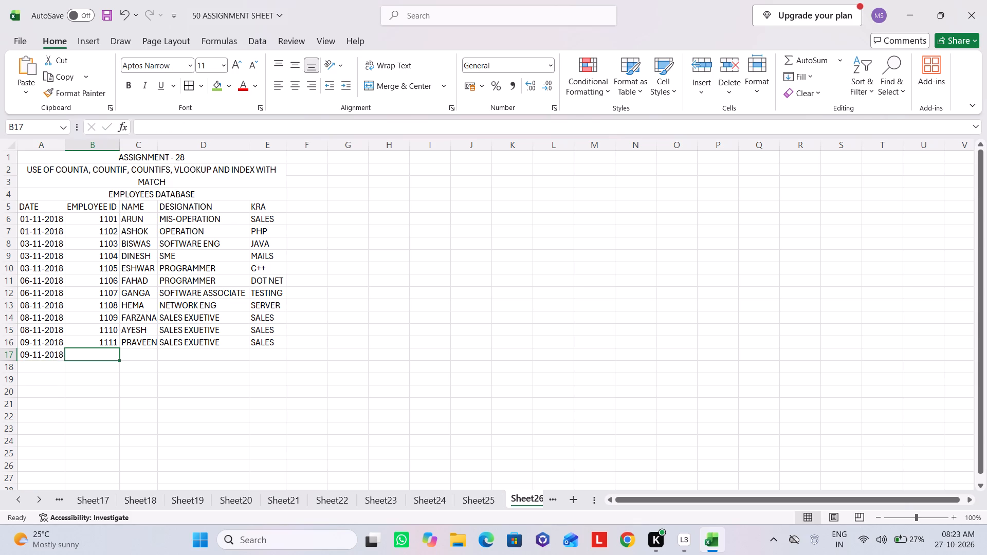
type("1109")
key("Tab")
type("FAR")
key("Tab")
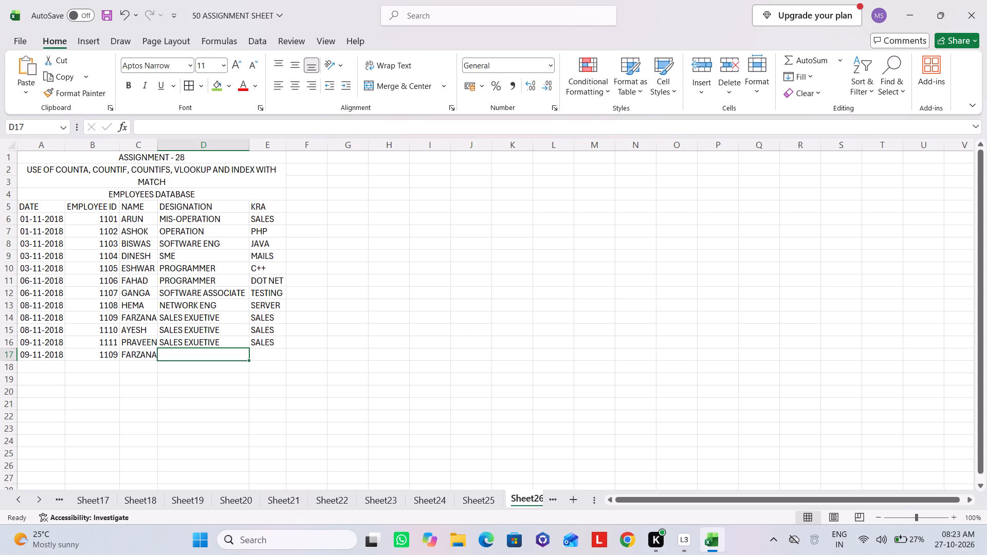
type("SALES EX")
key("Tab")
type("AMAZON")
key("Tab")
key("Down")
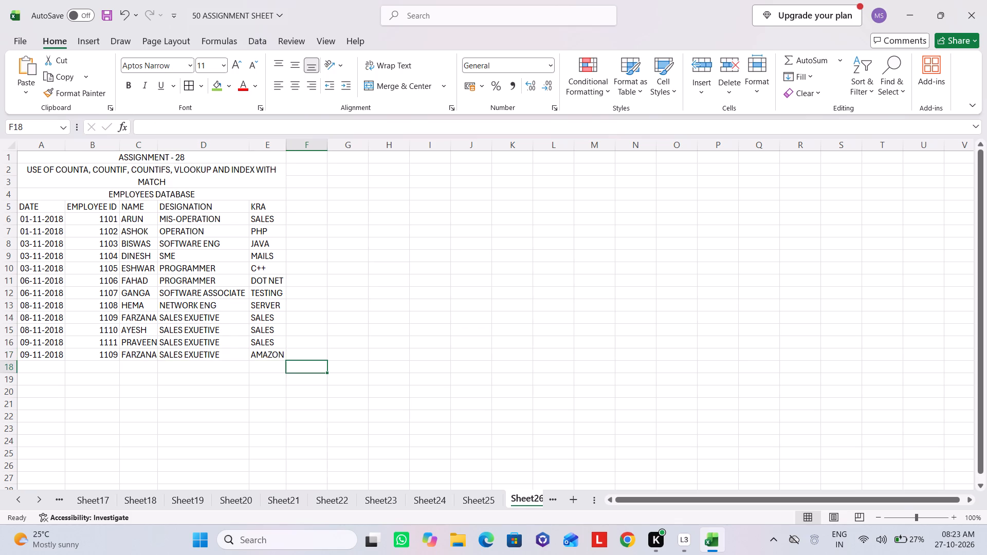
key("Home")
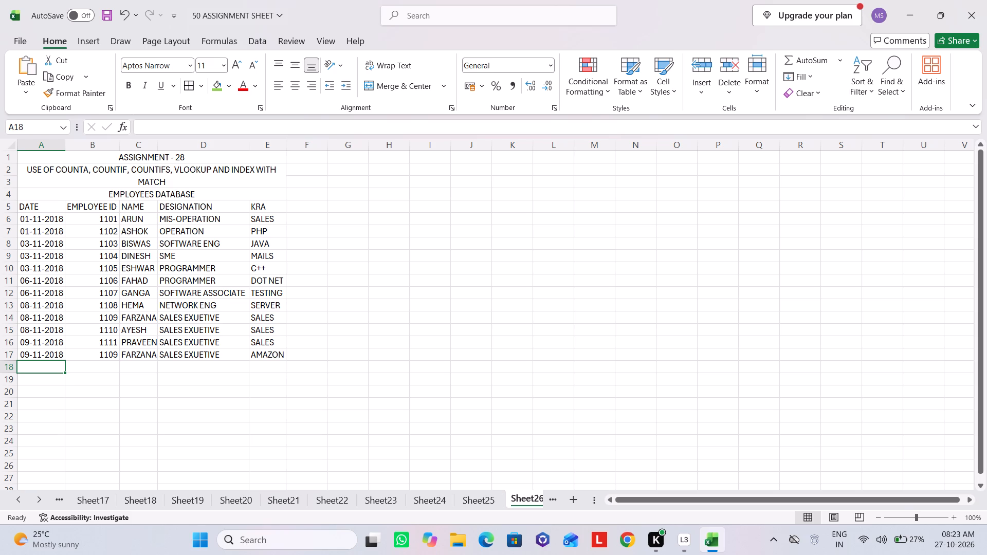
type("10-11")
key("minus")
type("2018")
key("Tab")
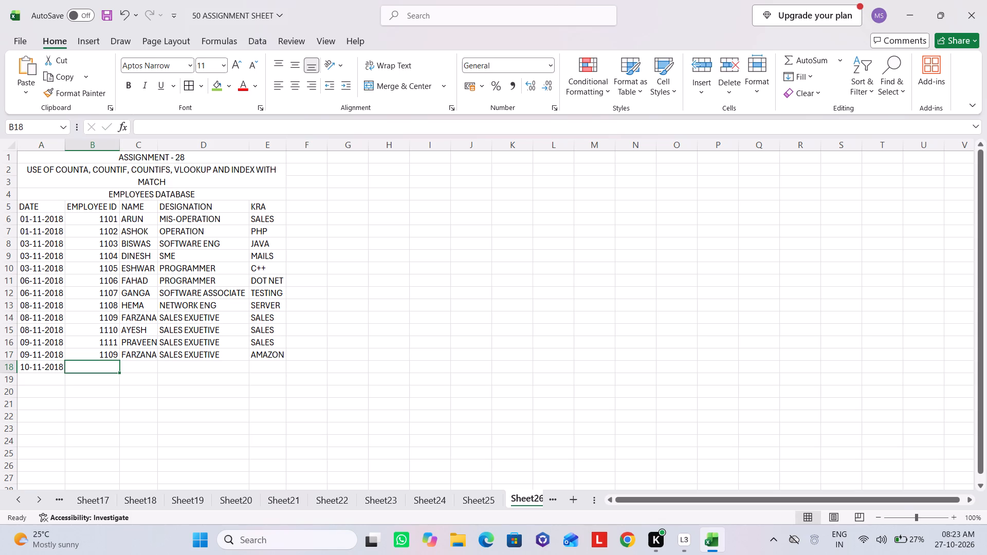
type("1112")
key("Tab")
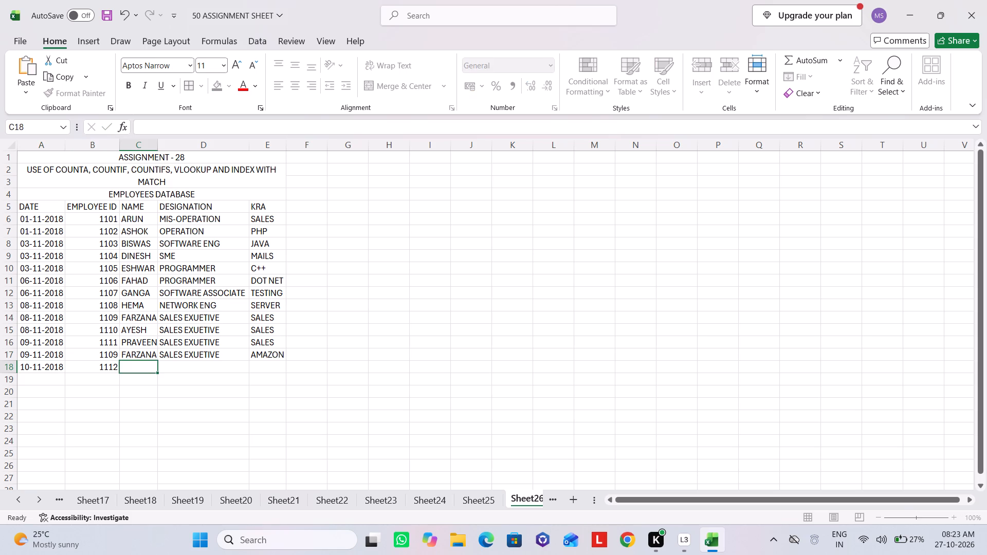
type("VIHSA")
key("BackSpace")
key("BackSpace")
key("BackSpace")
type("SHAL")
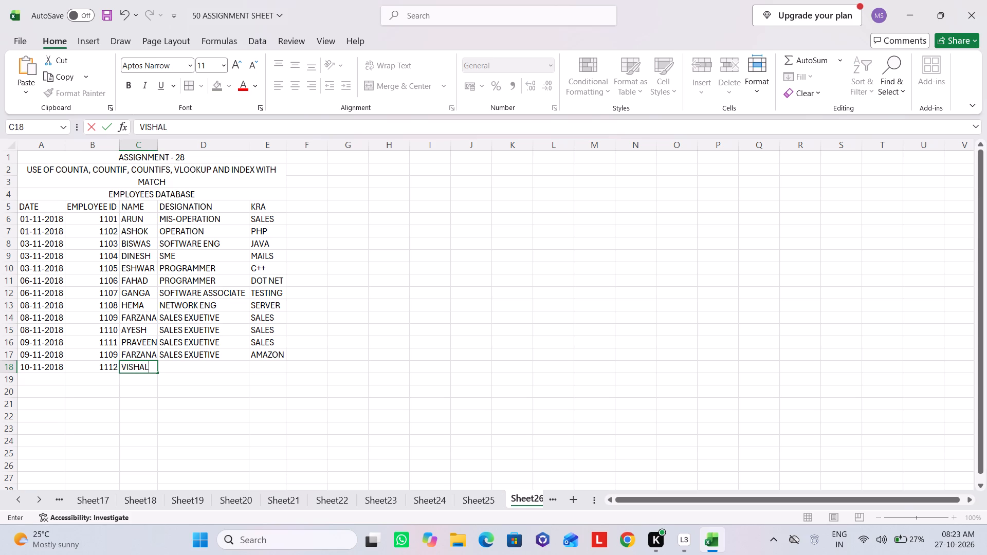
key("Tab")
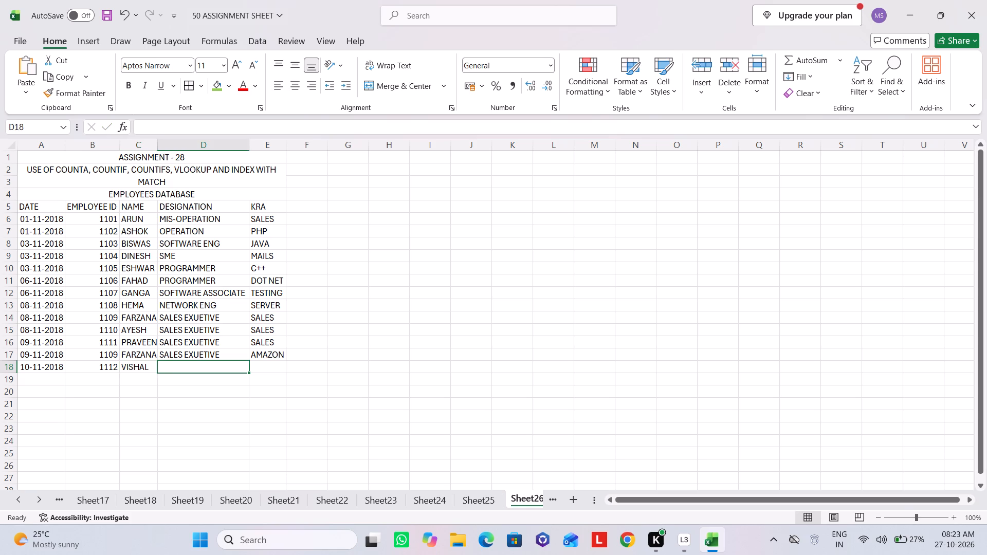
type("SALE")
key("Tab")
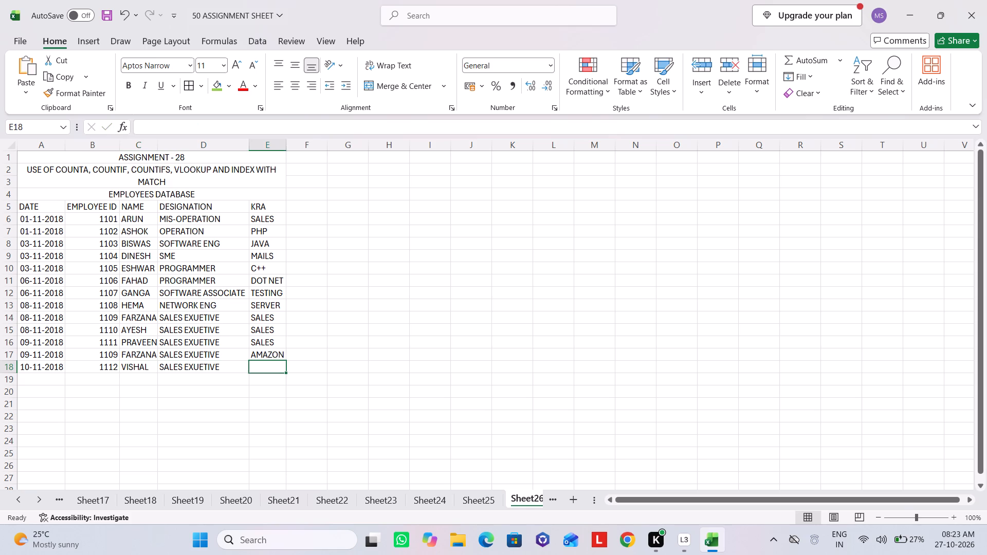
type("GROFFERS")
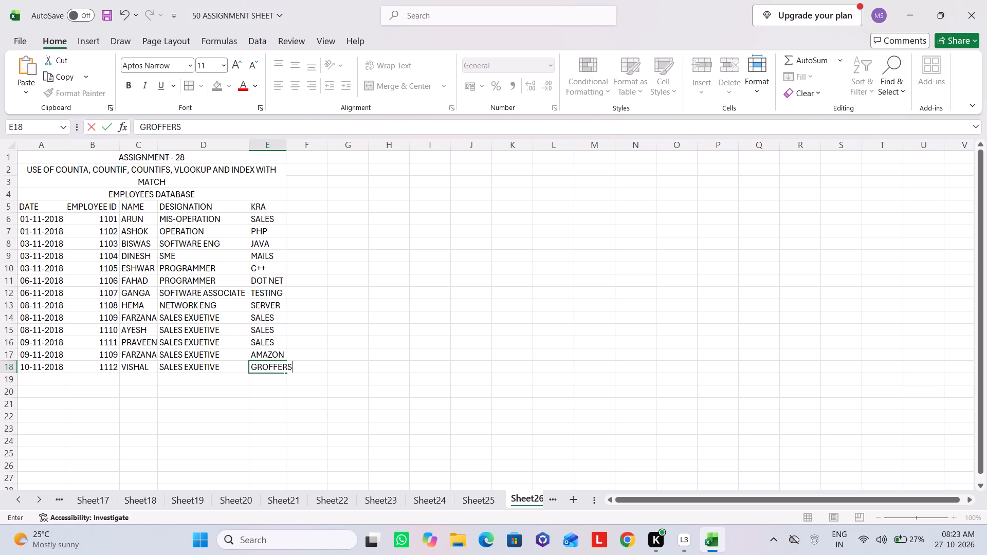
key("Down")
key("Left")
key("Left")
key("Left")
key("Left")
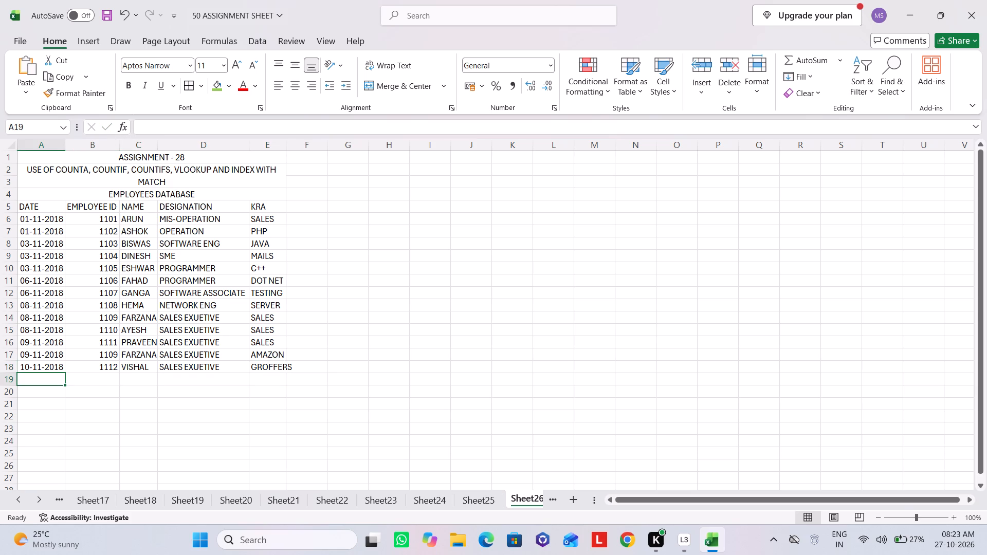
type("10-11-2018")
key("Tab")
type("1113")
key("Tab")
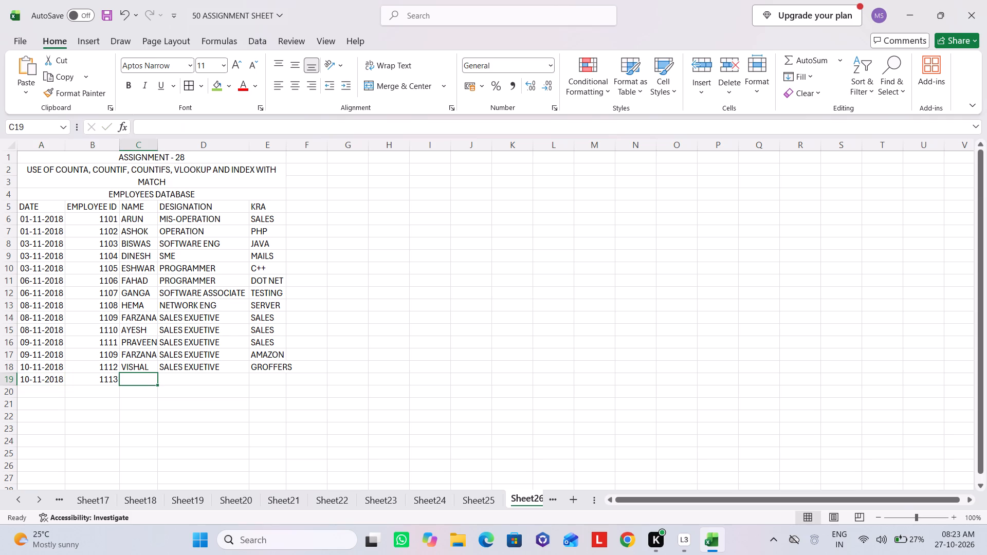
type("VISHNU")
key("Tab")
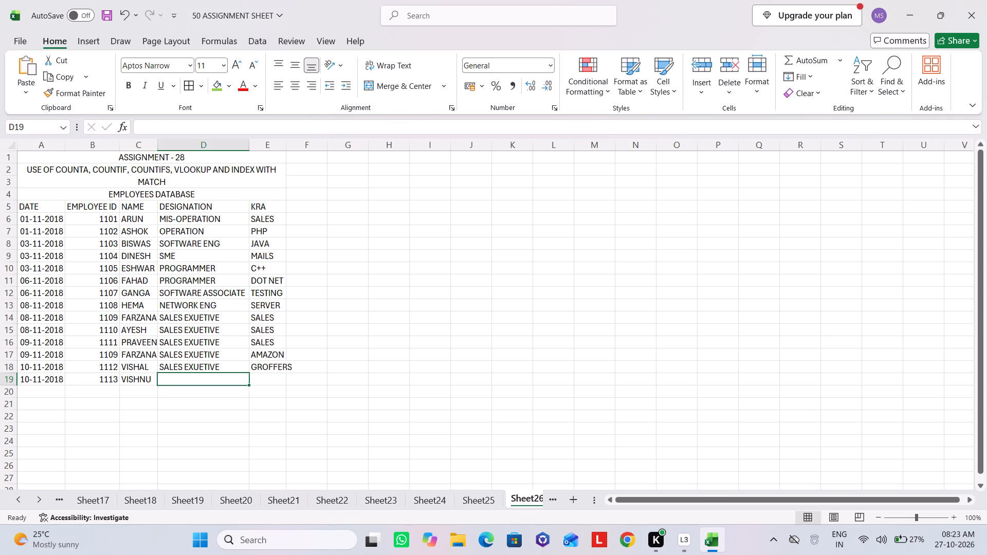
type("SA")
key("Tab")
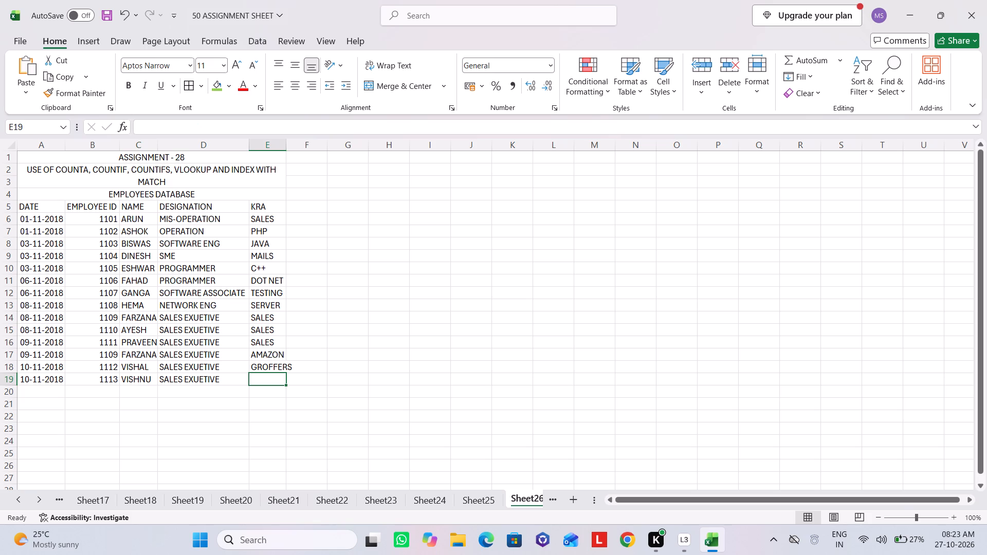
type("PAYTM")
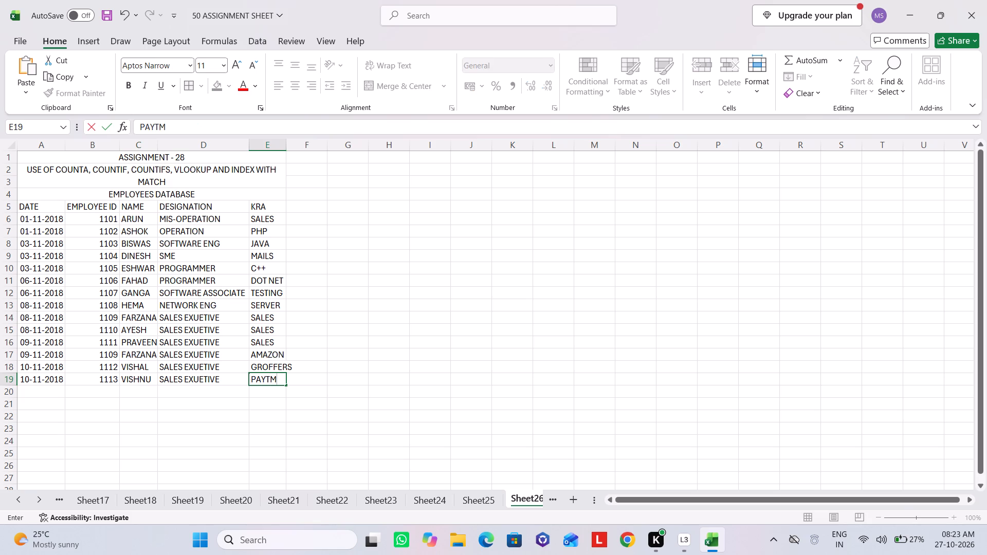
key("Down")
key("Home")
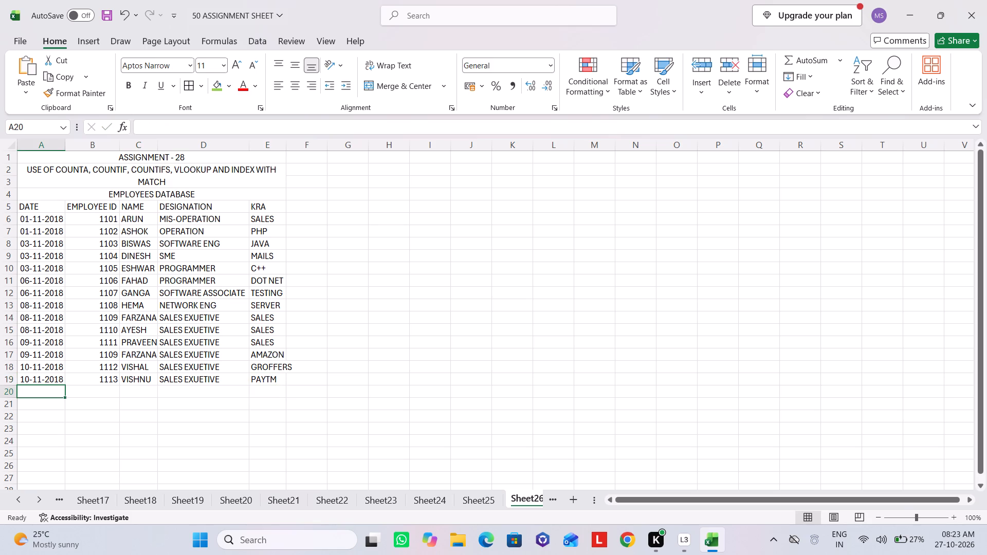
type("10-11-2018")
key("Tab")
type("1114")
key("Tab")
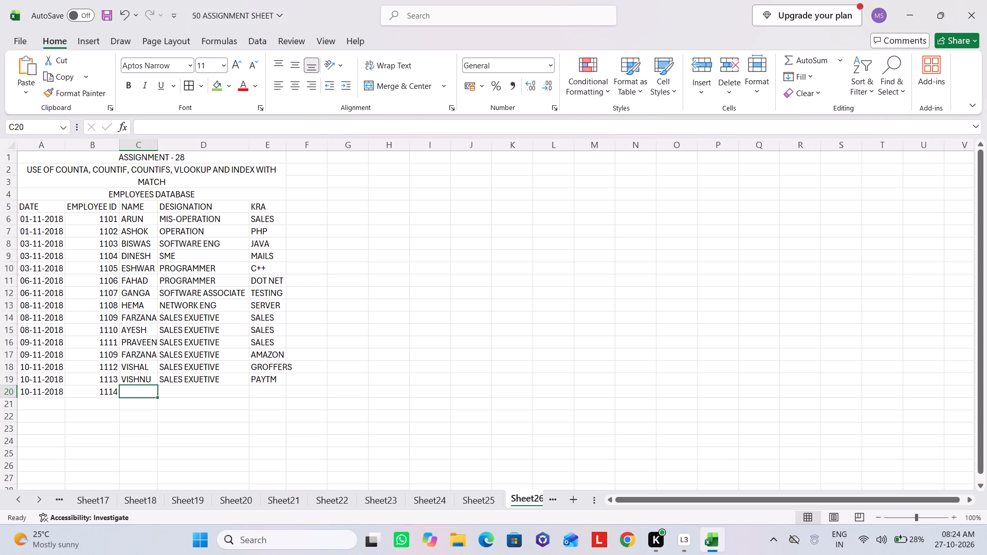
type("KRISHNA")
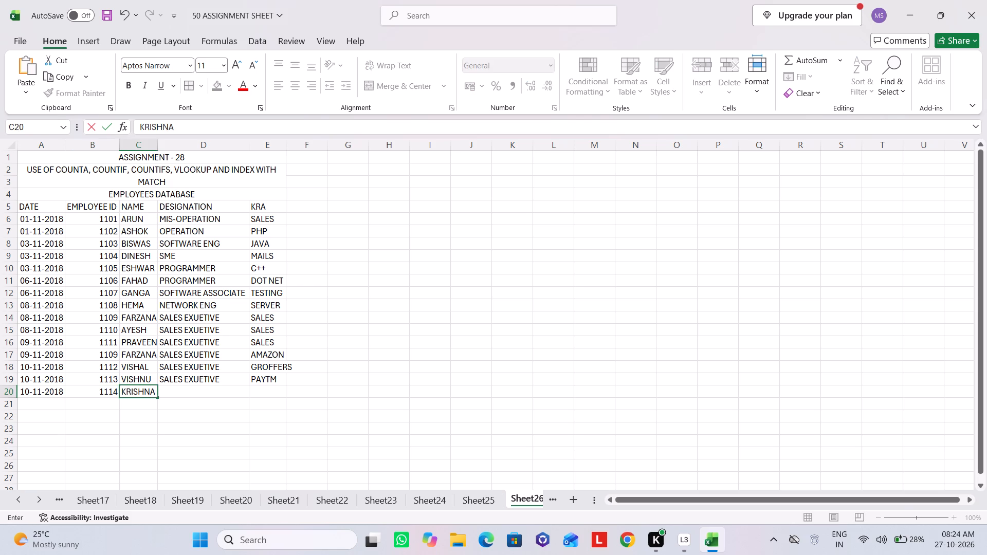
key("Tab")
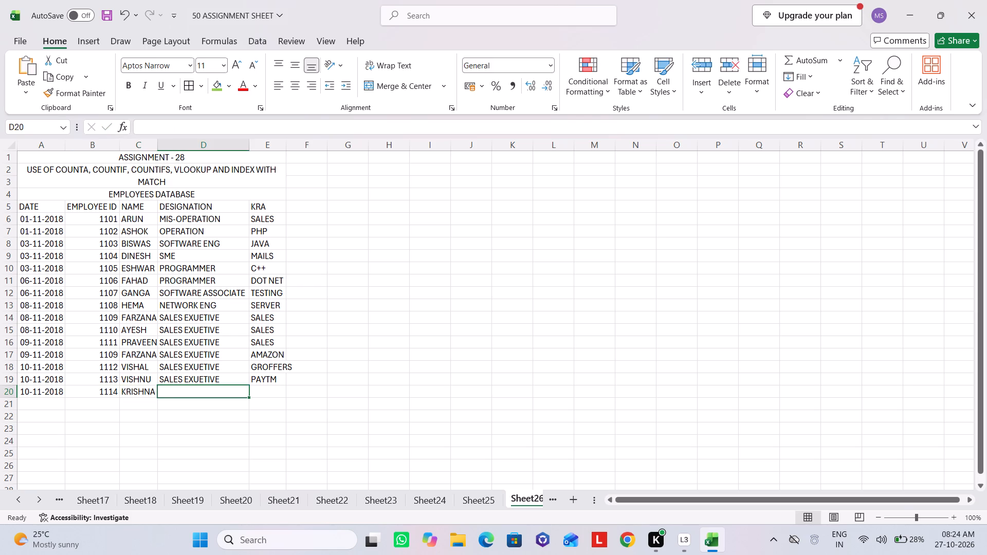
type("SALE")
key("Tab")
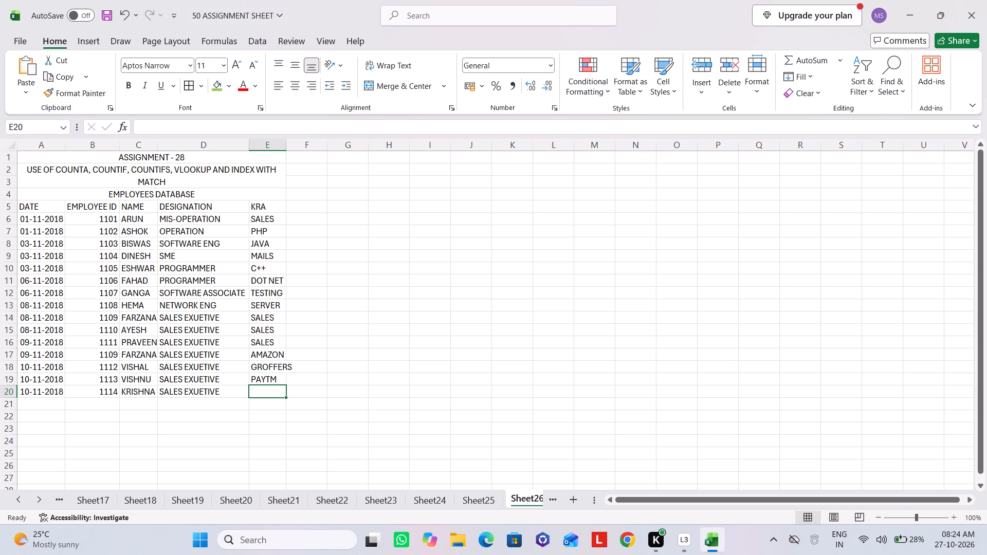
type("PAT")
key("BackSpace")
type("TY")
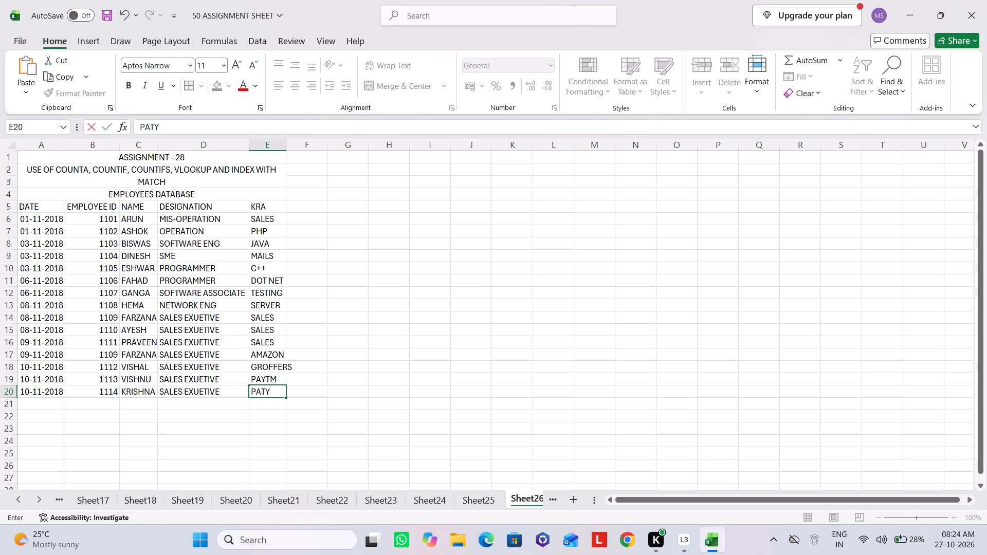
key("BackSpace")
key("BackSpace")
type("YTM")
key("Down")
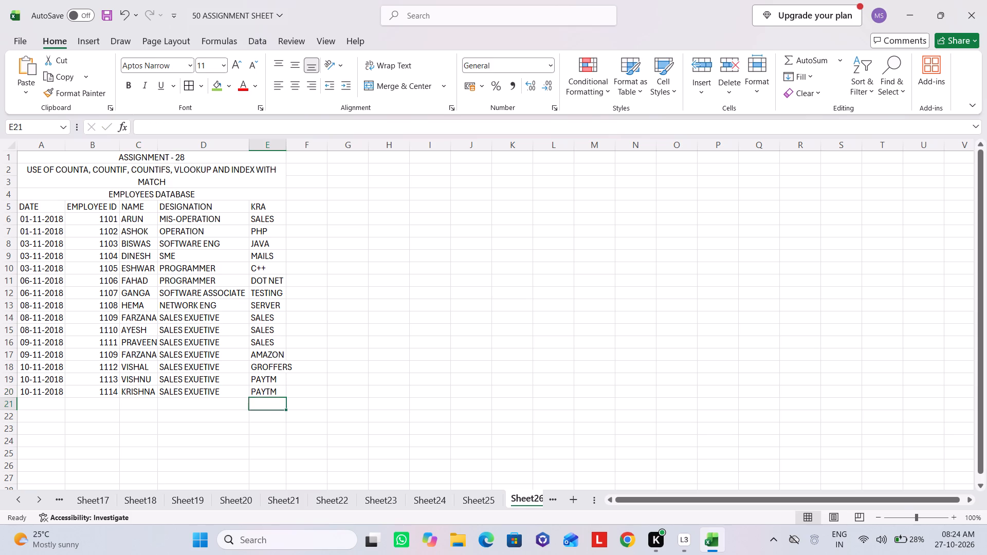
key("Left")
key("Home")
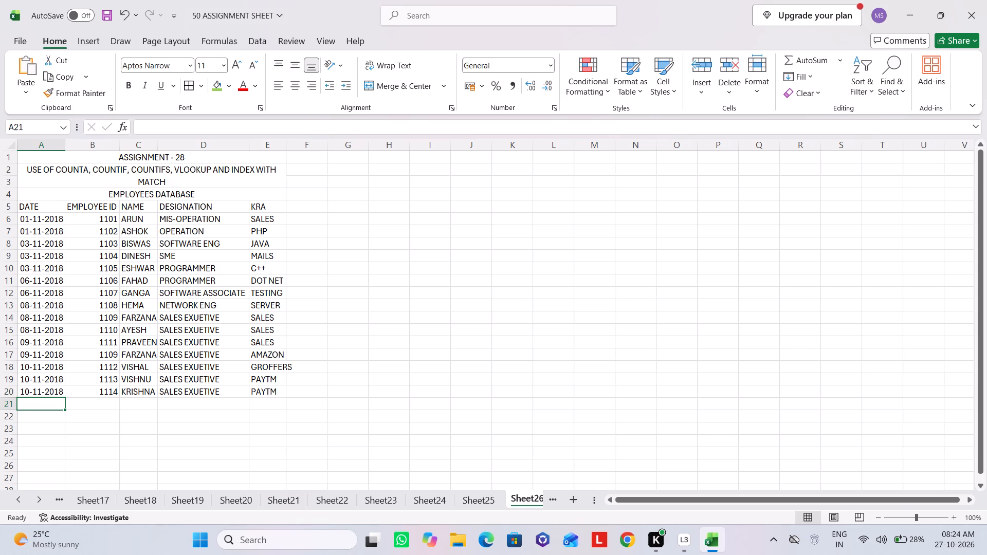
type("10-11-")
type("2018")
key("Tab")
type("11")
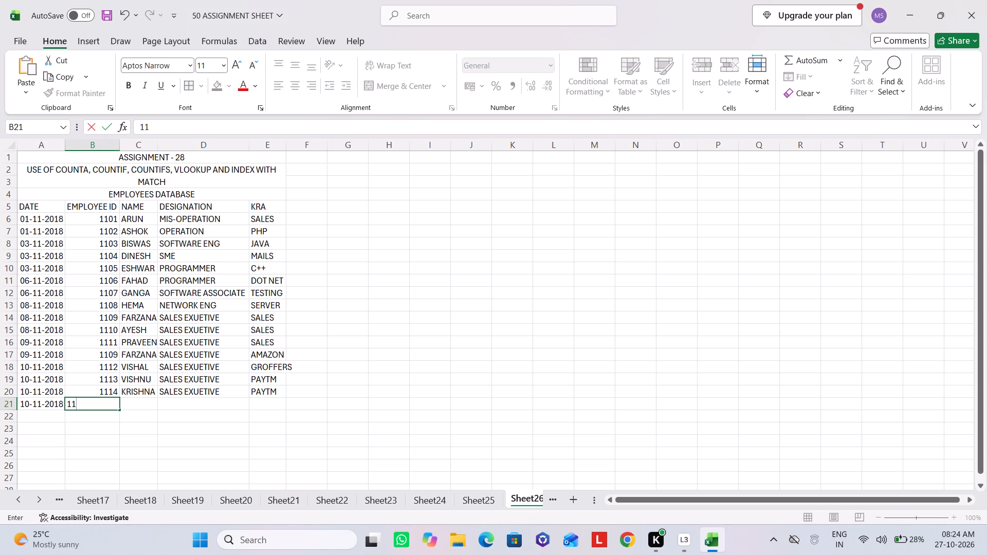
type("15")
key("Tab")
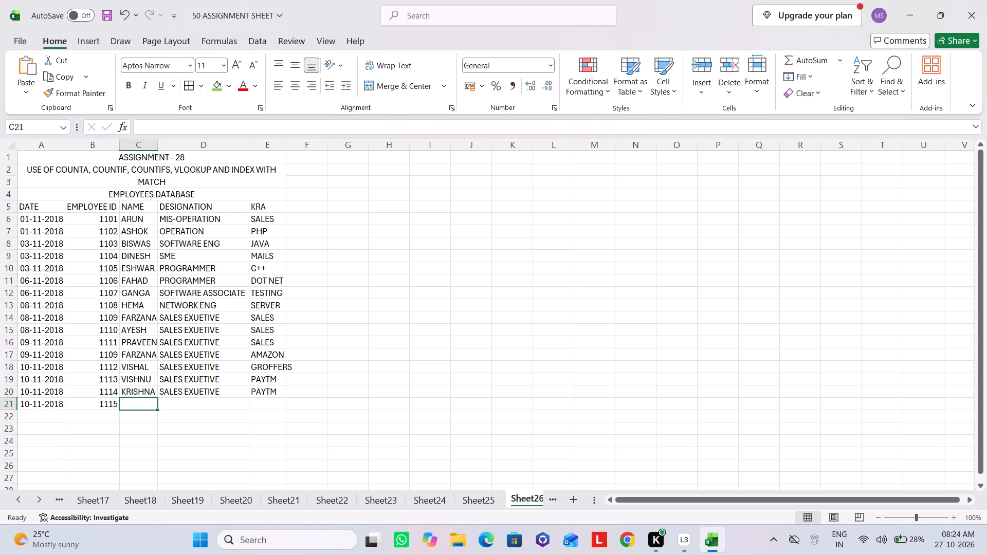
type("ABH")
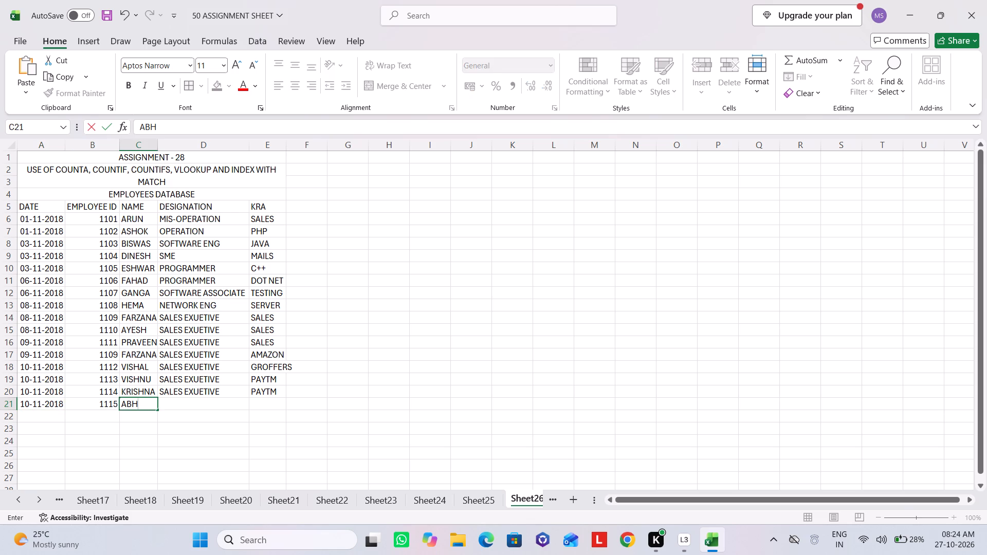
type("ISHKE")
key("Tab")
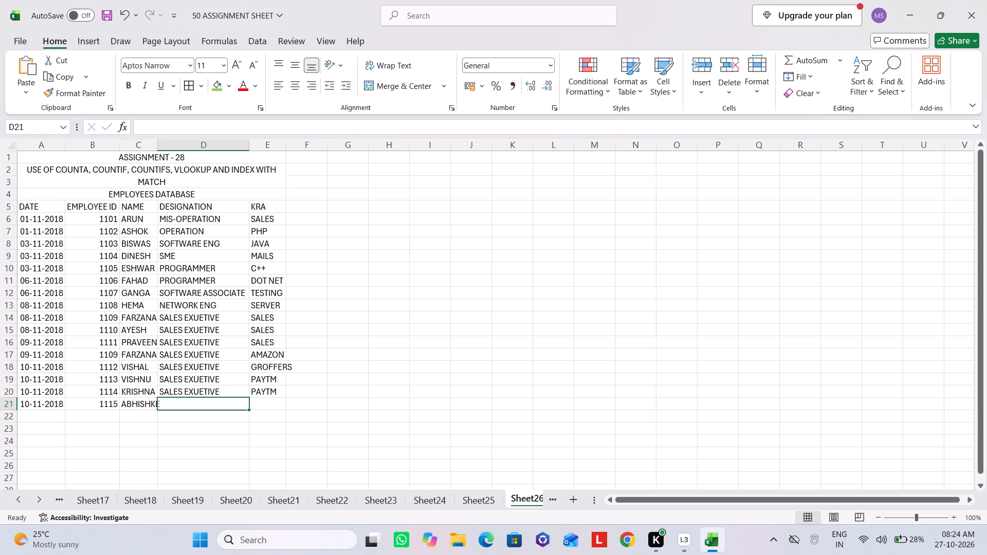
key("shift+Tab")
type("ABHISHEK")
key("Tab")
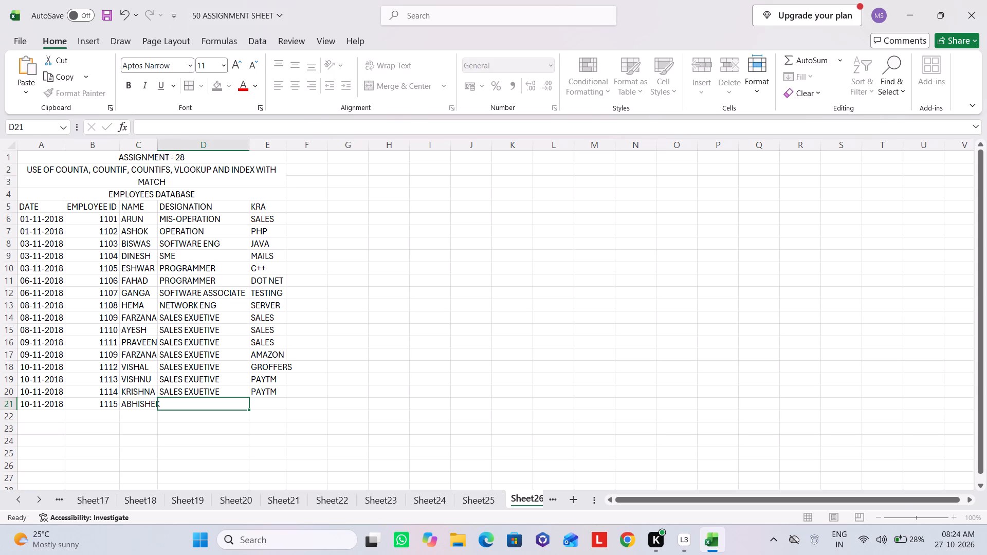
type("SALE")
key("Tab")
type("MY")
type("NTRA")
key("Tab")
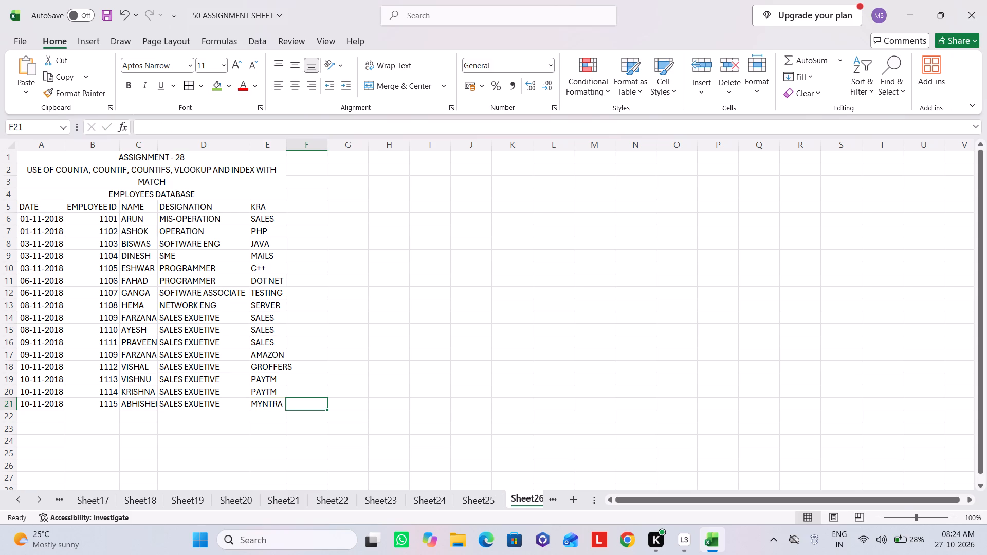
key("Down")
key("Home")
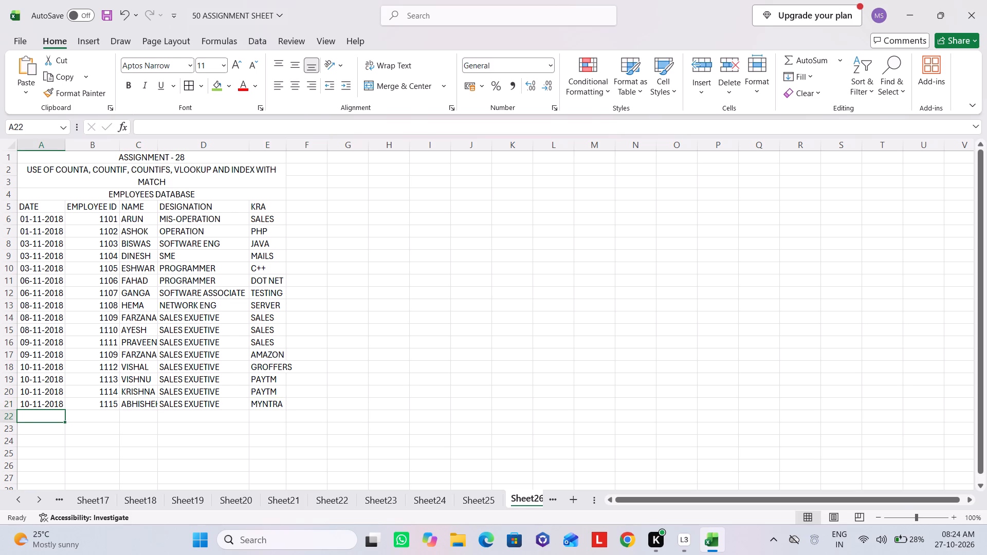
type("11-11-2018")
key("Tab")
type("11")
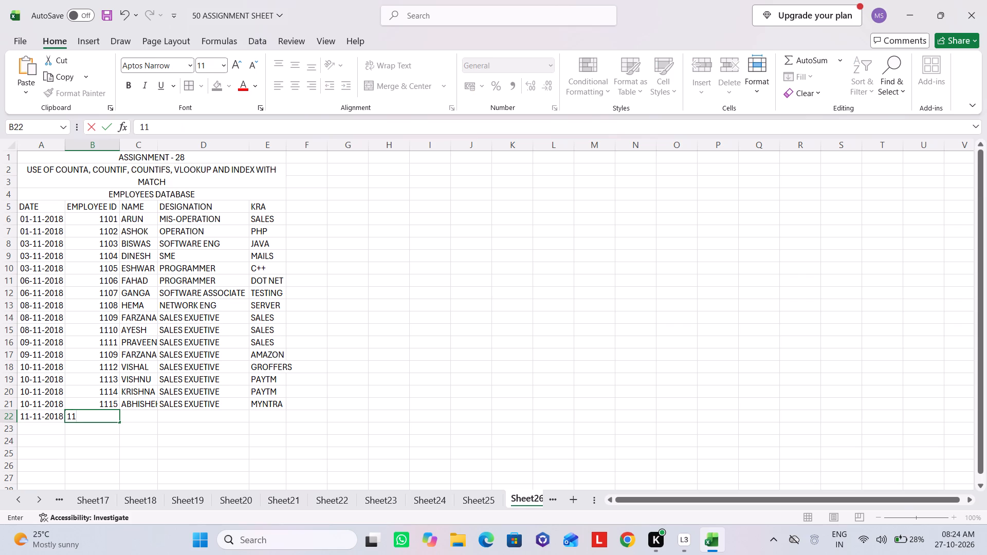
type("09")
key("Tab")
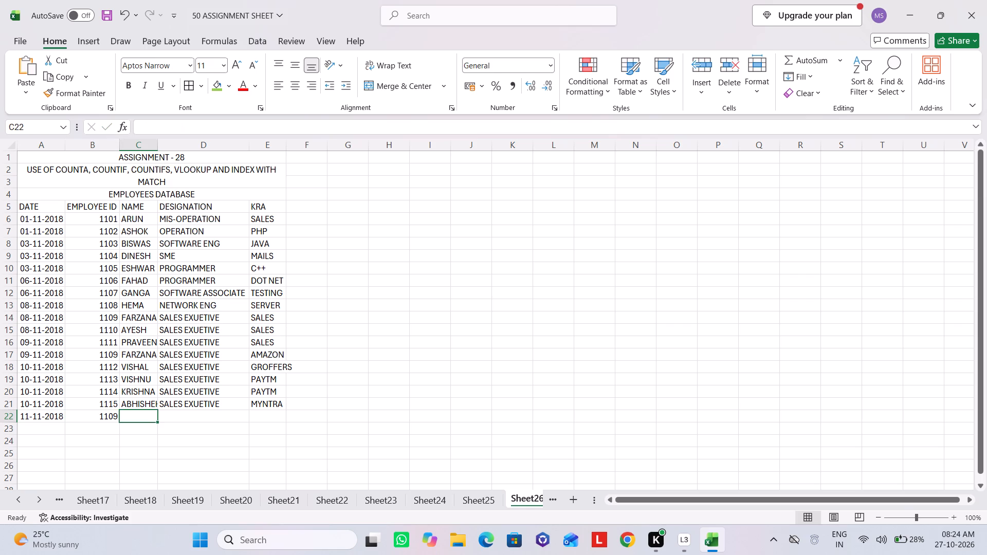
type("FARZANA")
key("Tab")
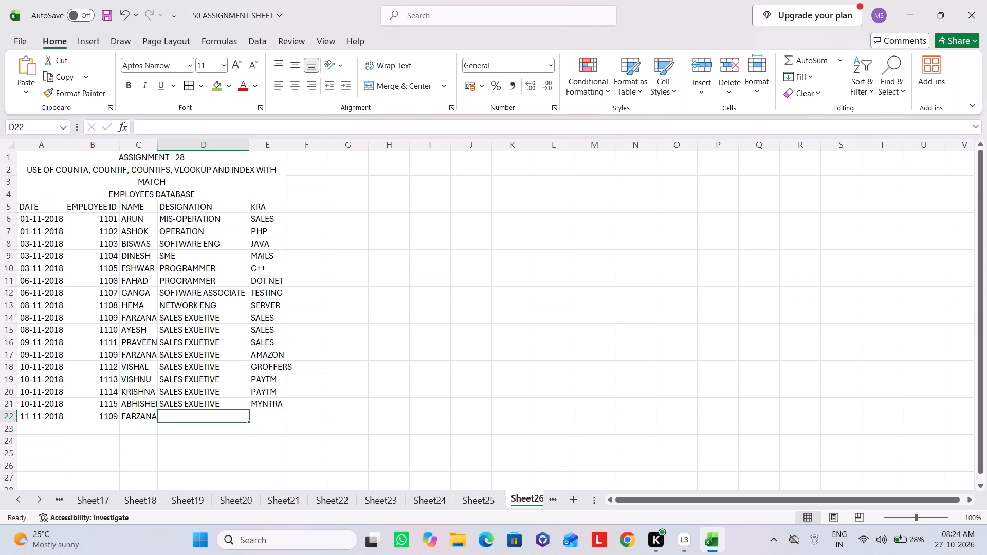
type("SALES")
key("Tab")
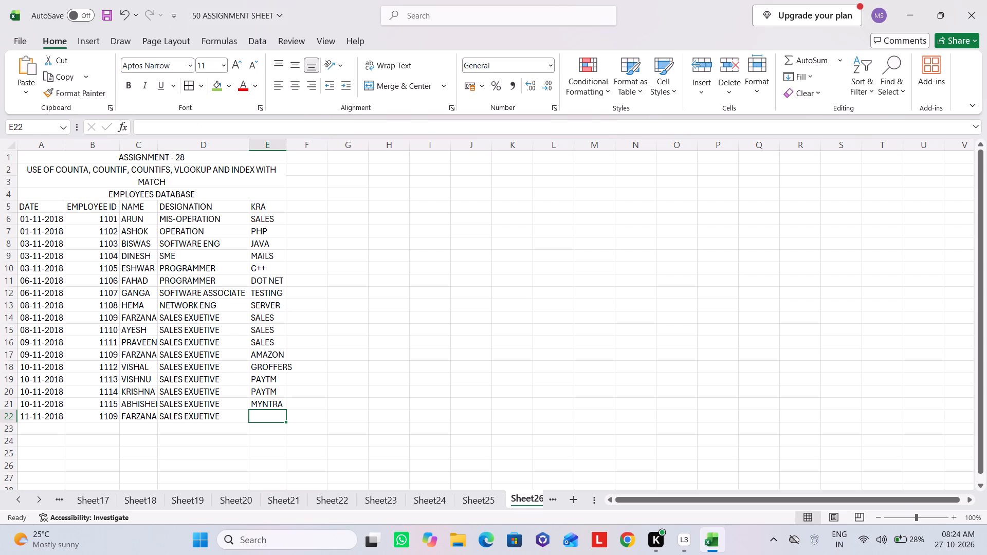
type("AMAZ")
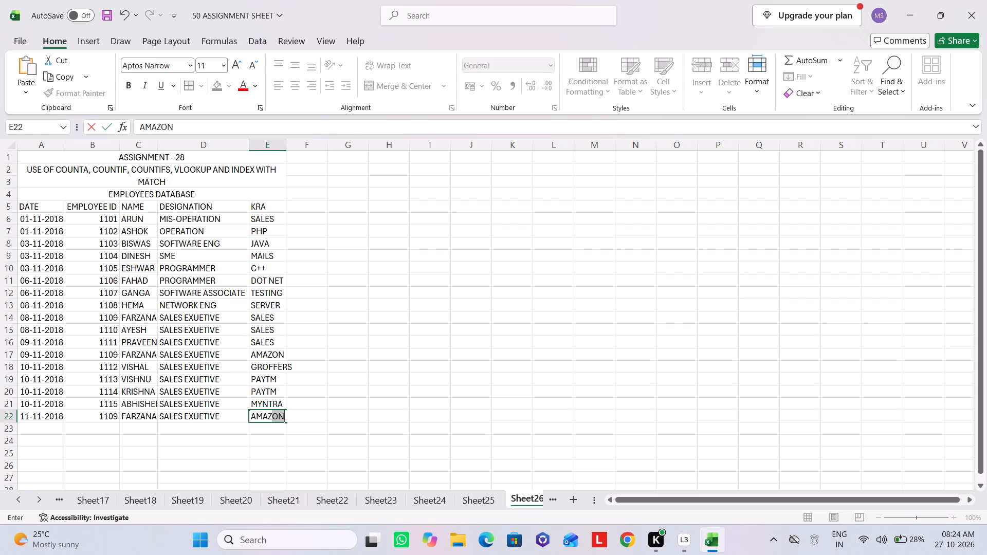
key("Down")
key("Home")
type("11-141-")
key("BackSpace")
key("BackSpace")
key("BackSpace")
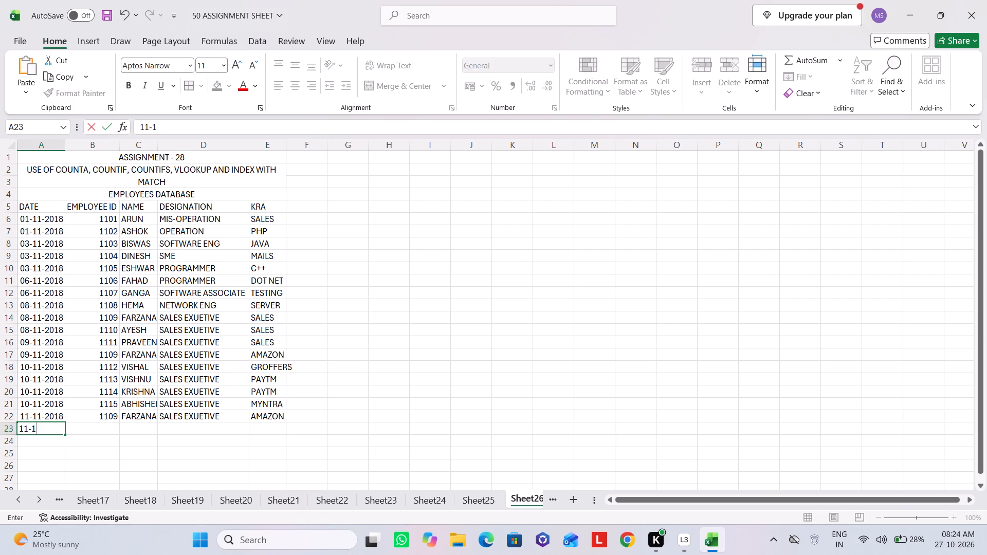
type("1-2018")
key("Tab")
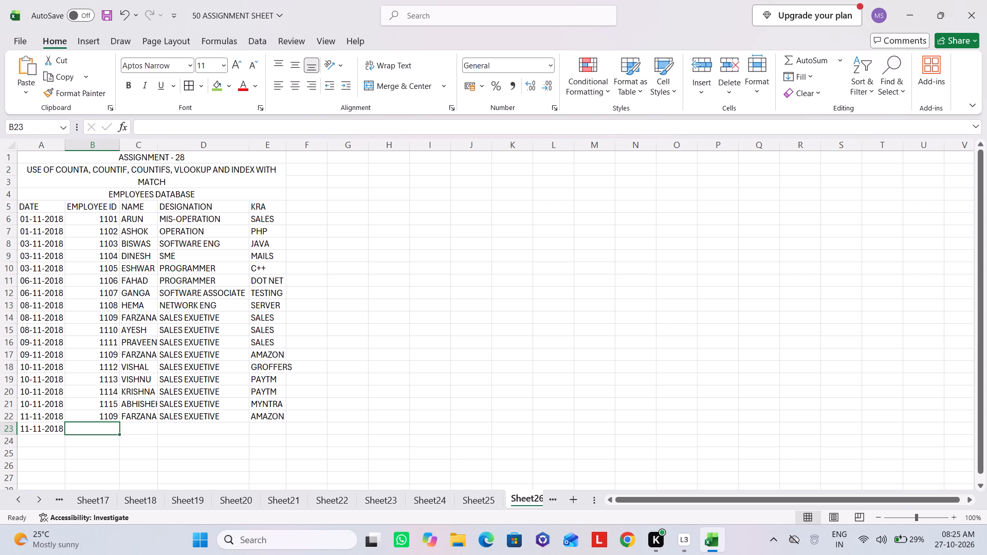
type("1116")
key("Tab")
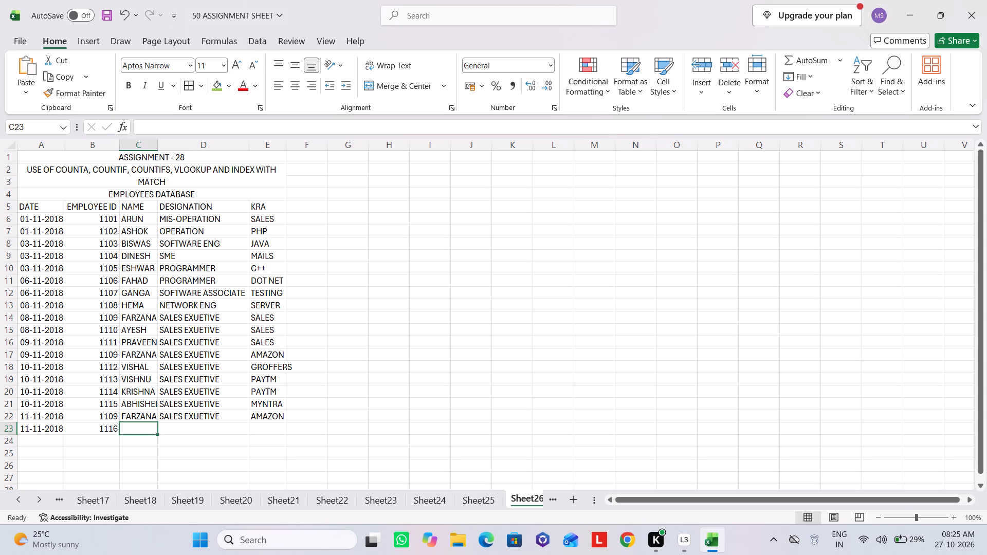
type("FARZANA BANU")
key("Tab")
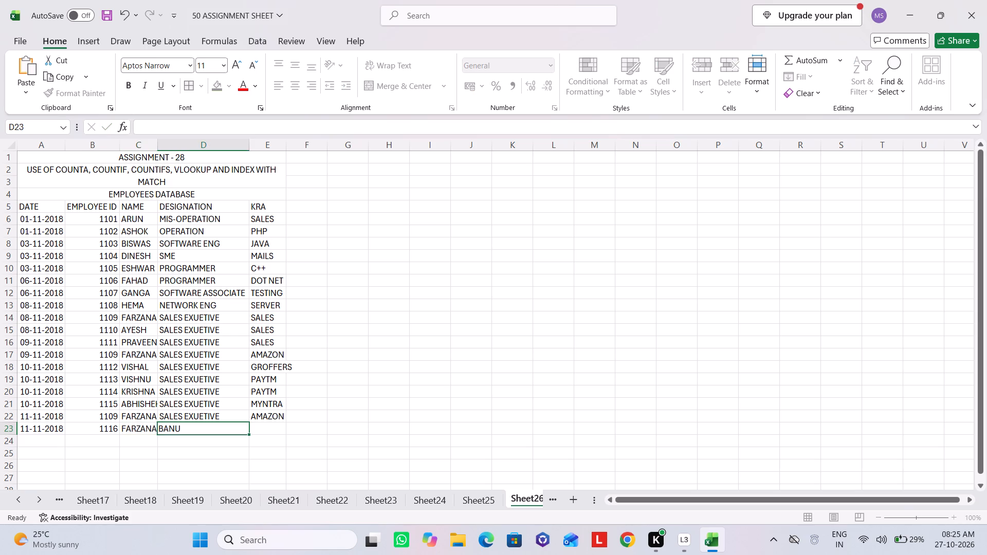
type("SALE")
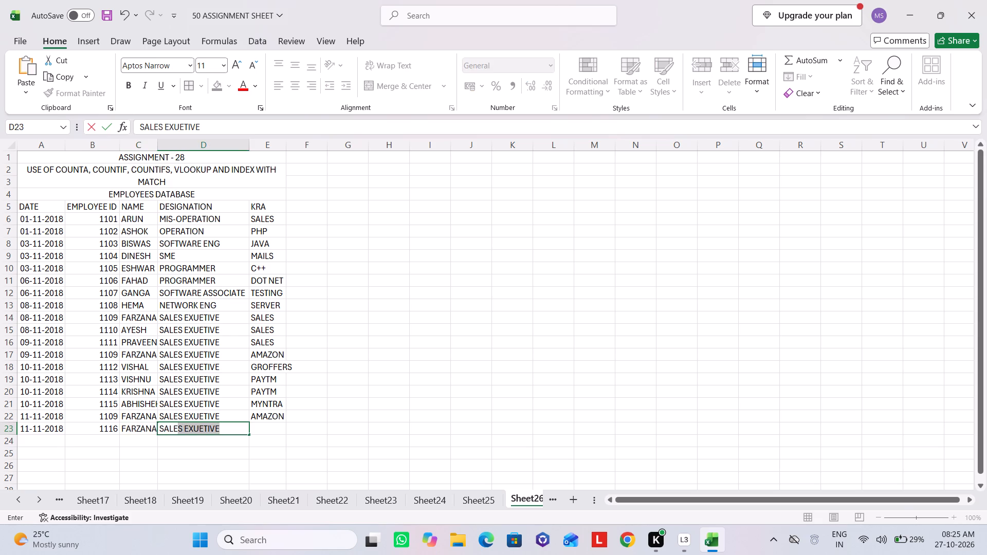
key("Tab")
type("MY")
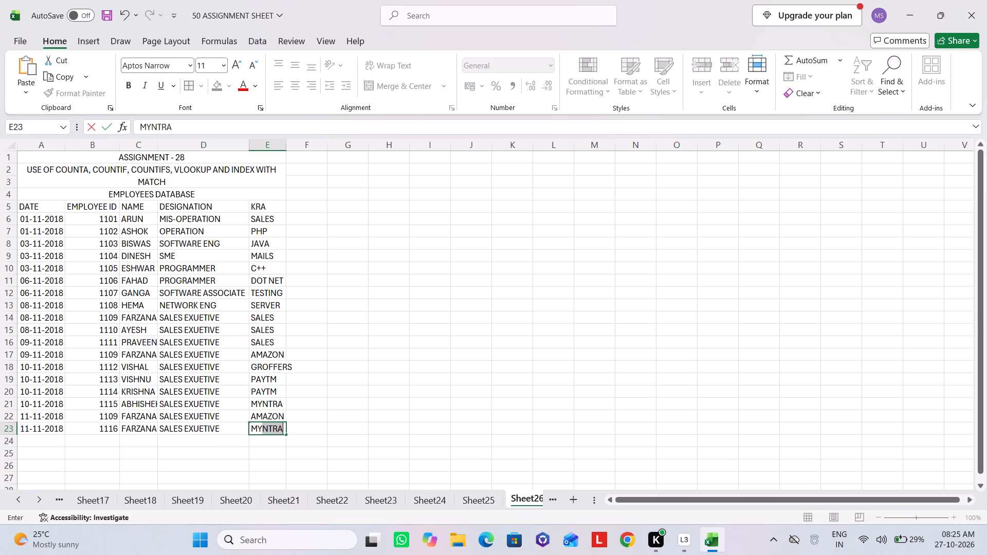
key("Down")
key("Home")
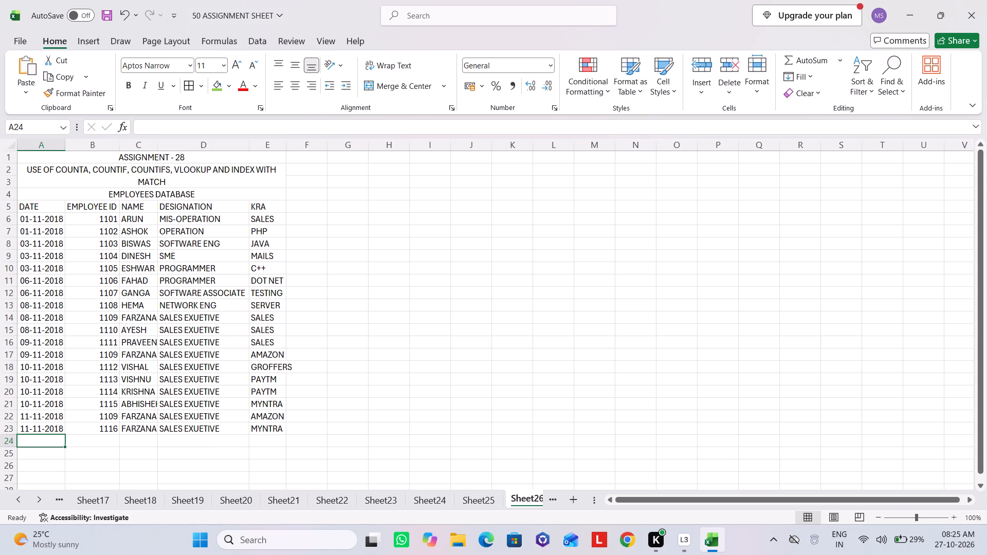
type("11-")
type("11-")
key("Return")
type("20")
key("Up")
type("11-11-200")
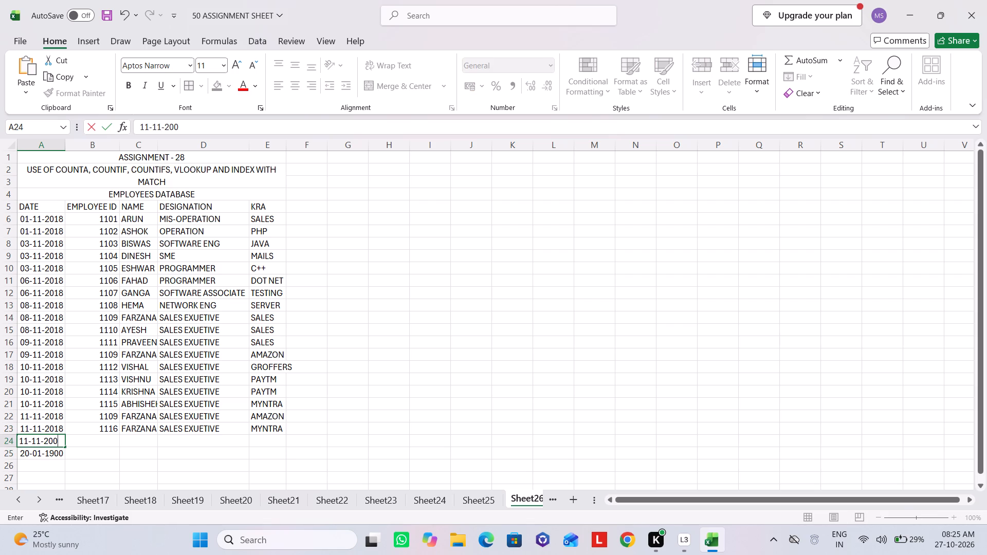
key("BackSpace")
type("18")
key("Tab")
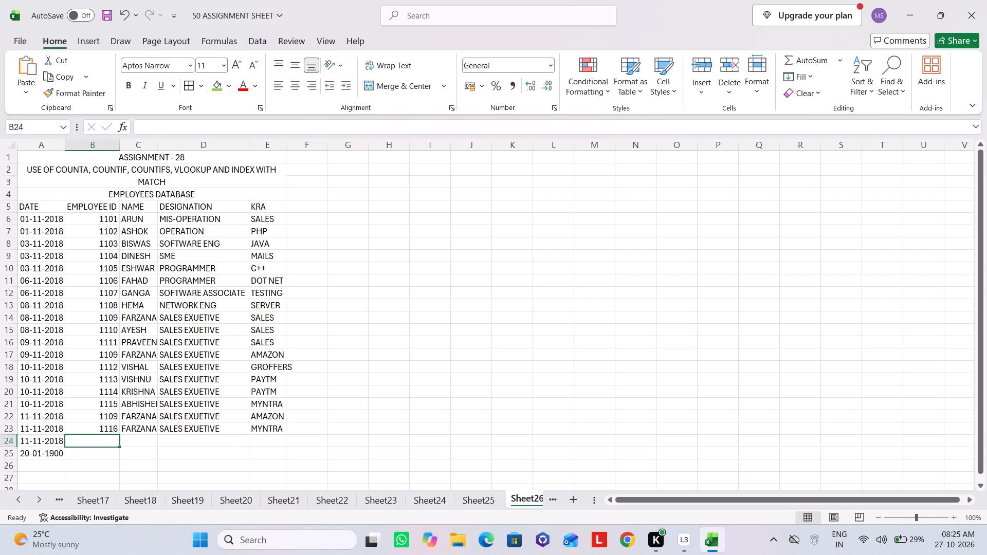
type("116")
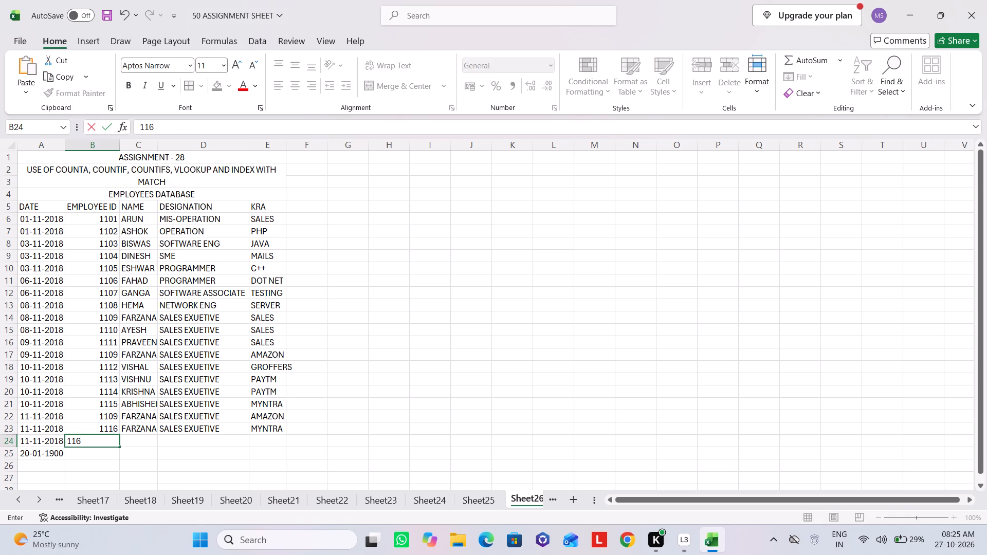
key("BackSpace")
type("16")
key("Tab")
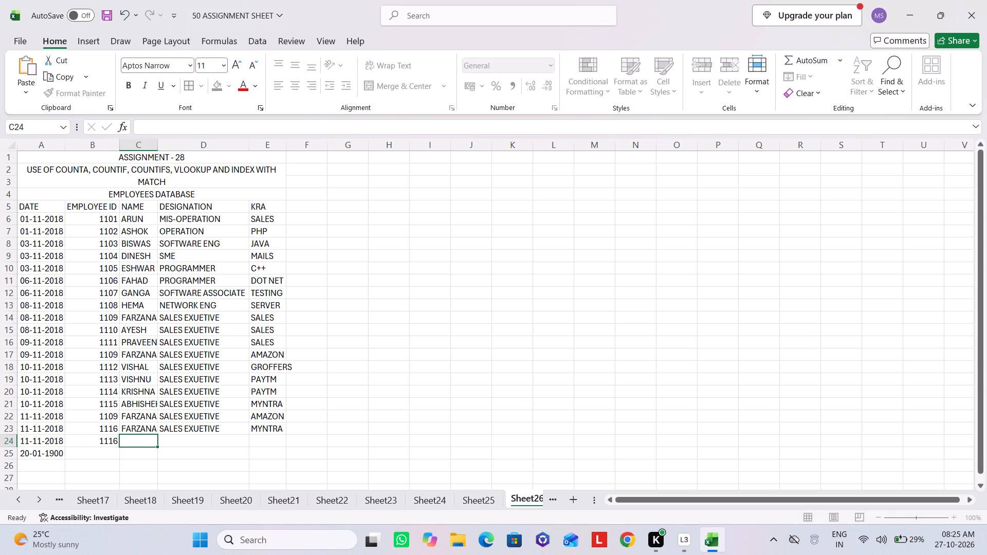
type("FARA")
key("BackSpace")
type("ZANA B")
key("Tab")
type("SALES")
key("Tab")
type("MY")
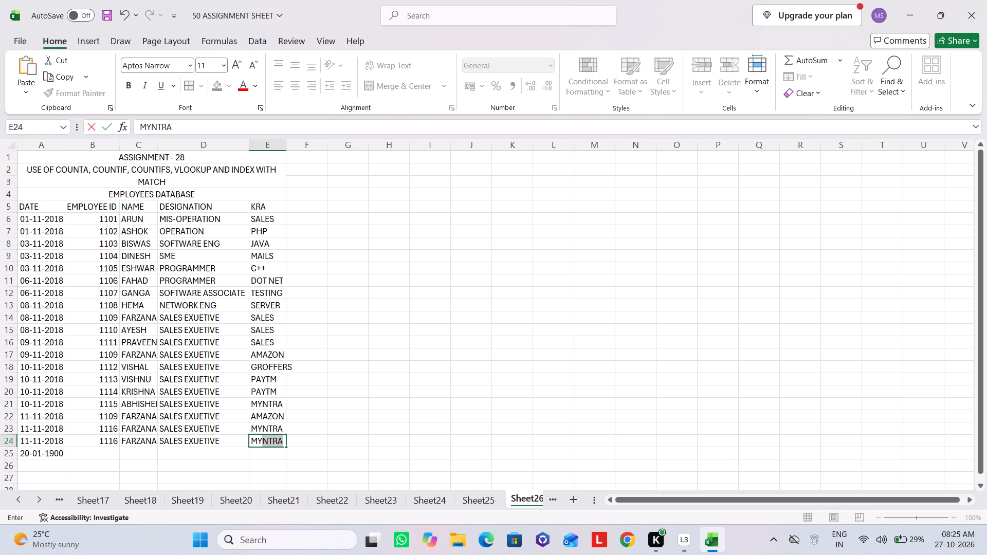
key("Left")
Enter the twentieth employee record in row 25: 01-09-2018, 1010, the employee's full name, BRAND MANAGER and MARKETING.
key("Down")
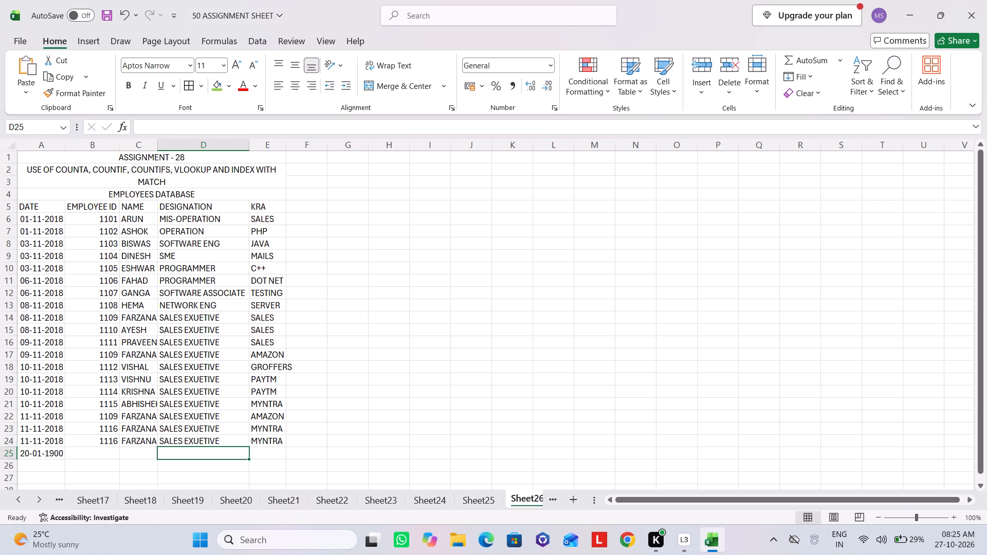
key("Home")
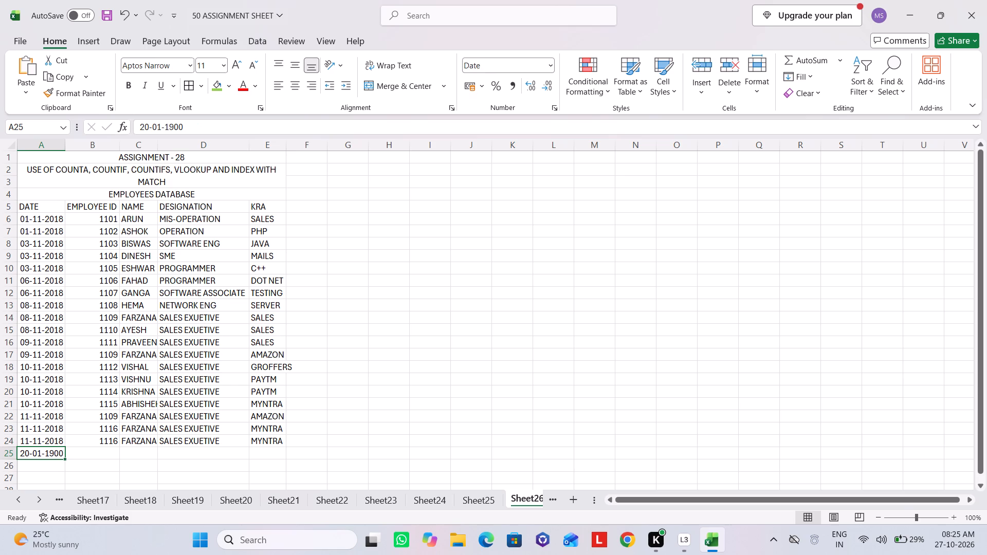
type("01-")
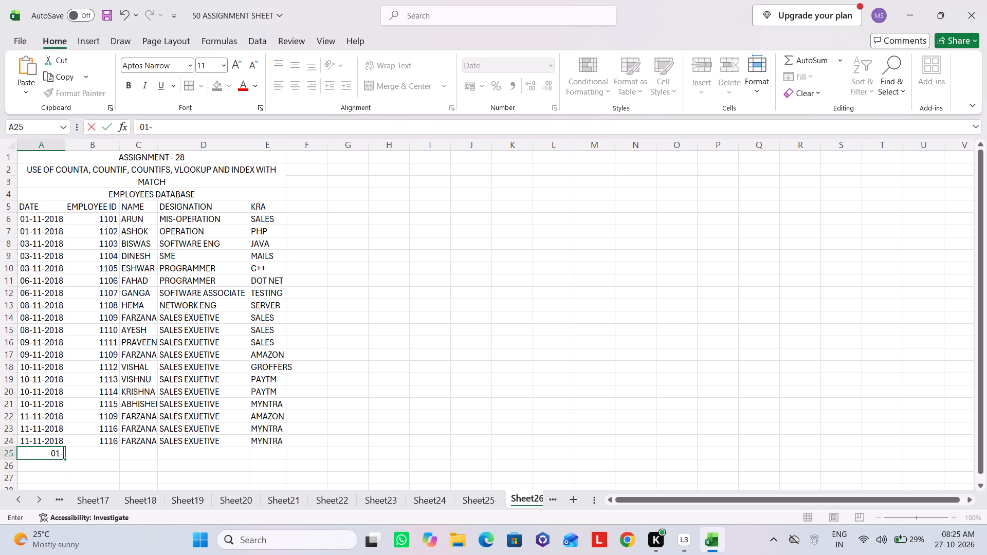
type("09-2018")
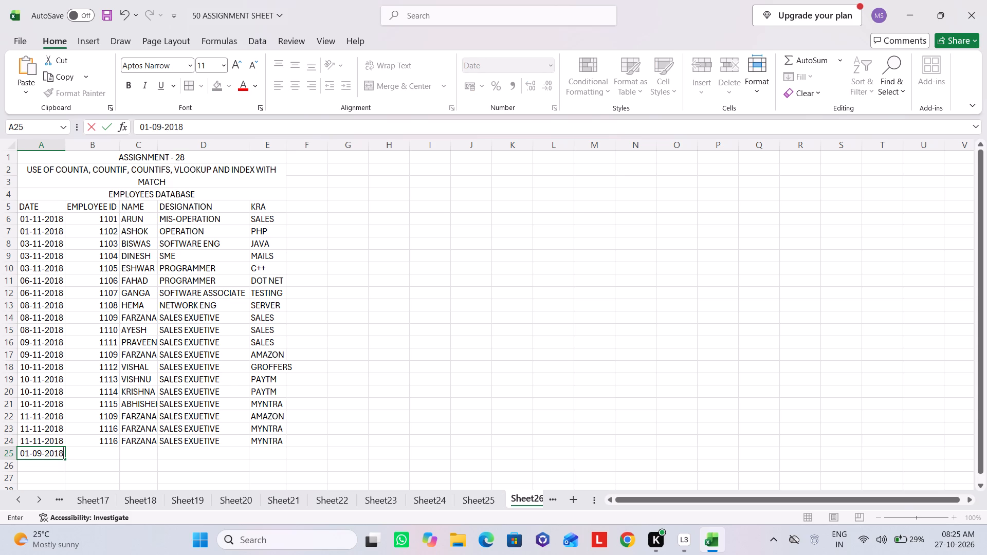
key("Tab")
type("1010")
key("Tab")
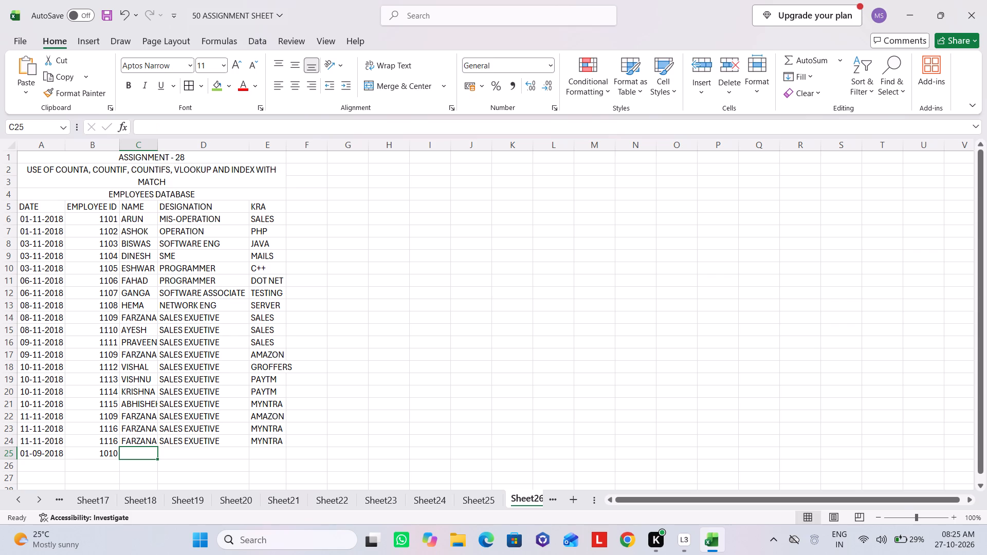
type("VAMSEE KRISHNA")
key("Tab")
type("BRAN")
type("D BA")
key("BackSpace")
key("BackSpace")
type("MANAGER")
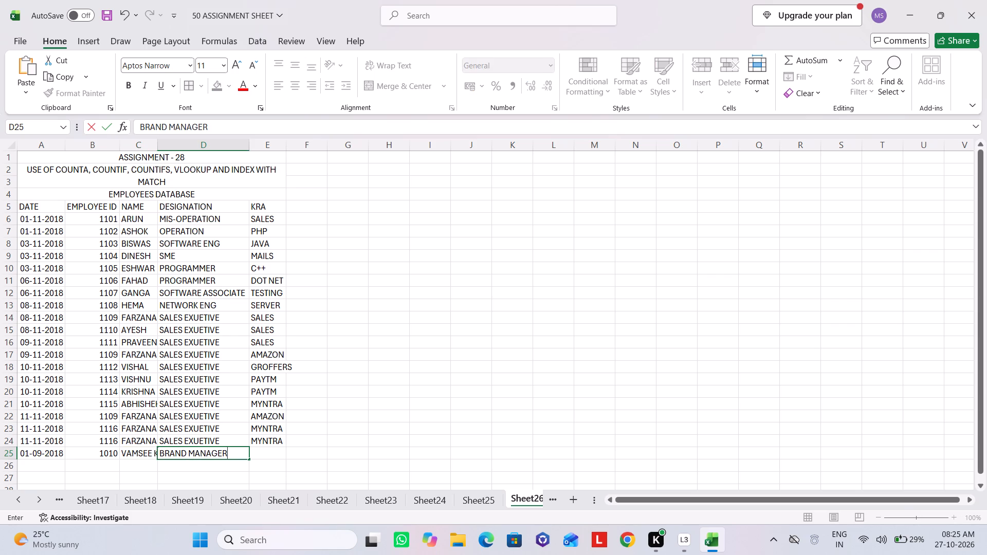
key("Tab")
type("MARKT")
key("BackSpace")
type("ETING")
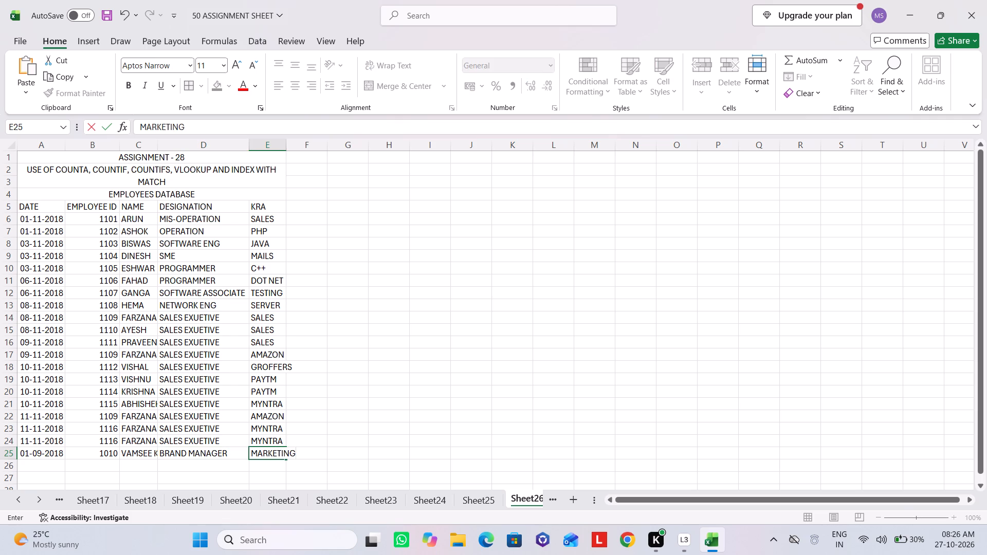
Select the whole employees database, A1:E25, and autofit its column widths to the contents.
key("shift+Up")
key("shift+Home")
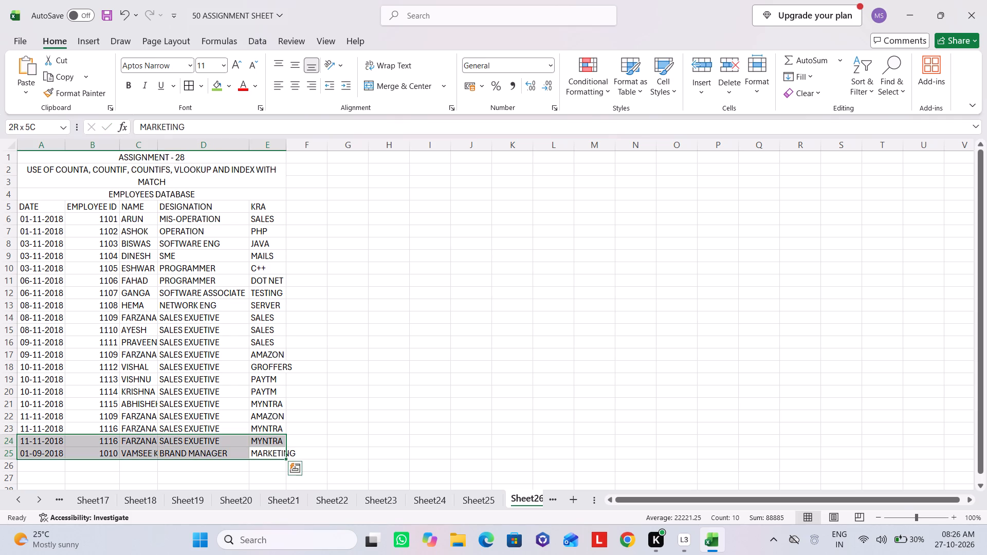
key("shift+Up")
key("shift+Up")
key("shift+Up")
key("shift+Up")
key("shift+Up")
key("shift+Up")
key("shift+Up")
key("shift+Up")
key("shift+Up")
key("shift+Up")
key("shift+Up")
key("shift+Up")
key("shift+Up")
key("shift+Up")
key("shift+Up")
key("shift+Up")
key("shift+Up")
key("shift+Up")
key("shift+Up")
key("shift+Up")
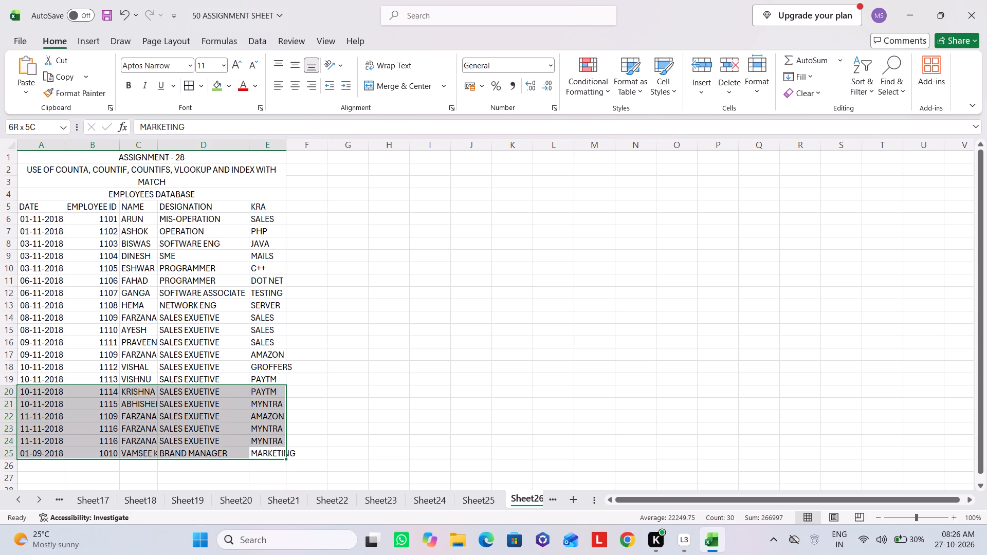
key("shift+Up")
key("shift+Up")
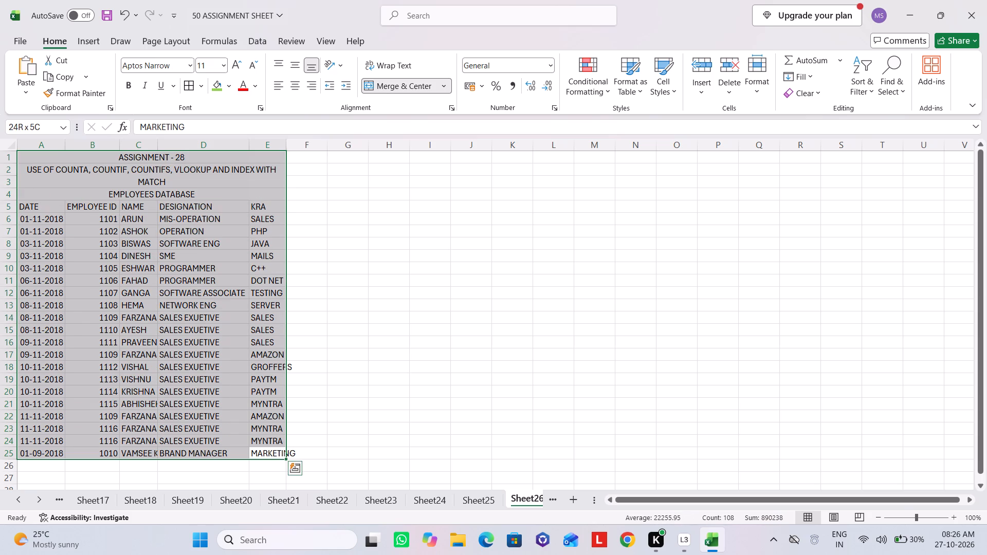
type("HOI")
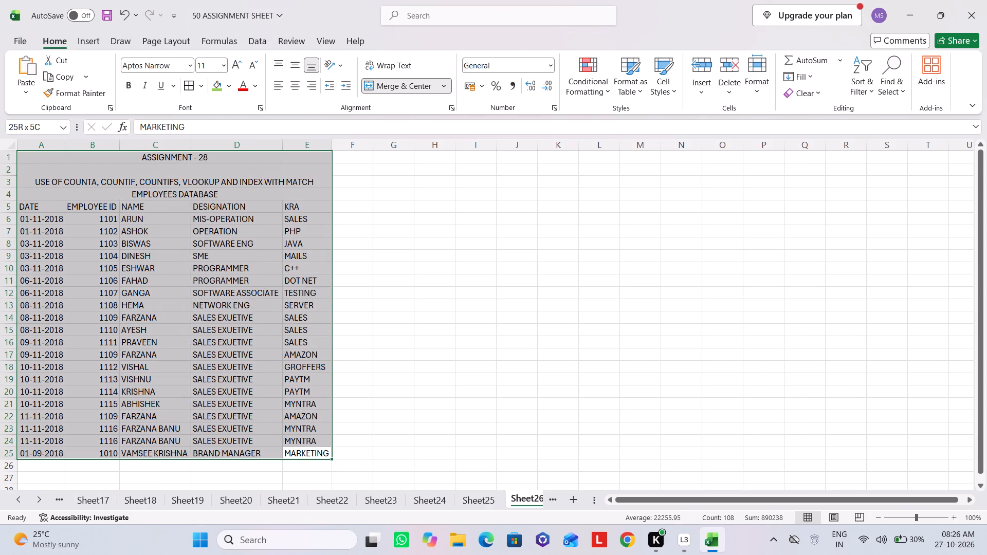
Middle-align the USE OF COUNTA, COUNTIF title vertically within its merged rows 2 and 3.
left_click(159, 178)
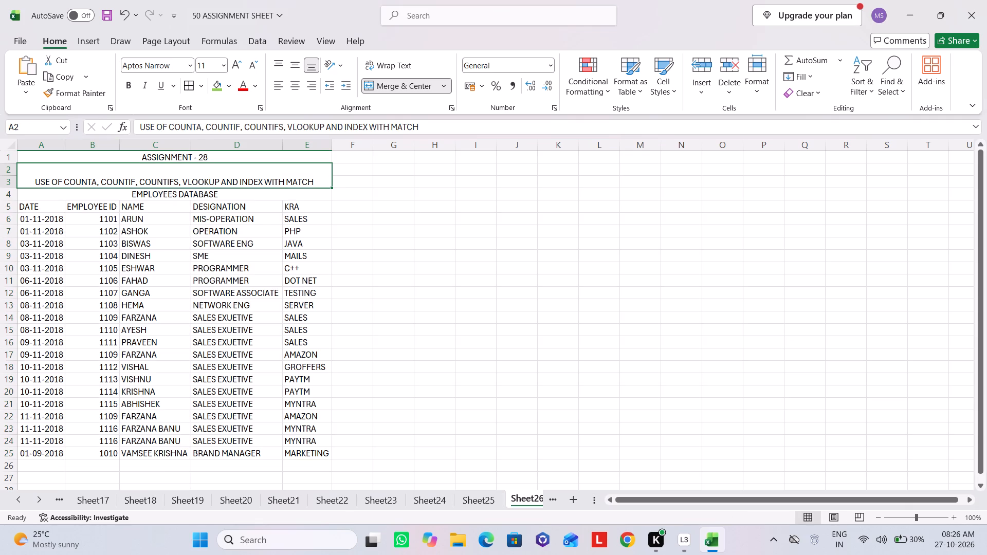
left_click(290, 65)
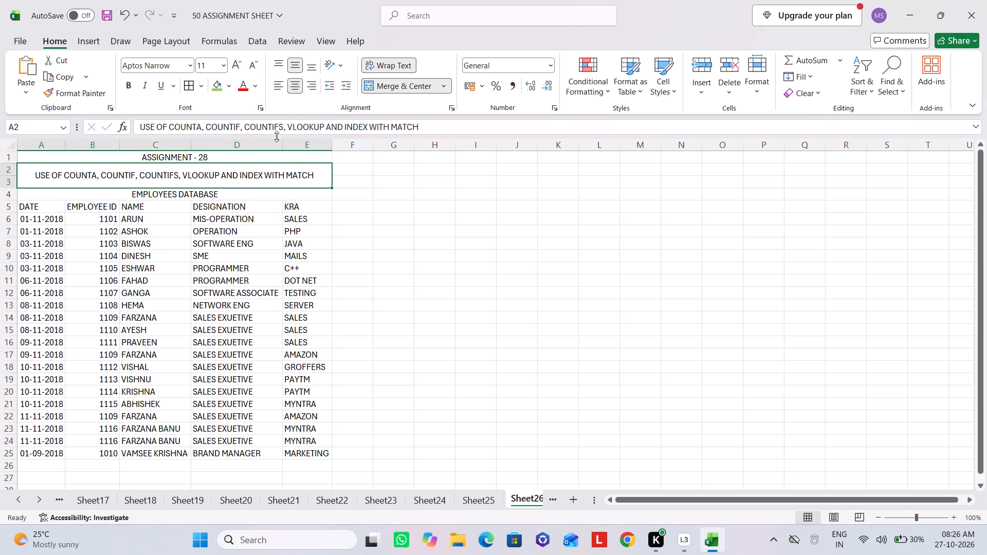
left_click(203, 219)
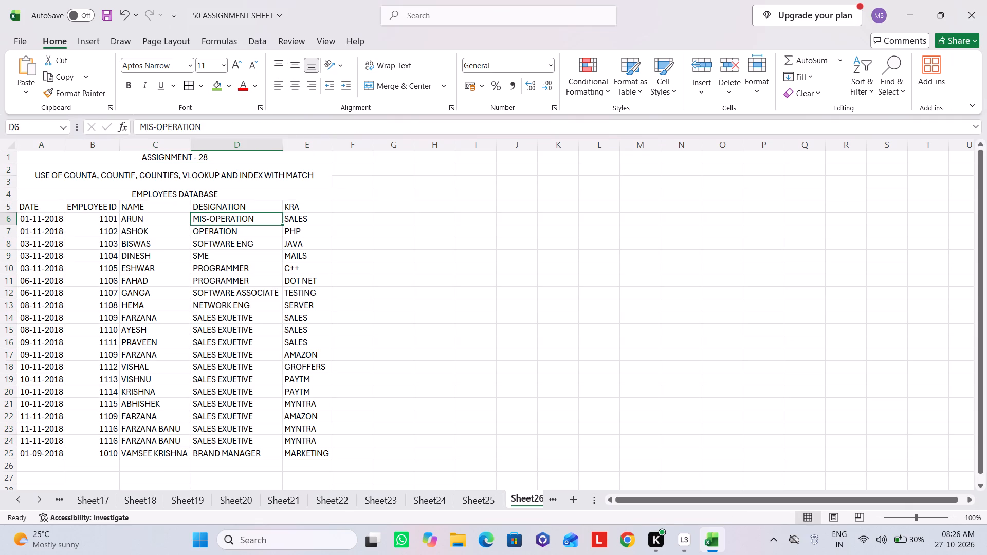
Turn off text wrapping for the USE OF COUNTA, COUNTIF title and unmerge A2:E3.
left_click(239, 174)
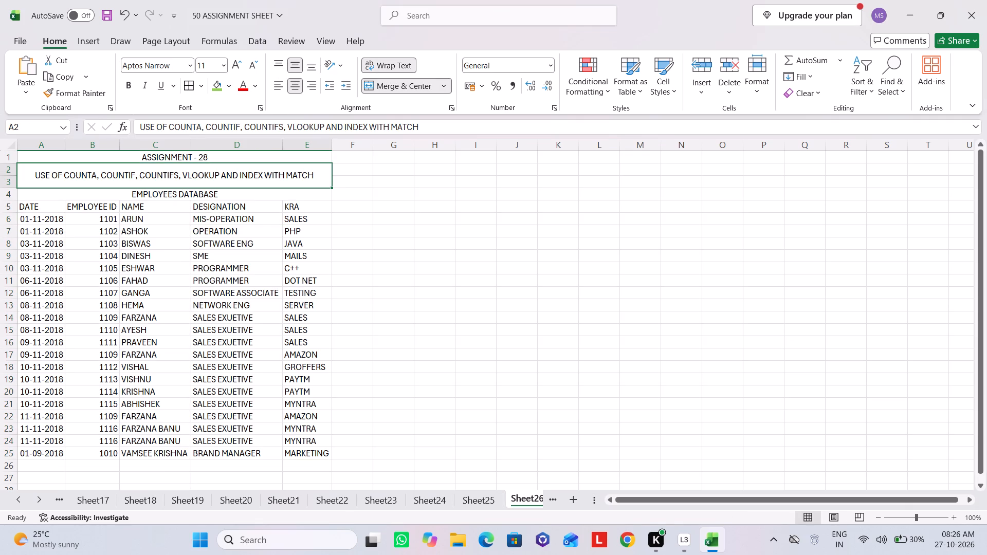
left_click(384, 69)
left_click(398, 85)
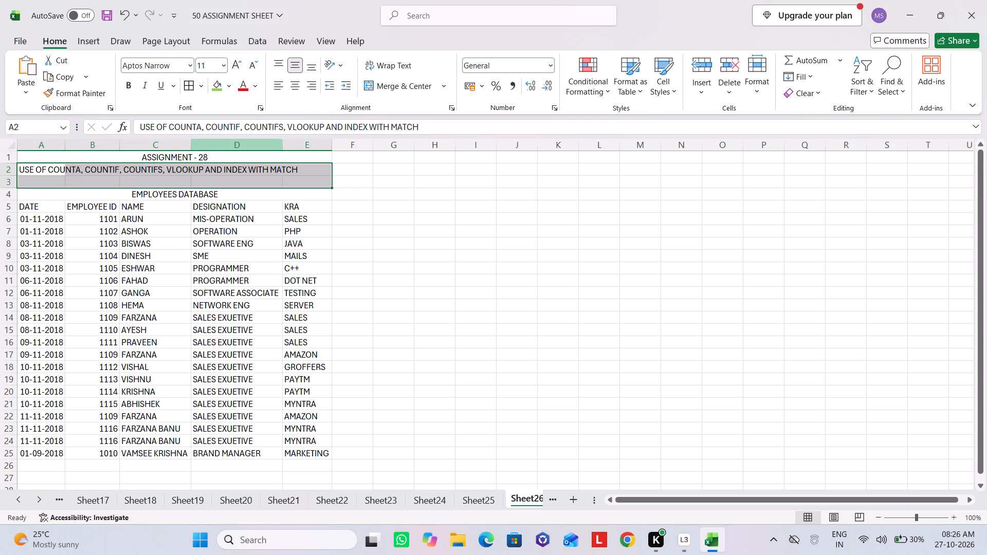
left_click(407, 84)
left_click(395, 85)
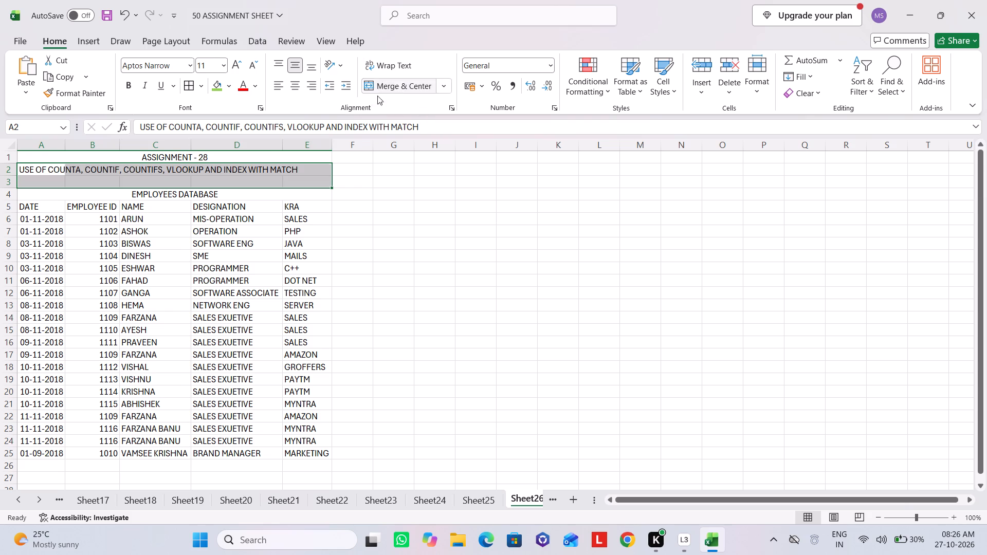
Delete the blank cells A3:E3 between the function title and the EMPLOYEES DATABASE heading.
left_click(198, 183)
left_click_drag(26, 183, 34, 183)
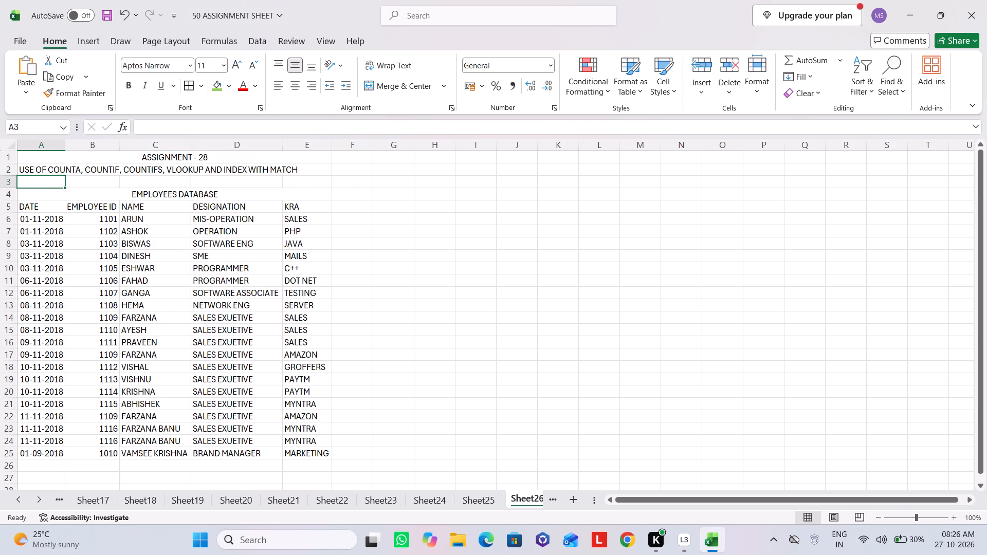
left_click_drag(34, 183, 299, 179)
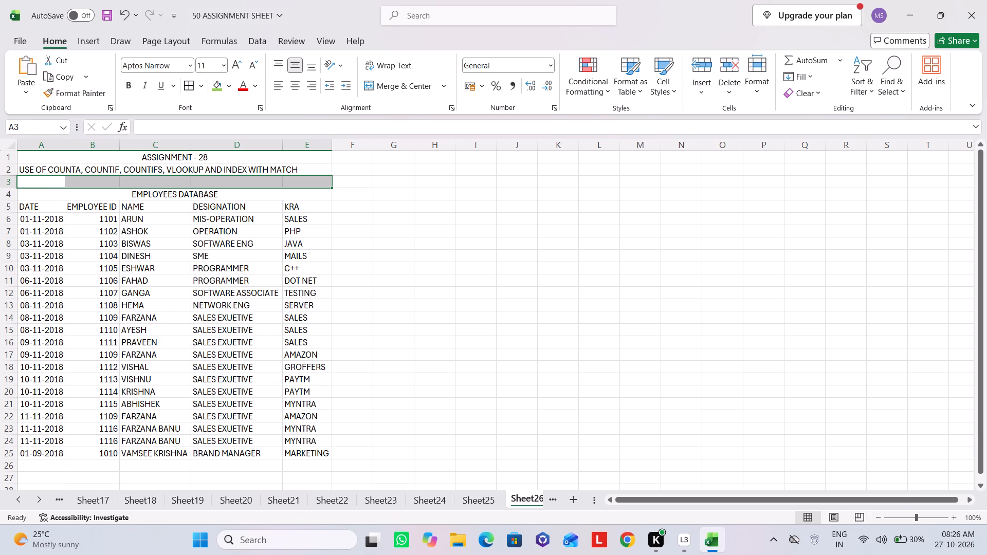
key("shift+Delete")
key("Delete")
left_click(725, 62)
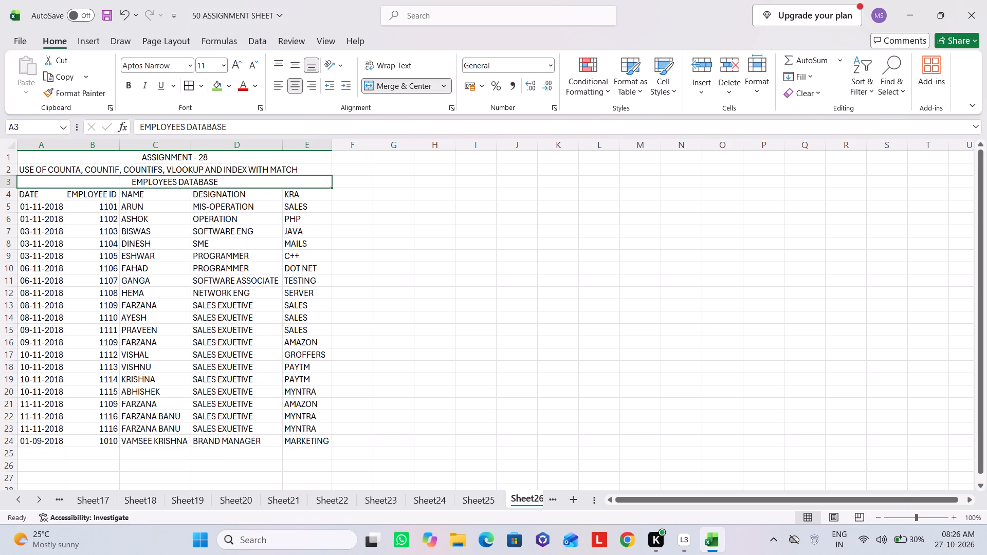
Fill the ASSIGNMENT - 28 title in row 1 with orange.
left_click(133, 166)
left_click(129, 153)
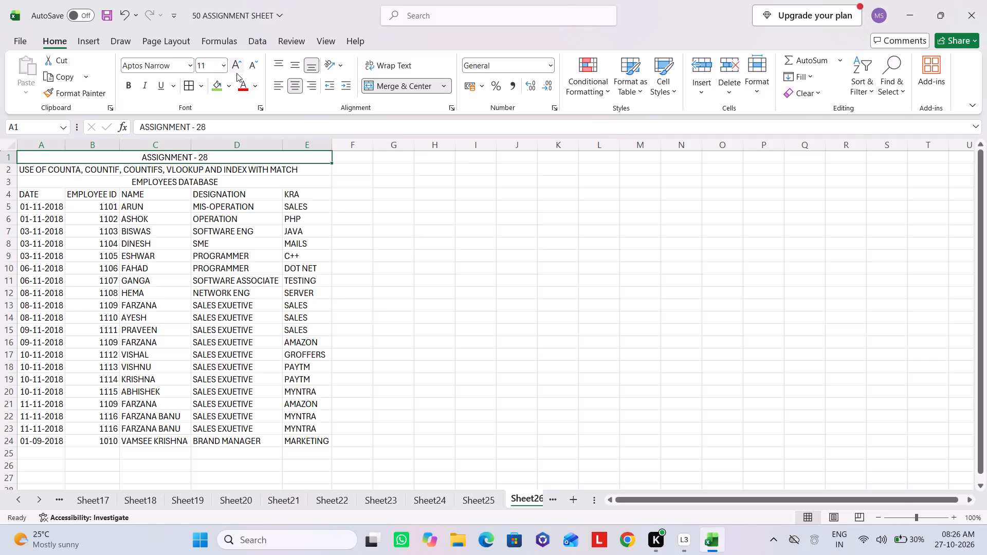
left_click(229, 86)
left_click(256, 273)
Merge and center the USE OF COUNTA, COUNTIF title across A2:E2 and fill it with light blue.
left_click(181, 166)
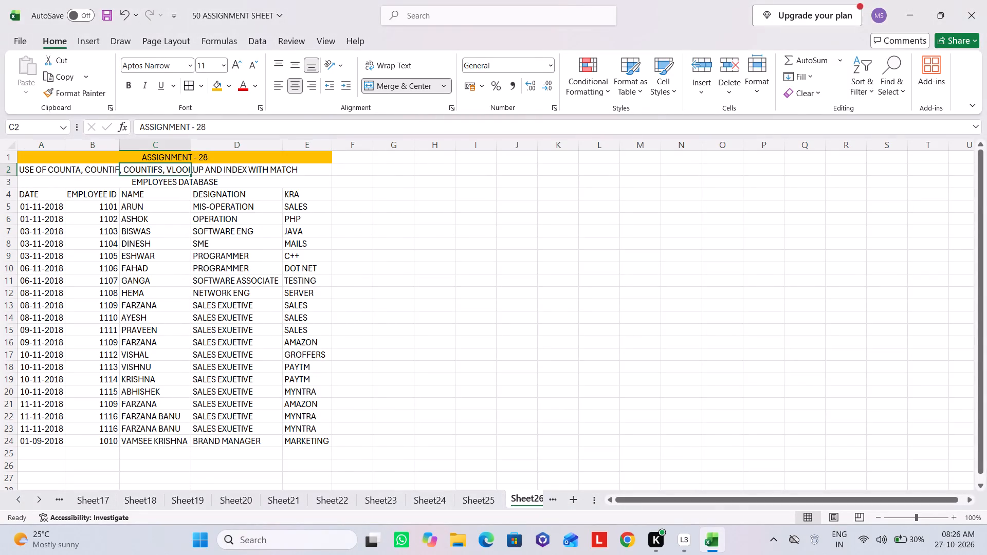
left_click_drag(29, 169, 196, 174)
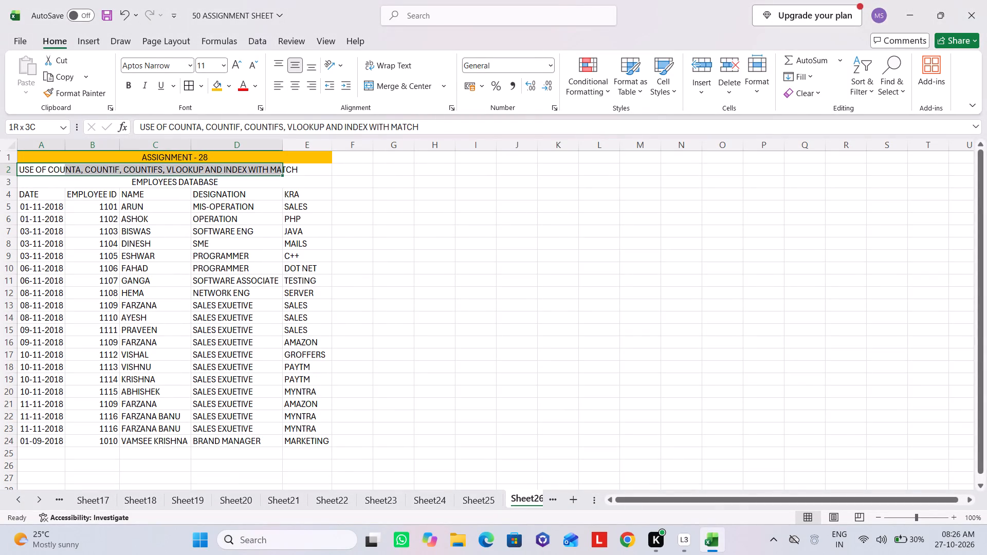
left_click_drag(196, 174, 301, 166)
left_click(425, 87)
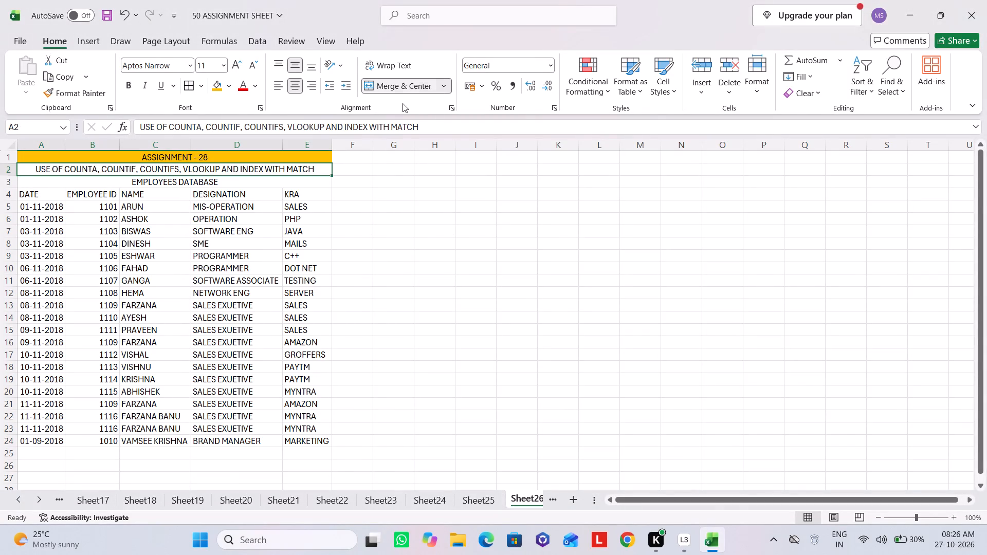
left_click(199, 87)
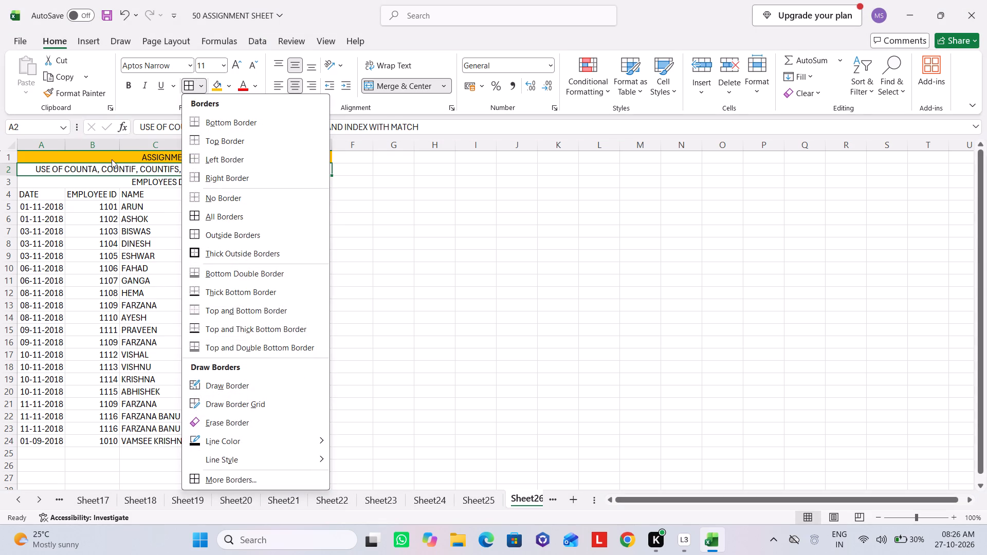
left_click(132, 170)
left_click(231, 82)
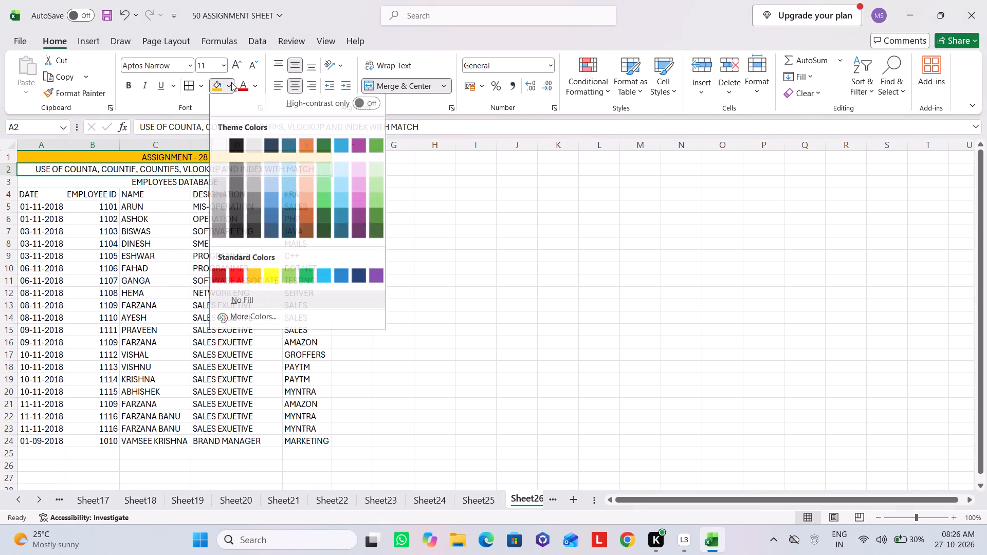
left_click(266, 189)
Fill the EMPLOYEES DATABASE heading in row 3 with light pink-purple.
left_click(109, 186)
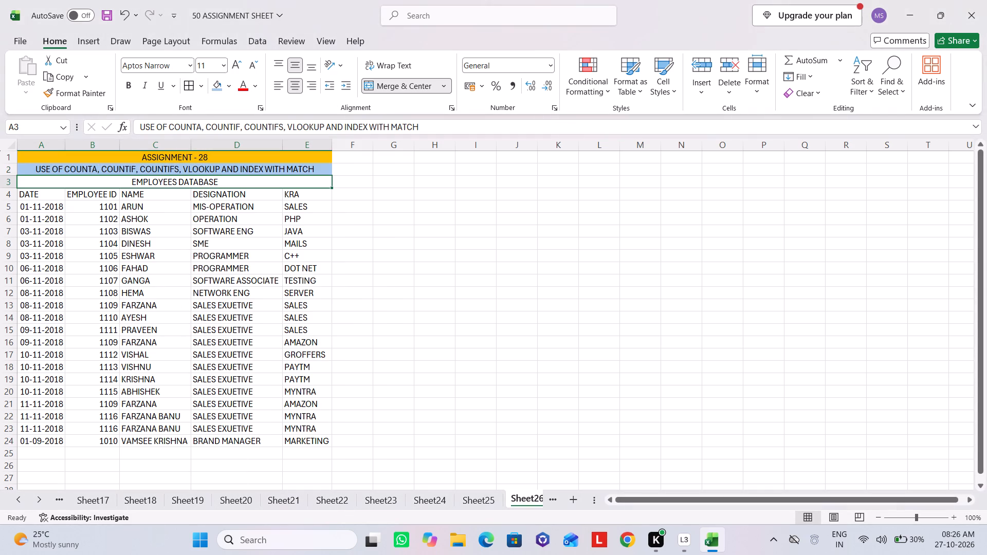
left_click(232, 84)
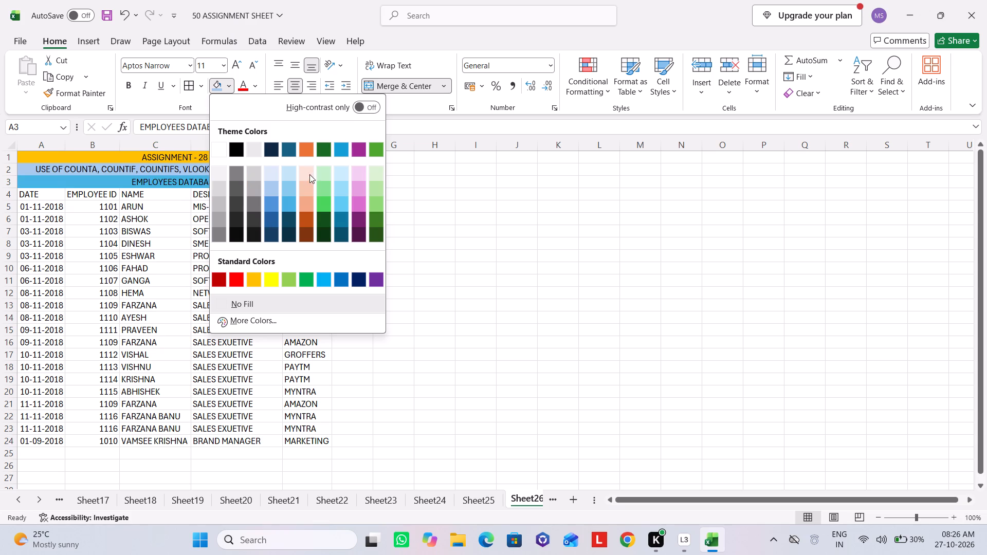
left_click(357, 180)
Fill the column header row A4:E4 with light green.
left_click_drag(27, 191, 229, 184)
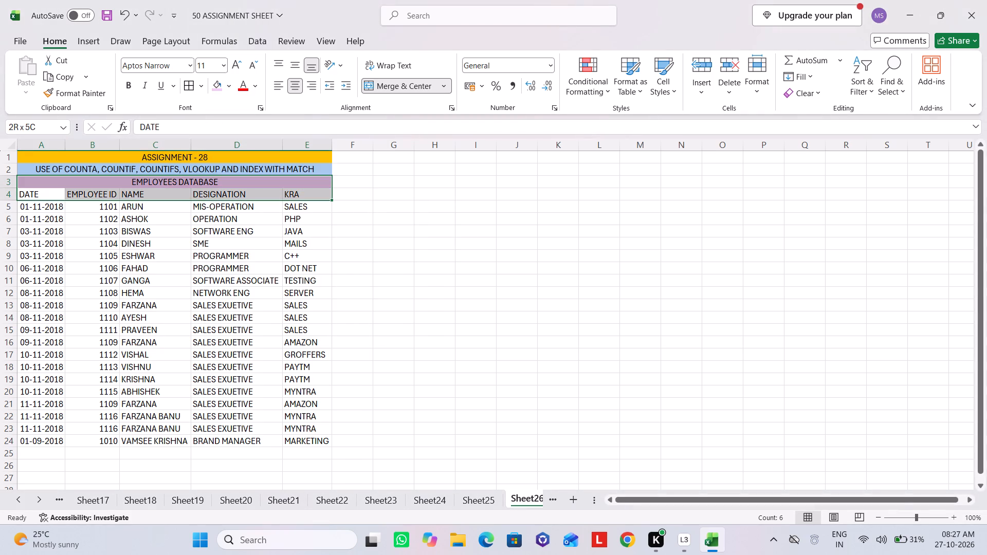
left_click_drag(229, 184, 297, 199)
left_click(231, 85)
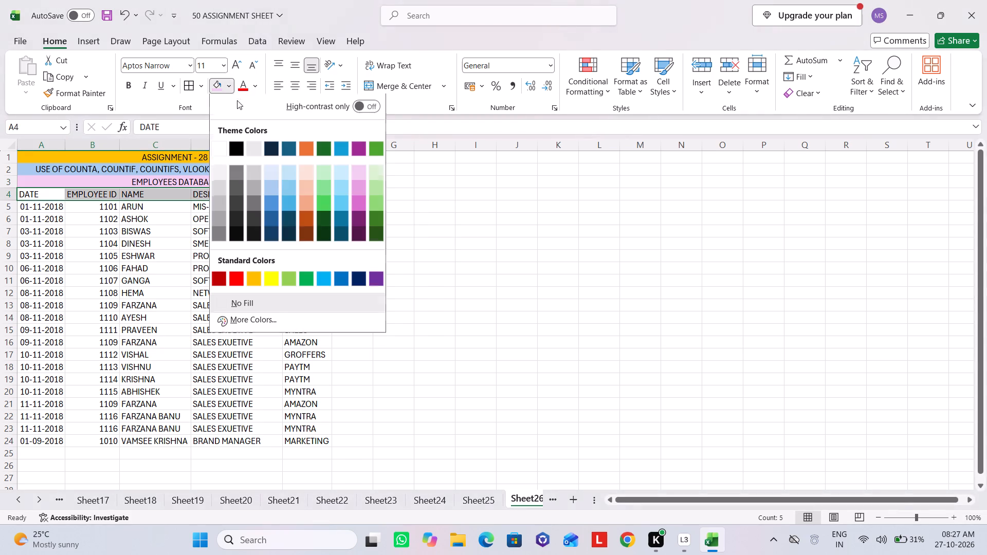
left_click(291, 276)
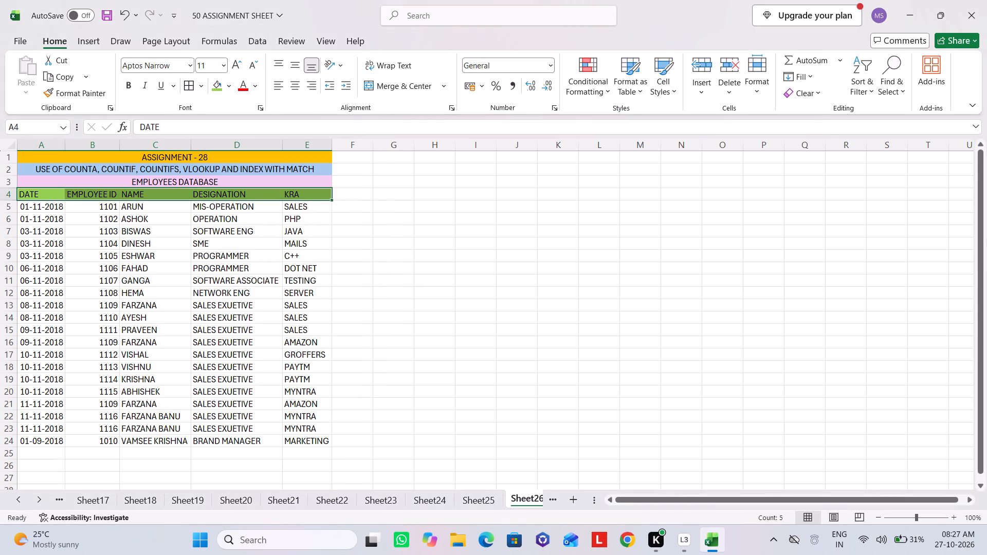
Apply all borders to the titles and employees table in A1:E24.
left_click_drag(53, 162, 154, 387)
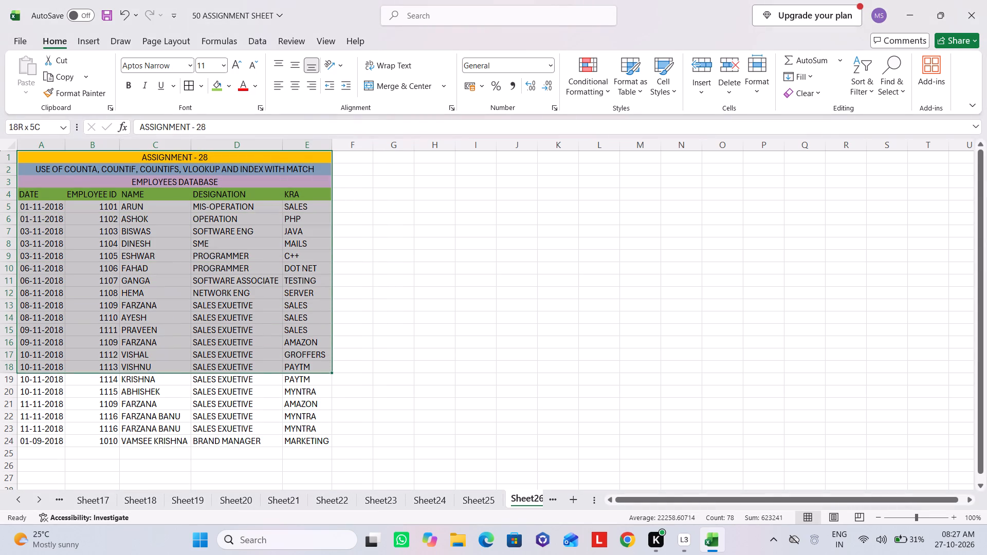
left_click_drag(154, 387, 155, 438)
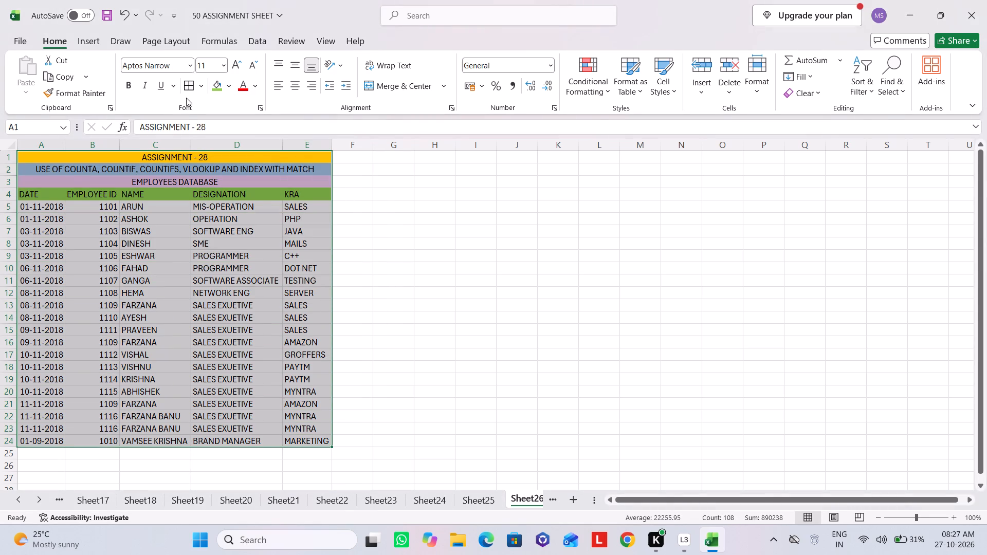
left_click(188, 89)
left_click(360, 400)
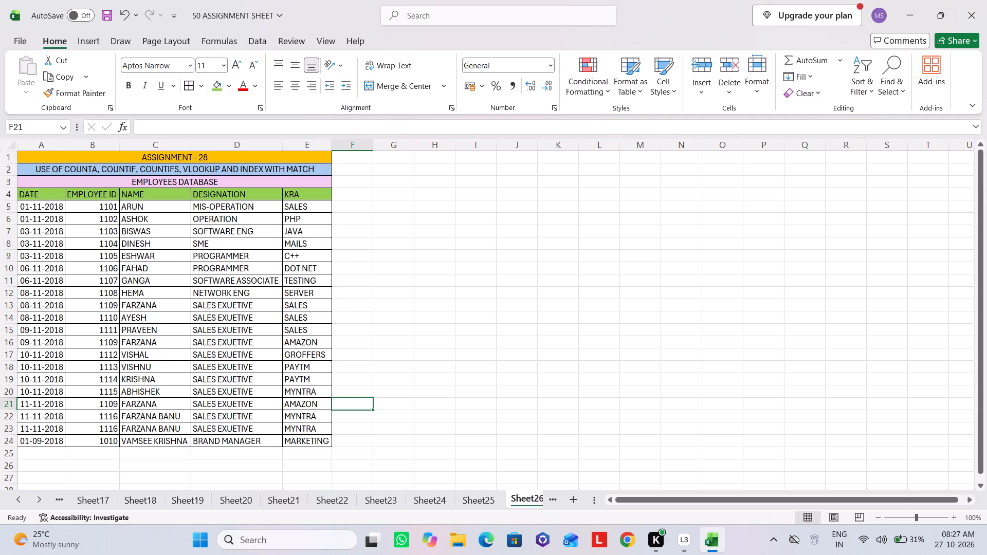
Enter the first question in G3: "Q.1 HOW MANY EMPLOYEE?".
left_click(391, 182)
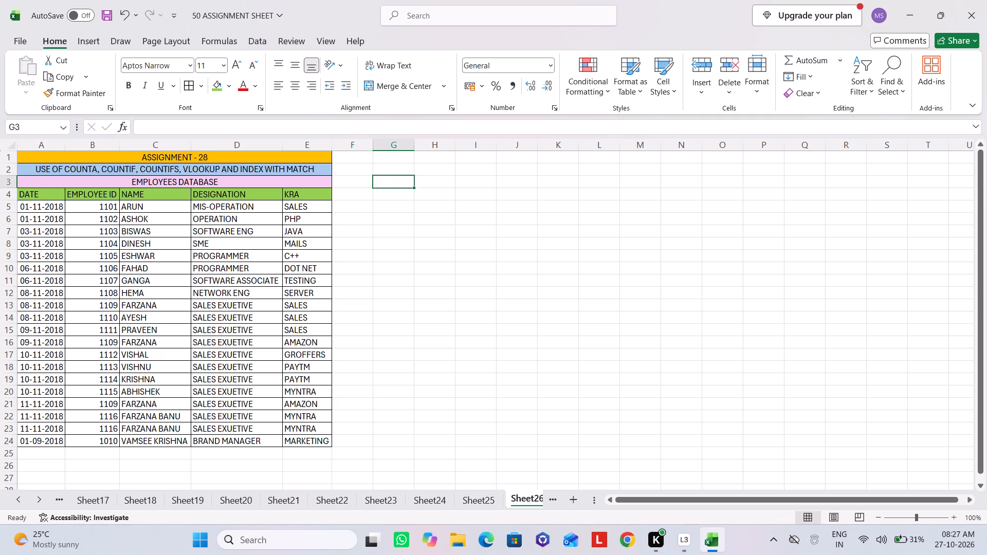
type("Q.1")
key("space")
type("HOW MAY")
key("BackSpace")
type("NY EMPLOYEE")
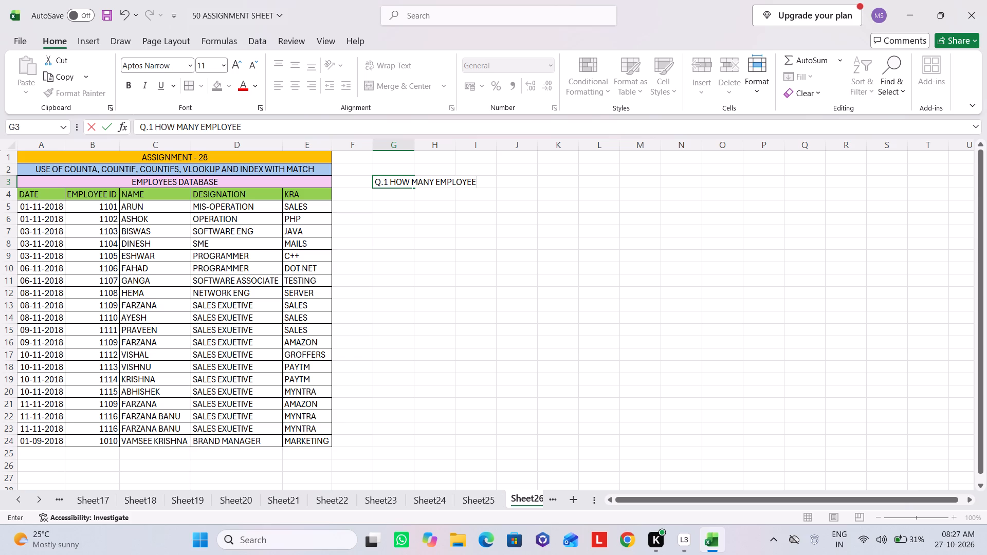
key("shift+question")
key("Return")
Enter the second question in G4: "Q.2 HOW MANY EMPLOYEE IN SALES EXECUTIVE?".
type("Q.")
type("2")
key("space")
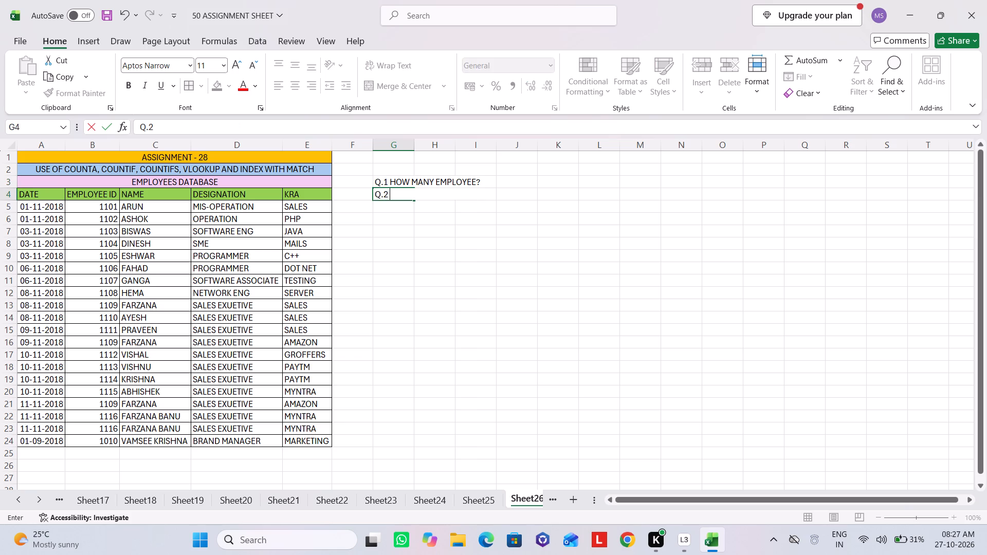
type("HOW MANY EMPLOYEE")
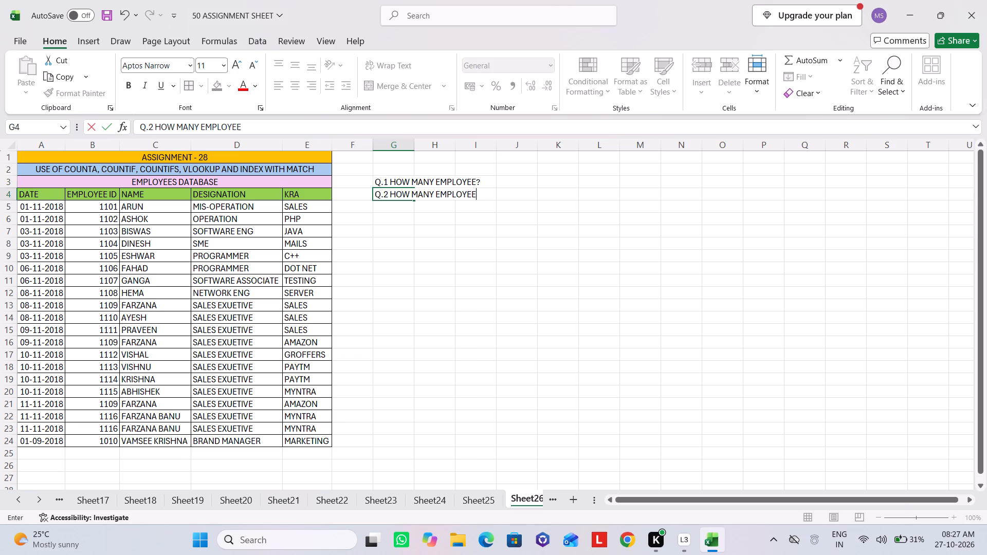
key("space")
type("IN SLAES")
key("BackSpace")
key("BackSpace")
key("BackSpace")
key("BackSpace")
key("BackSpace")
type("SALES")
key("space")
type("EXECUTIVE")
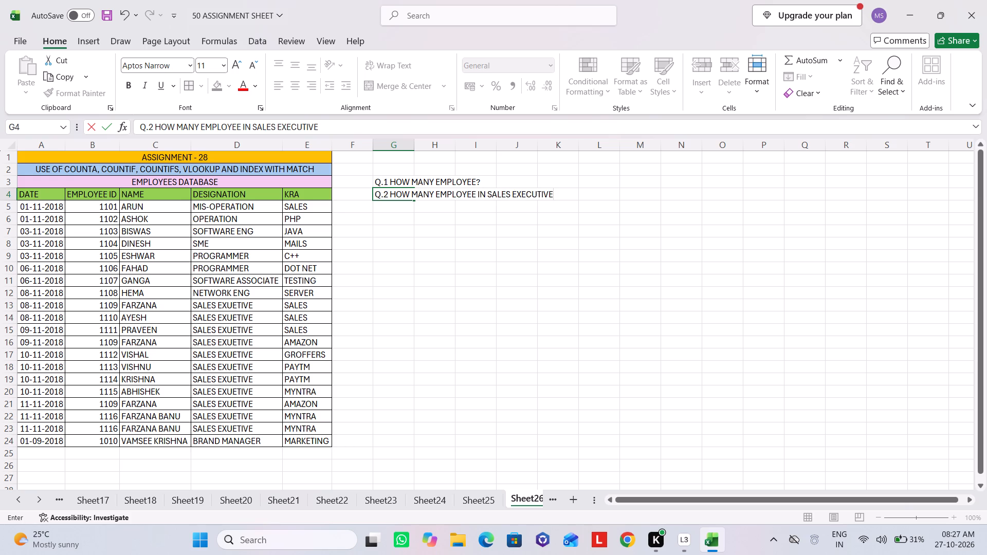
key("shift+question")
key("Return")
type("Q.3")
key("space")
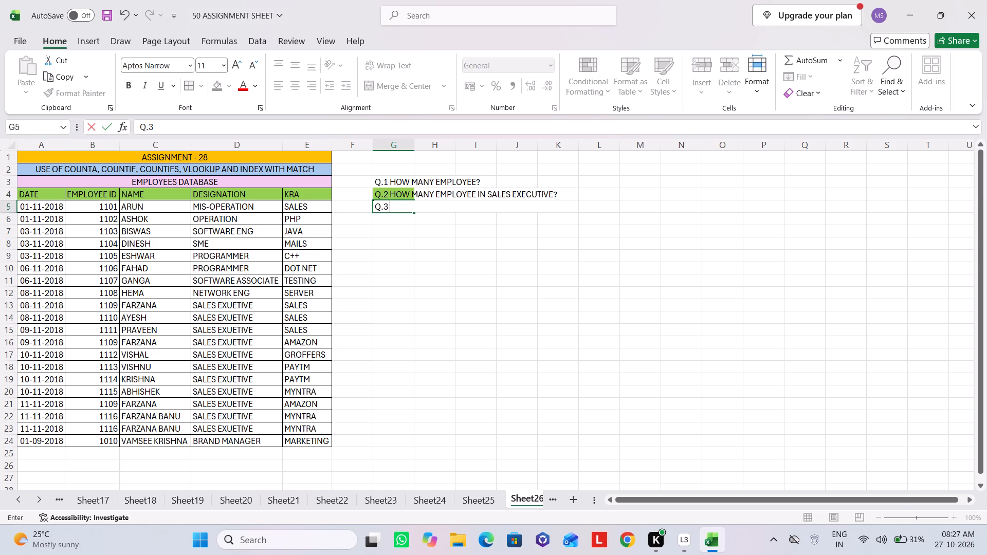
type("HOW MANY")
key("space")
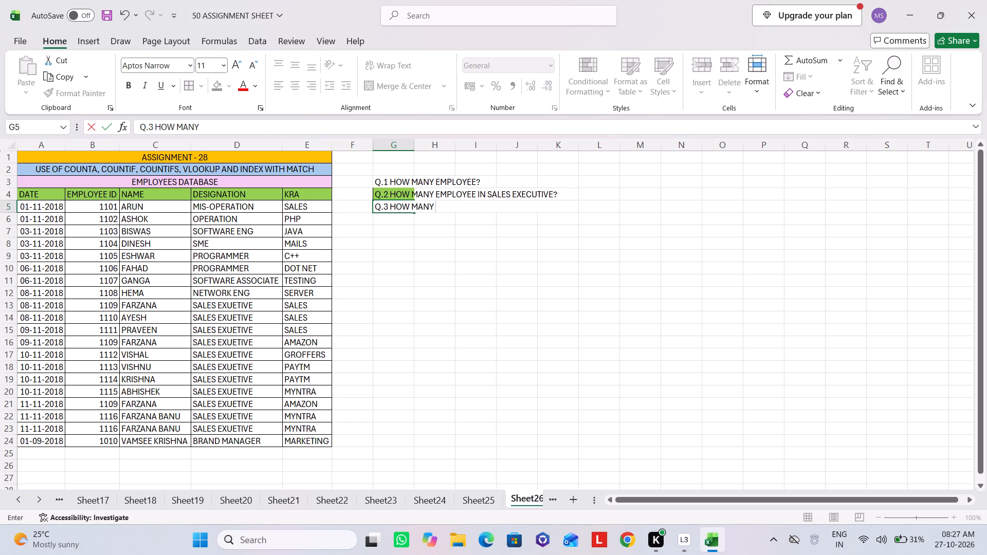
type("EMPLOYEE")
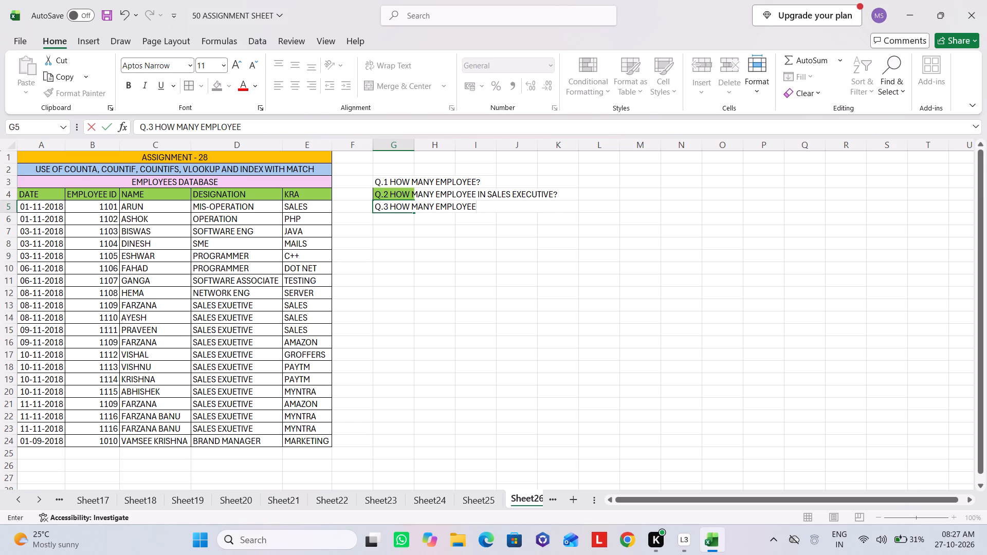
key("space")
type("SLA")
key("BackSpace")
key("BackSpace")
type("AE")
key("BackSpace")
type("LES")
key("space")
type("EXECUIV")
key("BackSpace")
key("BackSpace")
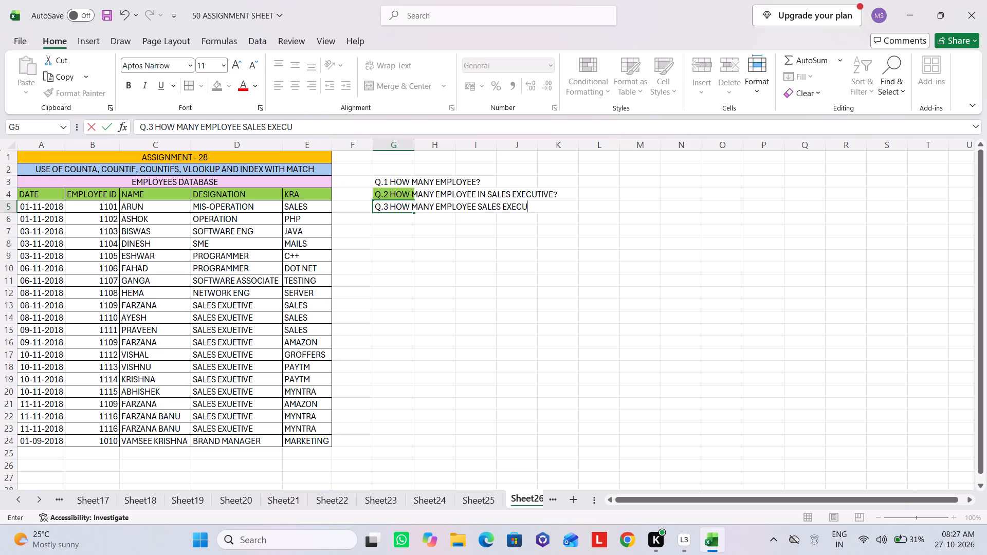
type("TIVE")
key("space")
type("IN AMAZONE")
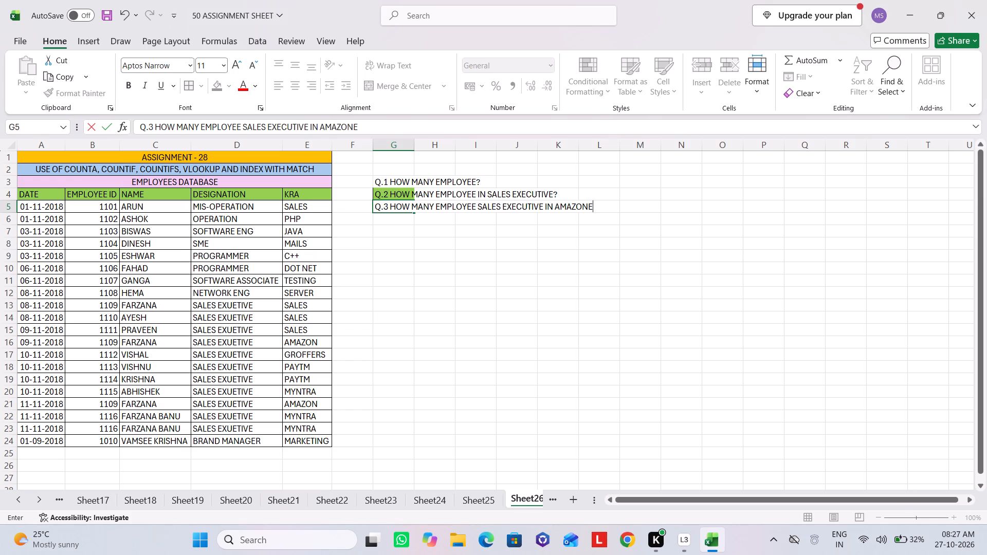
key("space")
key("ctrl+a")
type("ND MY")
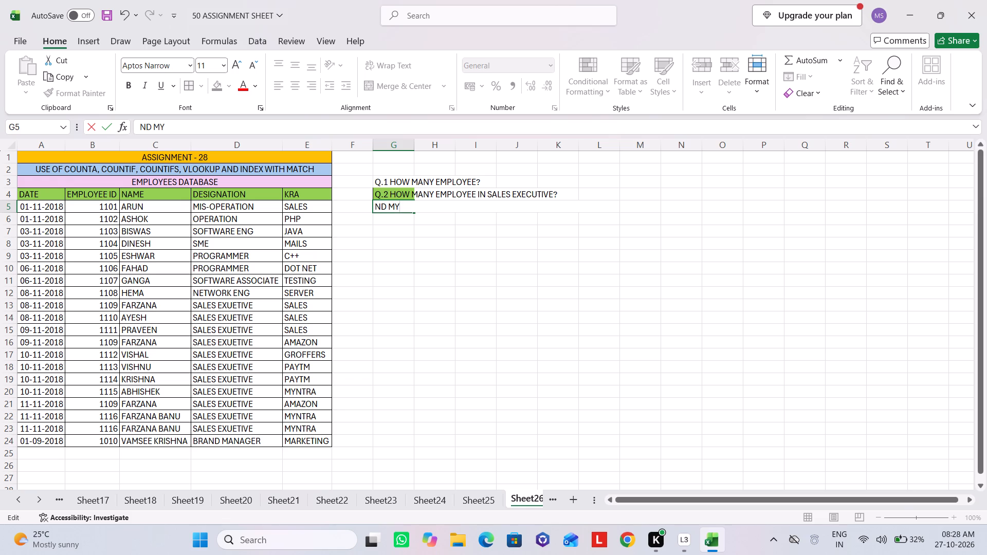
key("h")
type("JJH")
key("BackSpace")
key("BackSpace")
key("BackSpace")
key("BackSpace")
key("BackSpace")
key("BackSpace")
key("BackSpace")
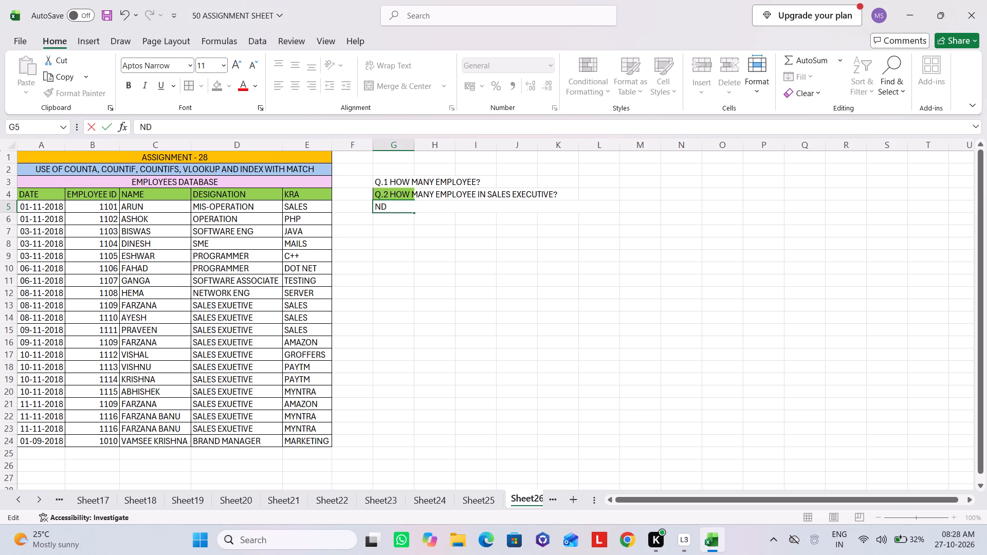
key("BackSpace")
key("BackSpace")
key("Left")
Enter the third question in G5: "Q.3 HOW MANY EMPLOYEE SALES EXECUTIVE IN AMAZON AND MYNTRA?".
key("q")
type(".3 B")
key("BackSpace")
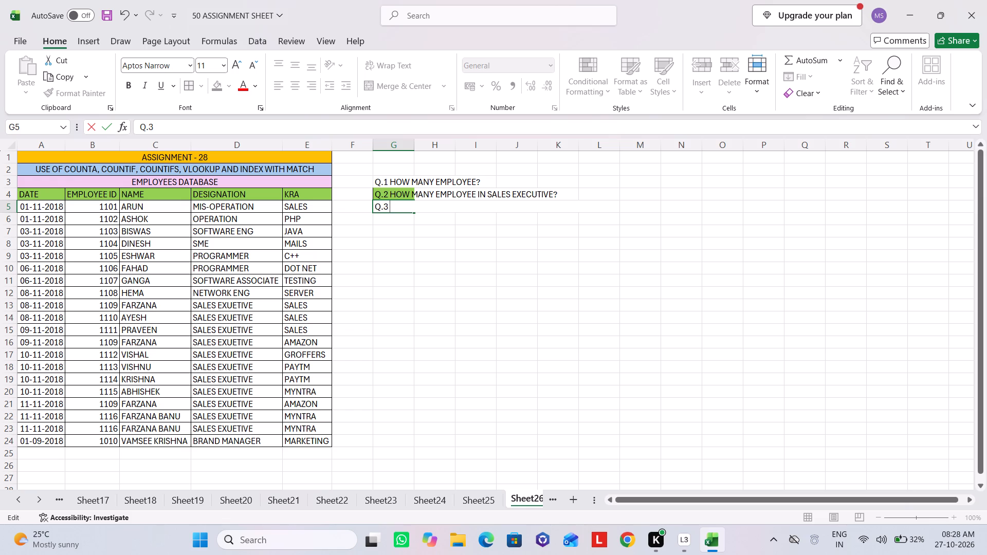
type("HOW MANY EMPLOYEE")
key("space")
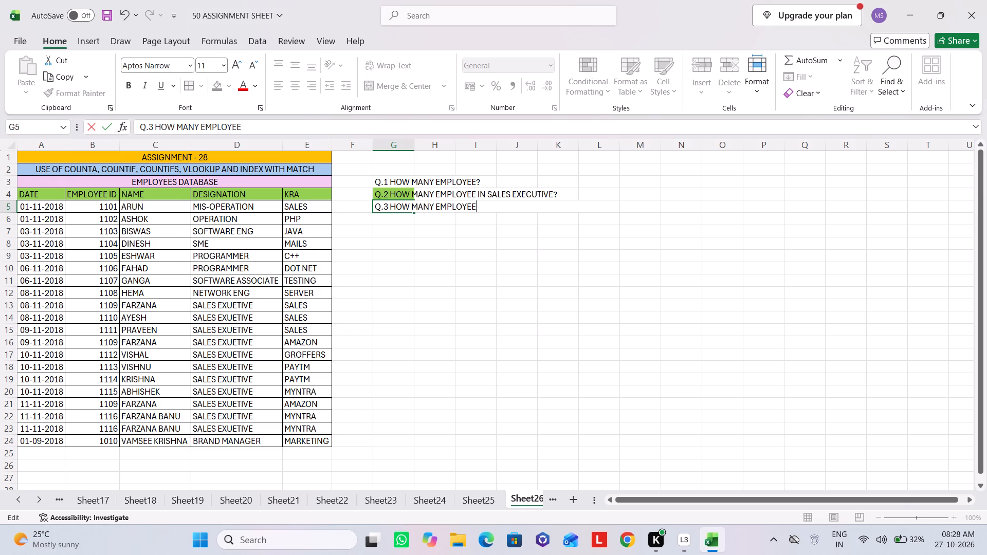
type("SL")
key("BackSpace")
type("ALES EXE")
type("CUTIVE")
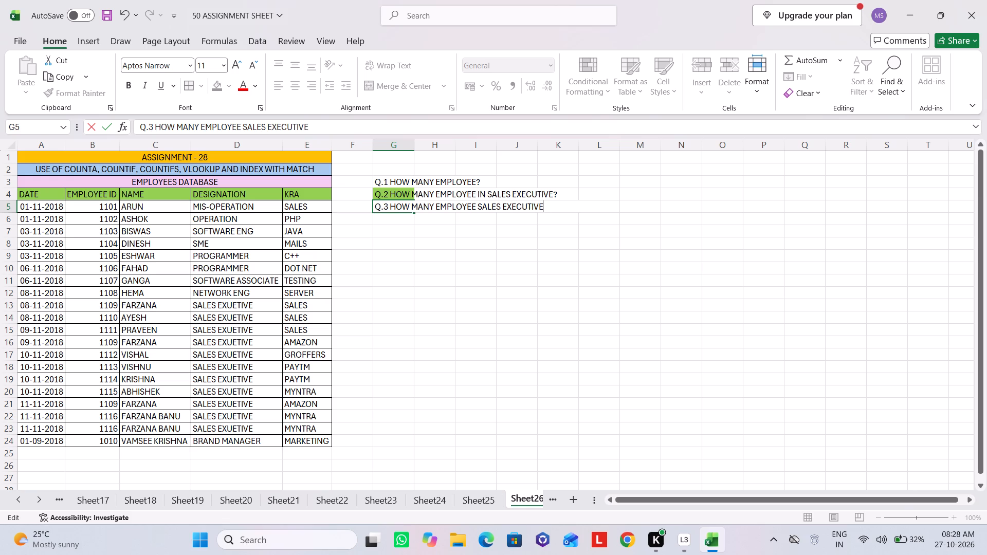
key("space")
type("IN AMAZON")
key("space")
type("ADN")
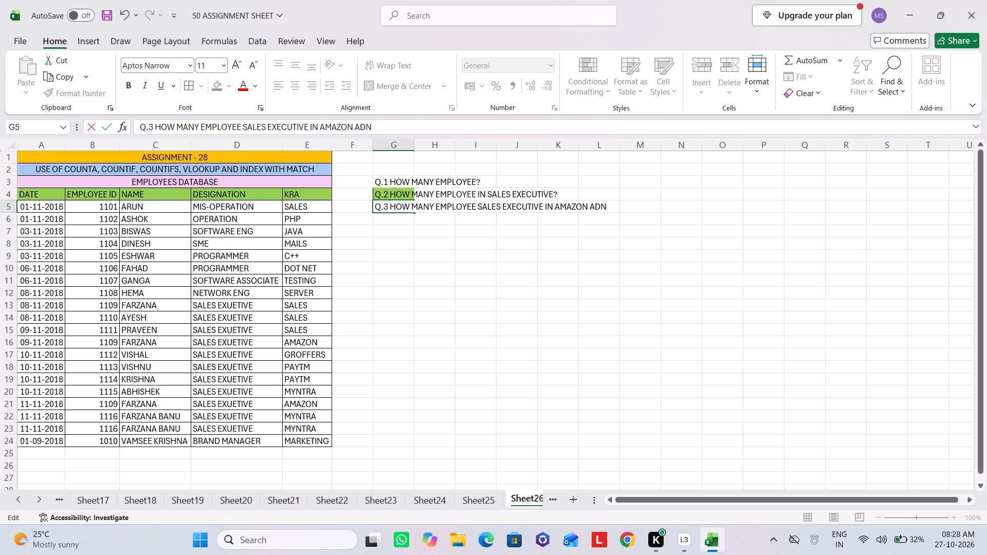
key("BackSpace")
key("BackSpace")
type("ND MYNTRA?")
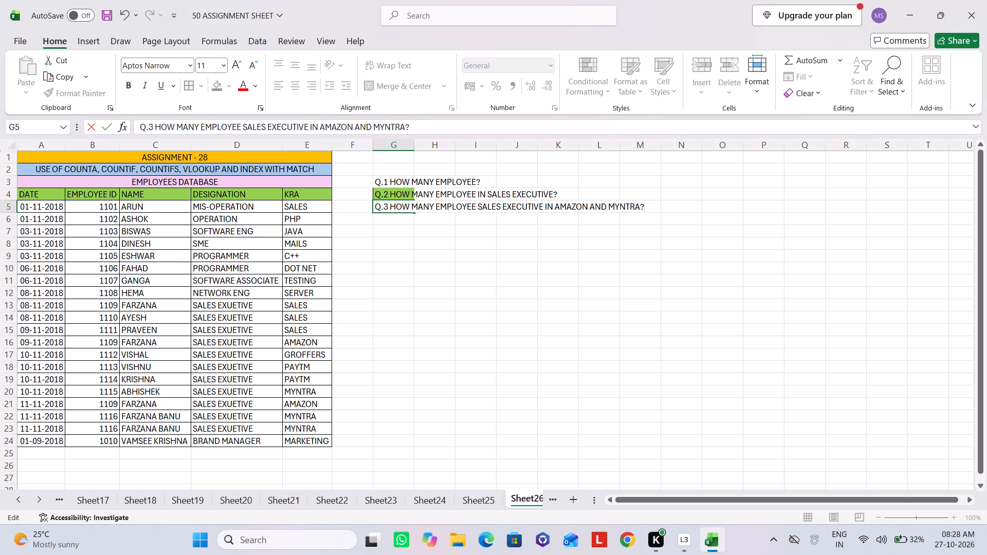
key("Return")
Enter the fourth question in G6: "Q.4 EMPLOYEE DINESH AND VISHAL POST AND KRA?".
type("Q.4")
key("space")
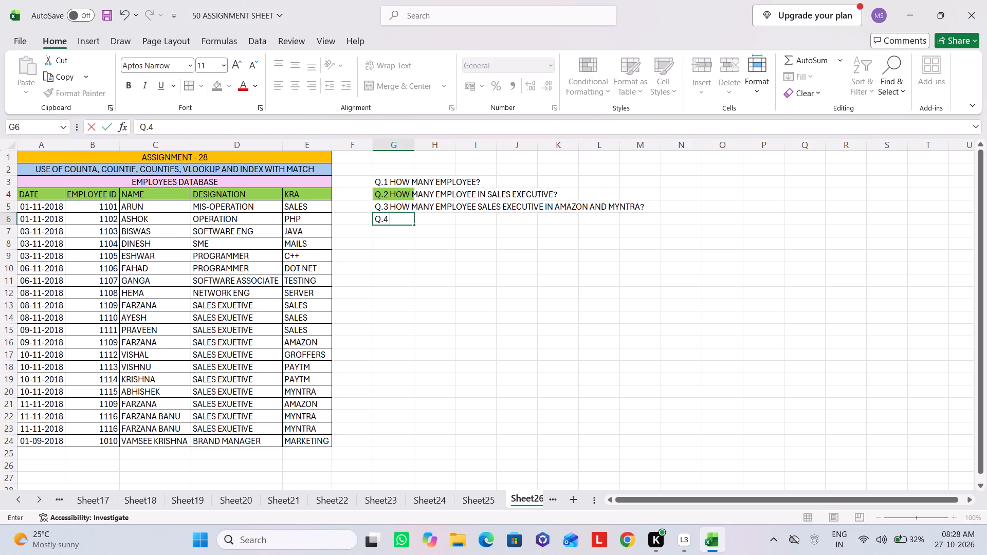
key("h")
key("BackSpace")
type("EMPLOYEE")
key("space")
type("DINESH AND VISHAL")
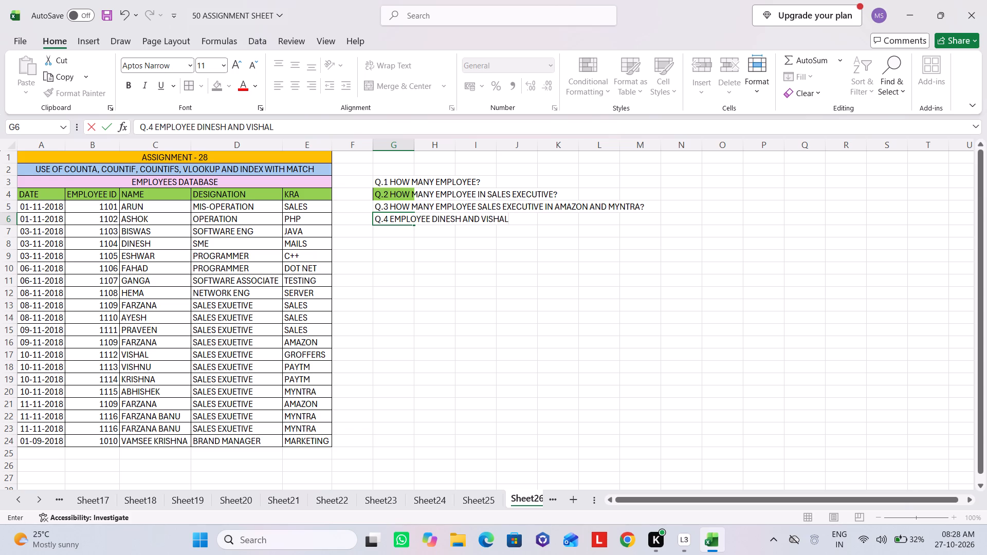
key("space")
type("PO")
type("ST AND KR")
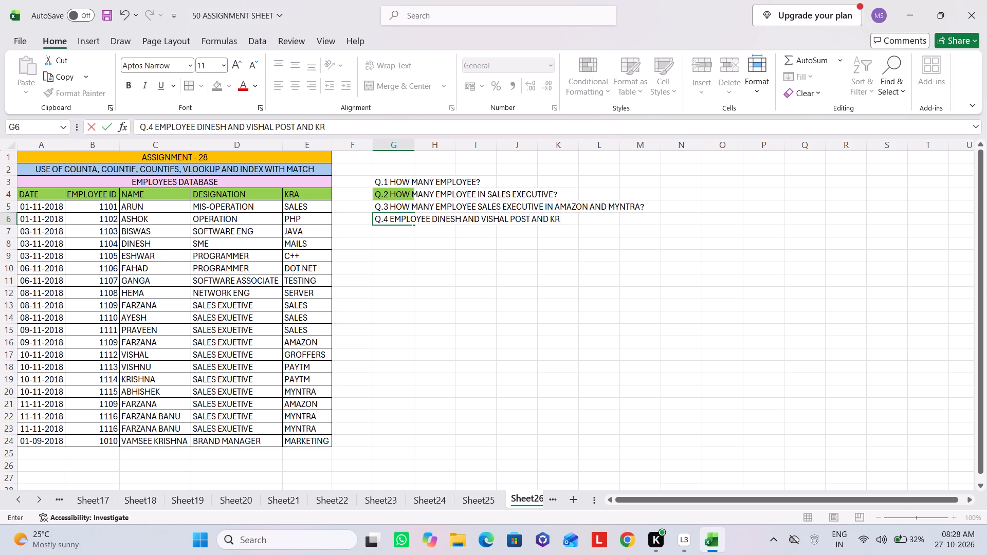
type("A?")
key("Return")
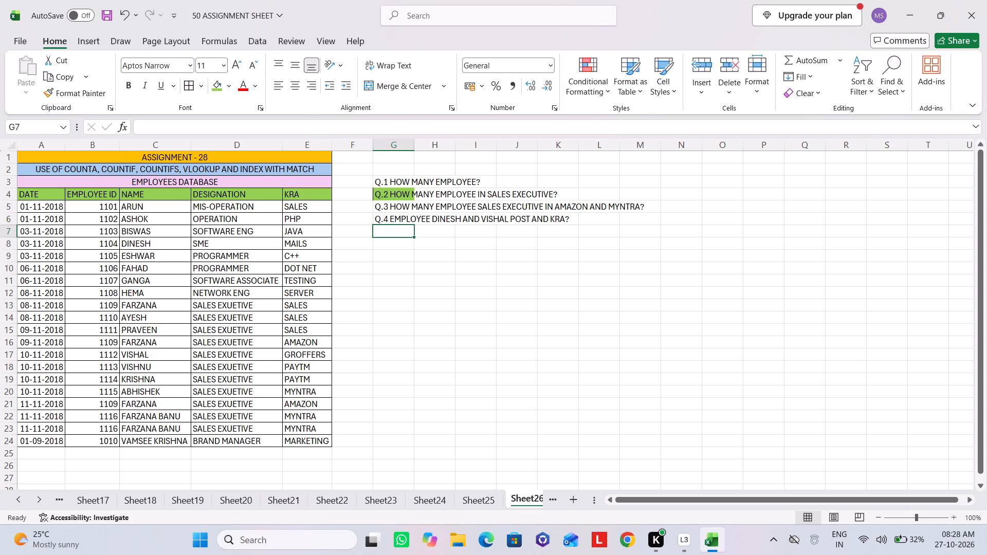
Enter the fifth question in G7: "Q.5 EMPLOYEE ABHISHEK AND HEMA EMPLOYEE ID?".
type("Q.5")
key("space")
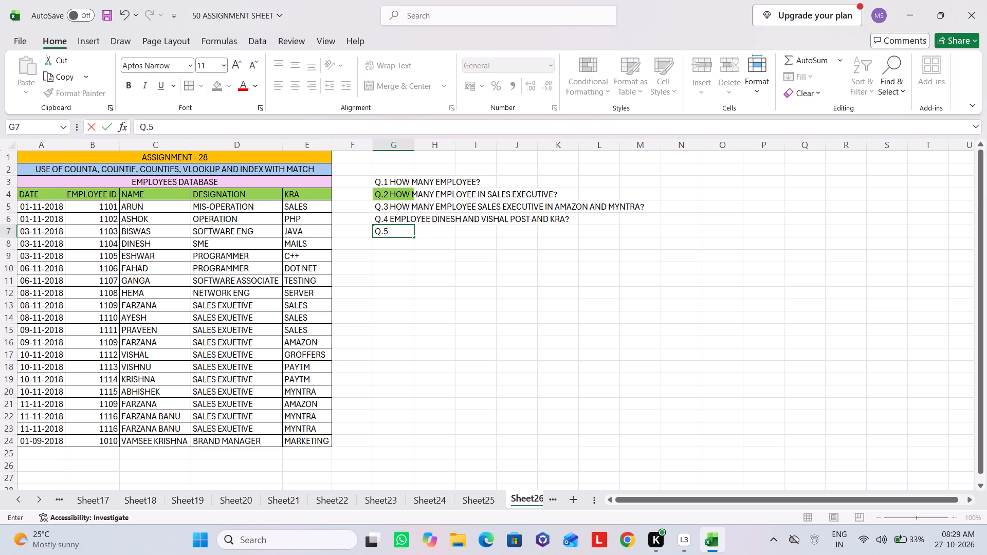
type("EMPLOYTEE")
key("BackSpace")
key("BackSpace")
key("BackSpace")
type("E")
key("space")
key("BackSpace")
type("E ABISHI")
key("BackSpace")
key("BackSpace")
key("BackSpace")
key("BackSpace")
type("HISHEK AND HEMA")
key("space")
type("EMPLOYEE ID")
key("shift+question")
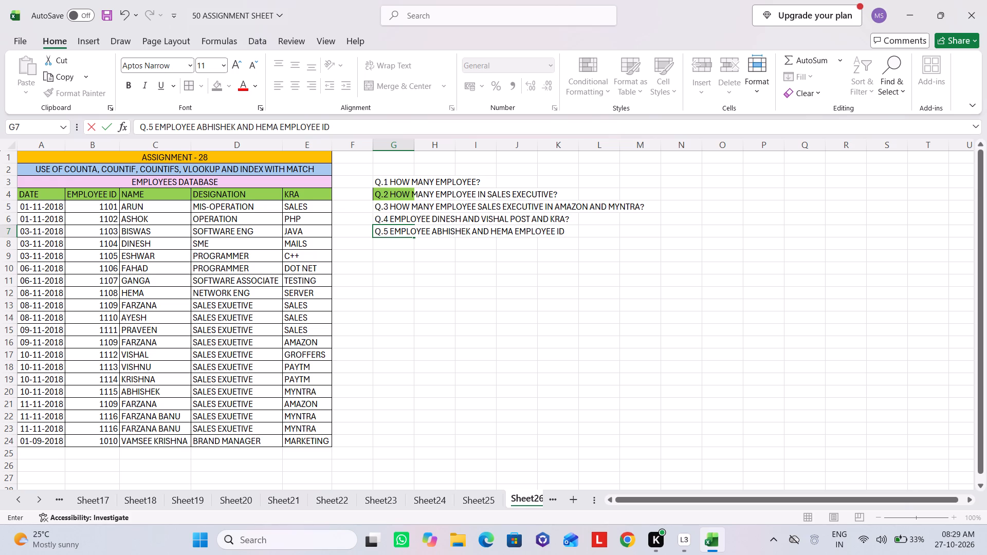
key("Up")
Label the first question's function in N3 as "USE OF COUNTA".
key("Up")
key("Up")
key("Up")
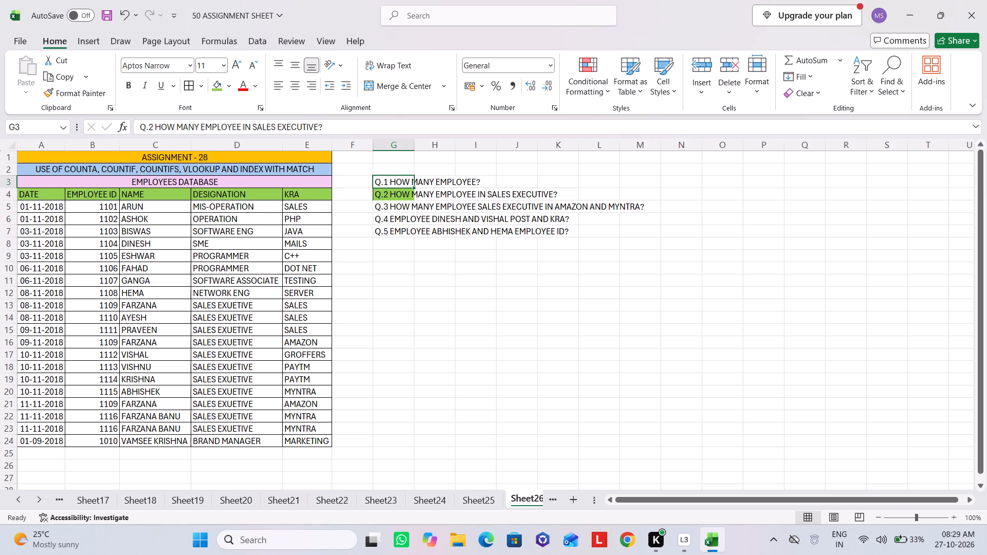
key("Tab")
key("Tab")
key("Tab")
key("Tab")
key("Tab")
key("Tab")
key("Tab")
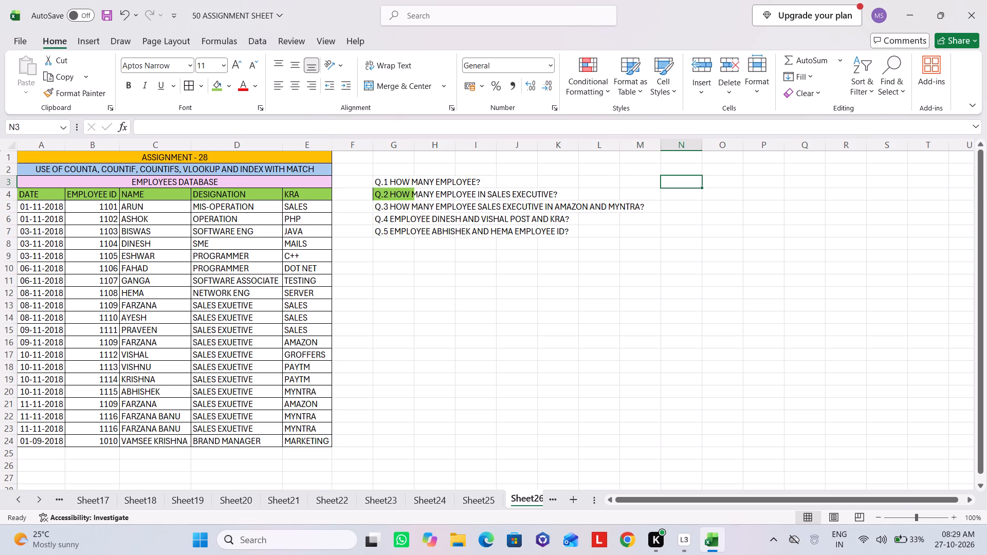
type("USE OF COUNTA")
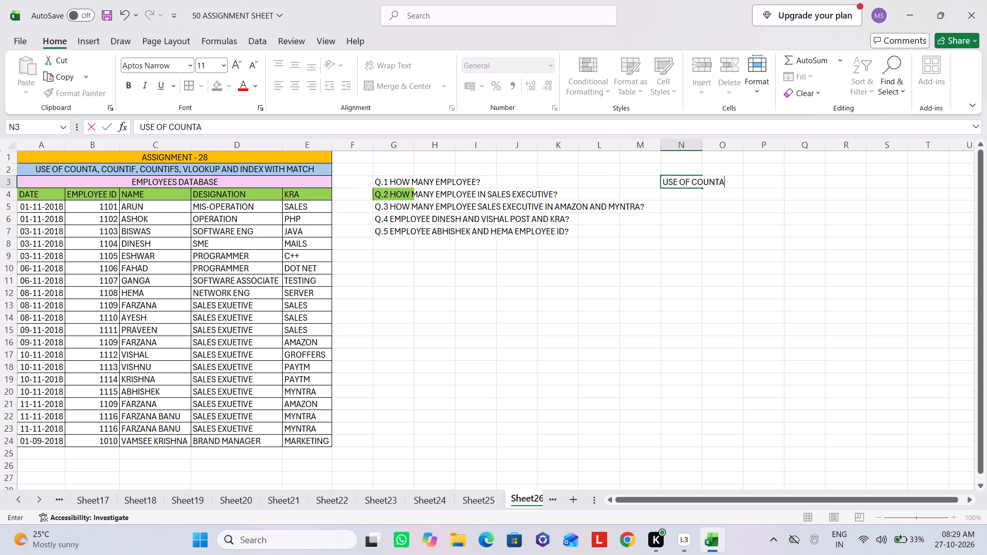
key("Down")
Label the functions for the second and third questions in N4 and N5: "USE OF COUNTIF" and "USE OF COUNTIFS".
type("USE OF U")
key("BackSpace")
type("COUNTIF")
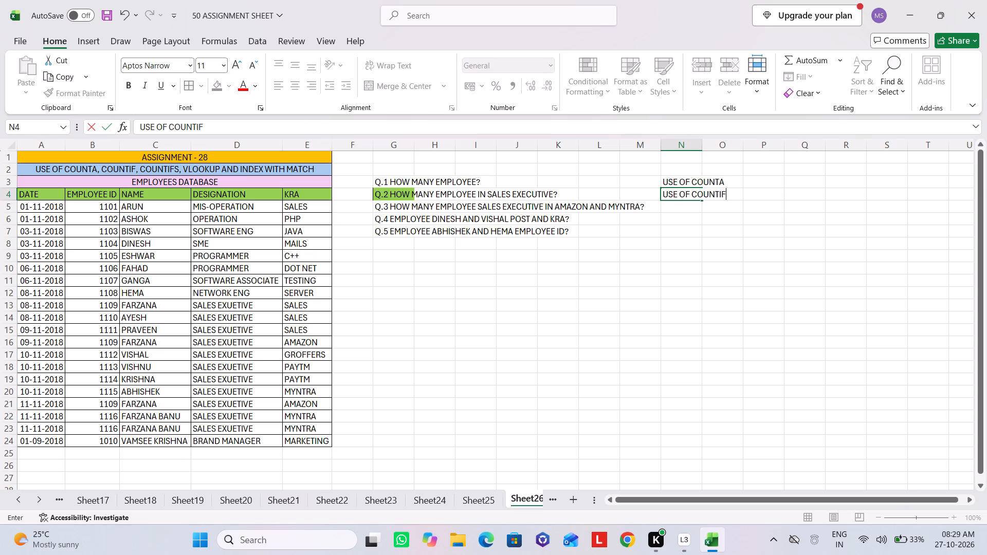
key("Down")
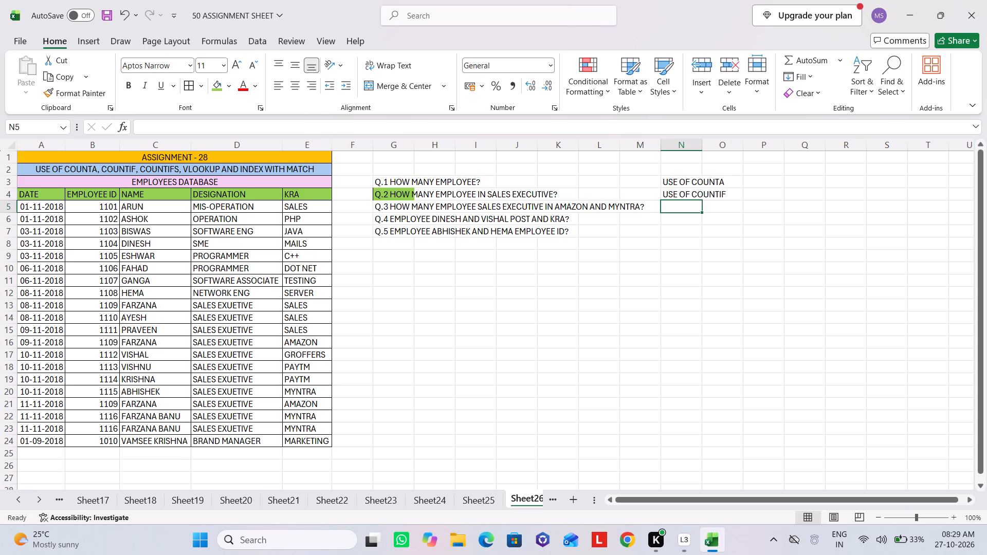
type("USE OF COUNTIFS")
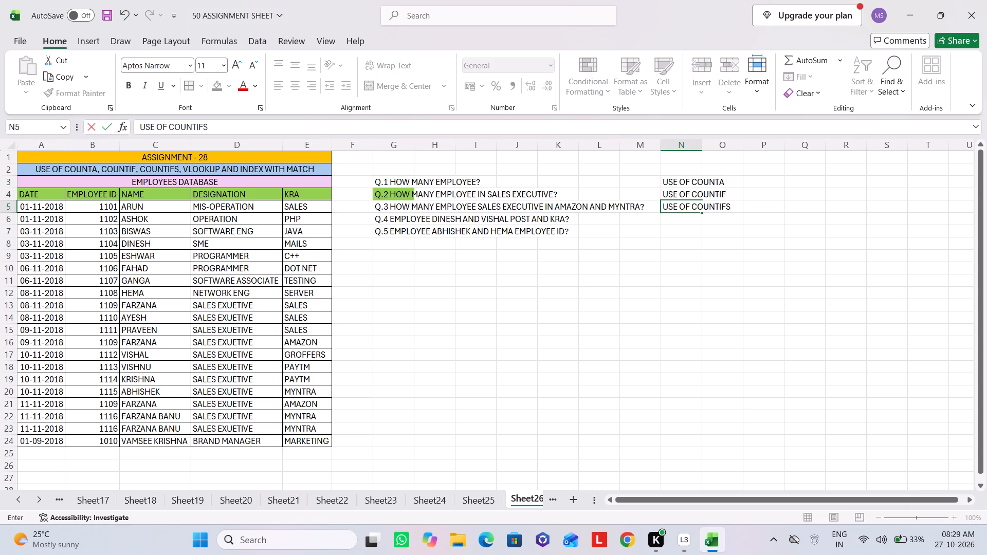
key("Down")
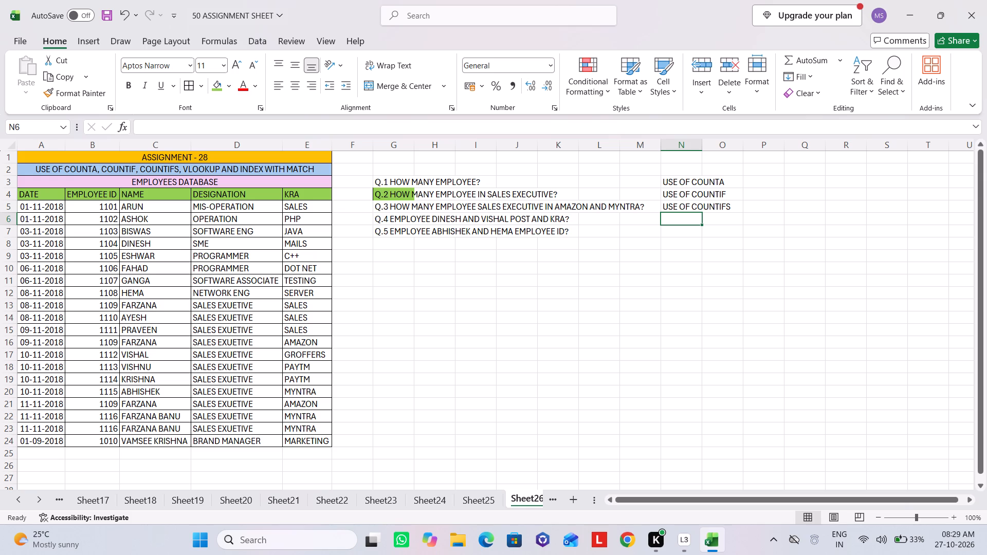
Label the fourth question's function in N6 as "USE OF VLOOKUP".
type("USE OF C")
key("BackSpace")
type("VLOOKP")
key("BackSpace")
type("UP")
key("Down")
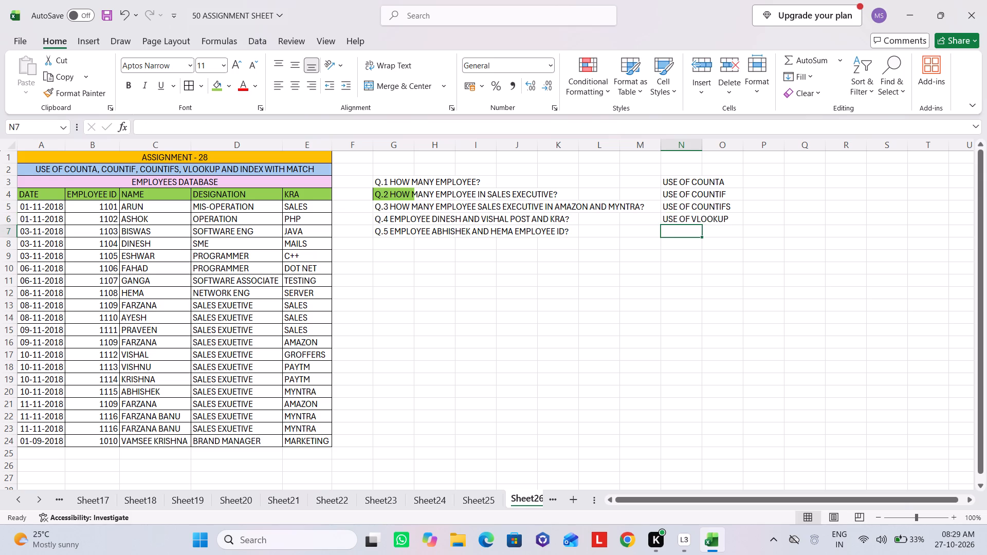
Label the fifth question's function in N7 as "USE OF INDEX WITH MATCH".
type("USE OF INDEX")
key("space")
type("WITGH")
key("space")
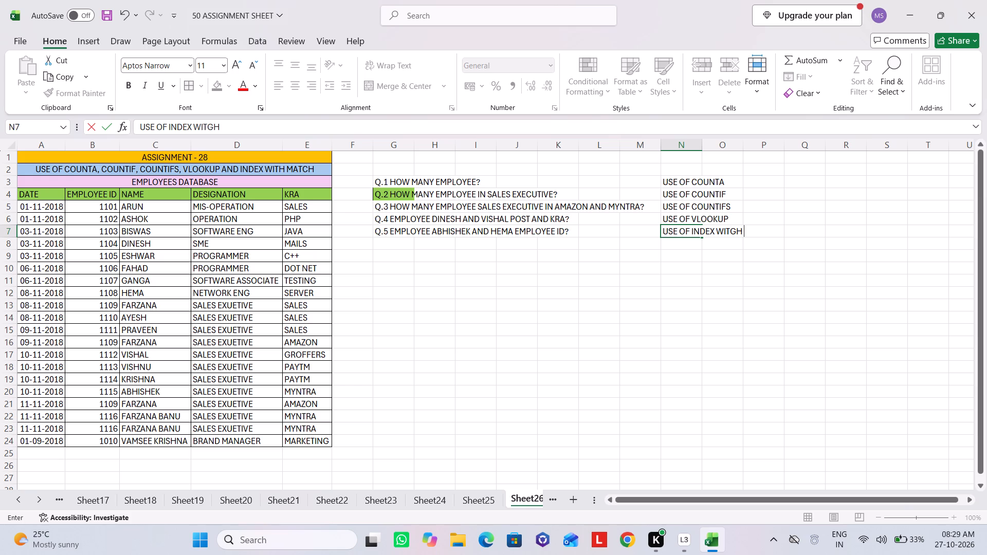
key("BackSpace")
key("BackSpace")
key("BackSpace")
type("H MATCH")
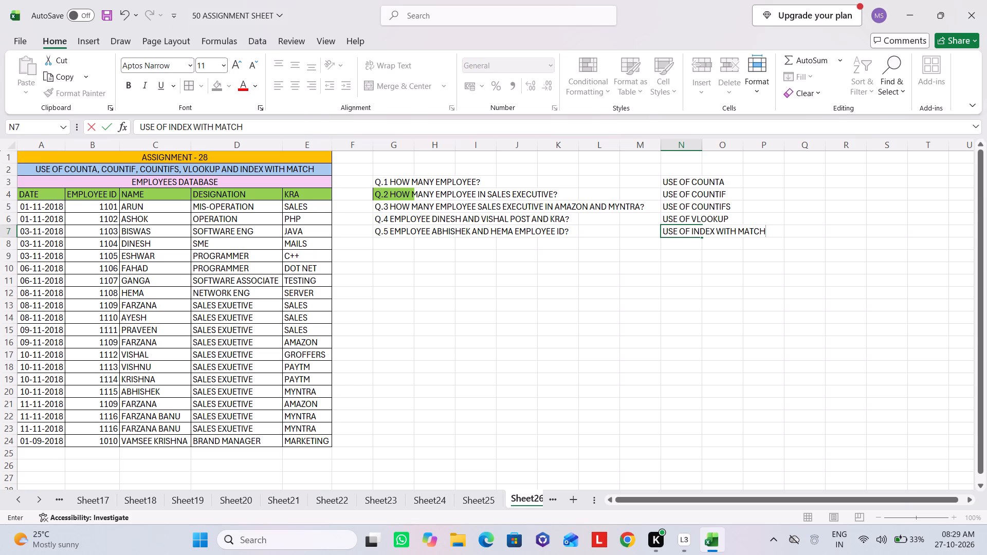
Shade the block of questions and function labels, G3:P7, with a light gray fill.
left_click_drag(385, 180, 703, 220)
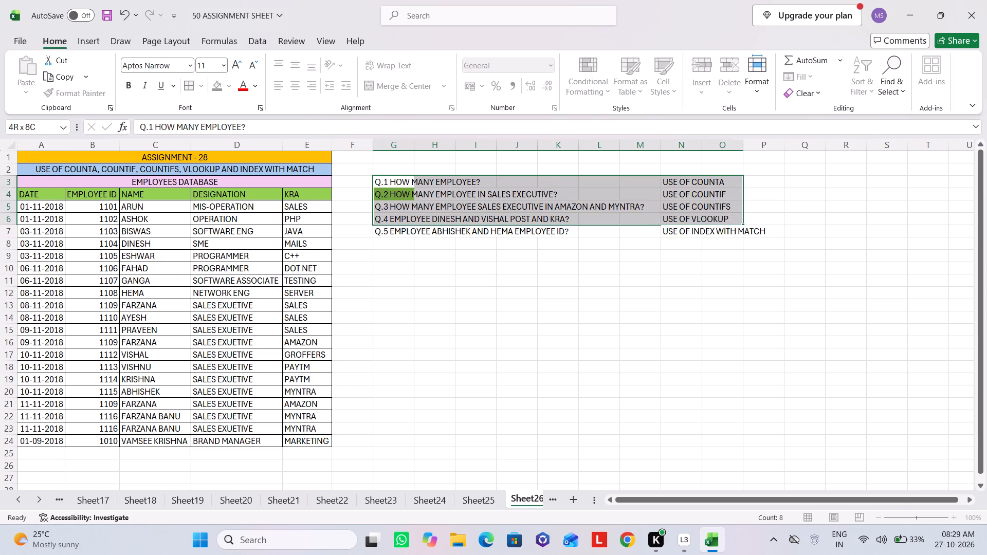
left_click_drag(703, 220, 758, 234)
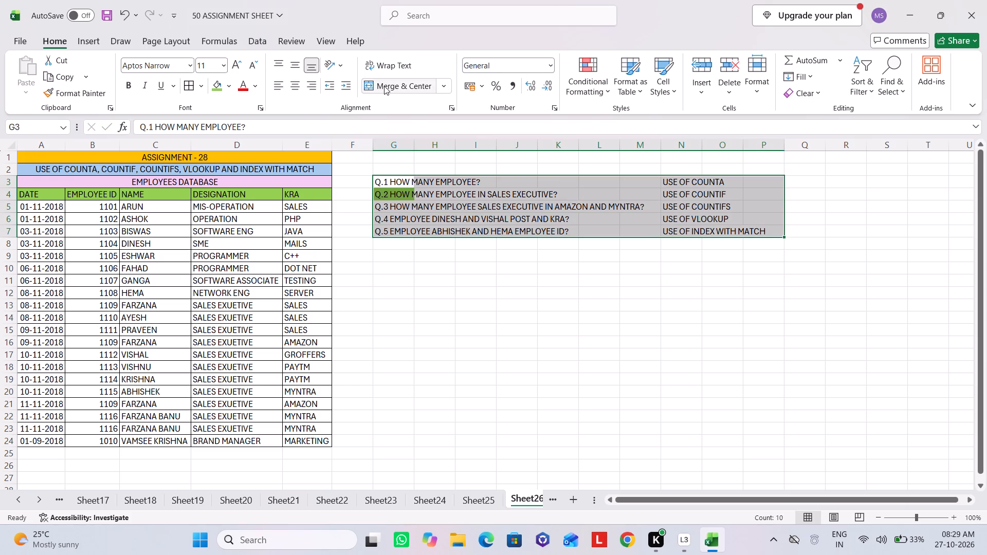
left_click(230, 84)
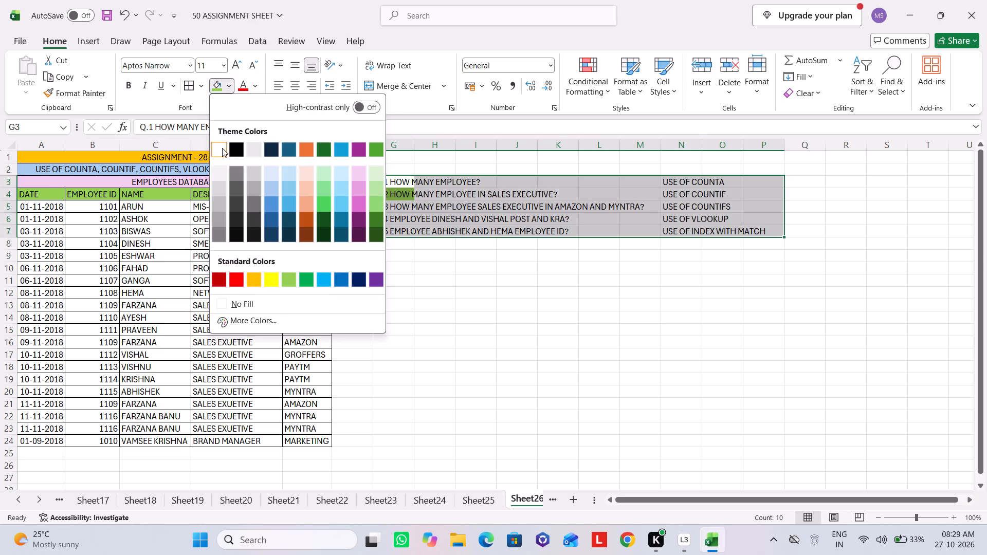
left_click(222, 148)
left_click(201, 86)
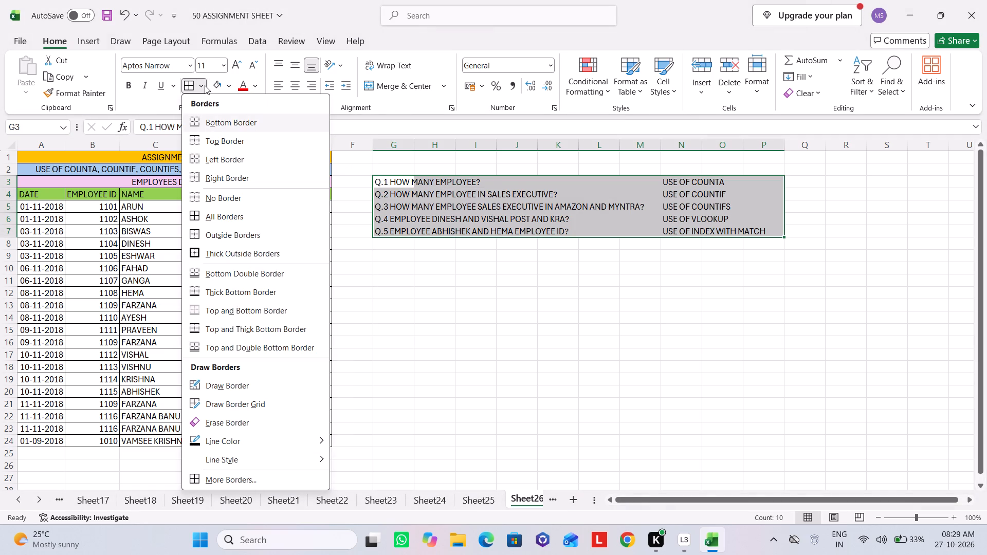
left_click(203, 85)
left_click(228, 87)
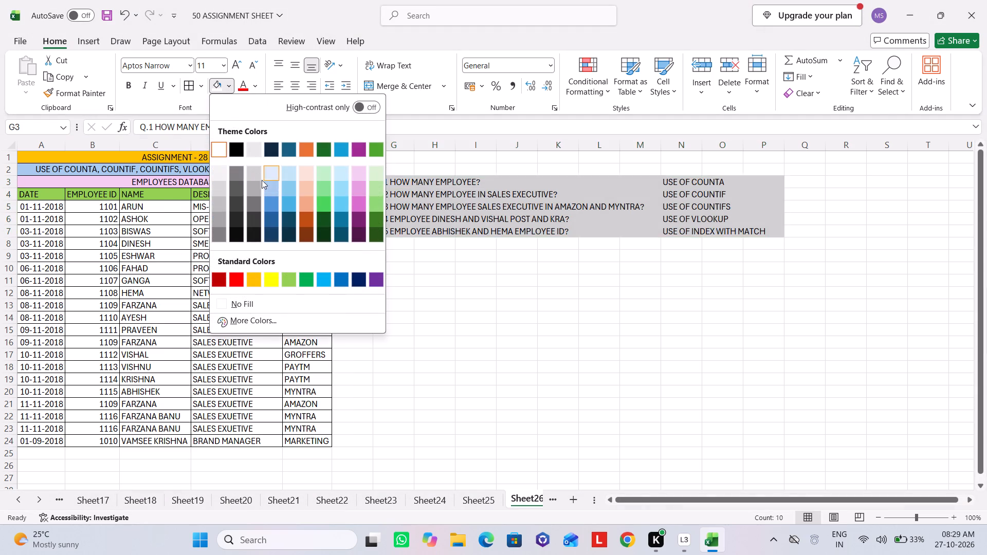
left_click(254, 171)
left_click(461, 304)
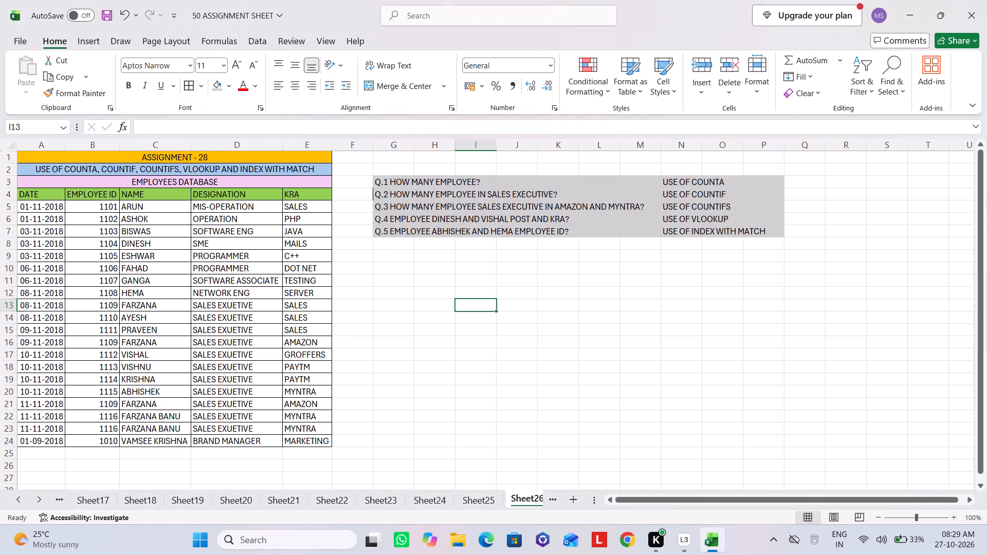
Save the workbook.
key("ctrl+s")
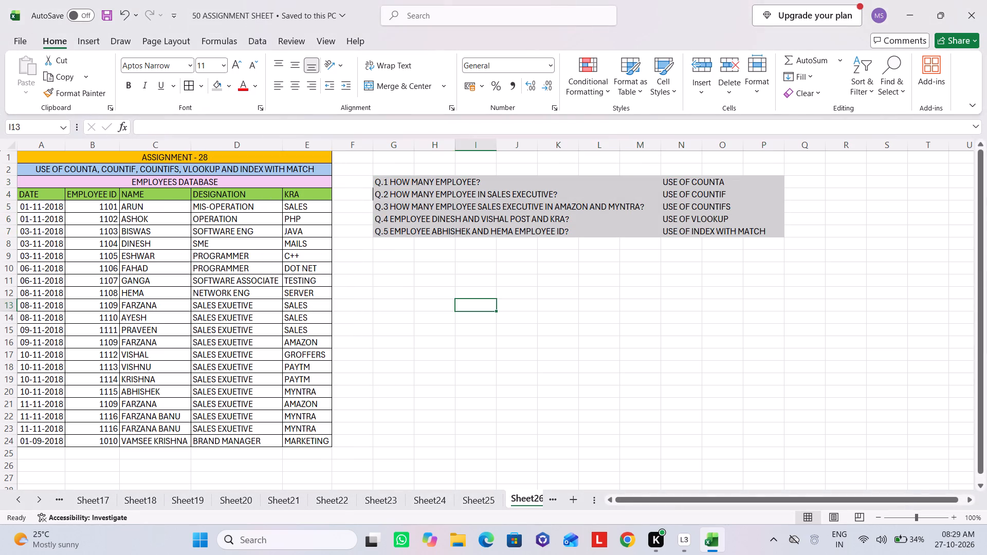
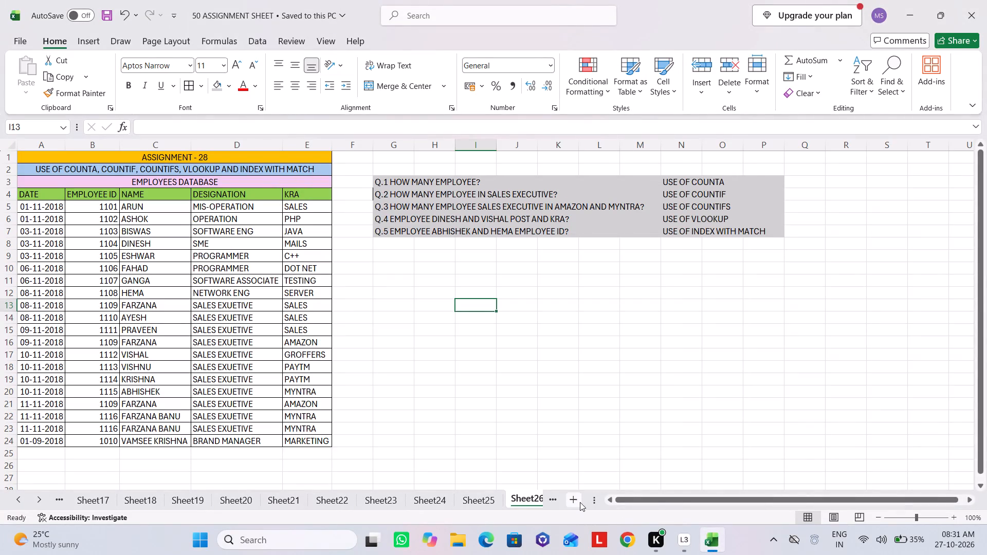
Add a new blank worksheet after Sheet26, at the end of the assignment workbook.
left_click(553, 499)
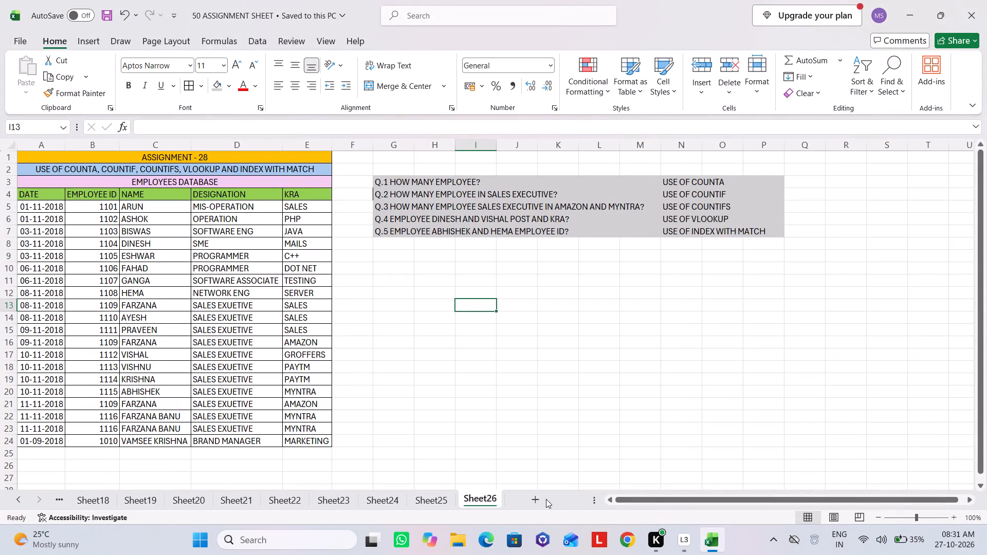
left_click(538, 497)
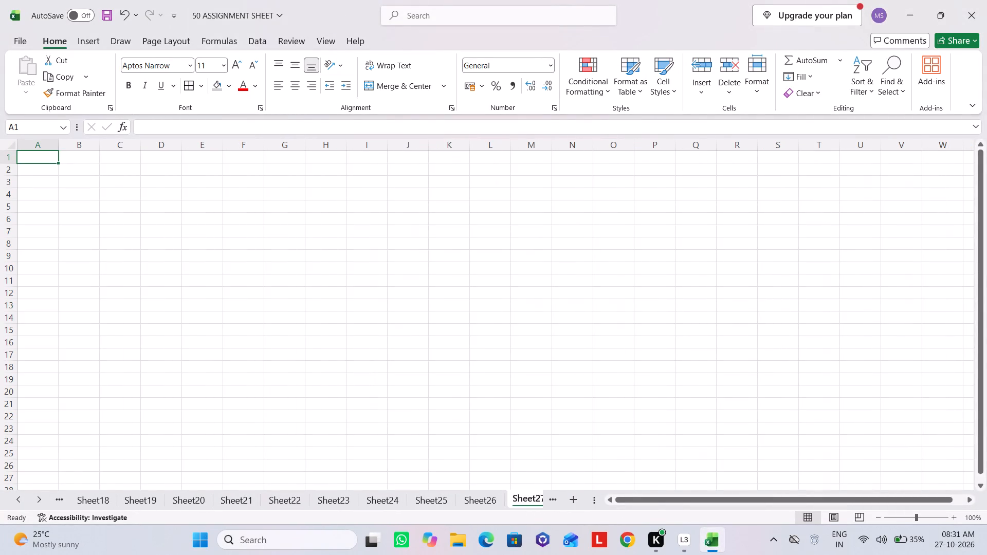
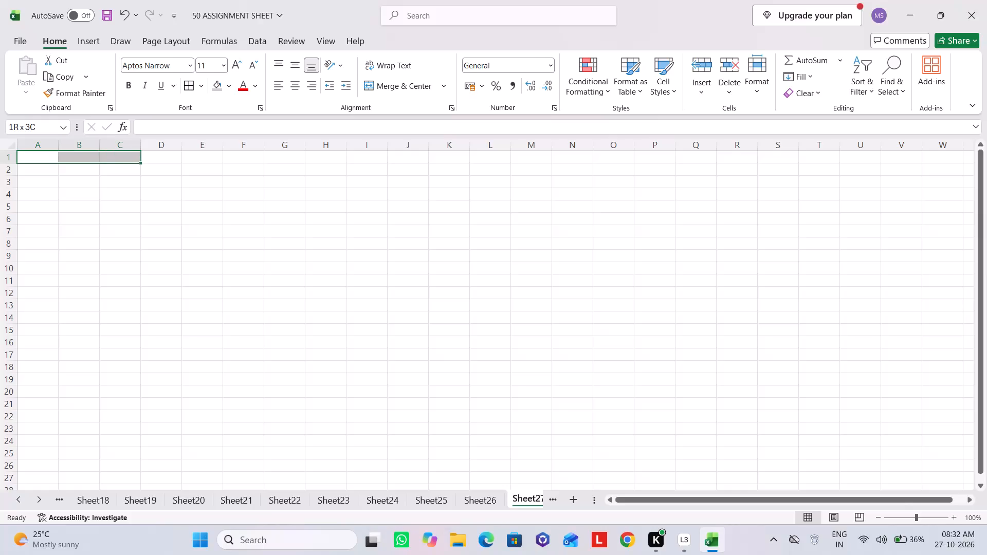
Merge and centre A1:E1 on the new sheet and enter the title "ASSIGNMENT - 29".
key("shift+Right")
key("shift+Right")
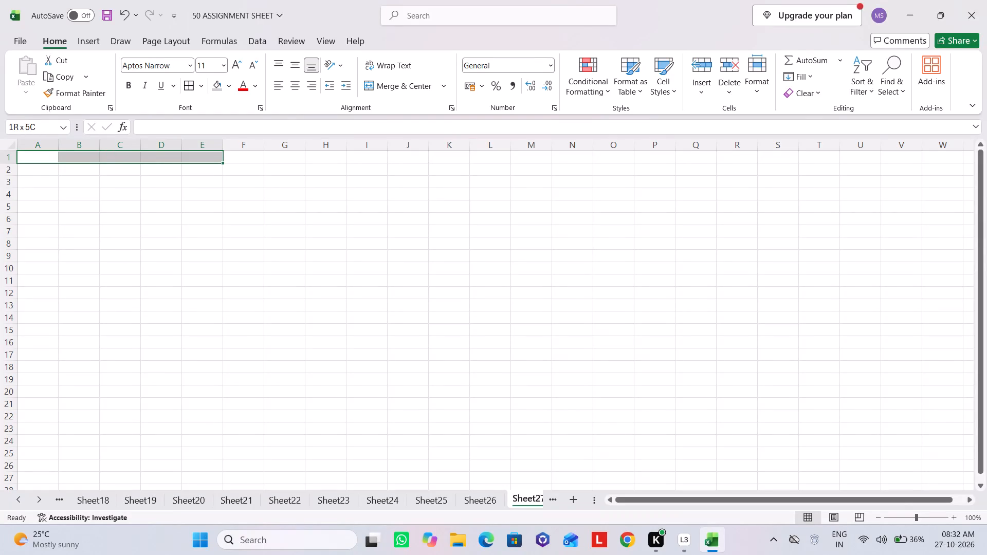
key("h")
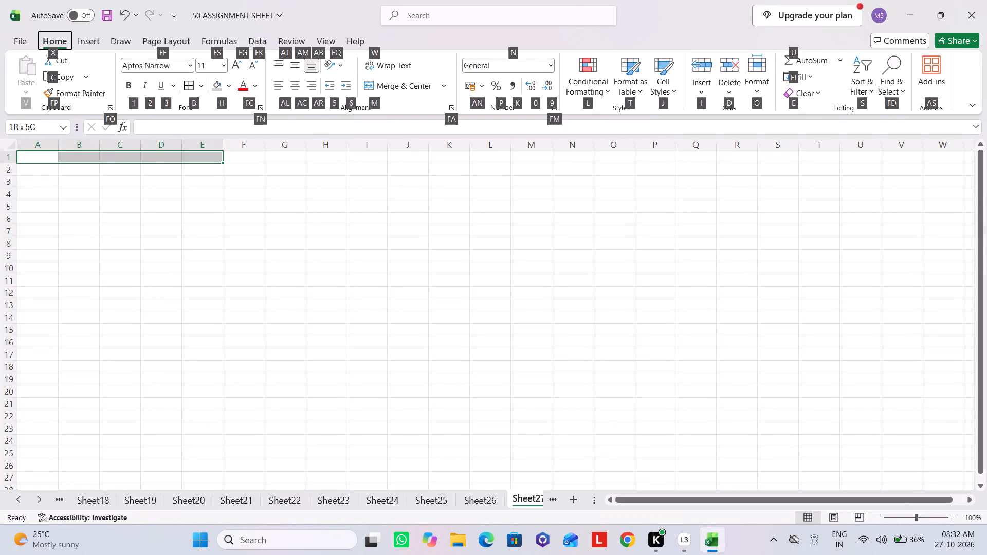
type("MC")
type("ASSIGNMENT -")
key("space")
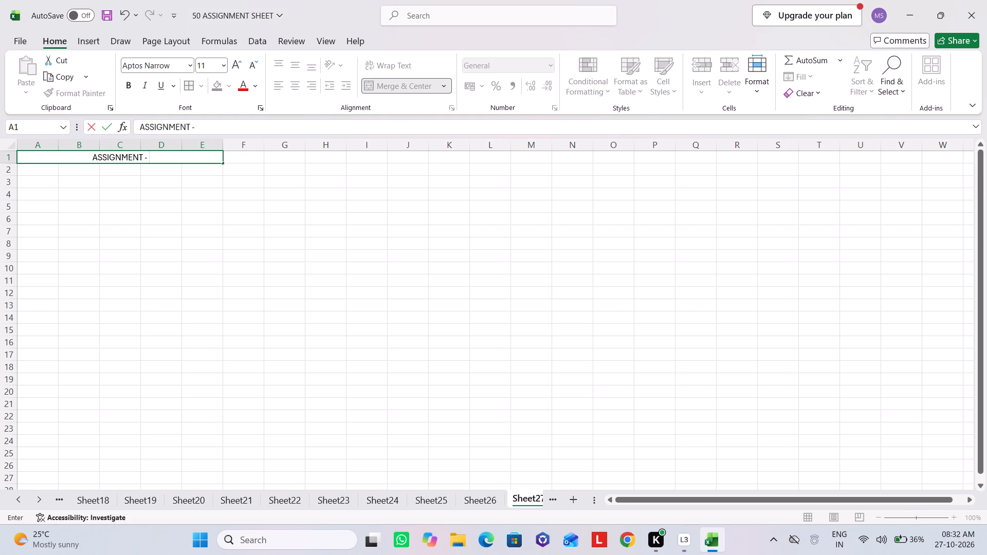
type("29")
key("Down")
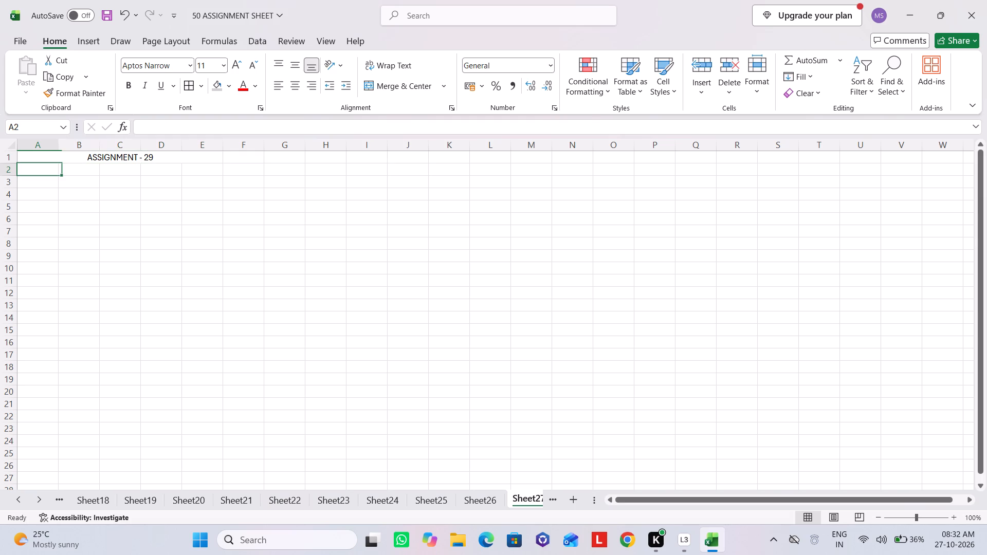
Merge and centre A2:E2 and enter the heading "USE OF VLOOKUP ONE SHEET TO ANOTHER SHEET".
key("shift+Right")
key("shift+Right")
key("shift+Right")
key("shift+Right")
key("h")
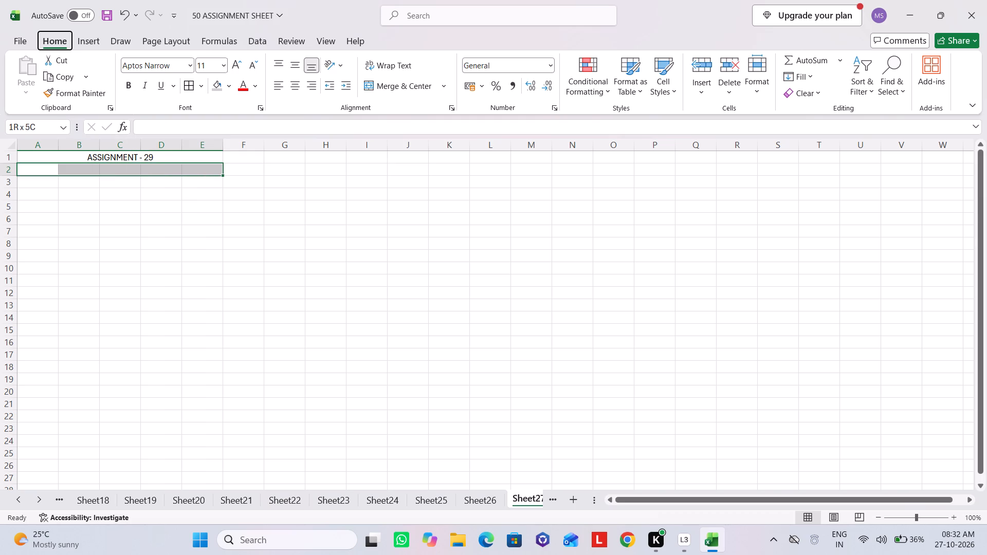
type("MC")
type("USE OF VLOOKUP")
key("space")
type("ONE SHEET TO")
key("space")
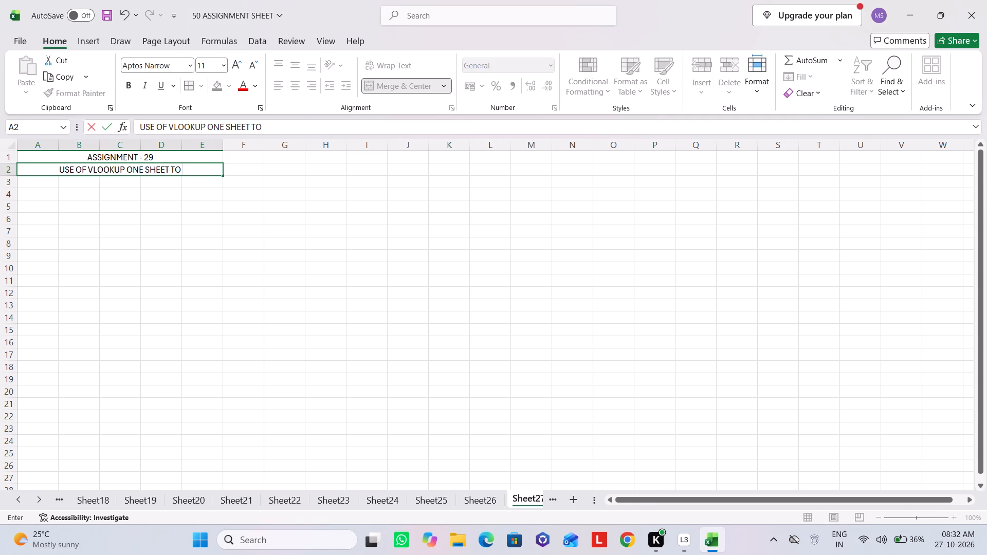
type("ANOTHER SHEET")
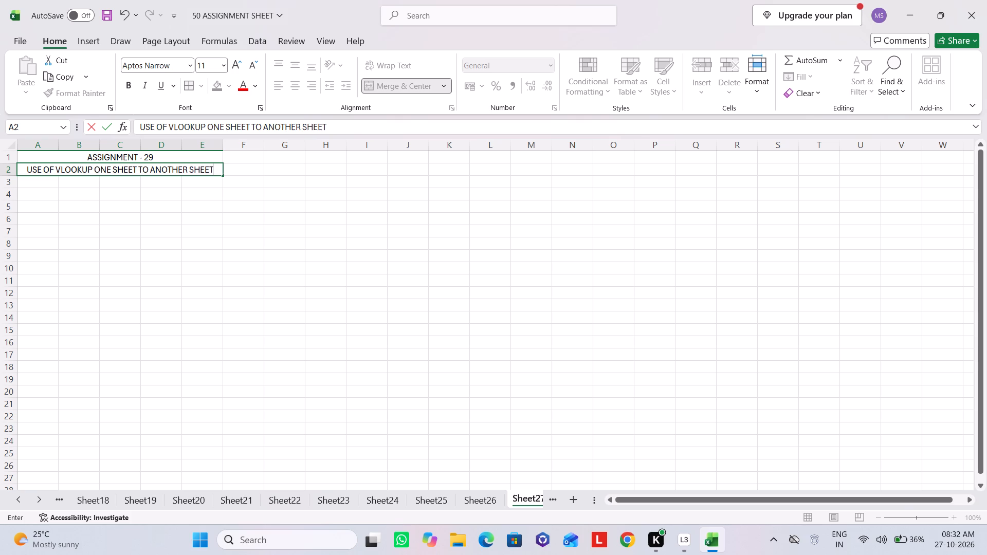
key("Down")
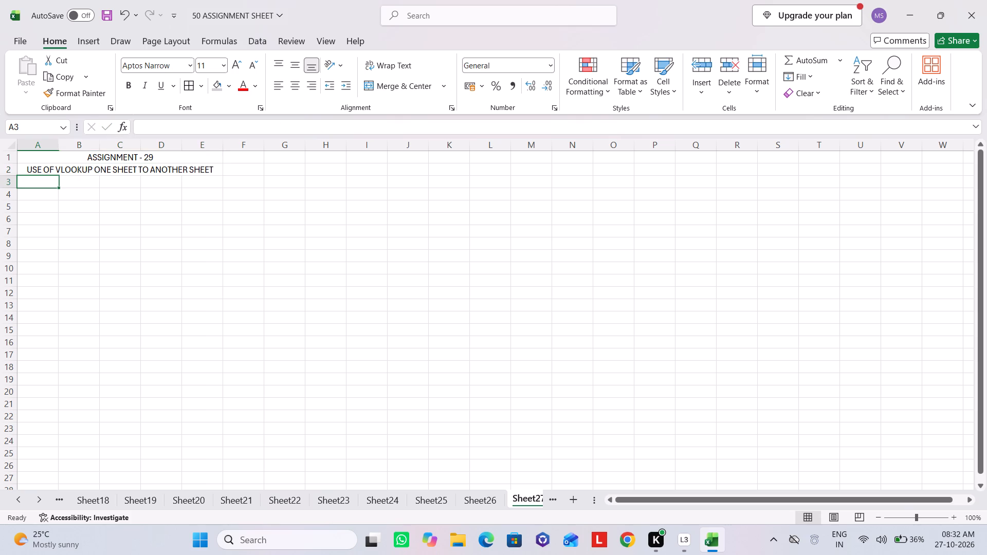
Merge and centre A3:E3 and enter "SHEET - " as the start of the table caption.
key("shift+Right")
key("shift+Right")
key("shift+Right")
key("shift+Right")
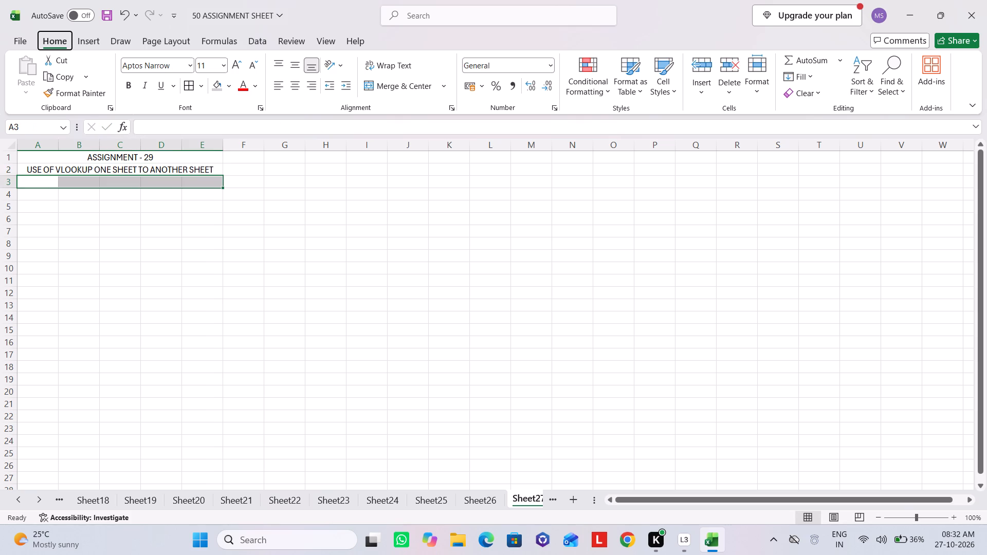
type("HMC")
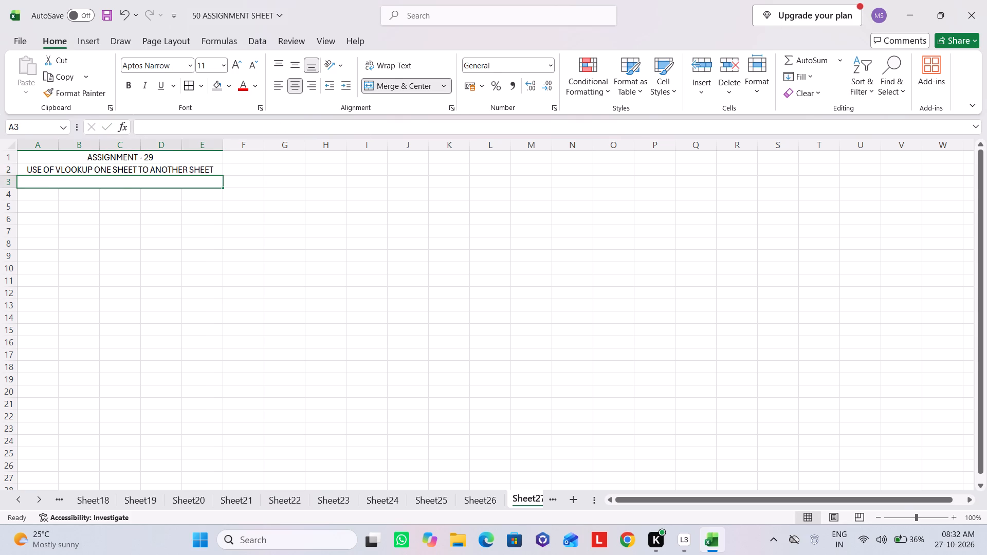
type("SHEET")
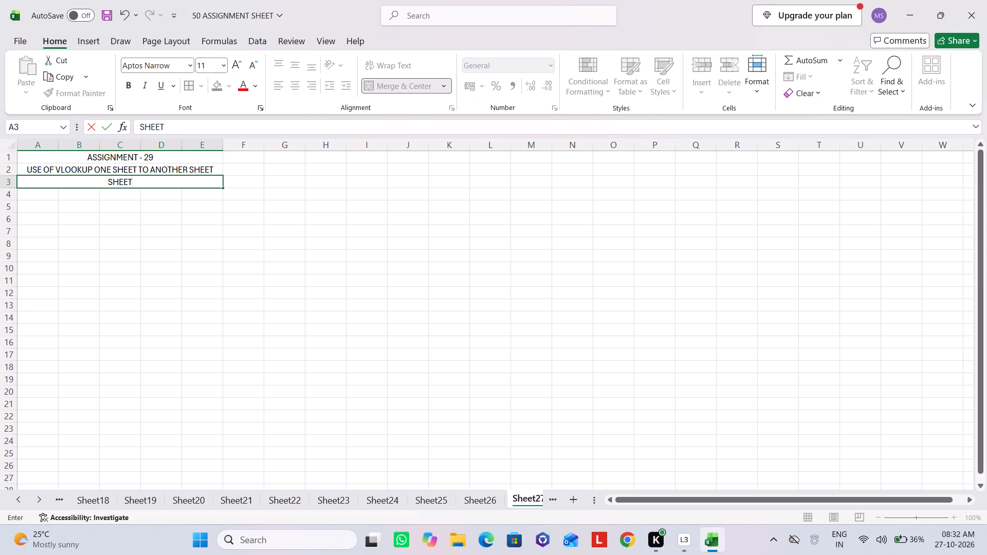
key("space")
type("-")
key("space")
key("Left")
key("Left")
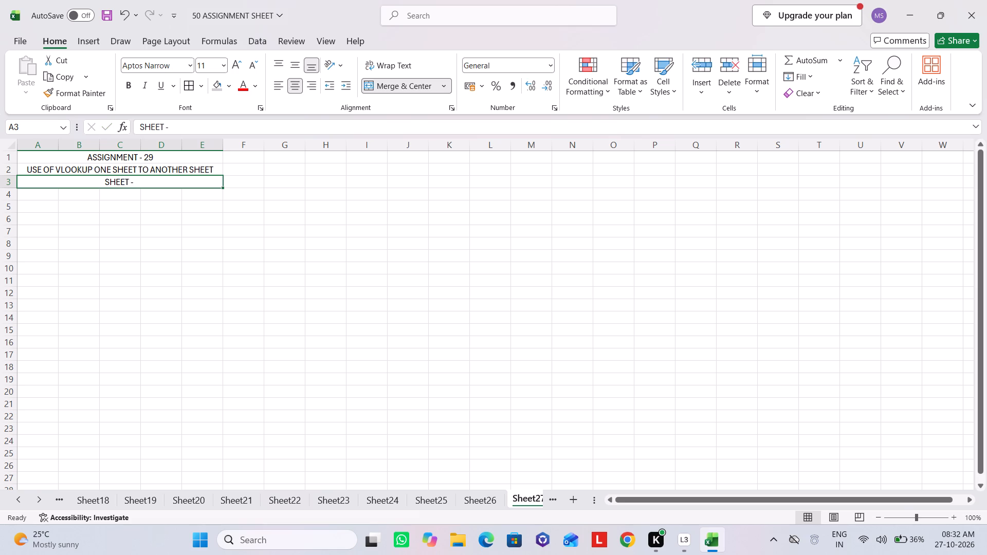
Complete the caption in the merged row 3 cell so it reads "SHEET 1 - DATA".
double_click(130, 183)
key("space")
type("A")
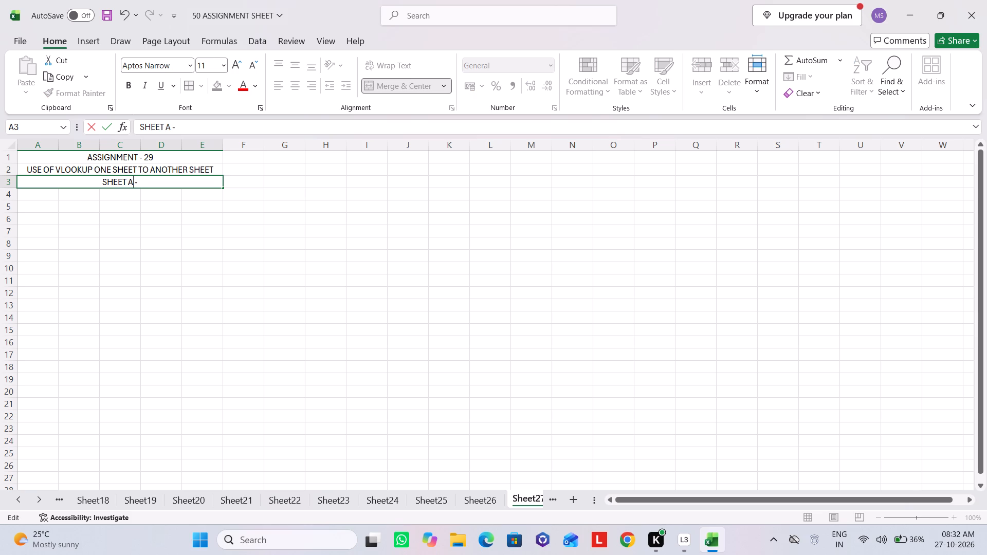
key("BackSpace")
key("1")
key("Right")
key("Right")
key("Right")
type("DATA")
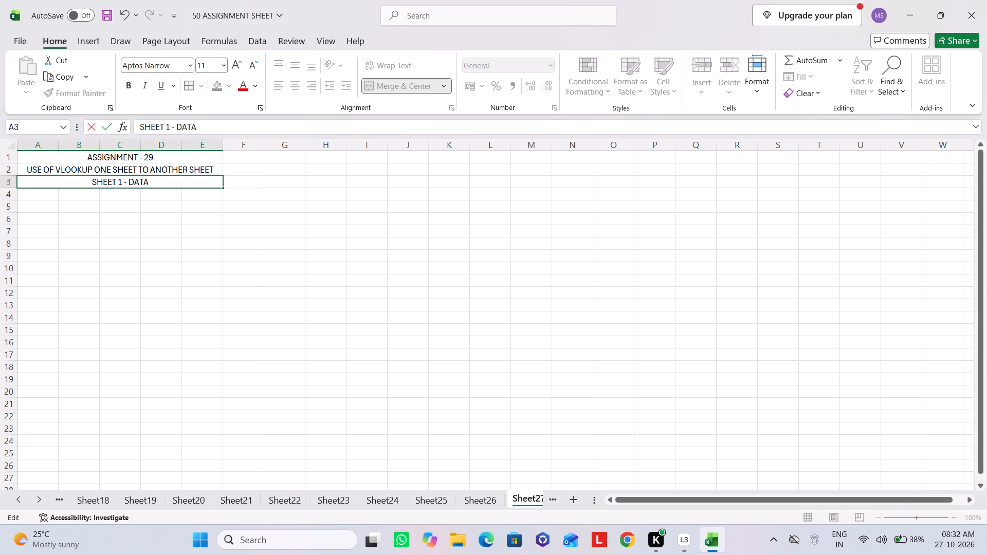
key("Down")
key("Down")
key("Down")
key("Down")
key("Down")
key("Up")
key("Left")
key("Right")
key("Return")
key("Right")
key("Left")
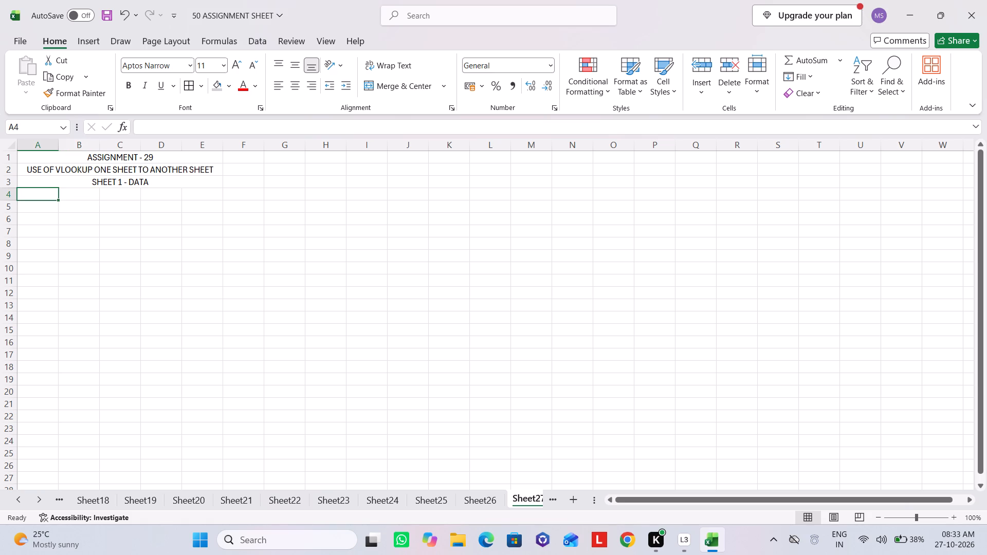
Enter the row 4 column headings EMPLOYEE ID, FIRST NAME, LAST NAME, DEPARTMENT and LOCATION in A4:E4.
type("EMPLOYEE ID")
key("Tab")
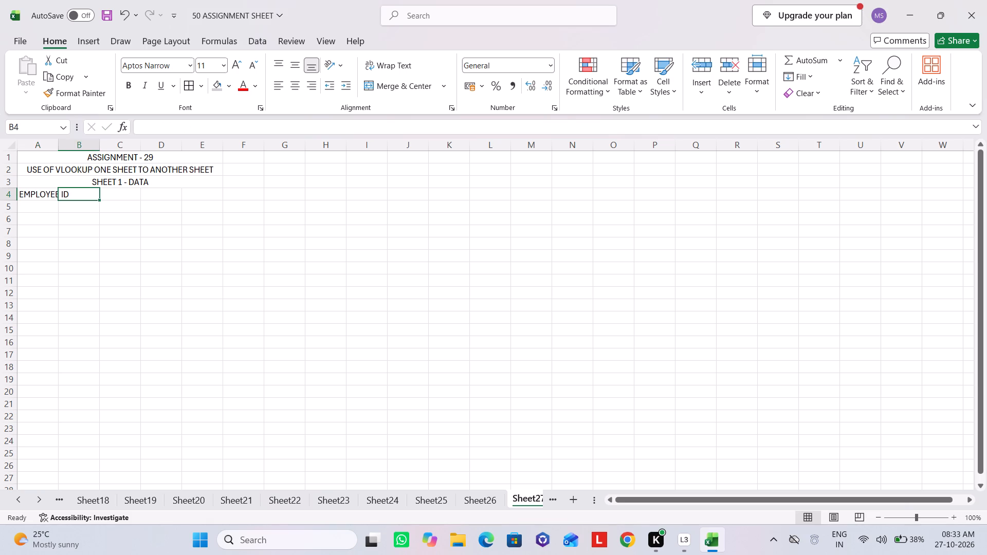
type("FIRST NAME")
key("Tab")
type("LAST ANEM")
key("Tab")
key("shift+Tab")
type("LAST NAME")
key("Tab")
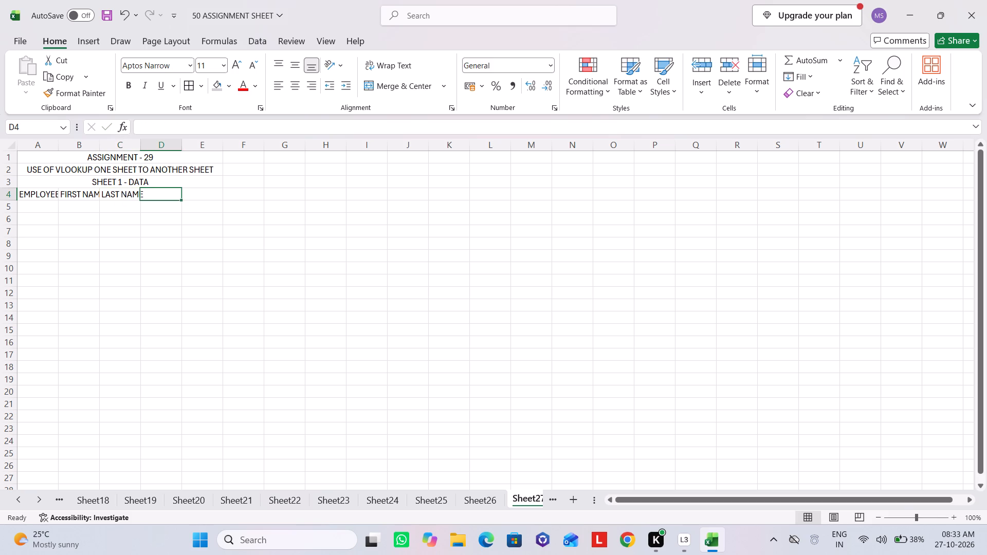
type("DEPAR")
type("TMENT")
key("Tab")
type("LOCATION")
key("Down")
Fill the employee ID column from A5 to A14 with the series 101 to 110.
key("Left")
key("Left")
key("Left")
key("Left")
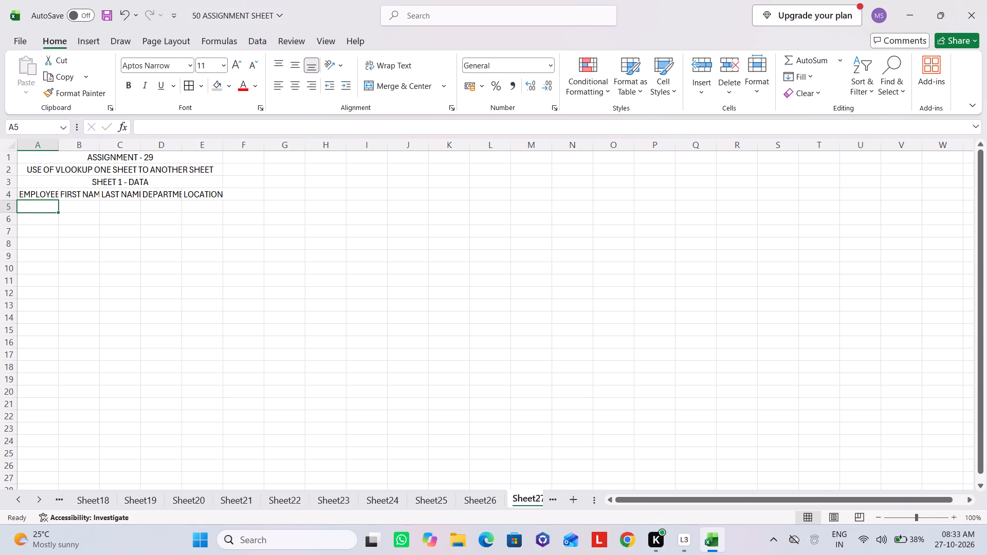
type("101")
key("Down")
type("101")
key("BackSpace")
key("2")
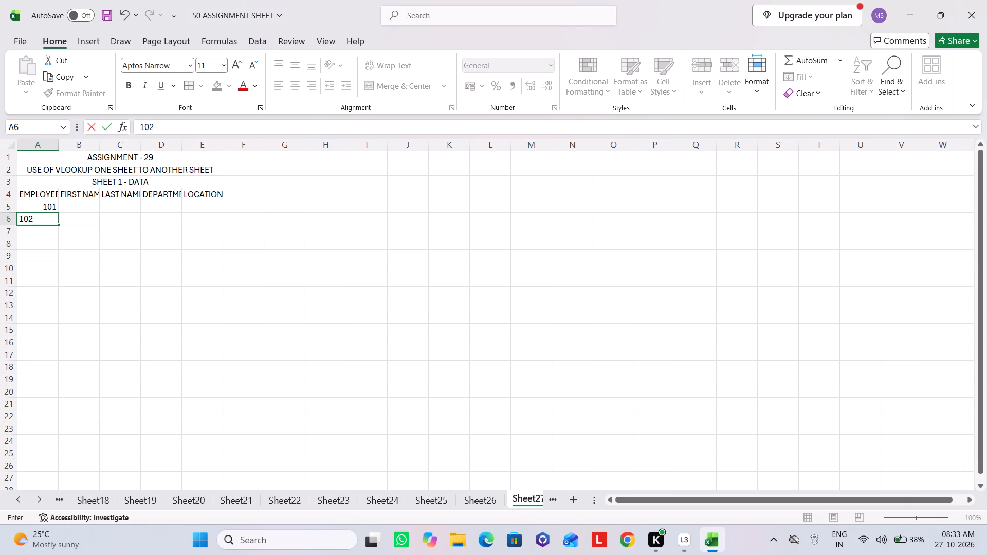
left_click_drag(58, 225, 63, 316)
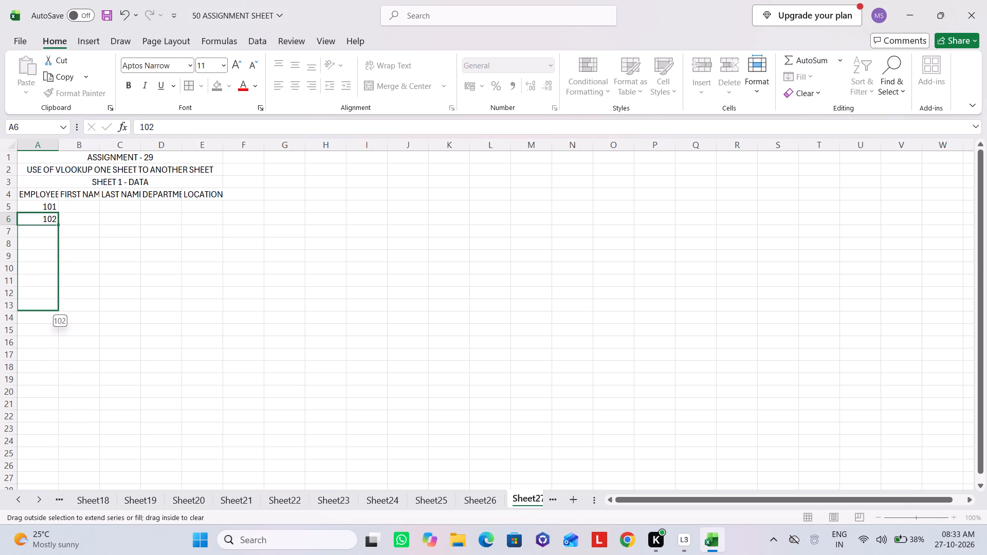
left_click_drag(63, 316, 63, 325)
left_click(69, 334)
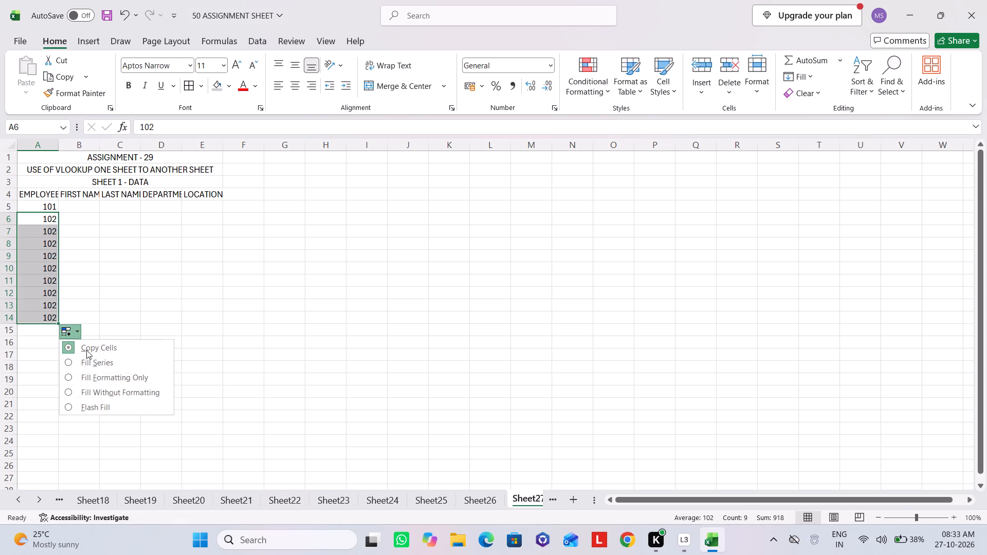
left_click(99, 363)
Enter the first names DONALD, SAMUEL, LAN and DAVID for employees 101 to 104 in B5:B8.
left_click(71, 202)
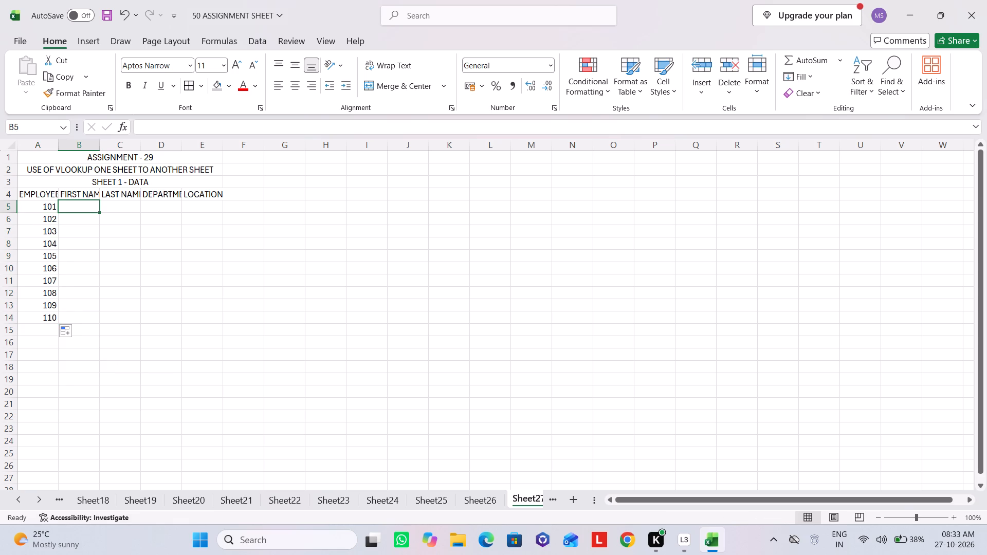
type("DONLAD")
key("BackSpace")
key("BackSpace")
key("BackSpace")
type("ALD")
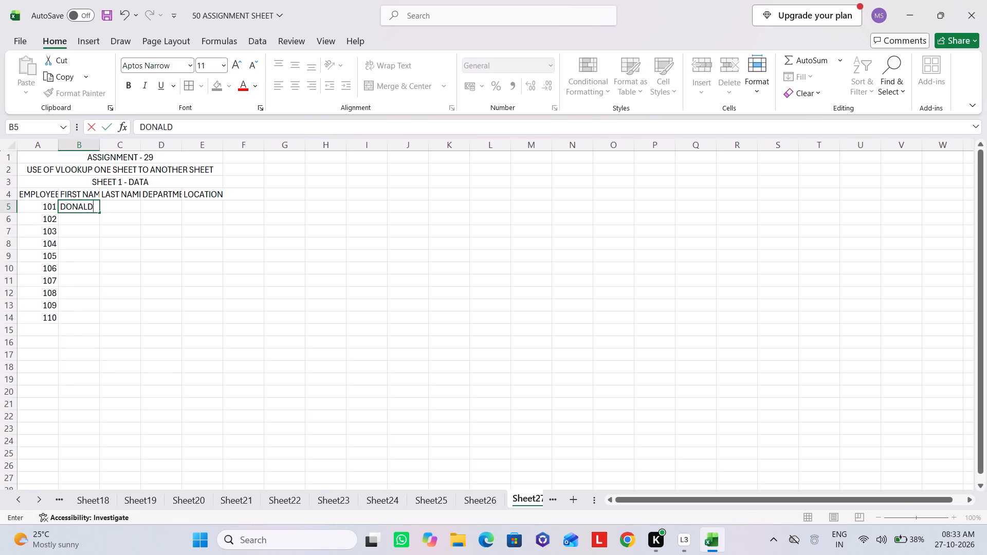
key("Down")
type("SAMUEL")
key("Down")
type("LAN")
key("Down")
type("DAVID")
key("Down")
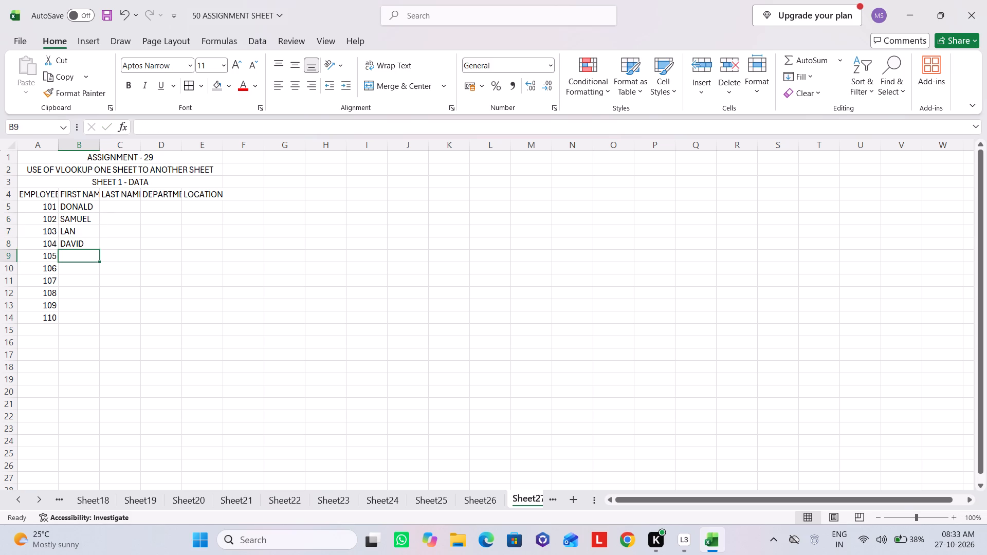
Enter the first names LAN, HENRY, RONICA, CHRISTINE, ANDREW and ERICA for employees 105 to 110 in B9:B14.
type("LAN")
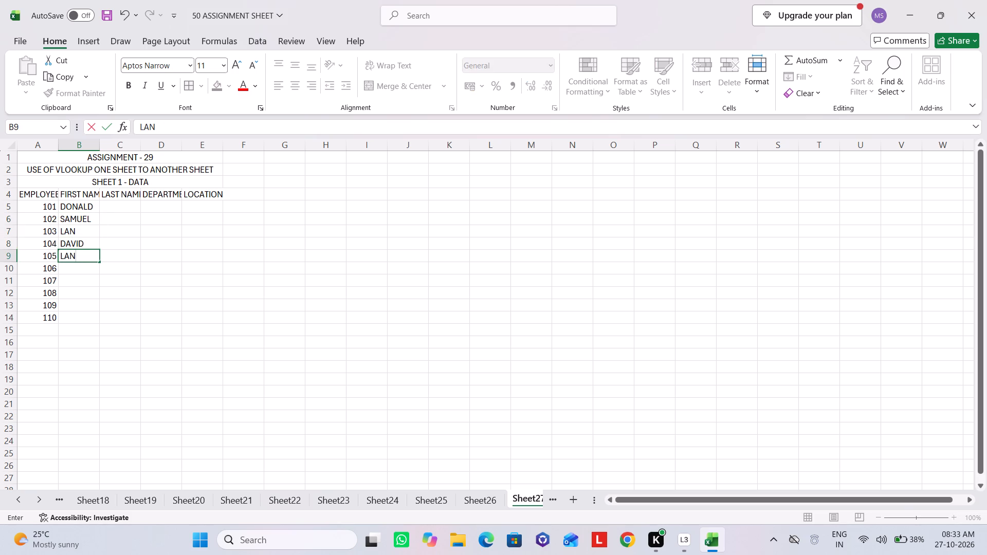
key("Down")
type("HENRY")
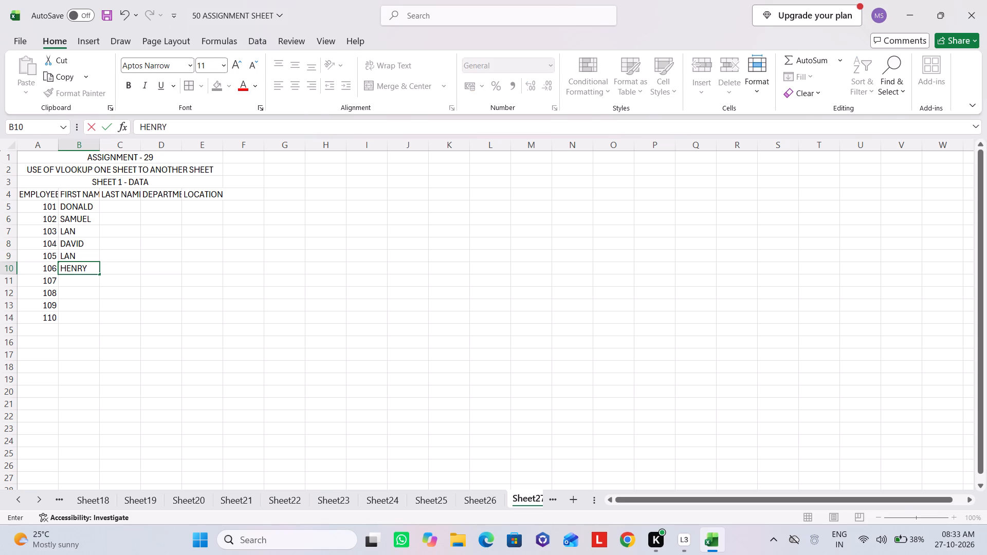
key("Down")
type("RO")
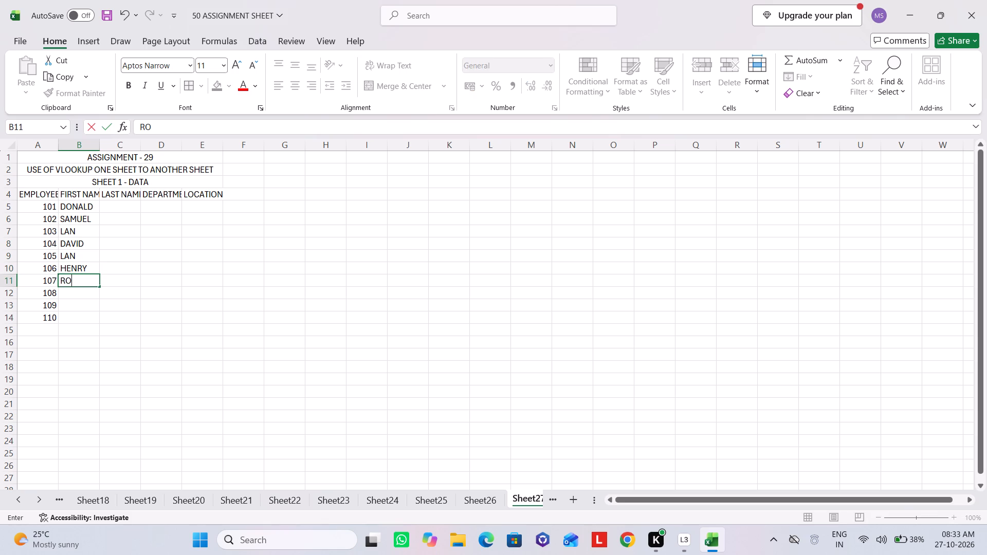
type("NICA")
key("Down")
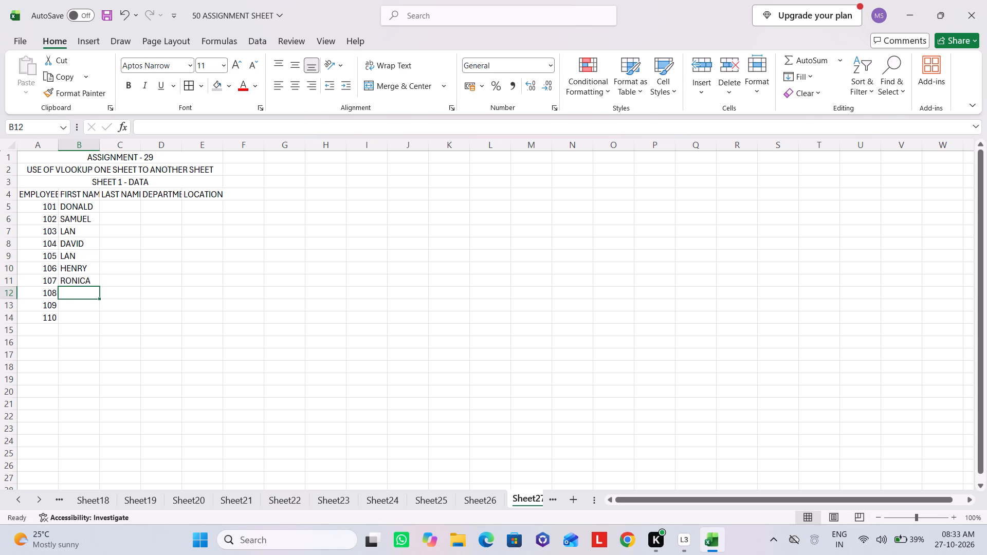
type("CHRISTINE")
key("Down")
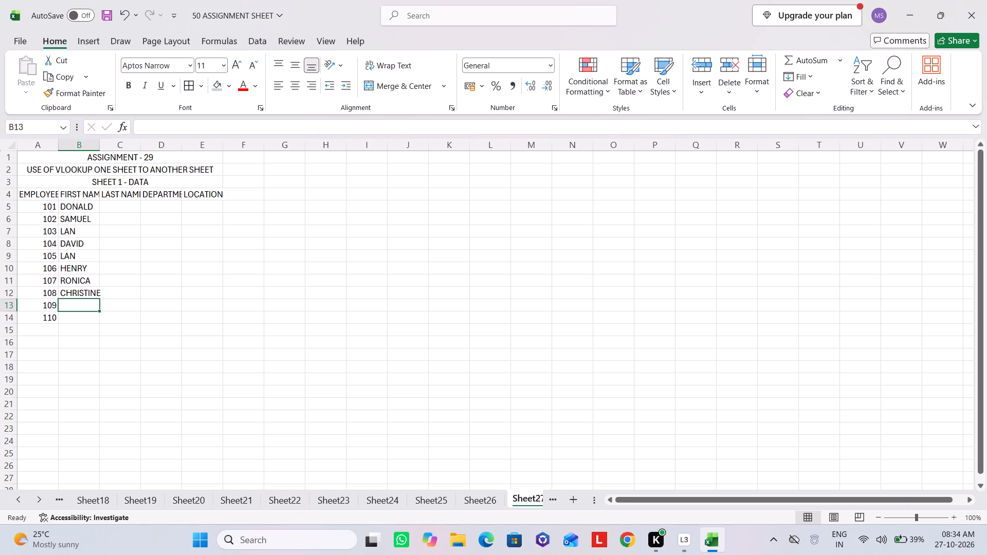
type("ANDREW")
key("Down")
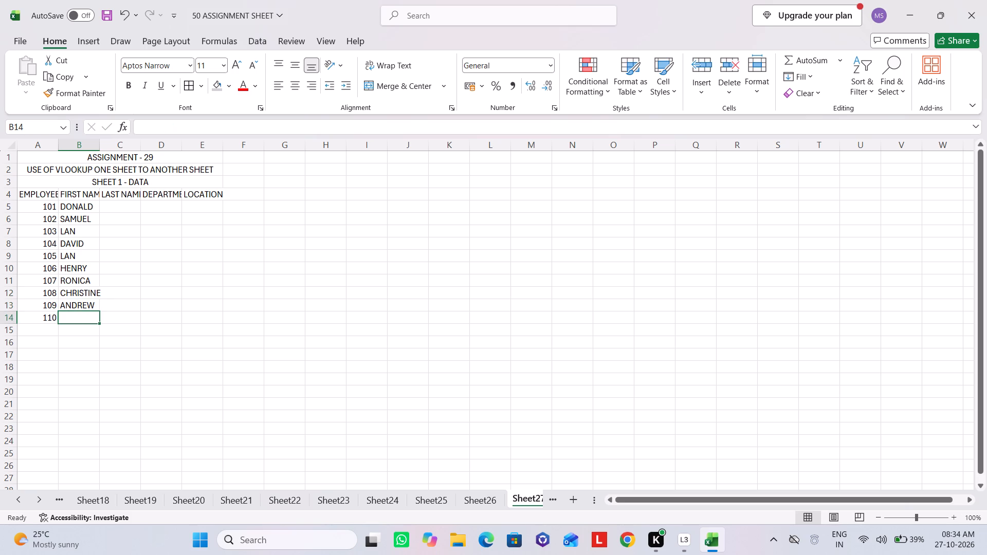
type("ERICA")
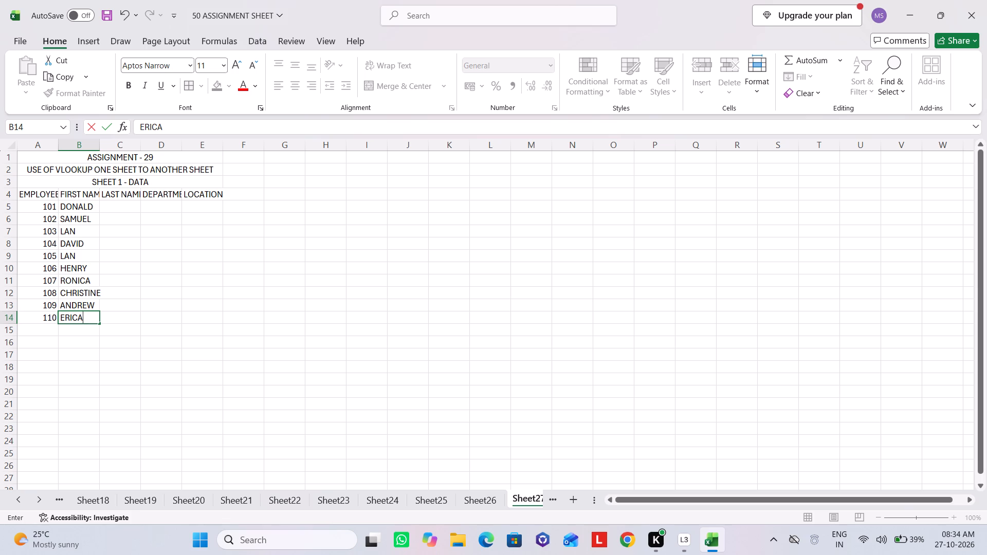
AutoFit the widths of columns B to E to their contents.
double_click(99, 144)
double_click(147, 144)
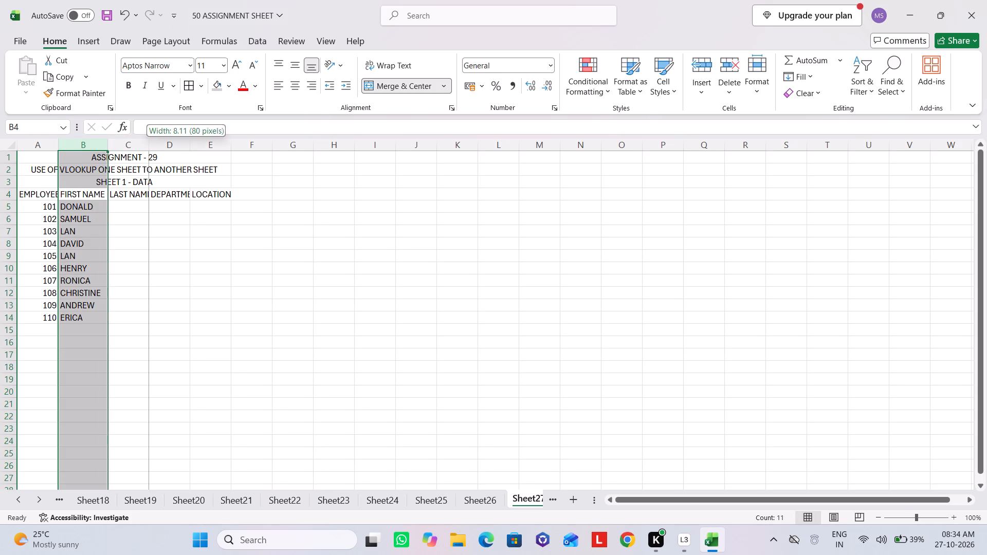
double_click(193, 142)
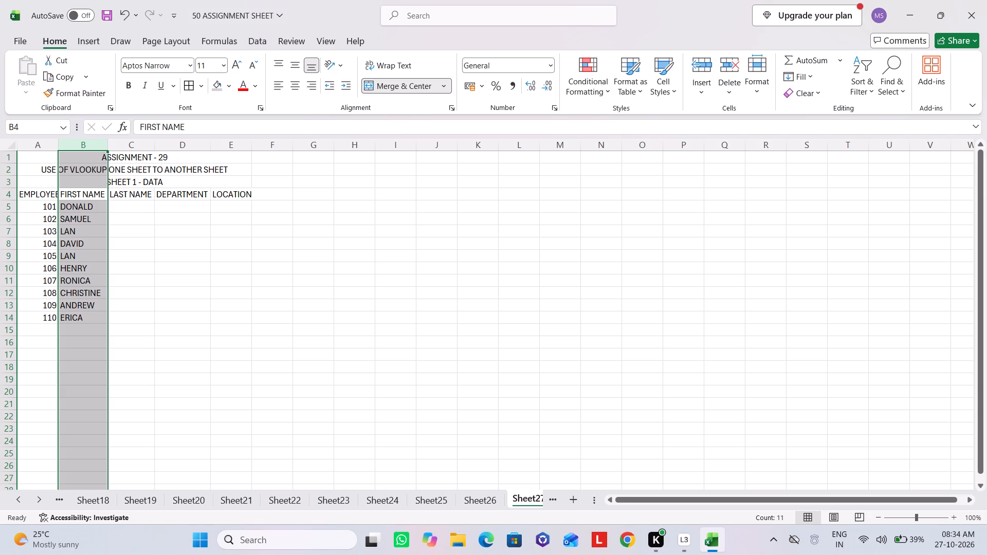
double_click(250, 144)
Enter the last names PATRICK, SAMSON, JACOB and JOHNSON for employees 101 to 104 in C5:C8.
left_click(127, 207)
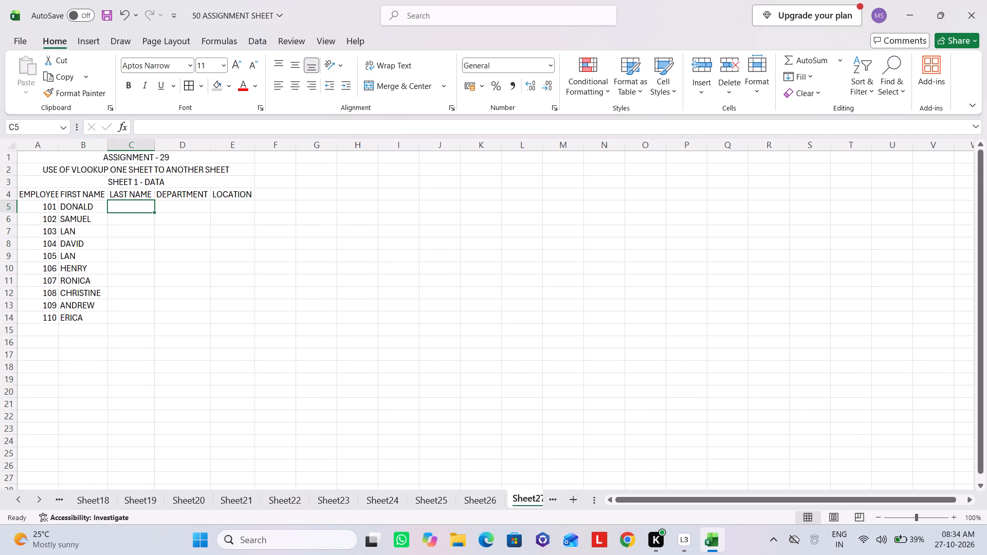
type("PATRICK")
key("Down")
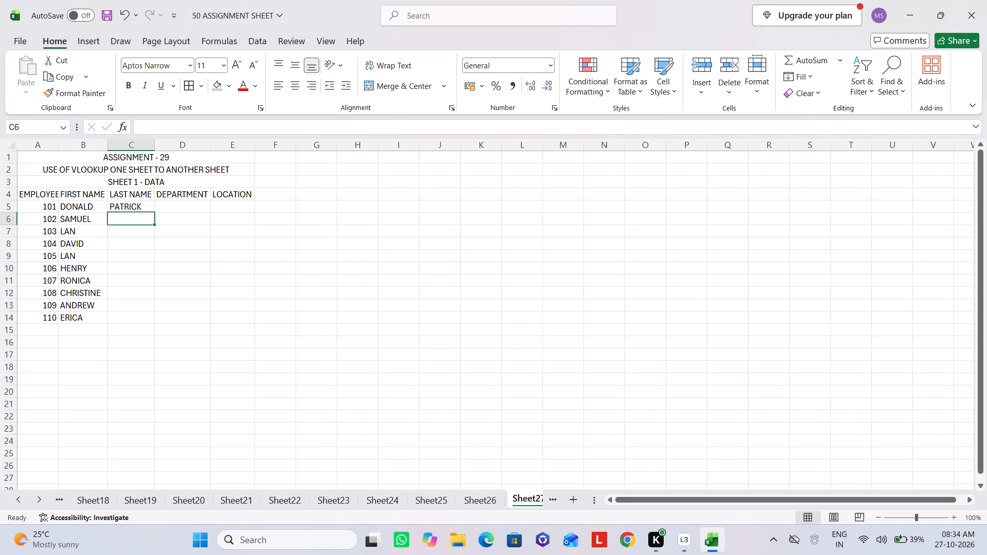
type("SAMSON")
key("Down")
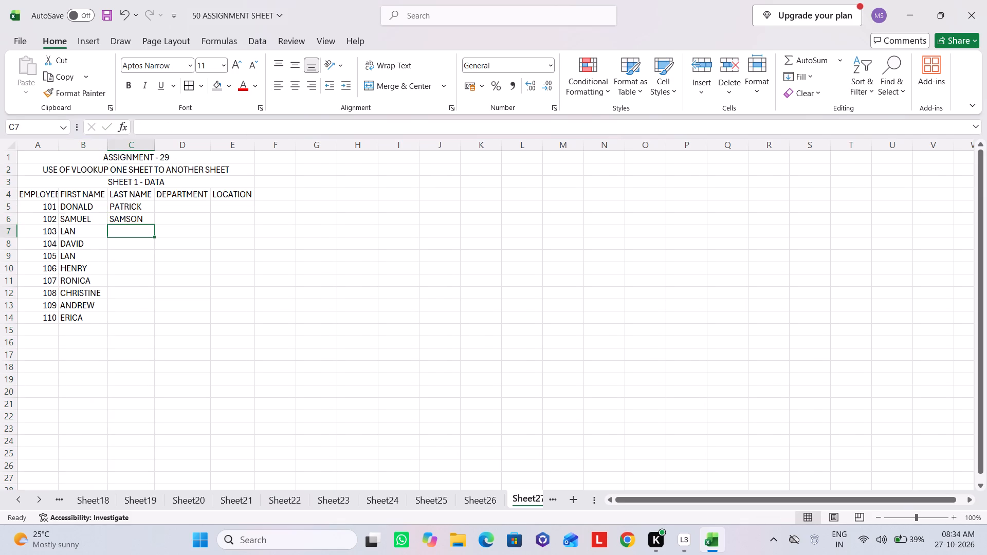
type("JACOB")
key("Down")
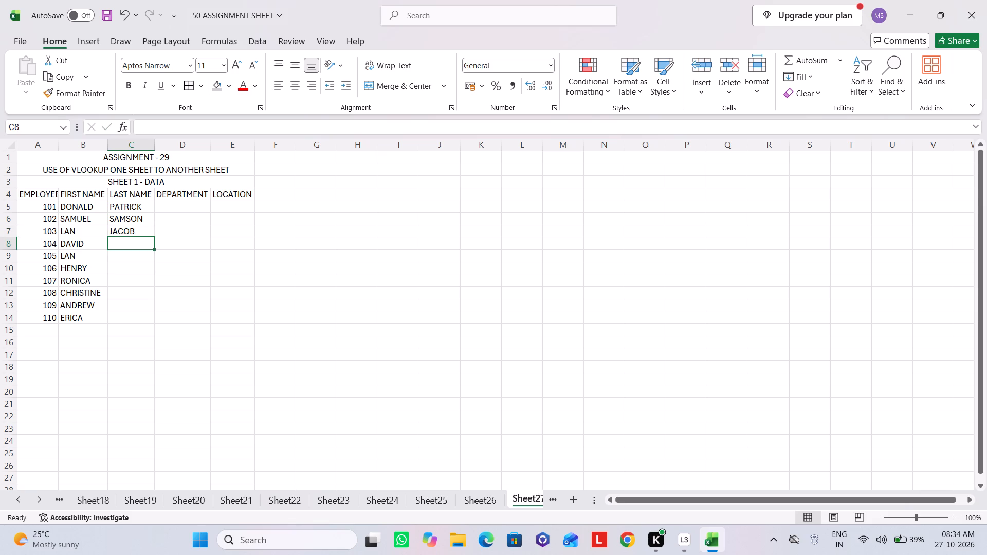
type("JOHNSON")
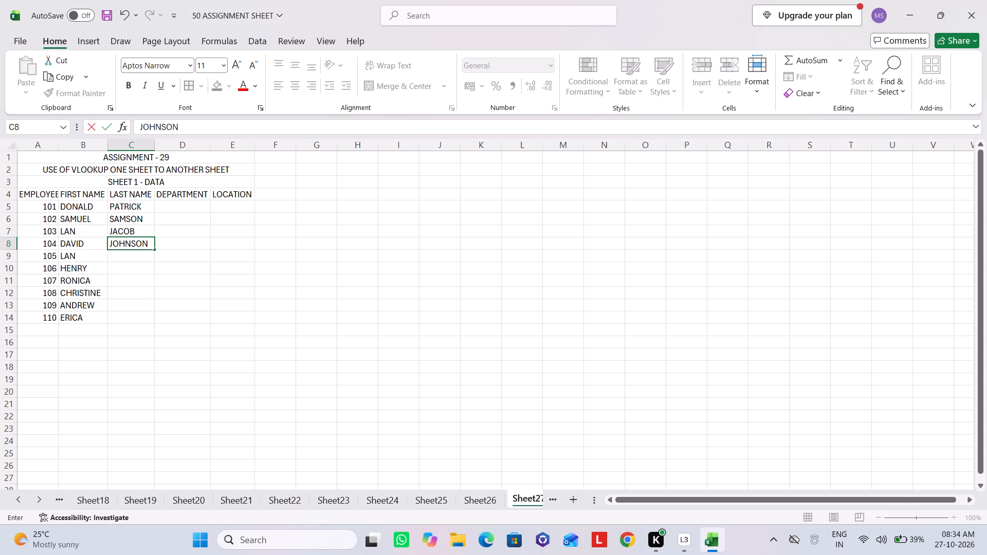
key("Down")
Enter the last names SMITH, MADRID, BRAVE, SALVI, BAISLEY and IRONS for employees 105 to 110 in C9:C14.
type("SMITH")
key("Down")
type("MADRID")
key("Down")
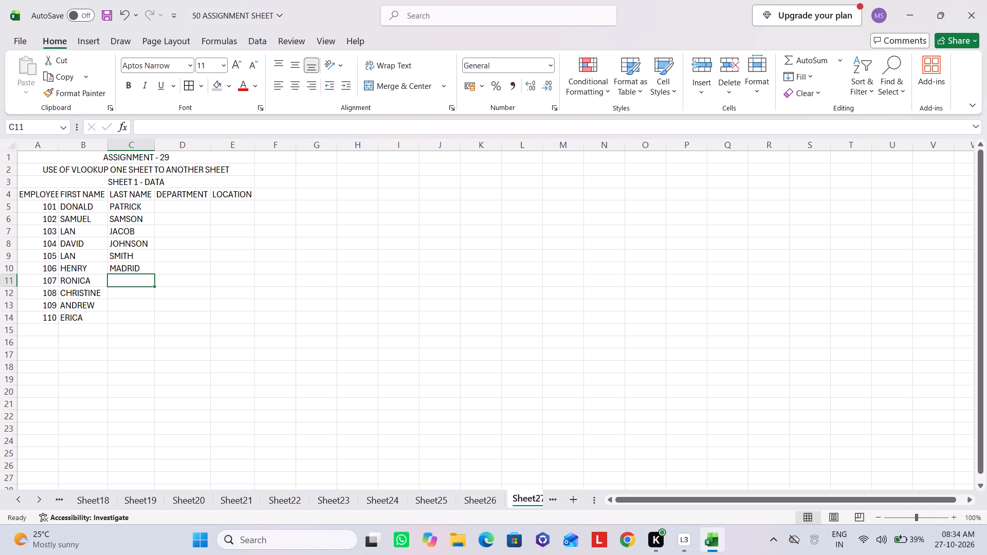
type("BRAVE")
key("Down")
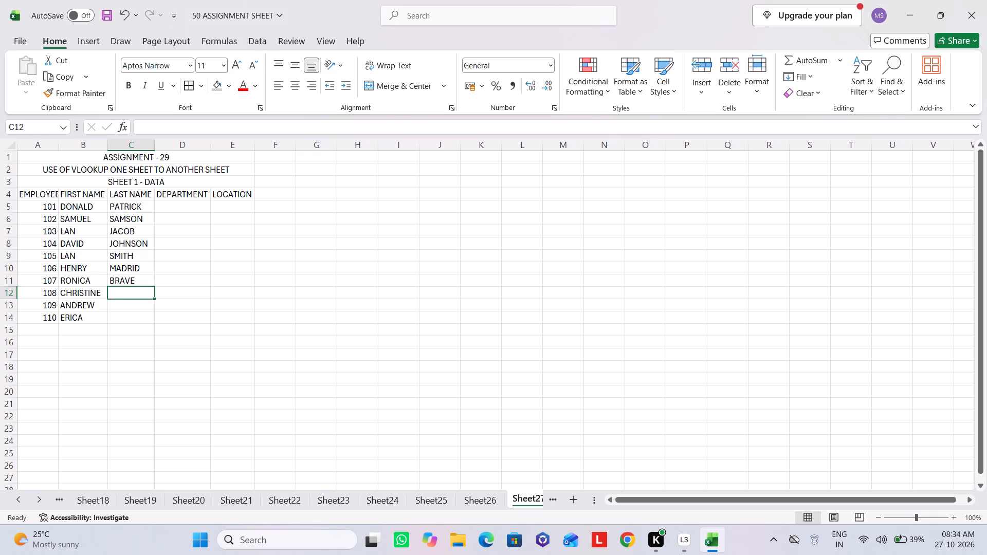
type("SALVI")
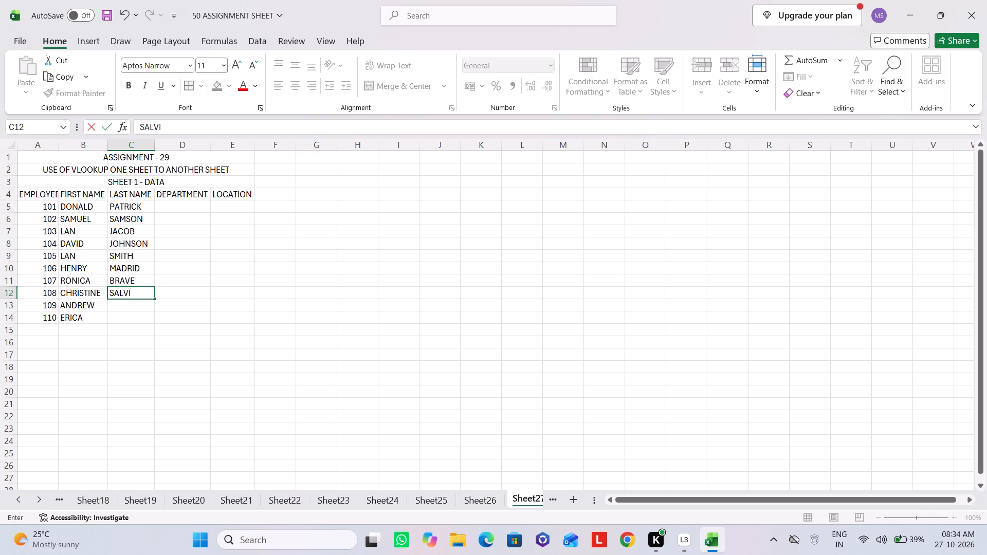
key("Down")
type("BAILSE")
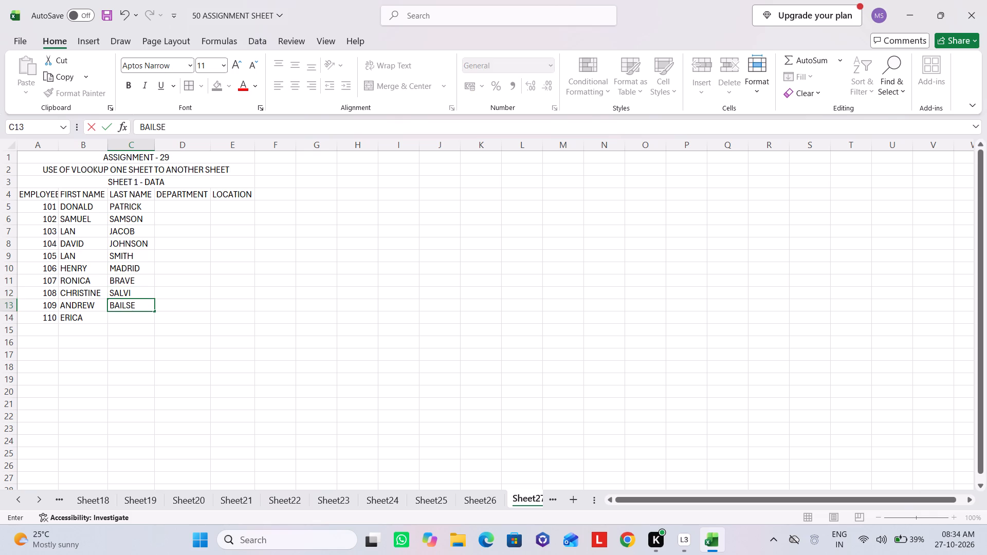
key("BackSpace")
key("BackSpace")
key("BackSpace")
type("SLEY")
key("Down")
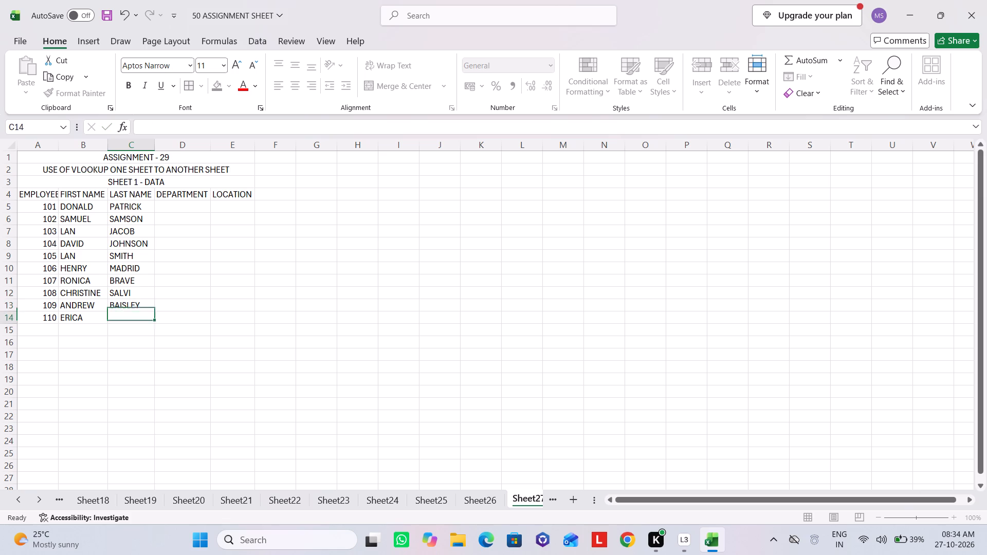
type("IRONS")
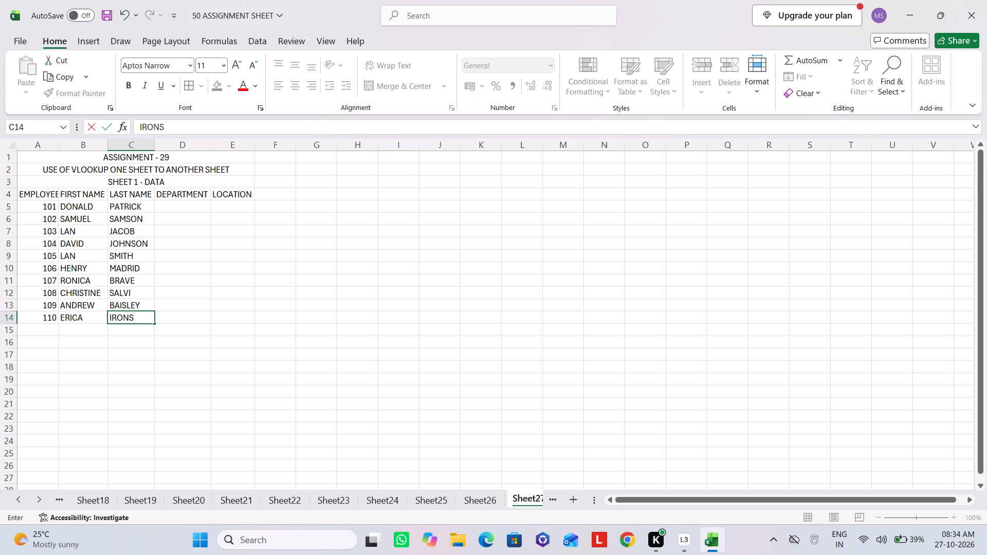
key("Up")
Enter the departments FINANCE and MARKETING for employees 101 and 102 in D5:D6.
key("Up")
key("Up")
key("Up")
key("Up")
key("Up")
key("Up")
key("Up")
key("Up")
key("Up")
key("Down")
key("Right")
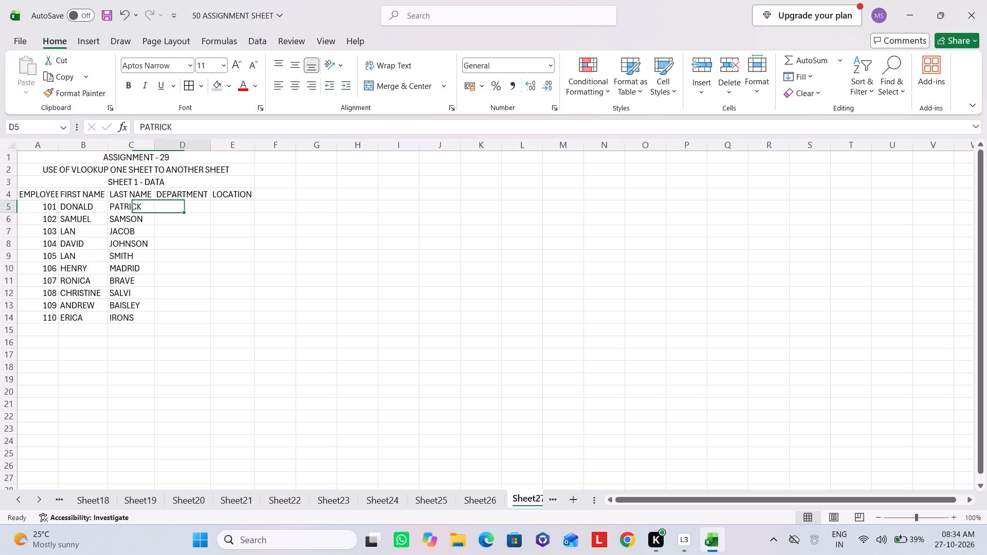
type("FINANCE")
key("space")
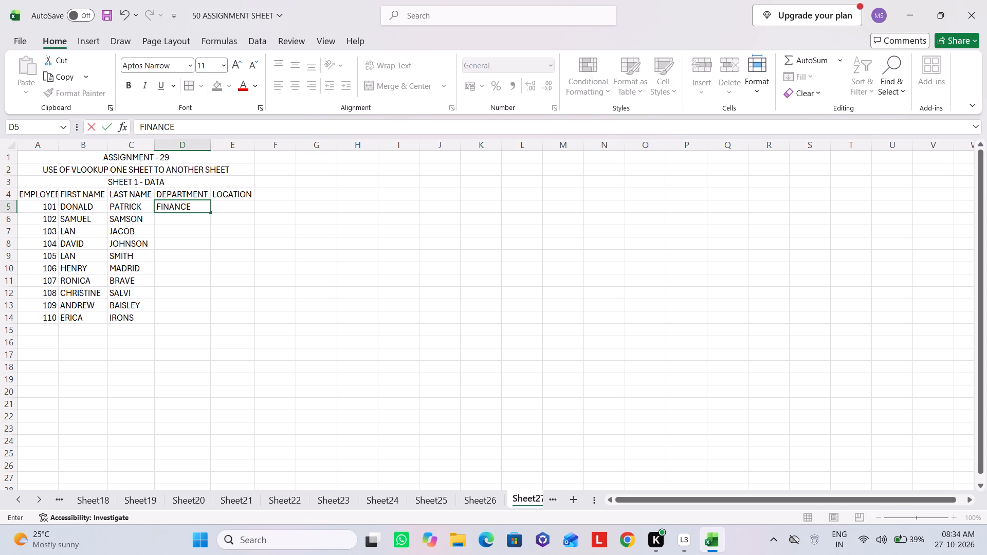
key("Down")
type("MARKTE")
key("BackSpace")
key("e")
key("BackSpace")
type("TING")
key("BackSpace")
key("BackSpace")
key("BackSpace")
key("BackSpace")
key("BackSpace")
type("ETING")
key("space")
key("Down")
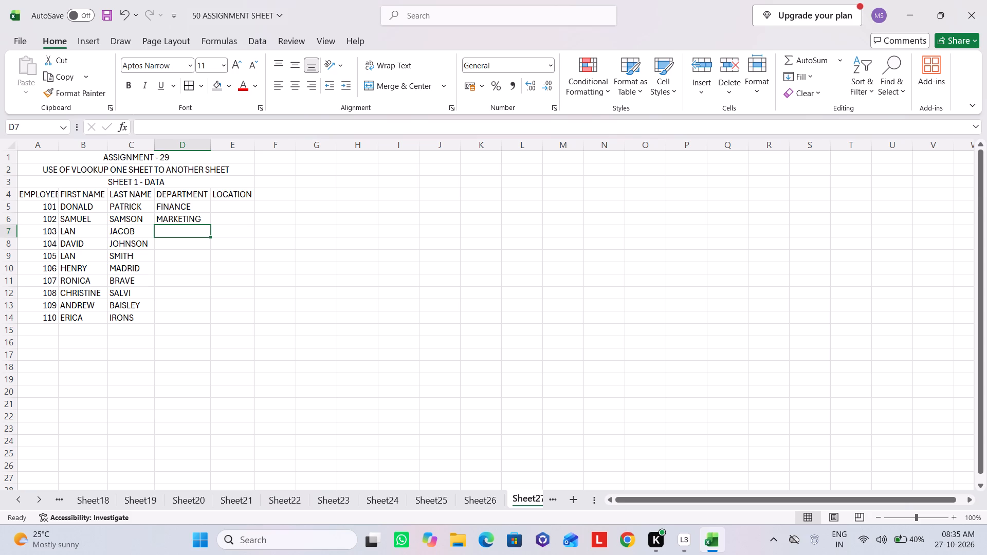
Enter the departments FINANCE, MARKETING, MARKETING, IT, FINANCE, MARKETING, IT and IT for employees 103 to 110 in D7:D14.
type("FIN")
key("Down")
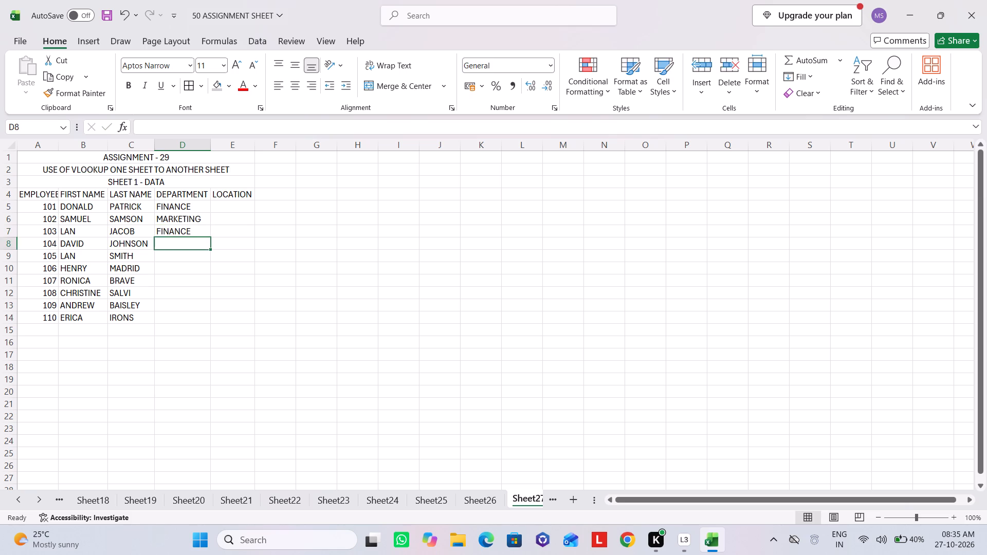
type("MA")
key("Down")
type("MA")
key("Down")
type("IT")
key("Down")
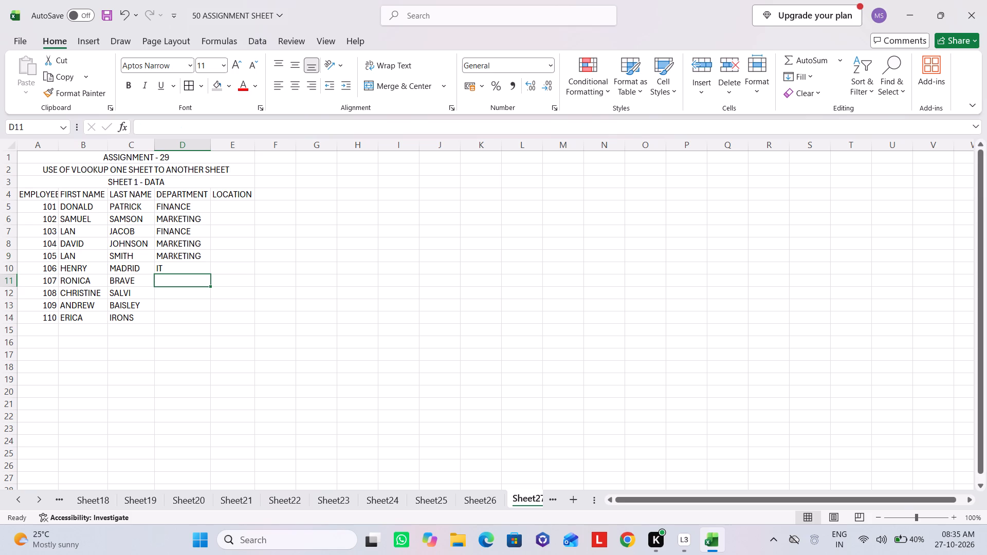
type("FIN")
key("Down")
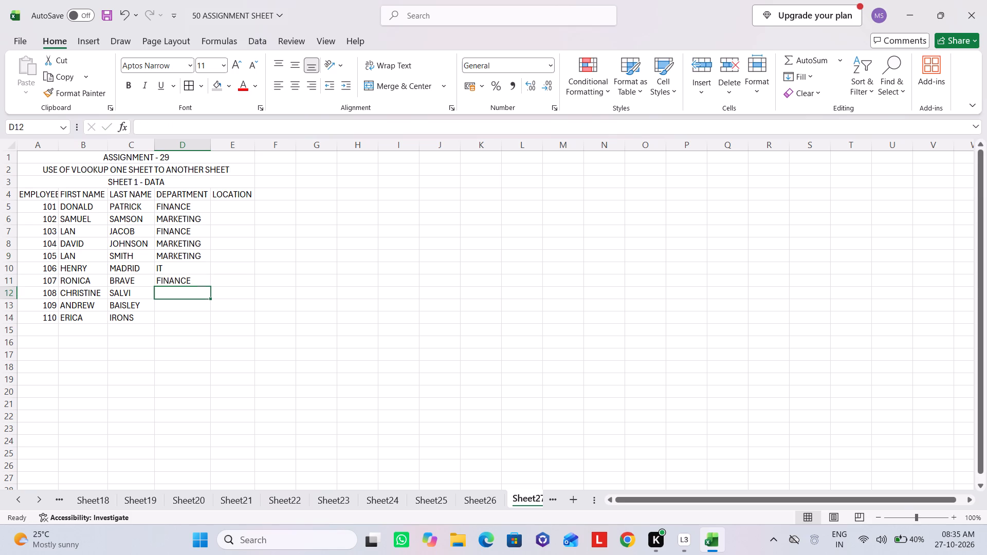
type("MARK")
key("Down")
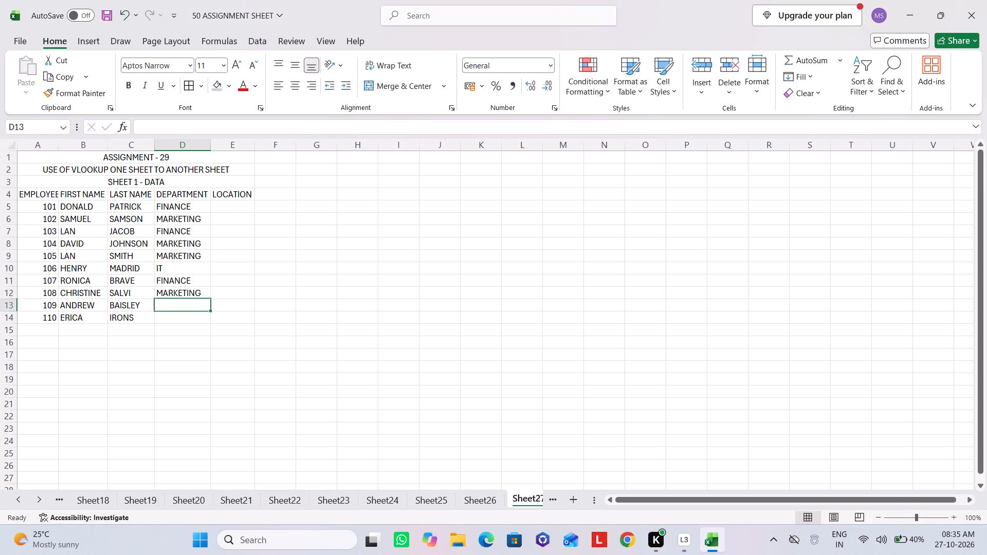
type("IT")
key("Down")
type("IT")
key("Tab")
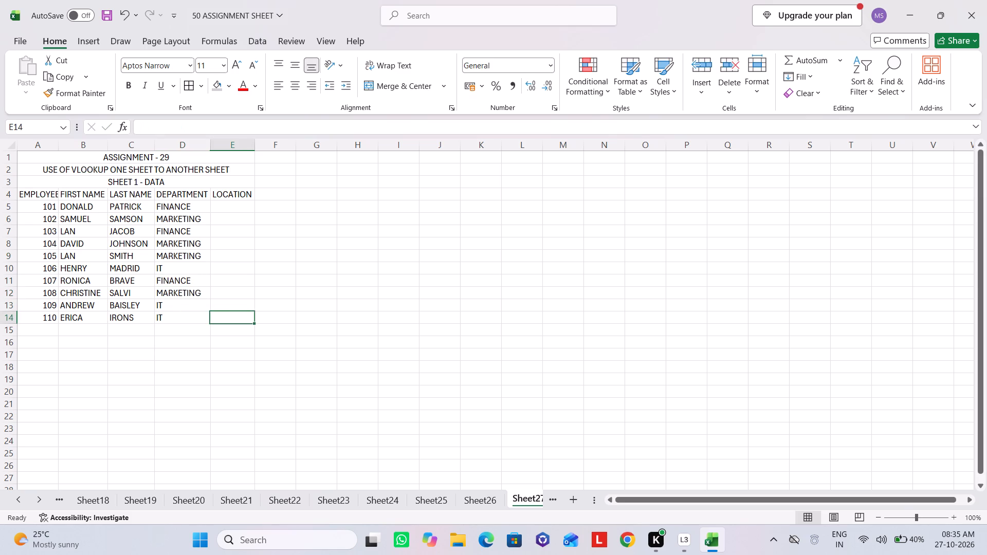
Enter the locations BANGLORE, HYDERABAD, HYDERABAD and PUNE for employees 101 to 104 in E5:E8.
key("Up")
key("Up")
key("Up")
key("Up")
key("Up")
key("Up")
key("Up")
key("Up")
key("Up")
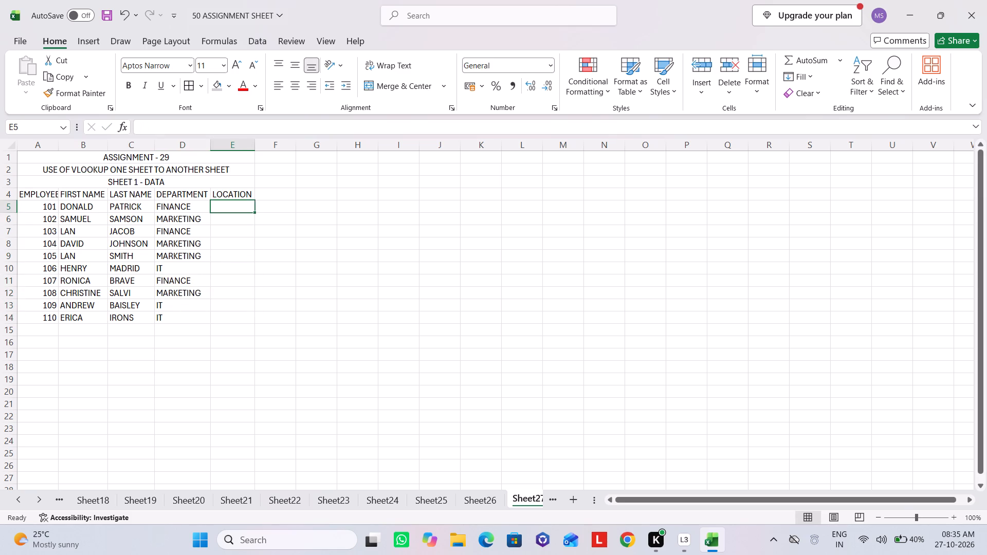
type("BANGLORE")
key("Down")
type("HY")
type("DERABA")
key("Down")
key("Up")
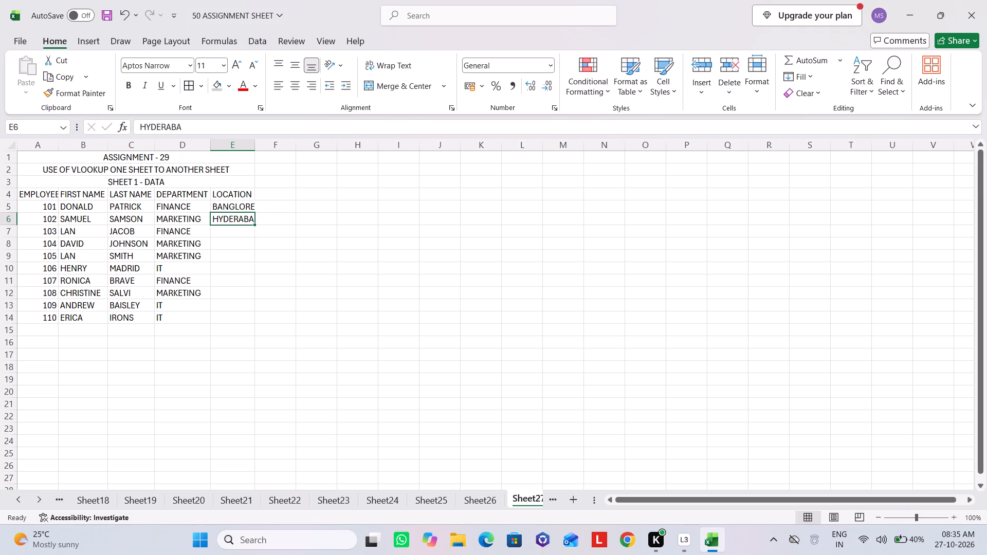
type("HYDERABAD")
key("Down")
type("HYDERABAD")
key("Down")
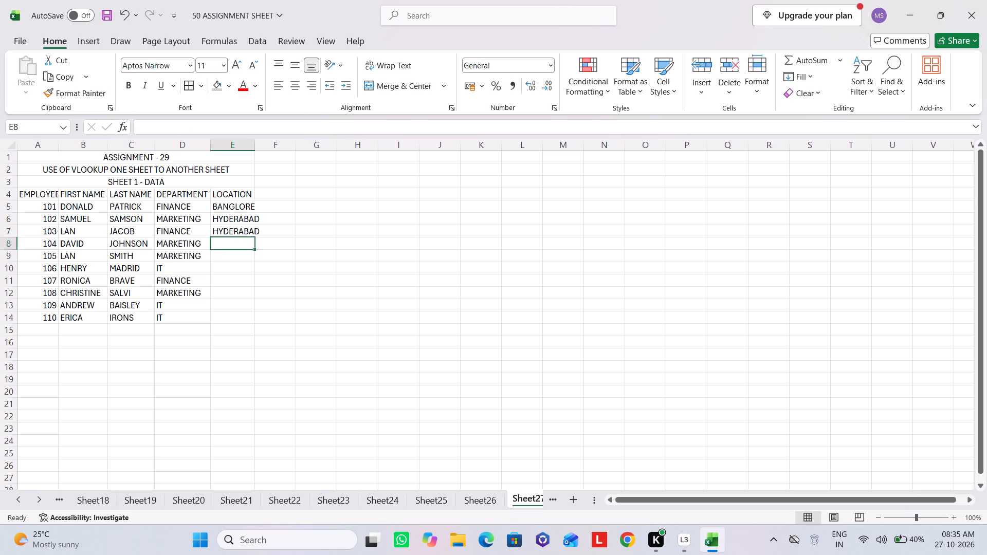
type("PUNE")
key("Down")
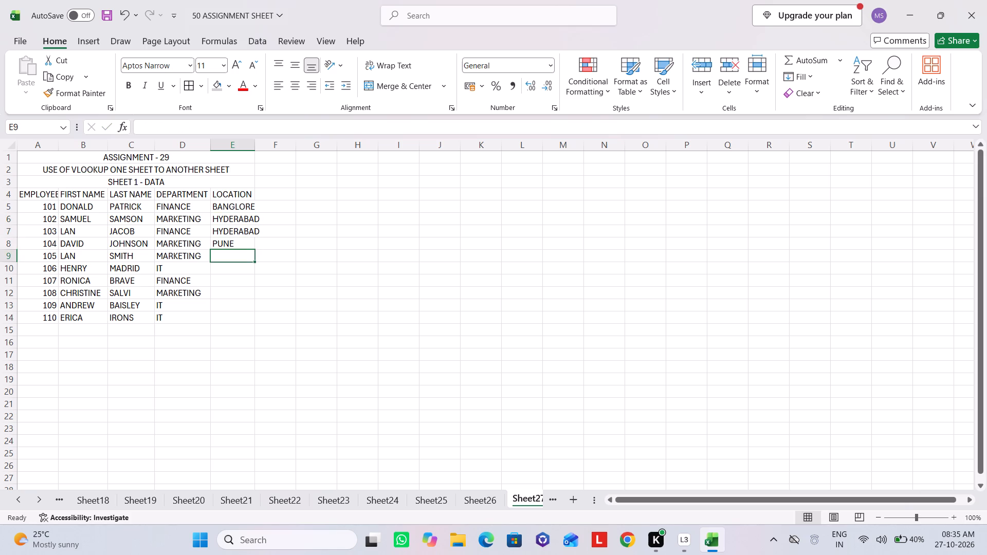
Enter the locations BANGLORE, PUNE, HYDERABAD, BANGLORE, HYDERABAD and PUNE for employees 105 to 110 in E9:E14.
type("BANGLORE")
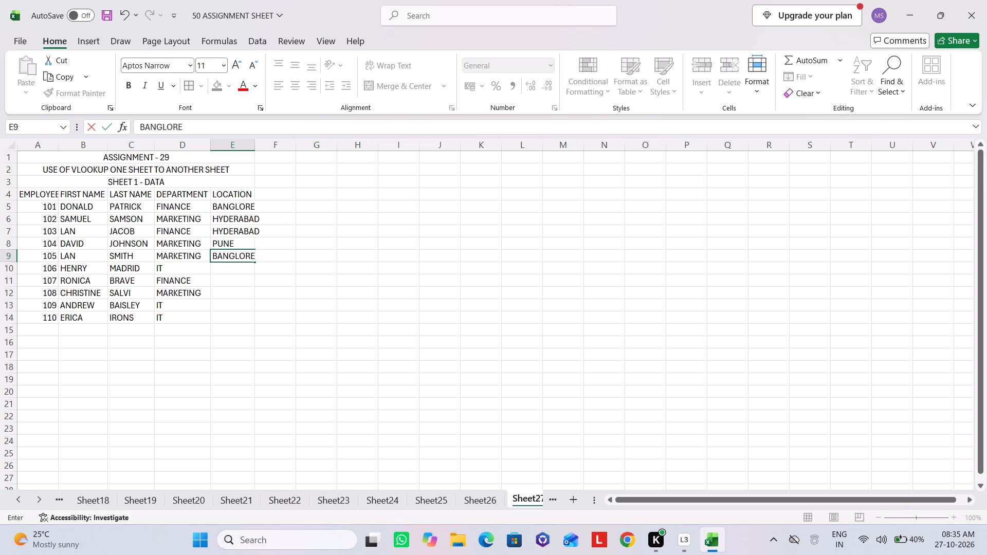
key("Down")
type("PUNE")
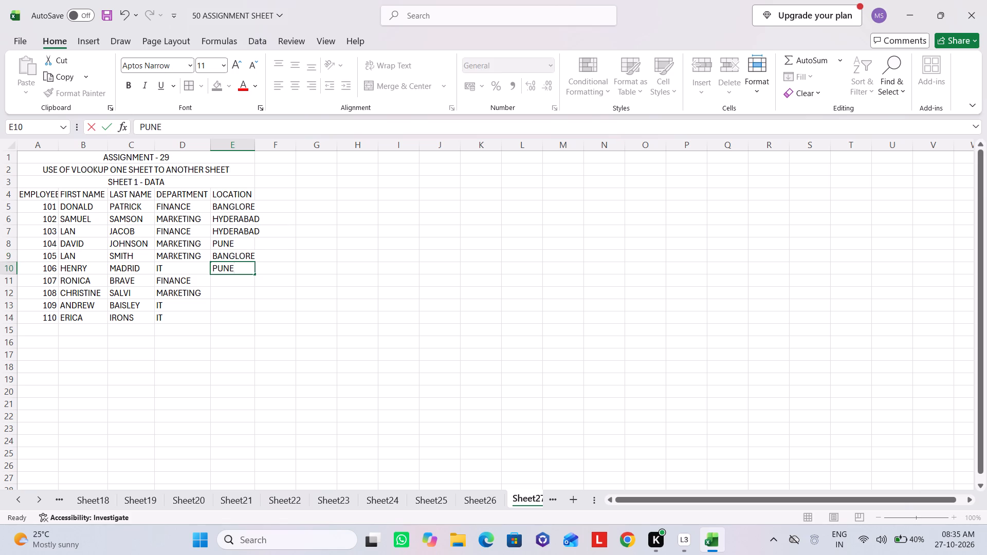
key("Down")
type("HYDERBAD")
key("Down")
key("Up")
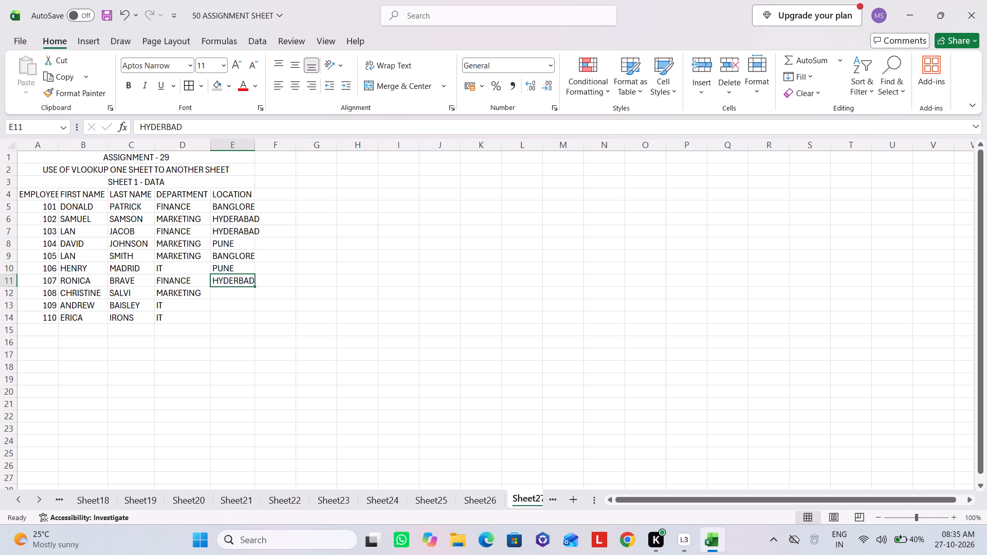
type("HYDERABAD")
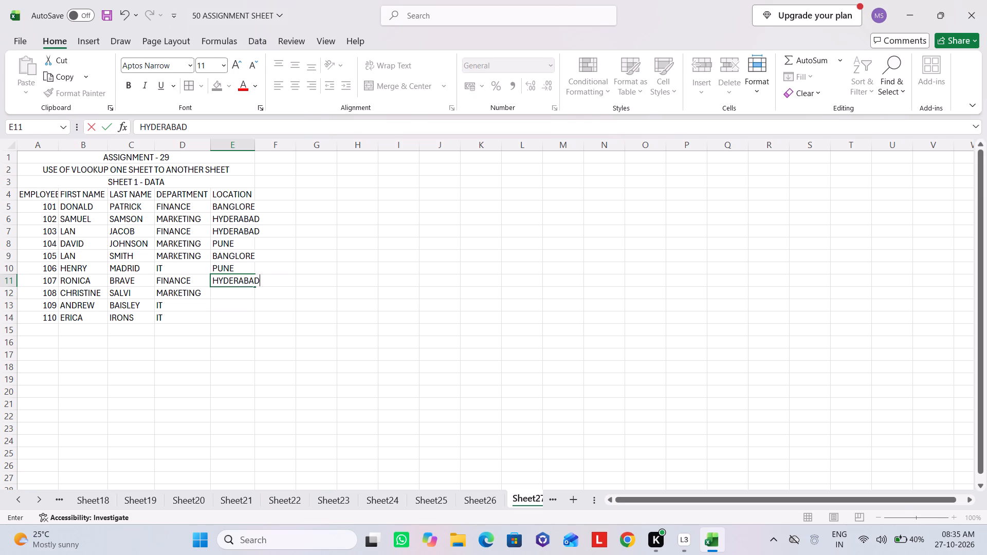
key("Down")
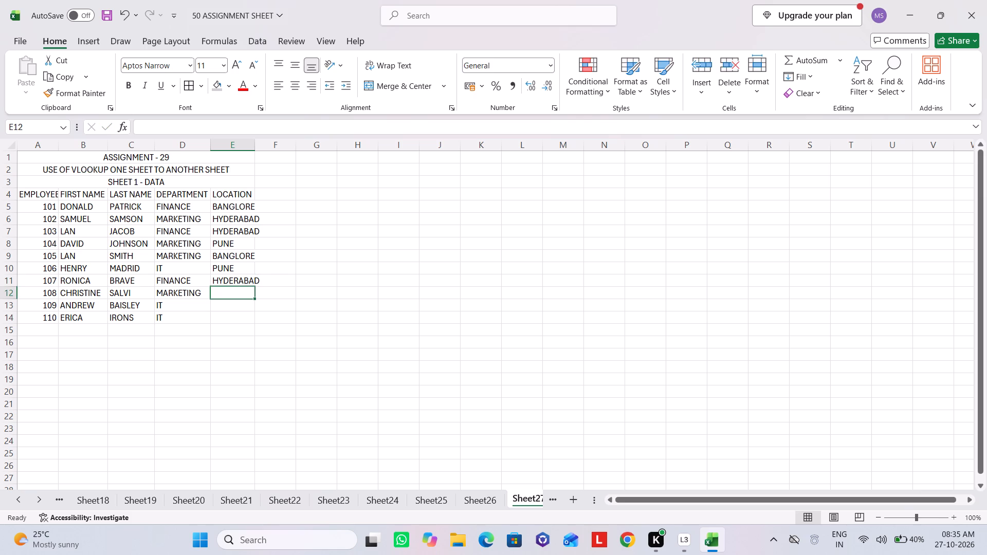
type("BANGLORE")
key("Down")
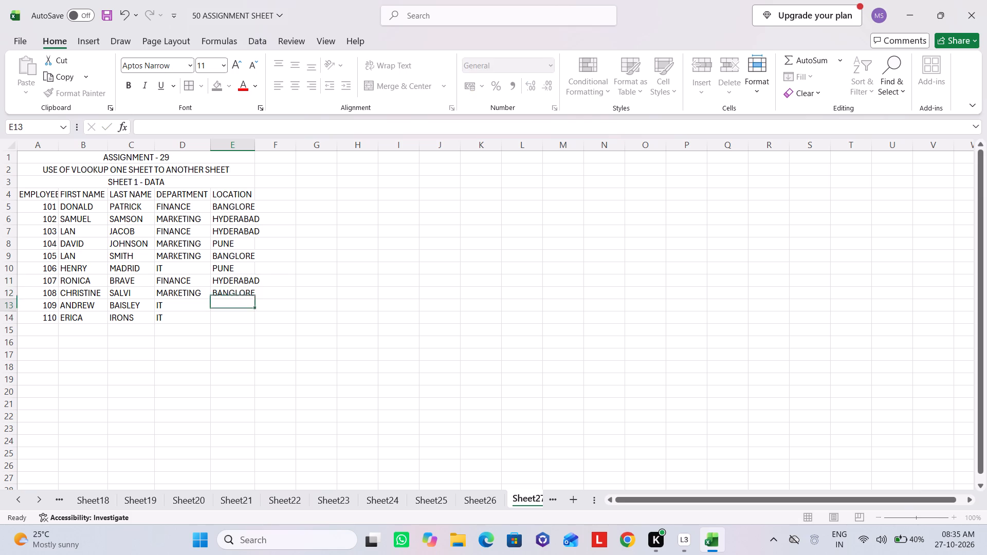
type("HY")
key("Down")
type("PUNE")
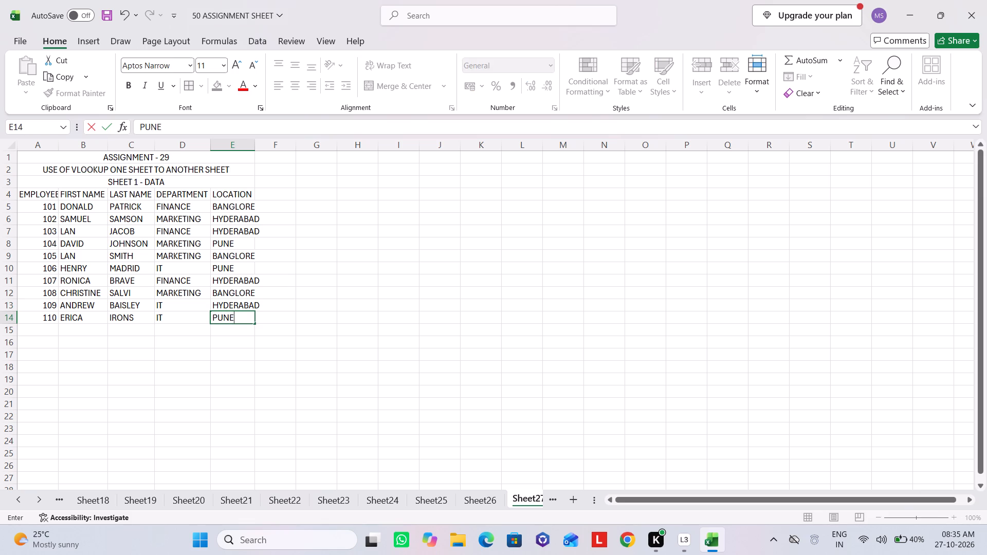
left_click(176, 330)
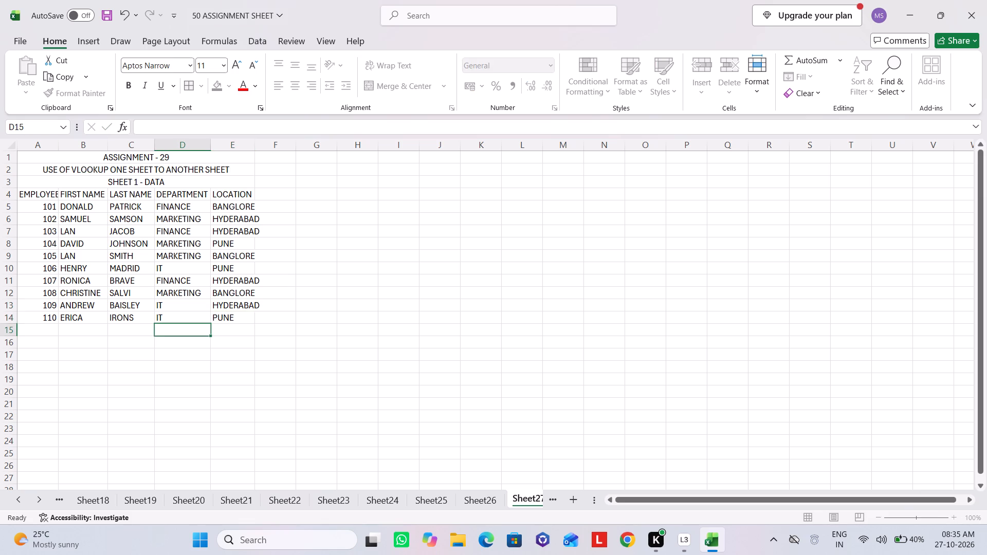
AutoFit the column widths of the employee data table in A1:E14.
left_click_drag(231, 314, 70, 139)
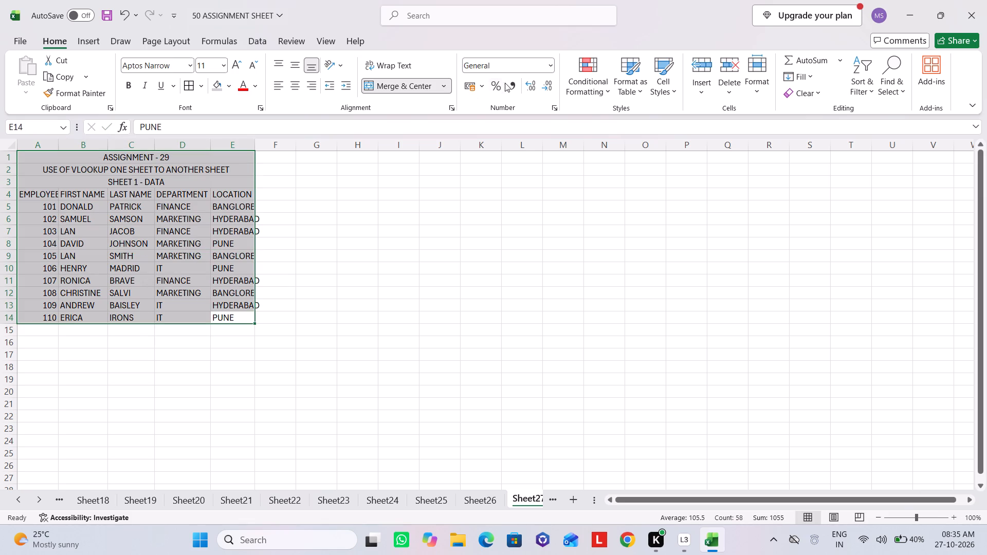
left_click(732, 93)
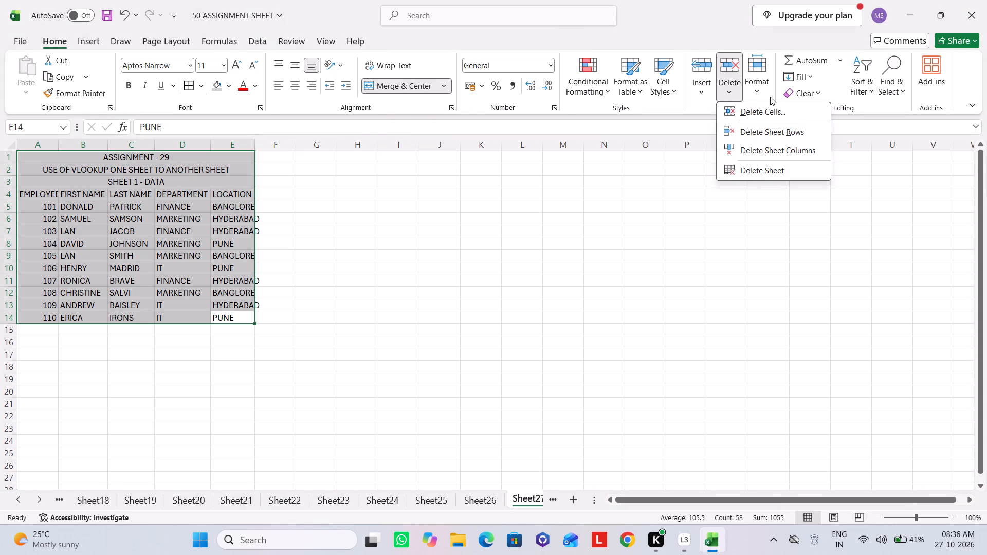
left_click(761, 94)
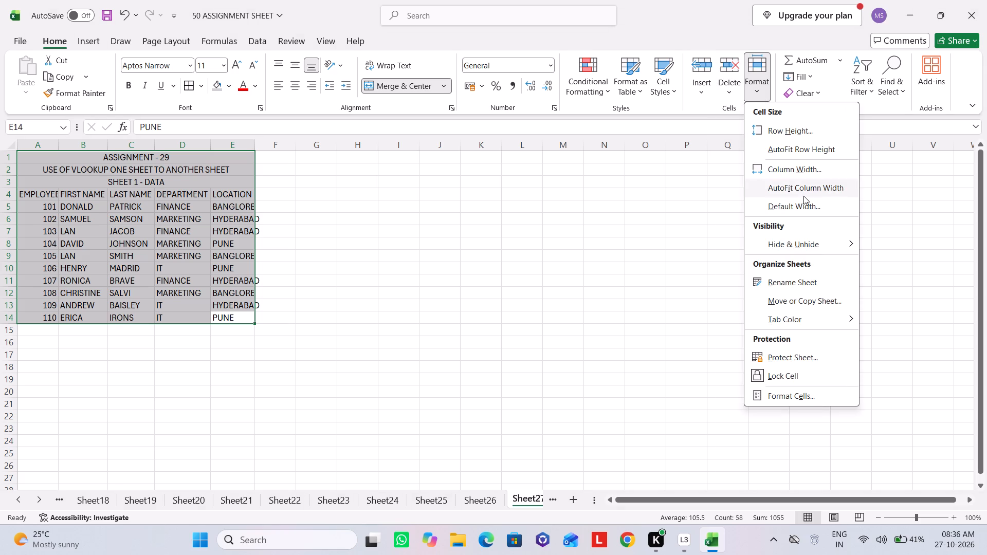
left_click(803, 195)
left_click(148, 368)
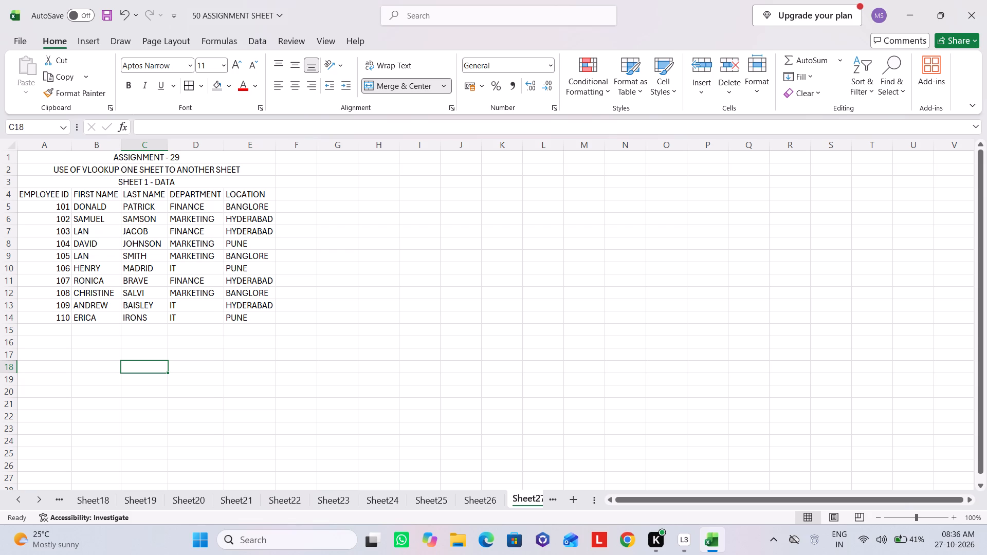
Merge and center G3:K3 and enter the heading SHEET 2- USE OF VLOOKUP in it.
left_click_drag(379, 182, 386, 191)
left_click(375, 179)
left_click(350, 183)
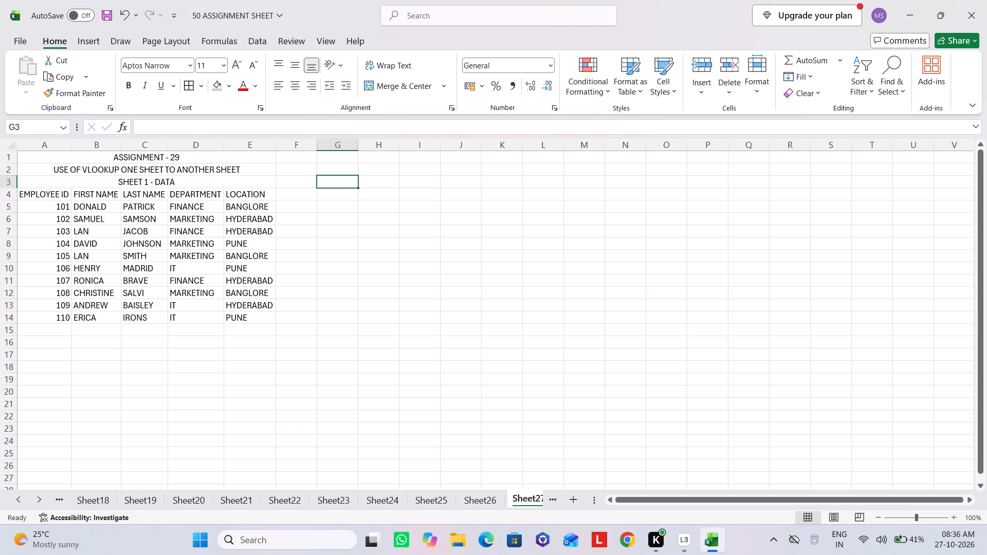
key("shift+Right")
key("shift+Right")
key("shift+Right")
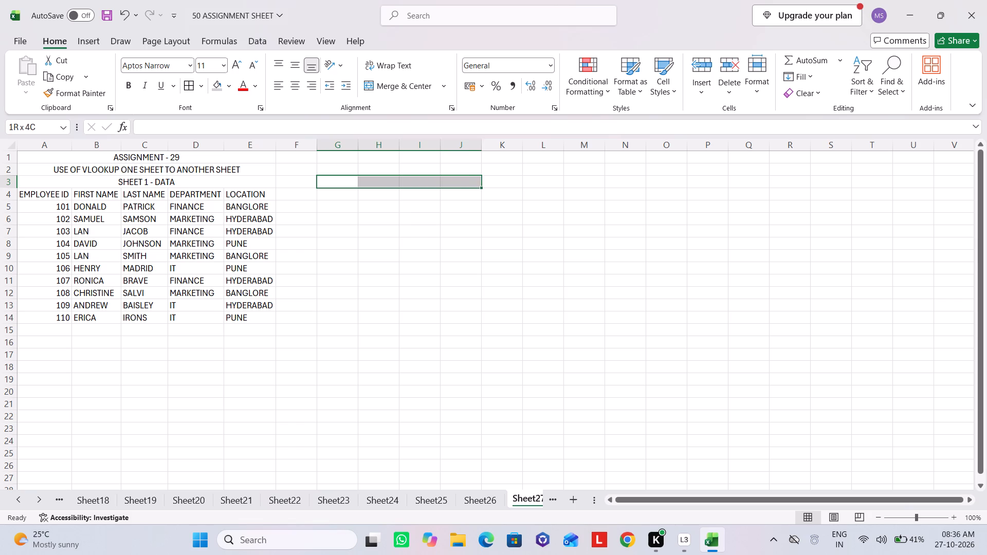
key("shift+Right")
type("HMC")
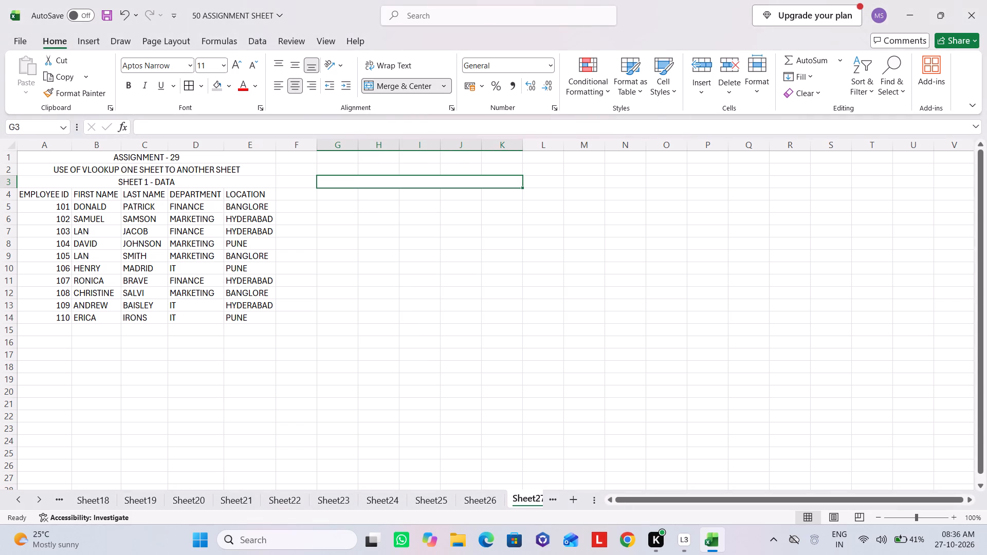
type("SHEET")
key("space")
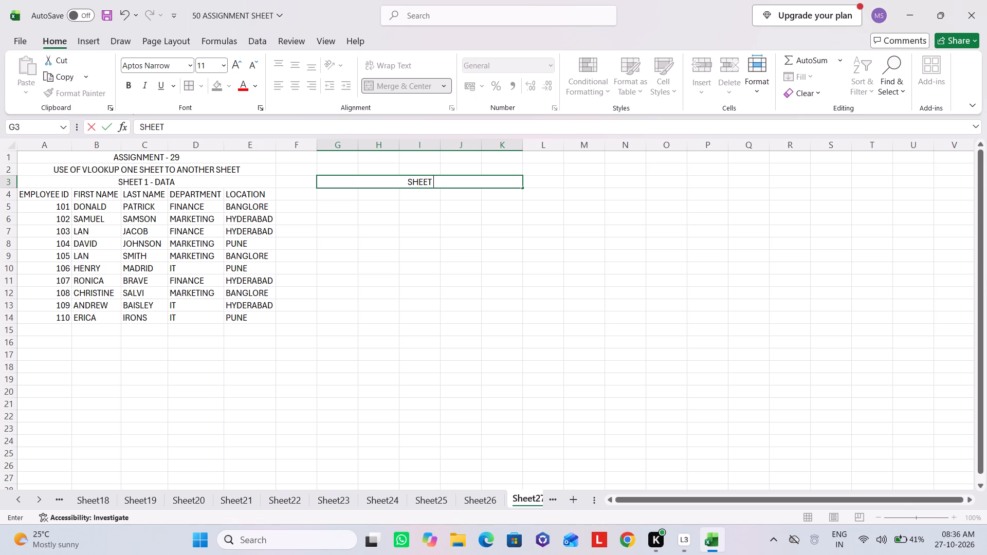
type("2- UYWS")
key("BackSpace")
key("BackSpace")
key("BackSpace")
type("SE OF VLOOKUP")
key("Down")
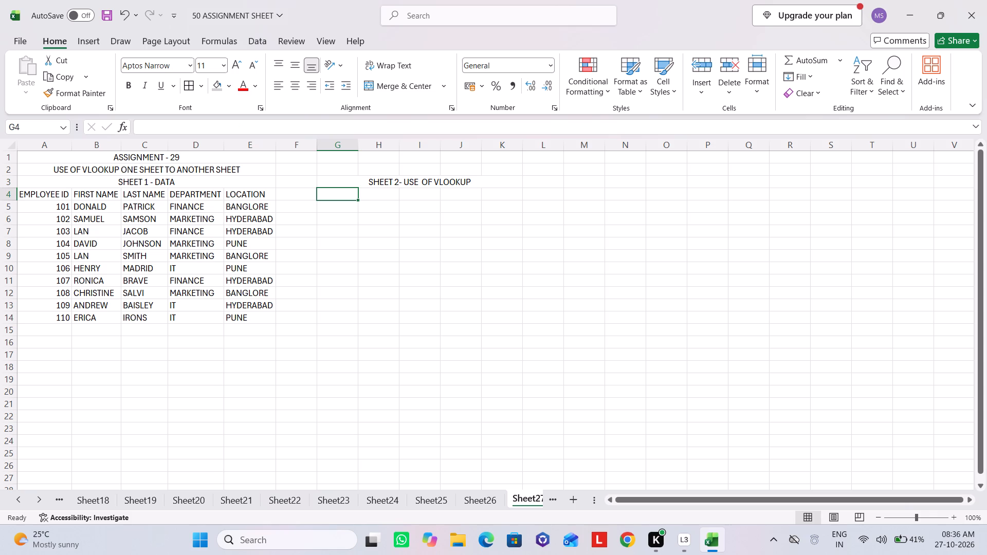
Enter the headers EMPLOYEE ID, FIRST NAME, LAST NAME, DEPARTMENT and LOCATION in G4:K4.
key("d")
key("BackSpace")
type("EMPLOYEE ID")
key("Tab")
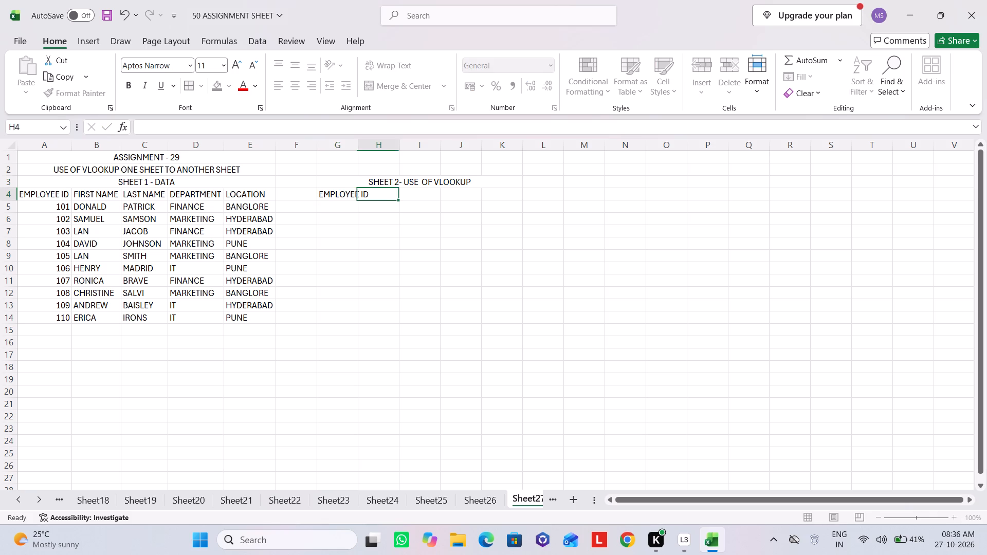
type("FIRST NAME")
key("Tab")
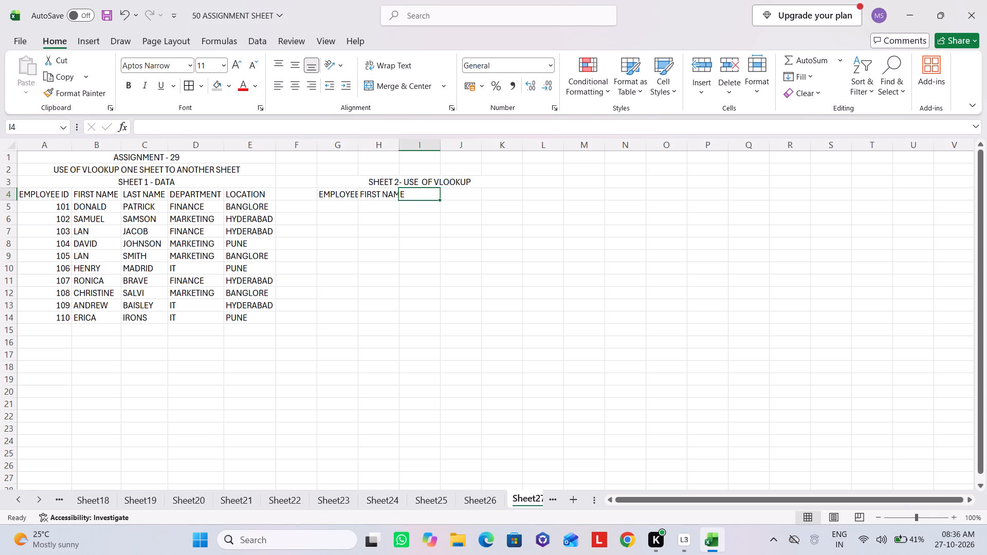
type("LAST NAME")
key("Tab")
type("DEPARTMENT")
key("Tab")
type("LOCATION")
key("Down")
Enter the employee IDs 101, 103, 102 and 105 in G5:G8.
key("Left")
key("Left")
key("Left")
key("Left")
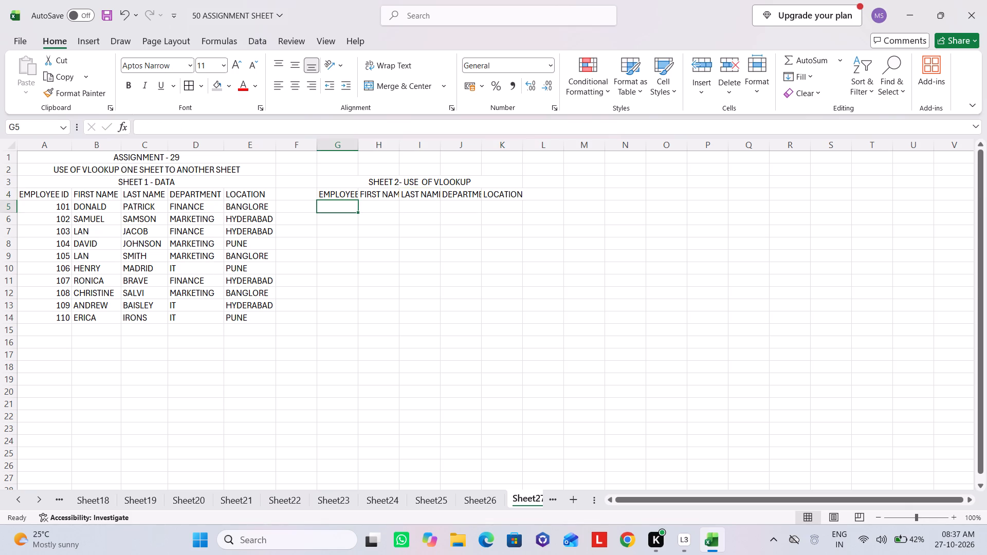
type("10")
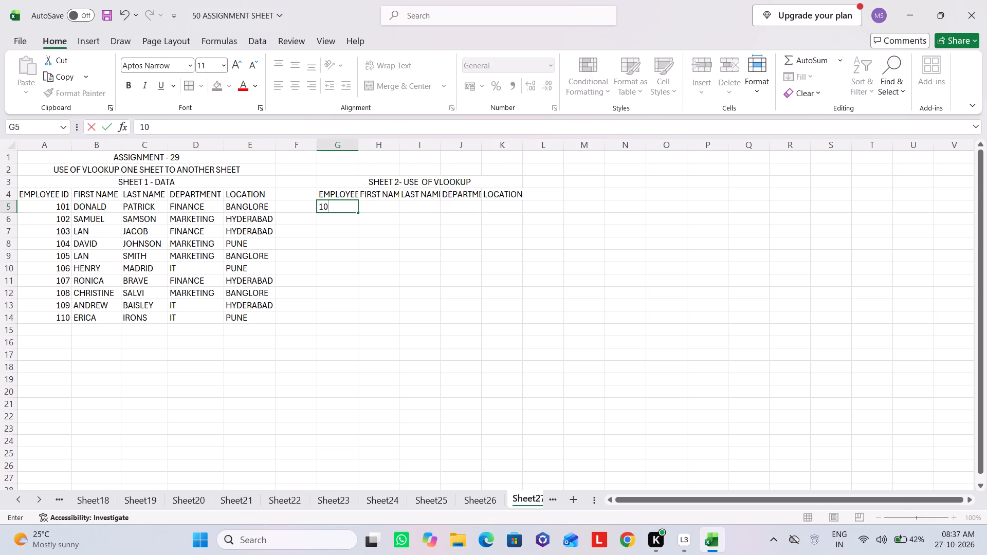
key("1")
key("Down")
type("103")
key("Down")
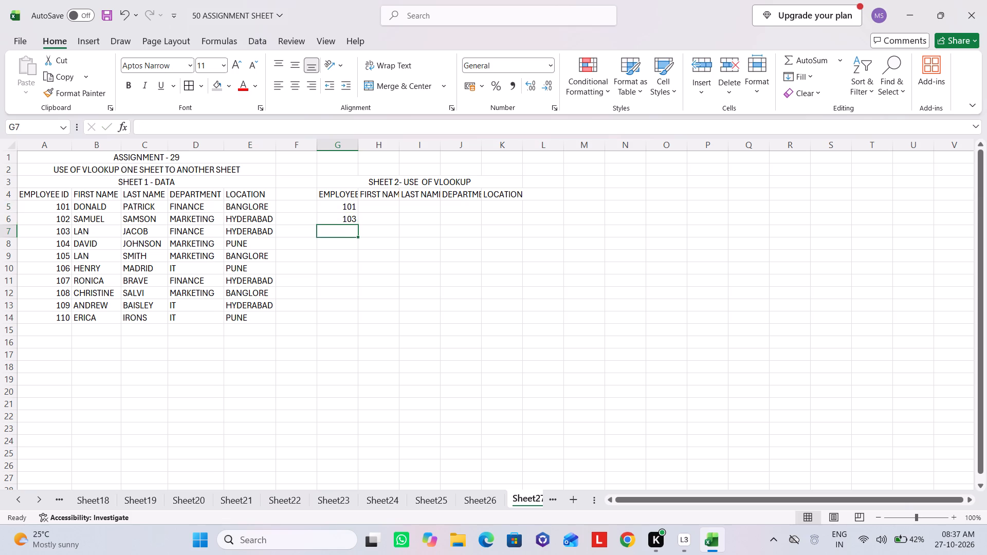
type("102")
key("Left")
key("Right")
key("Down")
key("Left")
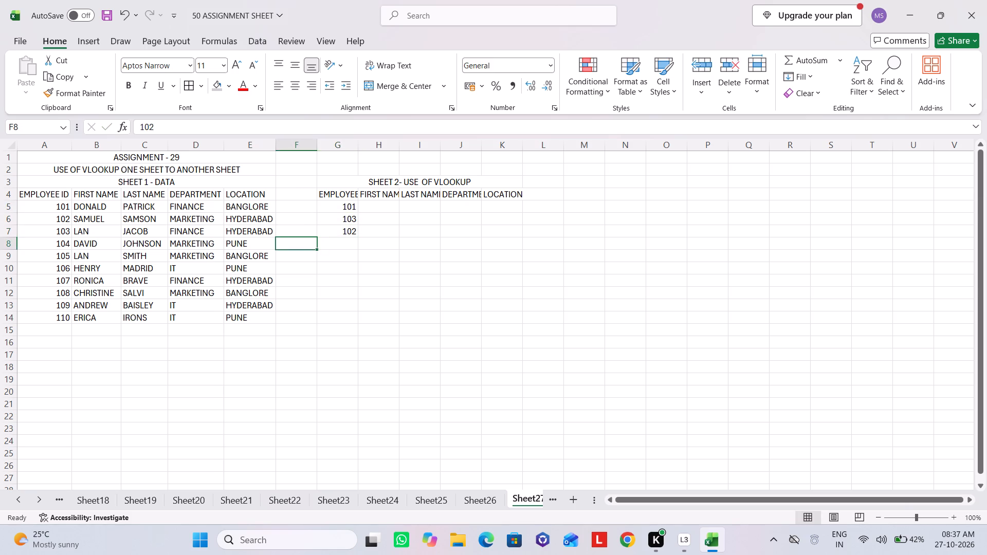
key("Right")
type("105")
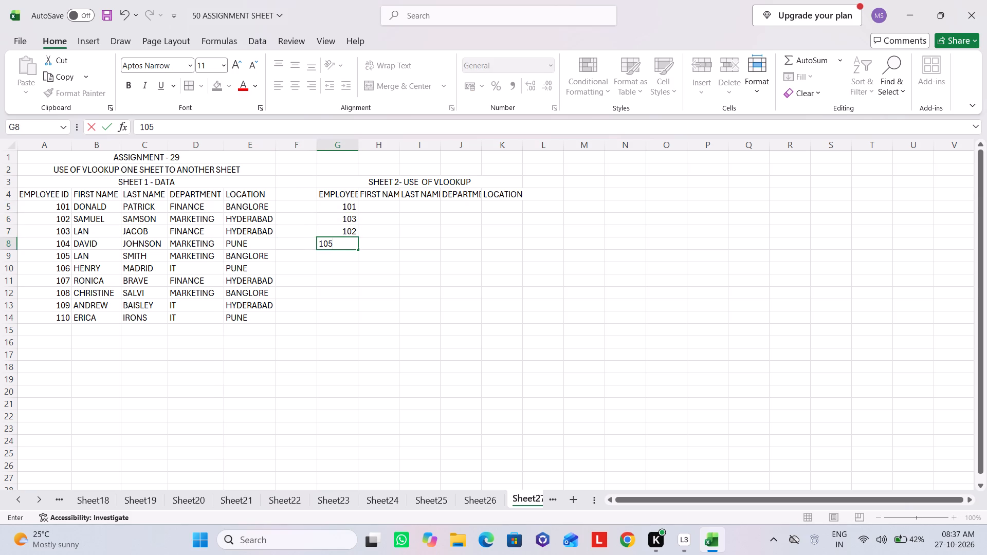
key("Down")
Enter the employee IDs 108, 106, 107, 104, 109 and 110 in G9:G14.
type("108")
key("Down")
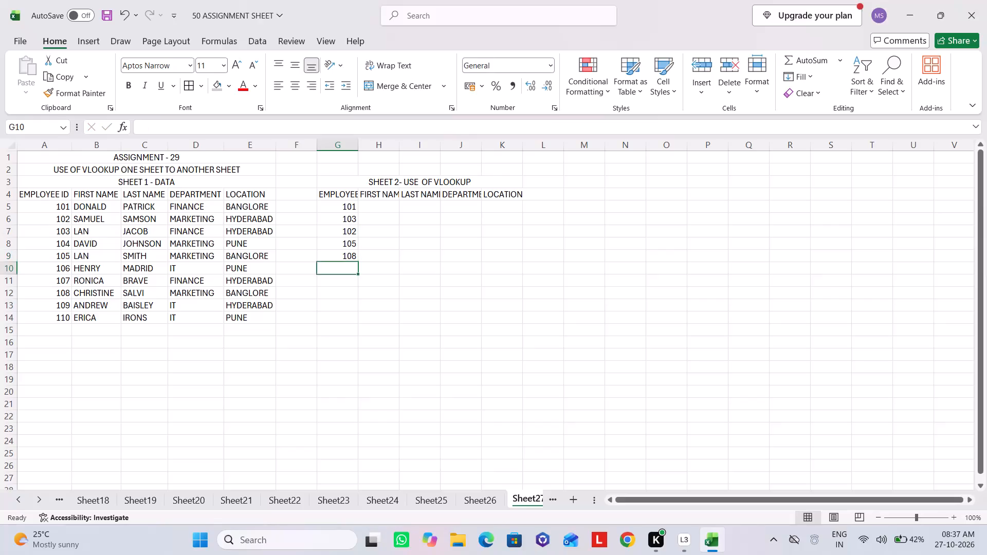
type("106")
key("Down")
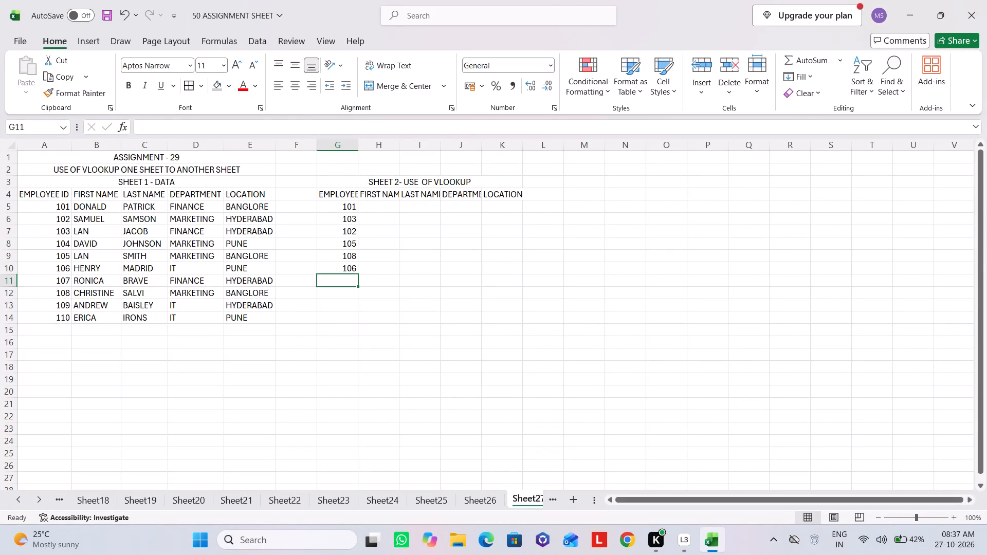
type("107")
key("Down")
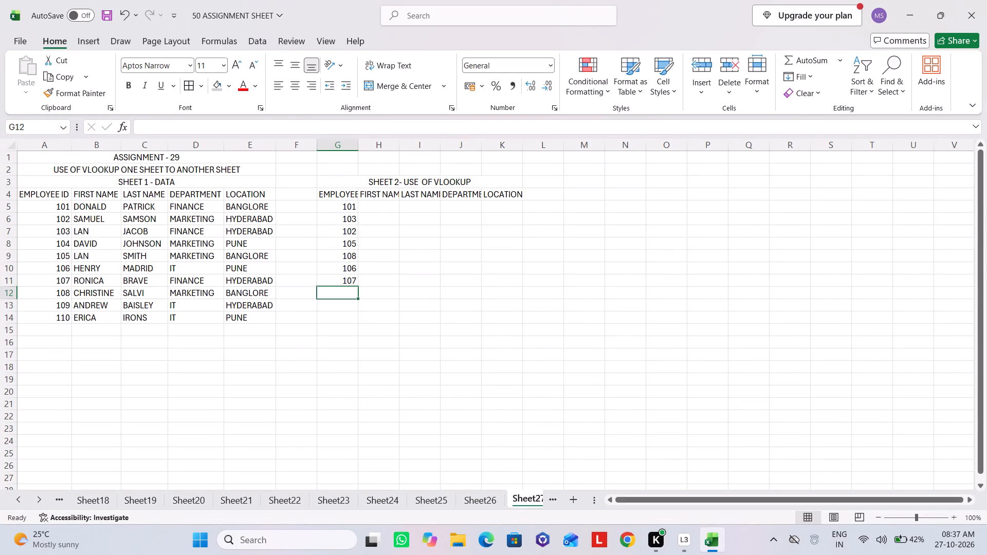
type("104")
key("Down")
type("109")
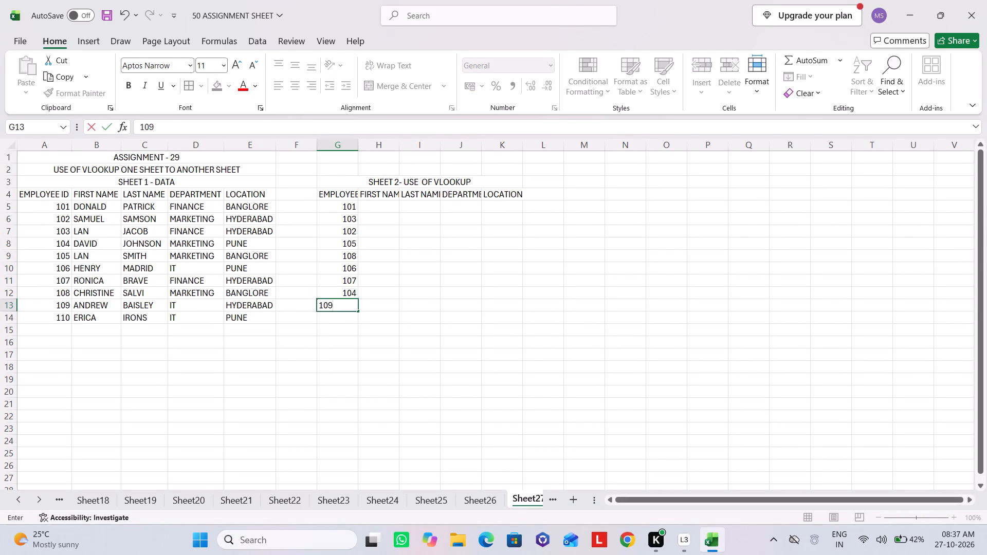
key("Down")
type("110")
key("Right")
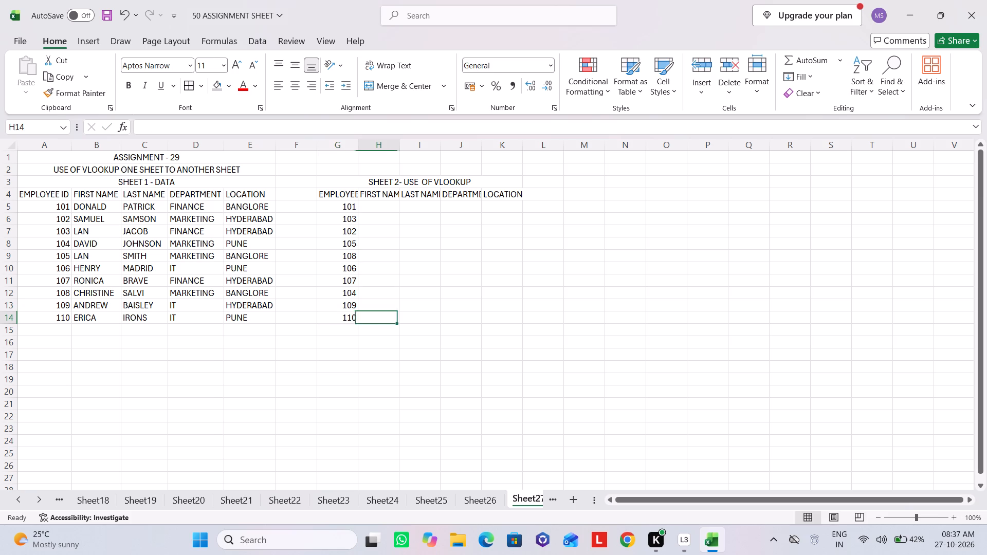
Enter employee 101's first and last names from the data table in H5:I5.
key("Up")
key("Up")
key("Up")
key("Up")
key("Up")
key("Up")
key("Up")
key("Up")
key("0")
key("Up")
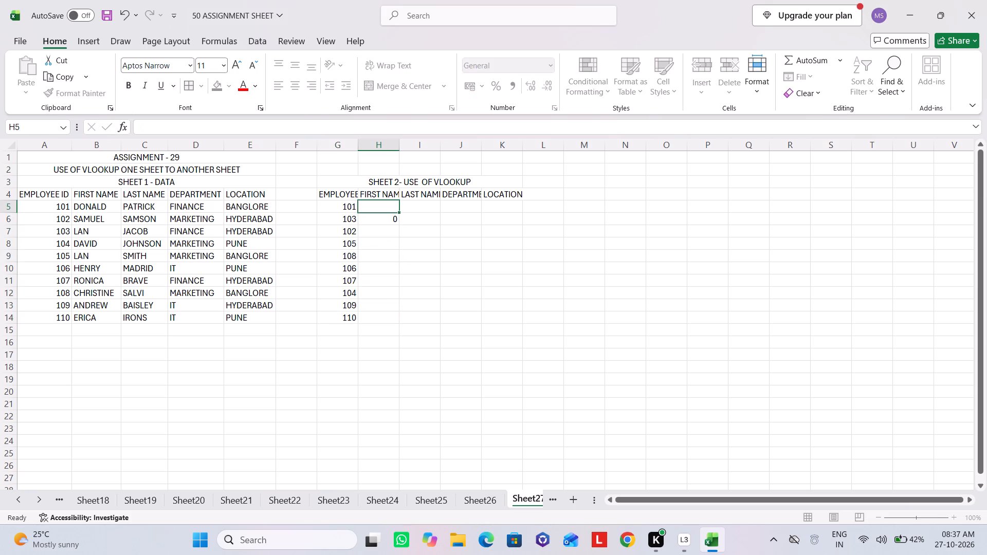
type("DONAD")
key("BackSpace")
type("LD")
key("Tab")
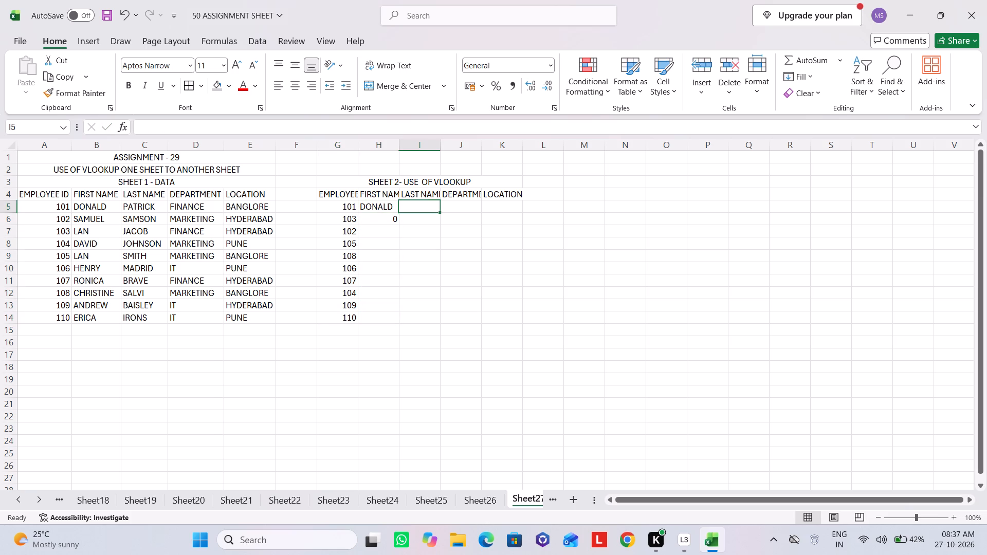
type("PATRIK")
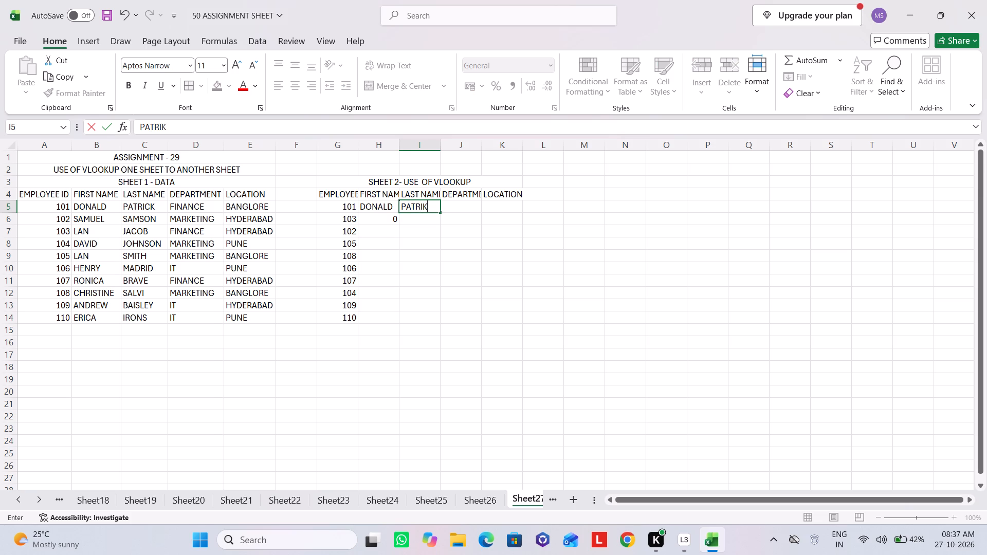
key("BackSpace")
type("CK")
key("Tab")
Enter the department FINANCE and location BANGLORE for employee 101 in J5:K5.
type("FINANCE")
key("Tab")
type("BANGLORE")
key("BackSpace")
key("BackSpace")
key("BackSpace")
key("BackSpace")
type("LORE")
key("Down")
Enter a ? placeholder in H6 and fill it across to column K and down to row 14.
key("Left")
key("Left")
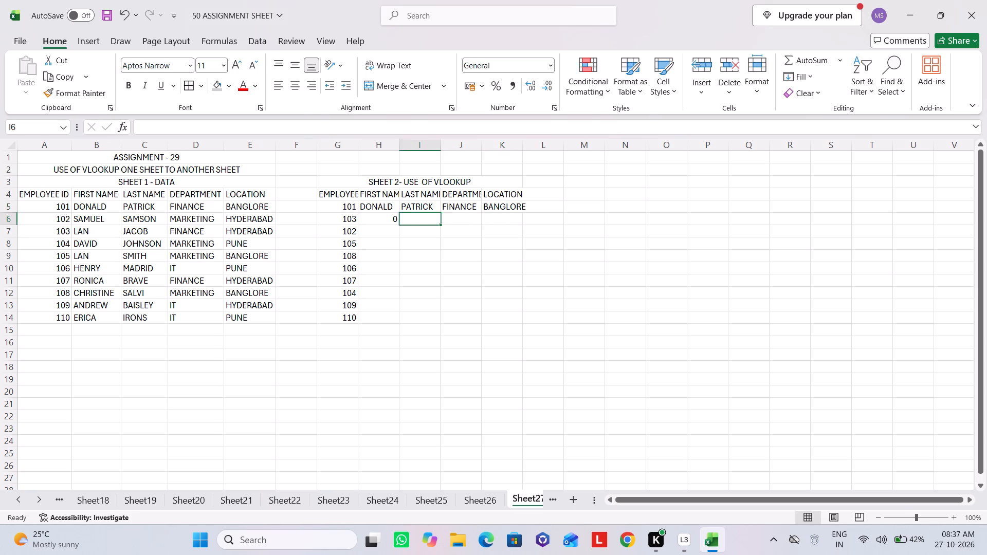
key("Left")
key("shift+question")
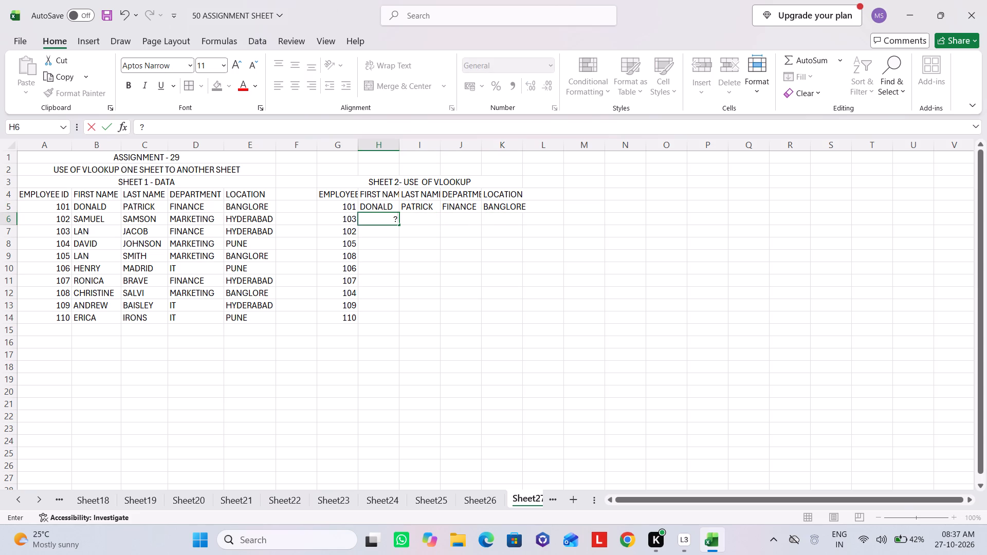
left_click_drag(399, 223, 507, 220)
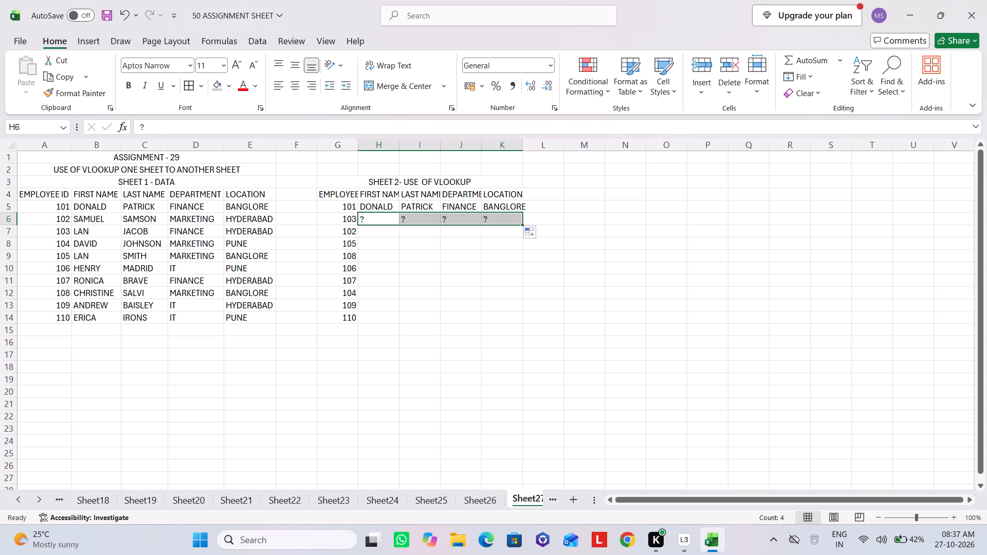
left_click_drag(523, 224, 527, 281)
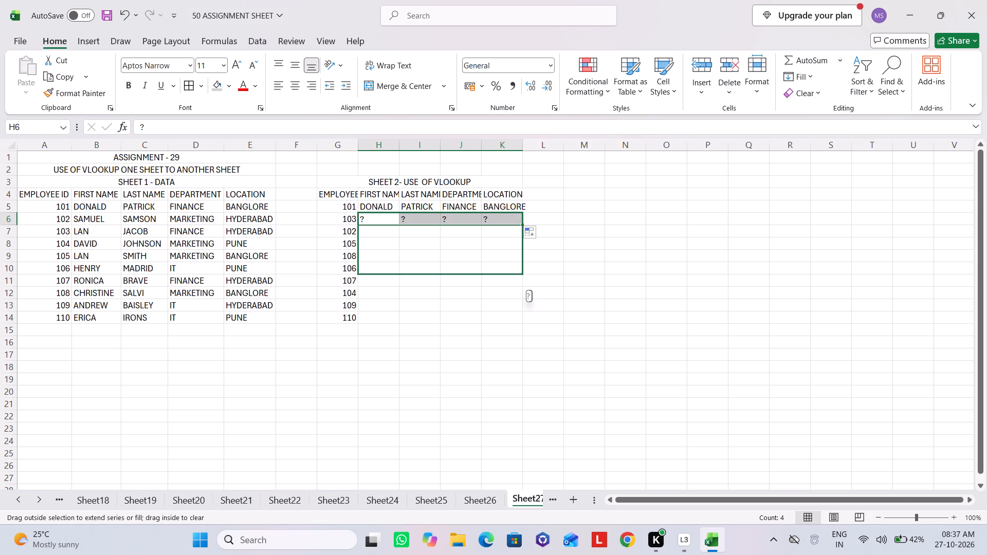
left_click_drag(527, 281, 529, 321)
left_click(449, 355)
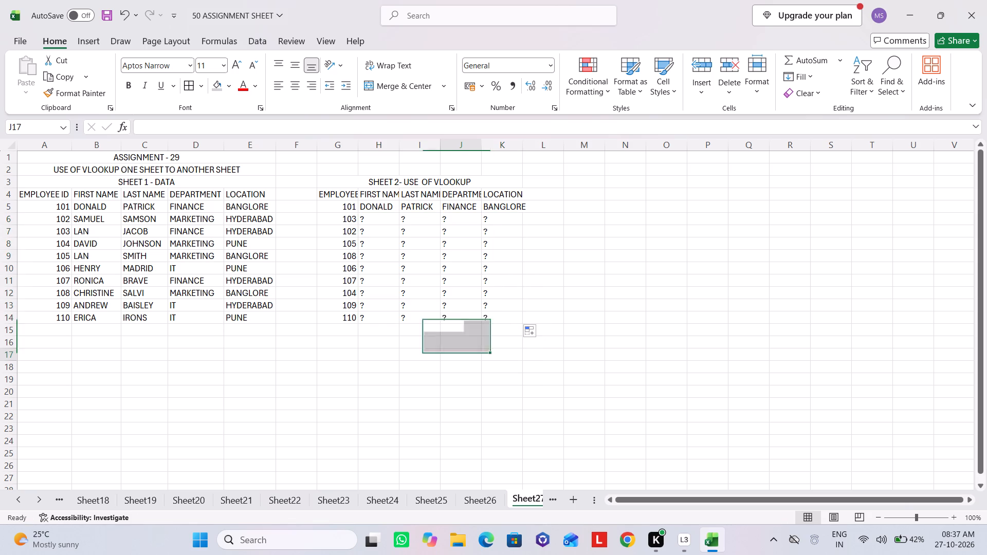
Fill the ASSIGNMENT - 29 title with orange and the USE OF VLOOKUP subtitle below it with light blue.
left_click(134, 158)
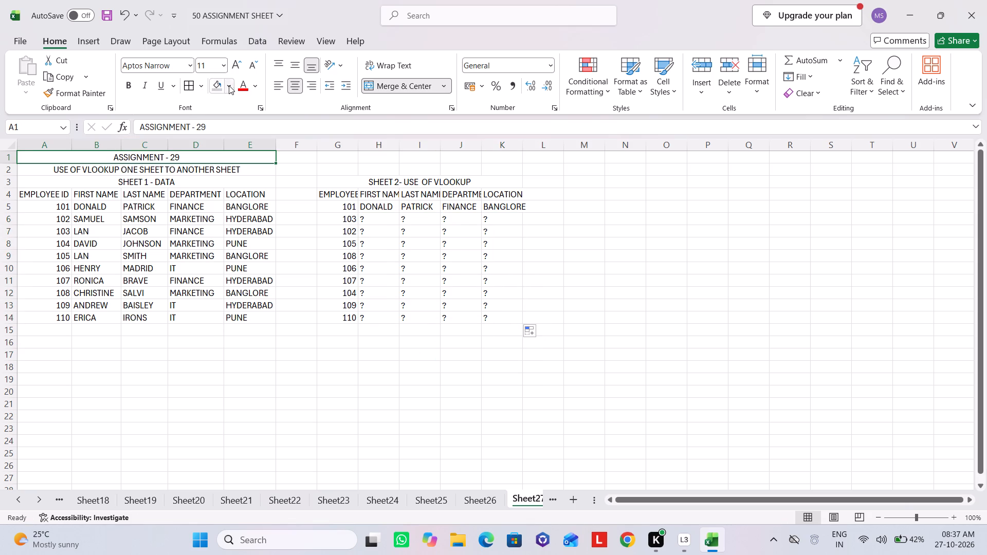
left_click(233, 86)
left_click(248, 282)
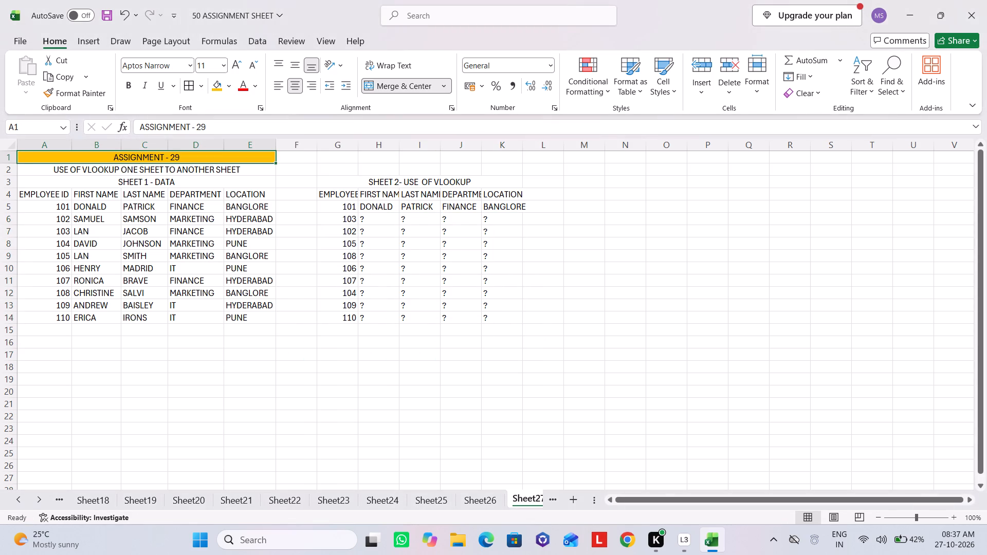
left_click(148, 168)
left_click(232, 84)
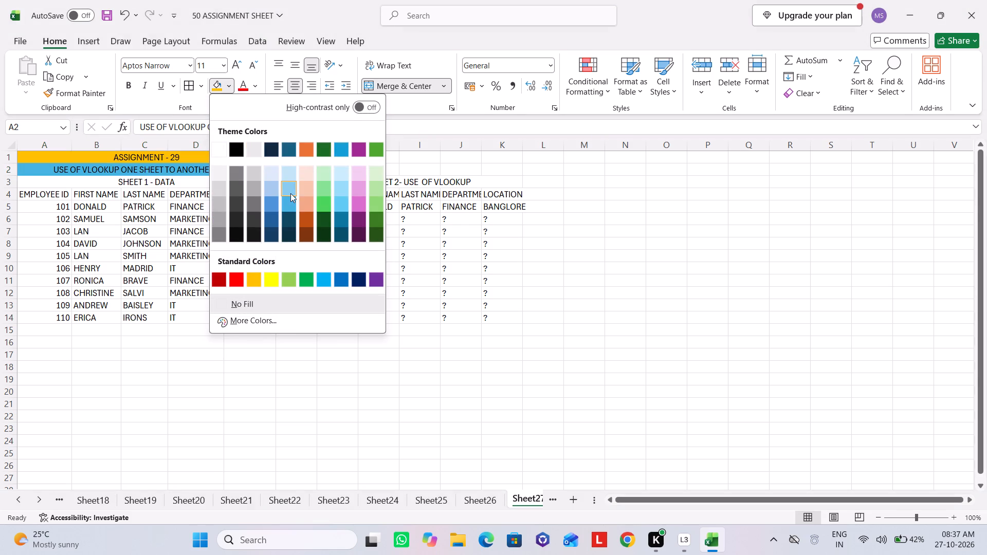
left_click(286, 187)
Fill the SHEET 1 - DATA heading in row 3 with the lightest pink-purple theme shade.
left_click(192, 186)
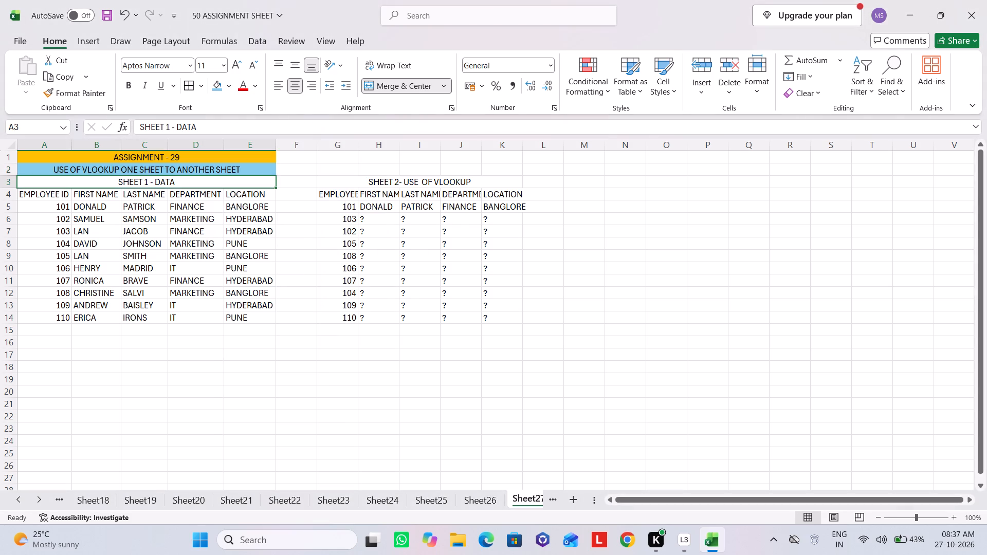
left_click(231, 84)
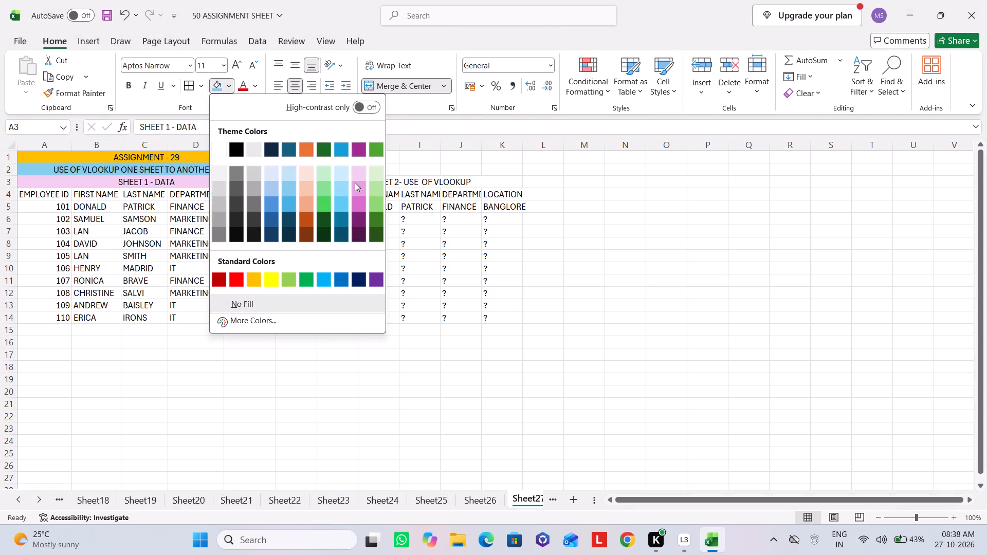
left_click(356, 185)
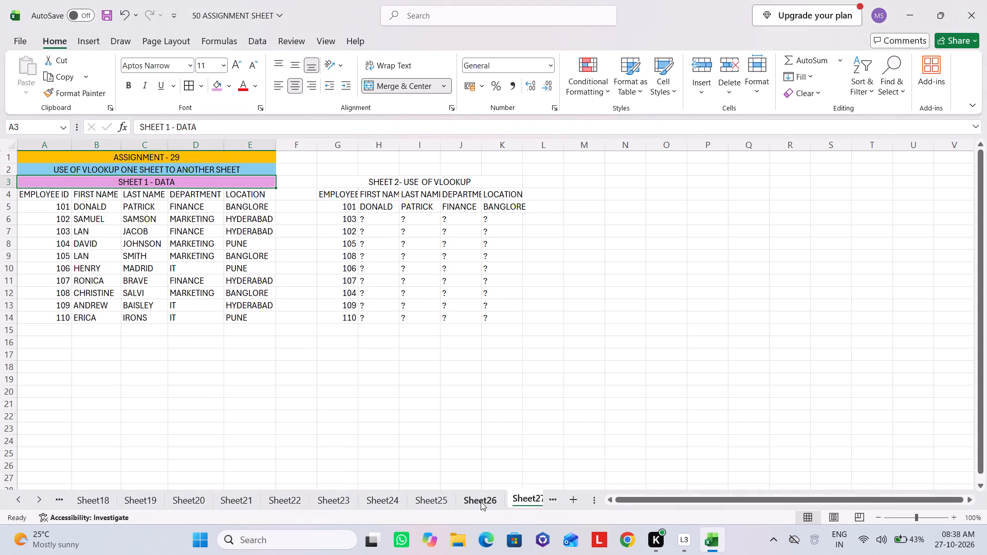
left_click(481, 502)
left_click(524, 502)
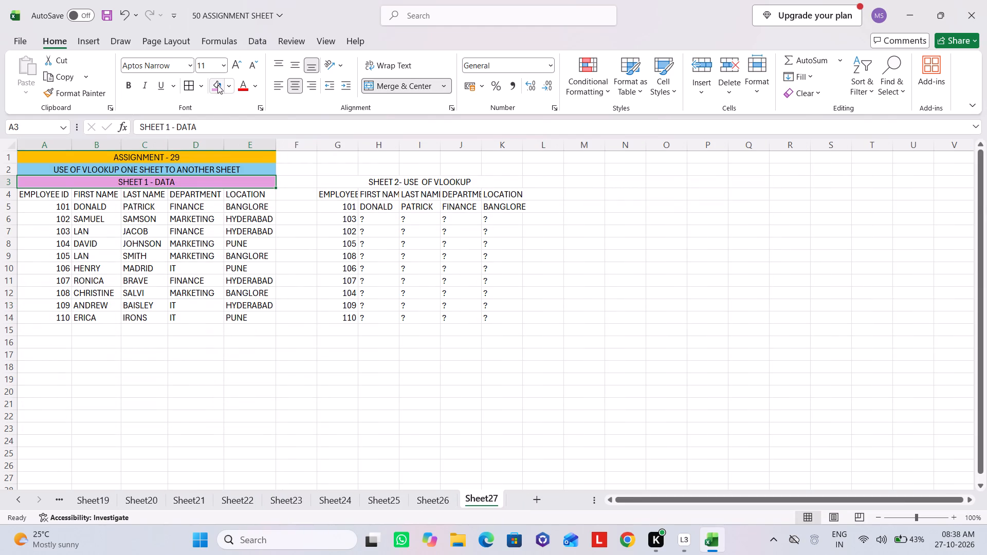
left_click(226, 80)
left_click(358, 174)
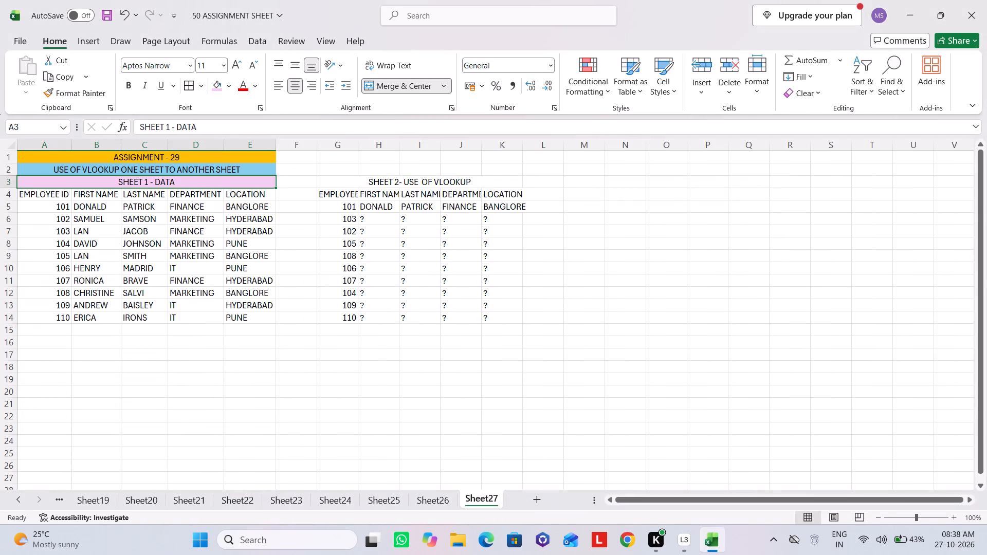
Fill the data table's column headers in A4:E4 with light green.
left_click_drag(41, 192, 255, 199)
left_click(228, 91)
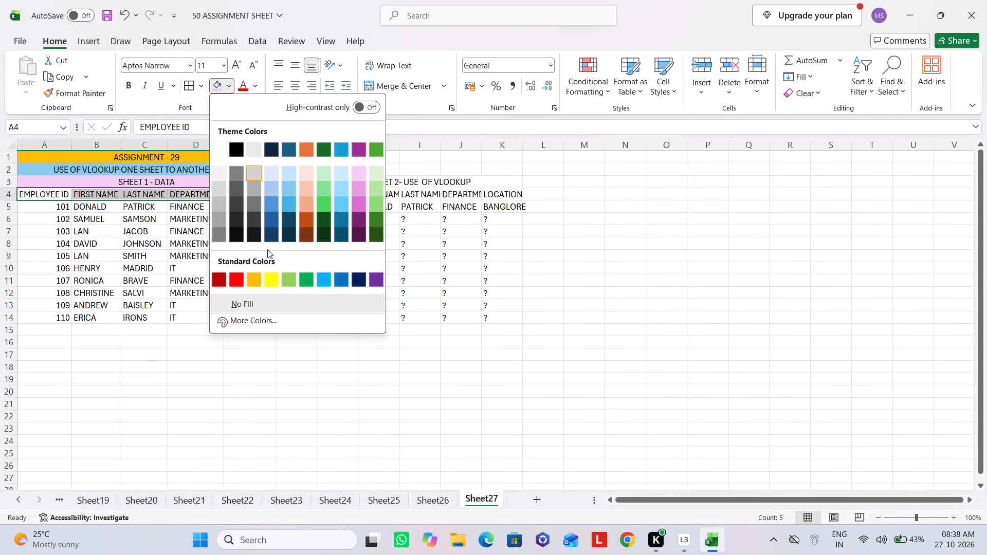
left_click(287, 279)
Apply all borders to the SHEET 1 table, including its title rows, in A1:E14.
left_click(114, 225)
left_click_drag(64, 155, 184, 284)
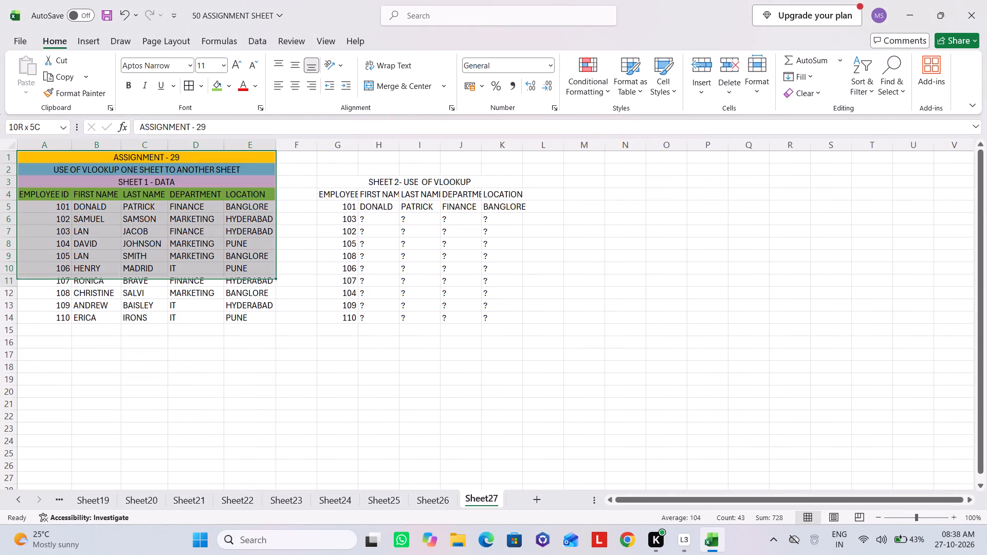
left_click_drag(184, 284, 193, 317)
left_click(189, 87)
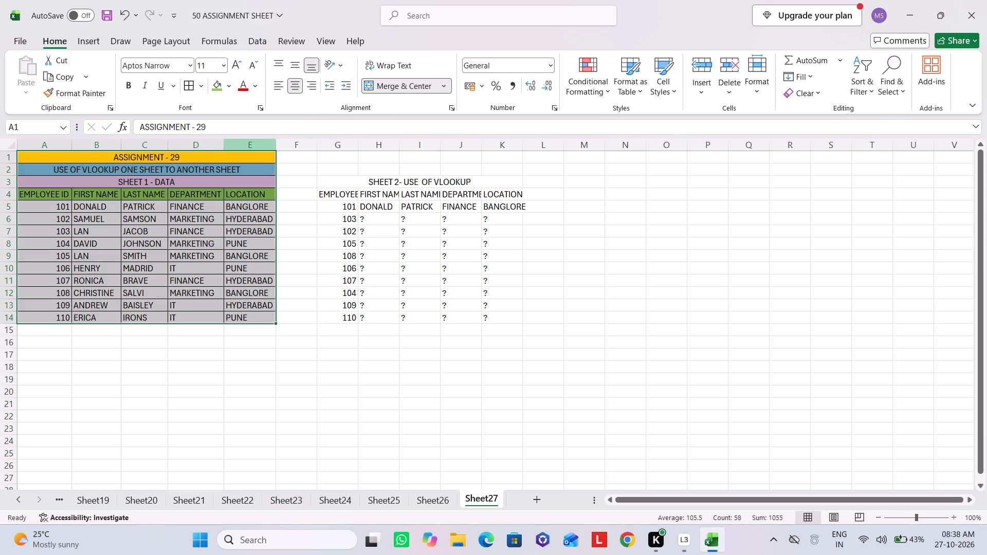
Apply all borders to the SHEET 2- USE OF VLOOKUP table in G3:K14.
left_click_drag(333, 179, 389, 311)
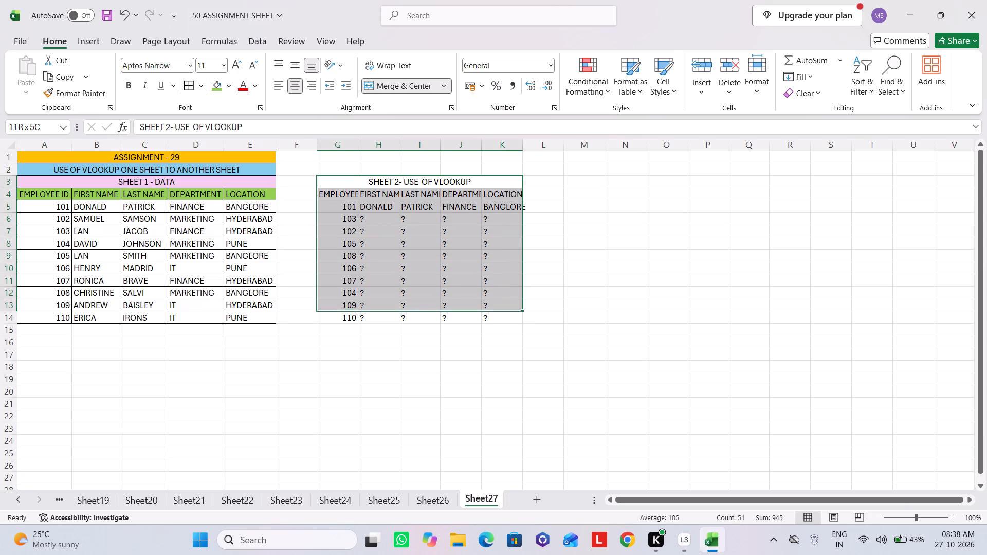
left_click_drag(389, 311, 389, 313)
left_click(188, 89)
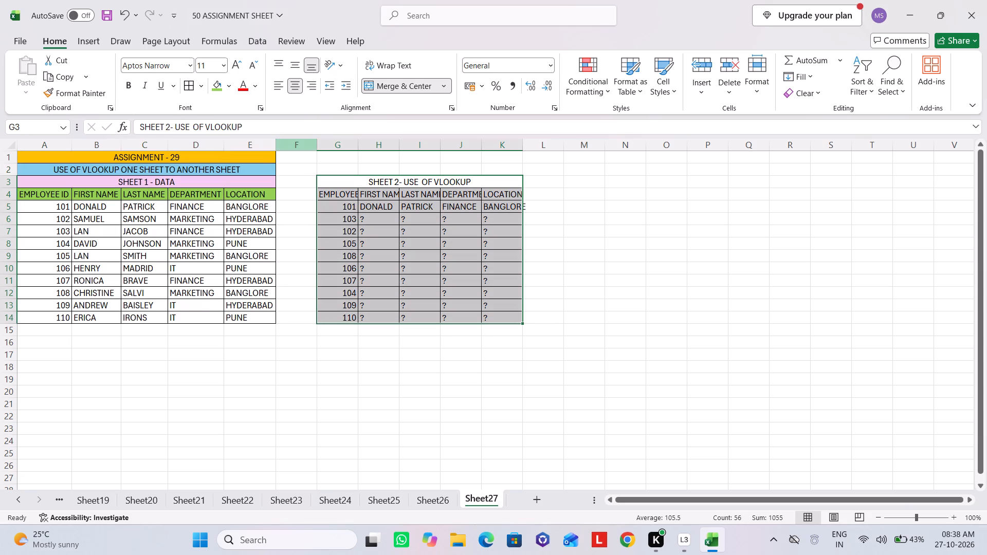
Fill the VLOOKUP table's column headers in G4:K4 with light green, keeping their font black.
left_click_drag(327, 192, 369, 193)
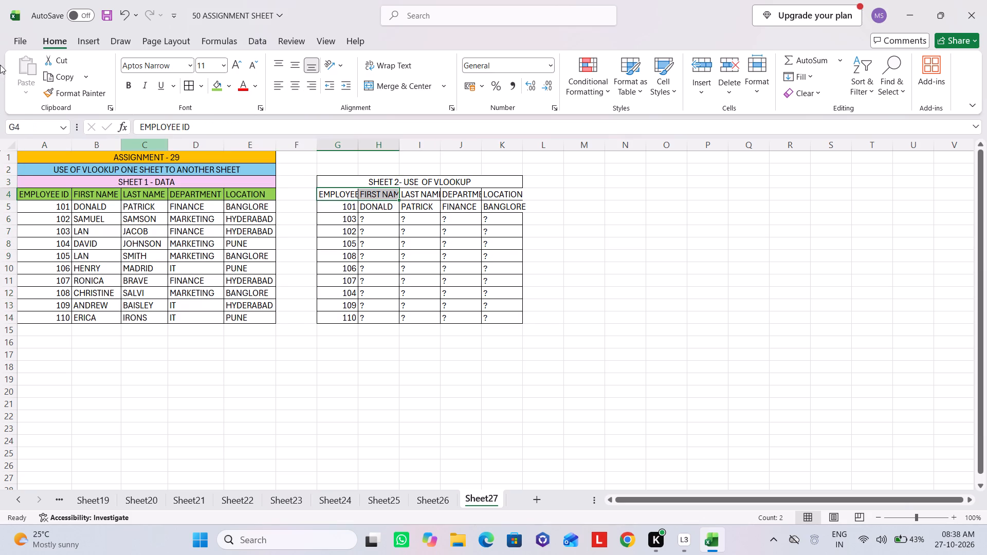
key("shift+Right")
key("shift+Right")
key("shift+Right")
key("Return")
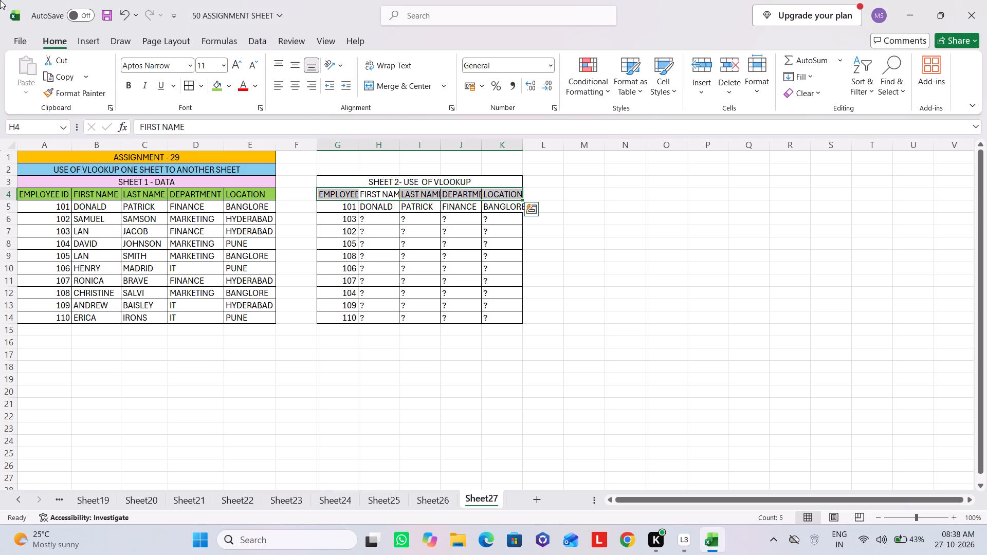
left_click_drag(89, 0, 382, 0)
left_click(230, 83)
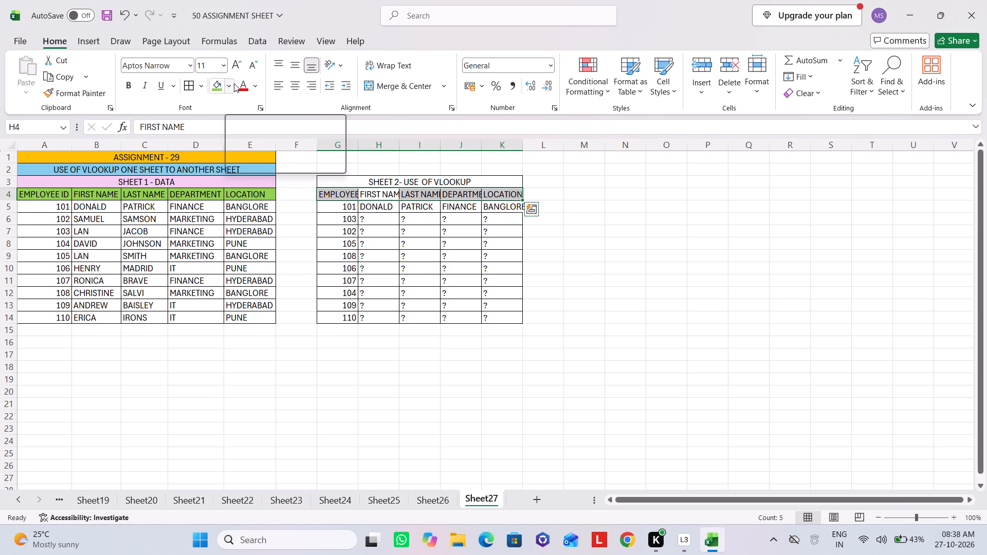
left_click_drag(236, 85, 246, 93)
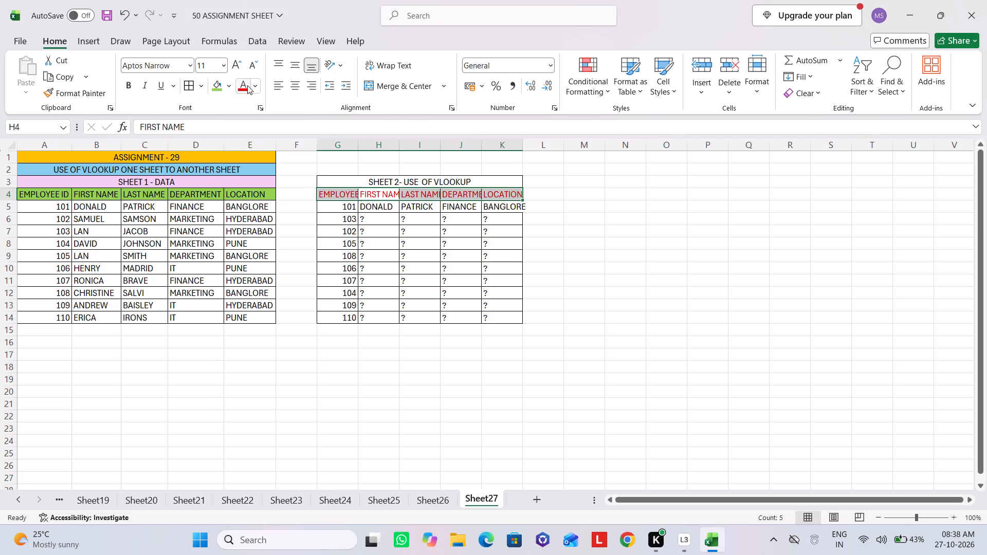
left_click_drag(272, 86, 265, 82)
left_click(257, 90)
left_click(255, 81)
left_click(262, 166)
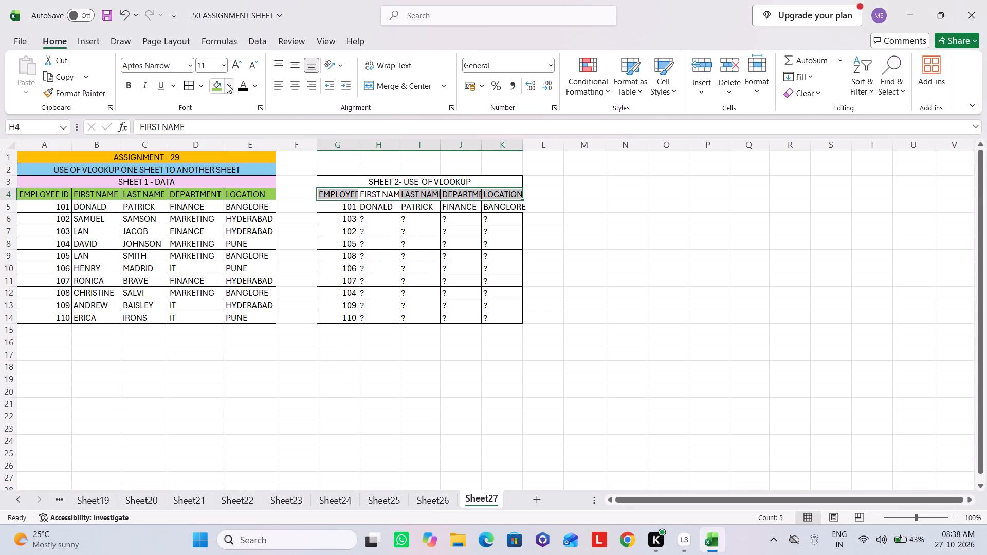
left_click(232, 82)
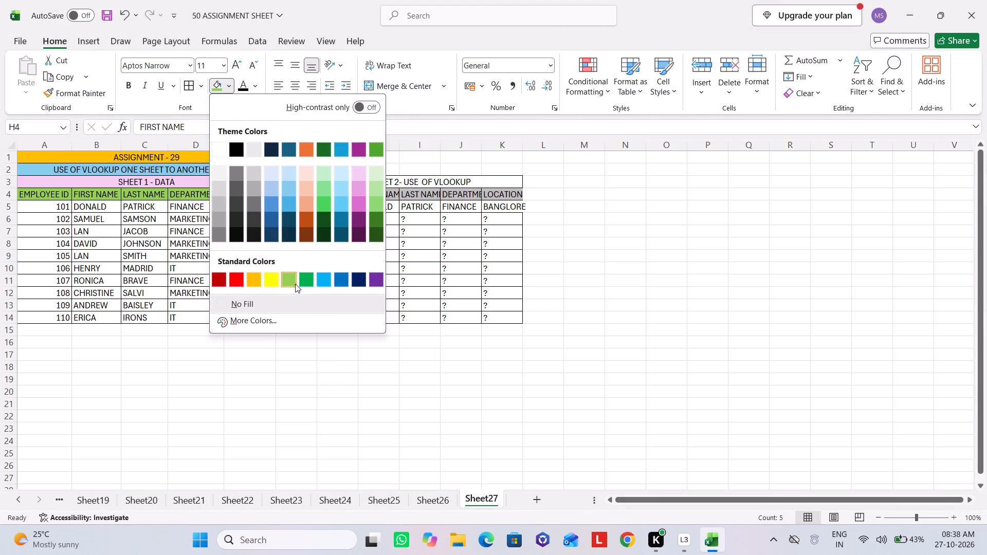
left_click(290, 282)
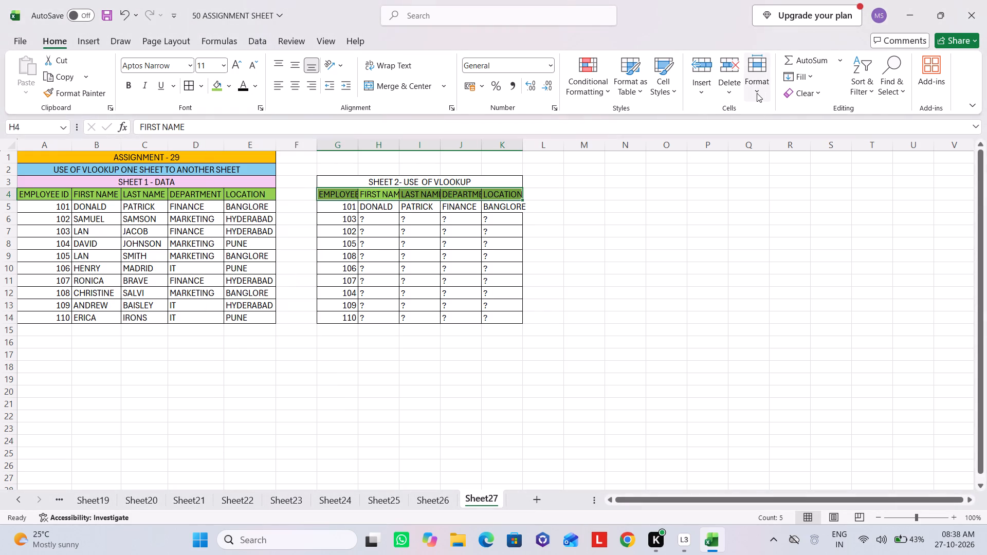
AutoFit the widths of columns G to K to the VLOOKUP table's headers.
left_click(757, 93)
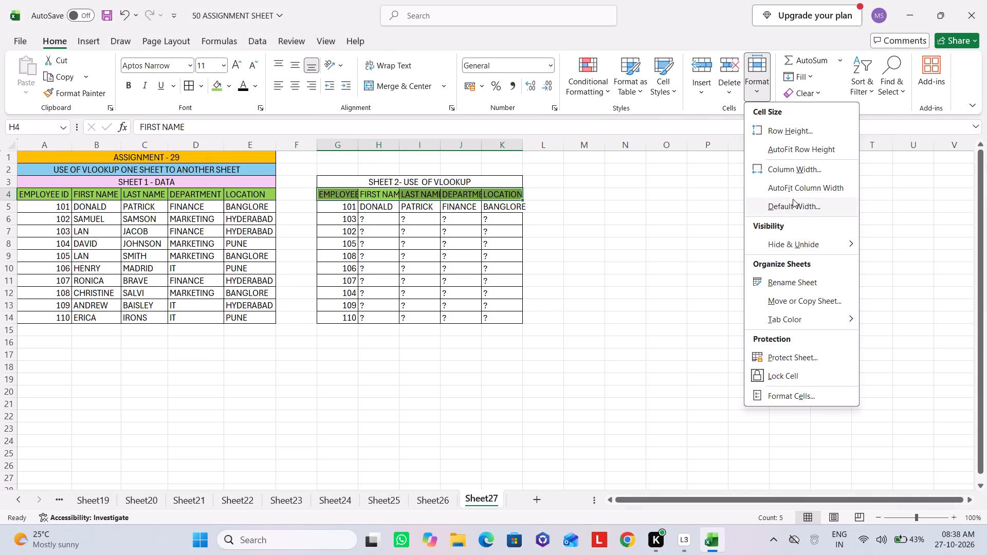
left_click(793, 191)
left_click(590, 271)
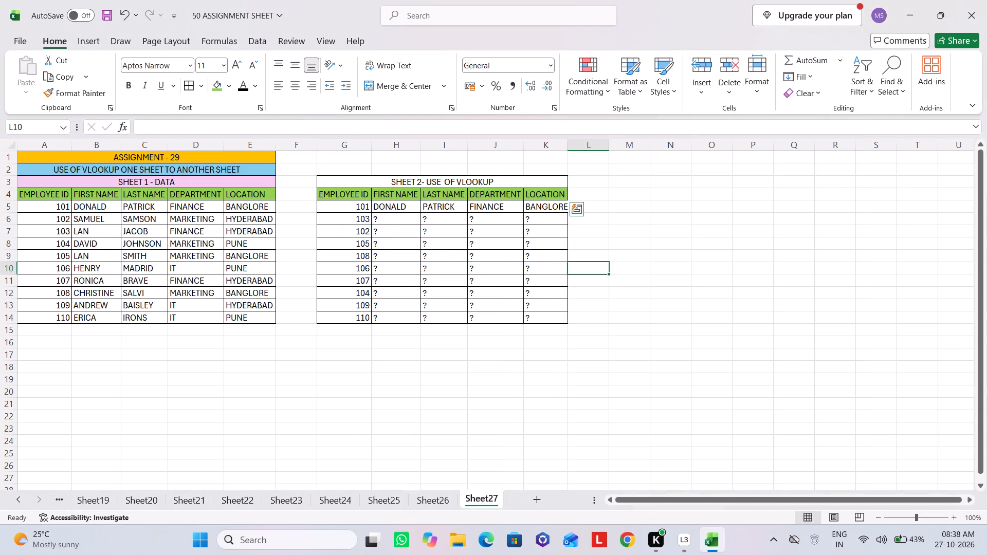
Fill the SHEET 2- USE OF VLOOKUP heading with the same light pink as the SHEET 1 - DATA heading.
left_click(427, 182)
left_click(232, 88)
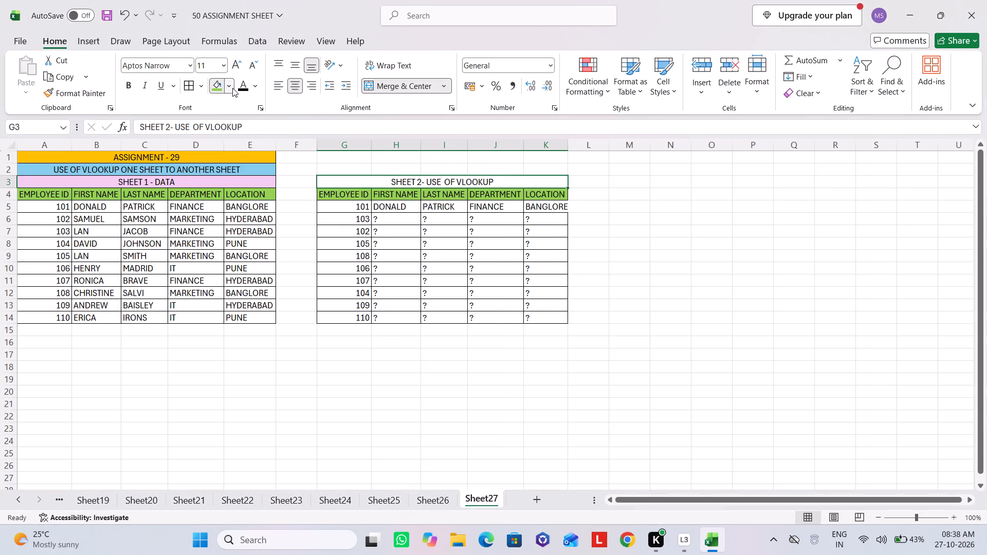
left_click(357, 168)
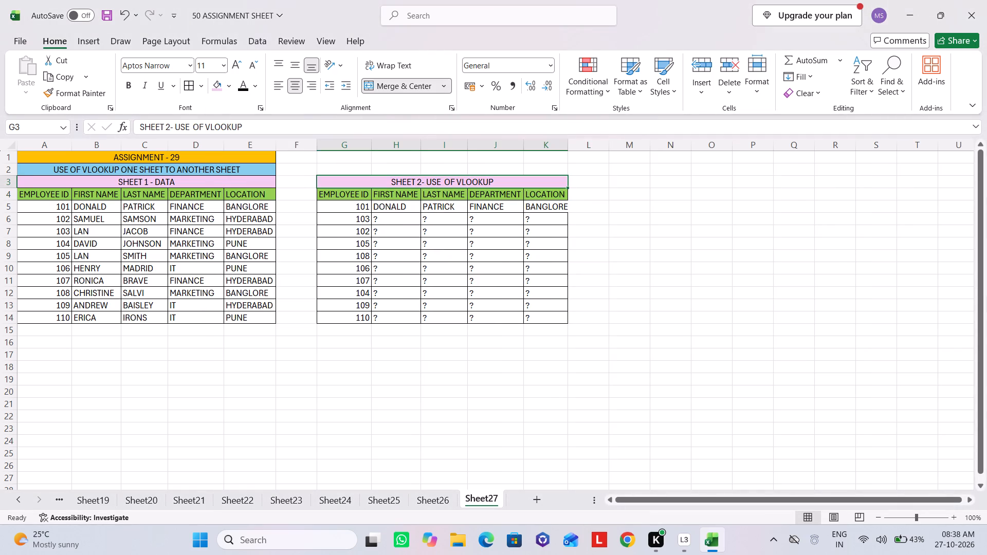
left_click(437, 248)
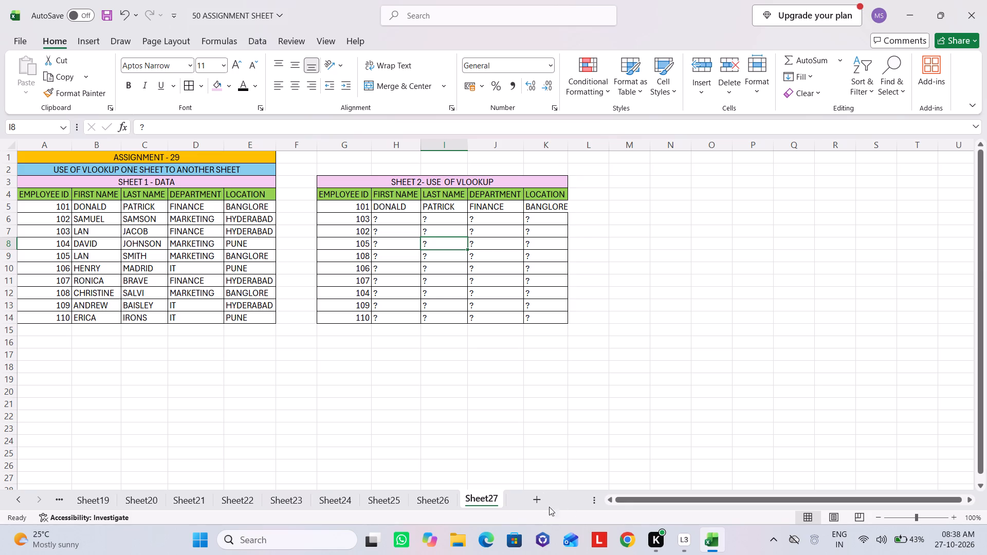
Add a new blank sheet after Sheet27 and save the workbook.
left_click(532, 504)
key("ctrl+s")
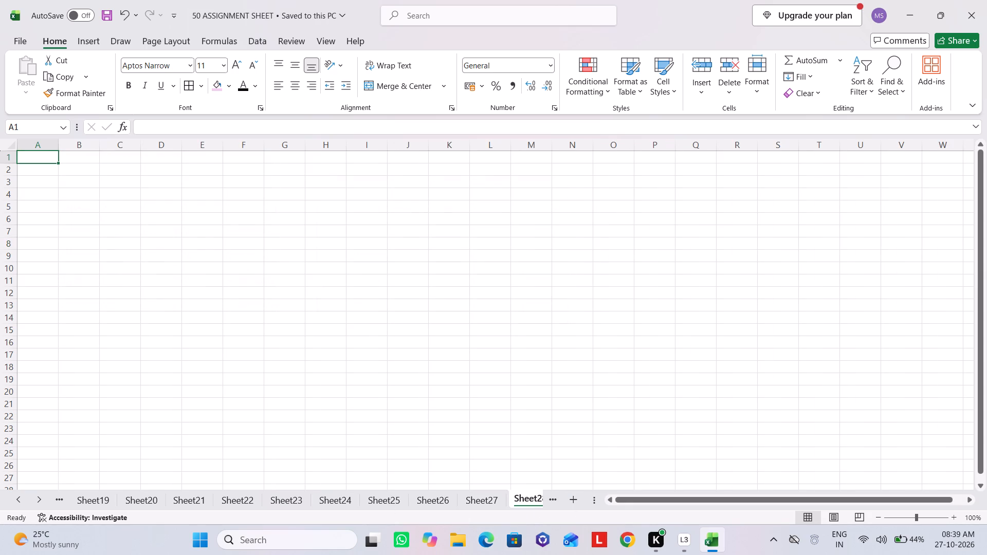
left_click(496, 499)
left_click(526, 497)
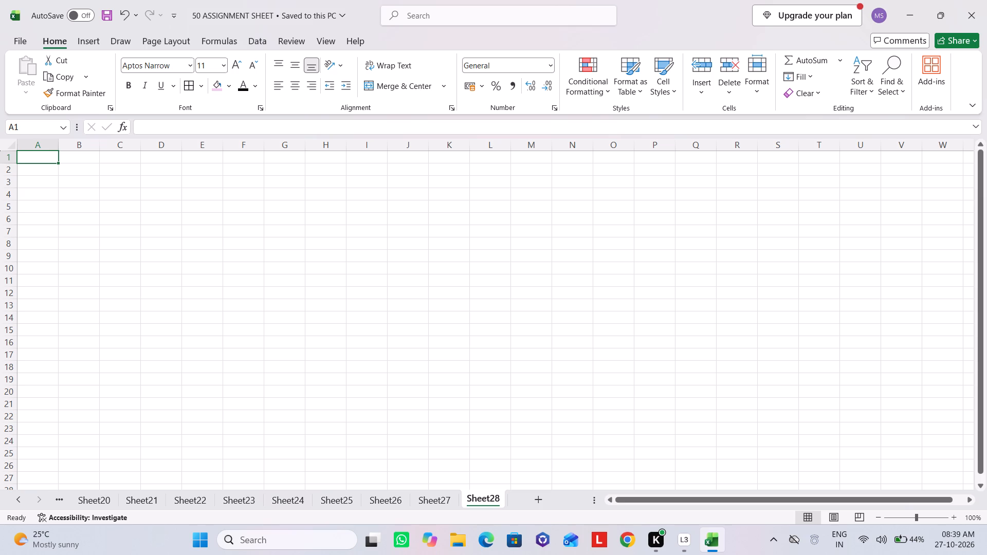
Merge and center A1:E1 on the new sheet and enter the title ASSIGNMENT - 30.
key("shift+Right")
key("shift+Right")
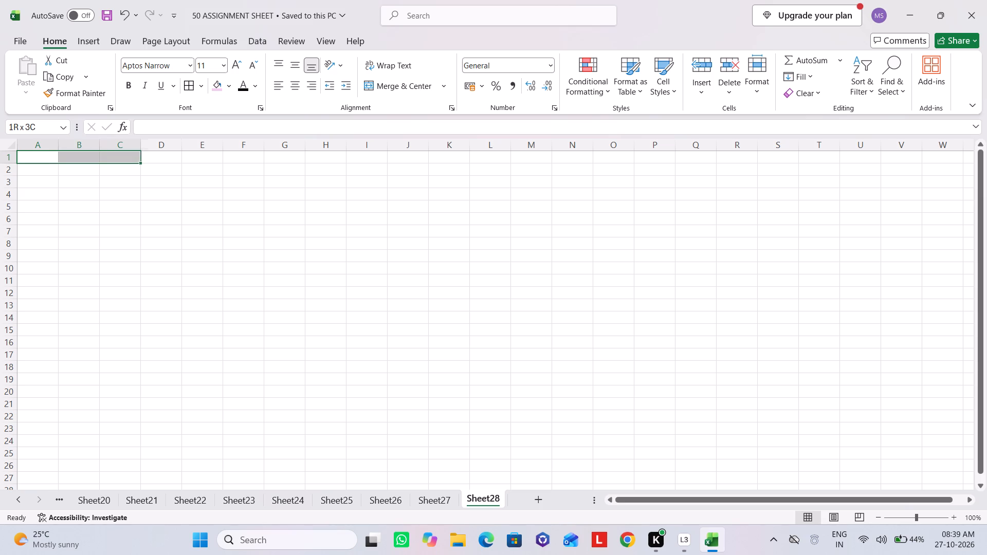
key("shift+Right")
key("shift+Right")
type("HMC")
type("ASSGI")
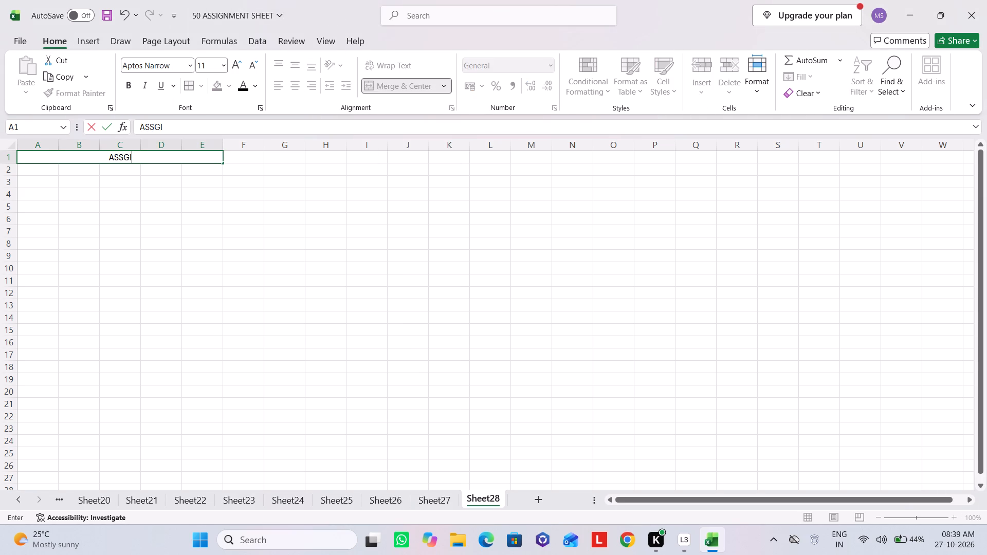
key("BackSpace")
key("BackSpace")
type("IGNMENT - 30")
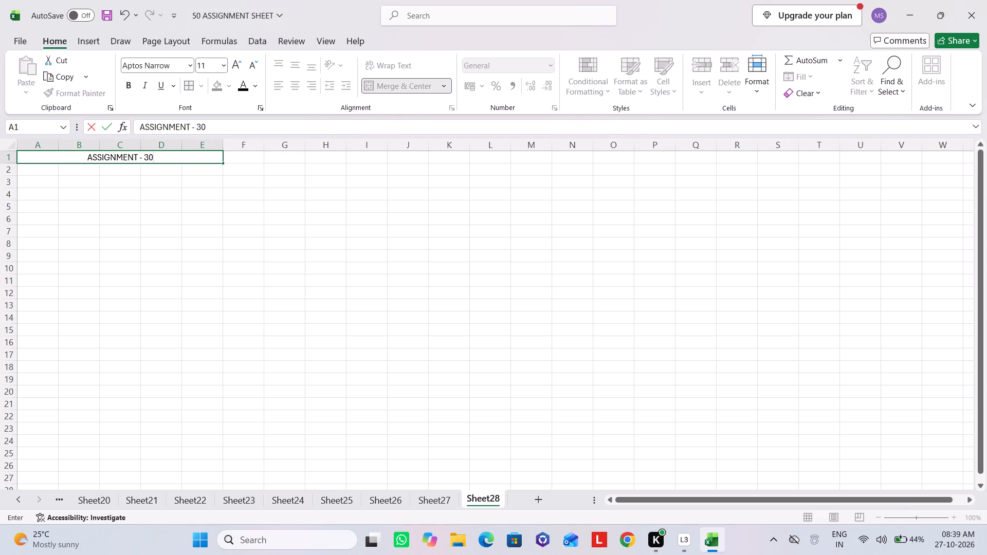
key("Down")
Merge and center A2:E2 and enter the subtitle GET PIVOT TABLE.
key("shift+Right")
key("shift+Right")
key("shift+Right")
key("shift+Right")
type("HM")
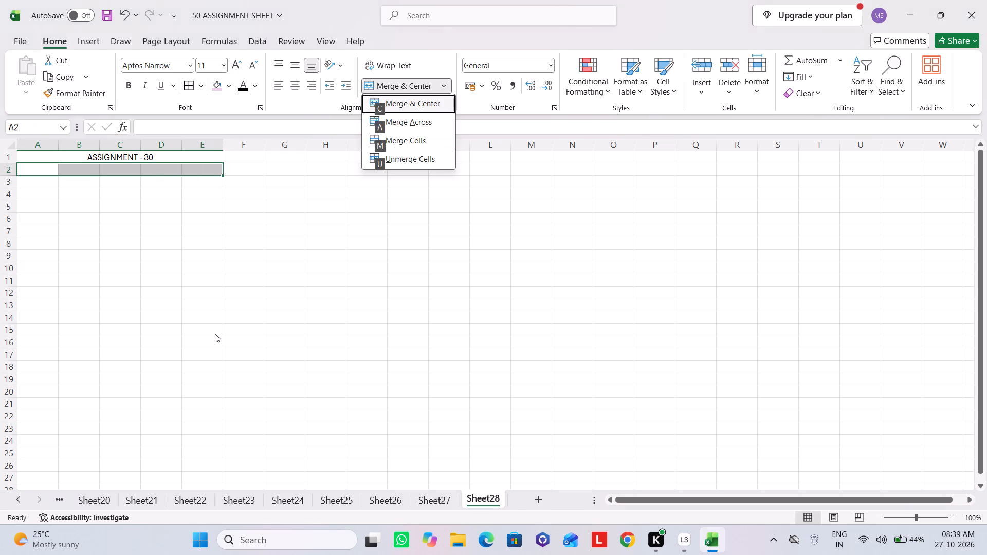
key("c")
type("GET PIVOT")
key("space")
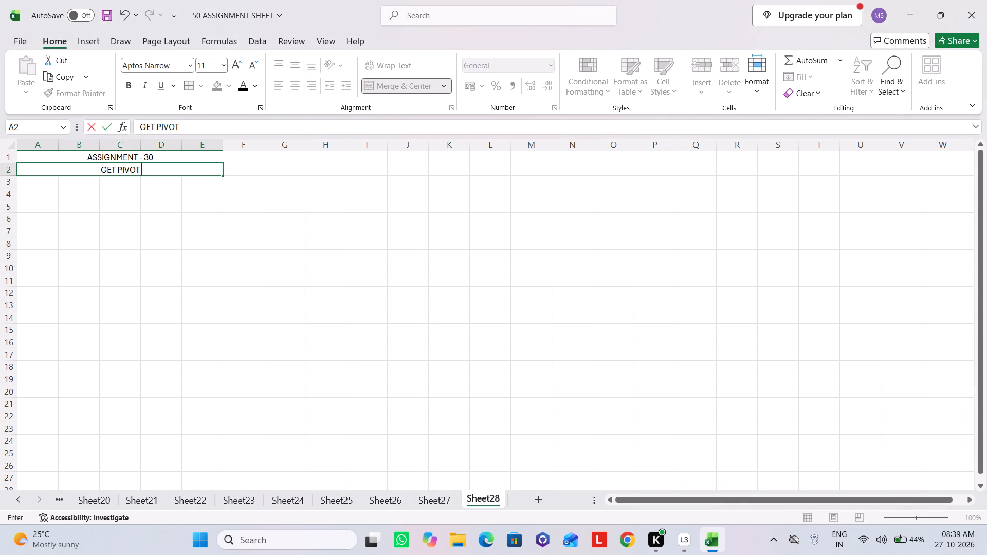
type("TABLE")
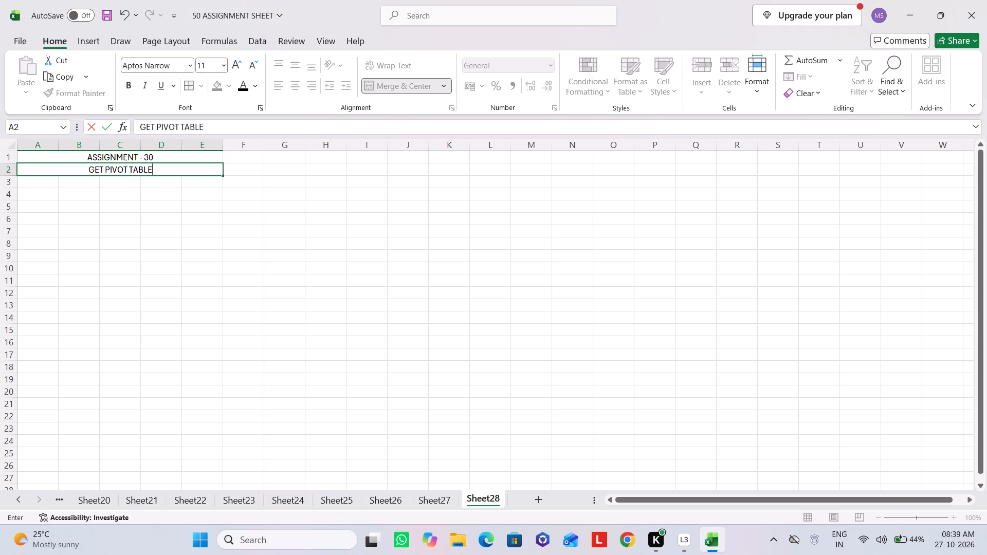
key("Down")
Enter the column headers DATE OF SALE, MONTH and SLAES AMOUNT in A3:C3.
type("DATE OF SLAE")
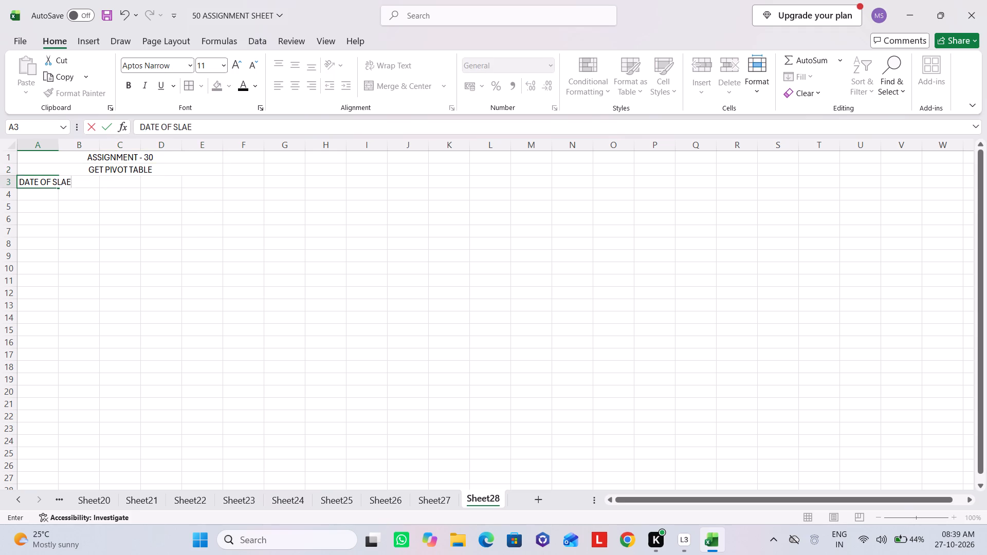
key("BackSpace")
key("BackSpace")
key("BackSpace")
type("ALE")
key("Tab")
type("MONTH")
key("Tab")
type("SLAES ANT")
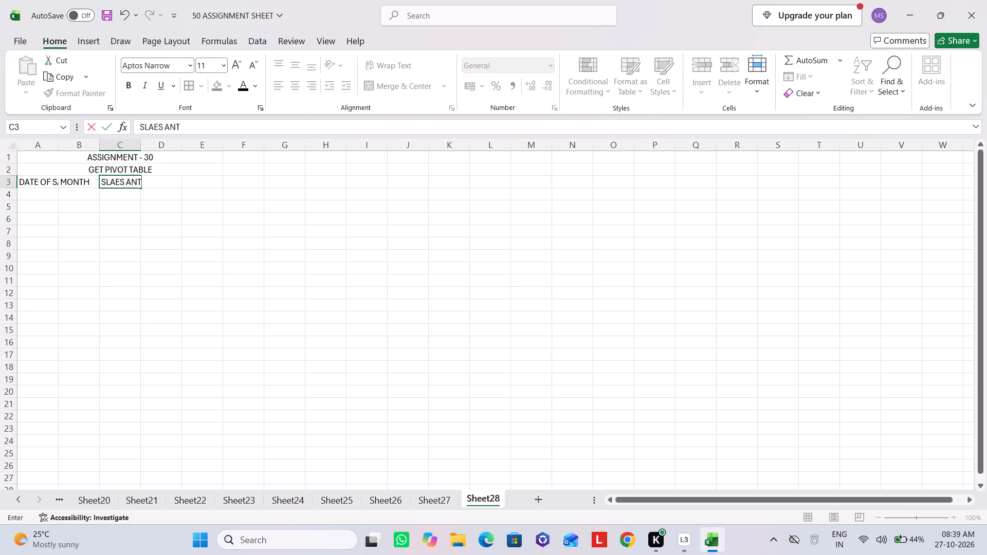
key("BackSpace")
key("BackSpace")
type("MOUNT")
key("Tab")
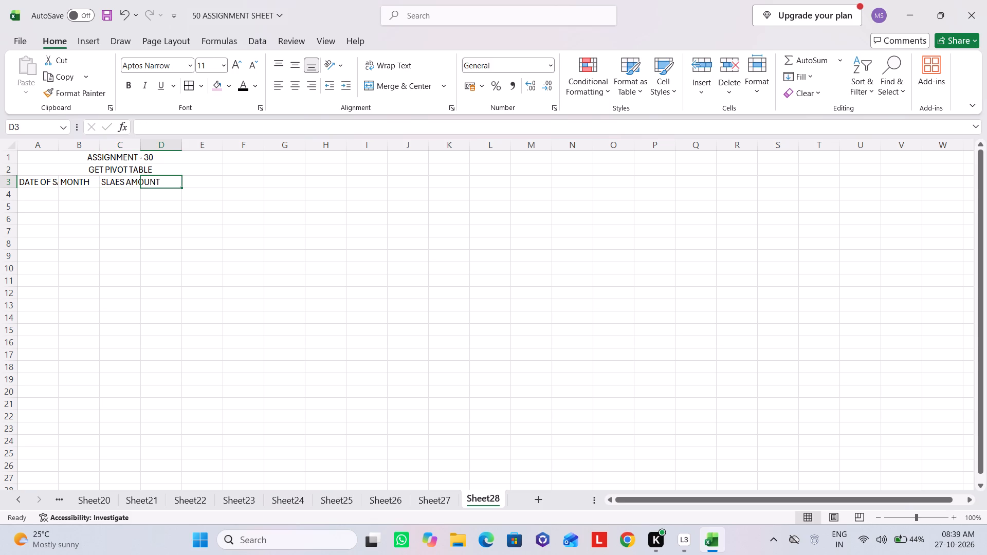
Enter the letter D in cell E3 of the header row.
key("Tab")
key("d")
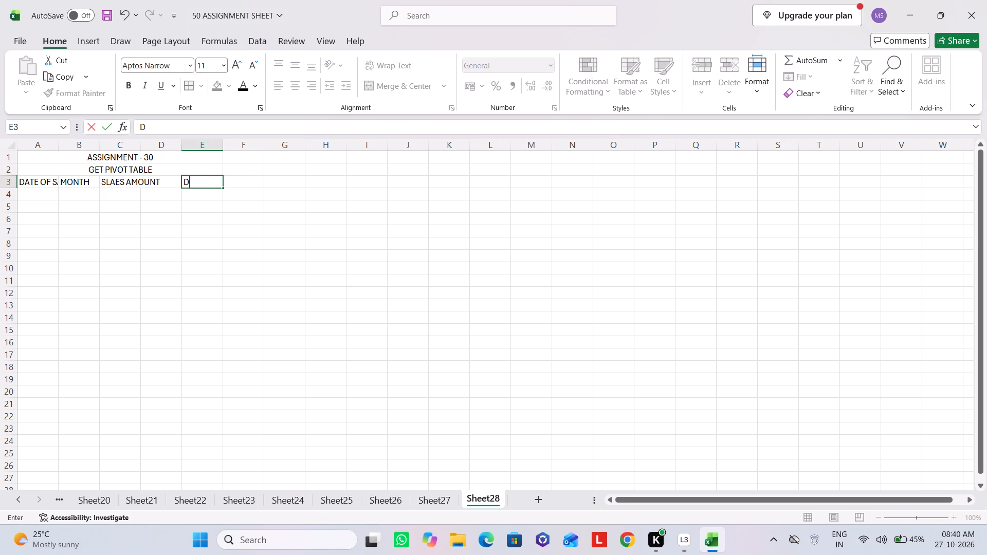
key("Down")
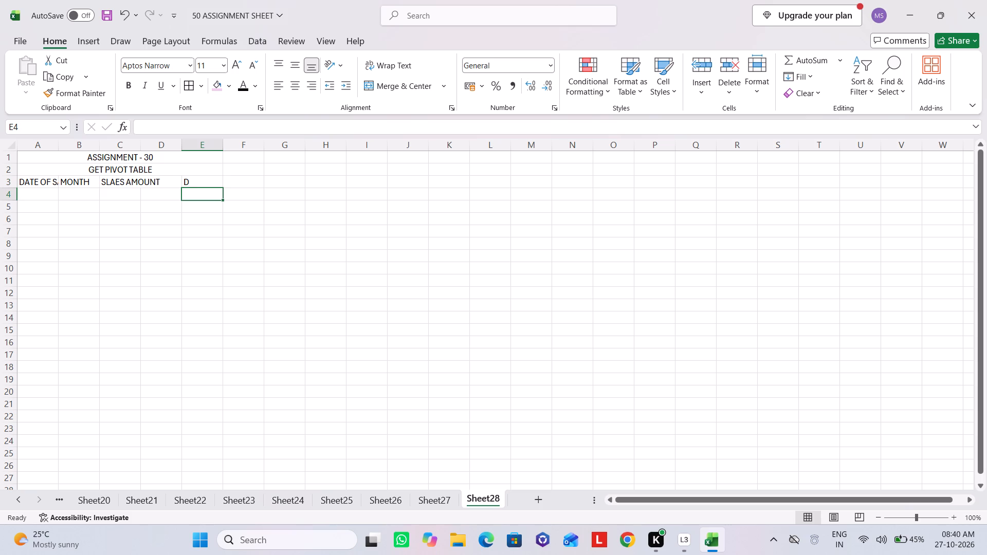
AutoFit the widths of columns A to E to the title and header cells in A1:E3.
key("Left")
key("Left")
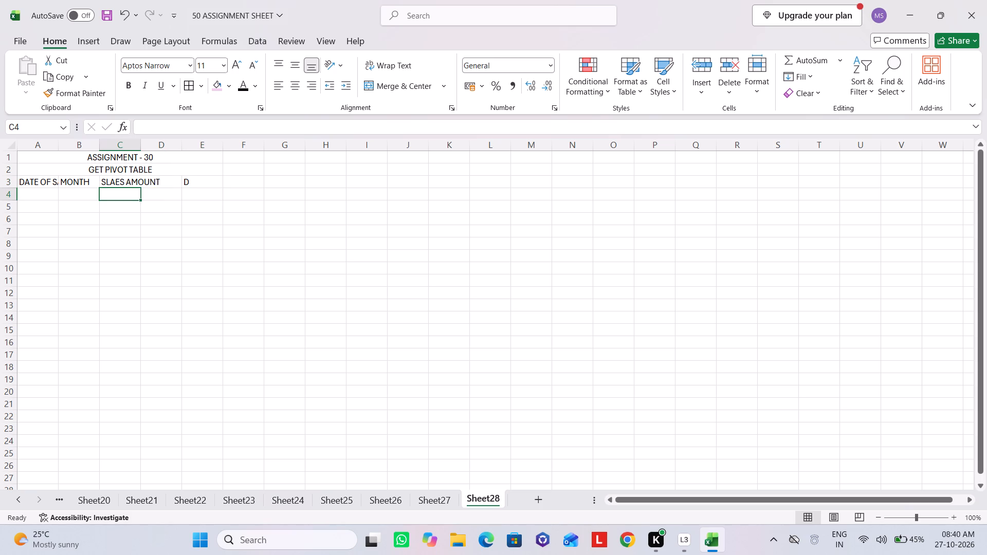
key("Left")
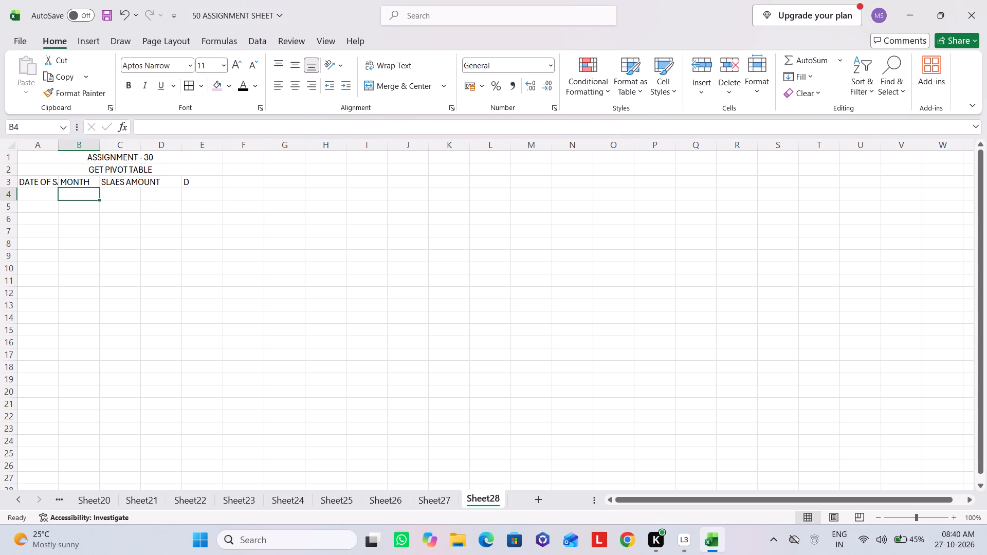
key("Left")
key("Up")
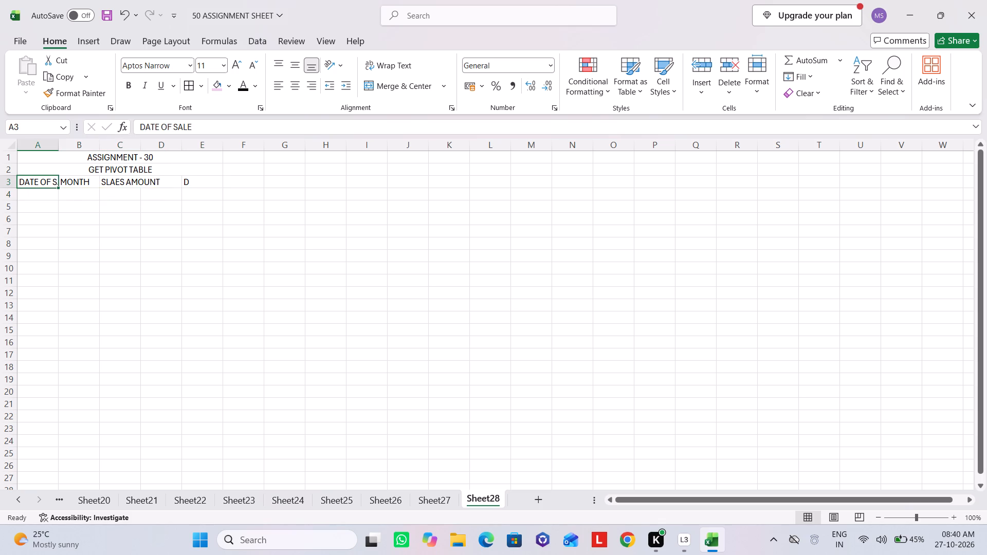
key("shift+Right")
key("shift+Right")
key("shift+Right")
key("shift+Right")
key("shift+Up")
key("shift+Up")
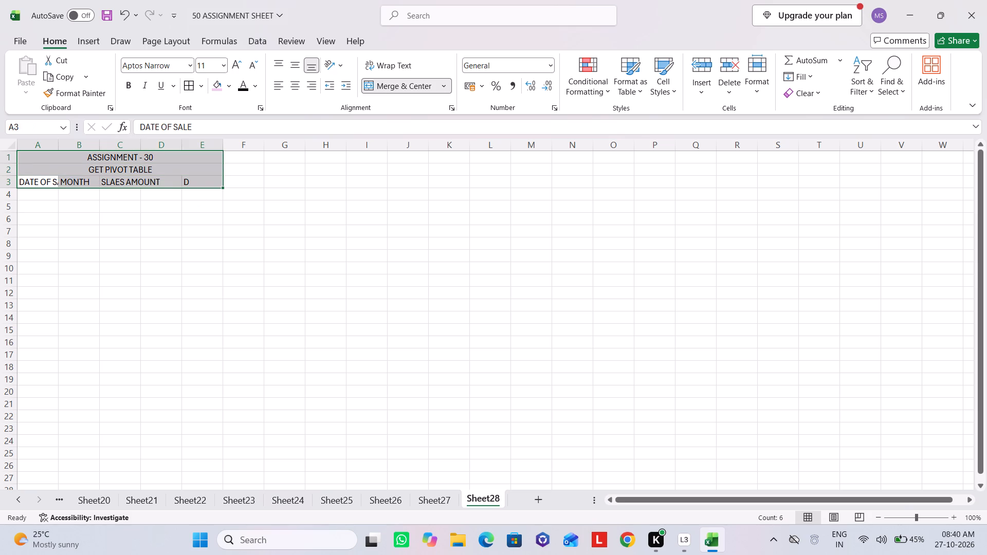
type("HOI")
key("Down")
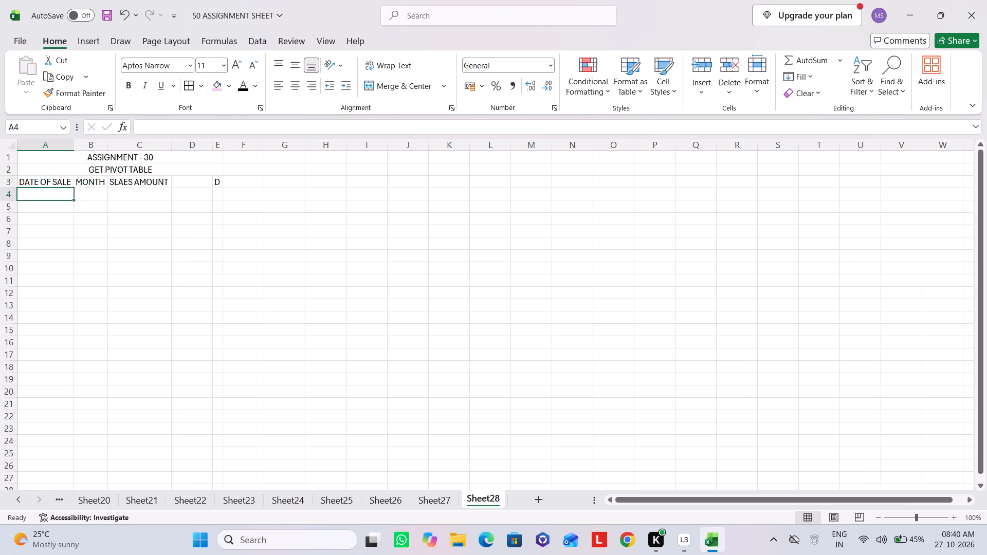
Enter the sale dates 19-01-2018 and 16-01-2018 in A4:A5.
type("19")
type("-01")
key("minus")
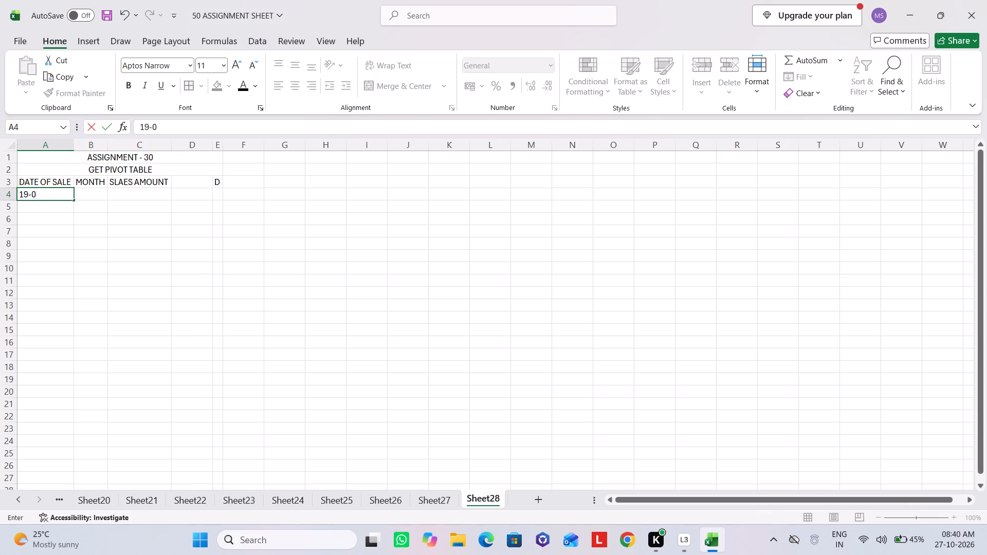
type("2018")
key("Down")
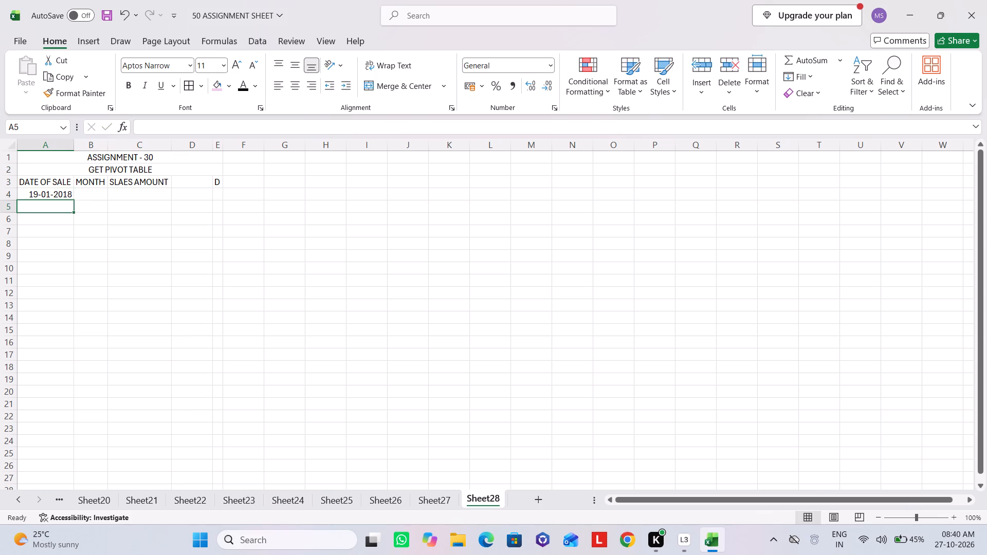
type("16")
type("-1")
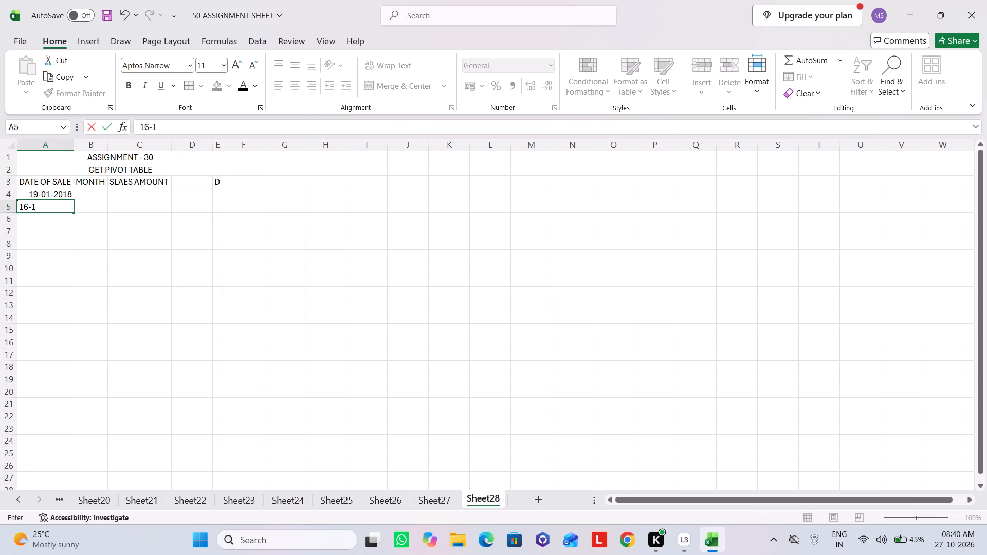
key("BackSpace")
type("01-")
type("2018")
key("Down")
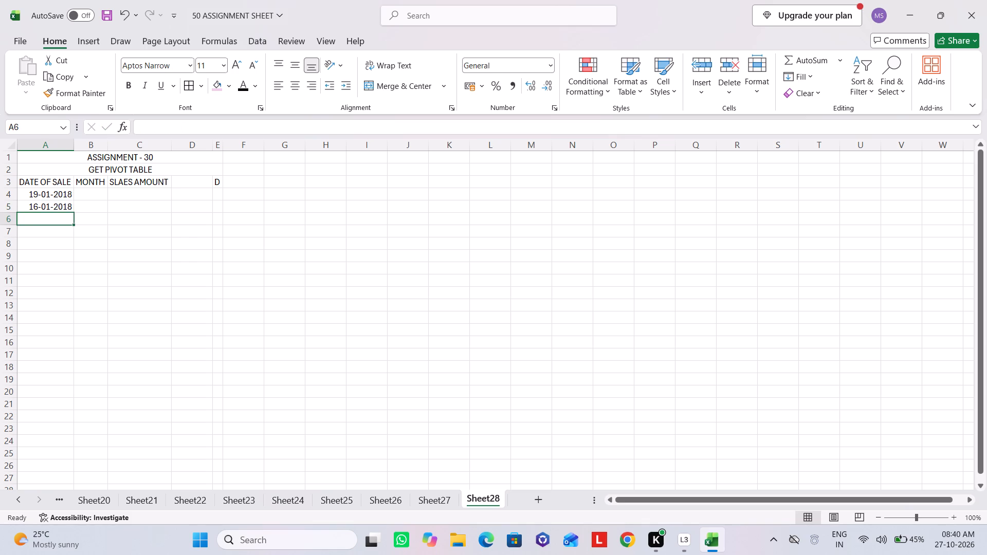
Enter the sale dates 22-01-2018, 12-01-2018 and 05-02-2018 in A6:A8.
type("22-01-")
type("2018")
key("Down")
type("12")
key("minus")
type("01-")
type("2018")
key("Down")
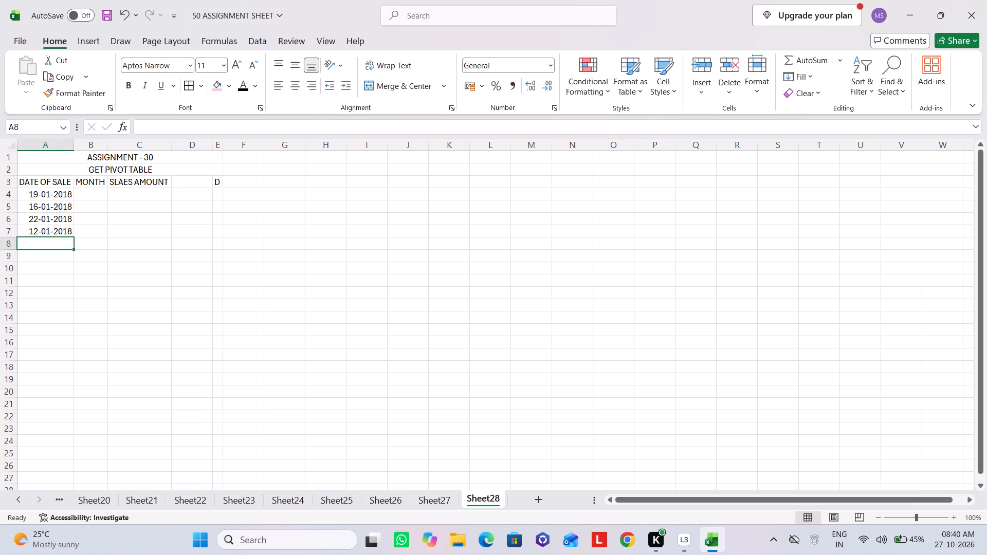
type("05-02-")
type("2018")
key("Down")
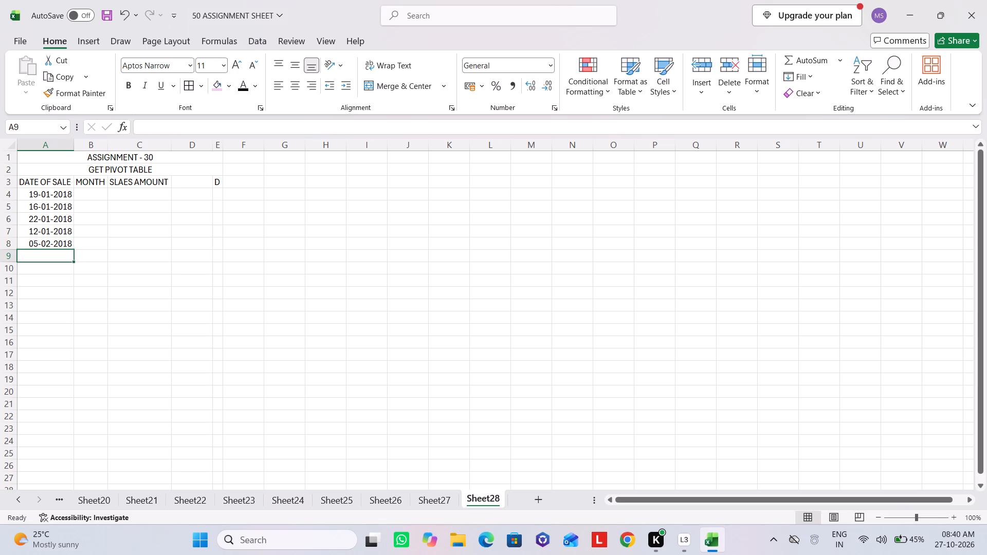
Enter the sale dates 02-02-2018 and 13-02-2018 in A9:A10.
type("02-02")
key("minus")
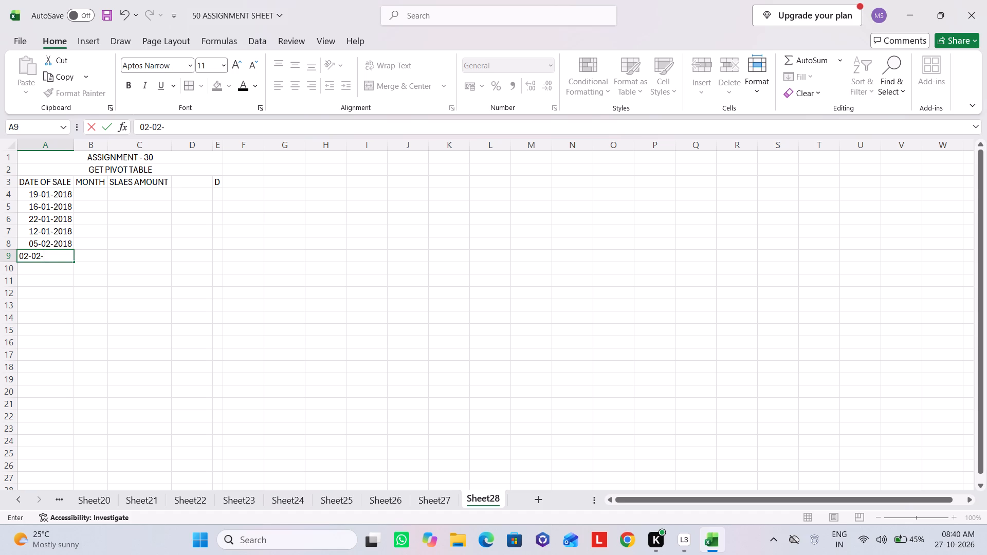
type("201")
key("8")
key("Down")
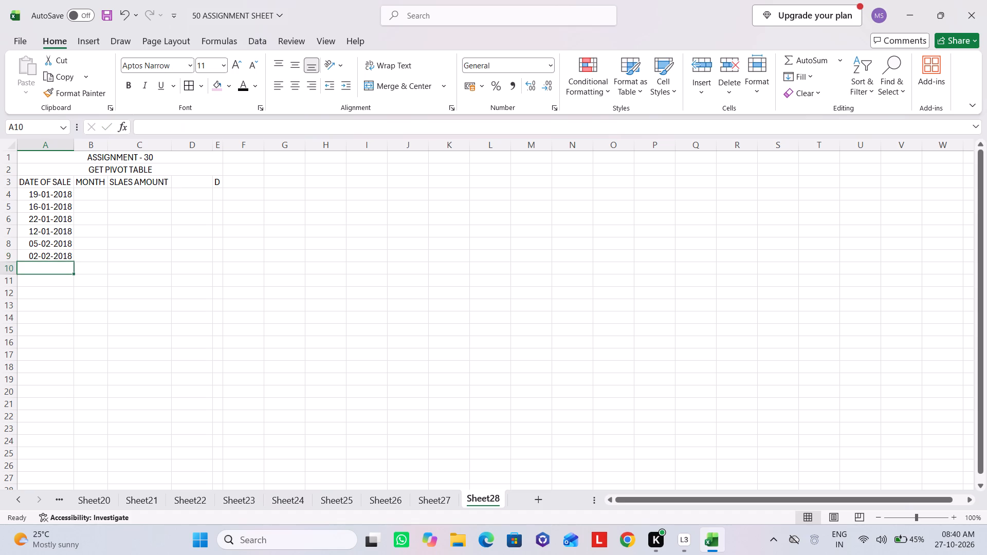
type("13")
key("minus")
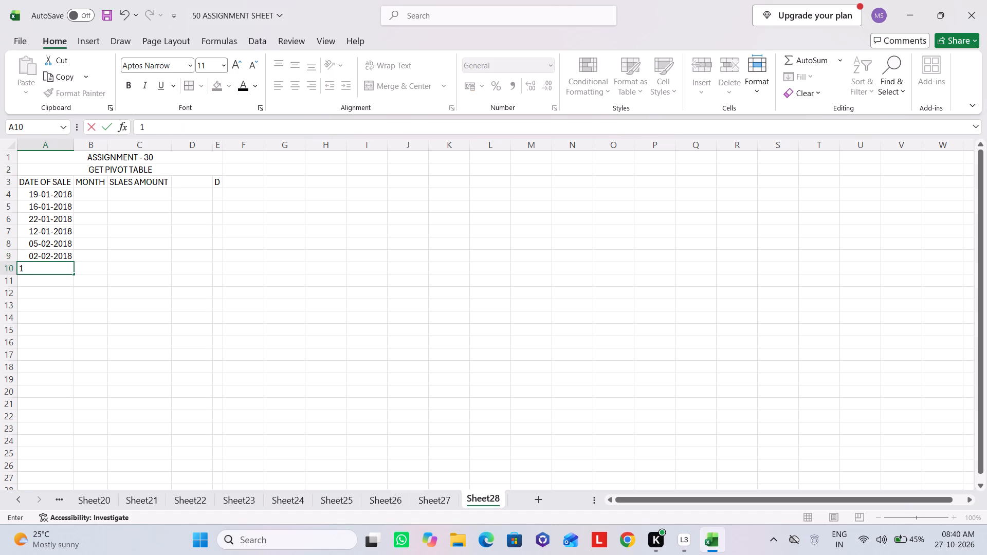
type("02-")
type("2018")
key("Down")
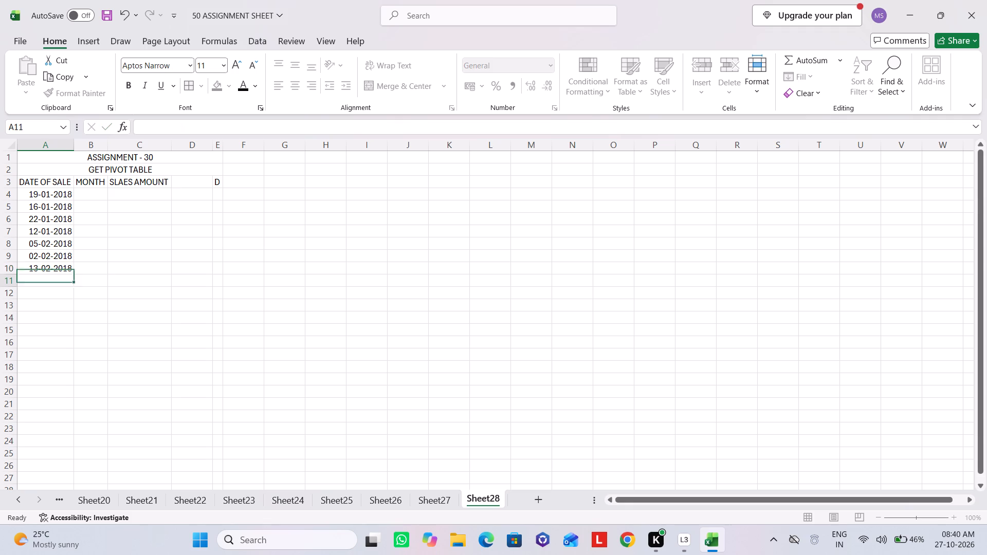
Enter the sale date 15-02-2018 in both A11 and A12.
type("15-")
type("02-")
type("2018")
key("Down")
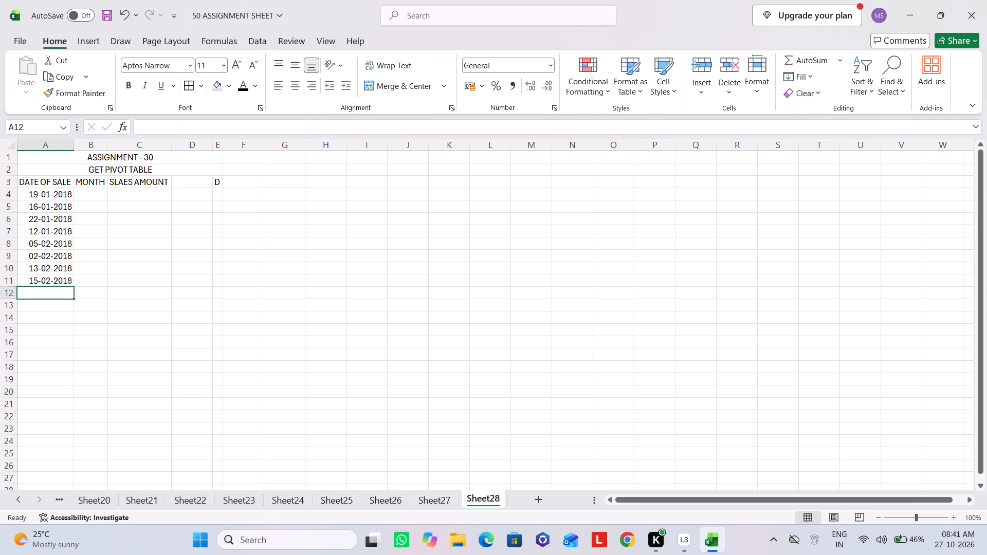
type("15")
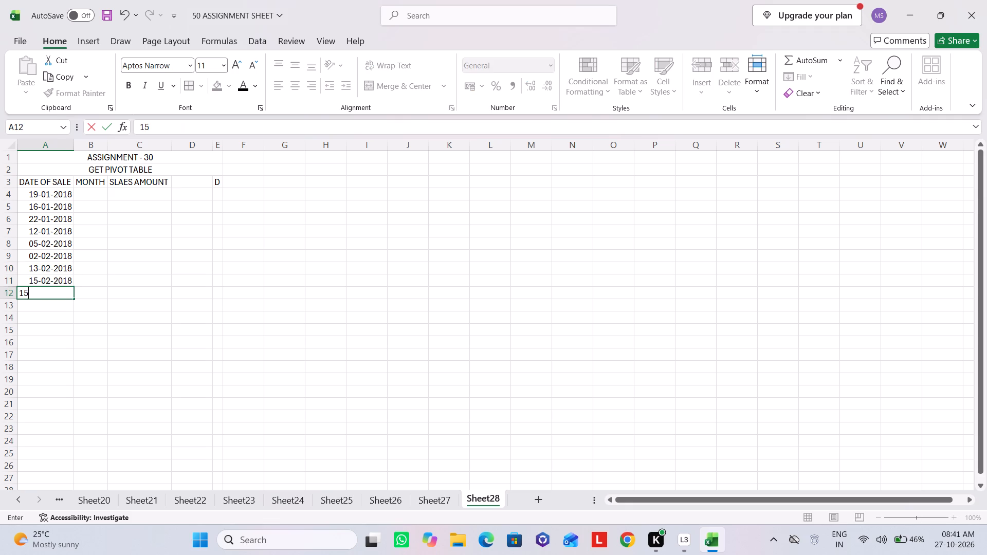
key("minus")
type("02-")
type("2018")
key("Down")
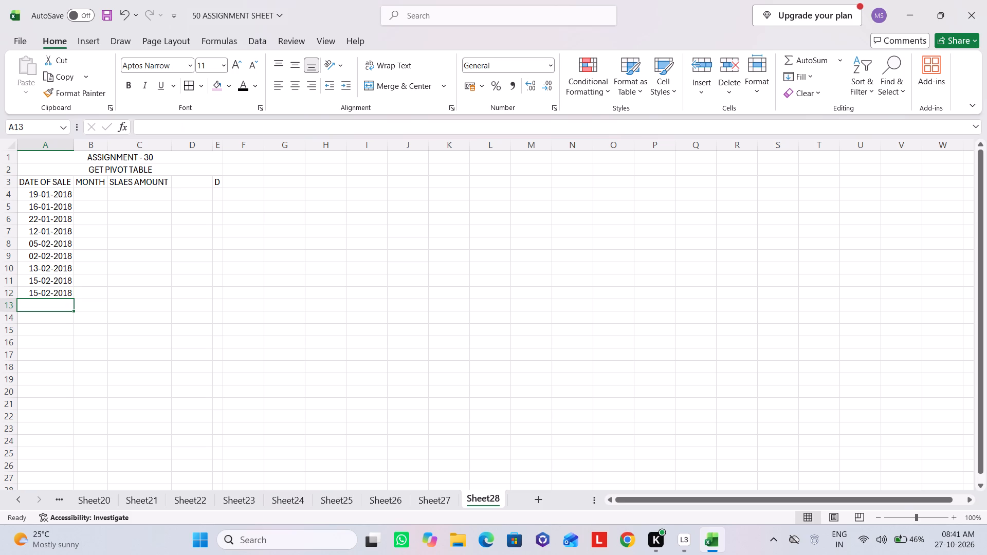
Enter the sale dates 09-02-2018 and 22-02-2018 in A13:A14.
type("09")
key("minus")
type("02")
key("minus")
type("2018")
key("Down")
type("22-02-")
type("208")
key("BackSpace")
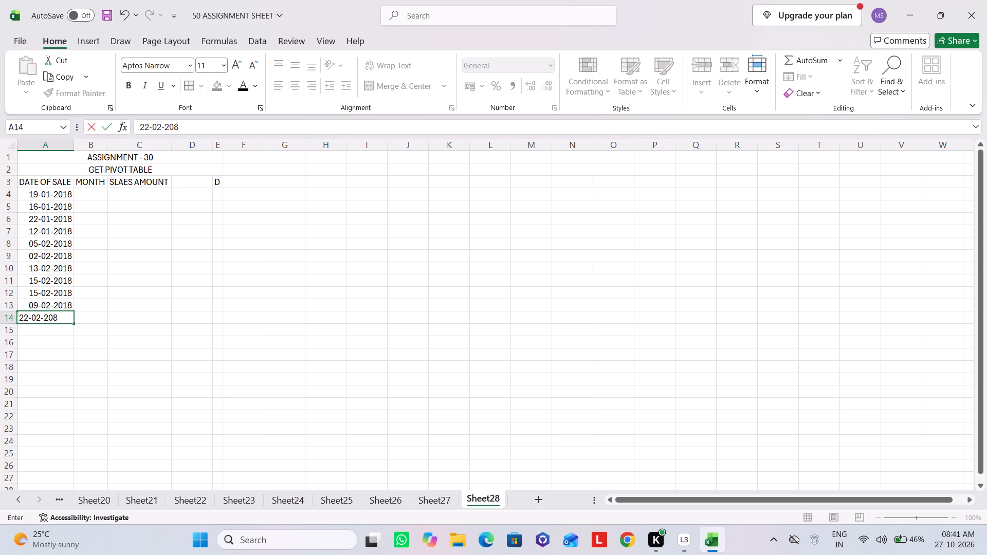
type("18")
key("Down")
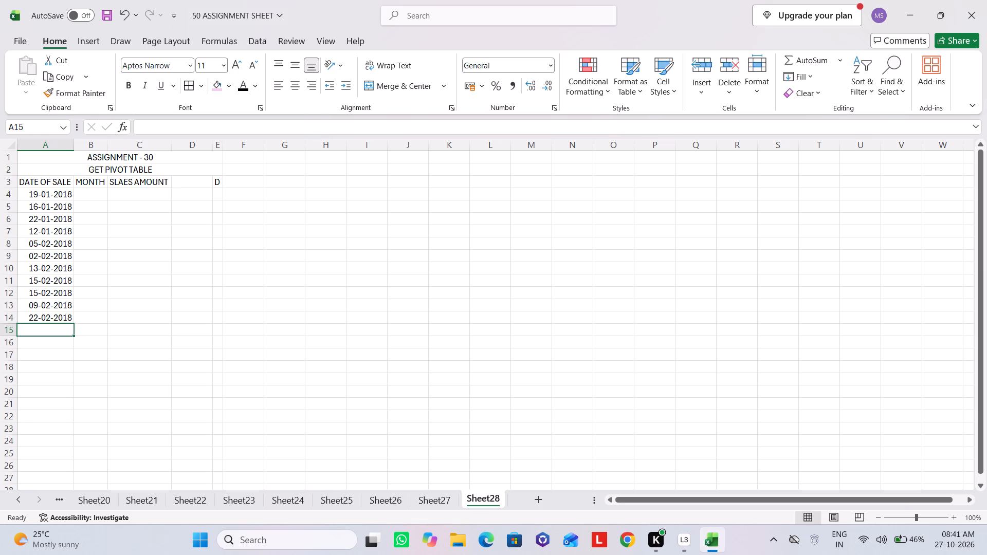
Enter the sale date 26-02-2018 in each of the cells A15, A16 and A17.
type("26-02-")
type("2018")
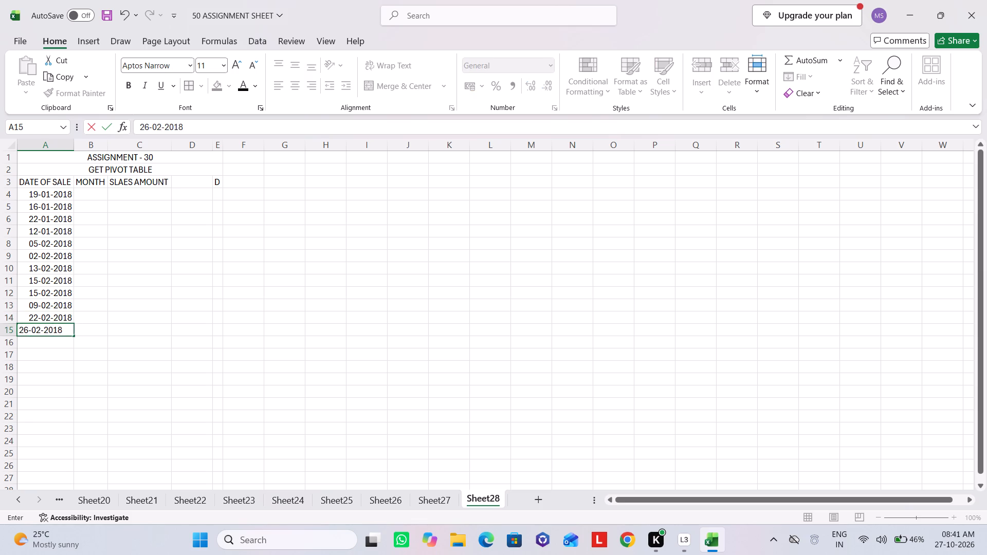
key("Down")
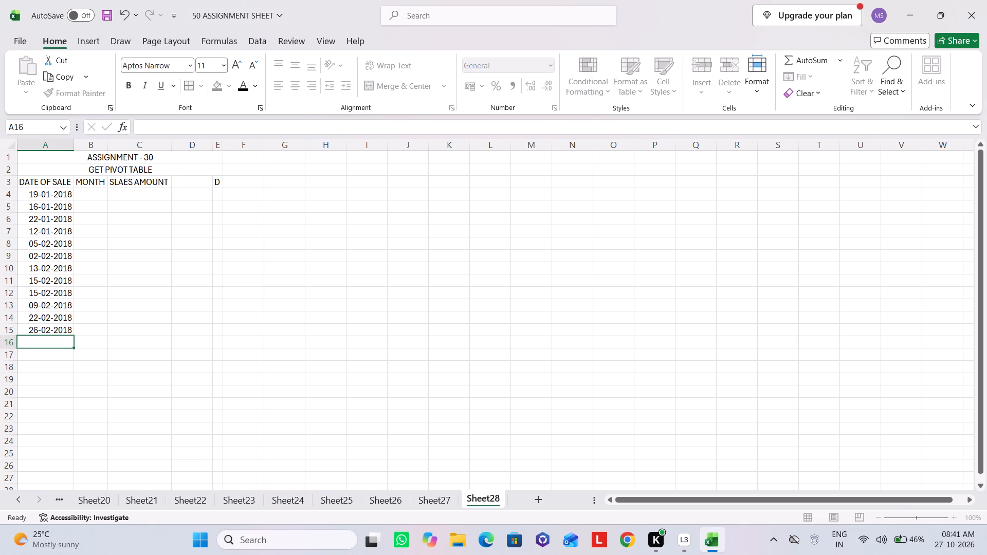
type("26-")
type("02")
key("minus")
type("2018")
key("Down")
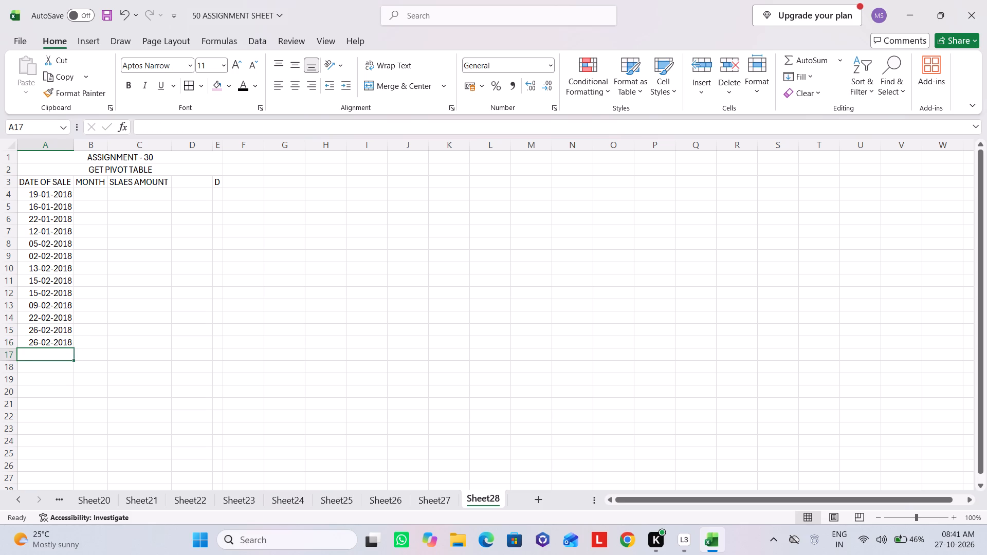
type("26-")
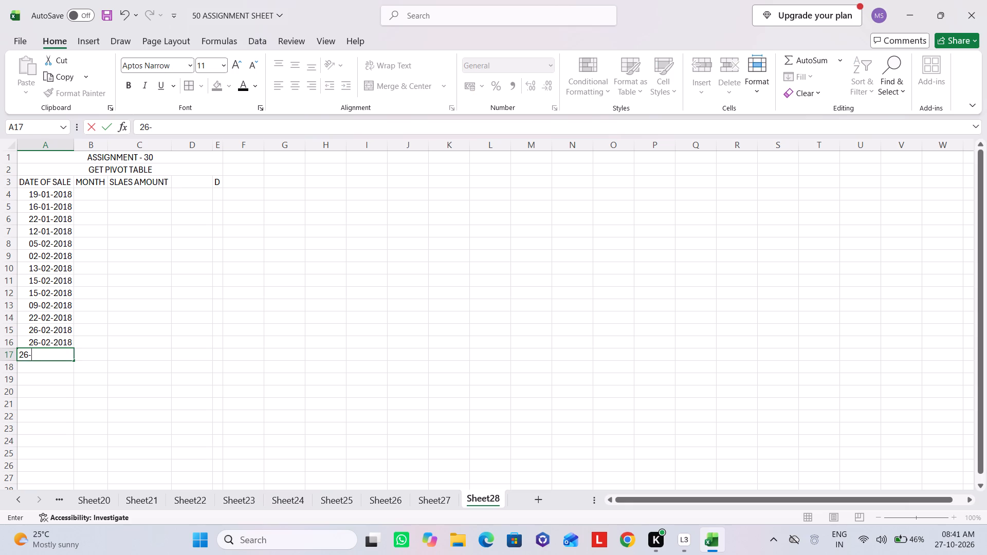
type("02")
key("minus")
type("2018")
key("Down")
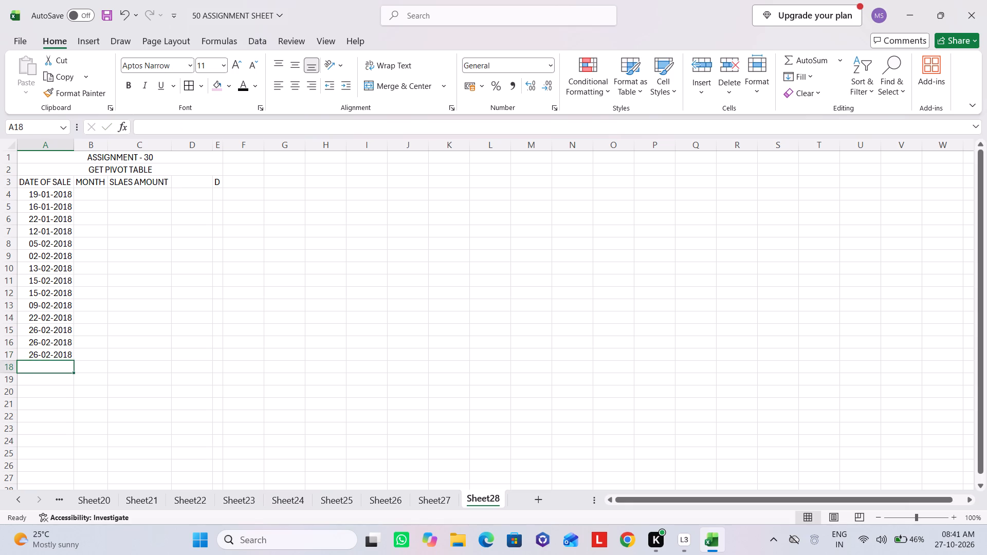
Enter the sale date 27-02-2018 in A18 and 28-02-2018 in each of A19, A20 and A21.
type("27-02")
key("minus")
type("2018")
key("Down")
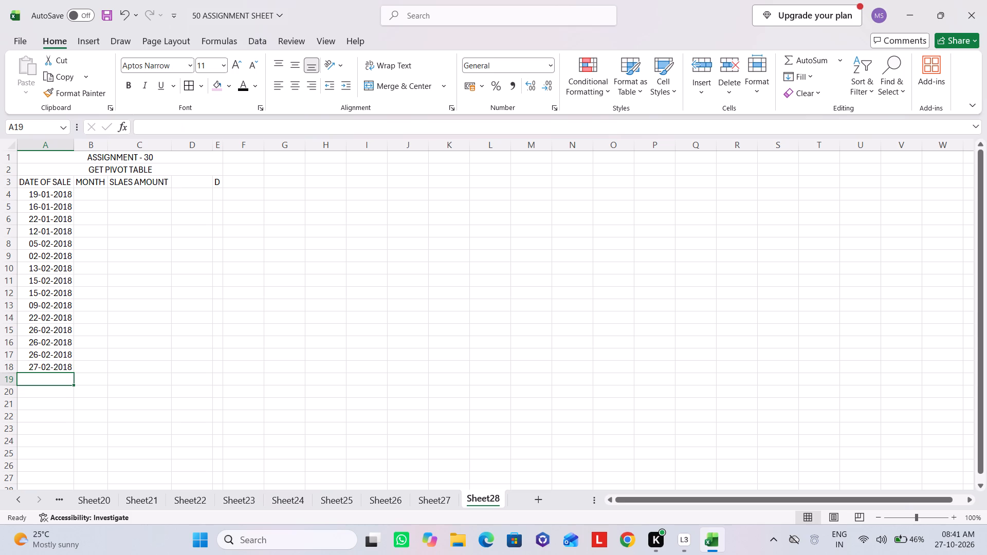
type("28-02-2018")
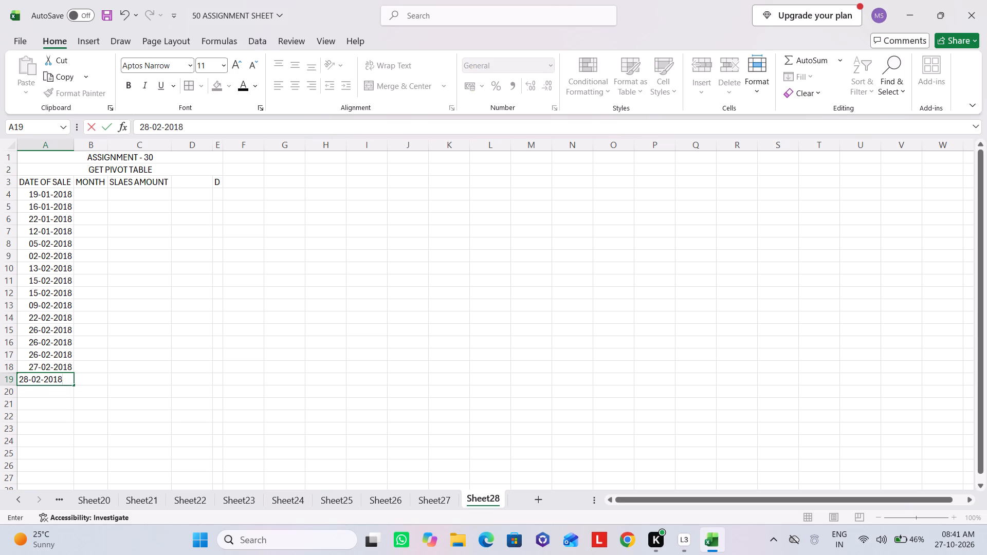
key("Down")
type("28-02-2018")
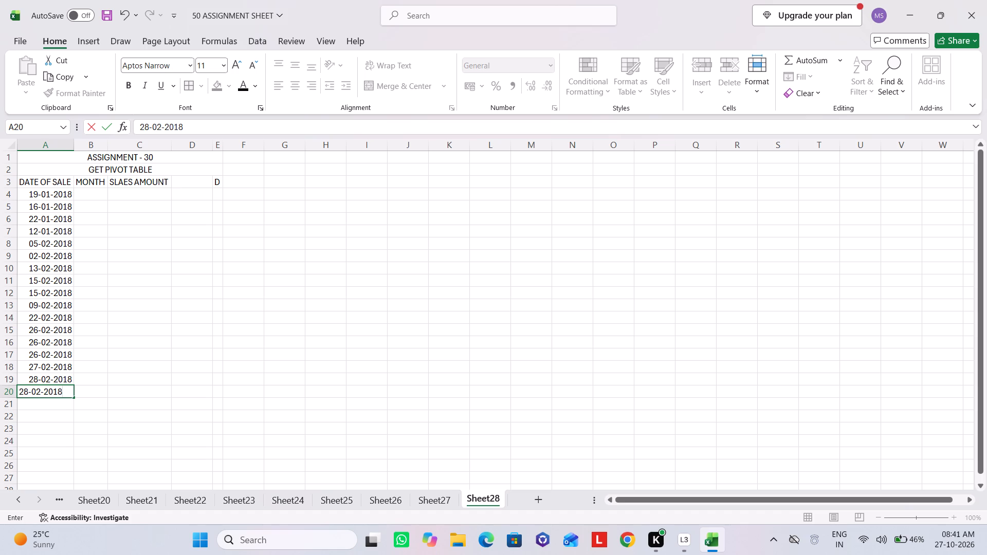
key("Down")
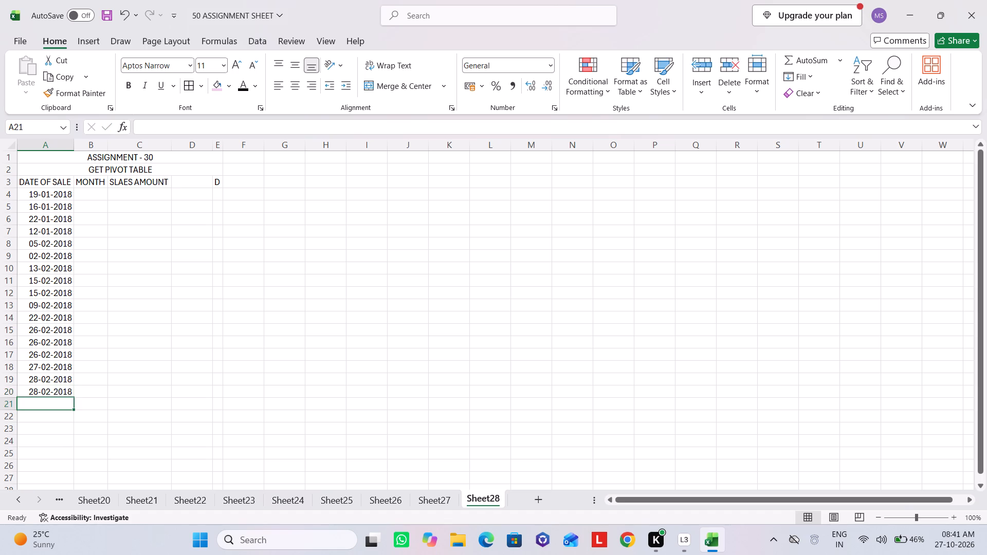
type("28")
key("minus")
type("02-")
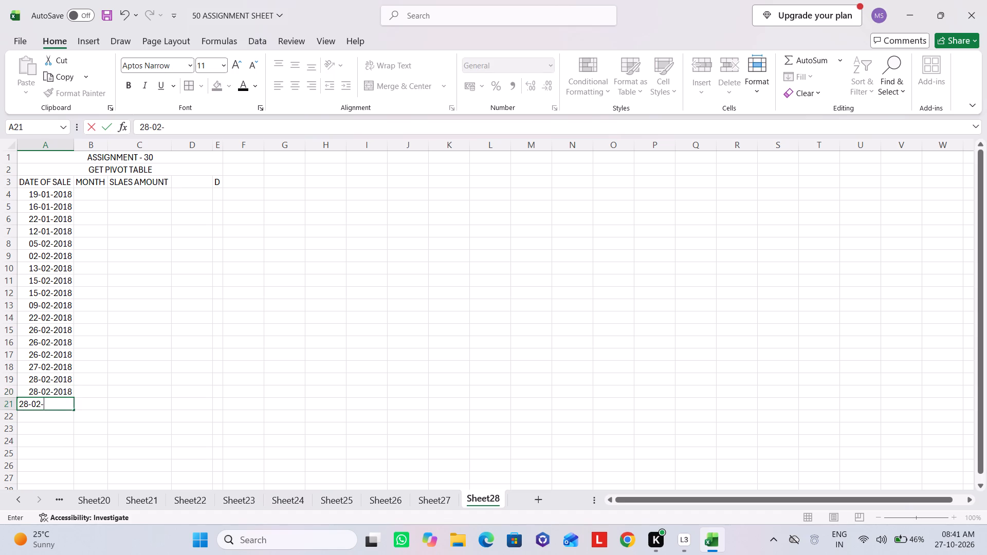
type("20")
type("18")
Enter JANUARY as the month in each of the cells B4 to B7.
key("Up")
key("Up")
key("Up")
key("Up")
key("Up")
key("Up")
key("Up")
key("Up")
key("Up")
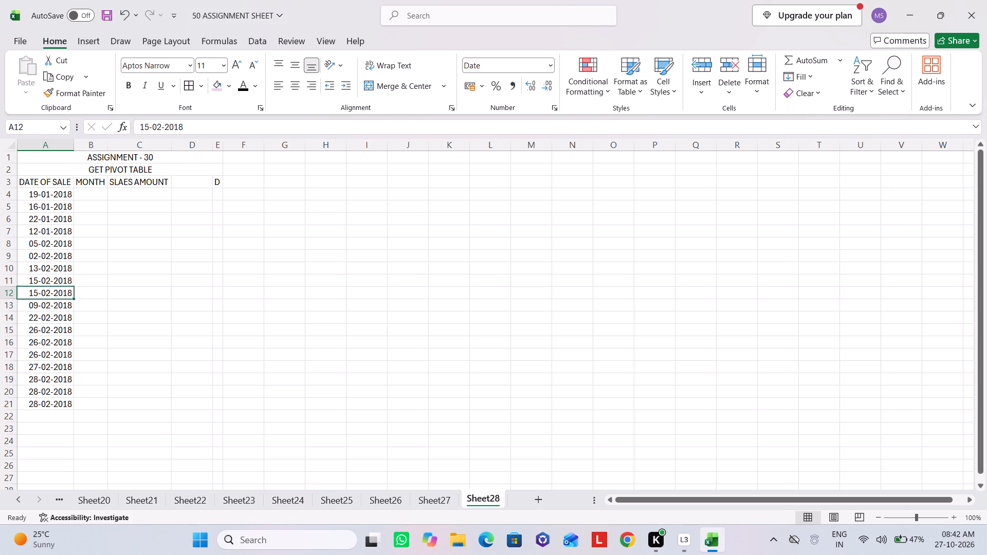
key("Up")
key("Up")
key("Up")
key("Up")
key("Up")
key("Up")
key("Up")
key("Up")
key("Right")
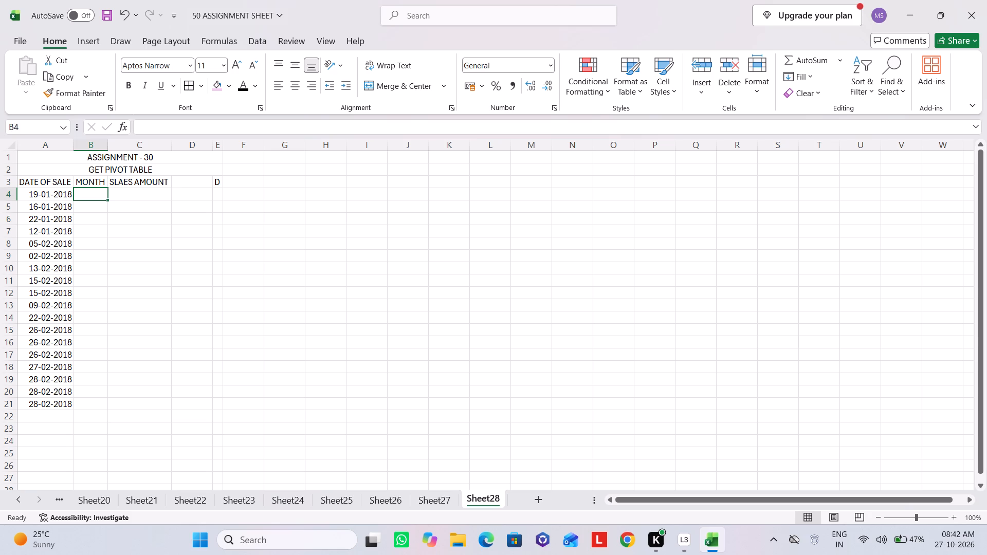
type("JANUARY")
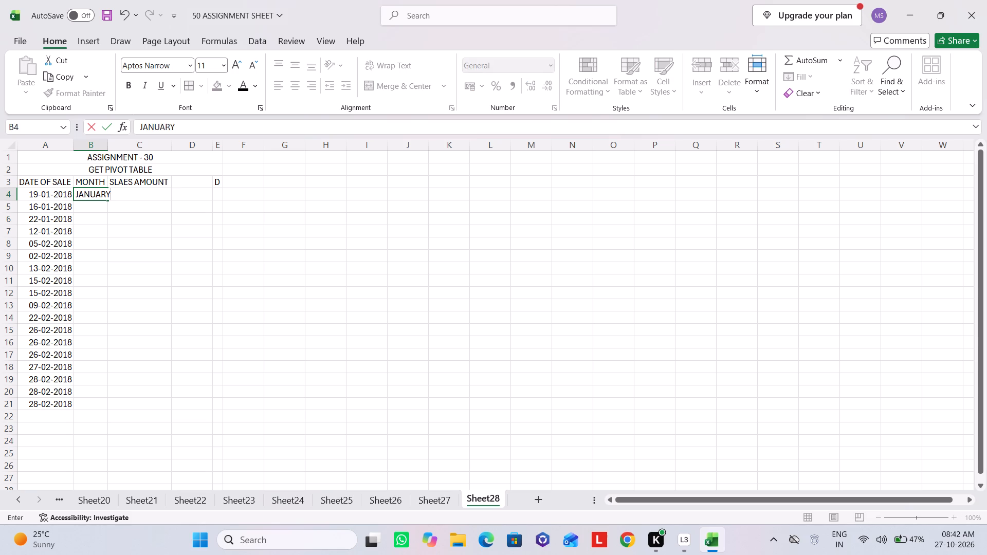
key("Down")
type("JA")
key("ctrl+n")
type("UA")
key("BackSpace")
key("BackSpace")
key("n")
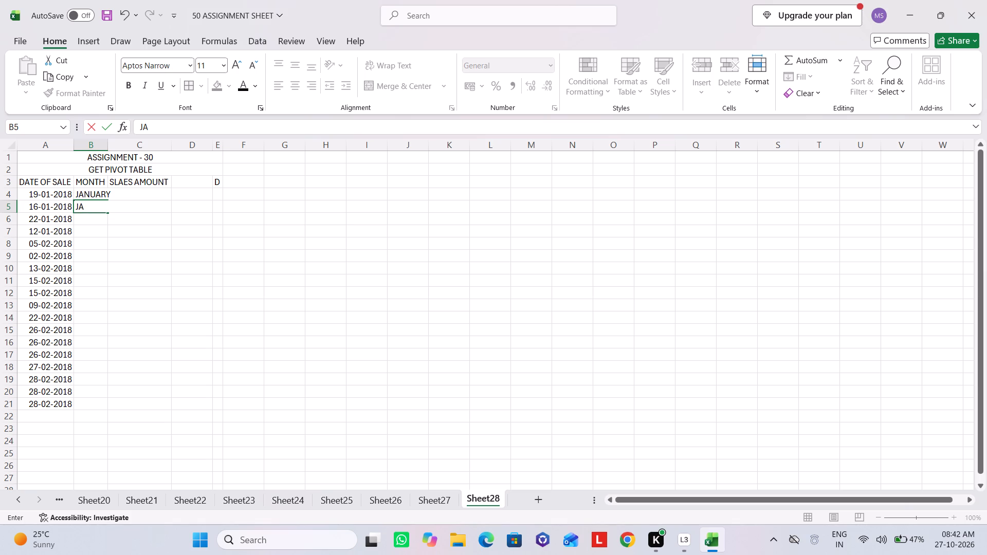
key("Down")
key("j")
key("Down")
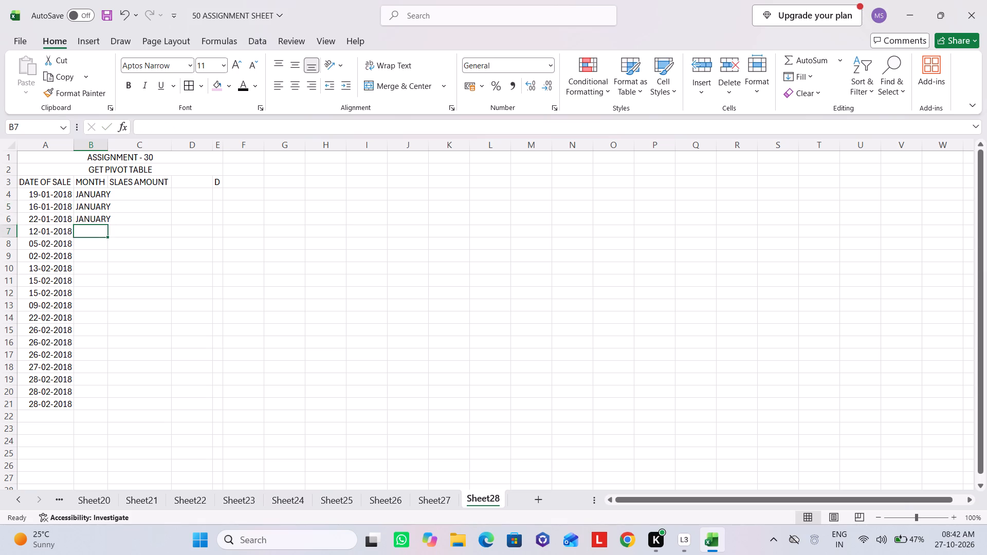
key("j")
key("Down")
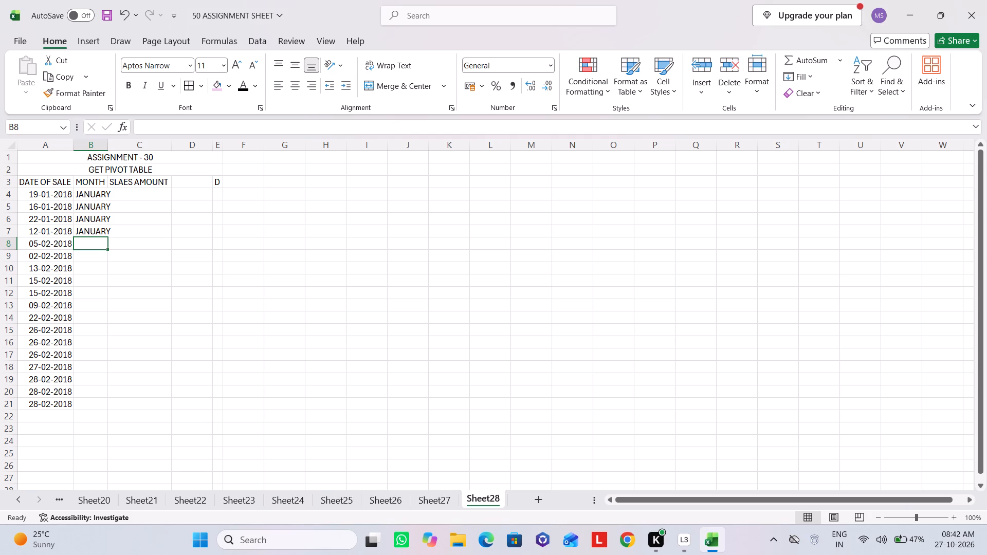
Enter FEBRUARY in B8 and fill it down to B21 as copies of the same month.
type("FEBRUARY")
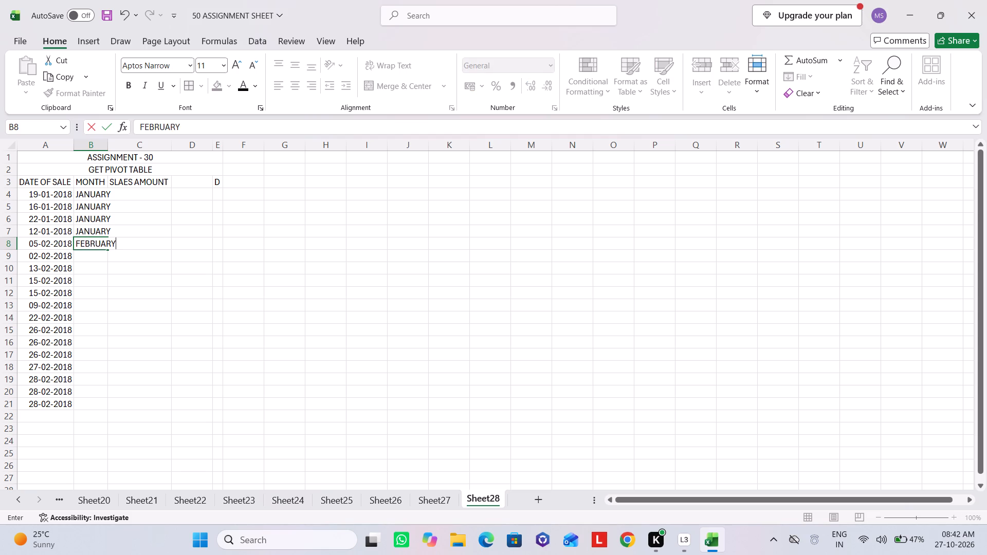
left_click(95, 265)
left_click(96, 243)
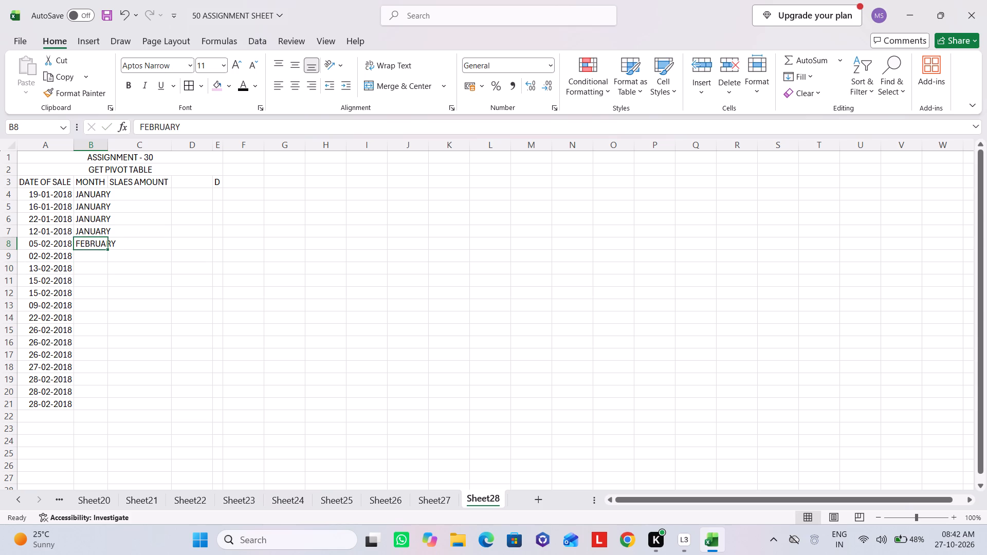
left_click_drag(107, 248, 102, 405)
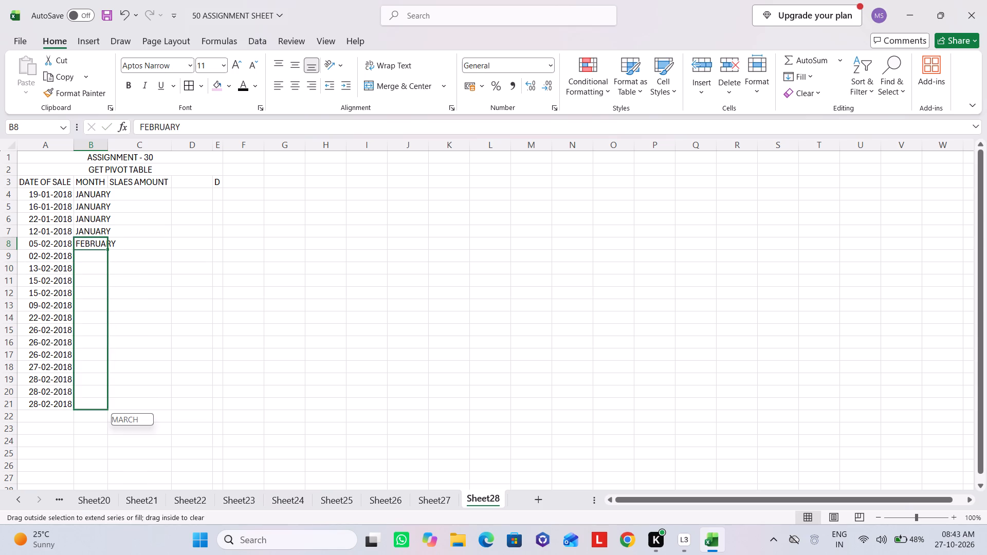
left_click_drag(102, 405, 102, 406)
left_click(117, 420)
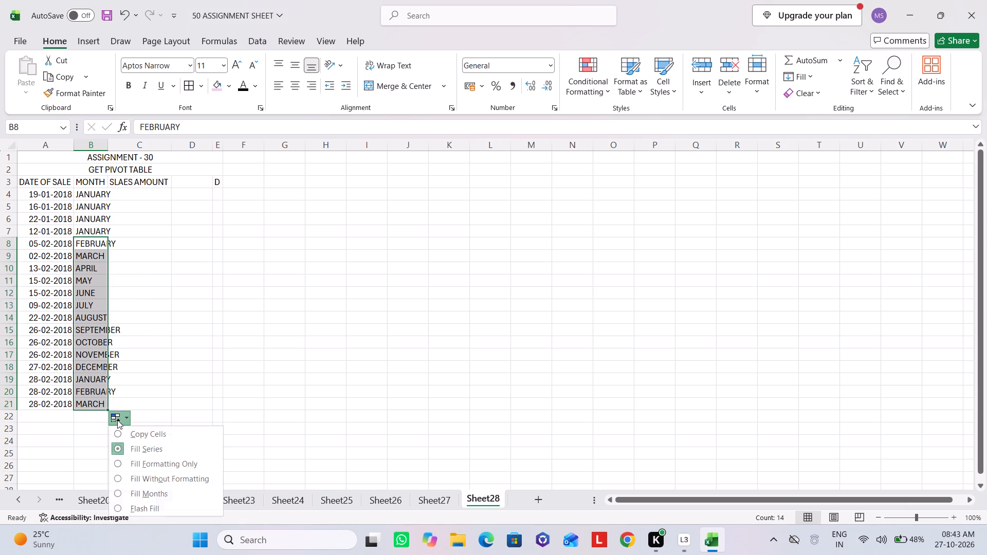
left_click(155, 434)
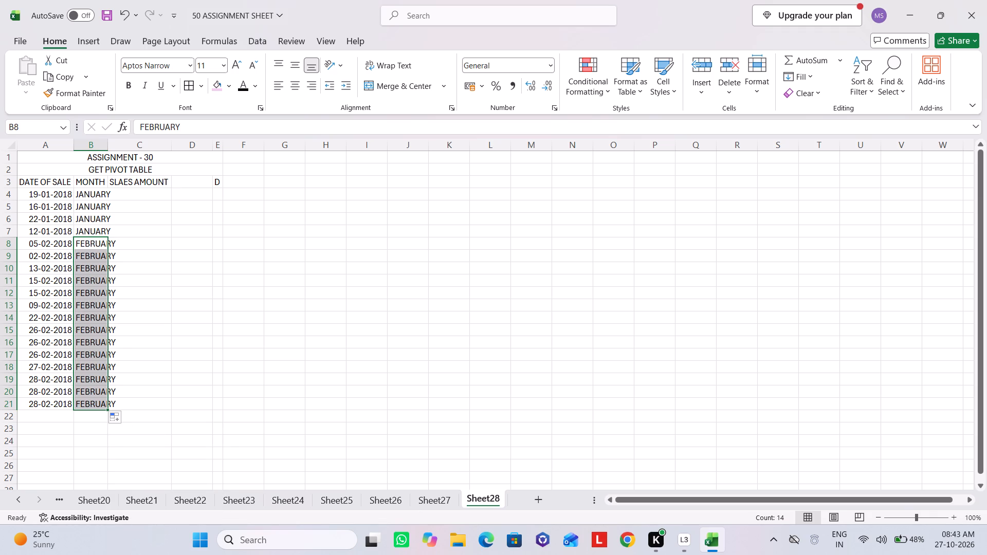
left_click(156, 425)
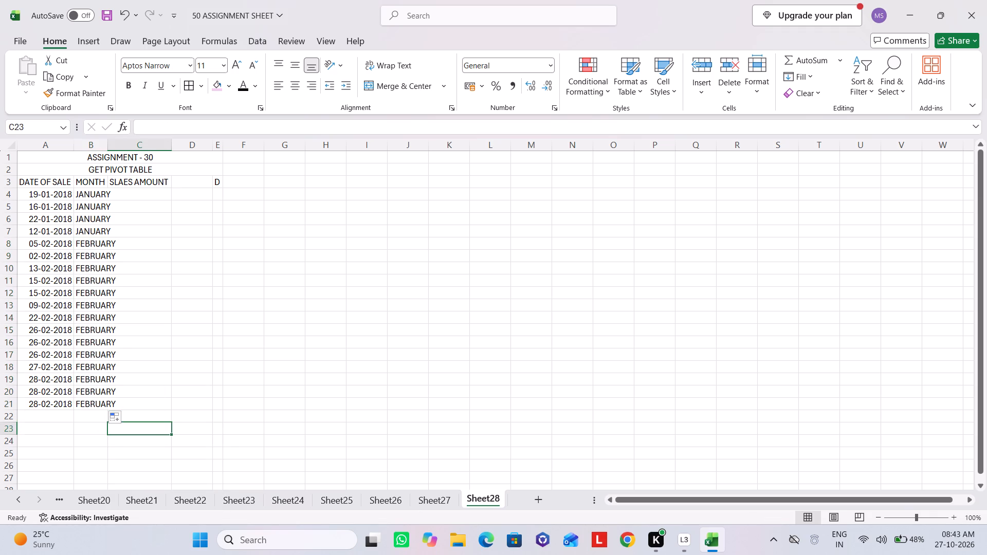
AutoFit the column widths to the contents of the range A1:E21.
left_click_drag(218, 403, 217, 402)
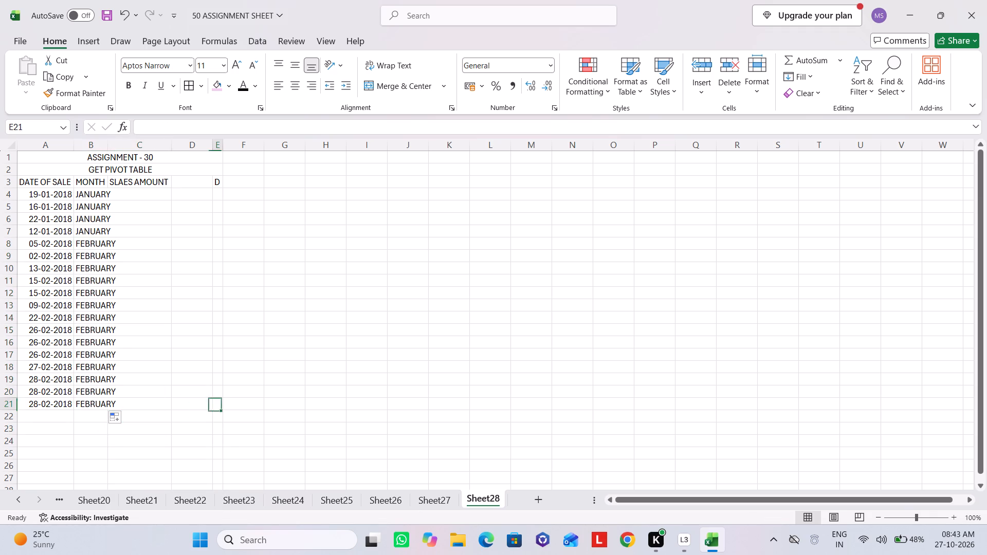
left_click_drag(217, 402, 60, 152)
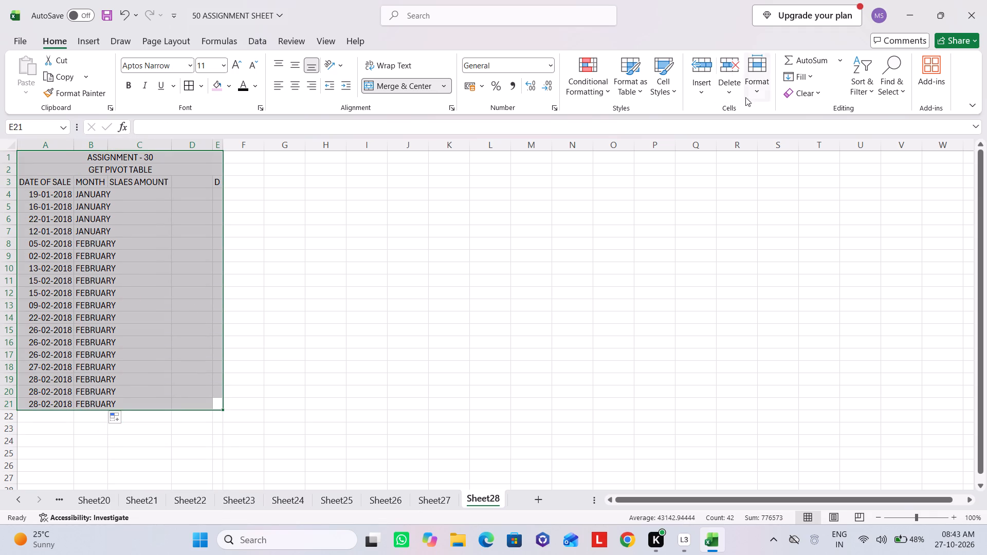
left_click(758, 91)
left_click(786, 186)
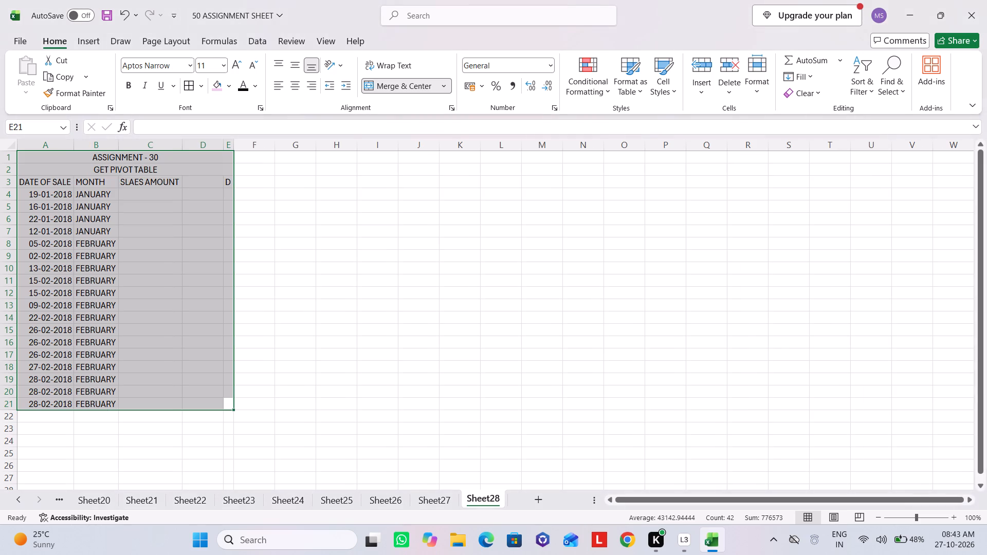
Enter the sales amounts 201440, 352519, 172406, 240000 and 15205 in C4:C8.
left_click(143, 193)
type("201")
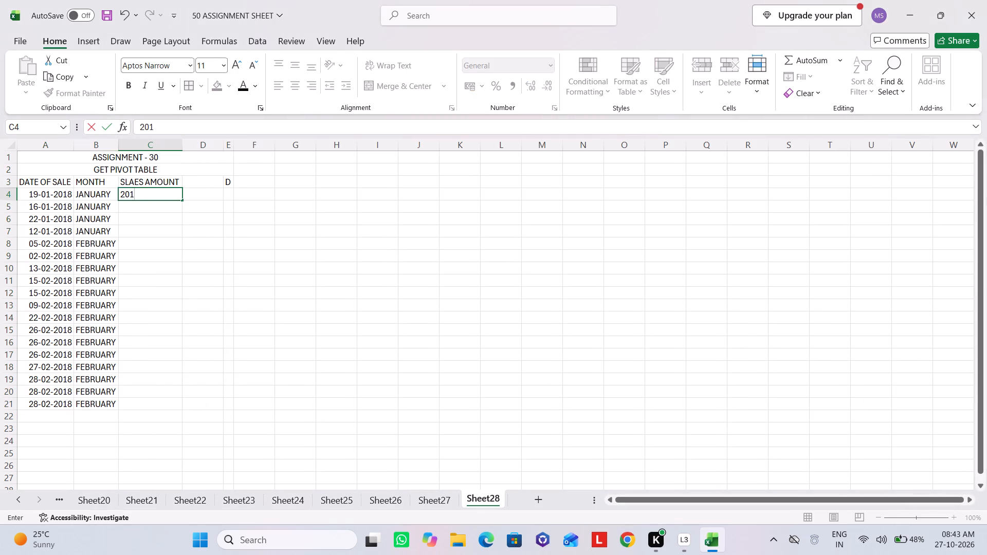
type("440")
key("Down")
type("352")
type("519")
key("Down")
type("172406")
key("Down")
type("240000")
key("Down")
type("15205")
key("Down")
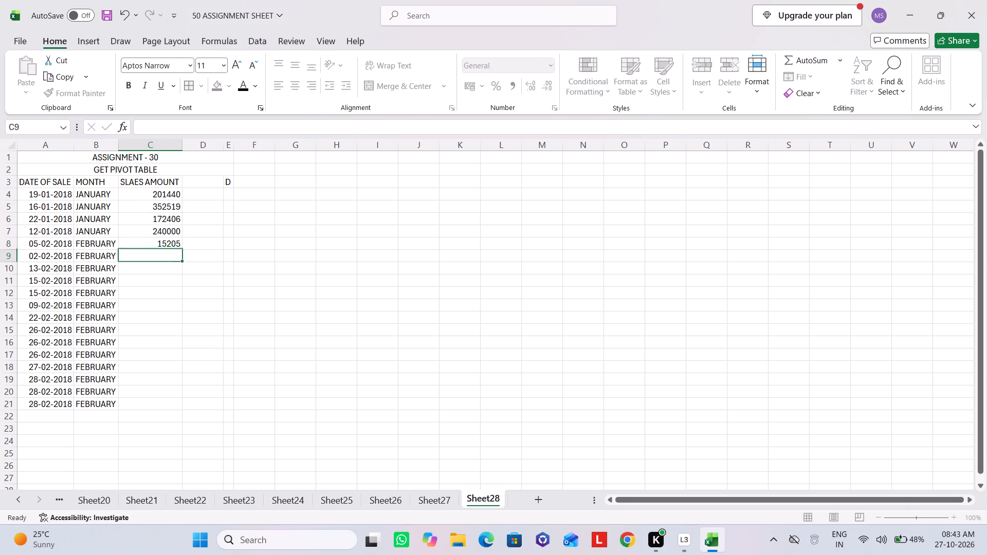
Enter the sales amounts 24327, 50549, 15106, 19901, 15205 and 300000 in C9:C14.
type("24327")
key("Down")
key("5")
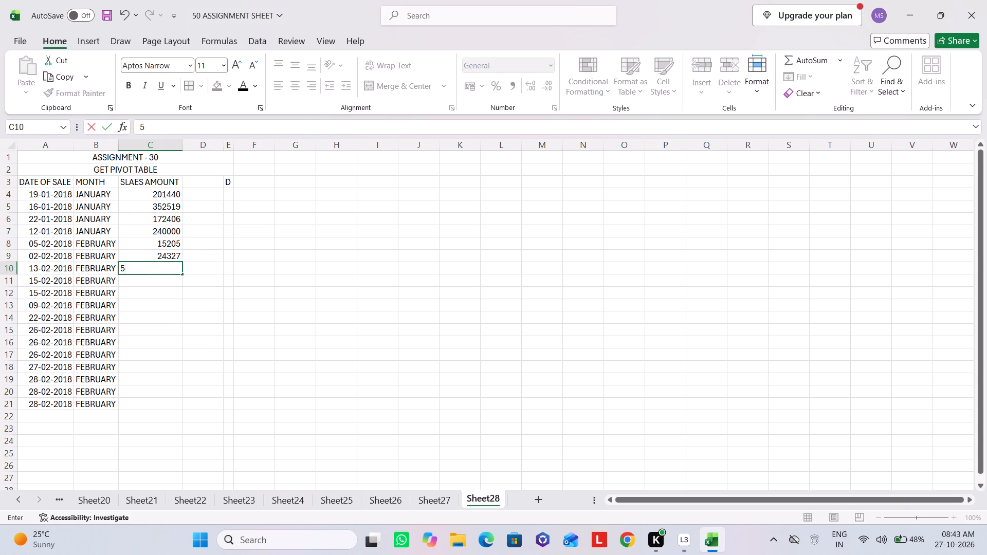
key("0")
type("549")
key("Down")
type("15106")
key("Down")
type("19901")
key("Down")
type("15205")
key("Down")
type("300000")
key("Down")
Enter the sales amounts 150000, 330553, 163282 and 564030 in C15:C18.
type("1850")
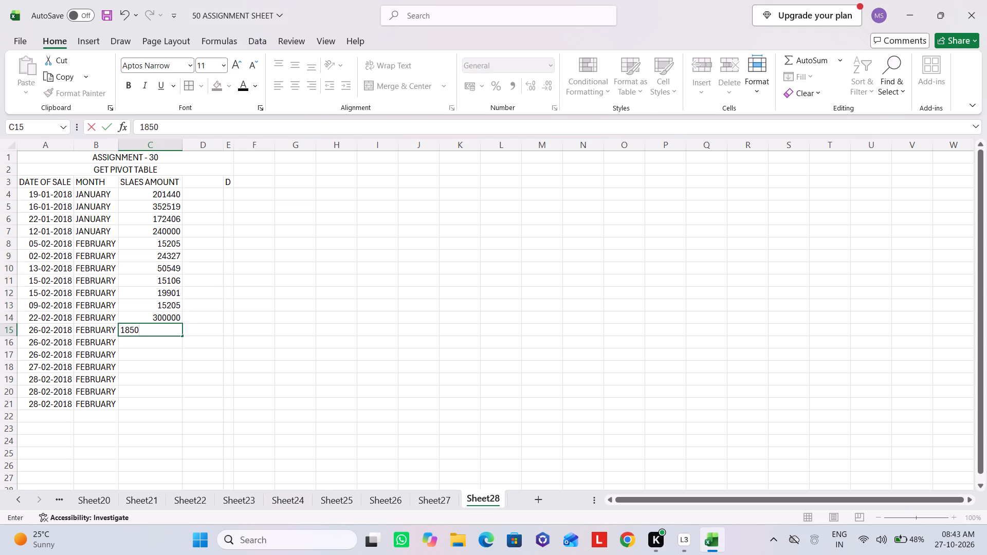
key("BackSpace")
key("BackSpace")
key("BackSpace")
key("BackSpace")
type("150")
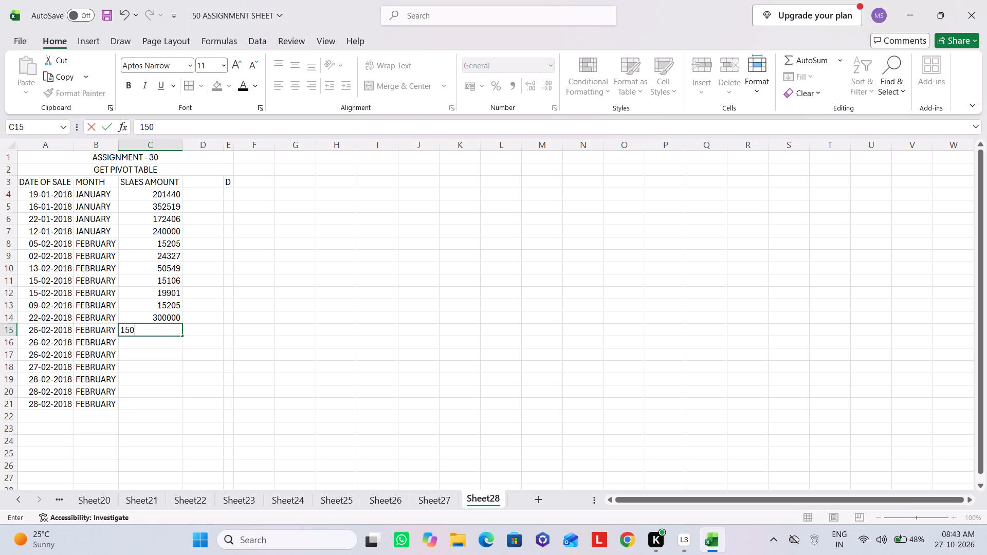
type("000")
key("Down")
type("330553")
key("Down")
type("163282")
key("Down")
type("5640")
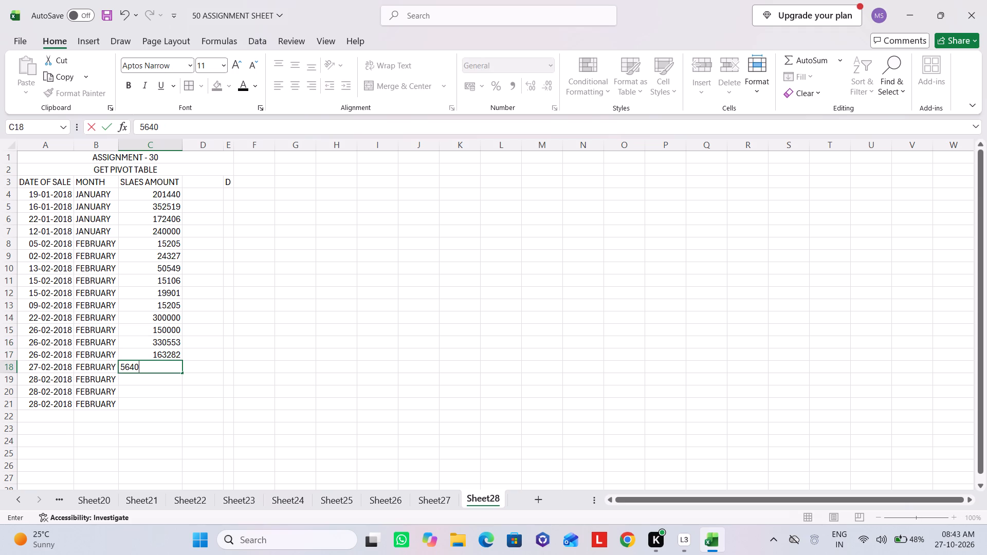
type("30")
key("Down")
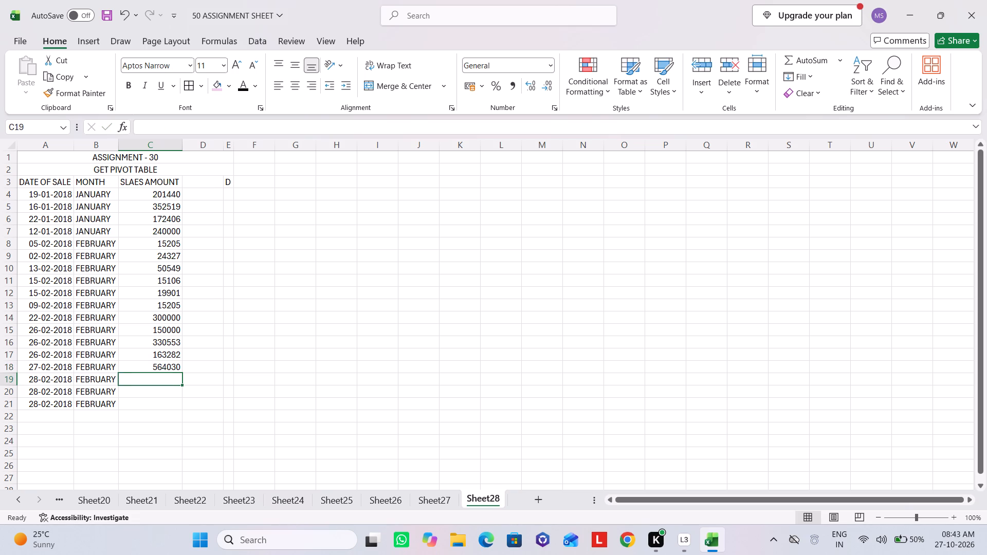
Enter the sales amounts 503599, 15218 and 201440 in C19:C21.
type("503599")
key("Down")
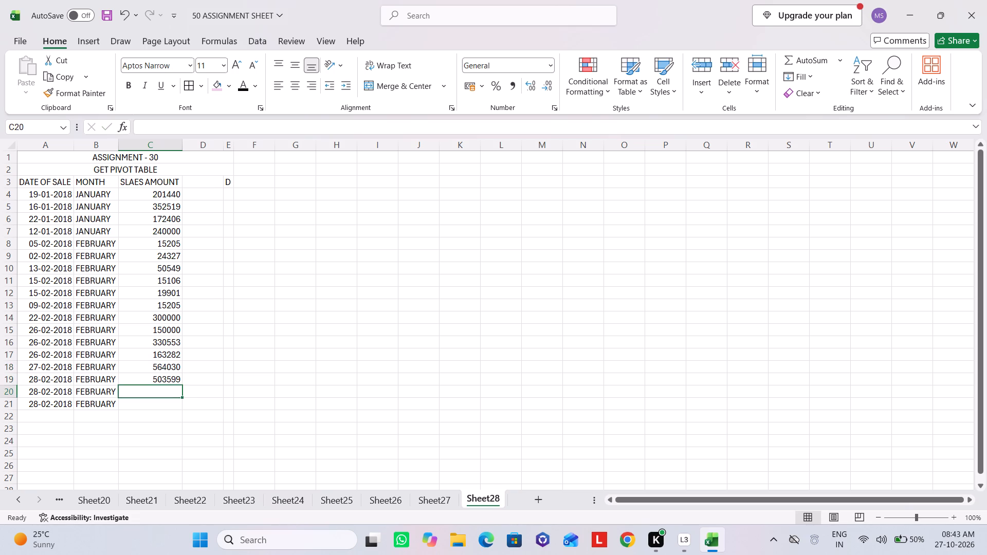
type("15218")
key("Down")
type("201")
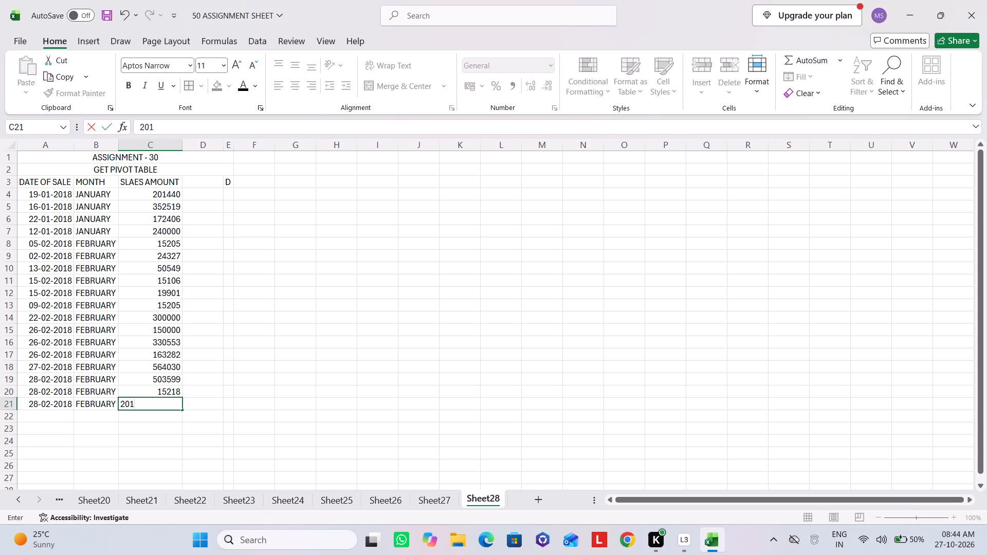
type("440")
Fill the ASSIGNMENT - 30 title row with orange and the GET PIVOT TABLE row with light blue.
left_click(88, 155)
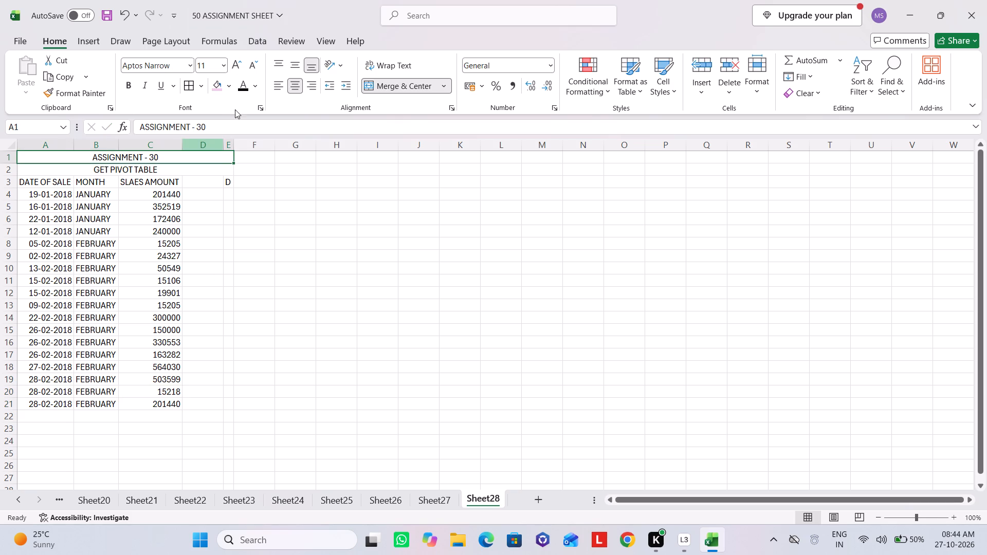
left_click(232, 83)
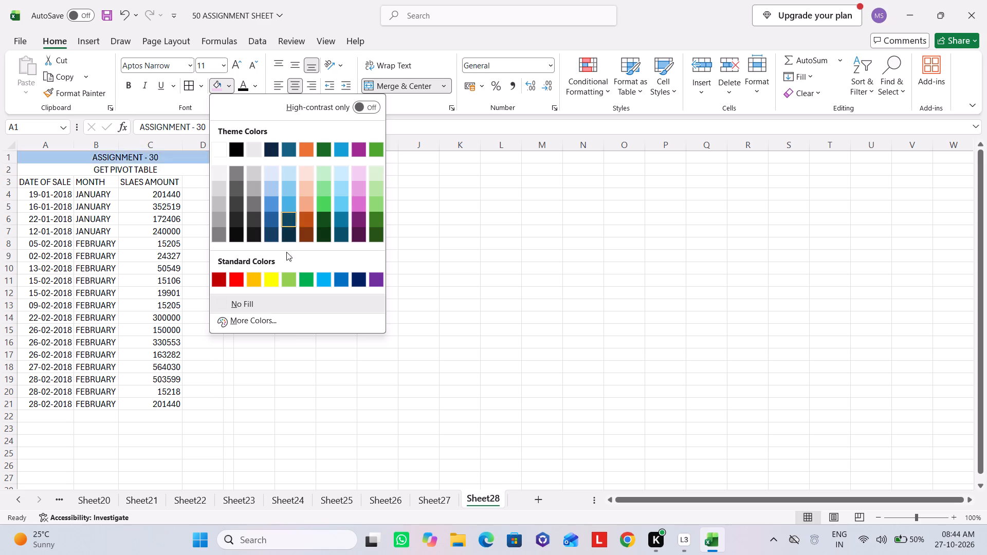
left_click(259, 276)
left_click(145, 173)
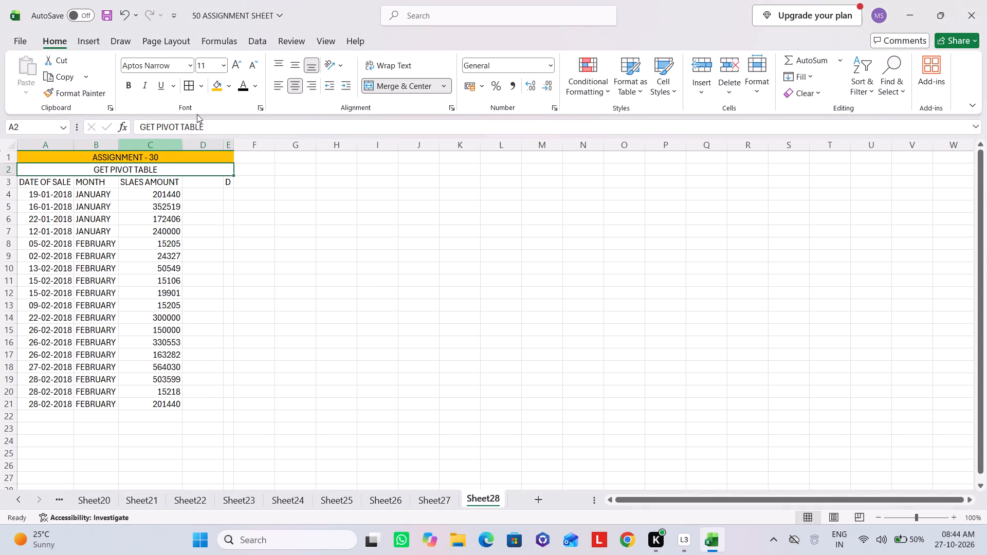
left_click(230, 85)
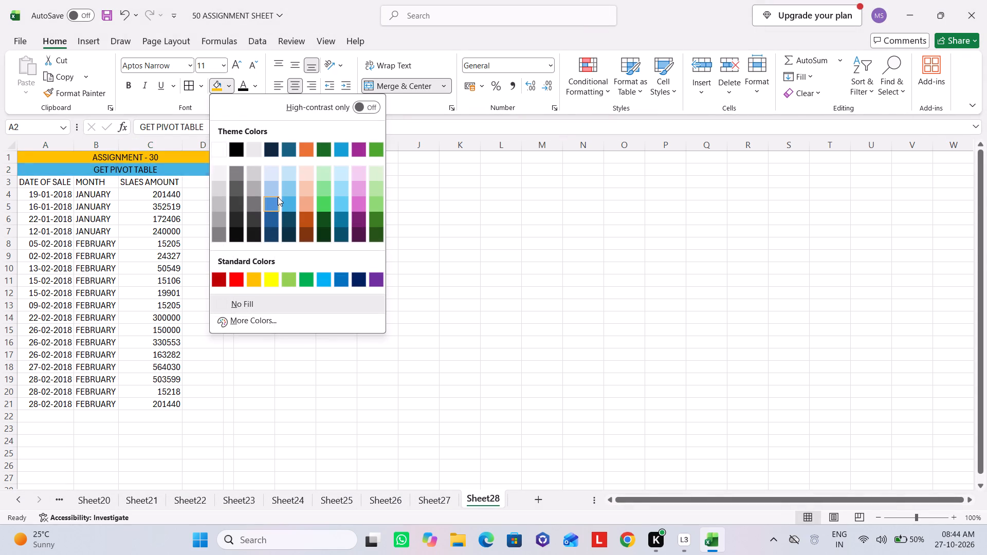
left_click(287, 190)
Fill the source table's header cells A3:C3 with light green.
left_click_drag(41, 180, 173, 187)
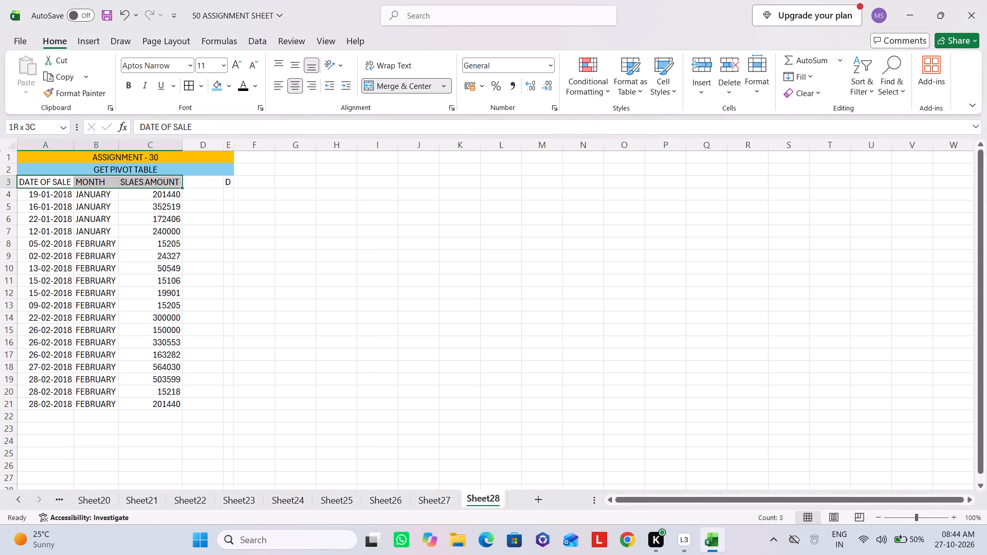
left_click_drag(173, 187, 179, 182)
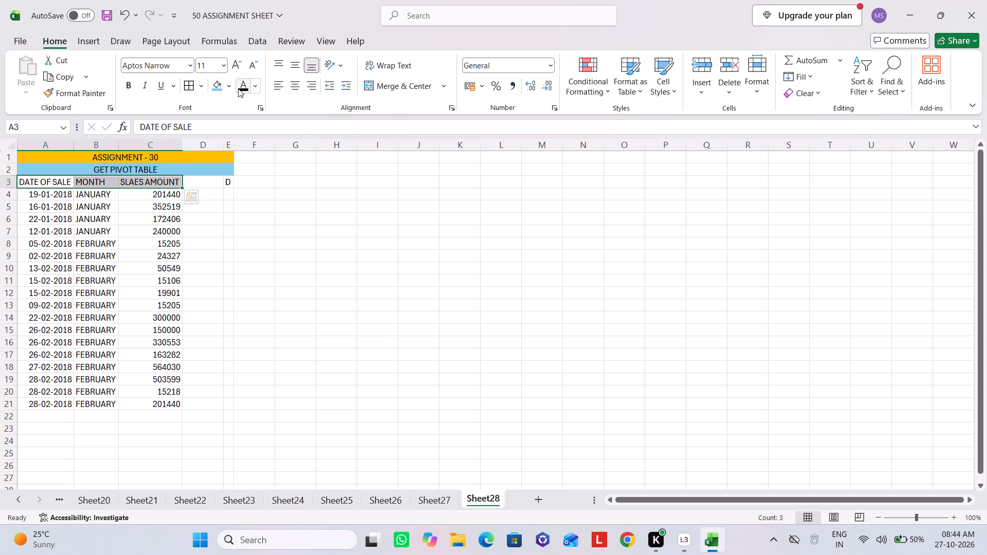
left_click(231, 86)
left_click(286, 278)
left_click(231, 280)
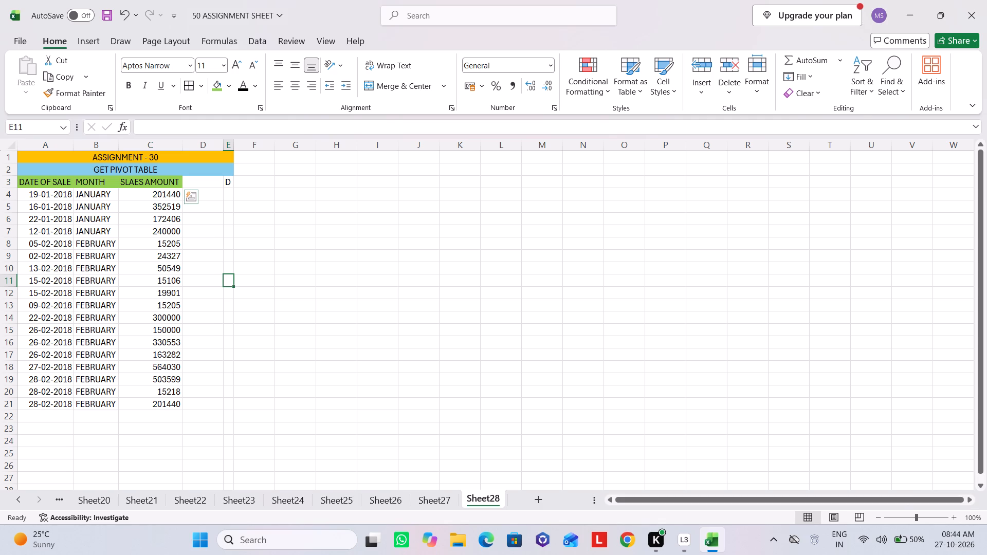
Enter the headings DATE OF SALE in E3 and SUM OF SALES AMOUNT in F3.
left_click(232, 181)
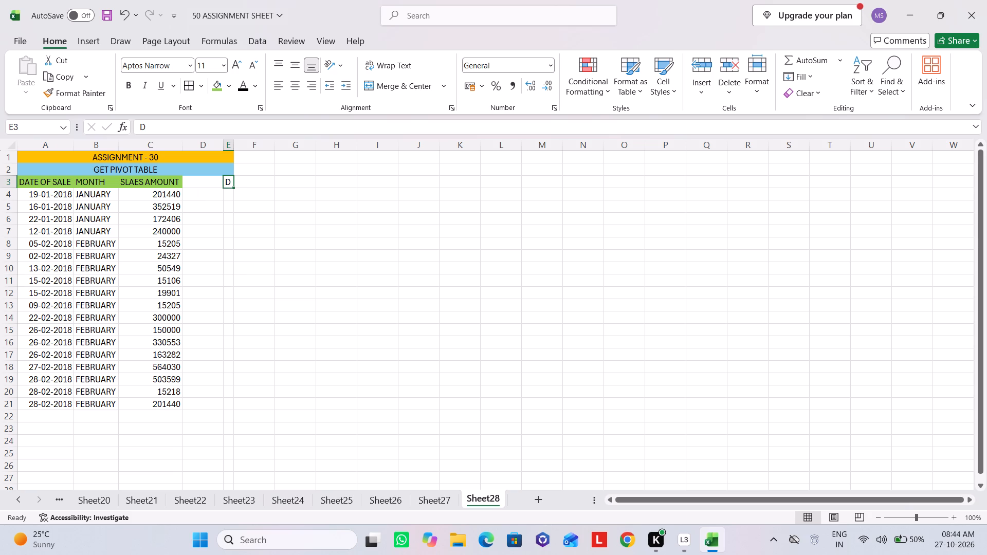
type("DATE OF C")
key("BackSpace")
type("SALE")
key("Tab")
type("SUM OF")
key("space")
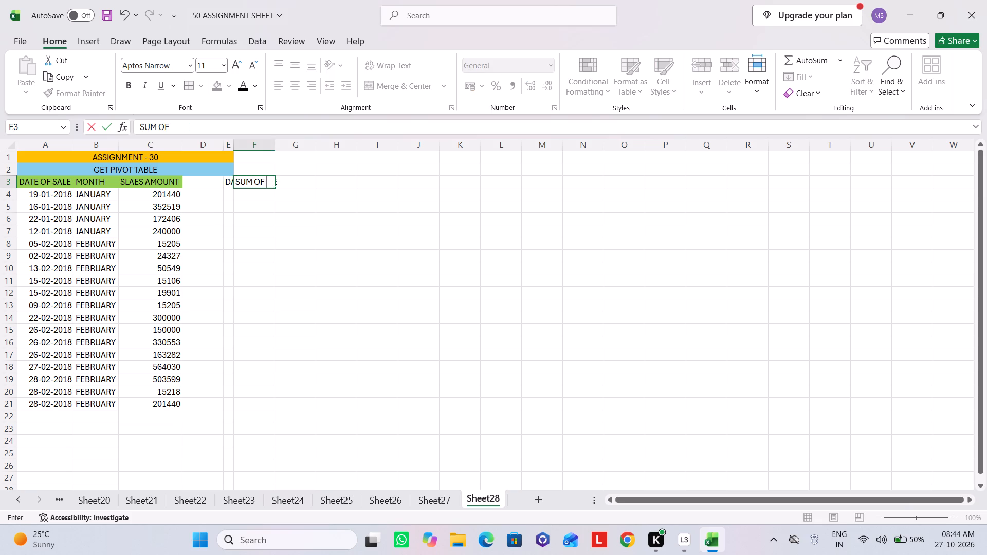
type("SLAE")
key("BackSpace")
key("BackSpace")
key("BackSpace")
type("ALES AMOUNT")
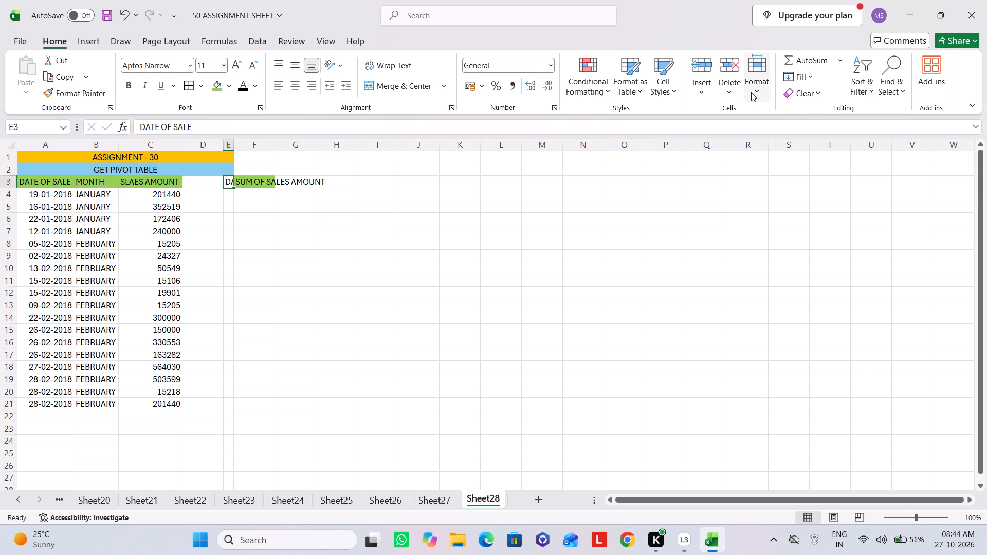
AutoFit the widths of columns E and F to their headings.
left_click(753, 91)
left_click(799, 191)
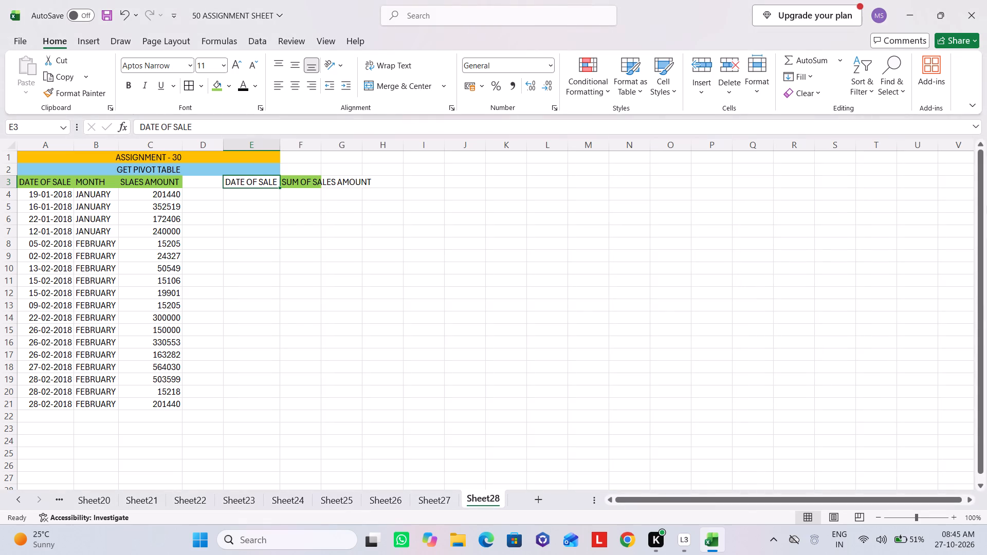
left_click(283, 203)
left_click(305, 180)
left_click(753, 91)
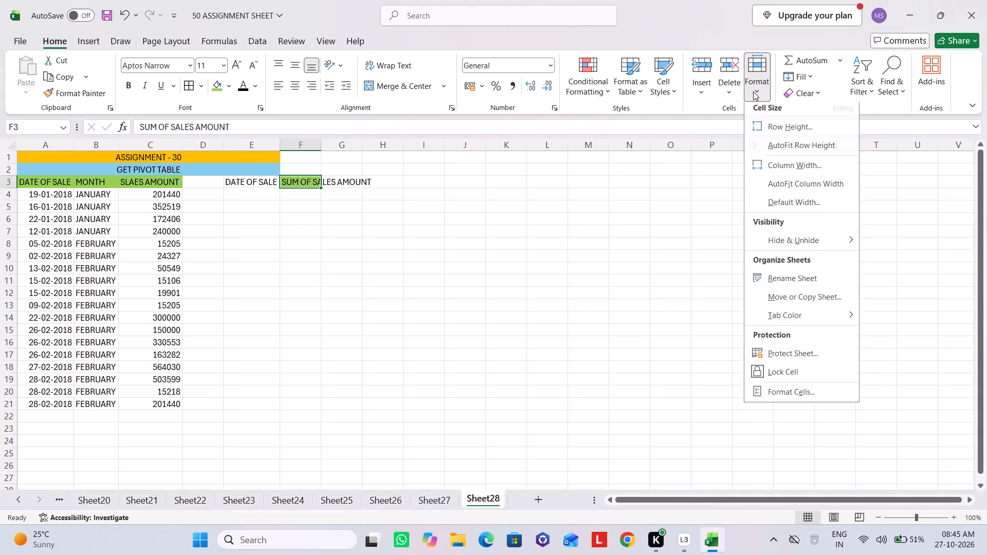
left_click(794, 188)
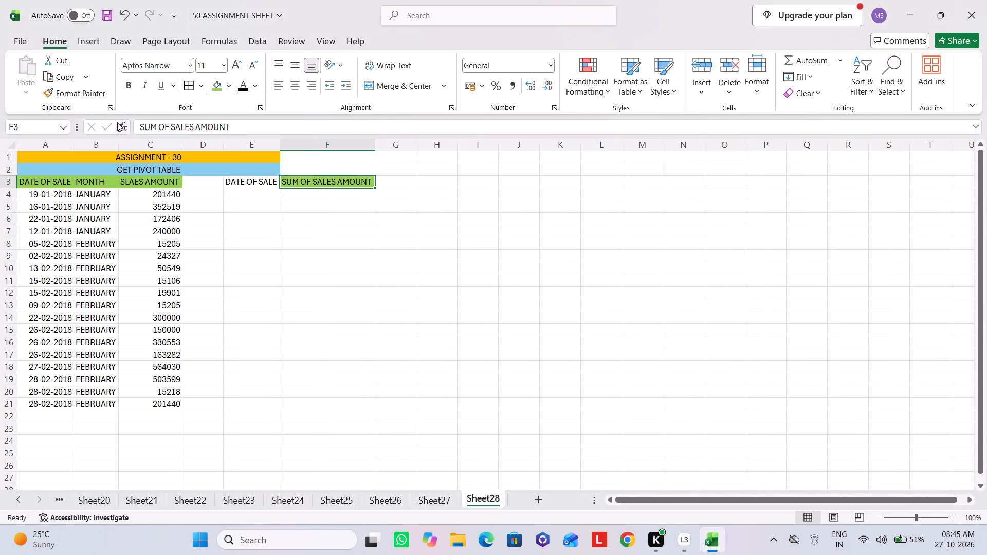
Set the fill of the SUM OF SALES AMOUNT heading in F3 to white.
left_click(229, 84)
left_click(220, 148)
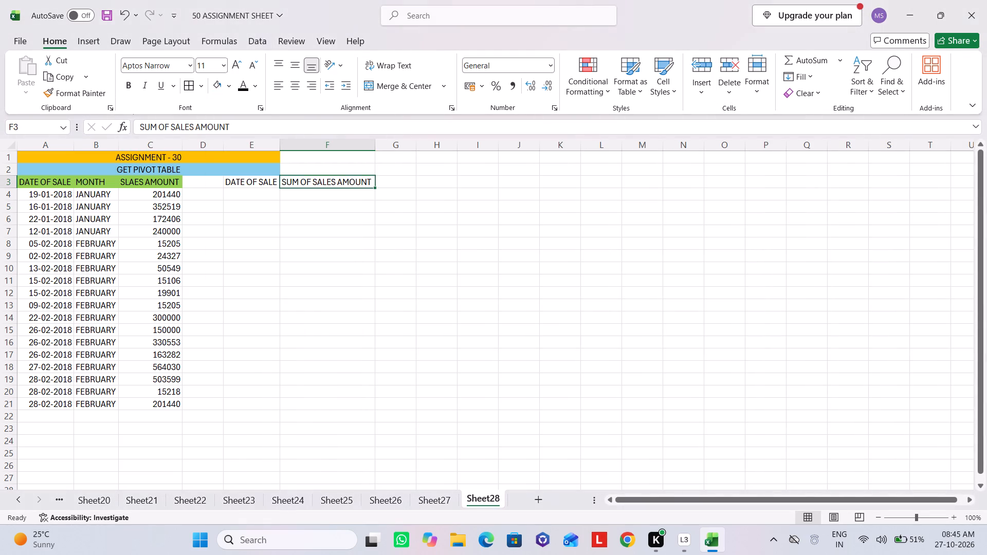
left_click(343, 253)
Extend the merged, centred title rows 1 and 2 across columns A to F.
left_click(249, 174)
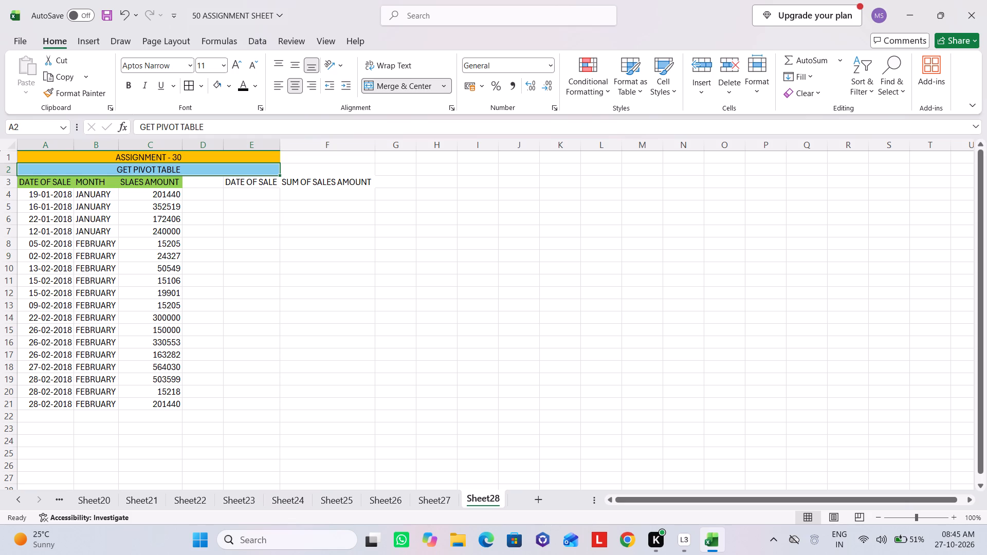
left_click(269, 159)
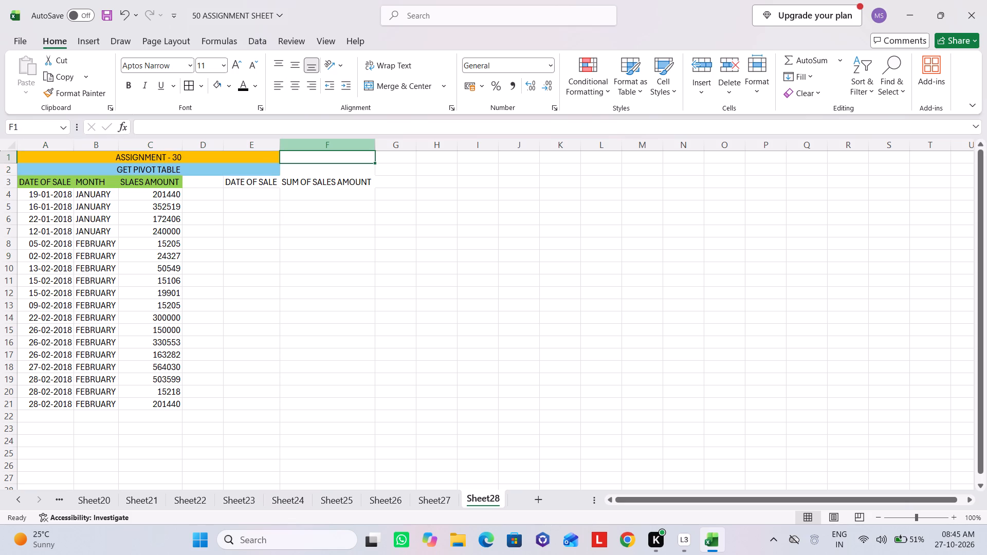
key("Left")
key("shift+Right")
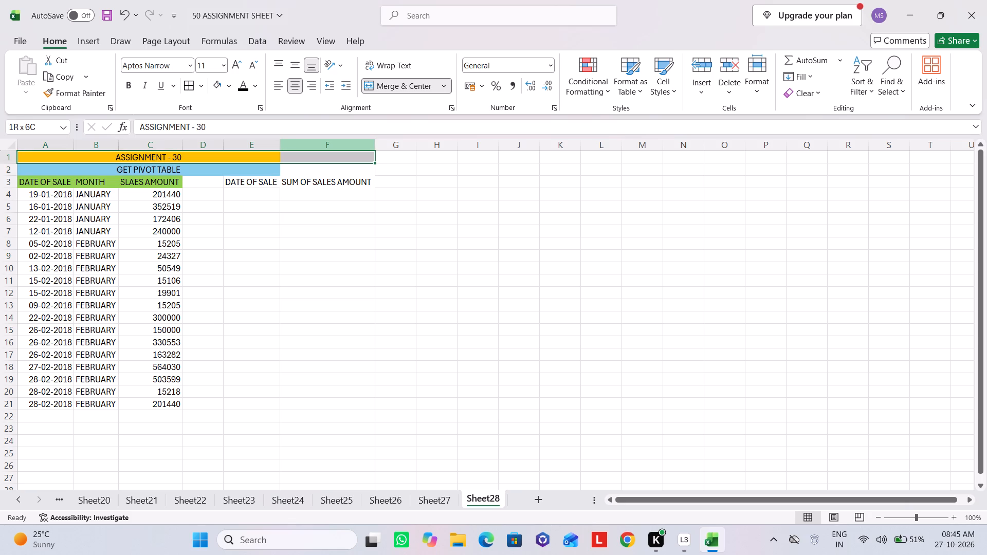
left_click(371, 82)
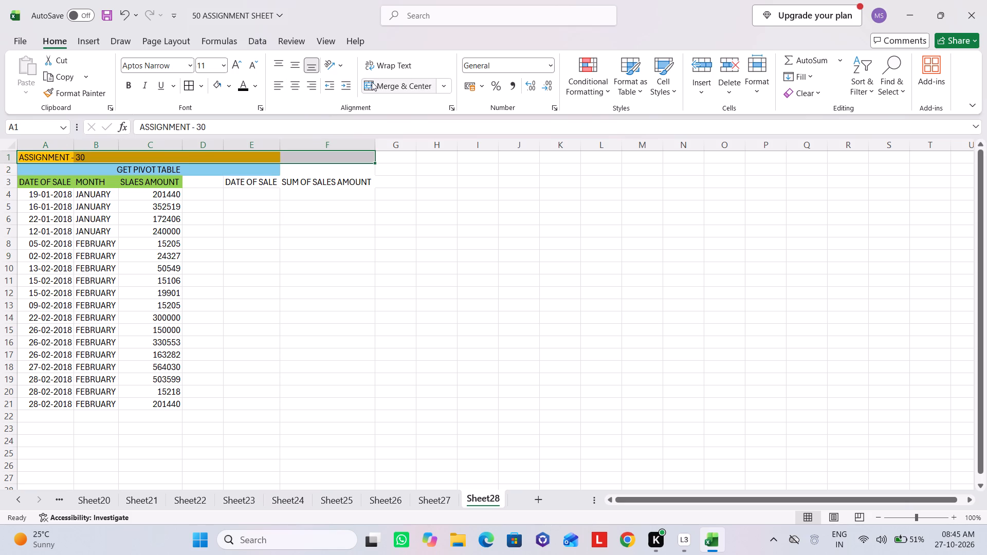
left_click(376, 82)
left_click(250, 171)
key("shift+Right")
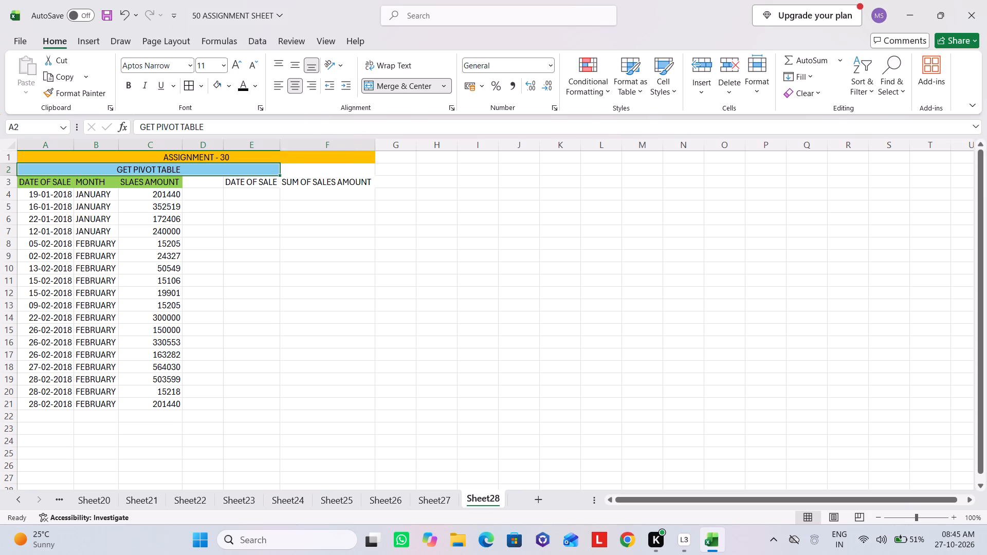
double_click(375, 84)
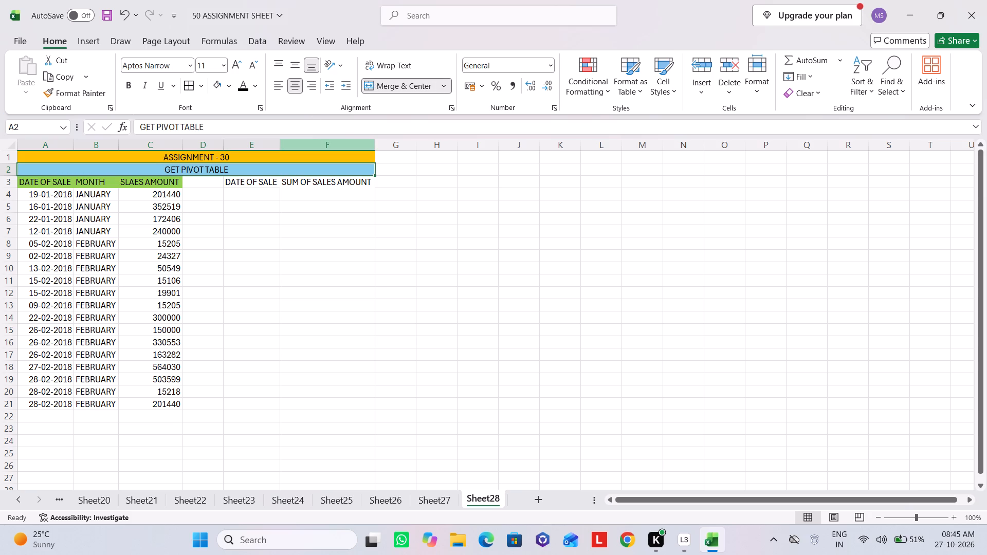
Enter the sale dates 12-01-2018 and 16-01-2018 in E4:E5.
left_click(241, 201)
left_click(245, 188)
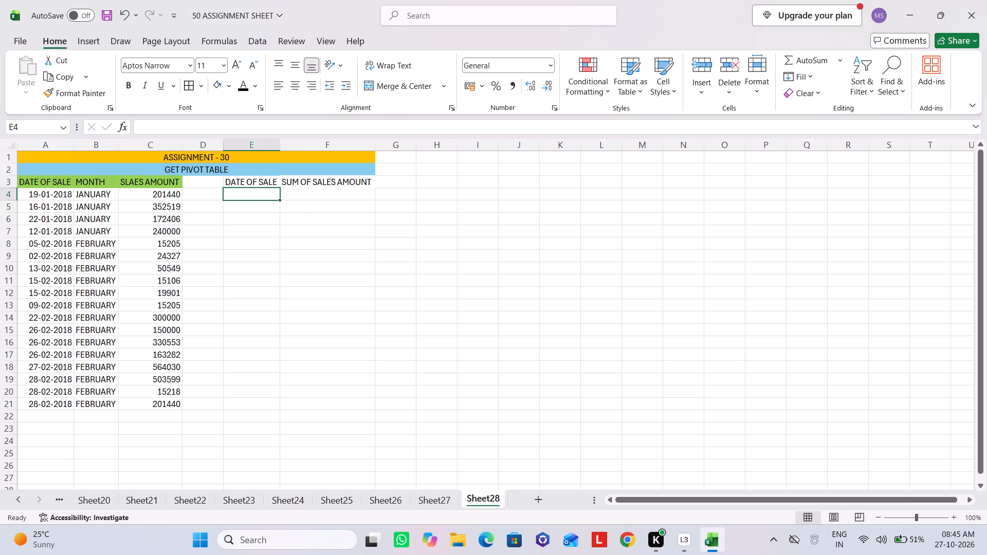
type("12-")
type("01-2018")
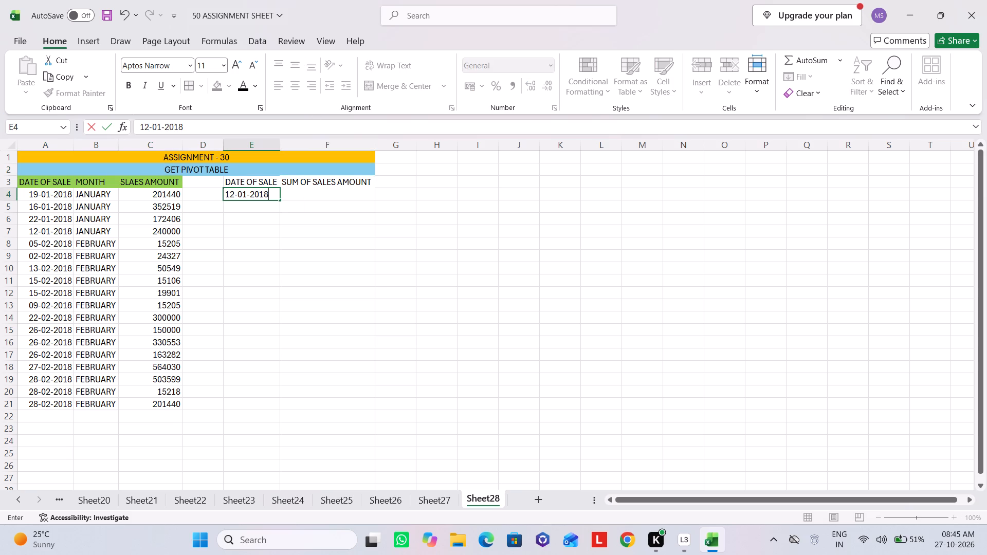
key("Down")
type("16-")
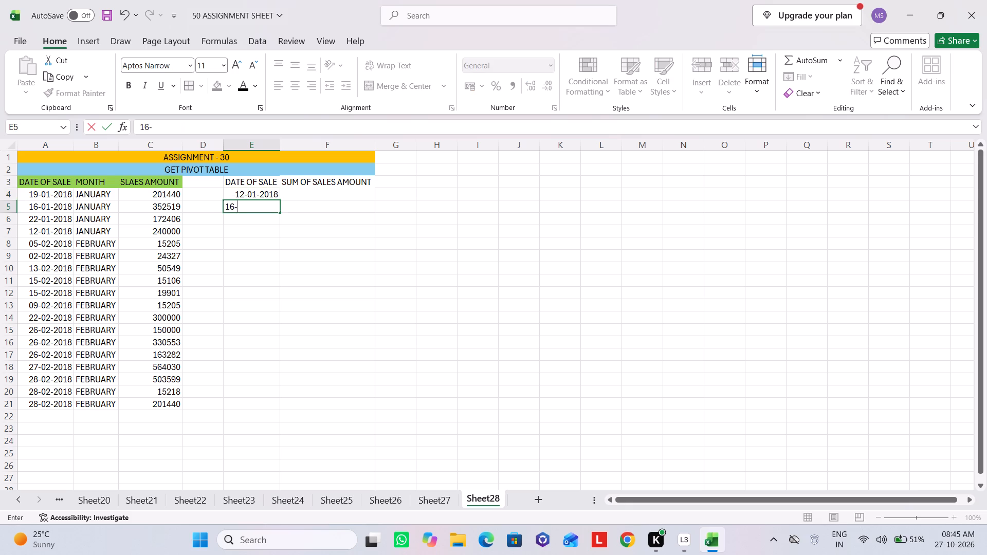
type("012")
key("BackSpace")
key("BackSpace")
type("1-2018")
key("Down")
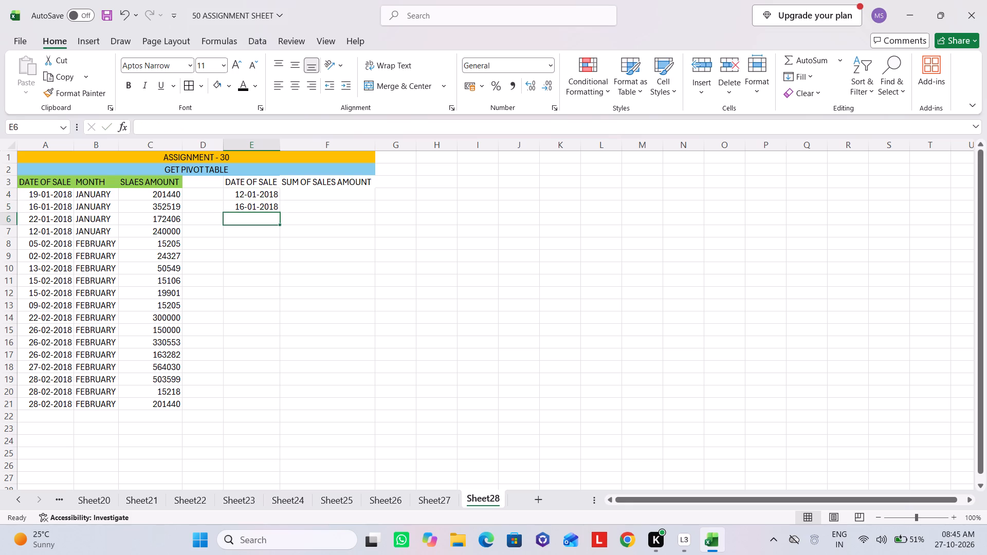
Enter the sale dates 19-01-2018 and 22-01-2018 in E6:E7.
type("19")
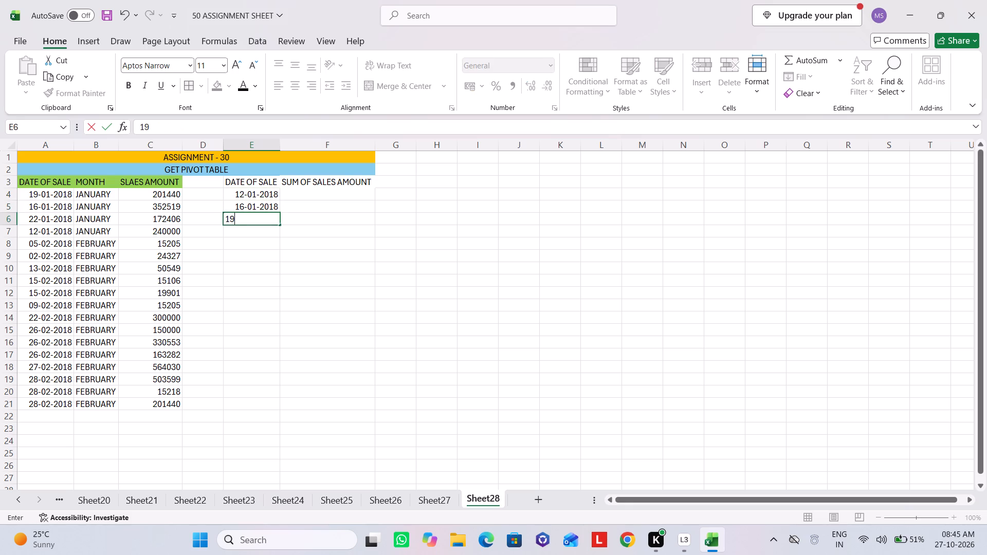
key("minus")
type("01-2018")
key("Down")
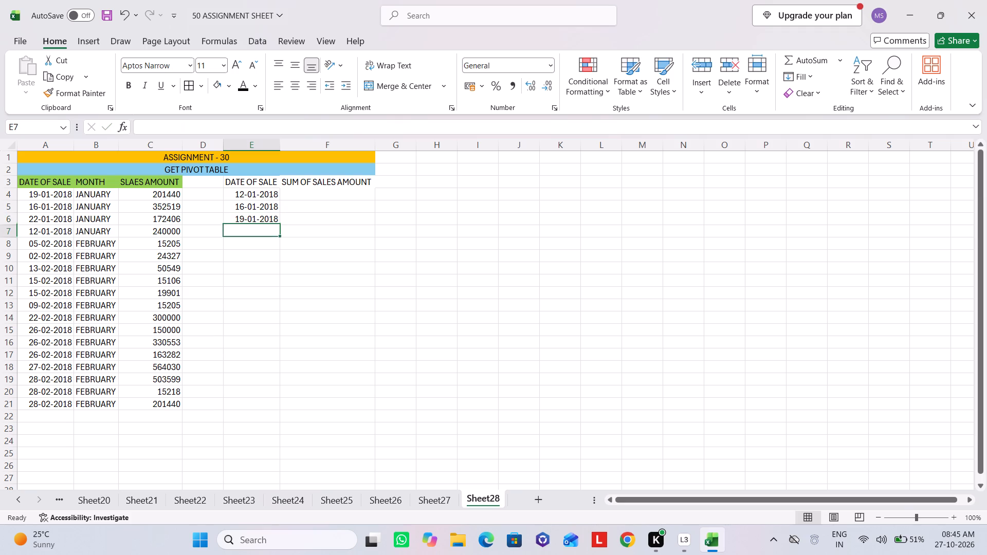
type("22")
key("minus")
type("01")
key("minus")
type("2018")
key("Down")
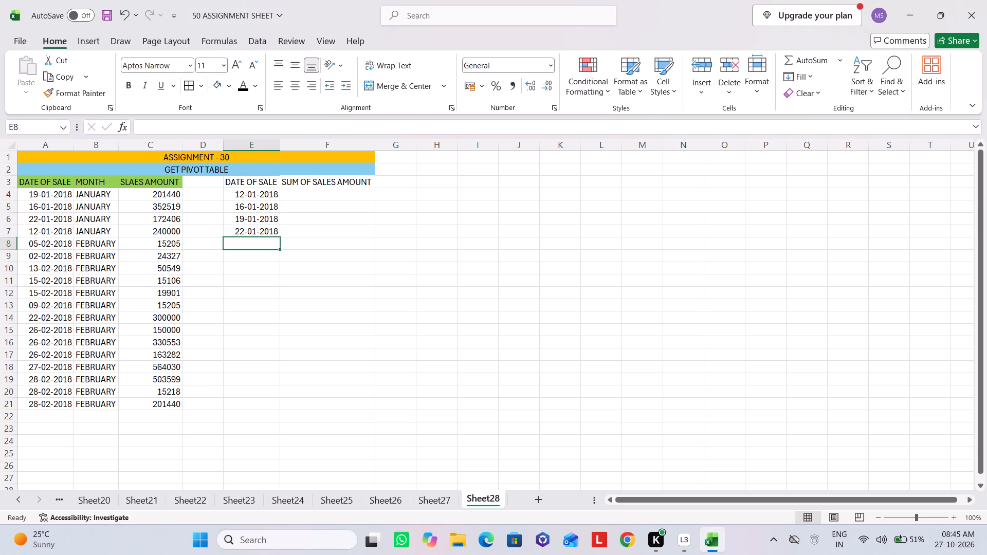
Enter the sale dates 02-02-2018 and 05-02-2018 in E8:E9.
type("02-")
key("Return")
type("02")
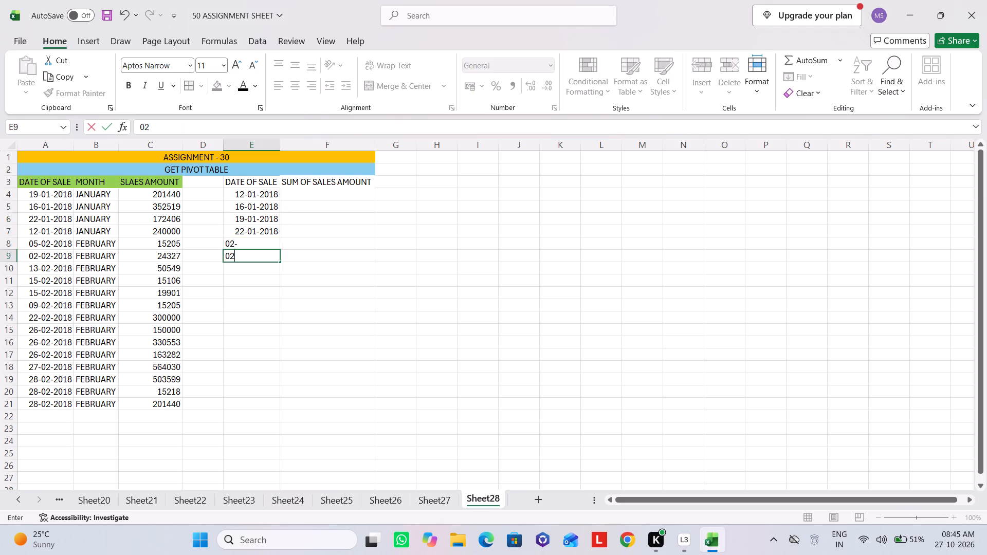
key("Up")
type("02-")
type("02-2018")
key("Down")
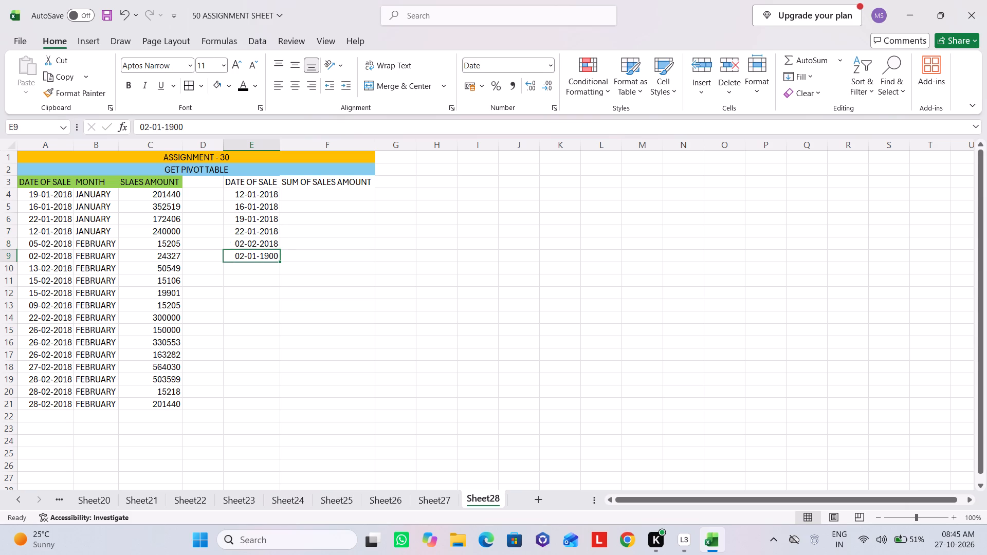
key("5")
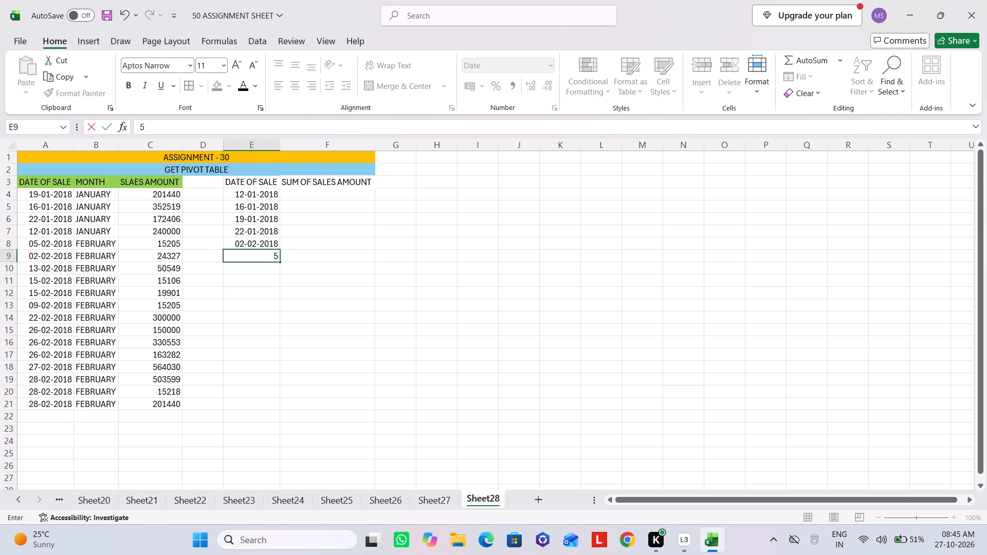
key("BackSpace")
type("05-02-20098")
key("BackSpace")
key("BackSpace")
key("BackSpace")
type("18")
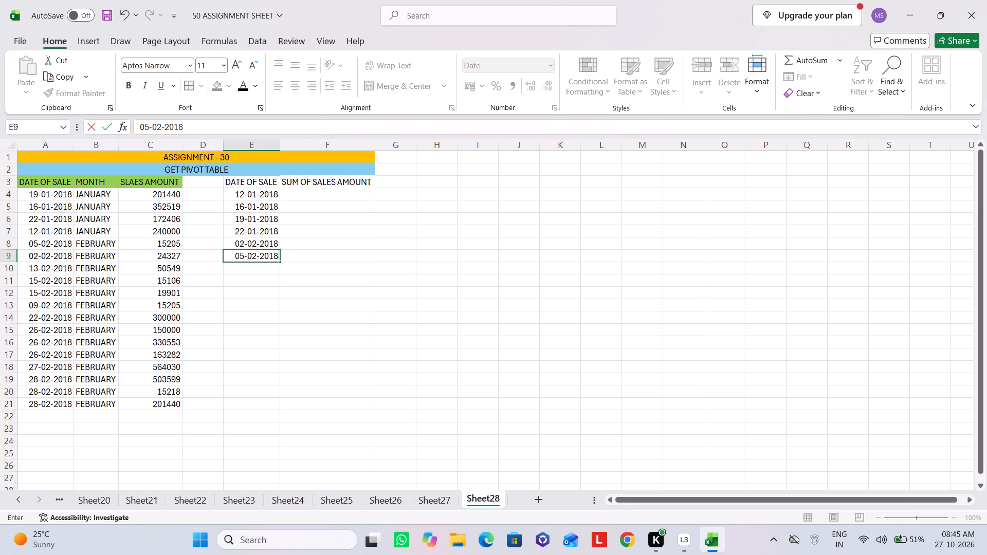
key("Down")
Enter the sale dates 09-02-2018 and 13-02-2018 in E10:E11.
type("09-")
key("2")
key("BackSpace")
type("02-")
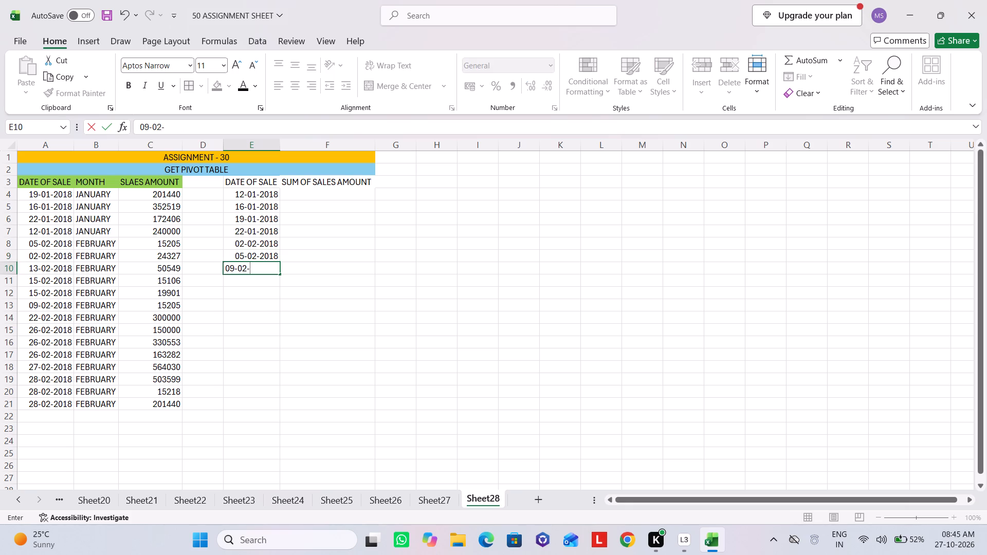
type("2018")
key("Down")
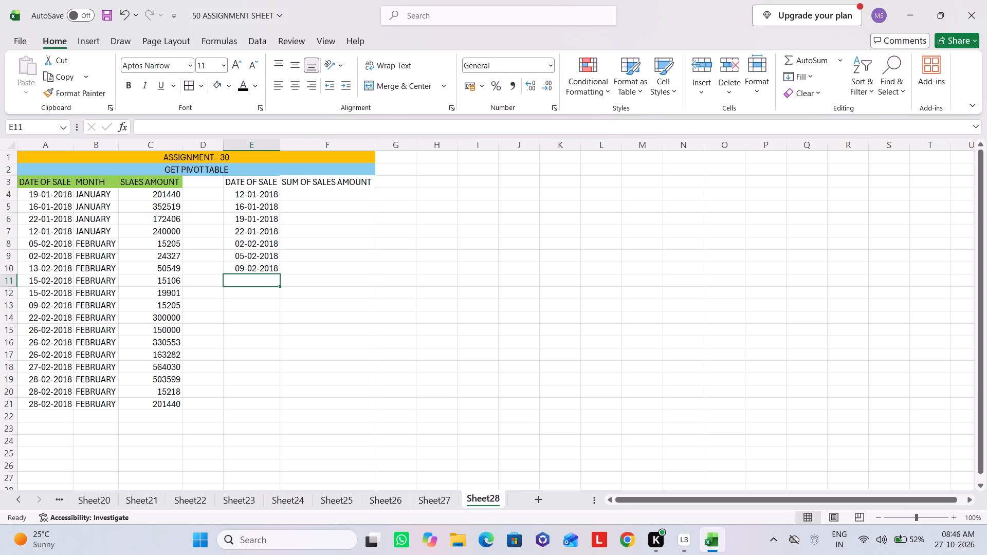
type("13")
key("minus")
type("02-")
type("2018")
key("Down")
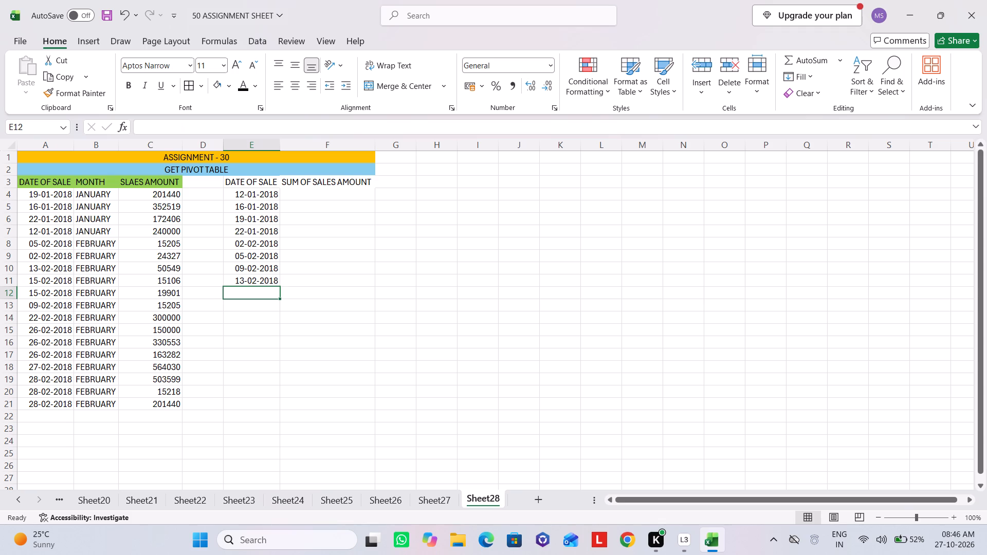
Enter the sale dates 15-02-2018 and 22-02-2018 in E12:E13.
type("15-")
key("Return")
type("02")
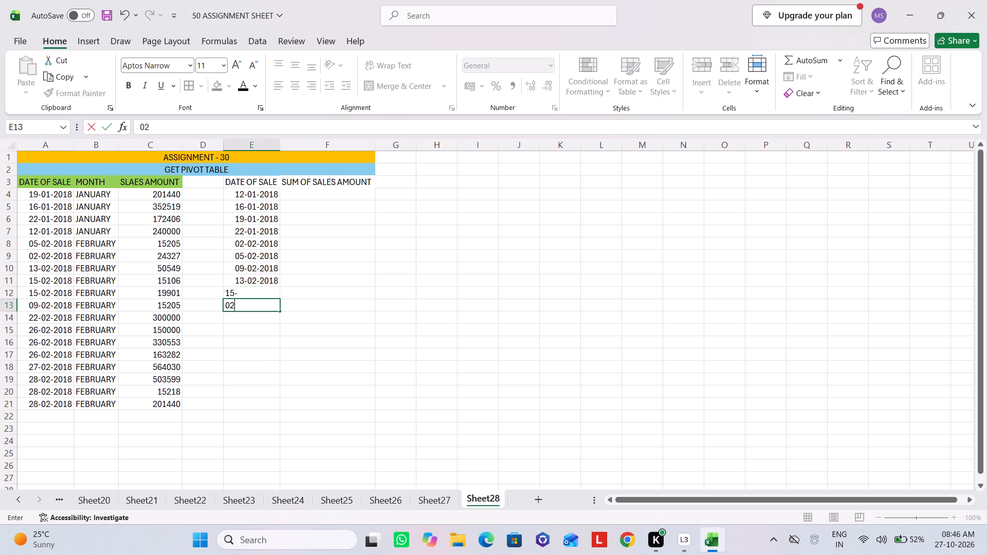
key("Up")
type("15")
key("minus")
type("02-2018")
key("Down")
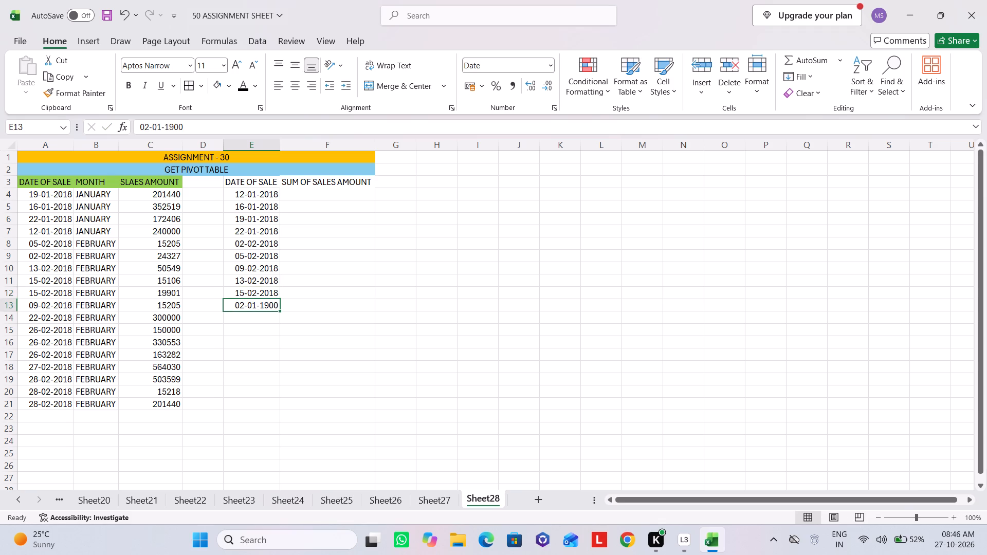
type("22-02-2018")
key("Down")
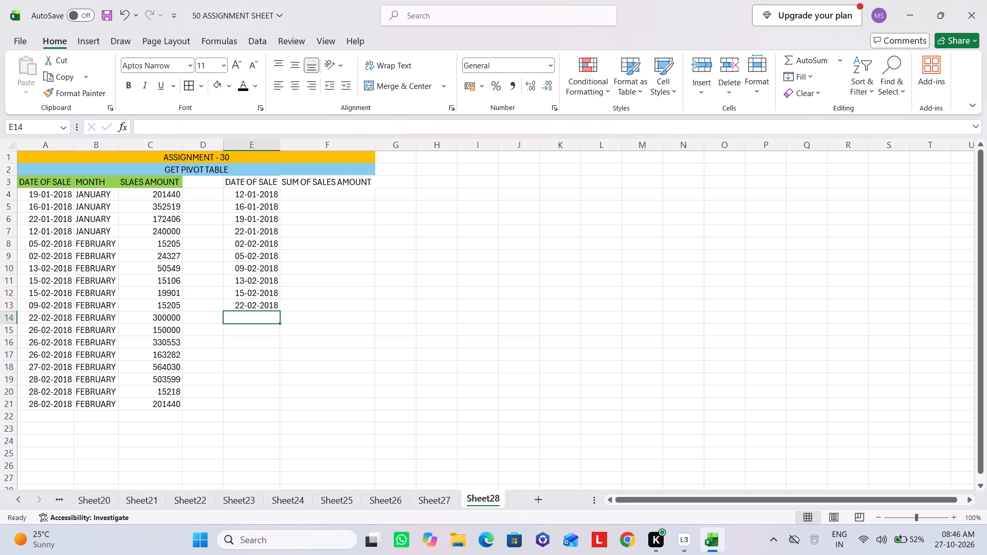
Enter the sale dates 26-02-2018, 27-02-2018 and 28-02-2018 in E14:E16.
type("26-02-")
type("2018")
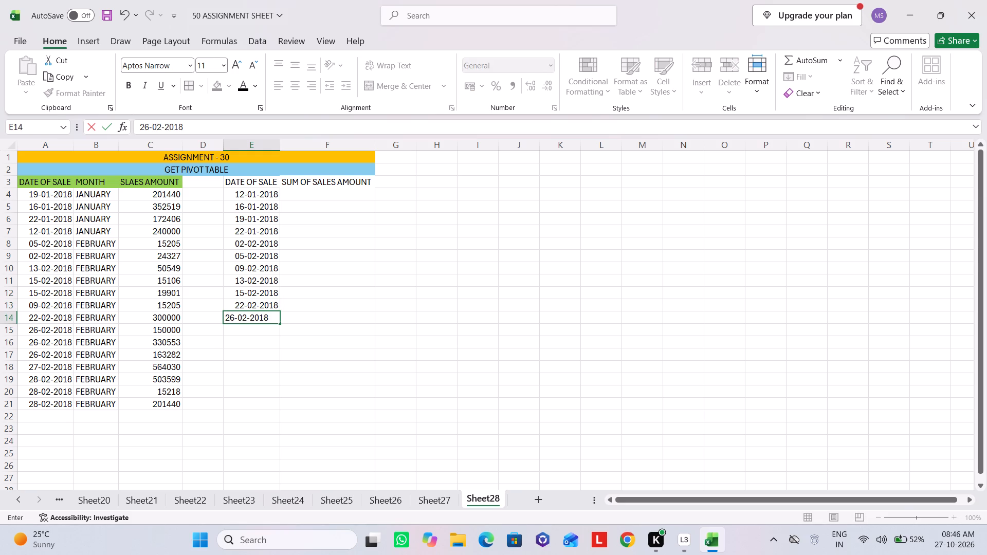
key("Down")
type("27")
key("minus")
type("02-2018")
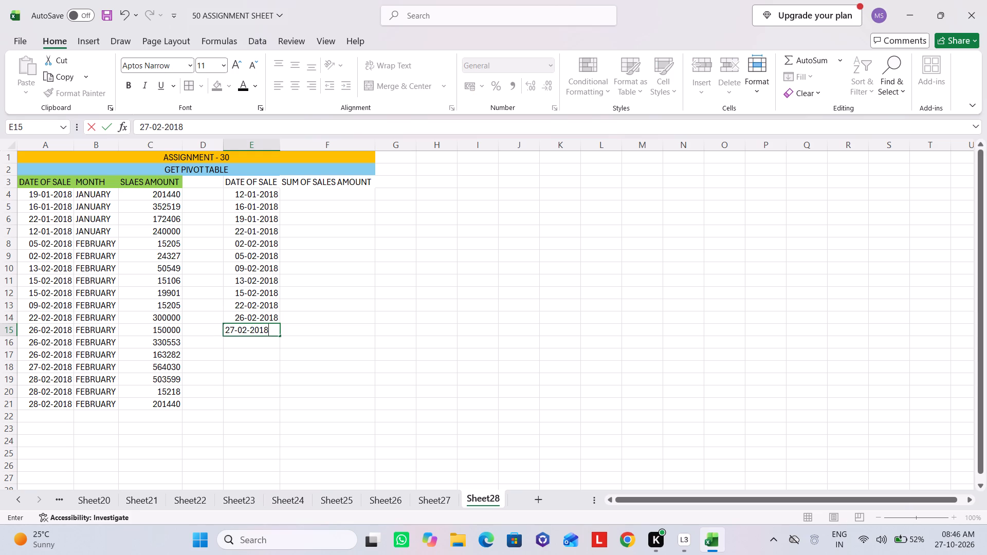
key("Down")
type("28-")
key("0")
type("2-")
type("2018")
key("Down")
Enter the label GRAND TOTAL in E17, below the last sale date.
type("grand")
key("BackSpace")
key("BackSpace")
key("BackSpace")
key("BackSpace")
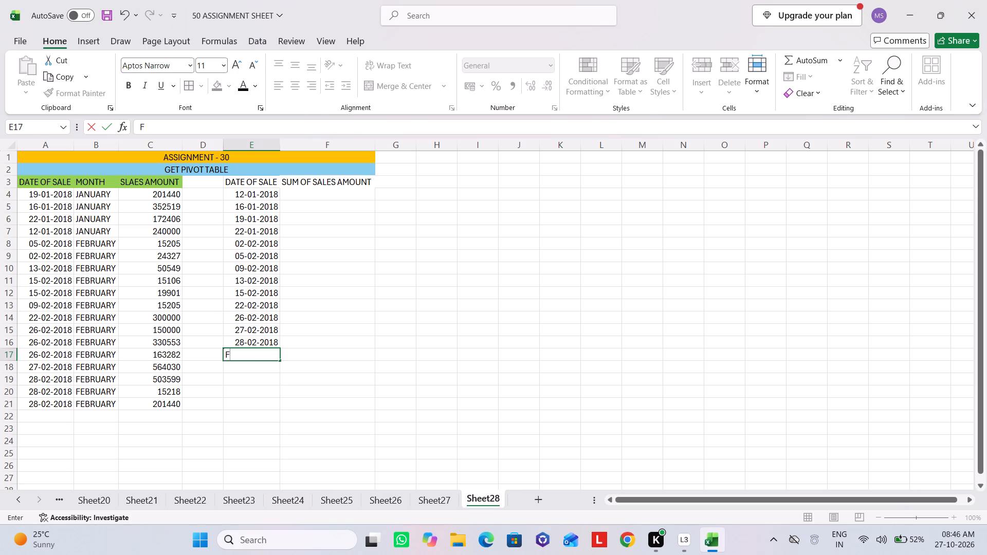
key("BackSpace")
key("BackSpace")
key("BackSpace")
type("GRAND TOA")
key("BackSpace")
type("TAL")
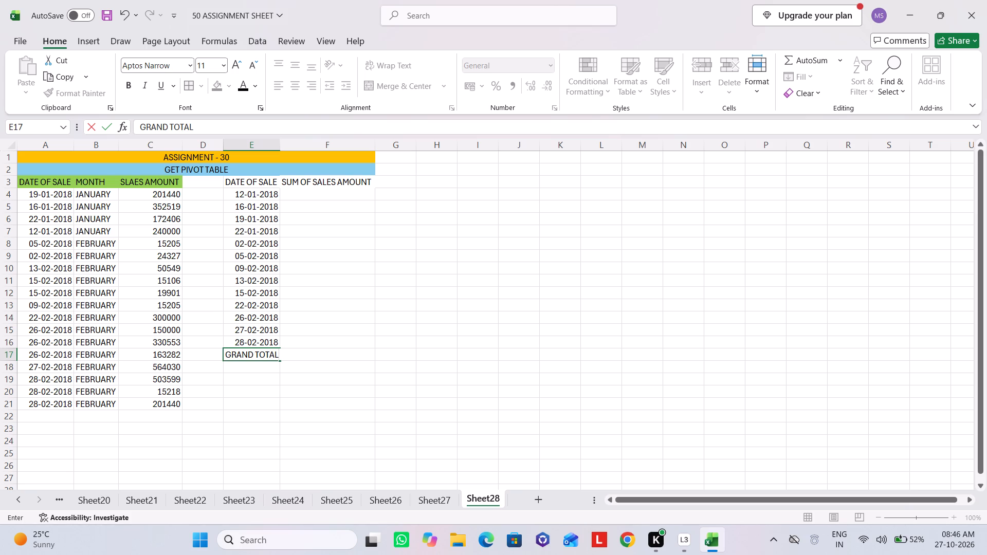
left_click(332, 188)
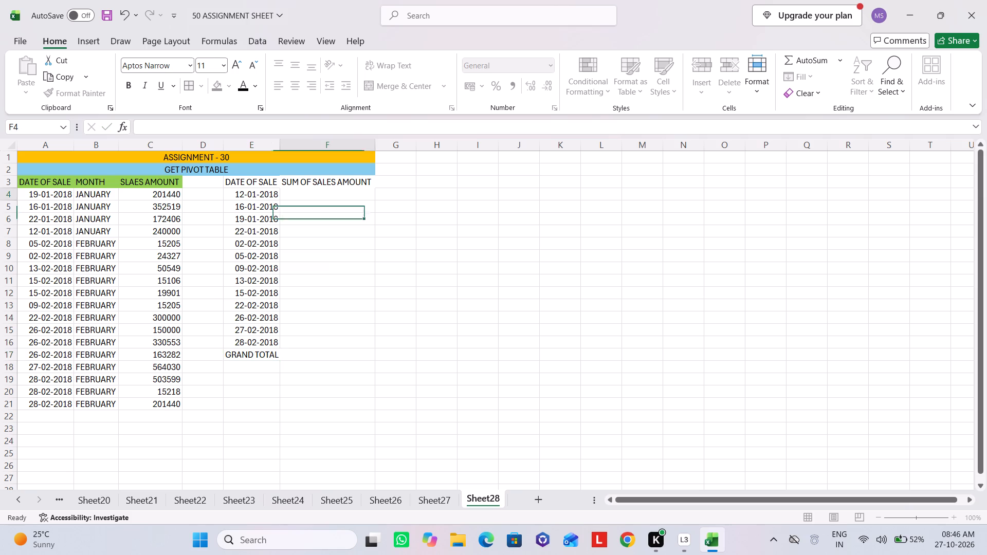
Fill the summary table headers in E3:F3 with the standard light green colour.
left_click_drag(242, 179, 330, 188)
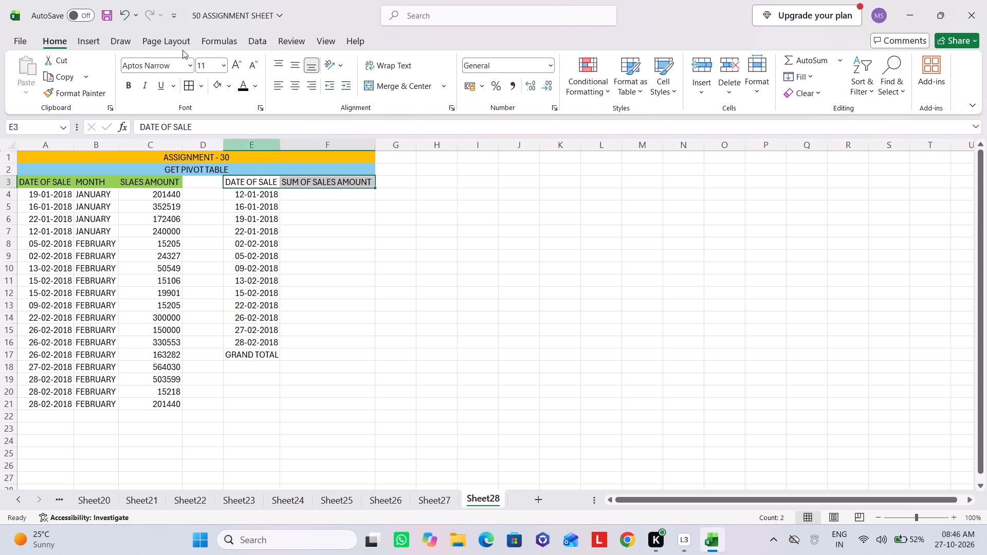
left_click(230, 83)
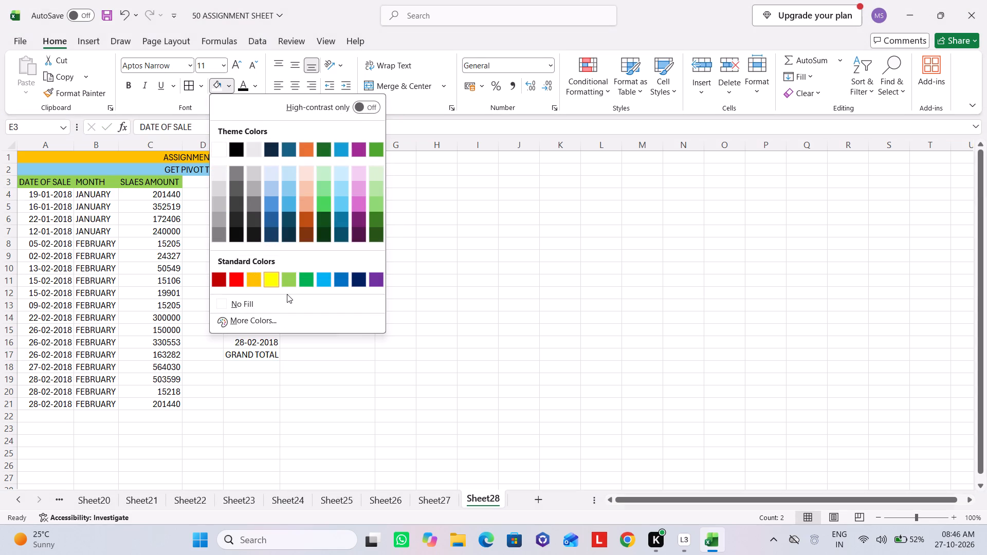
left_click(288, 280)
Enter the January sales sums 240000, 352519, 201440 and 172406 in F4:F7.
left_click(300, 191)
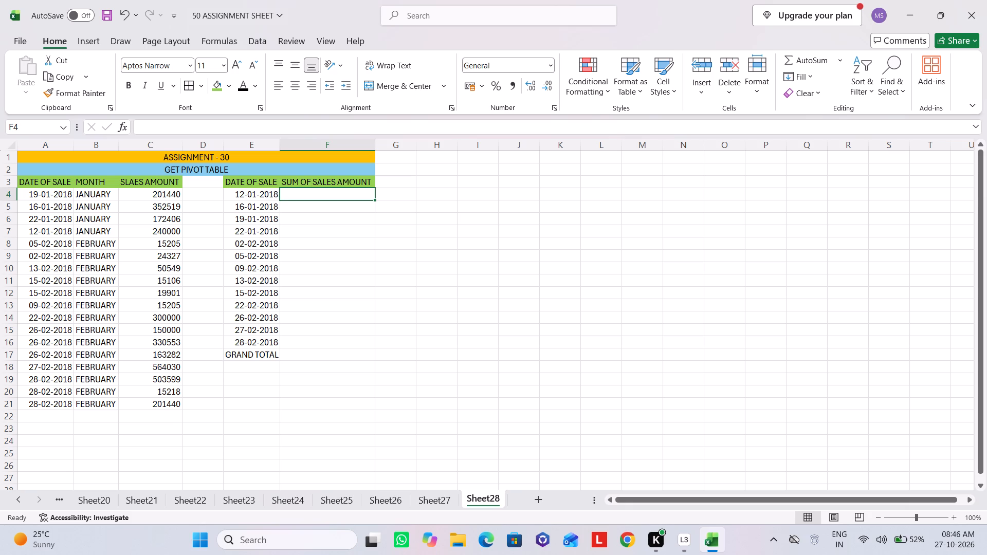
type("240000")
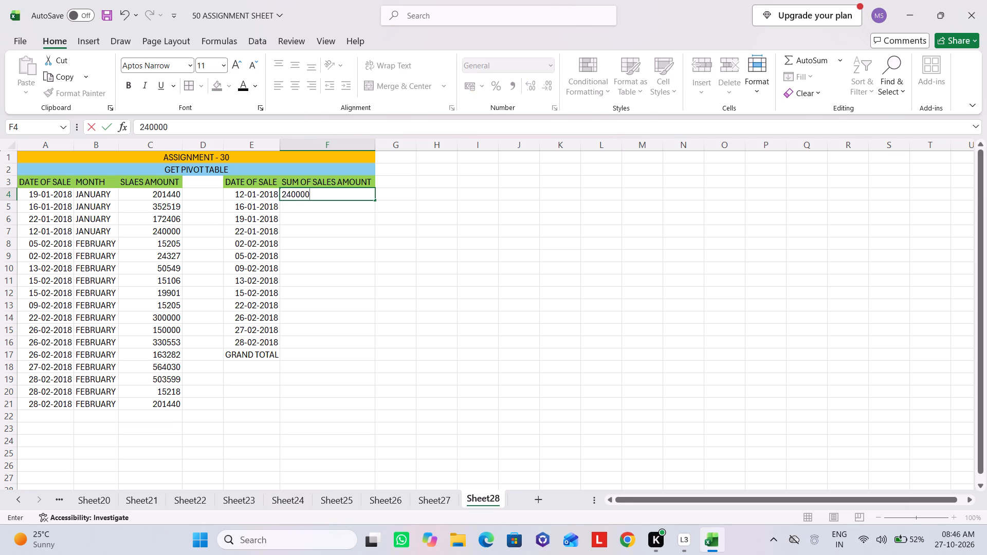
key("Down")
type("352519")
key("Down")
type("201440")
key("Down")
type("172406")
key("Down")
Enter the sales sums 24327, 15205, 15205, 50549 and 35007 in F8:F12.
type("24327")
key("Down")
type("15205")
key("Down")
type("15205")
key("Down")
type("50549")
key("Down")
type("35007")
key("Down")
Enter the sales sums 300000, 643835, 564030 and 720256 in F13:F16.
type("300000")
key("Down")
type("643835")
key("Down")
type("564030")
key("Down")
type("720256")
Total the sales sums in F17 with the formula =SUM(F4:F16).
left_click(325, 358)
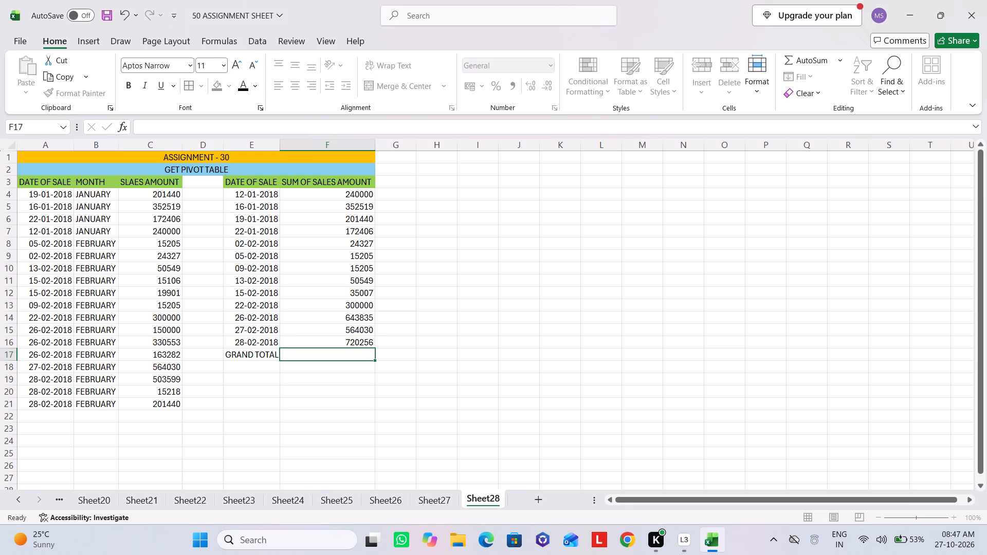
type("=SUM(")
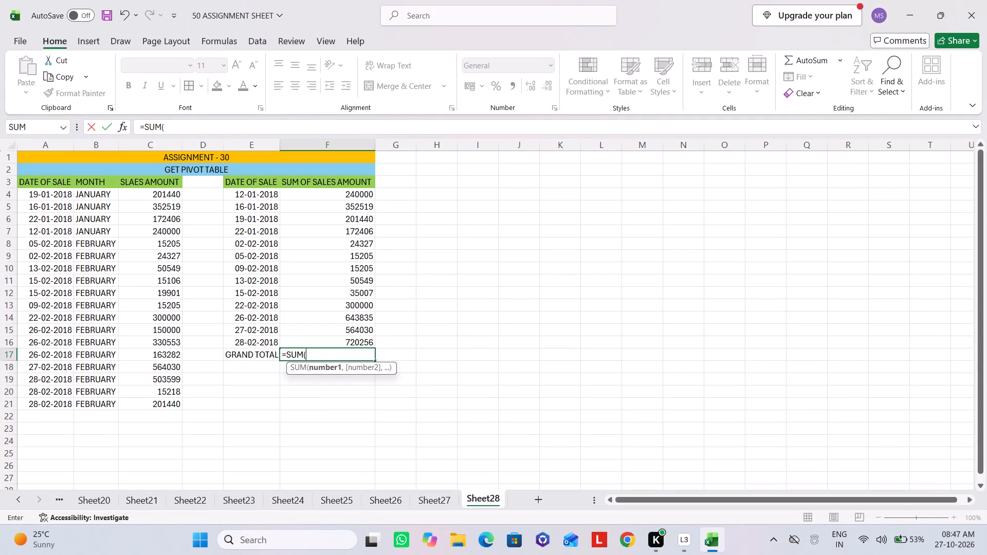
left_click_drag(357, 195, 366, 341)
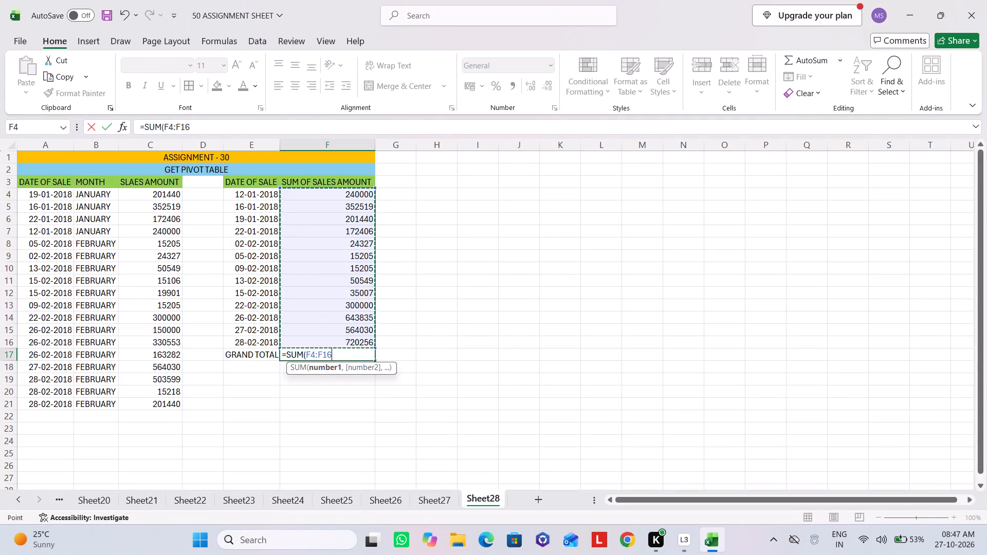
key("shift+parenright")
key("Return")
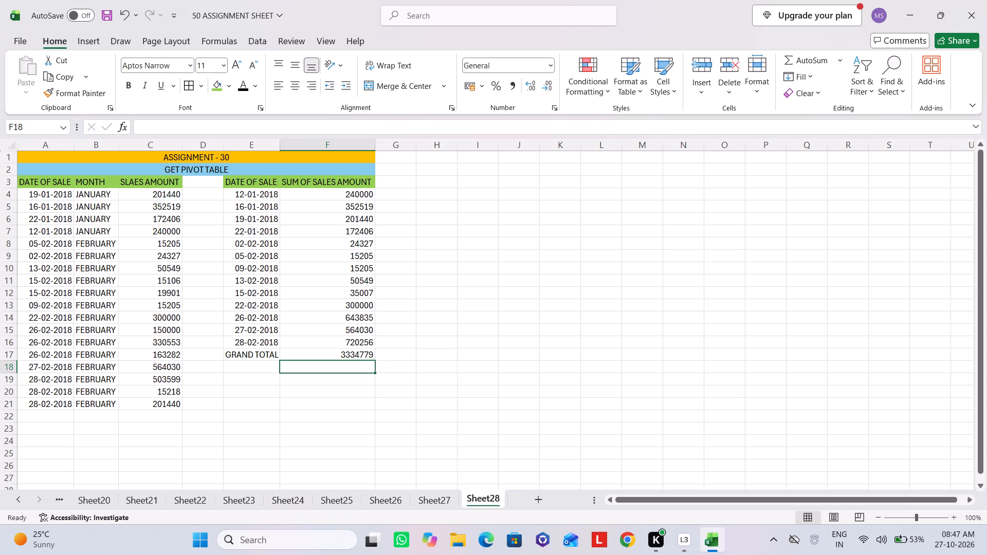
Check the entered sales sums in F5:F16 one by one against the source data.
left_click(365, 211)
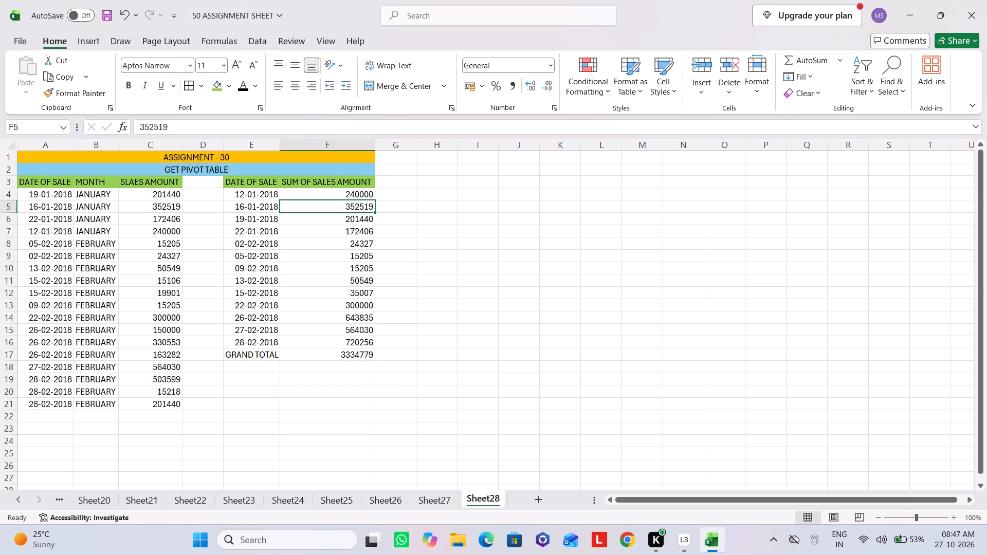
key("Down")
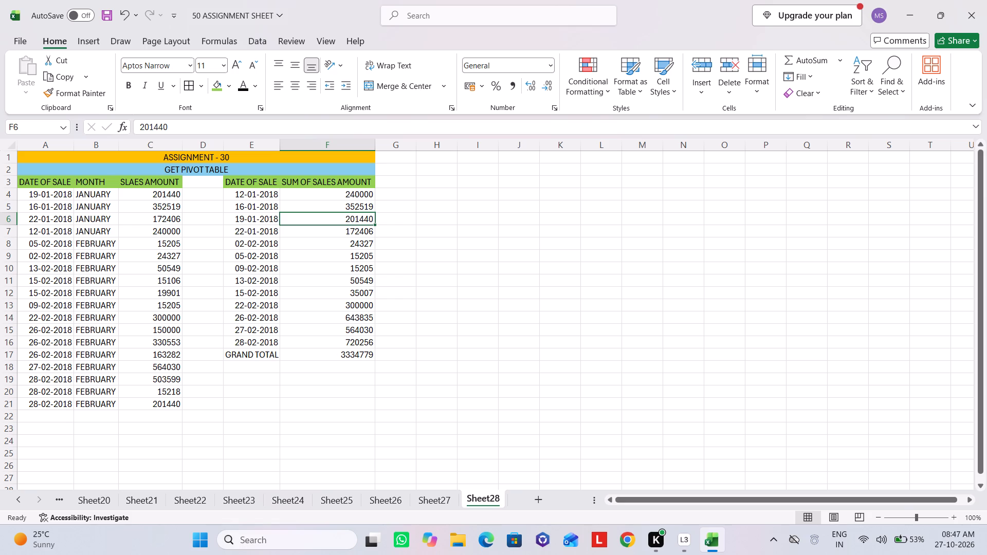
key("Down")
key("Down")
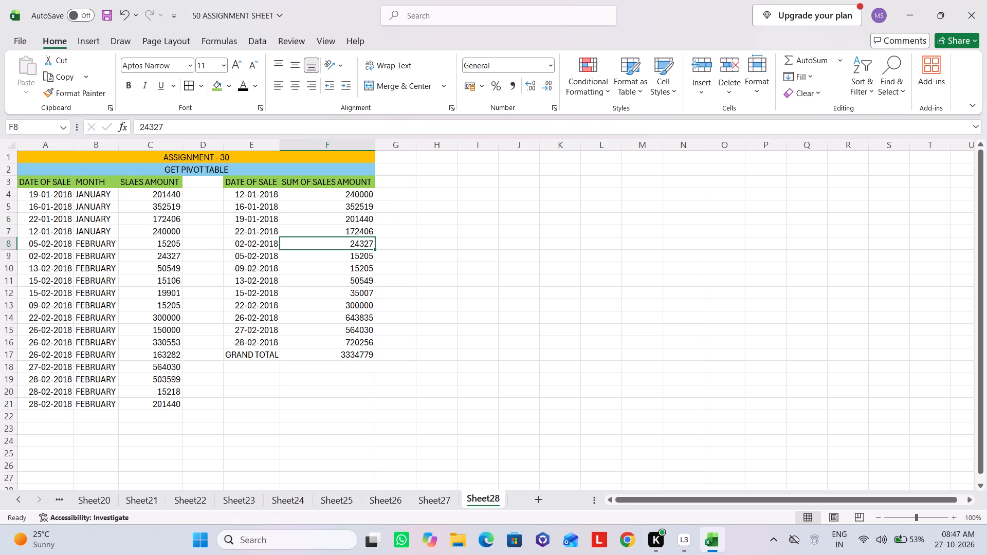
key("Down")
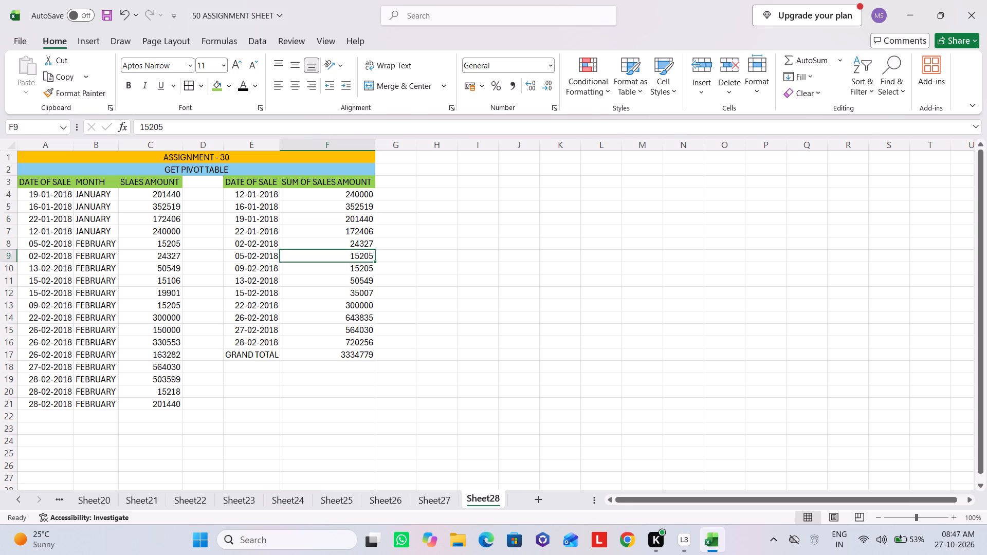
key("Down")
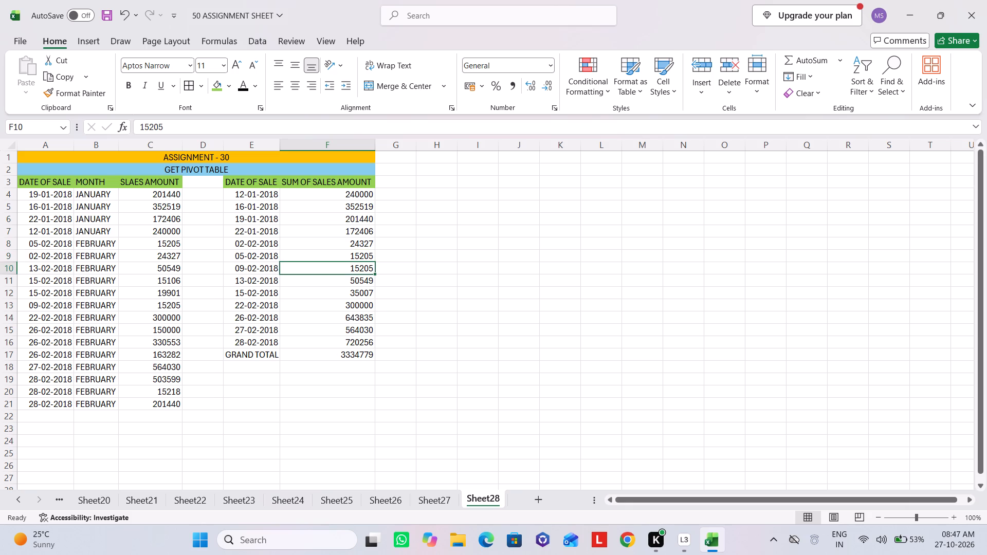
key("Down")
key("Down")
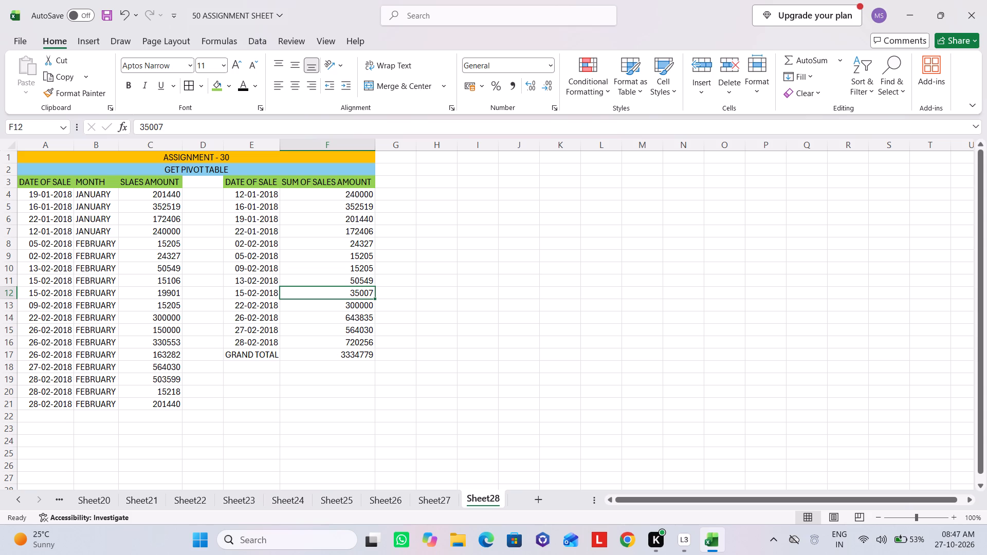
key("Down")
key("Down")
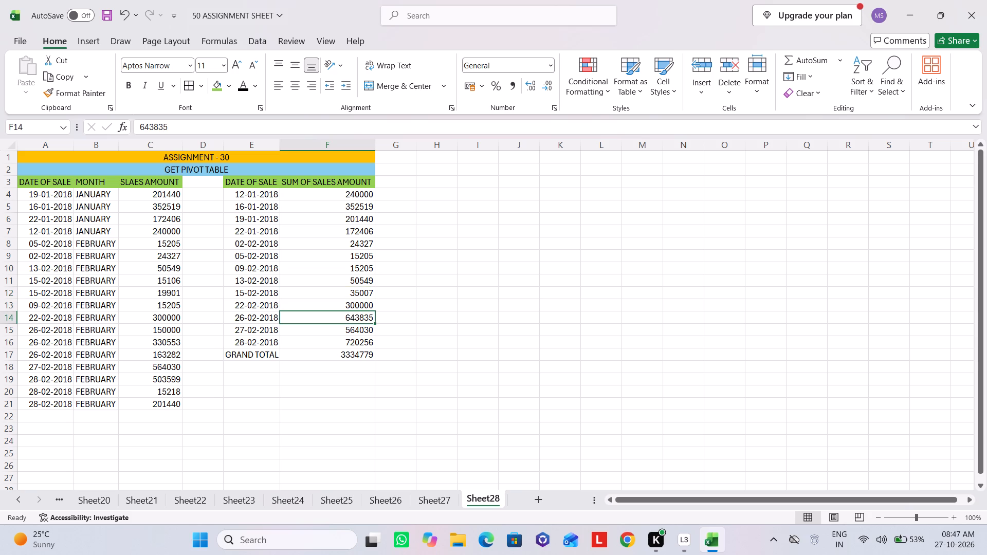
key("Down")
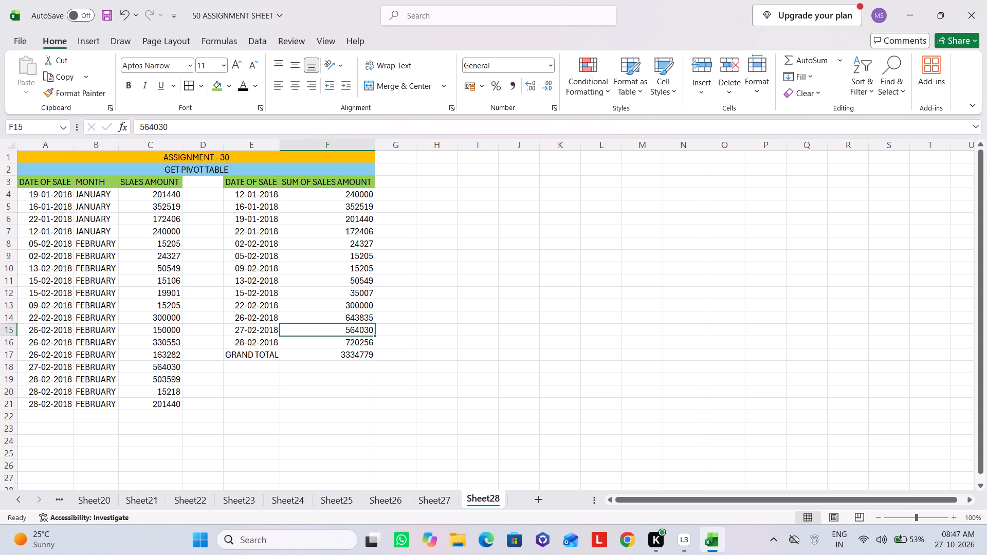
key("Down")
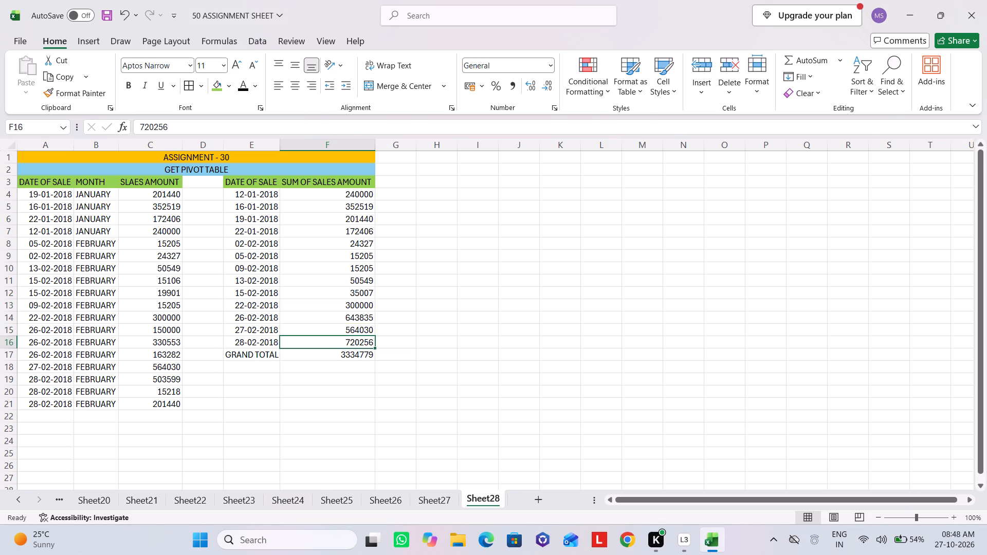
Open Calculator to cross-check the grand total.
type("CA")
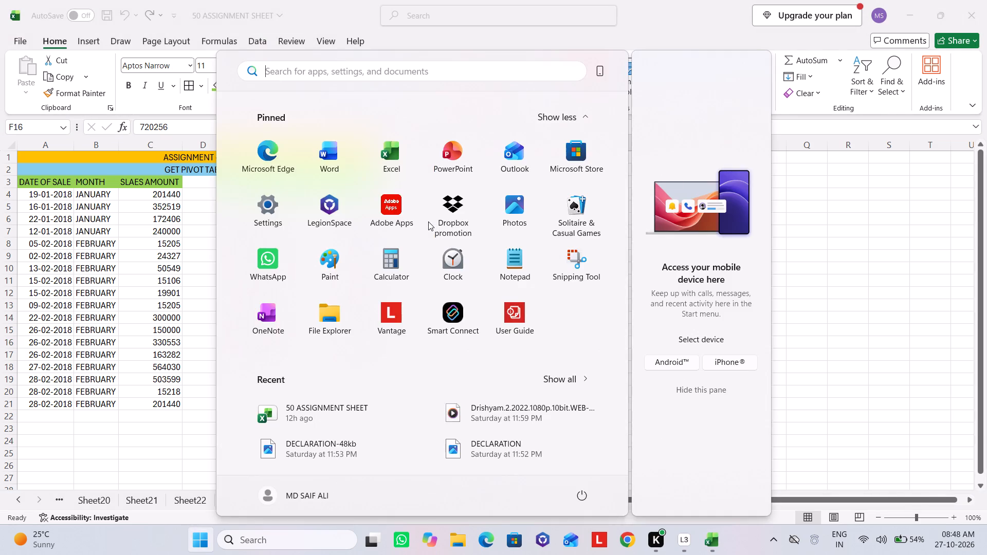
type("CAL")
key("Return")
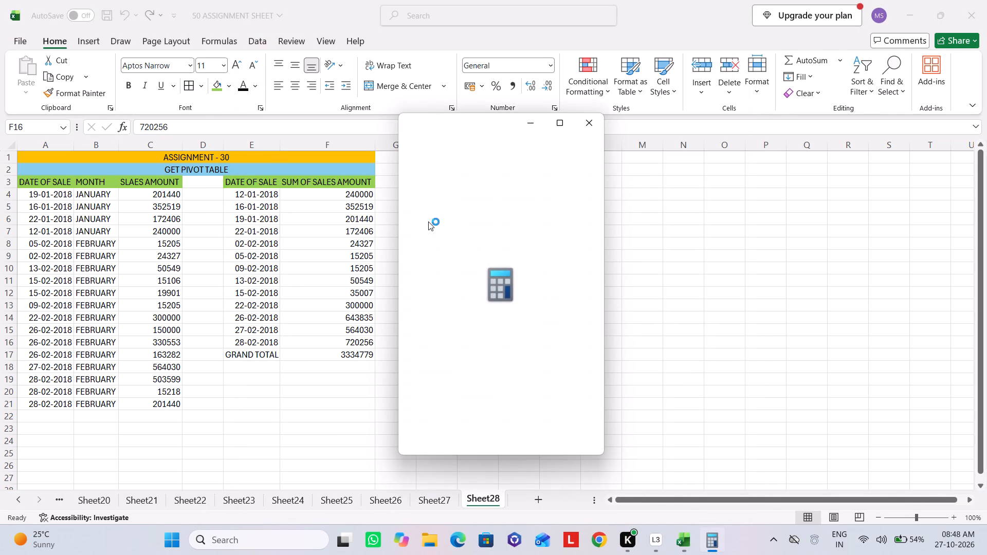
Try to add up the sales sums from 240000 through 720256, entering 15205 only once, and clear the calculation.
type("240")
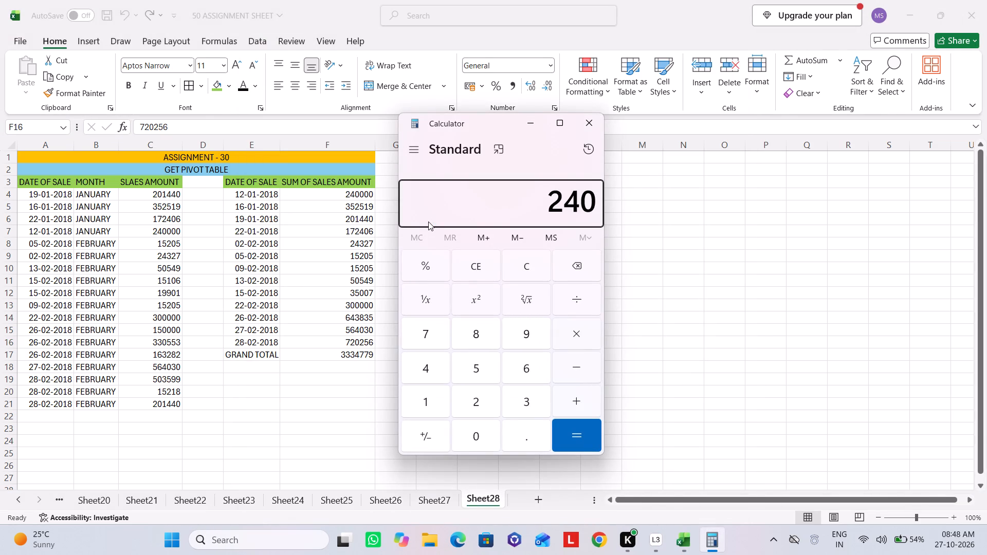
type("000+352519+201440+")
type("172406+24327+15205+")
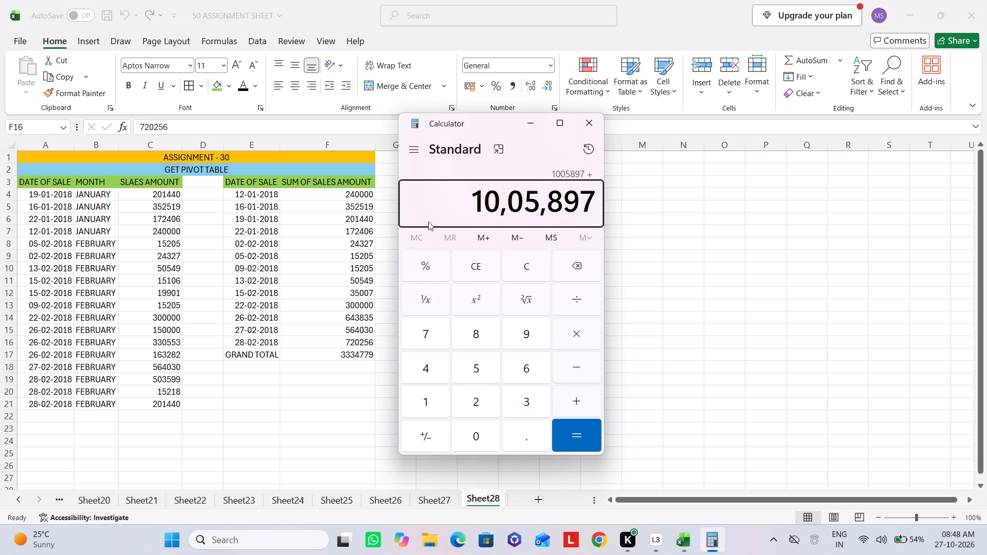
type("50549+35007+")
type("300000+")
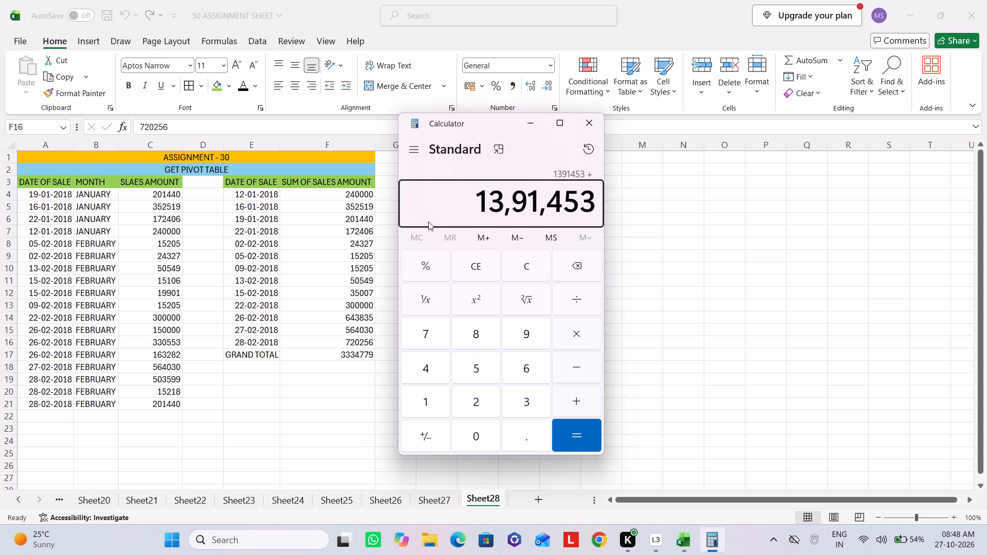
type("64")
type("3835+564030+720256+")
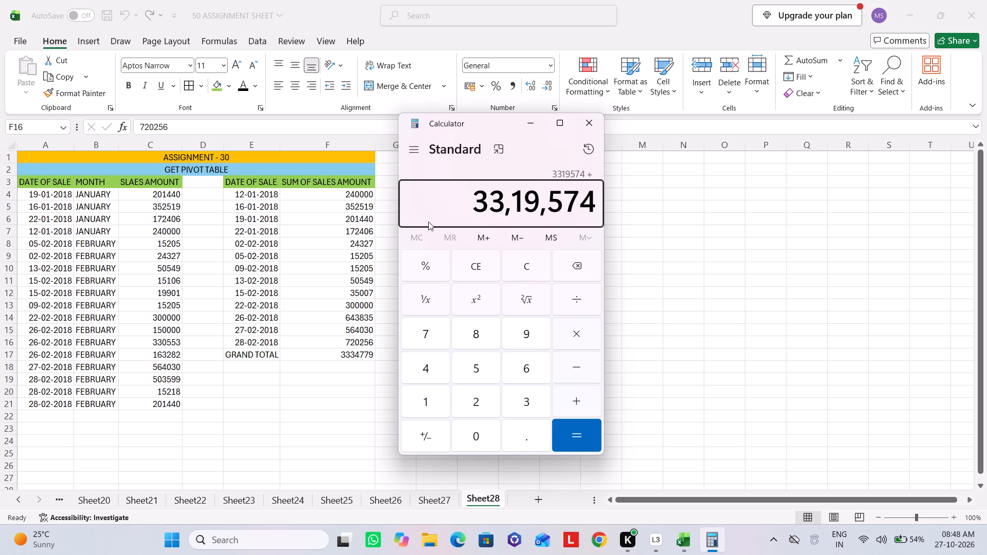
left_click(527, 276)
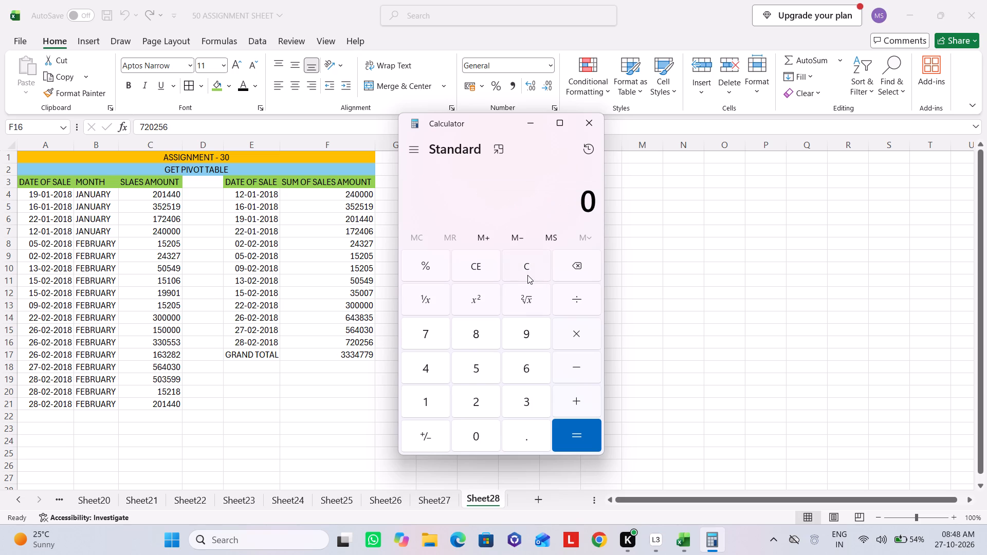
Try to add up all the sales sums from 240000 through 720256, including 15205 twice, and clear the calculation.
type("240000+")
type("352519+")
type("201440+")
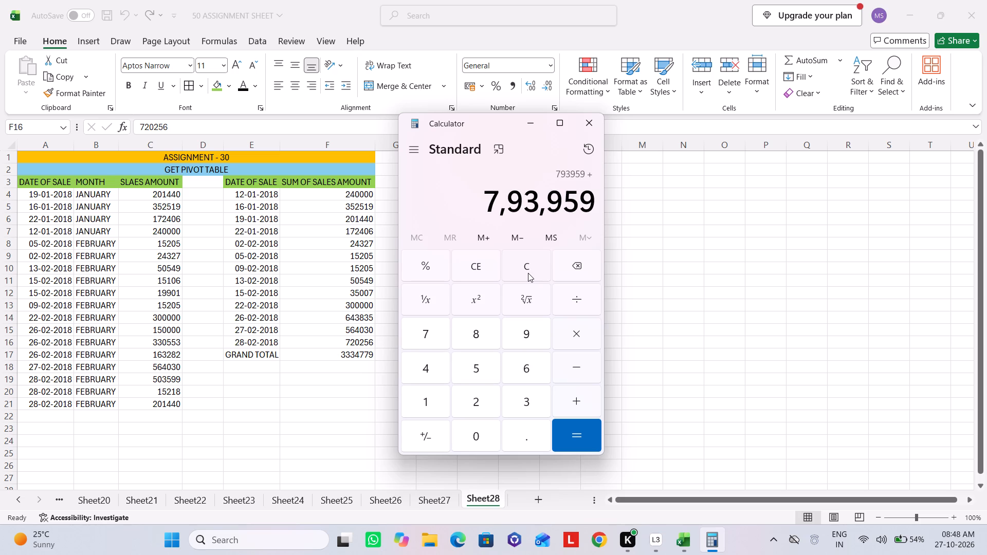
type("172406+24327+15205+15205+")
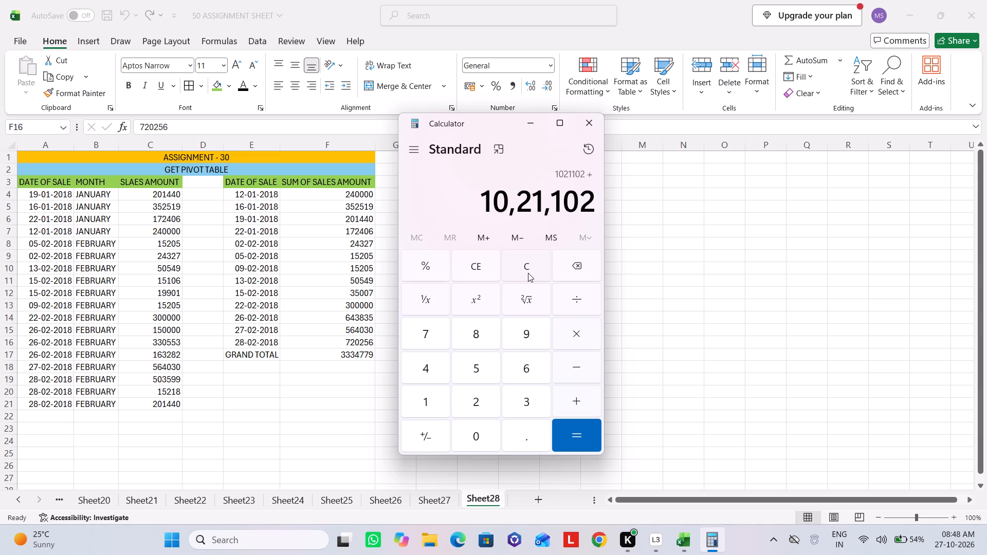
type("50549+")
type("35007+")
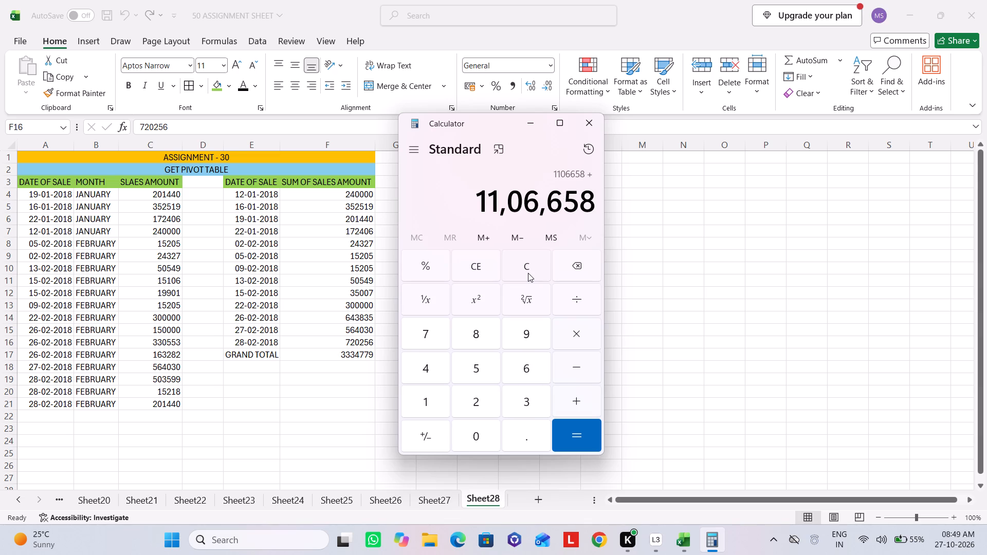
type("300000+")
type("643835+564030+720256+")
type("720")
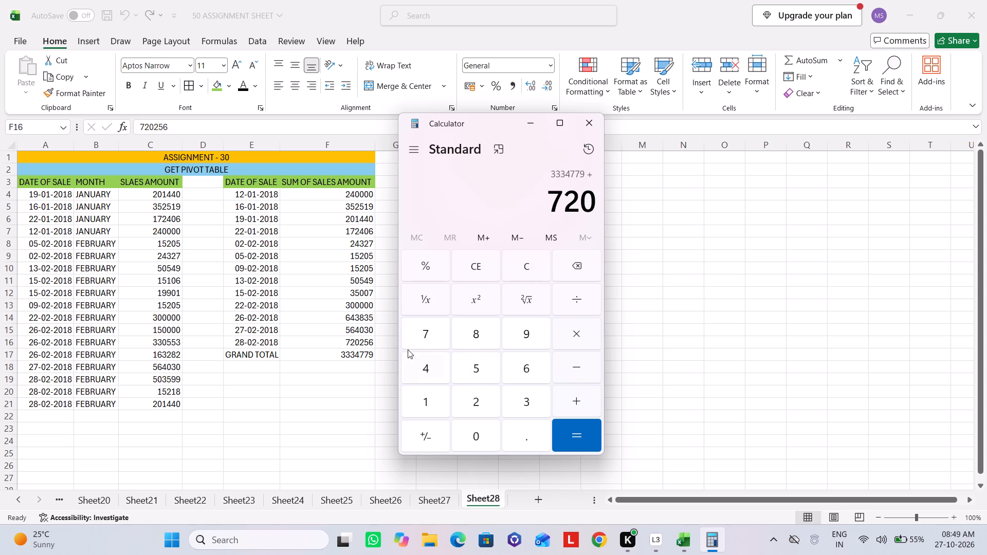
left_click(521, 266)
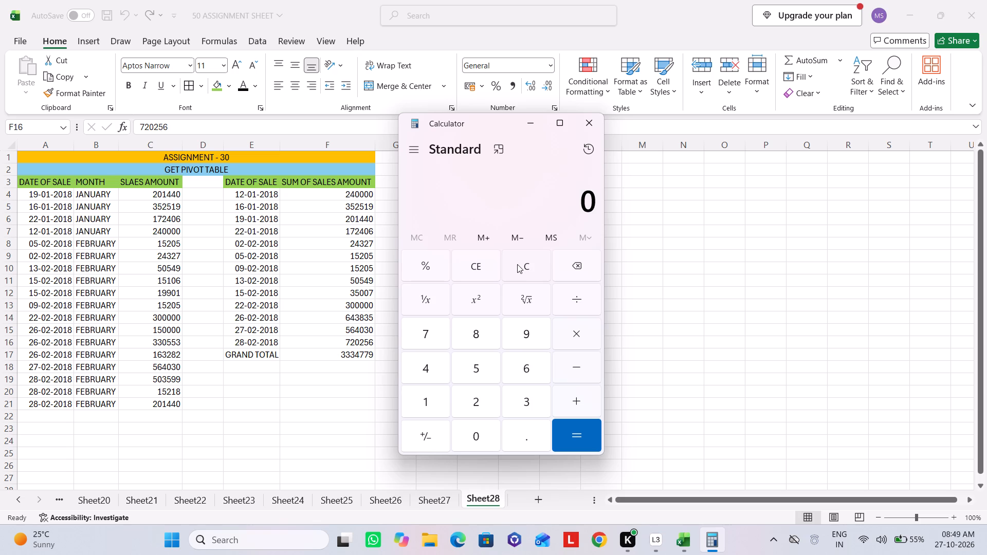
Add up the sales sums in F4:F16 again on the calculator, close it, and compare the result with the grand total in F17.
type("240+")
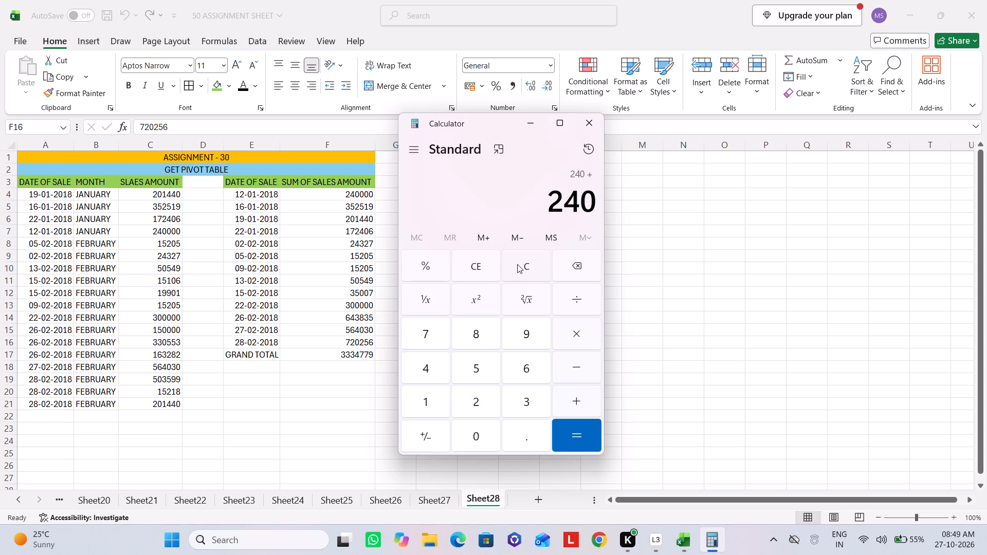
left_click(529, 269)
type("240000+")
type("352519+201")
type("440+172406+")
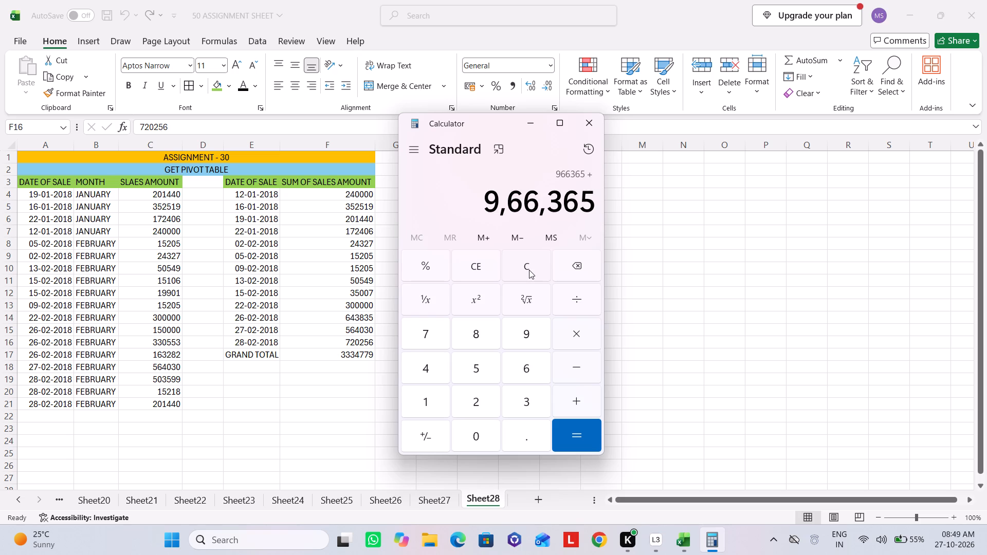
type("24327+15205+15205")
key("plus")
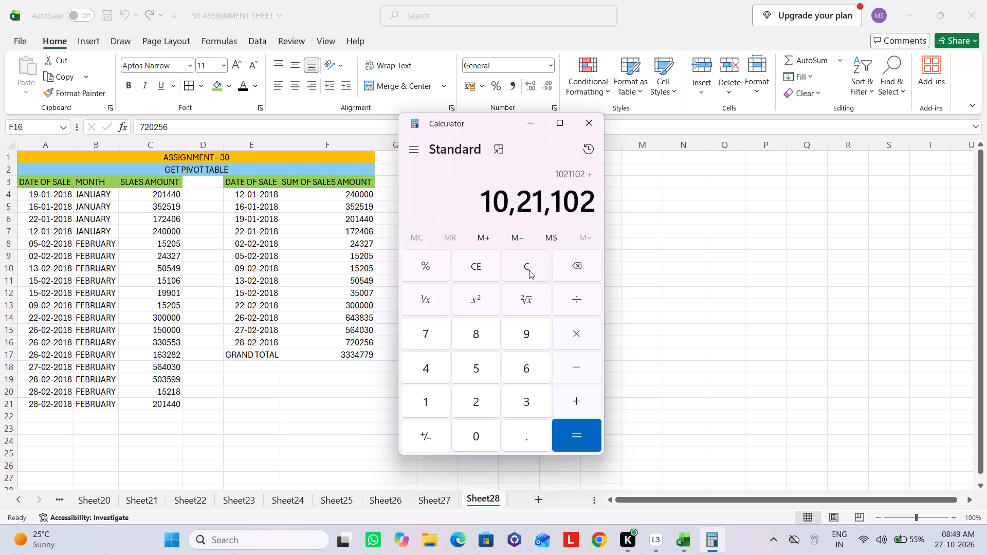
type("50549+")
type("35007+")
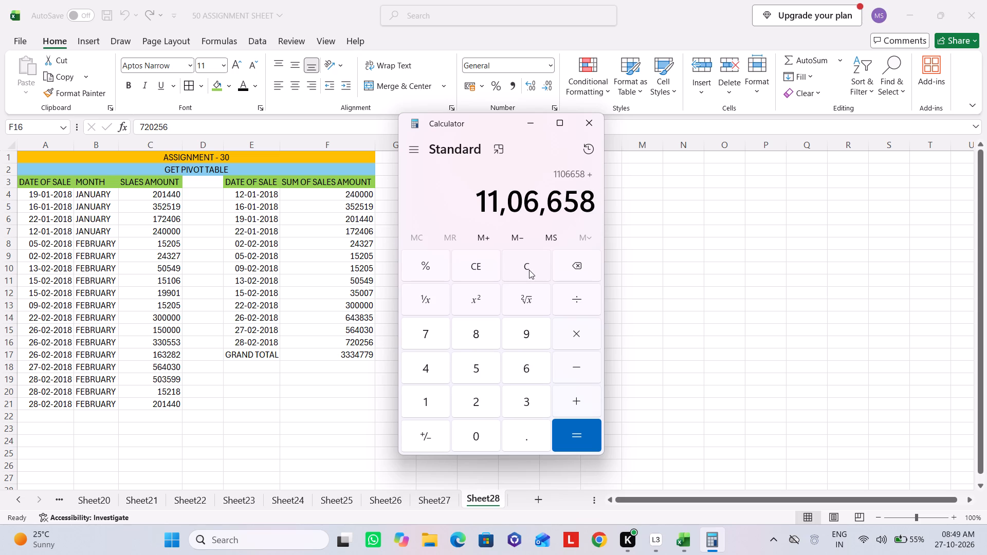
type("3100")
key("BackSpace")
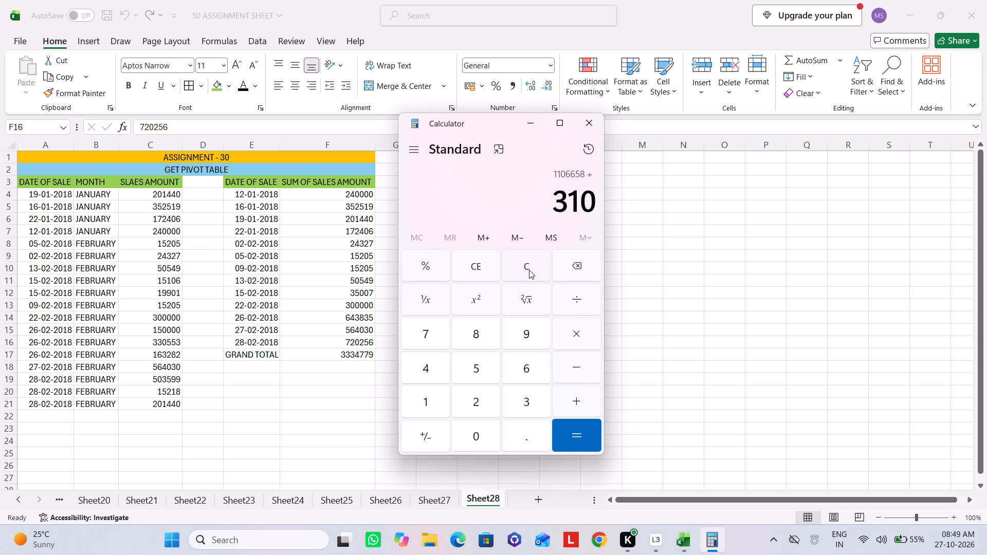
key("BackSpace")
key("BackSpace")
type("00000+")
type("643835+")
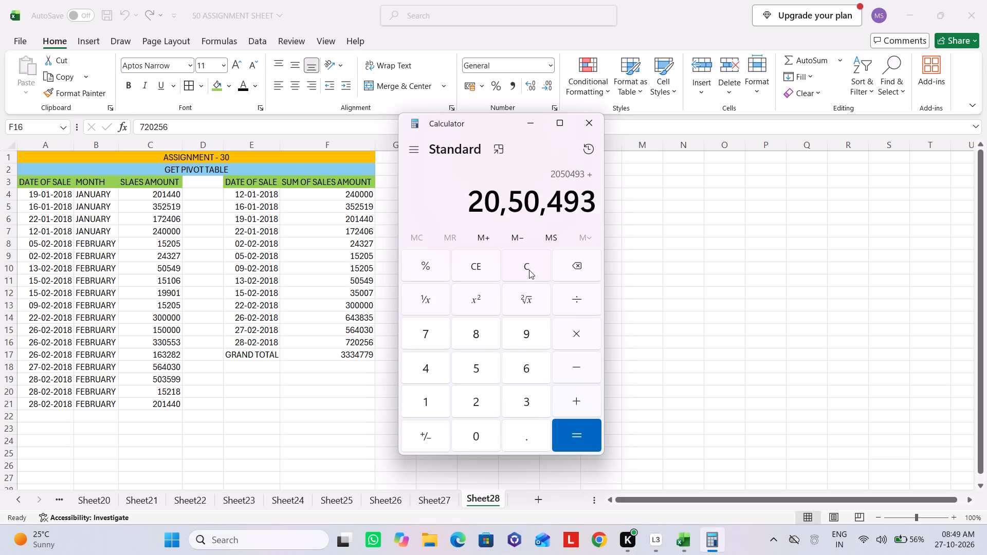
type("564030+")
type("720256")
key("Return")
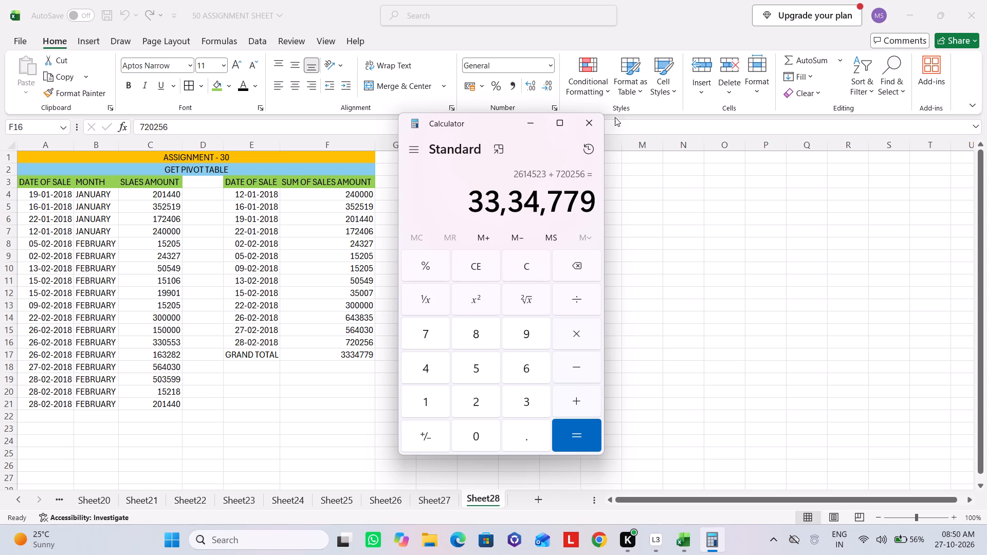
left_click(602, 122)
left_click(361, 355)
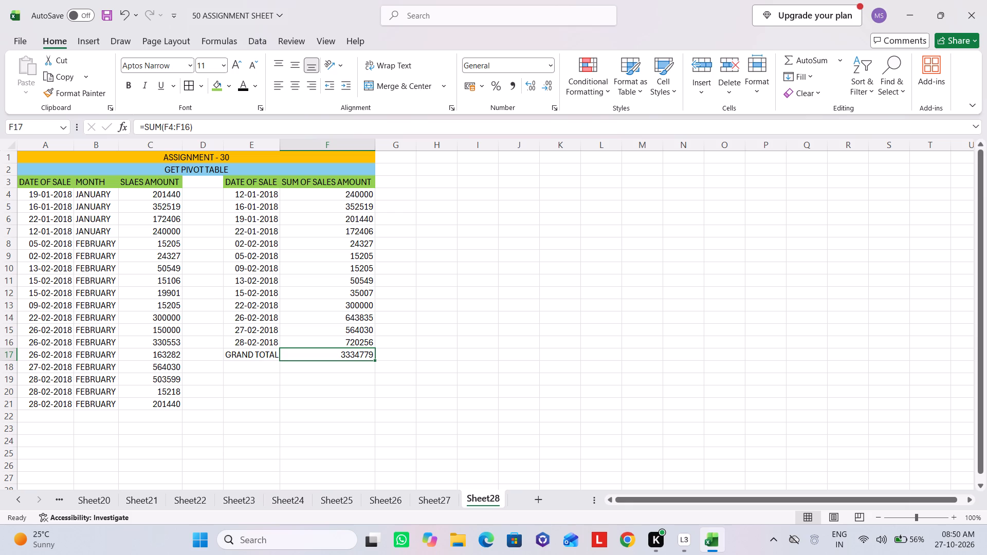
Apply all borders to the title rows, the source table A3:C21 and the summary table E3:F17.
left_click_drag(67, 159, 87, 171)
left_click(190, 83)
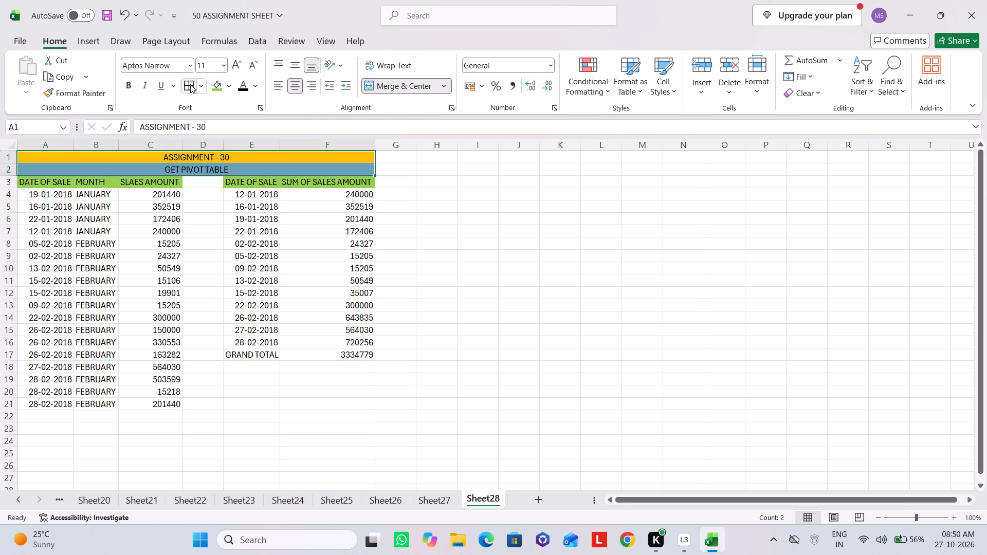
left_click_drag(48, 181, 168, 398)
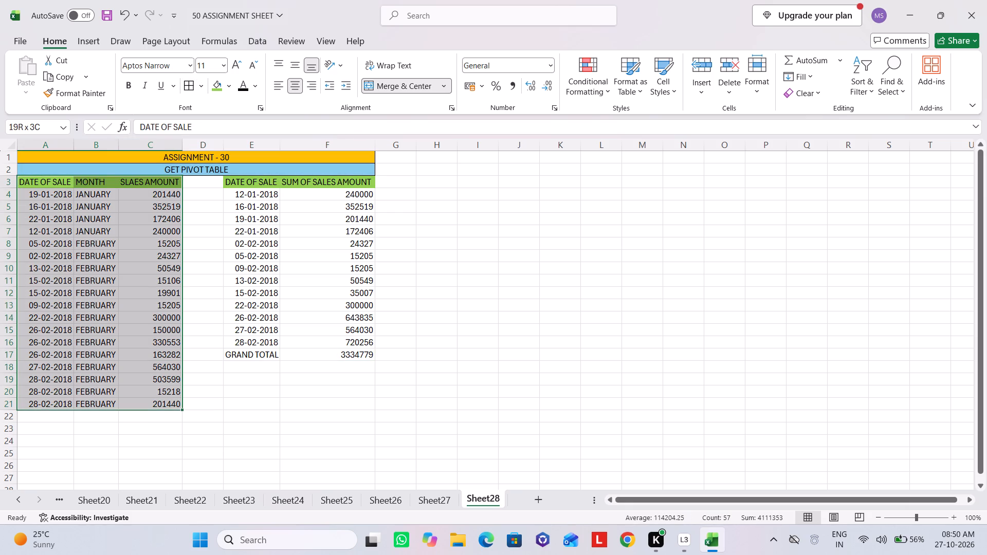
left_click_drag(168, 398, 168, 399)
left_click(187, 88)
left_click_drag(241, 182, 318, 274)
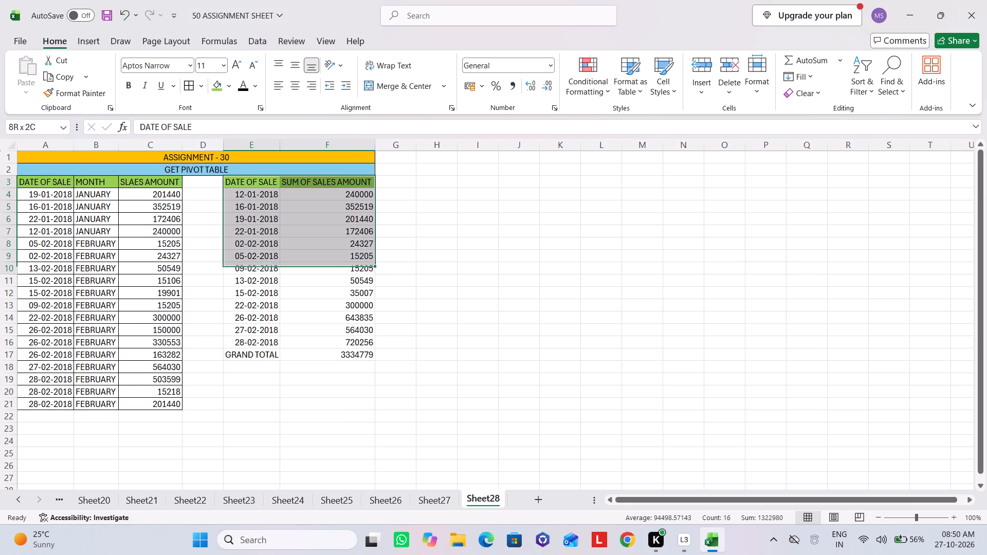
left_click_drag(318, 274, 336, 353)
left_click(192, 83)
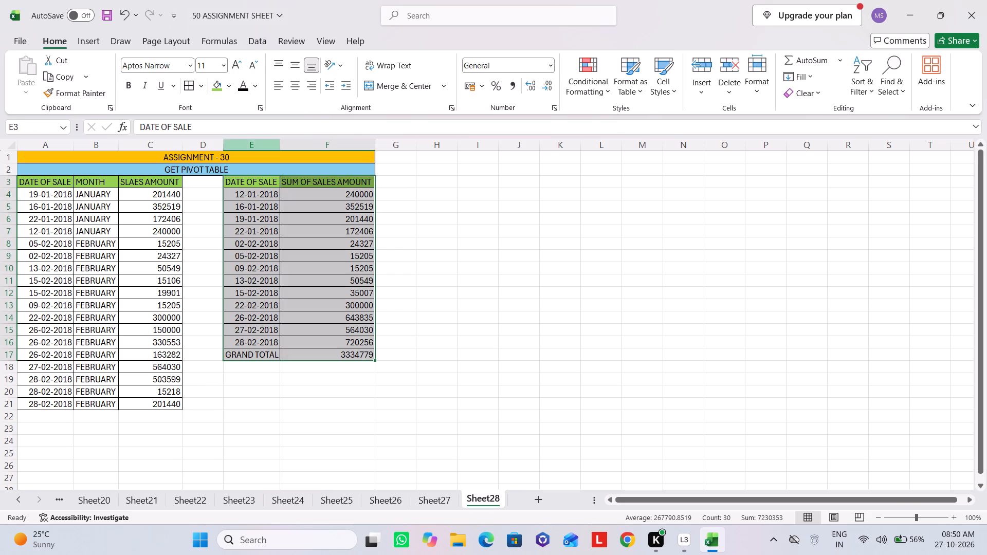
Fill the grand total row E17:F17 with the same standard orange as the assignment title.
left_click(328, 353)
left_click_drag(236, 354, 344, 359)
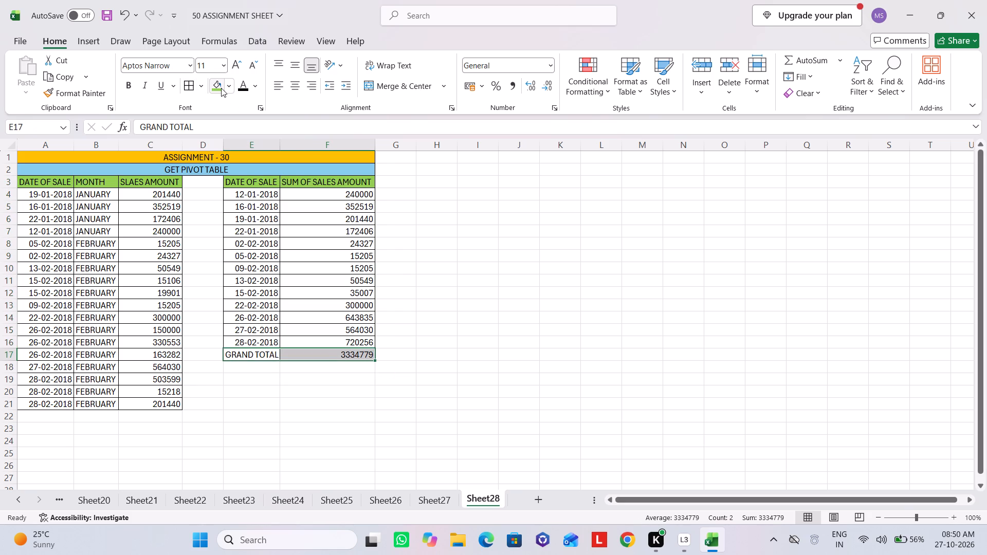
left_click(227, 85)
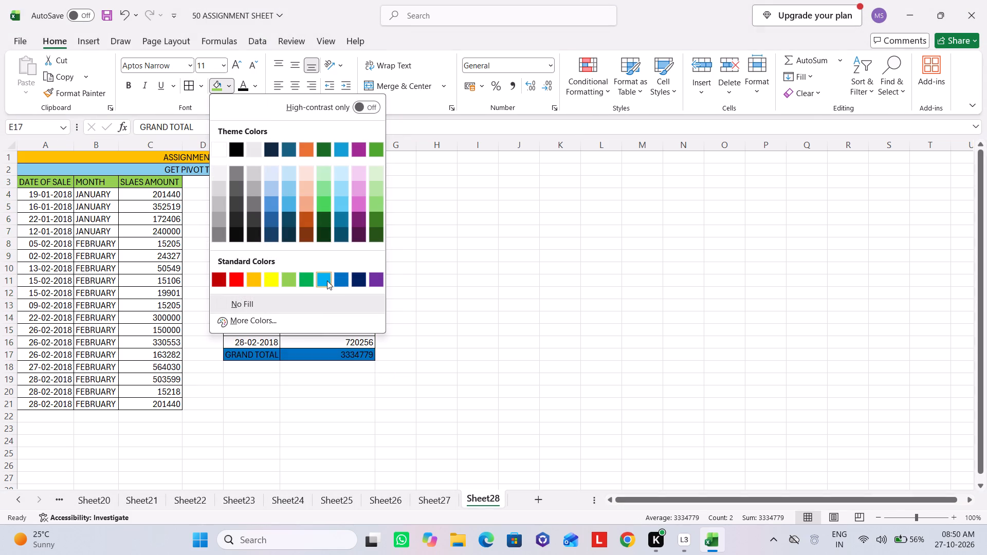
left_click(257, 279)
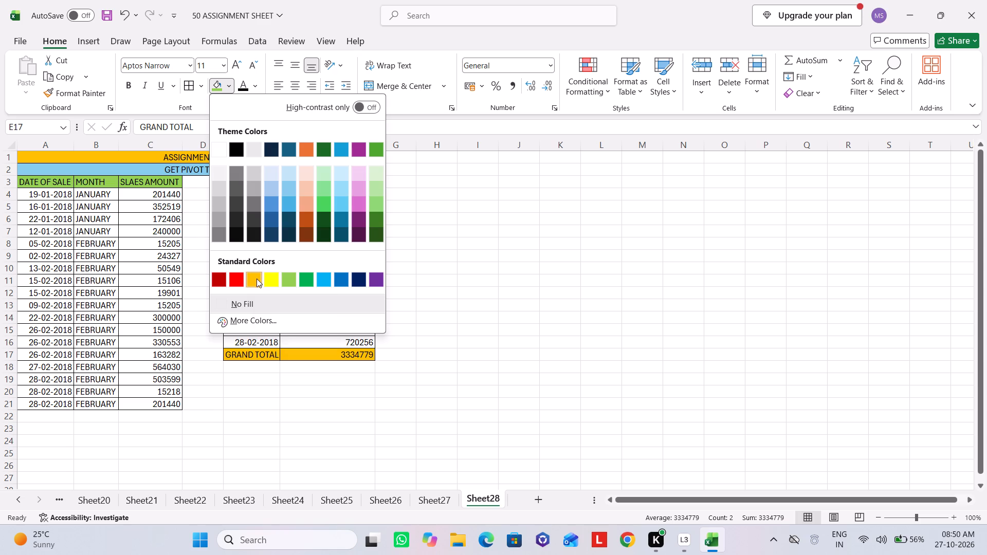
left_click(314, 401)
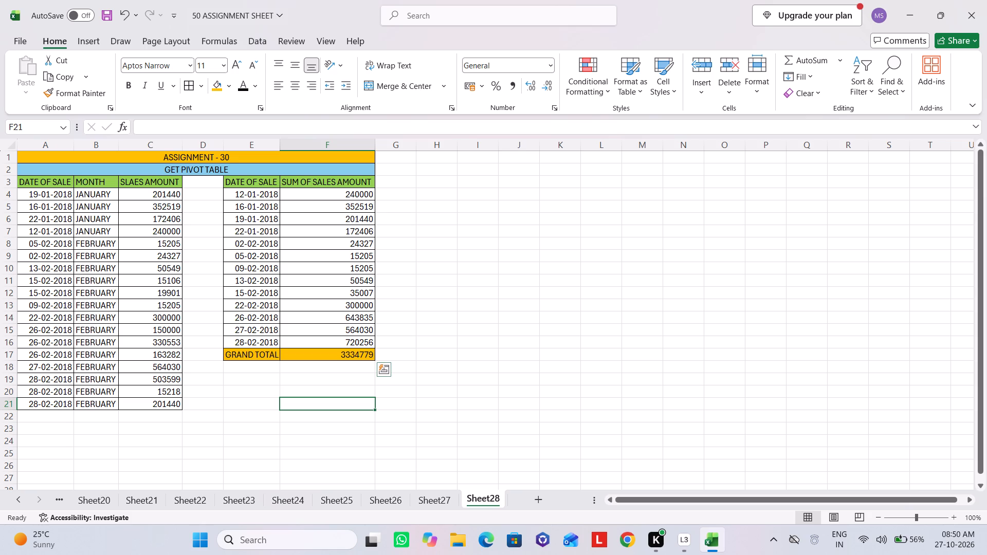
Save the workbook.
key("ctrl+s")
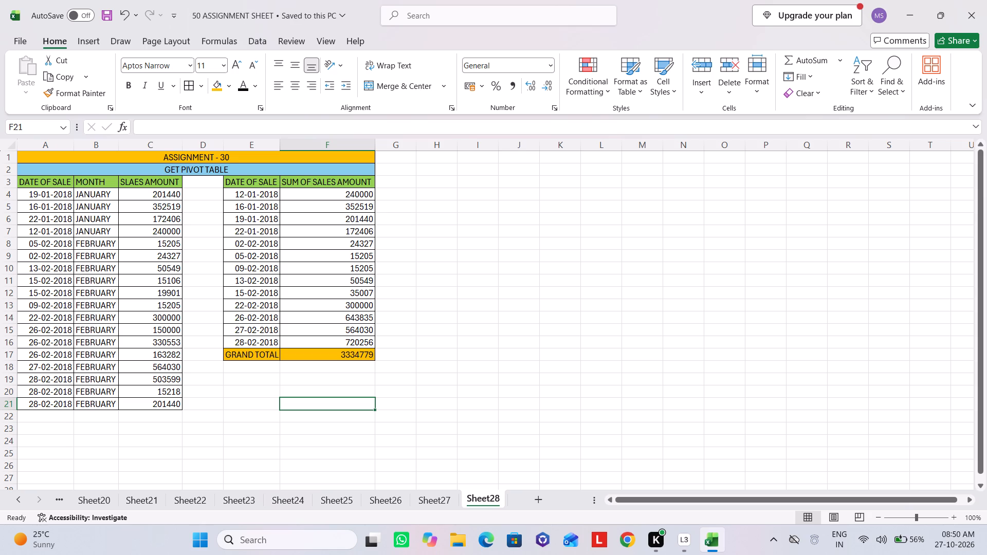